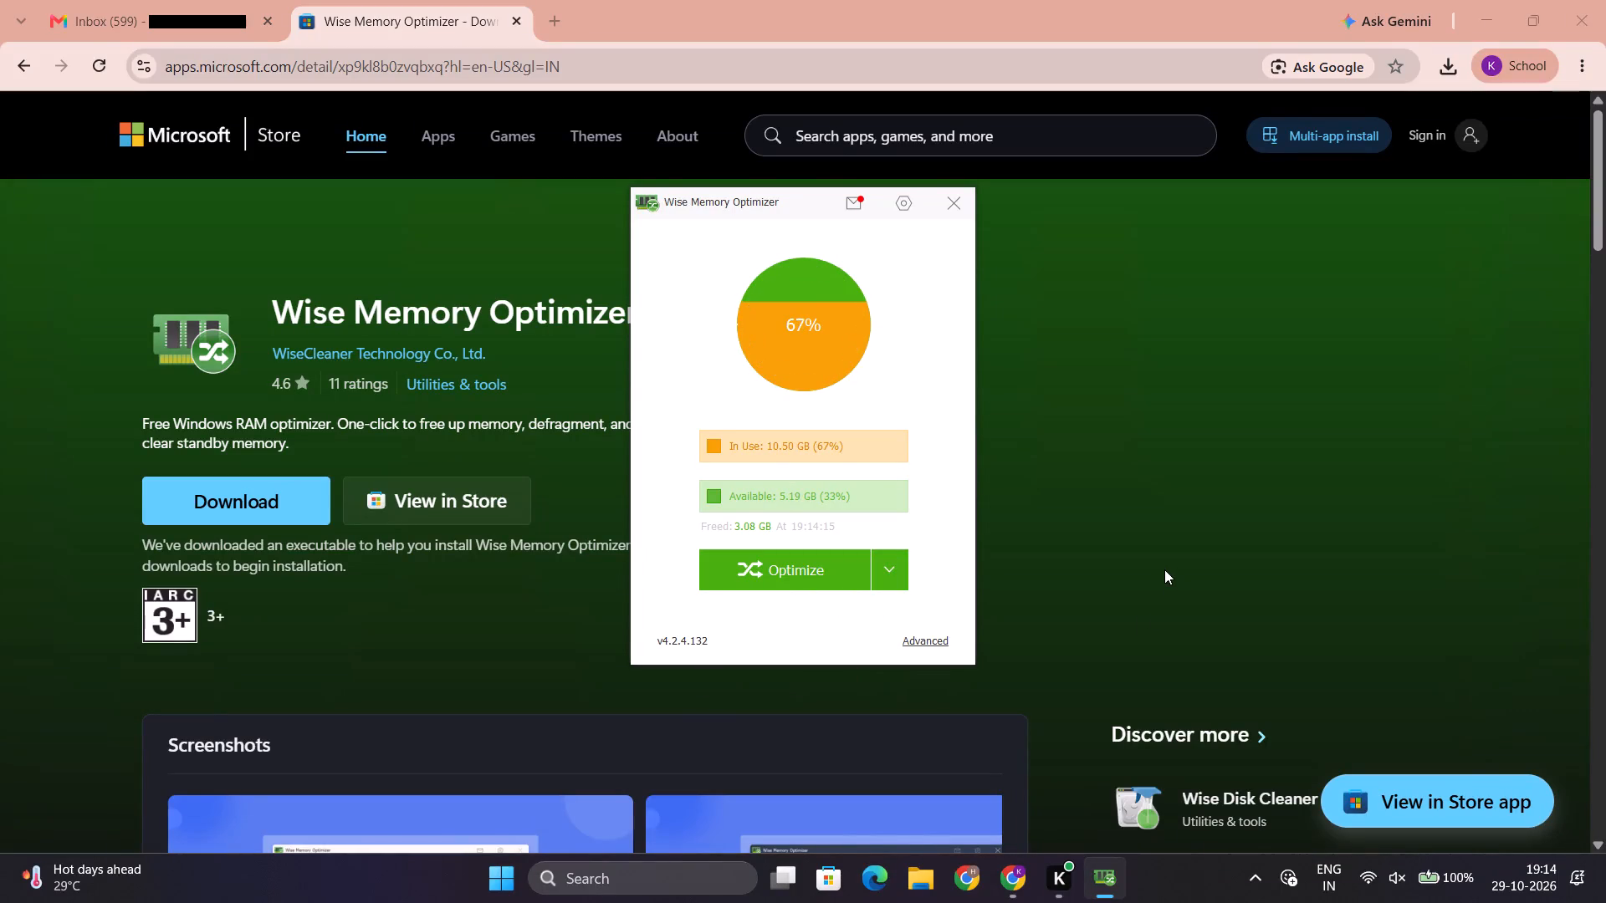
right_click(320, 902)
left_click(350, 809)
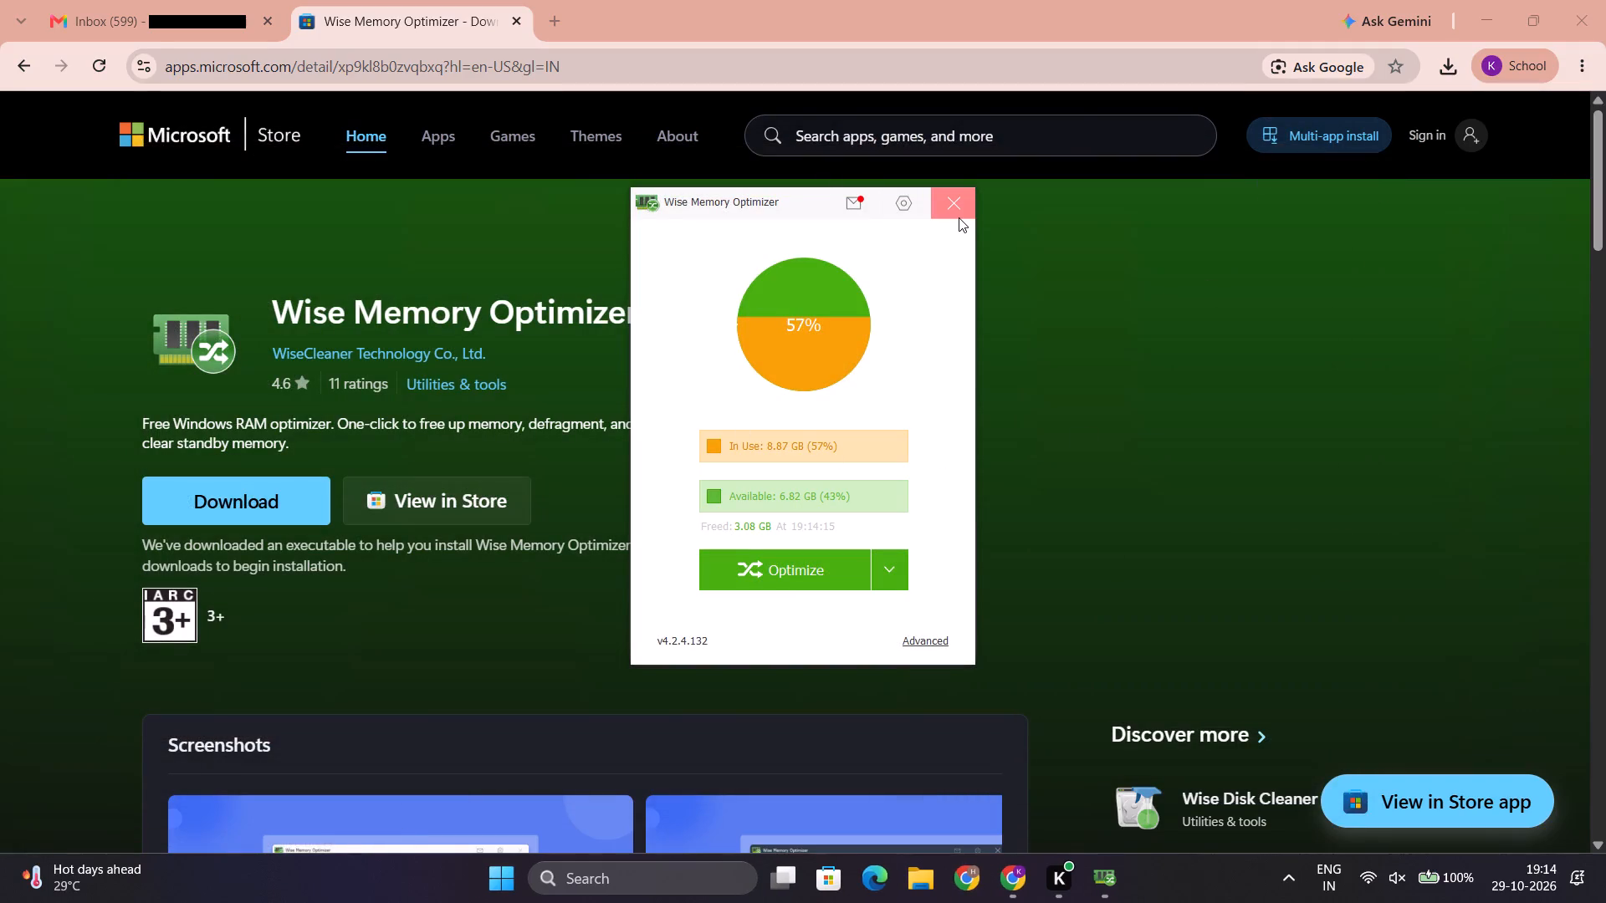
Close the Wise Memory Optimizer window and go back to the Google search results for "ram optimizer".
key("Tab")
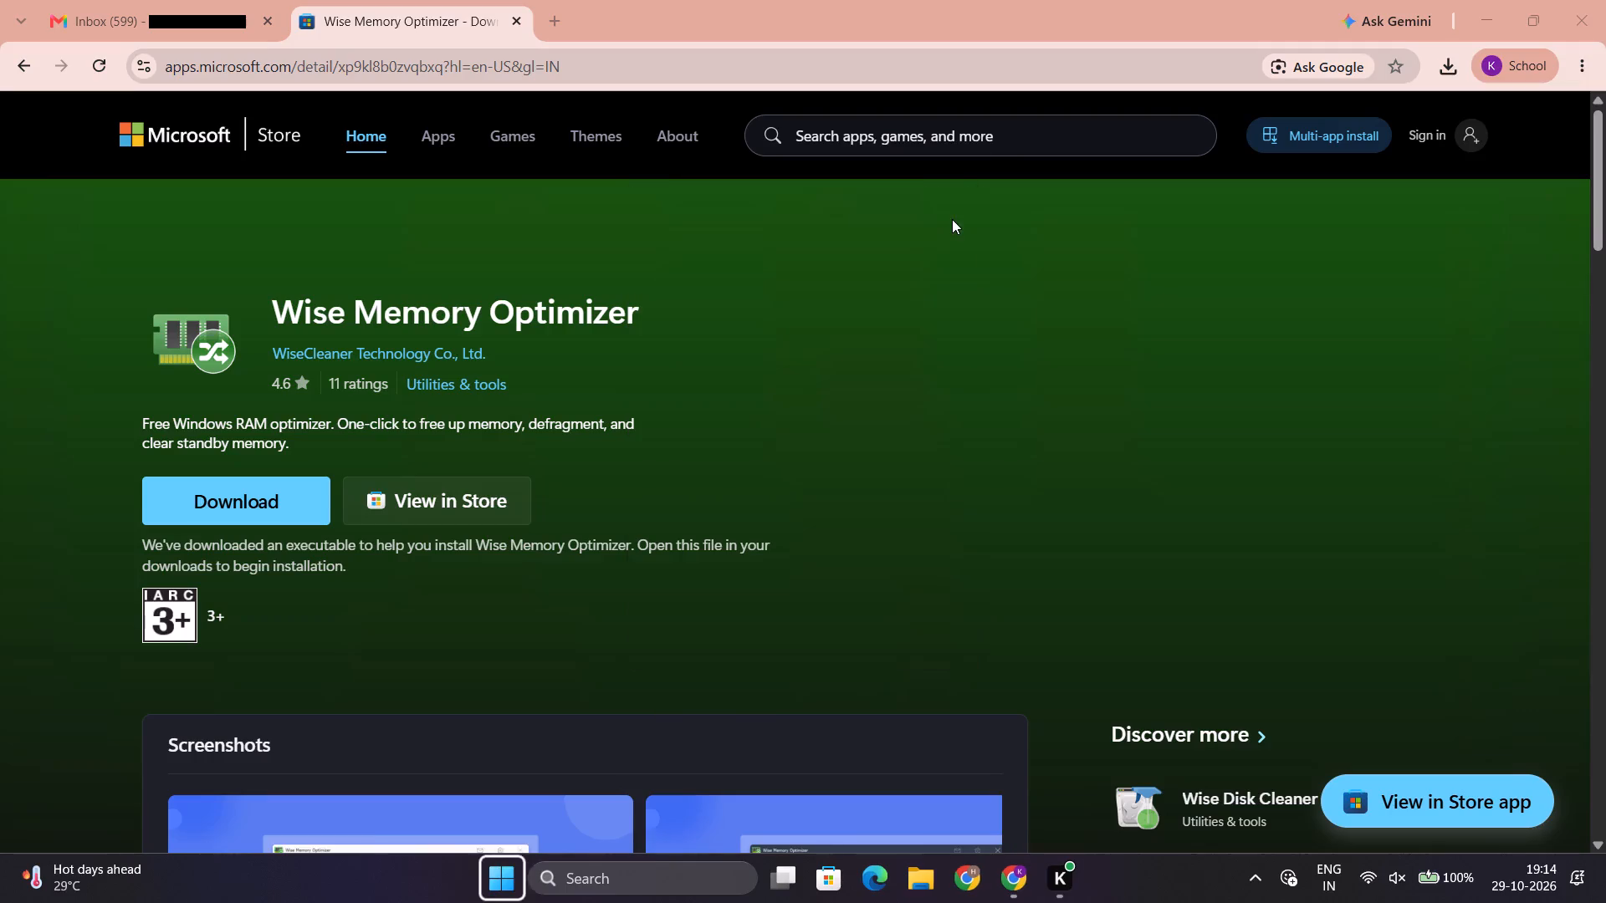
left_click(11, 64)
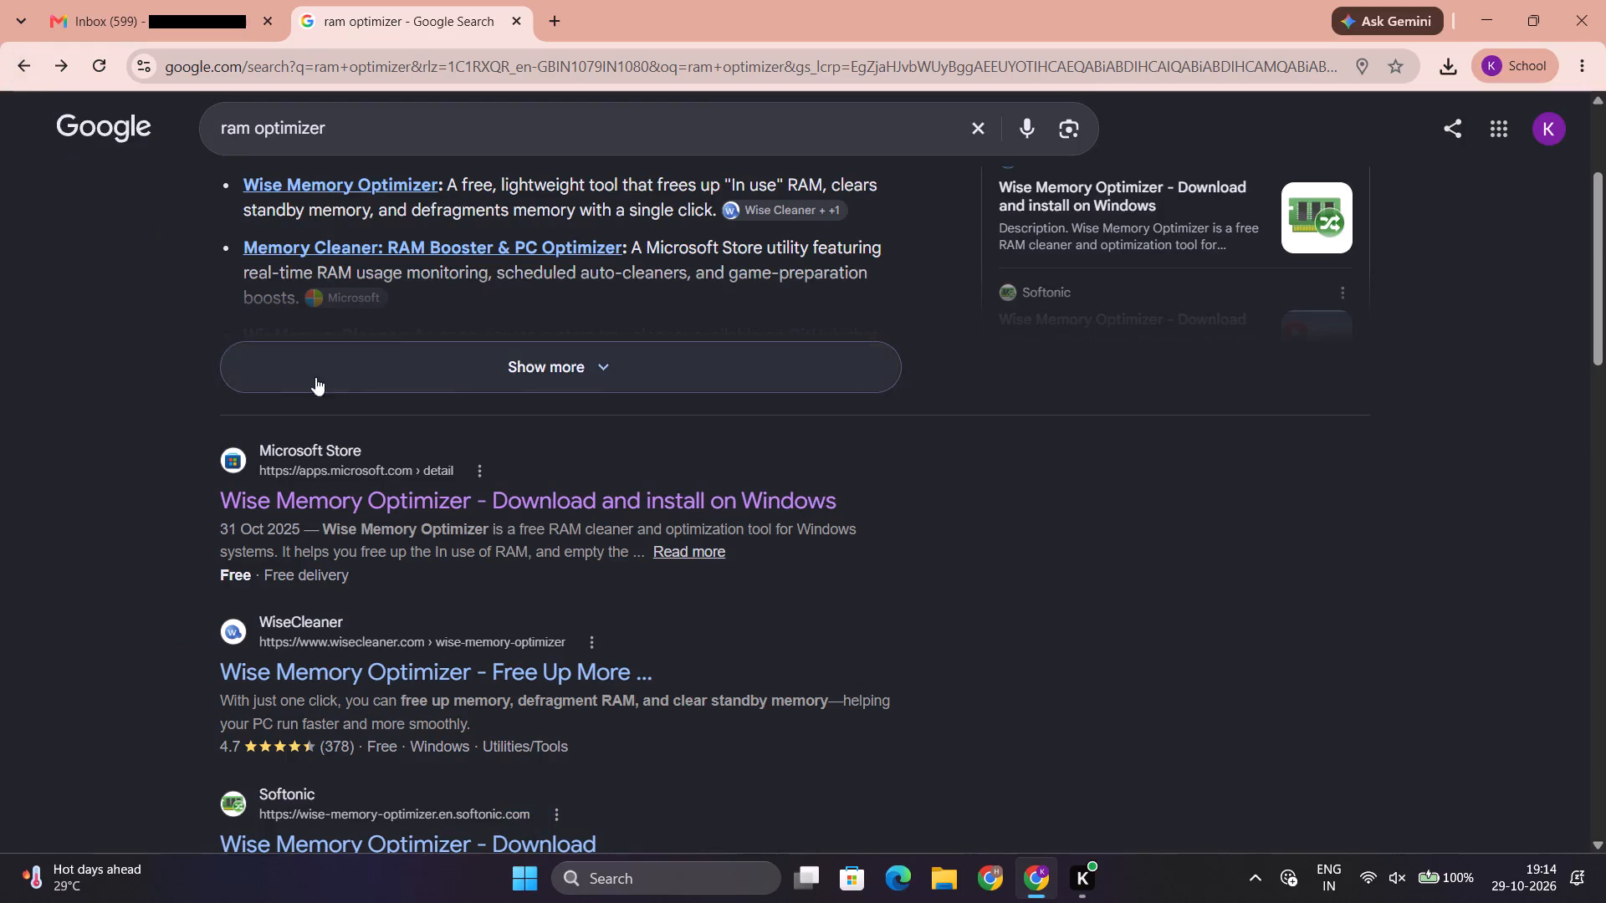
scroll(616, 539, "down", 1)
scroll(621, 543, "up", 4)
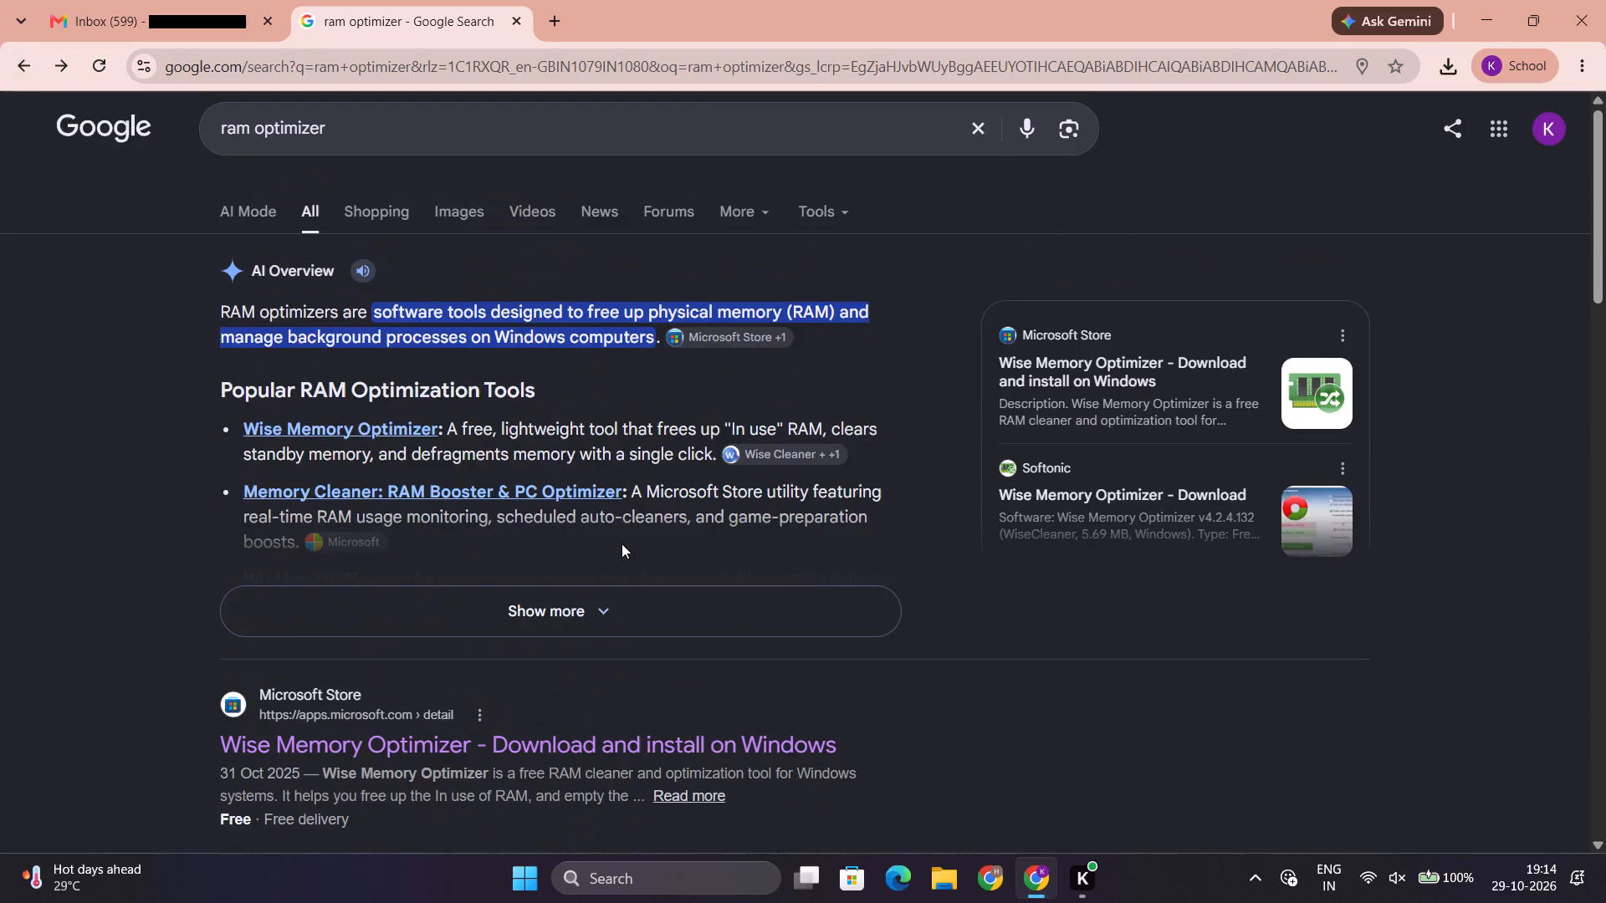
scroll(621, 543, "down", 1)
scroll(621, 543, "up", 2)
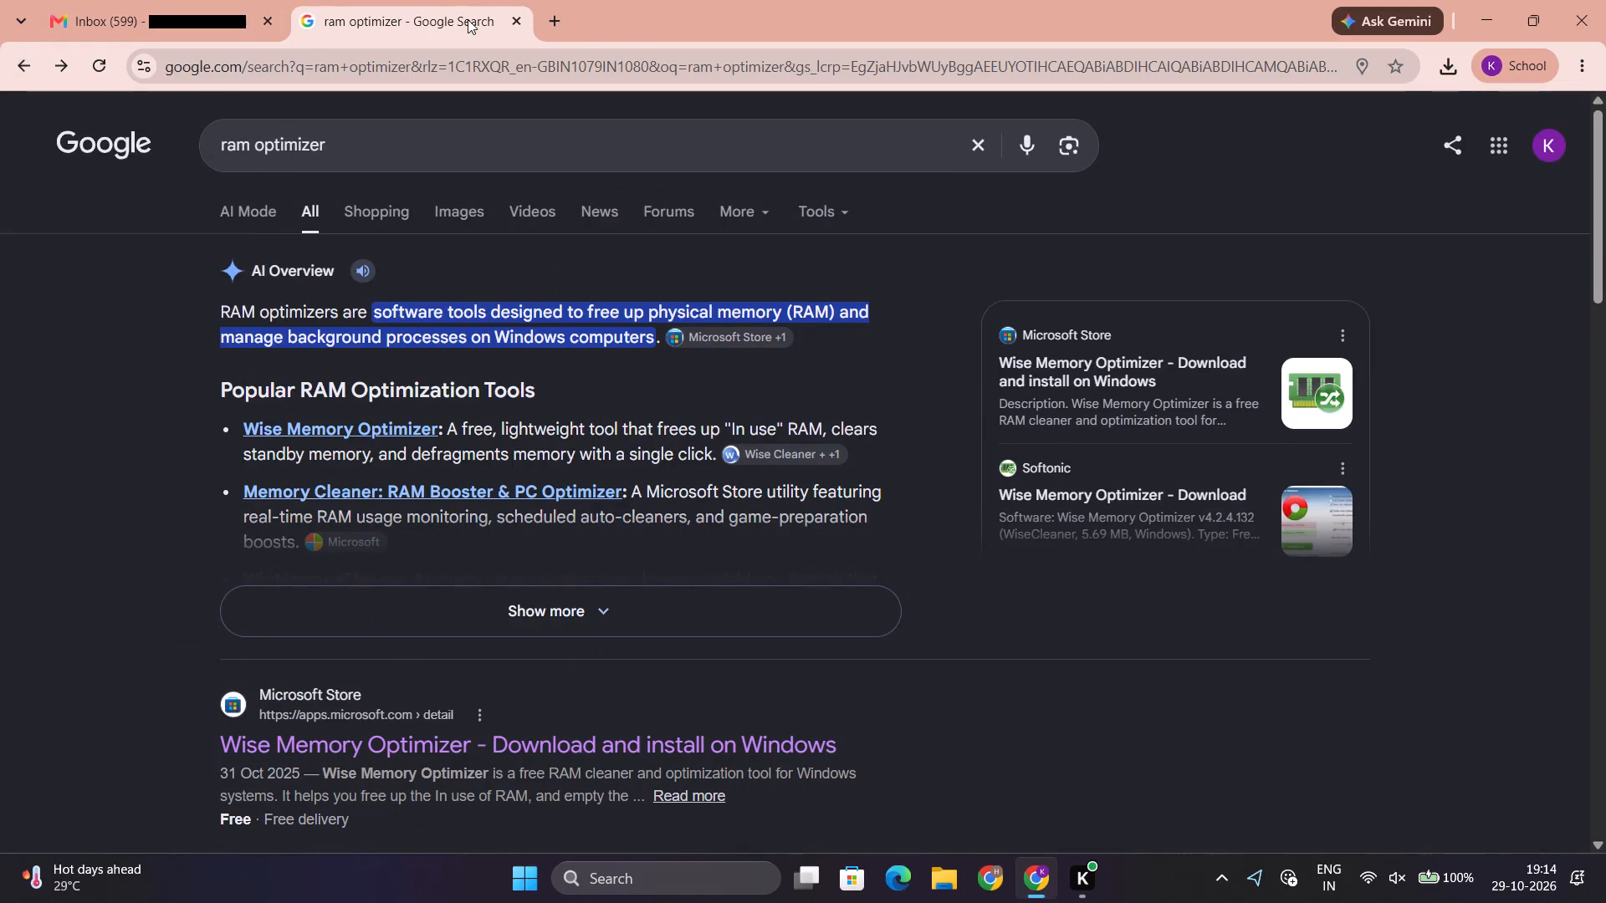
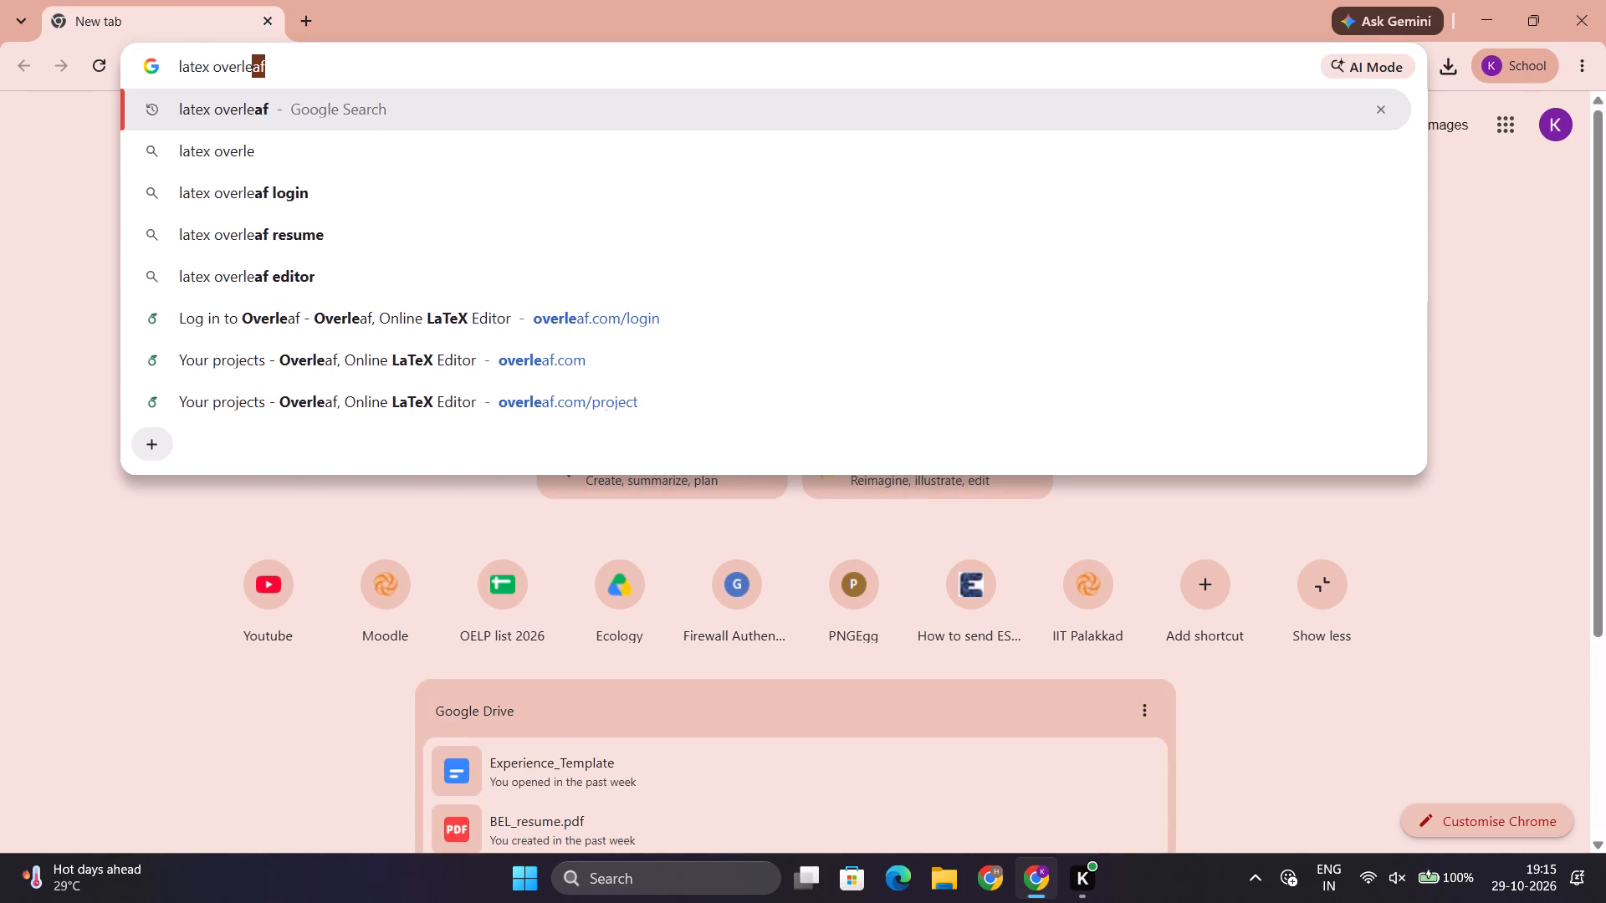
Search Google for "latex overleaf" and open the Overleaf site from the results.
key("Return")
left_click(312, 313)
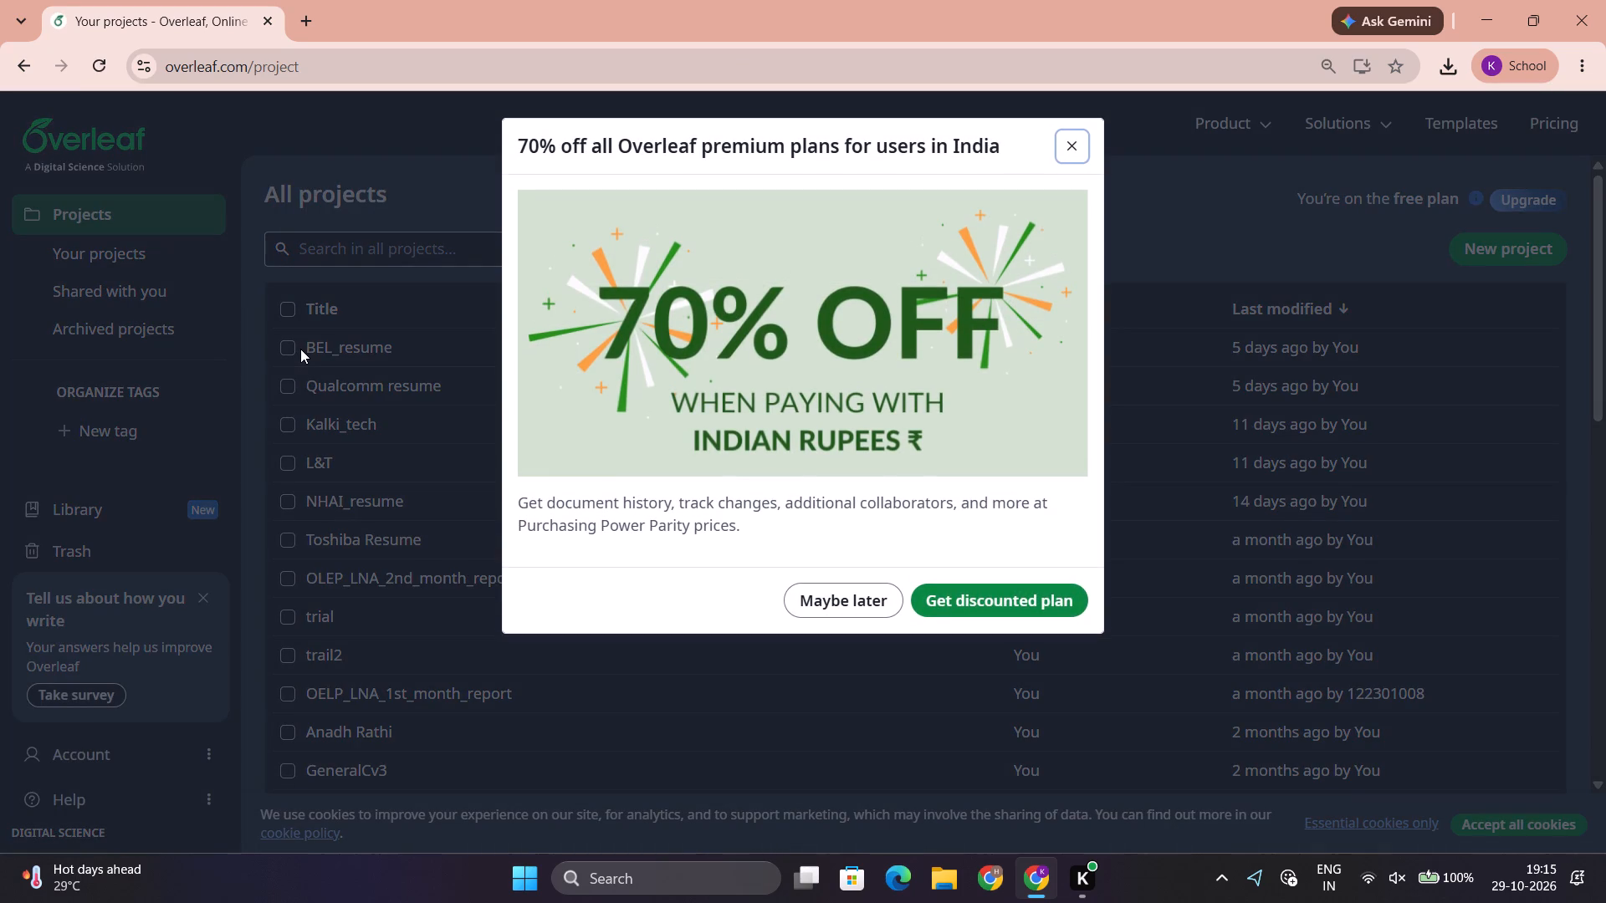
Dismiss the premium discount offer and create a blank project named "OELP 3rd month".
left_click(860, 608)
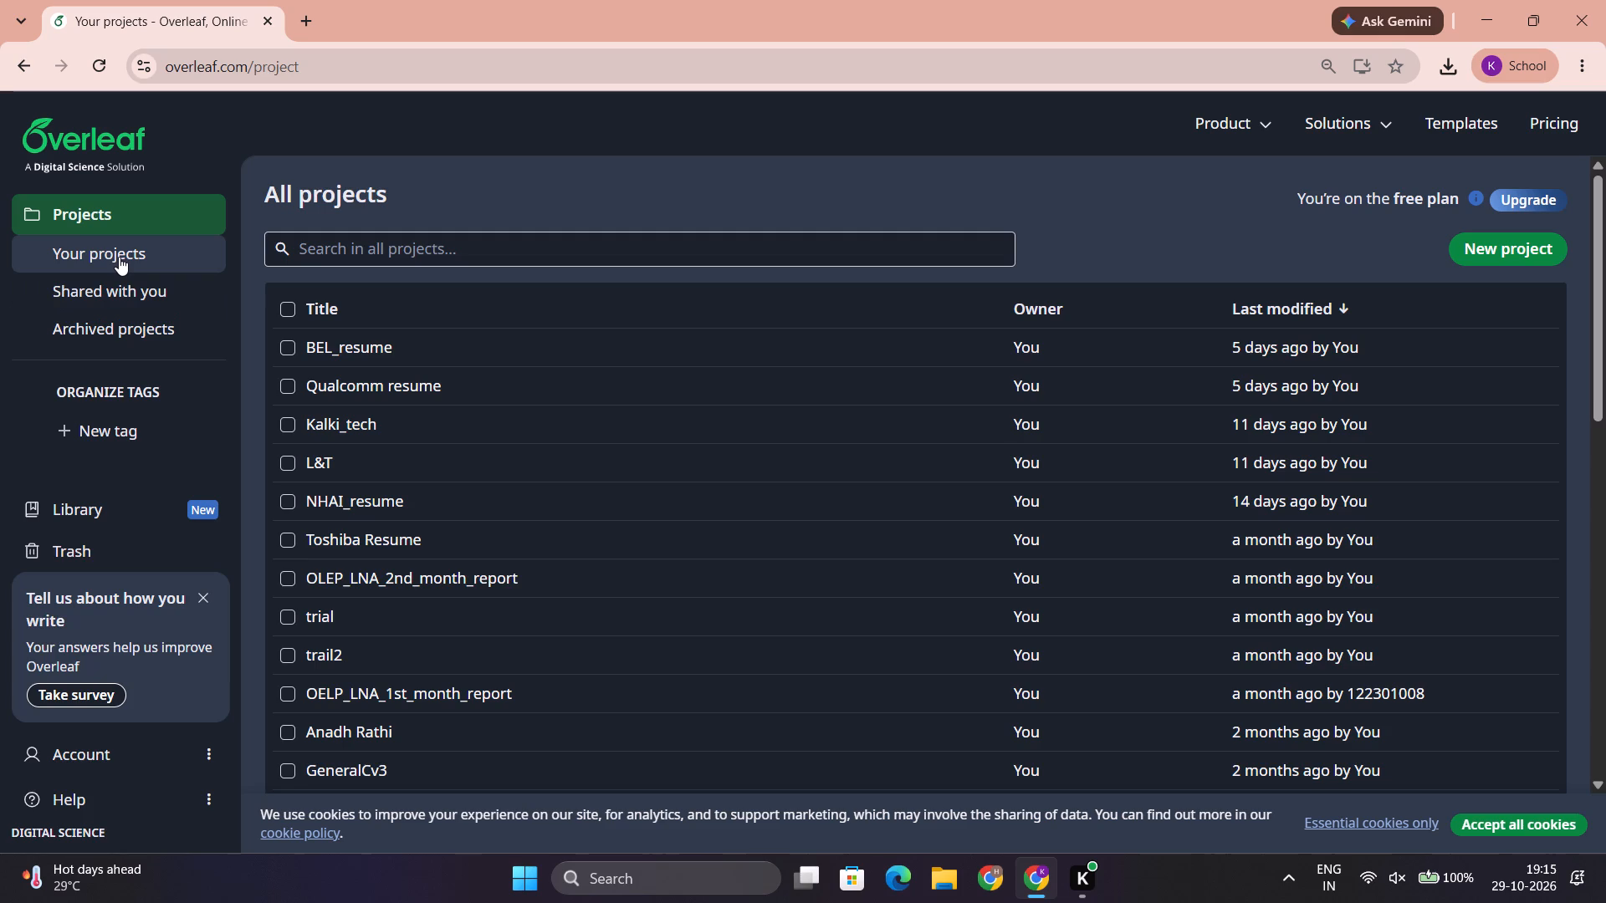
left_click(115, 257)
left_click(119, 222)
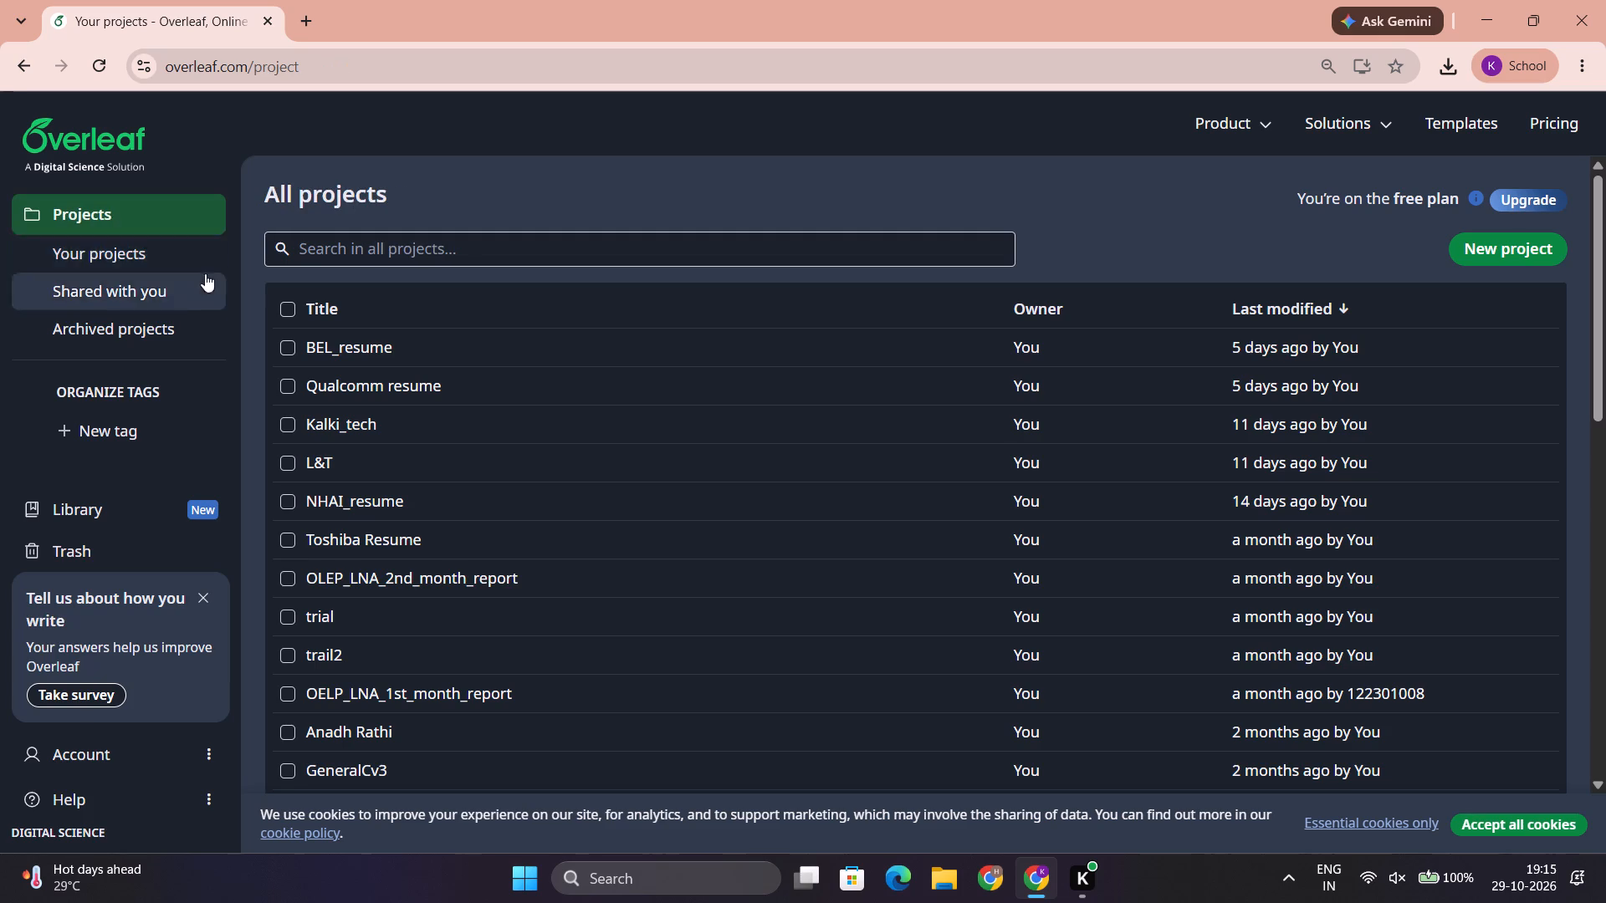
left_click(1515, 254)
left_click(1389, 284)
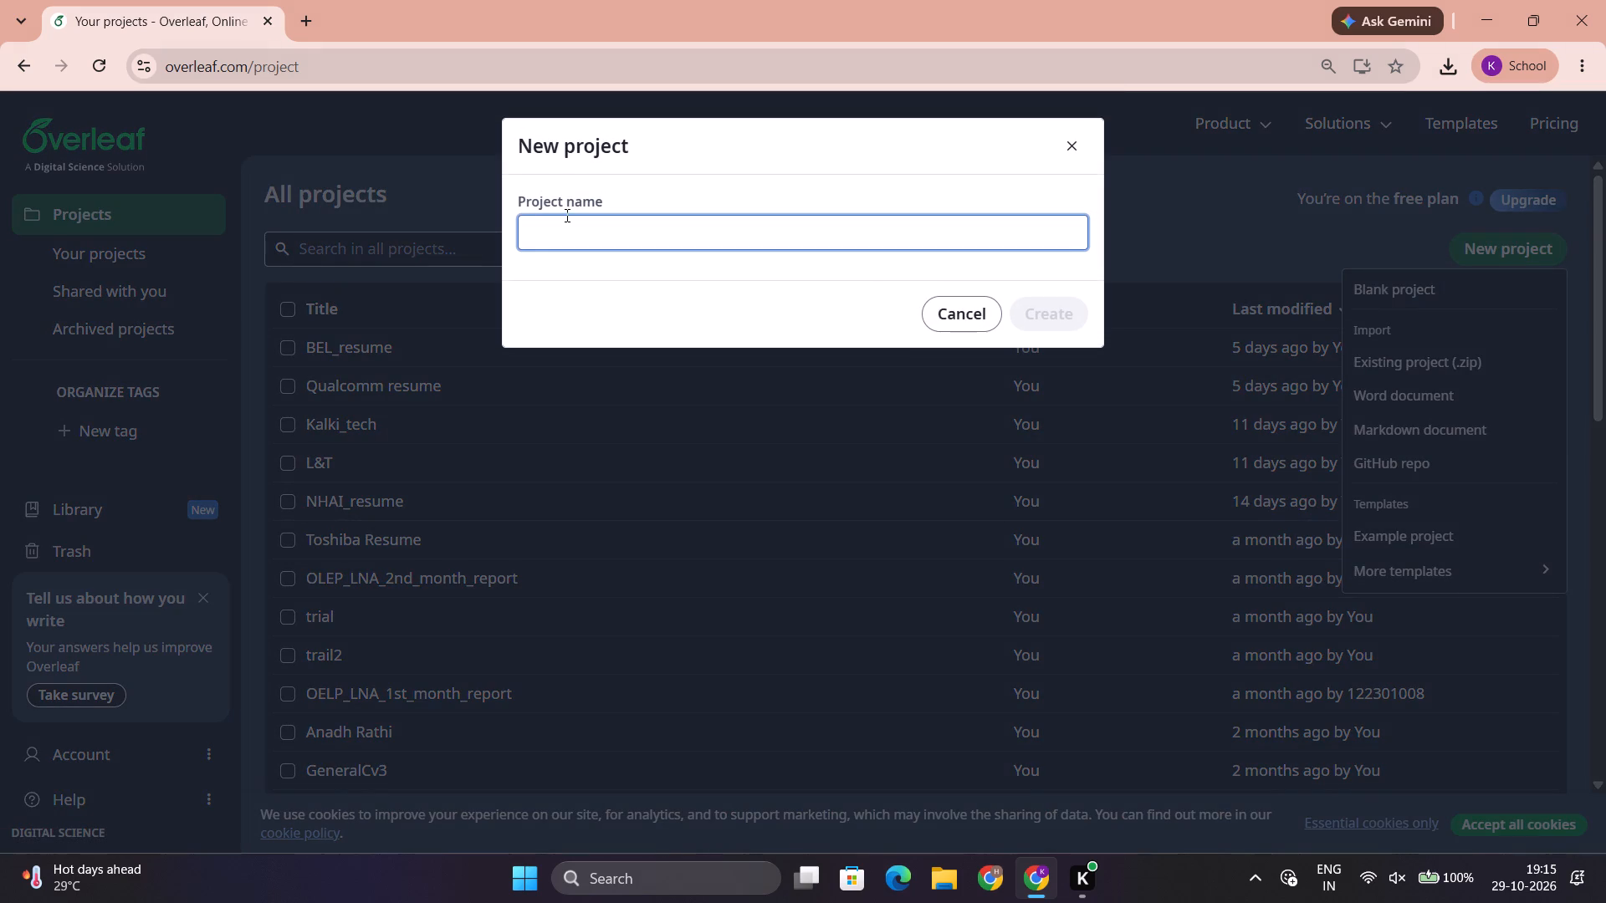
type("OELP")
key("space")
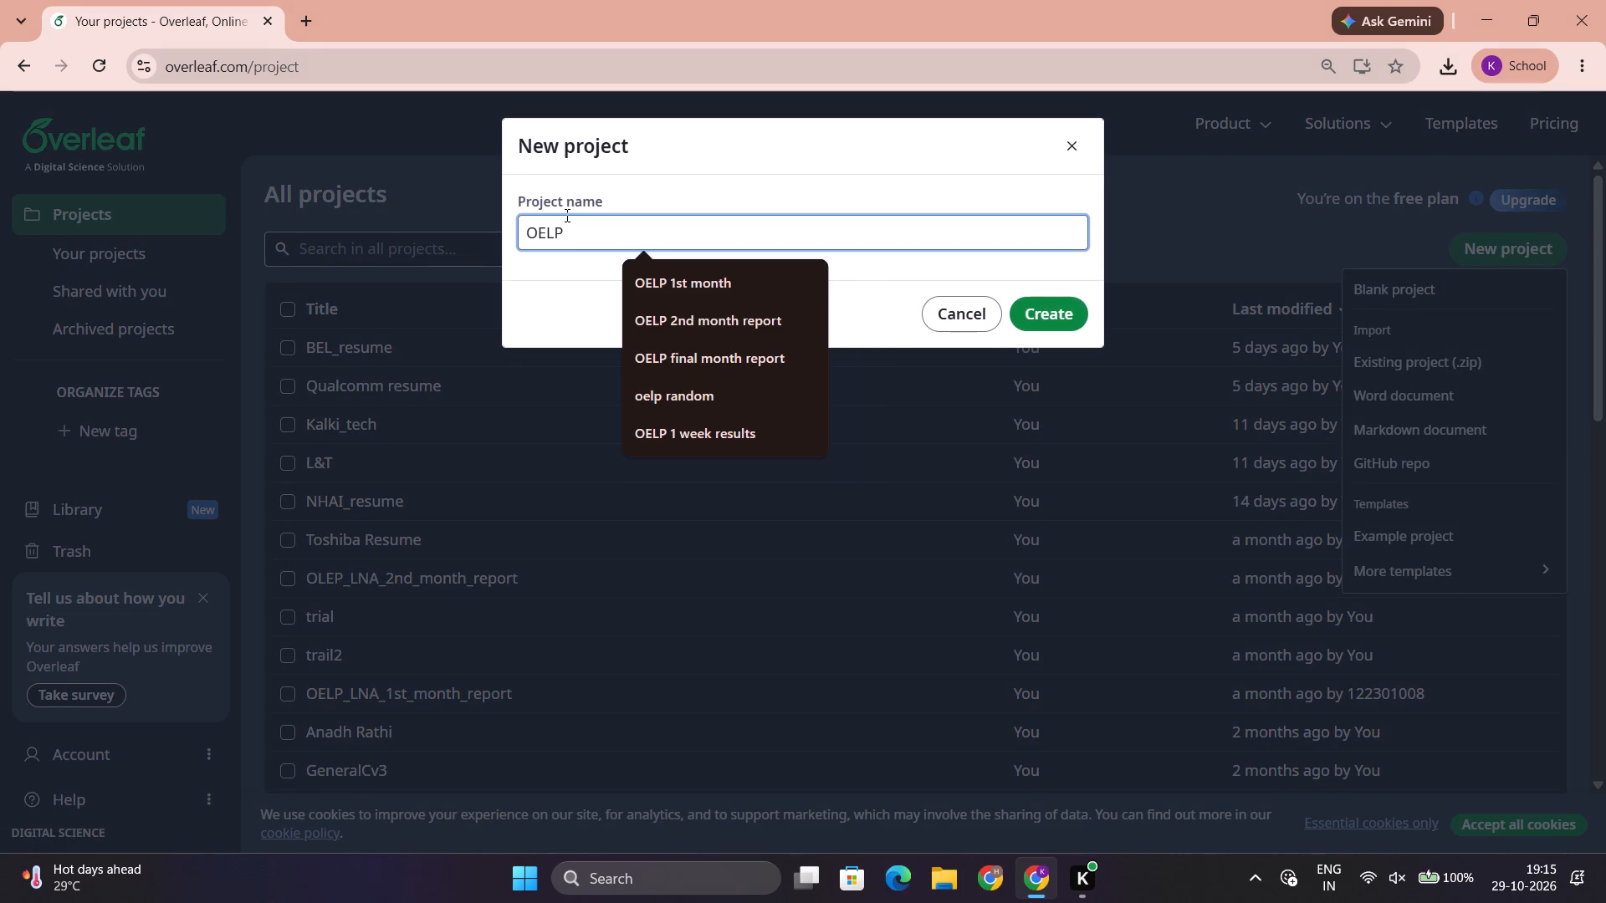
type("3rd month")
key("Return")
key("Return")
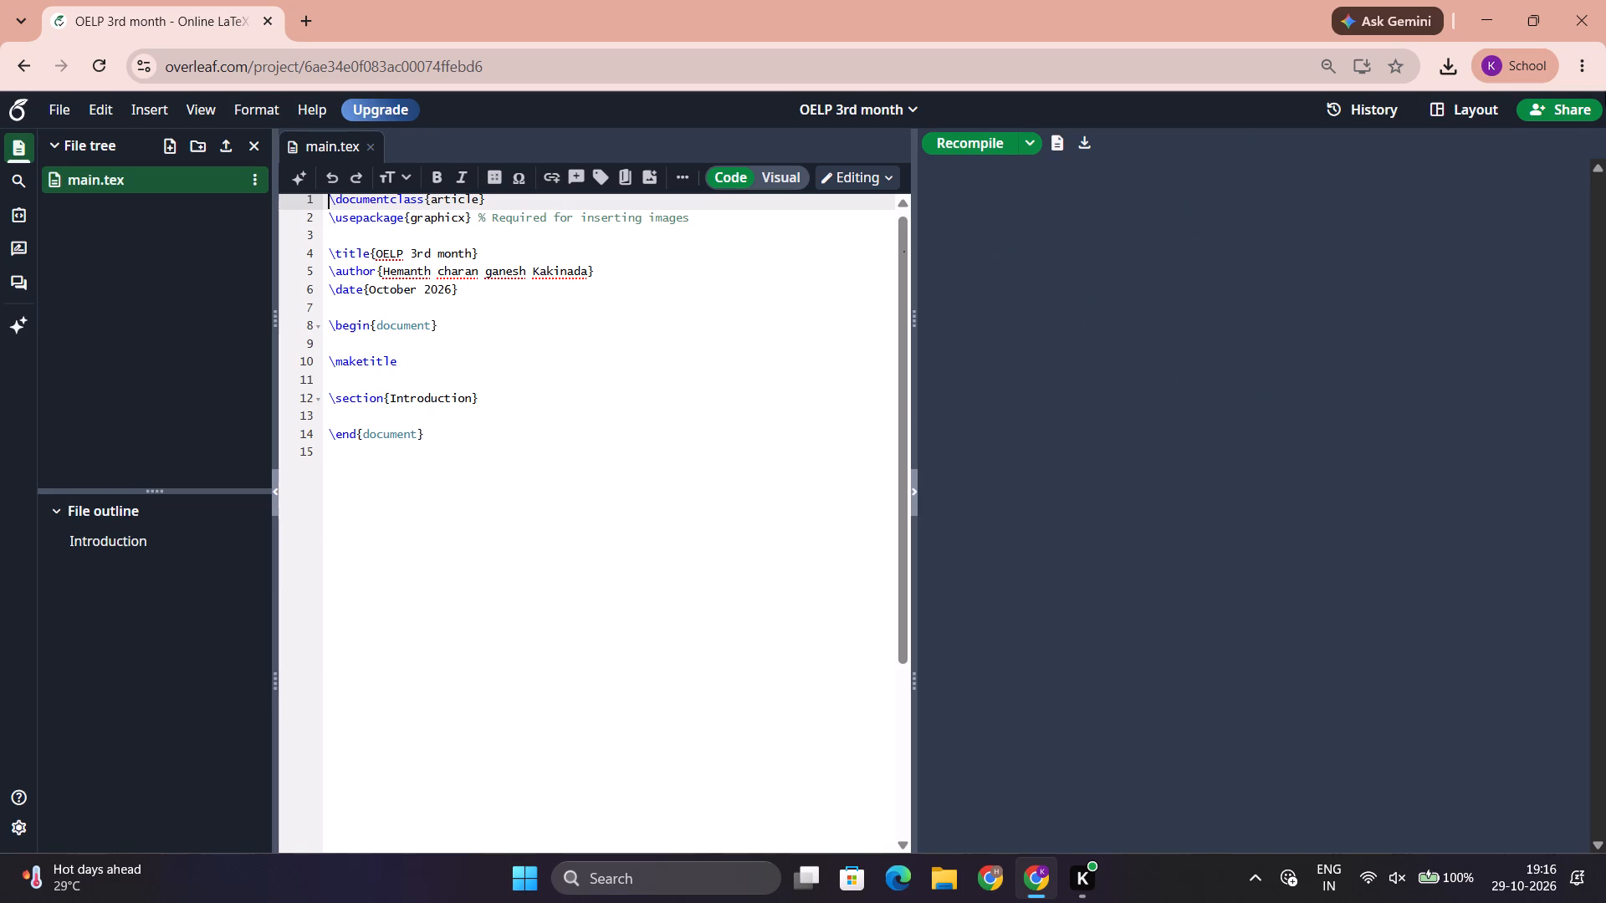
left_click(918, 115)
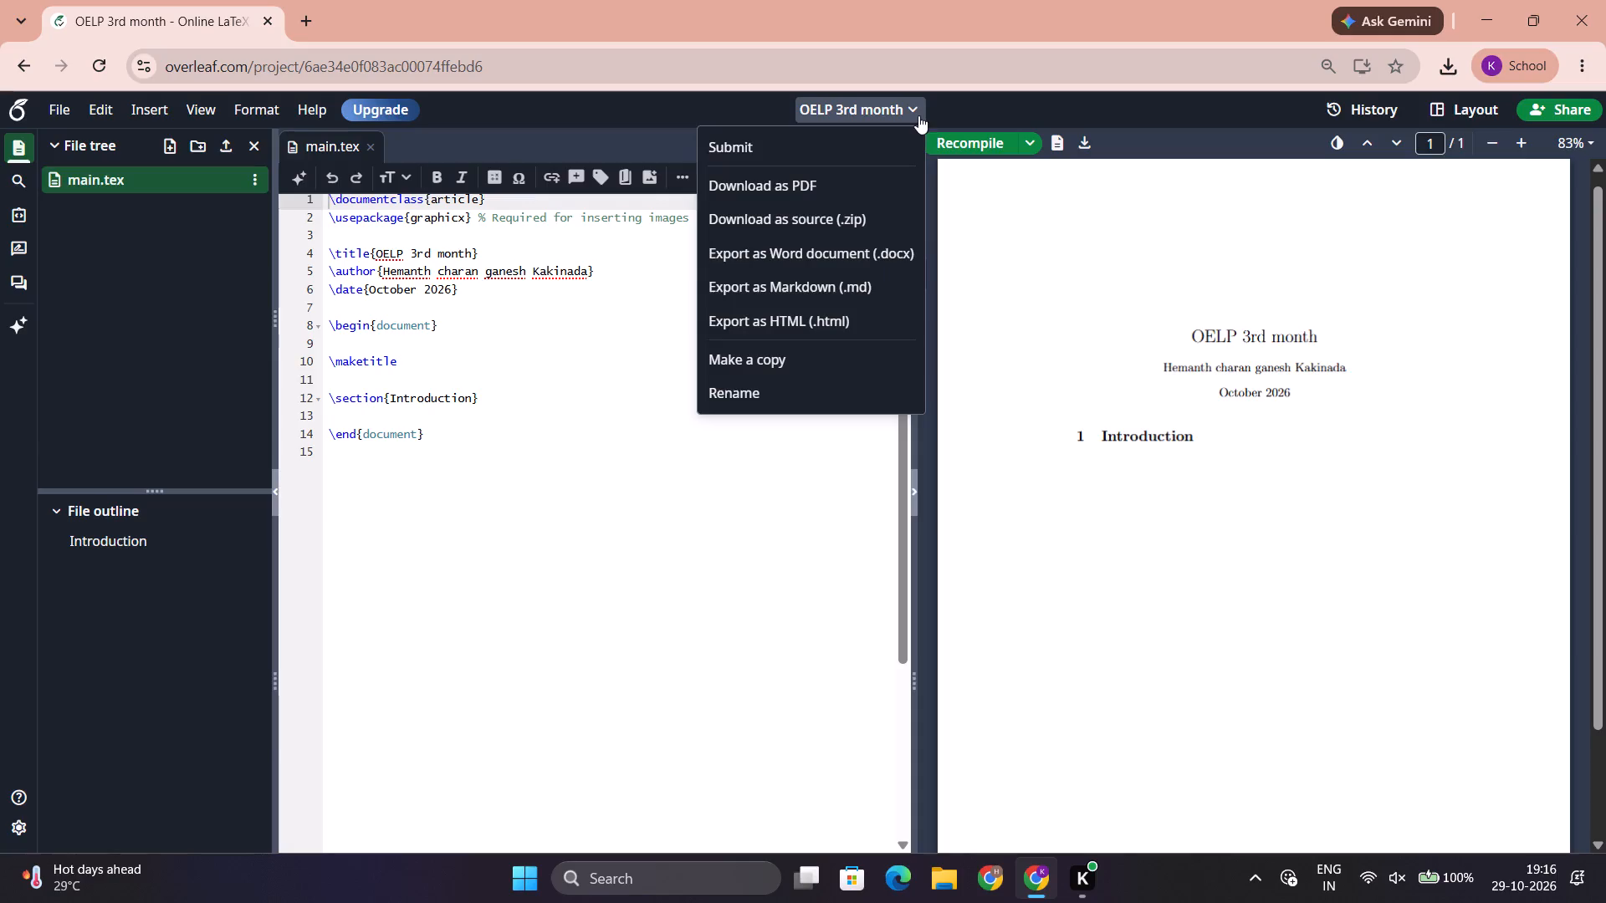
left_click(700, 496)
Share the OELP 3rd month project by inviting the suggested collaborator as Editor.
left_click(1580, 107)
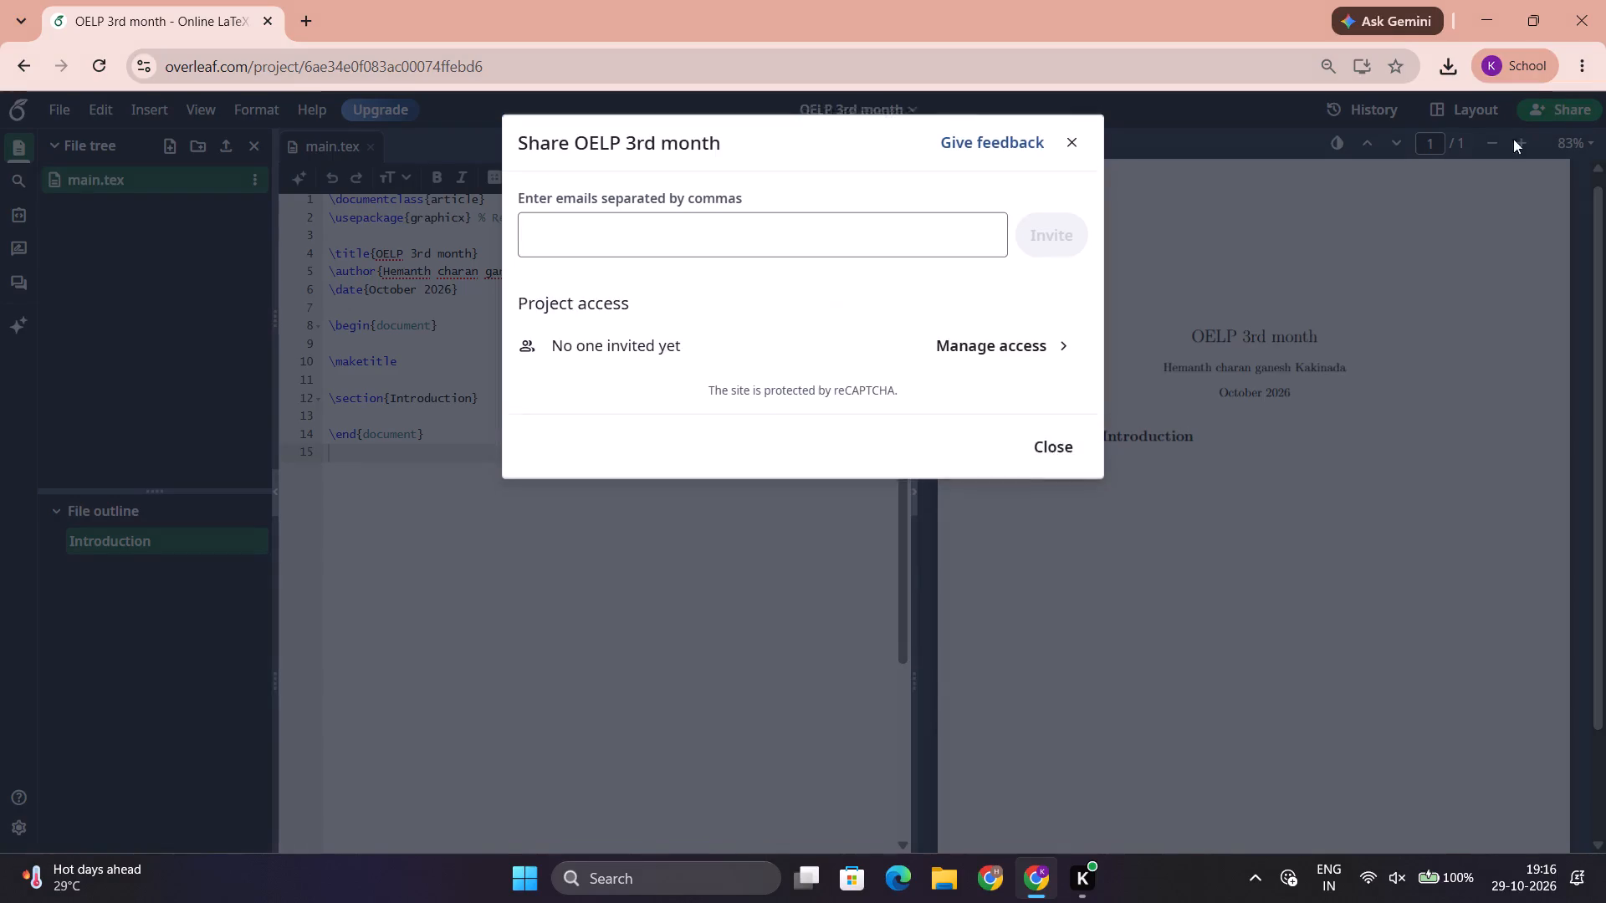
left_click(892, 210)
left_click(894, 231)
left_click(818, 287)
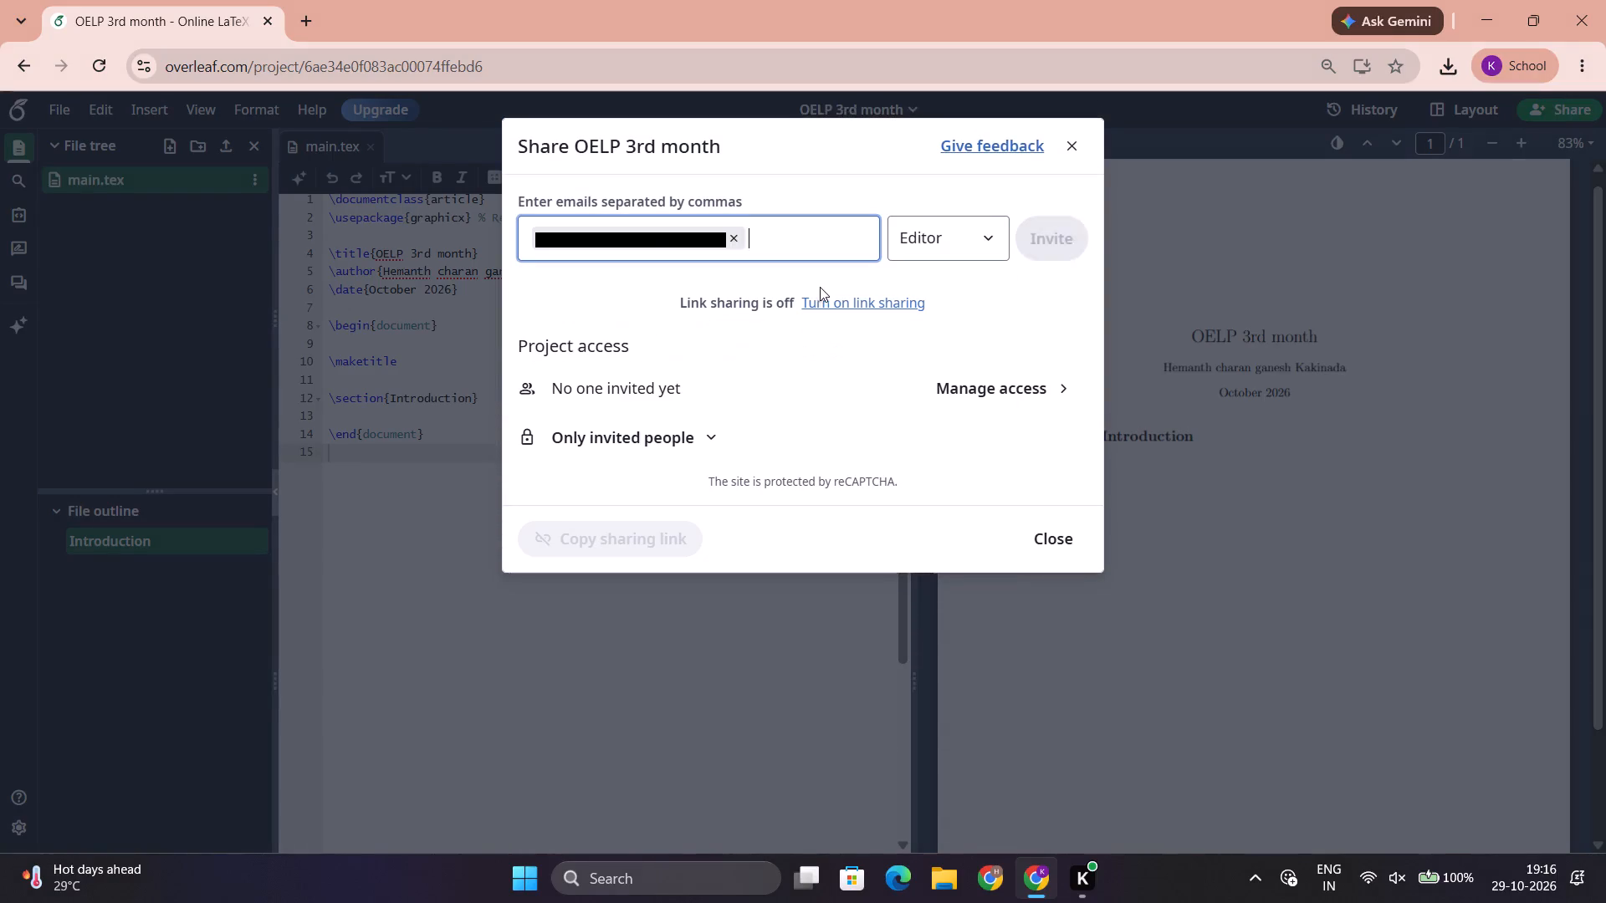
left_click(1071, 254)
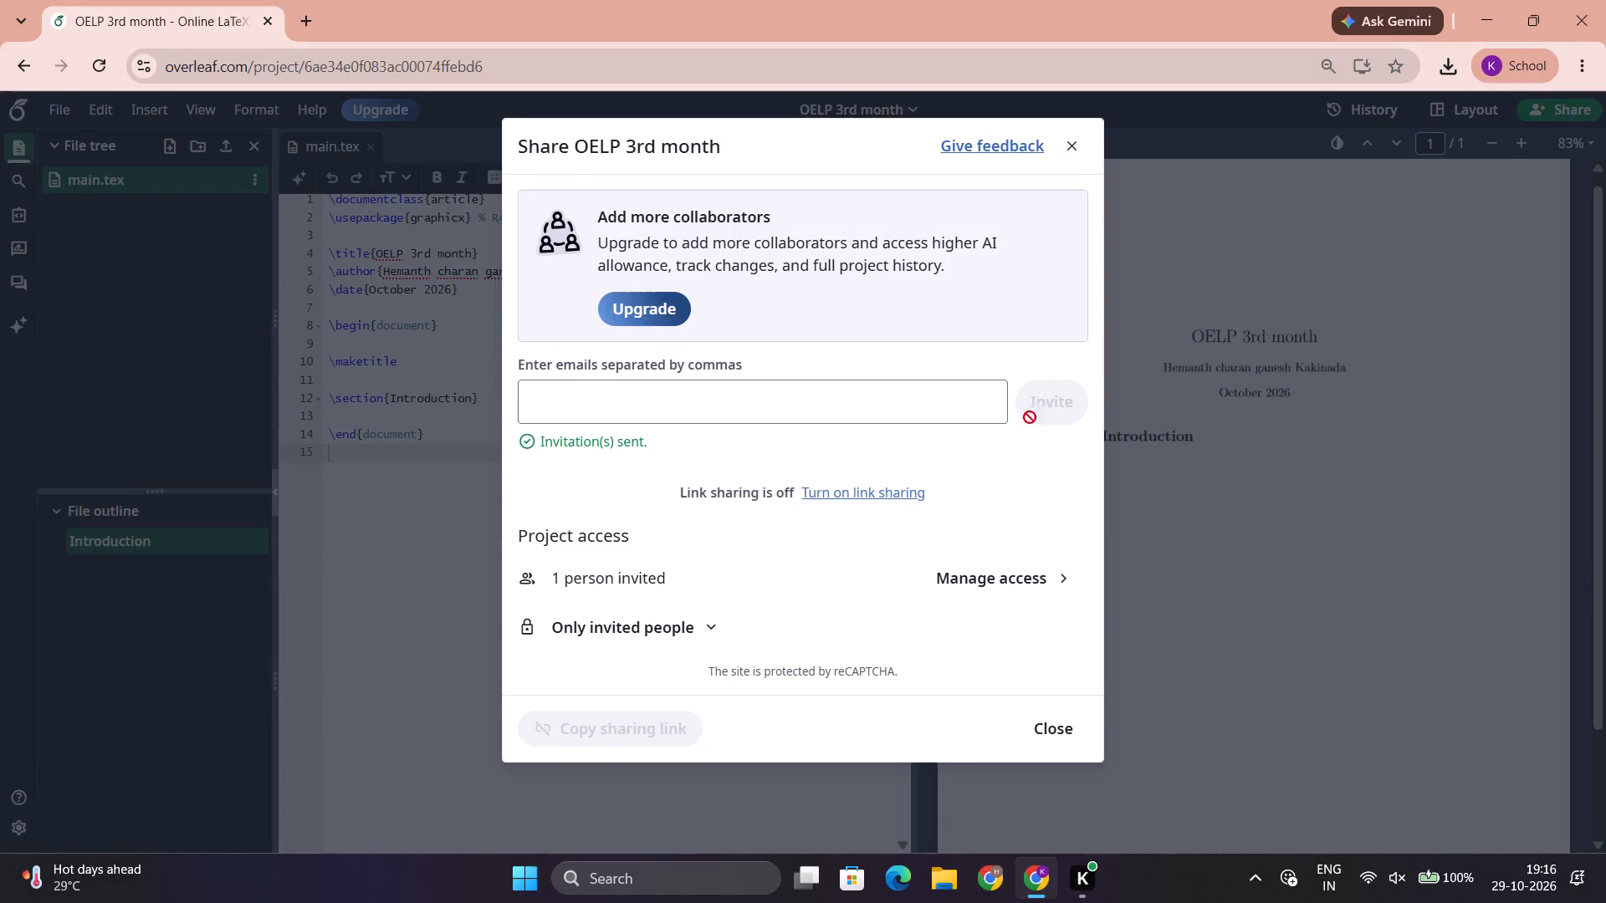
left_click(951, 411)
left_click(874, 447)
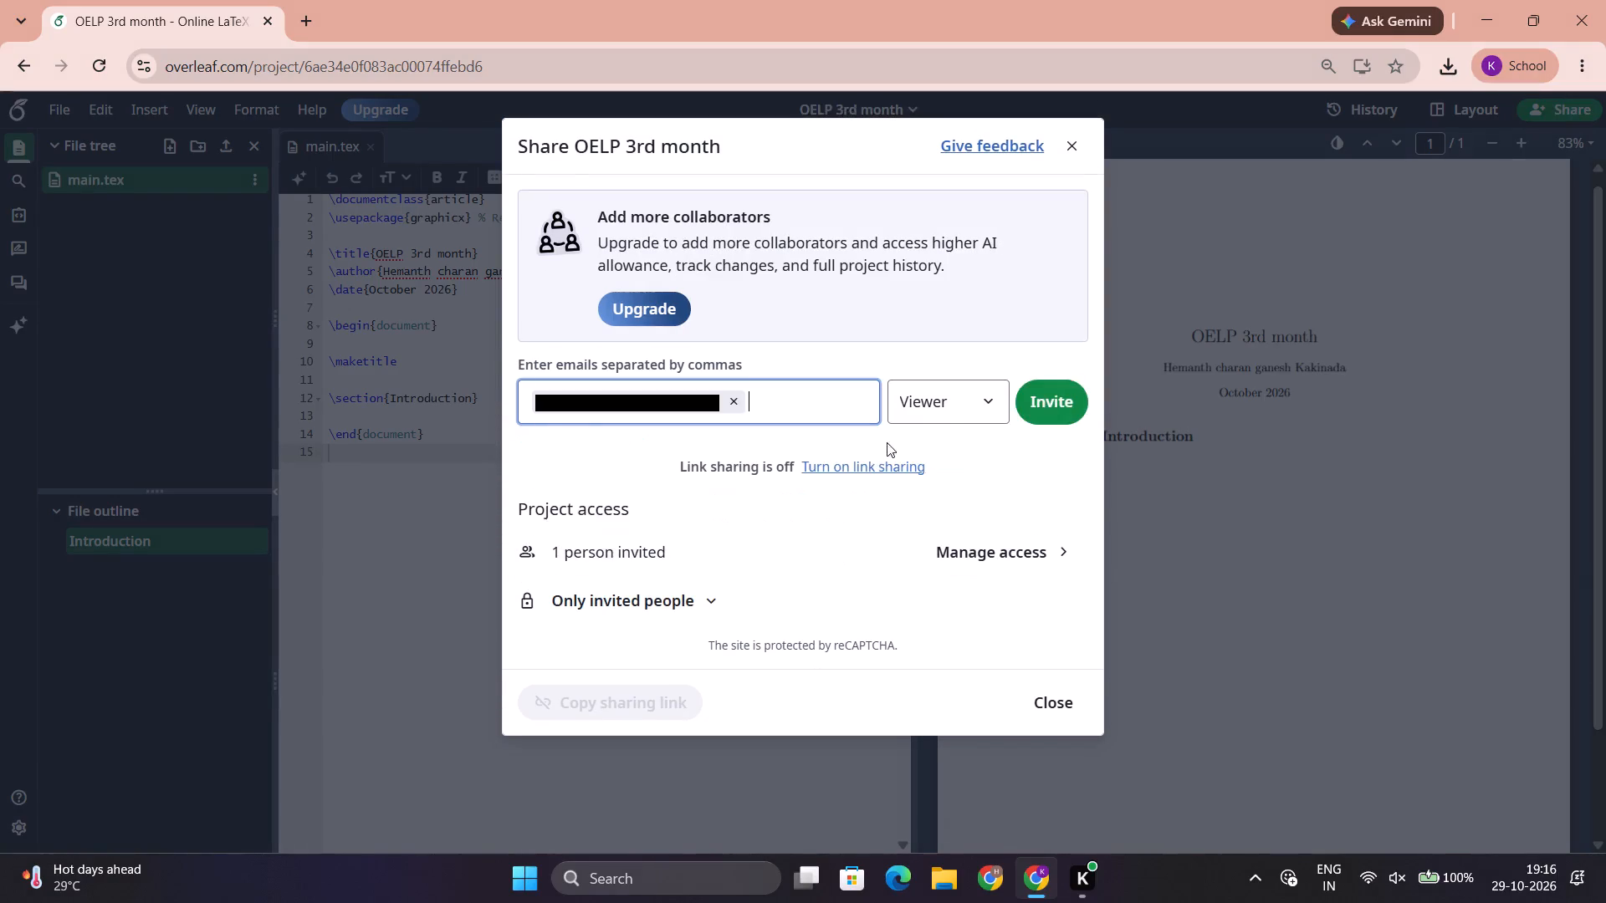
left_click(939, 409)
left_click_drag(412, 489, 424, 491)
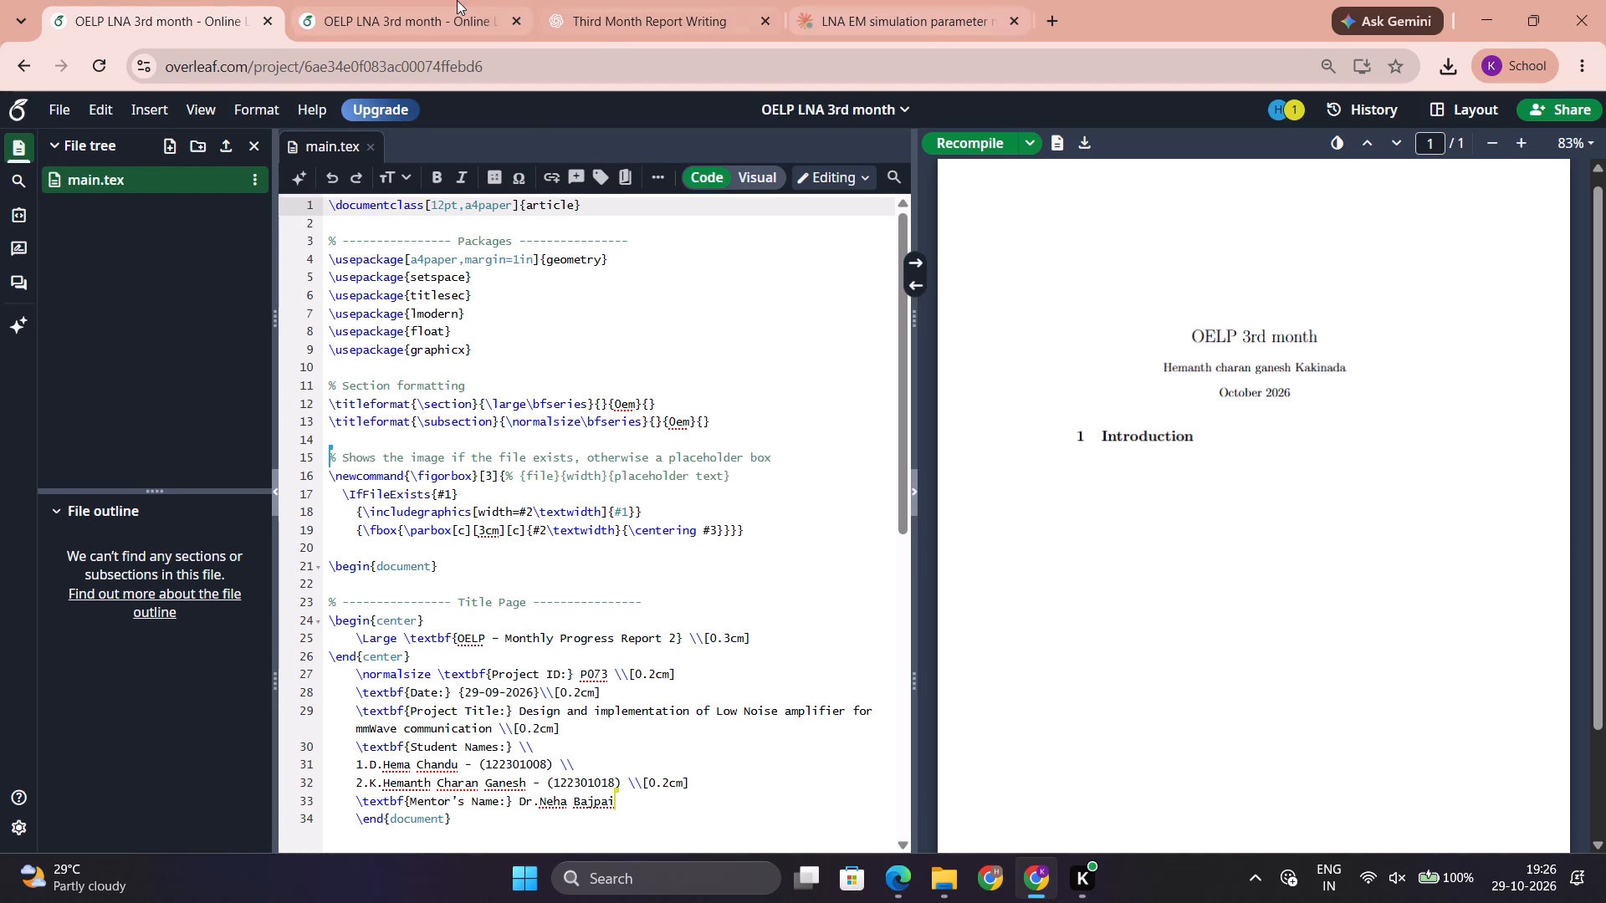
left_click(457, 0)
left_click(191, 0)
left_click(458, 0)
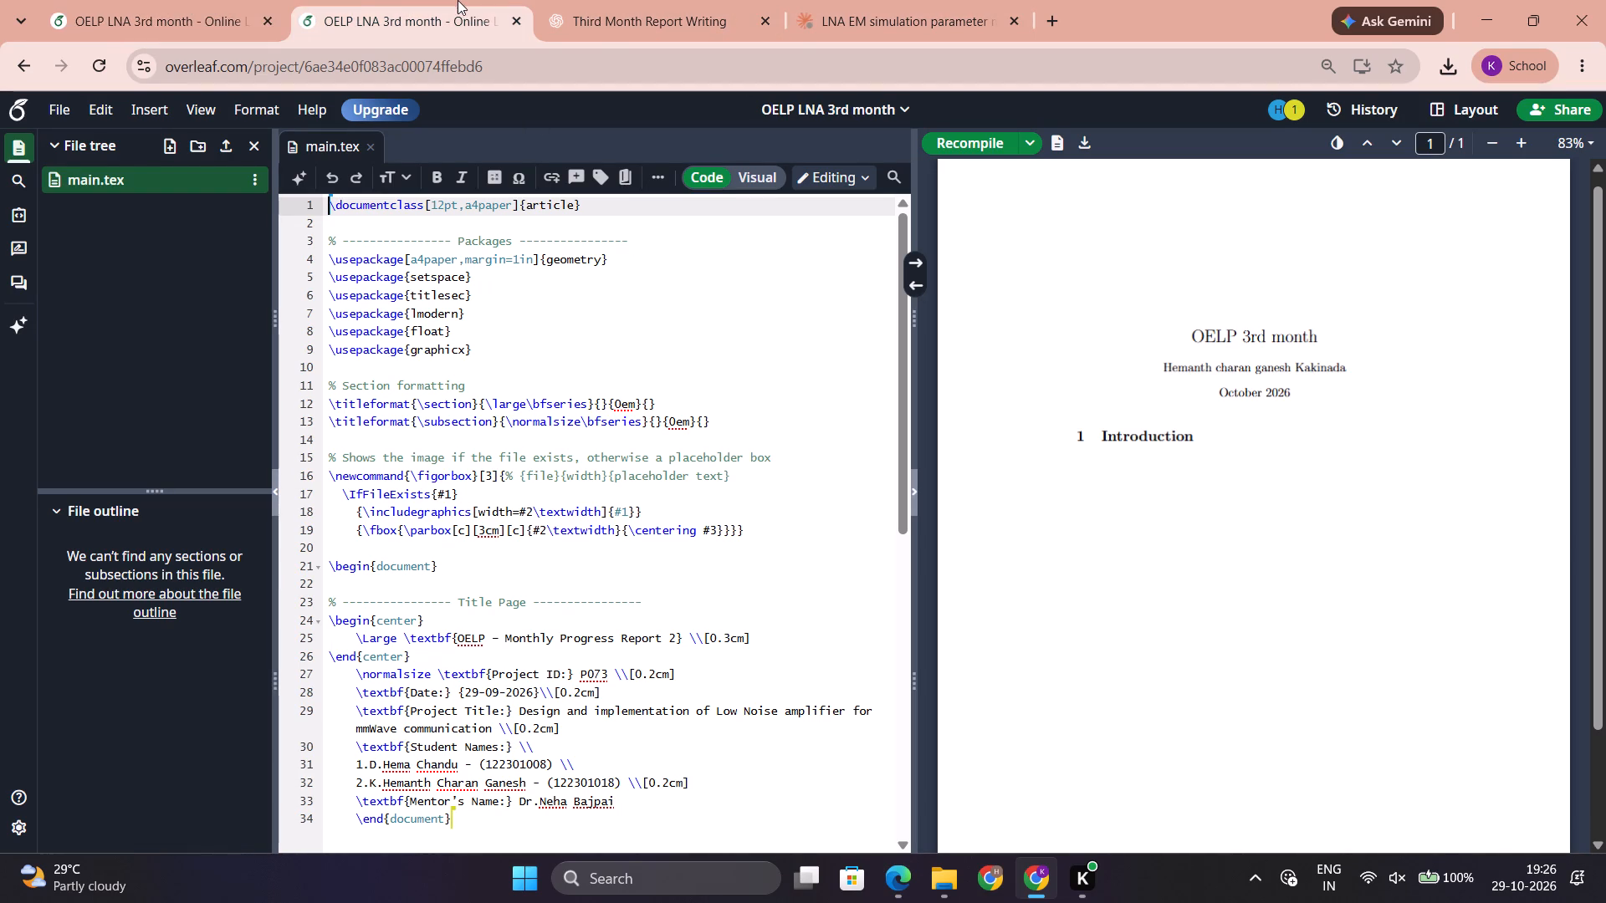
left_click(253, 0)
left_click(390, 0)
left_click(33, 63)
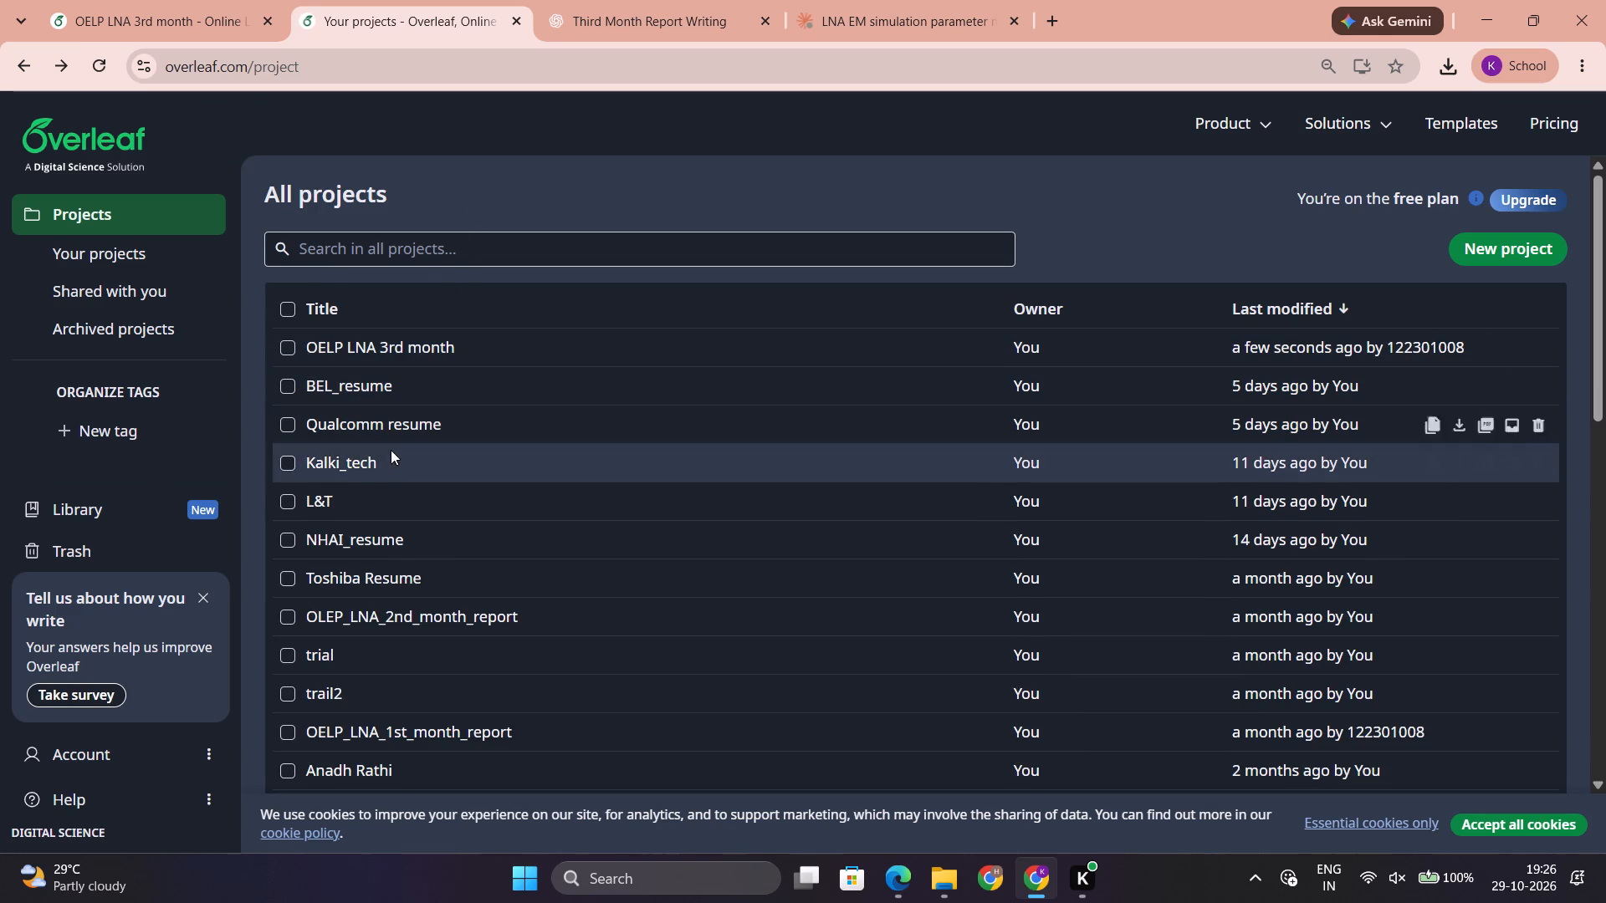
scroll(418, 484, "down", 1)
scroll(418, 484, "up", 2)
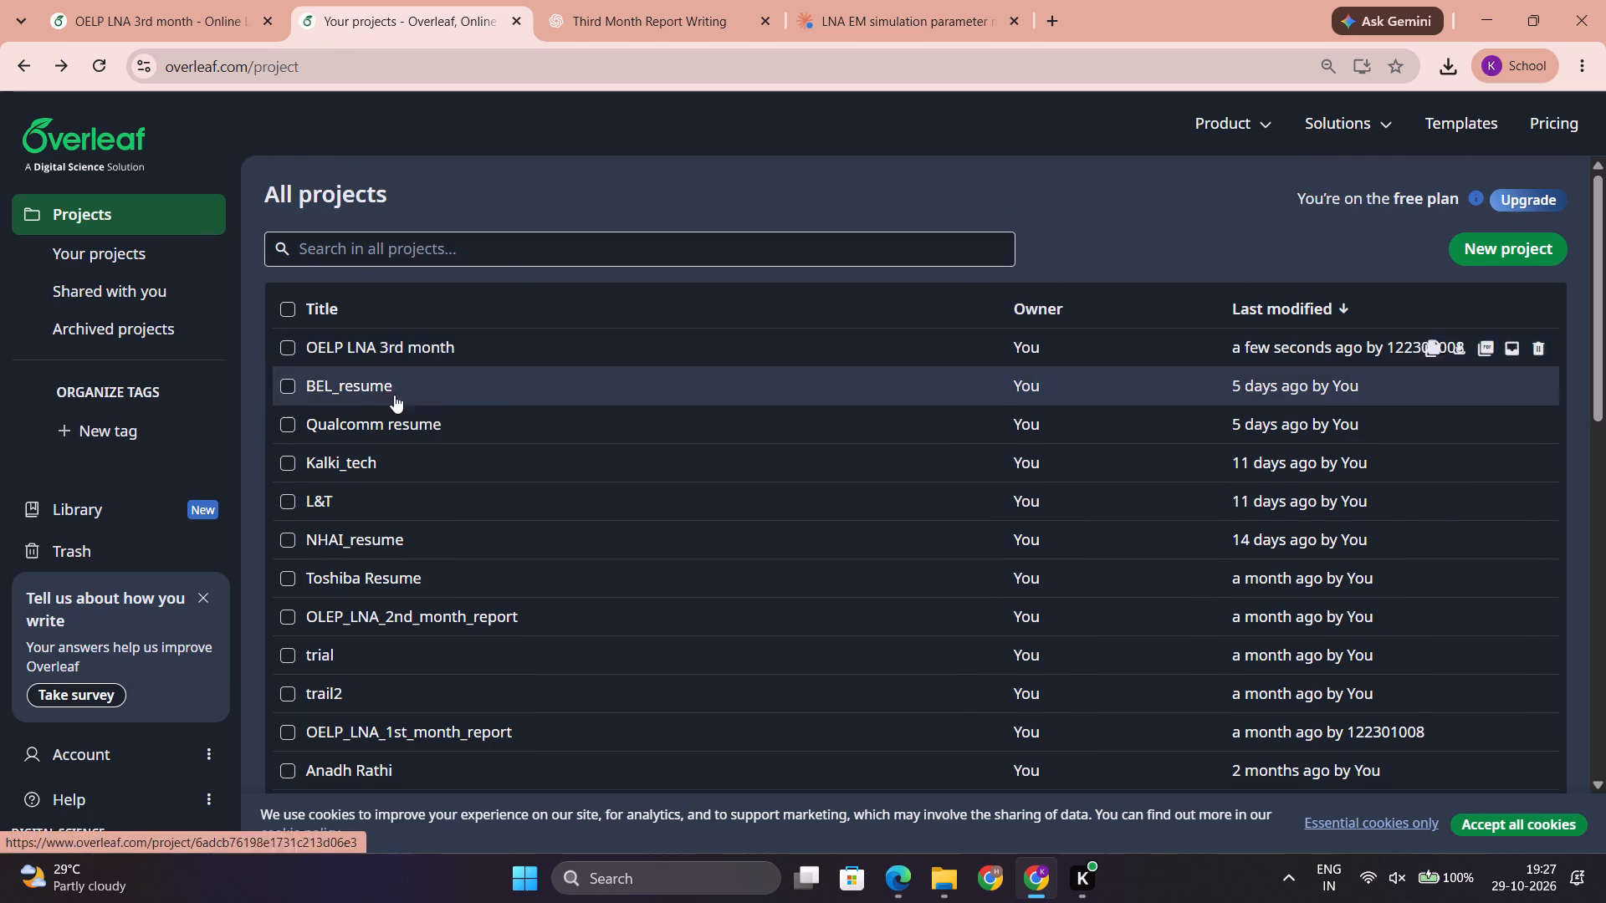
left_click(332, 653)
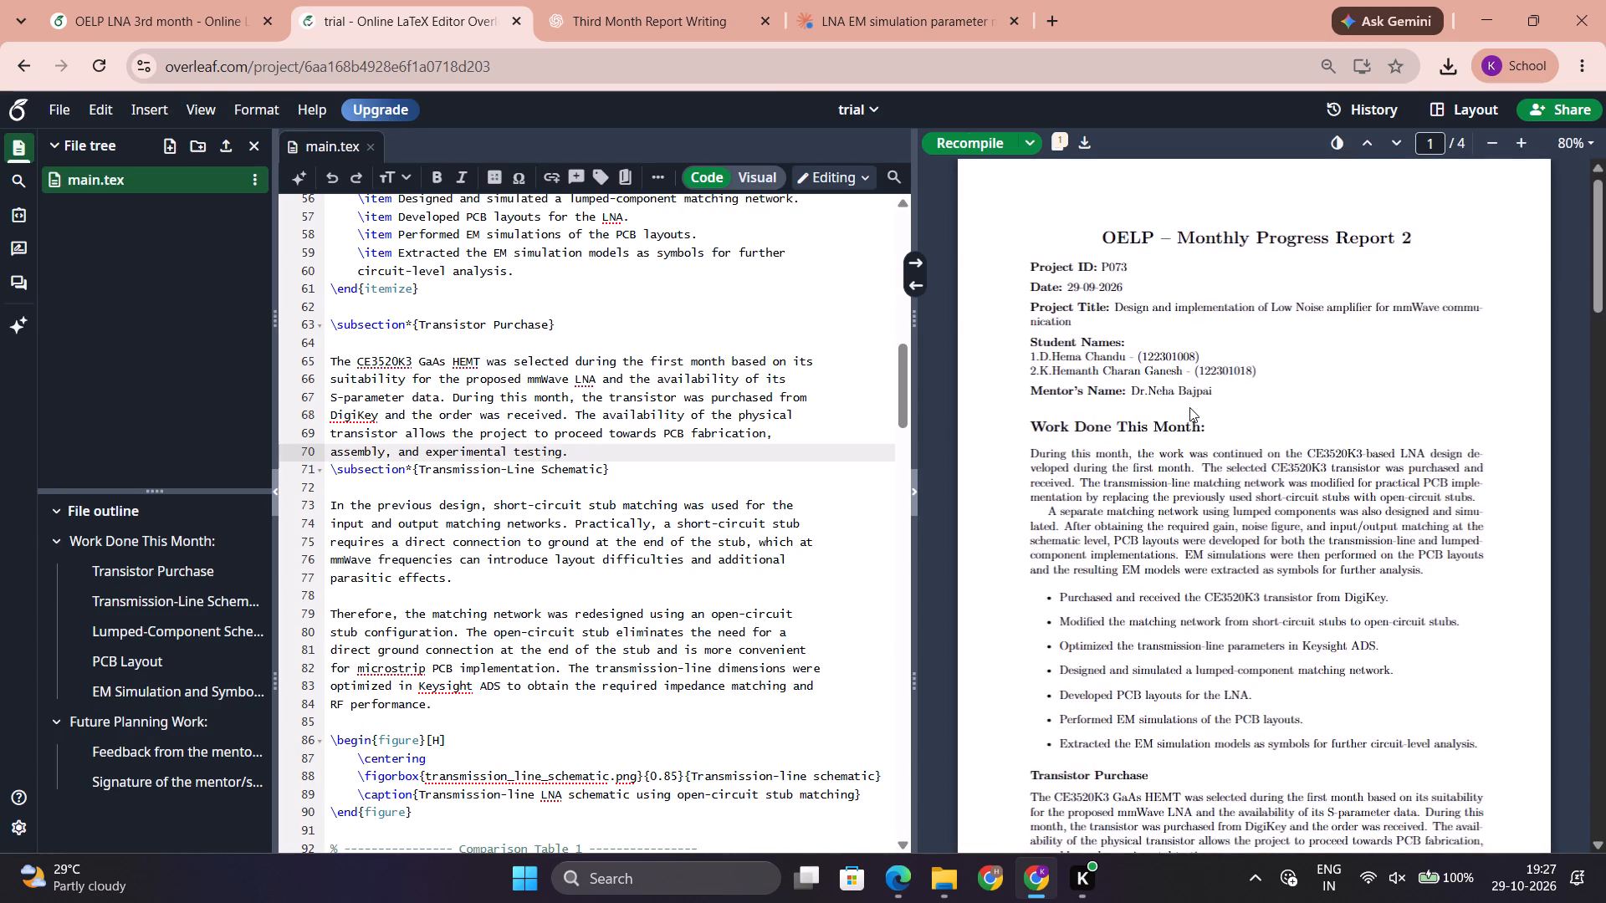
scroll(1189, 407, "up", 2)
left_click(24, 62)
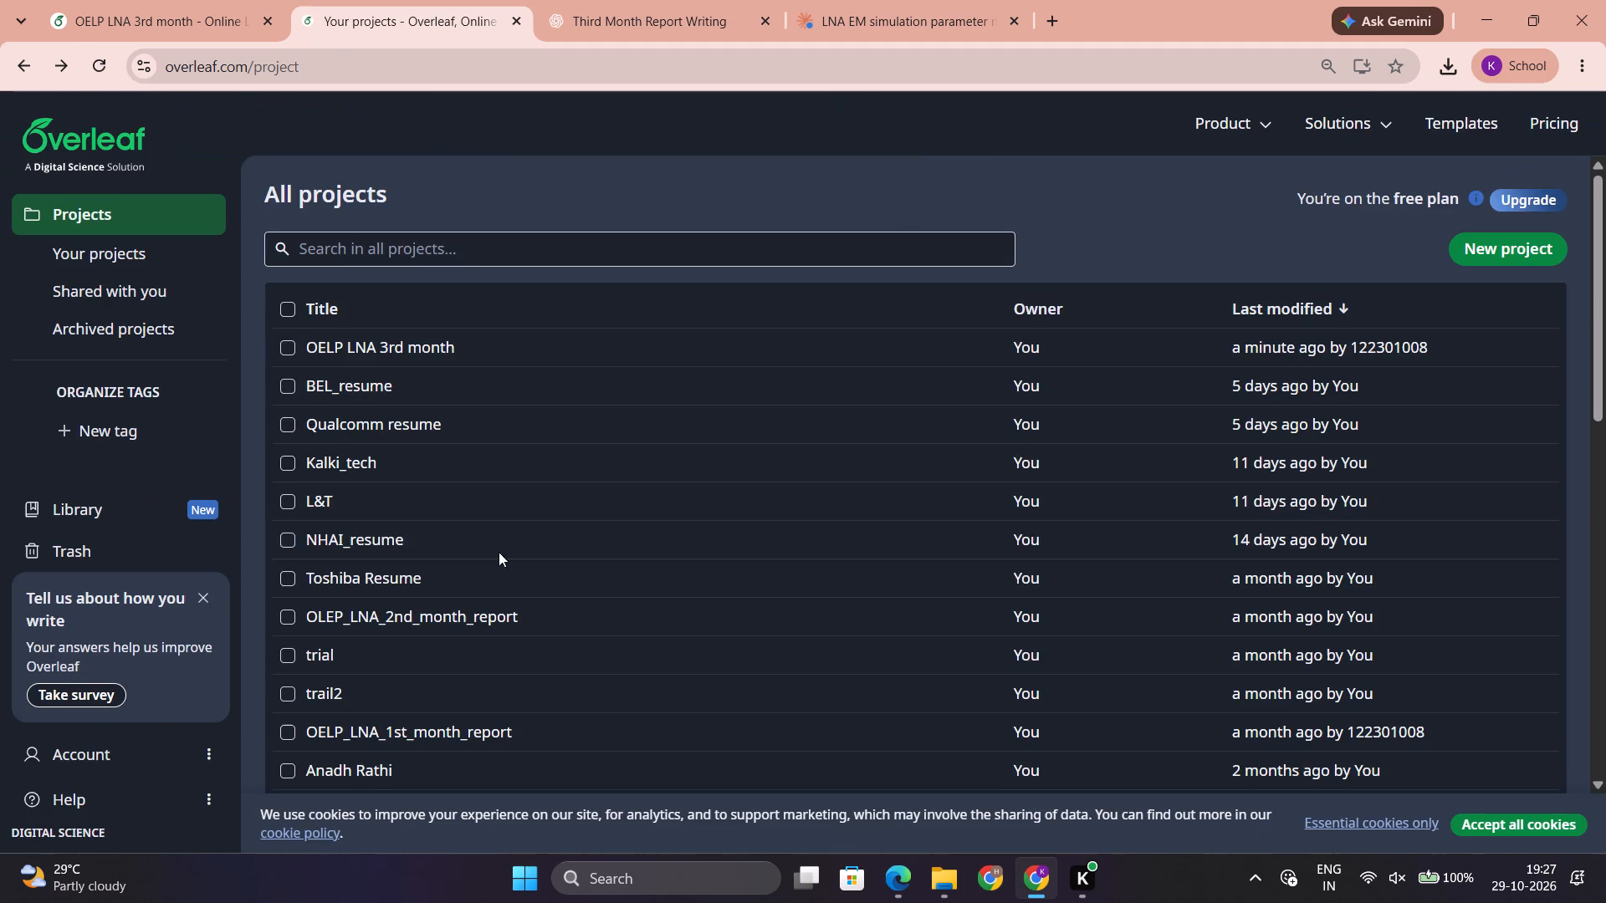
Open the trial project in a separate browser tab and reorder the tabs so the project list comes before OELP LNA 3rd month.
right_click(336, 652)
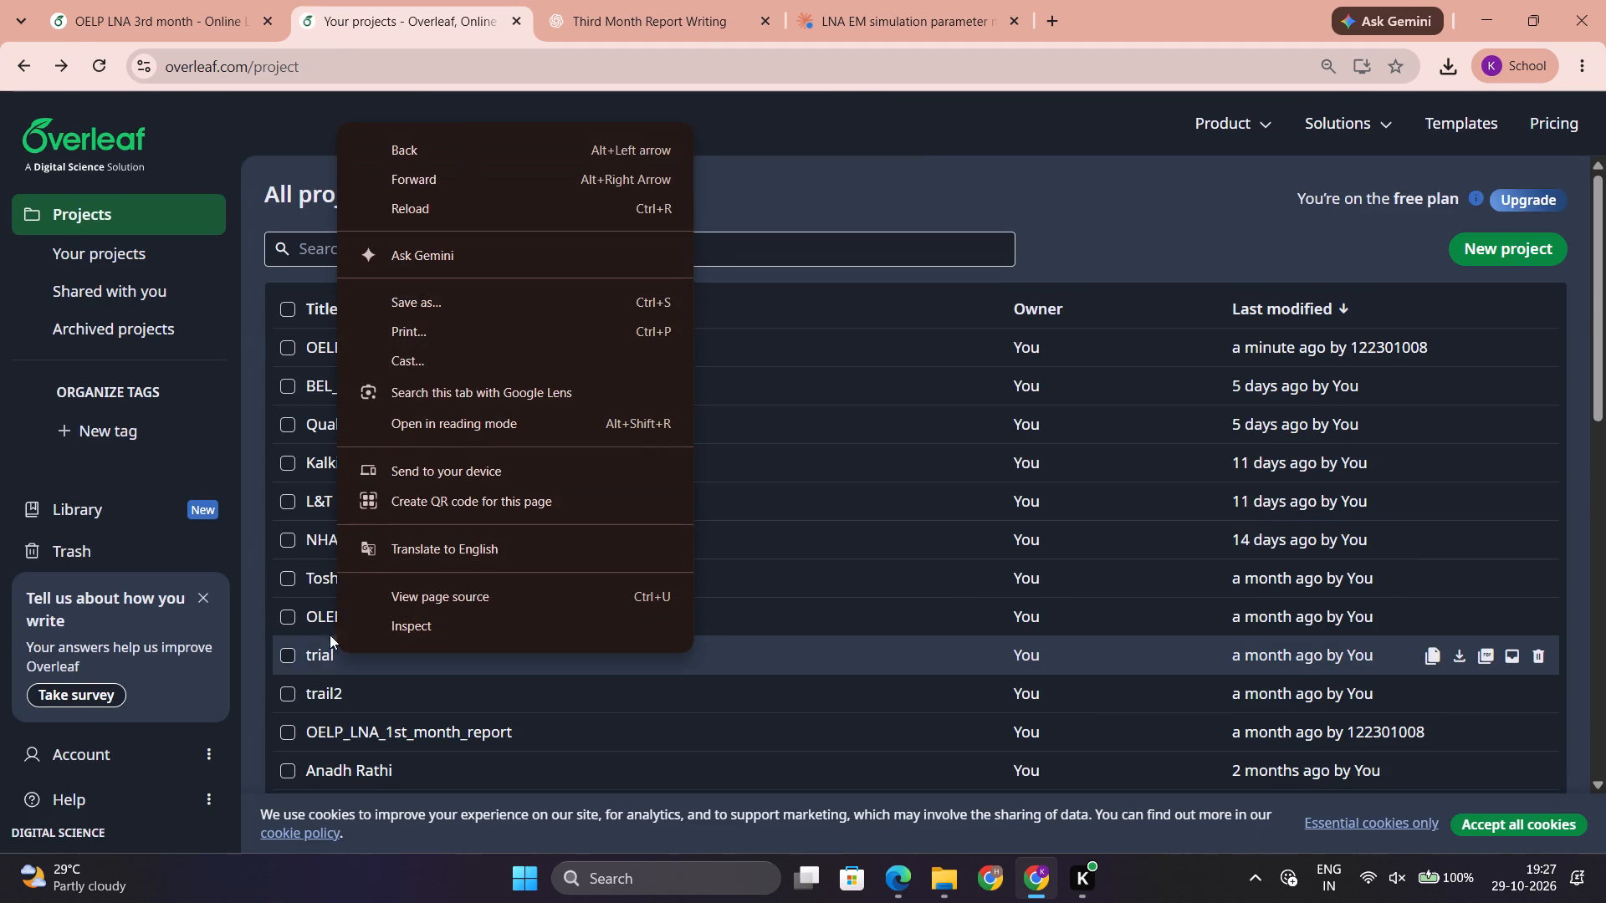
right_click(321, 648)
left_click(398, 393)
left_click(627, 0)
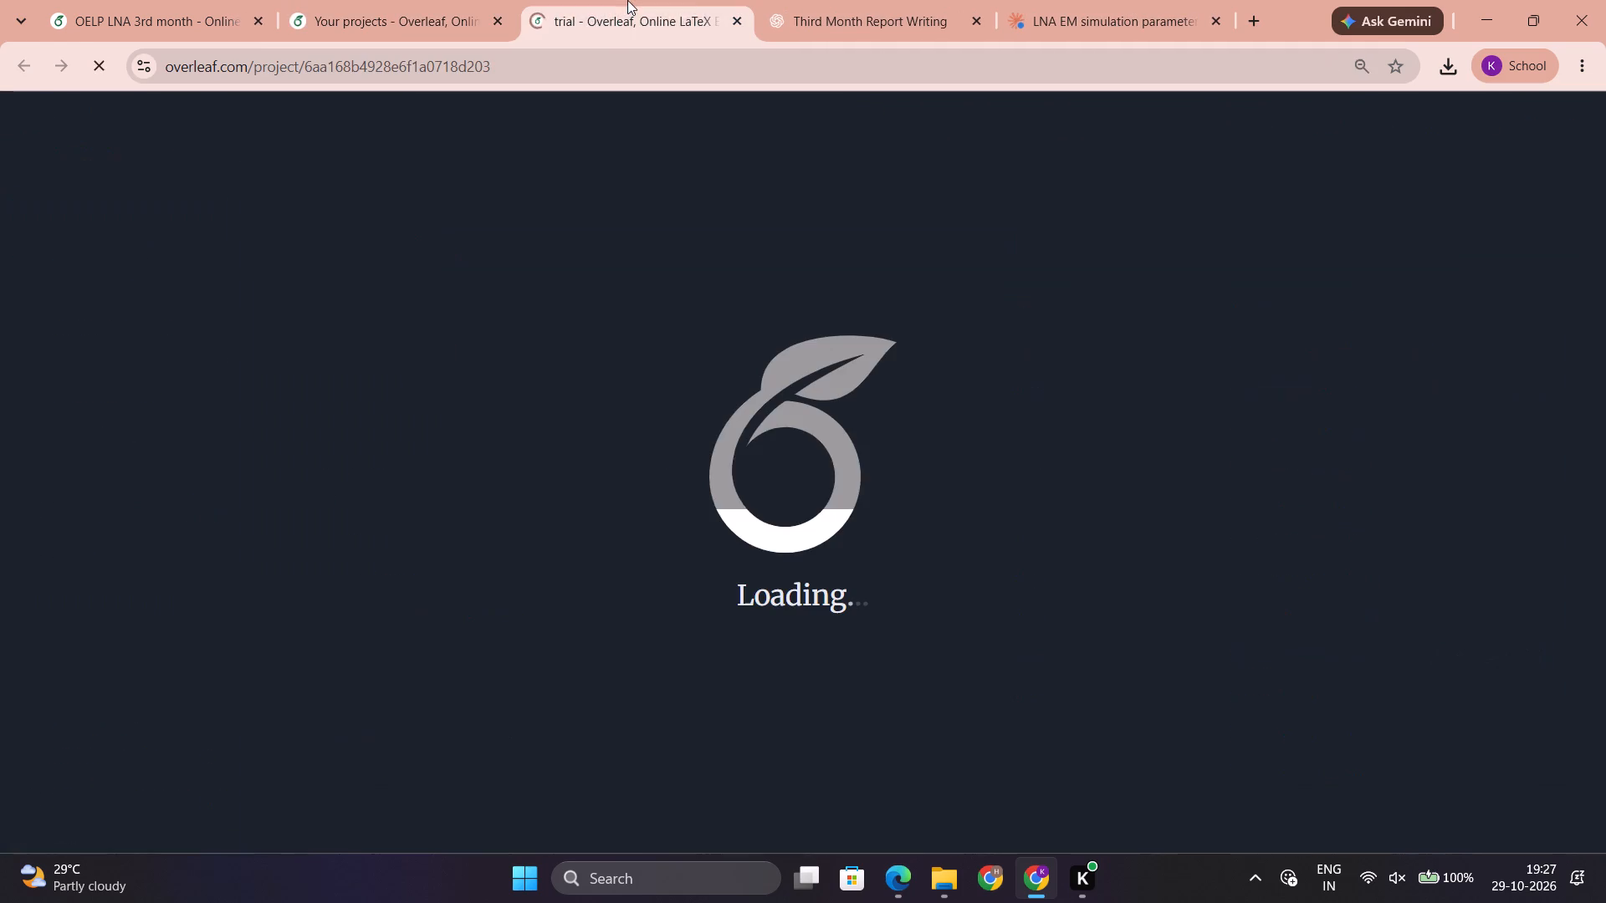
left_click(487, 0)
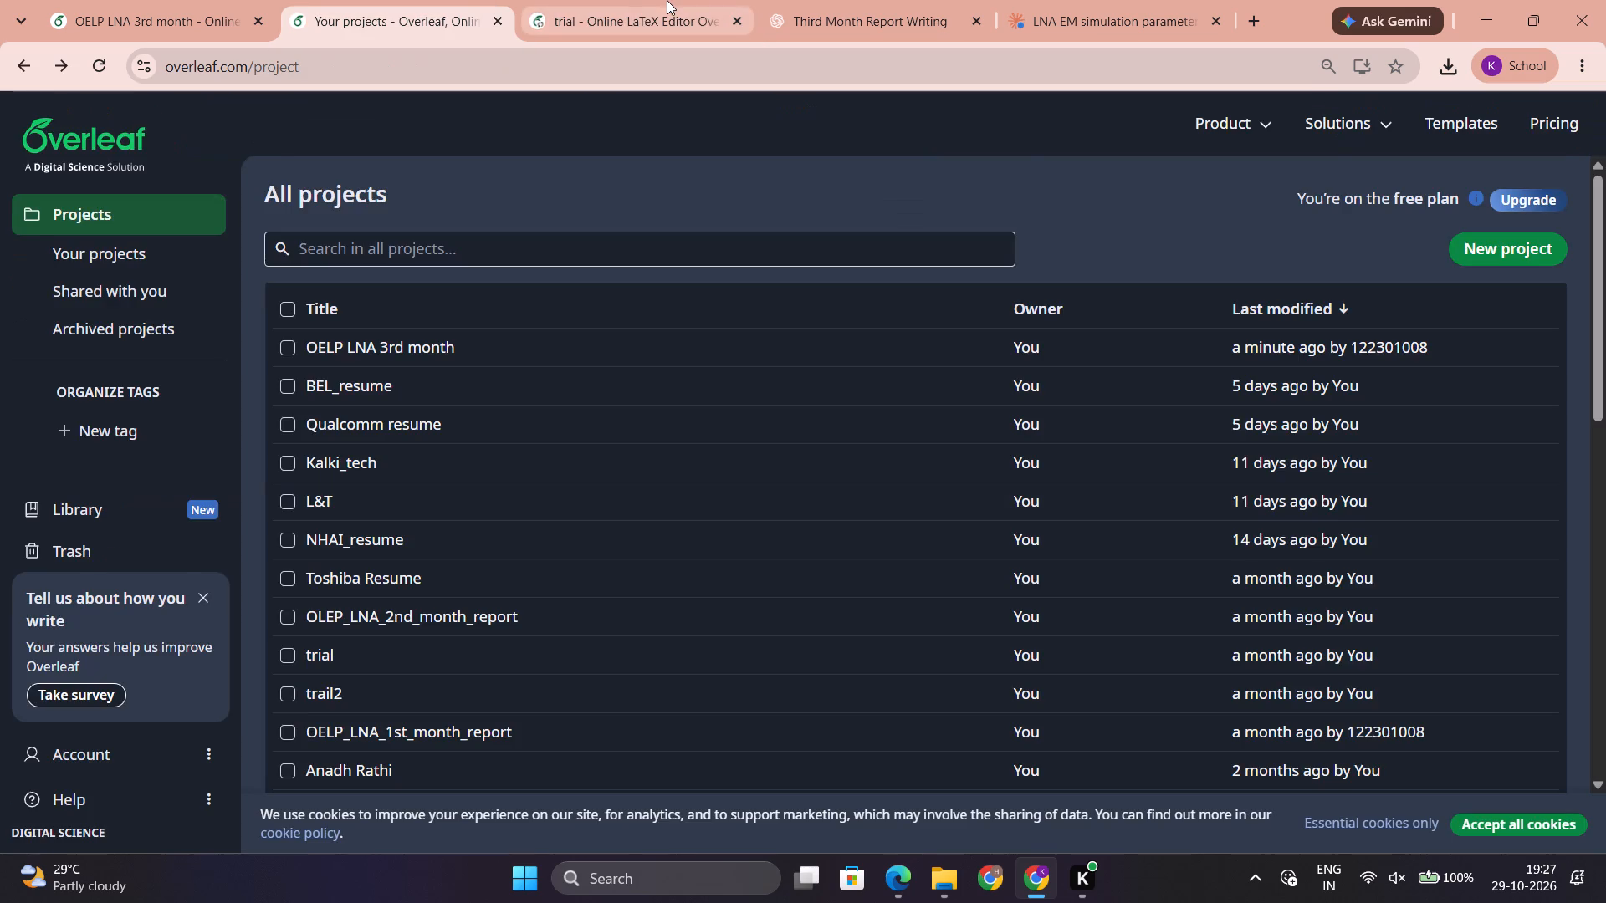
left_click(667, 0)
left_click_drag(558, 0, 527, 4)
left_click_drag(100, 0, 301, 0)
Copy ChatGPT's LaTeX report, replace the entire main.tex content of the trial project with it, and recompile.
left_click(924, 0)
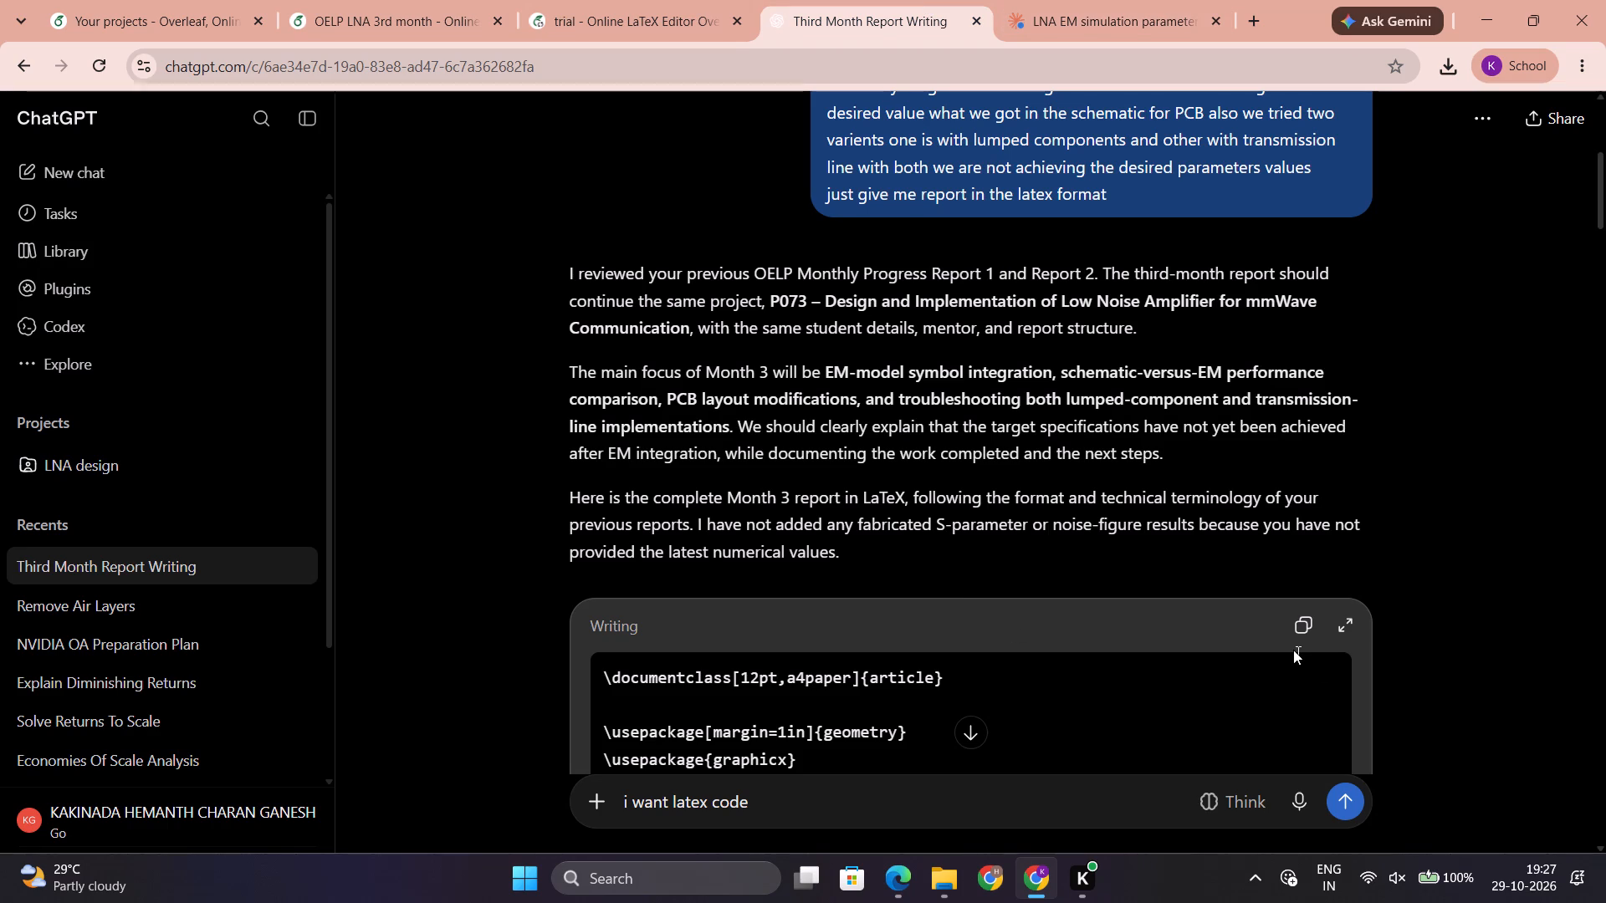
left_click(1298, 626)
left_click(450, 0)
left_click(594, 0)
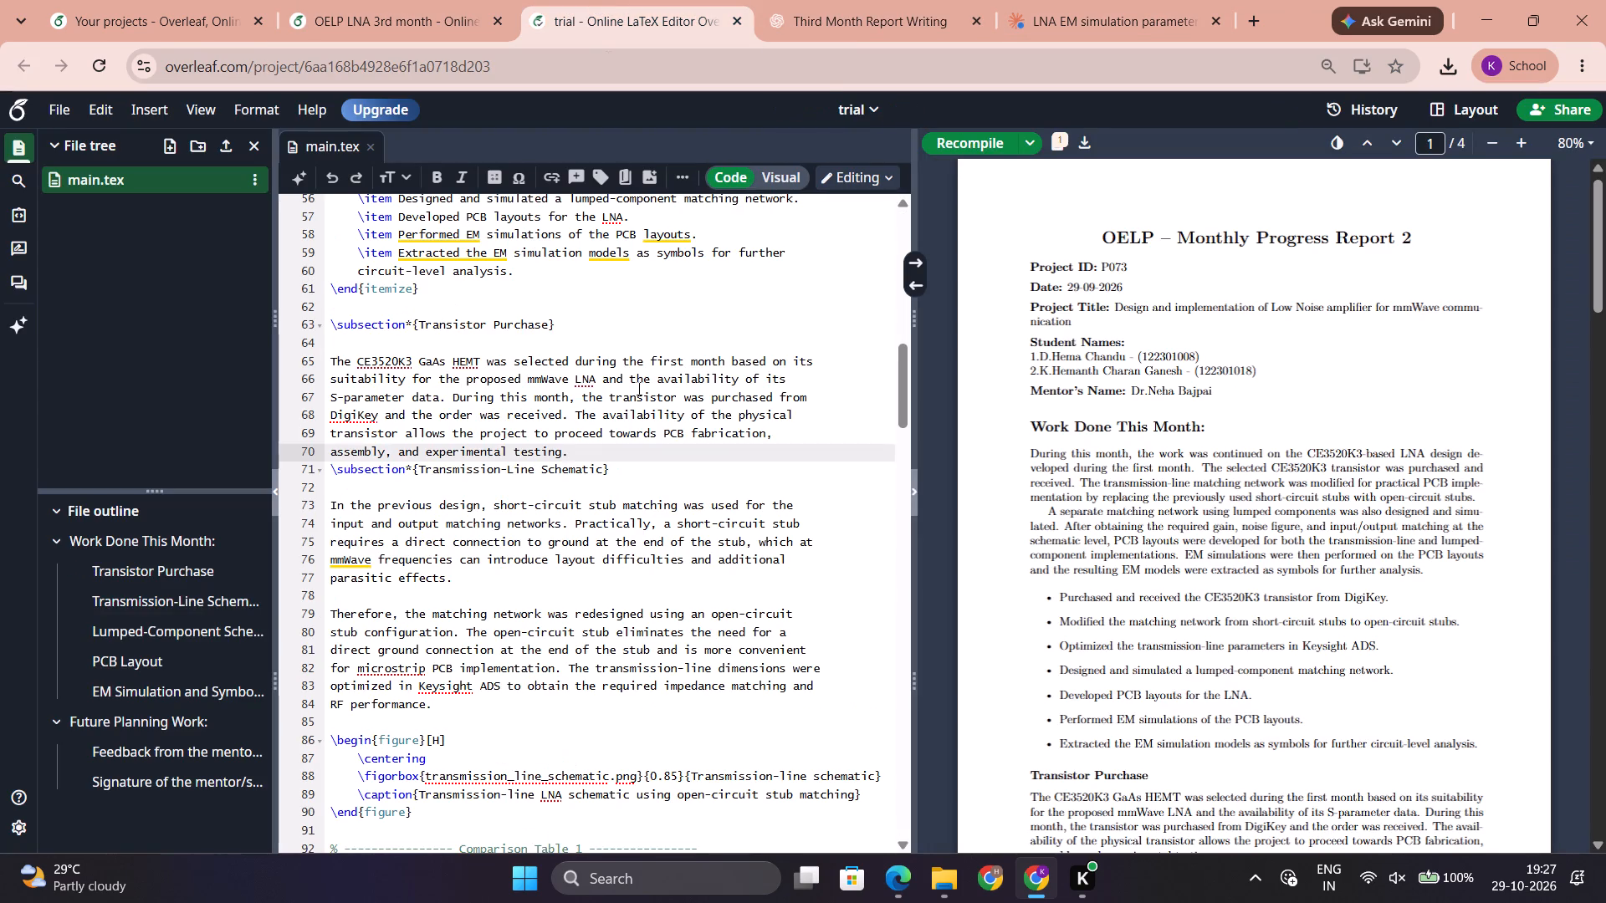
left_click(693, 595)
key("ctrl+a")
key("BackSpace")
key("ctrl+v")
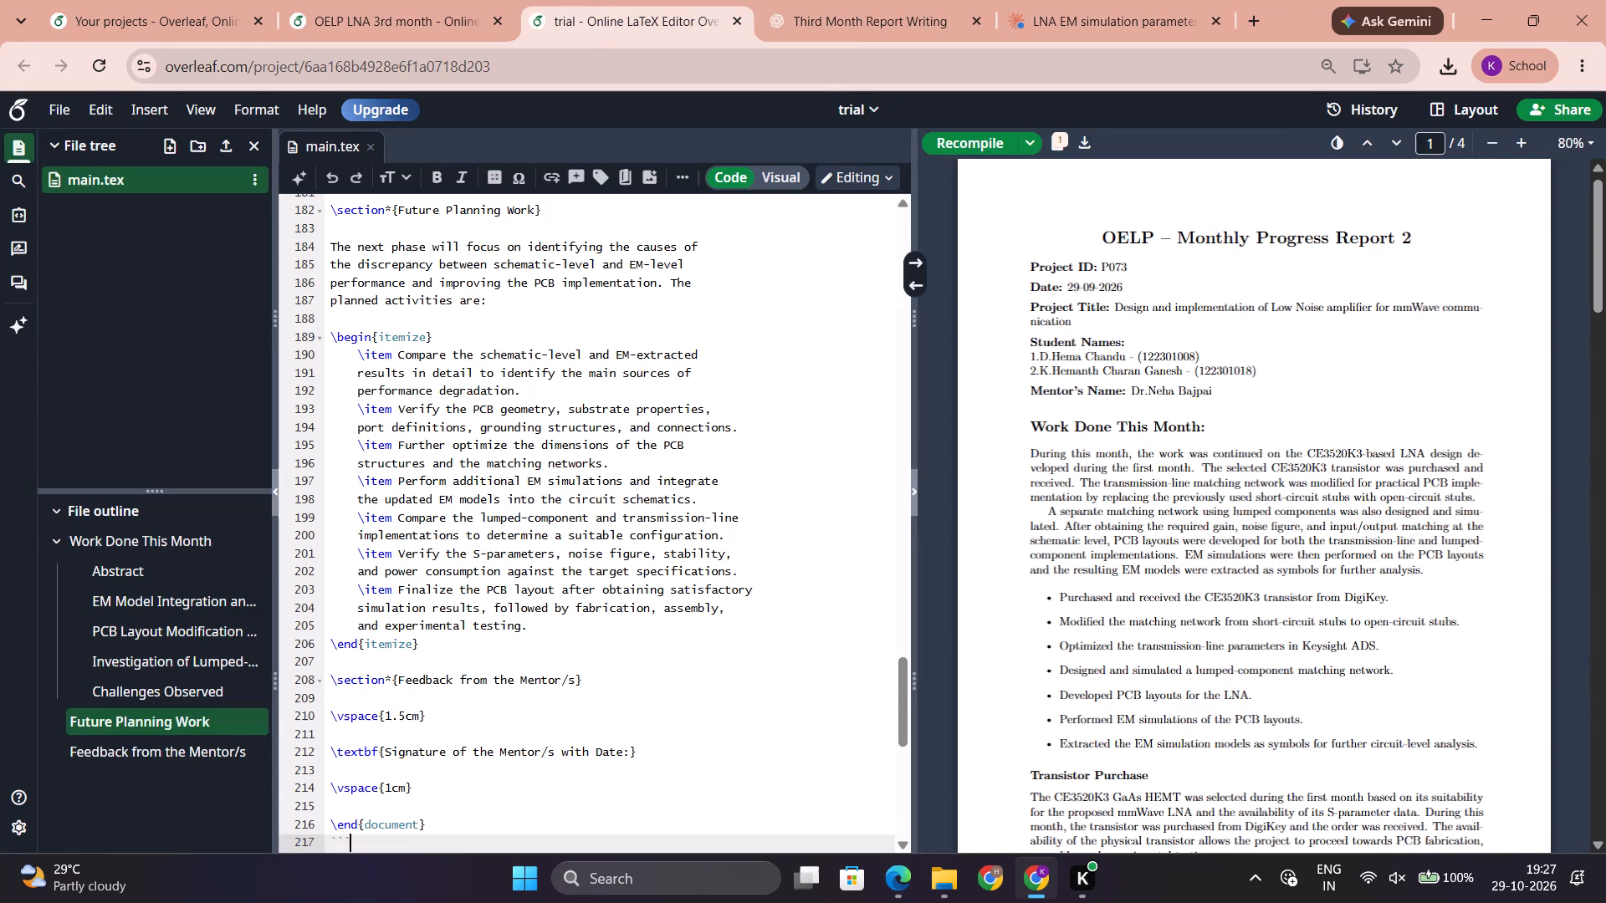
key("ctrl+s")
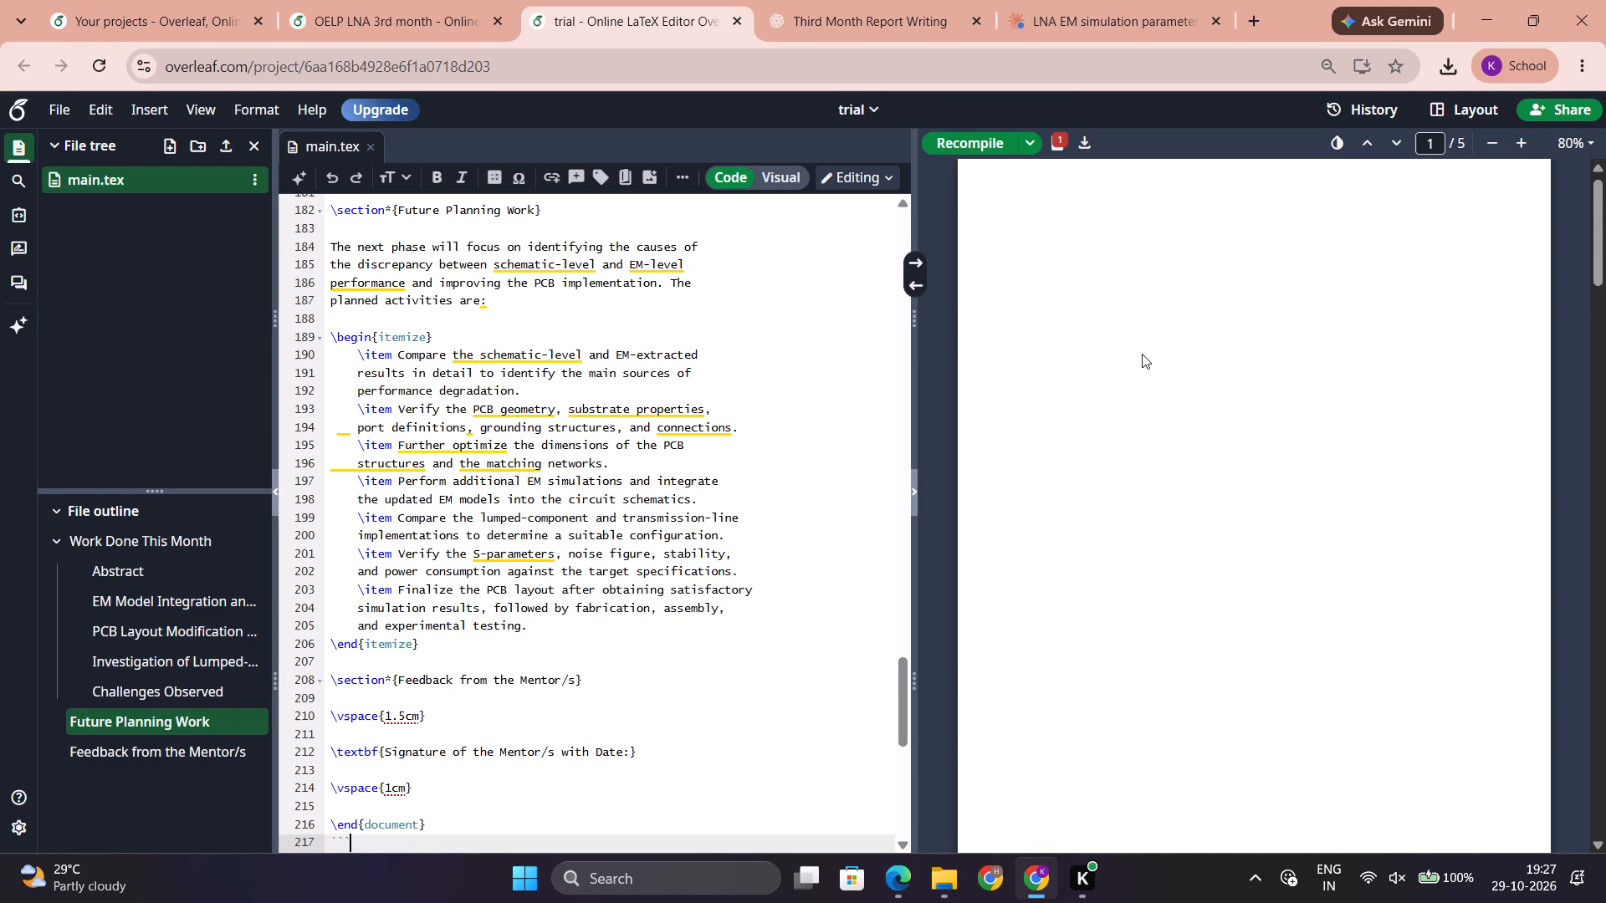
scroll(1142, 354, "up", 2)
scroll(1142, 354, "down", 6)
scroll(1142, 354, "up", 9)
scroll(1142, 353, "down", 4)
scroll(1142, 353, "up", 2)
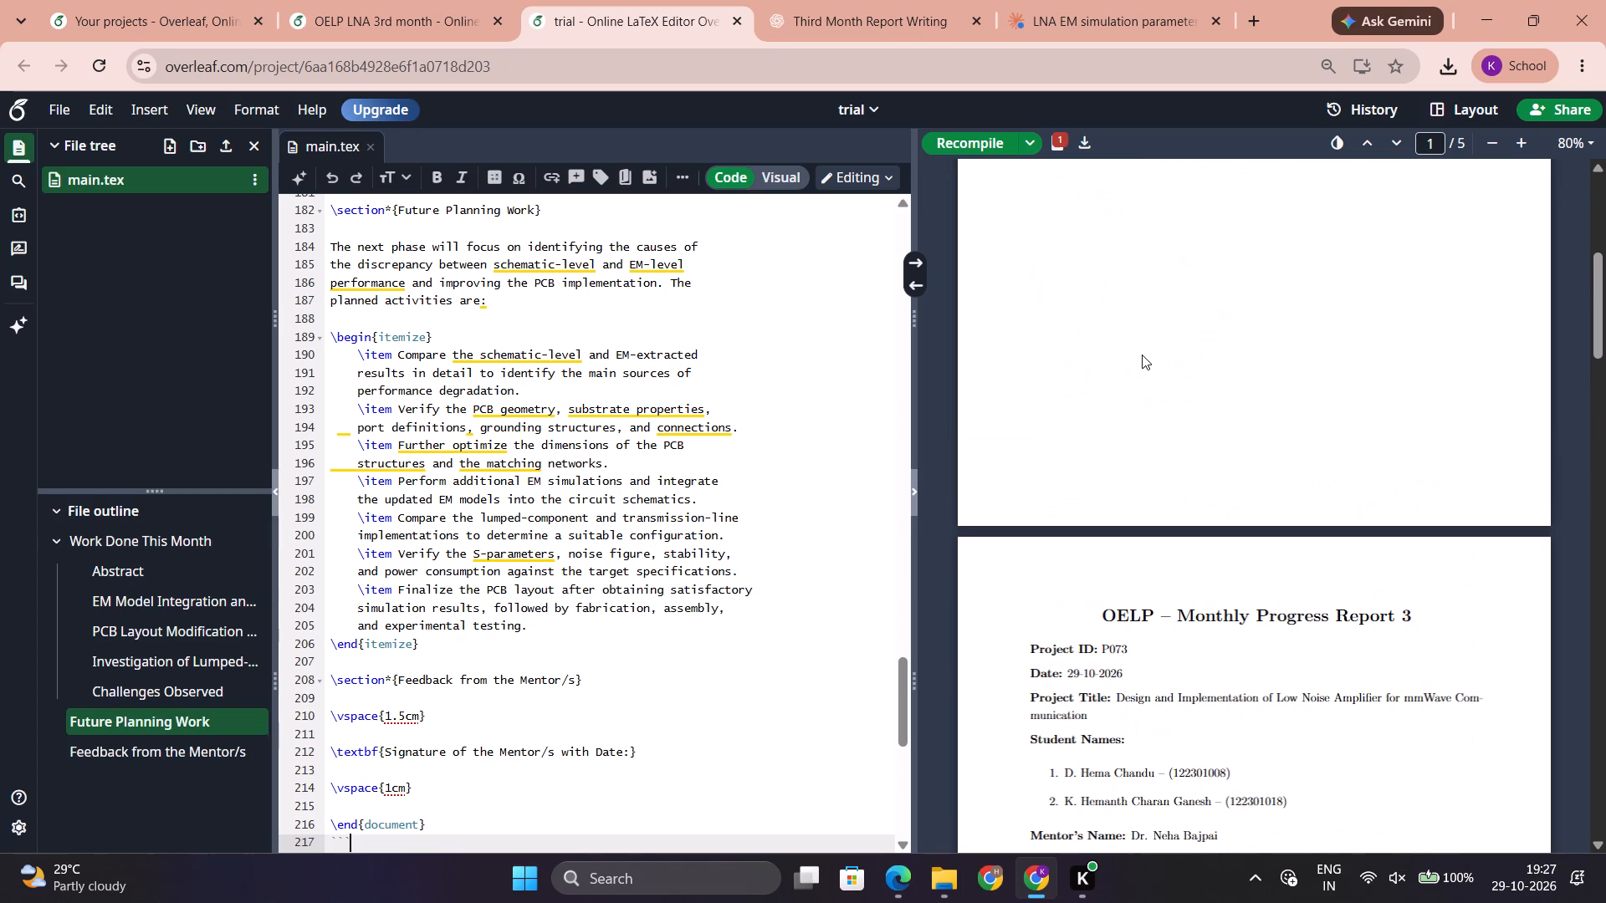
scroll(1142, 355, "down", 3)
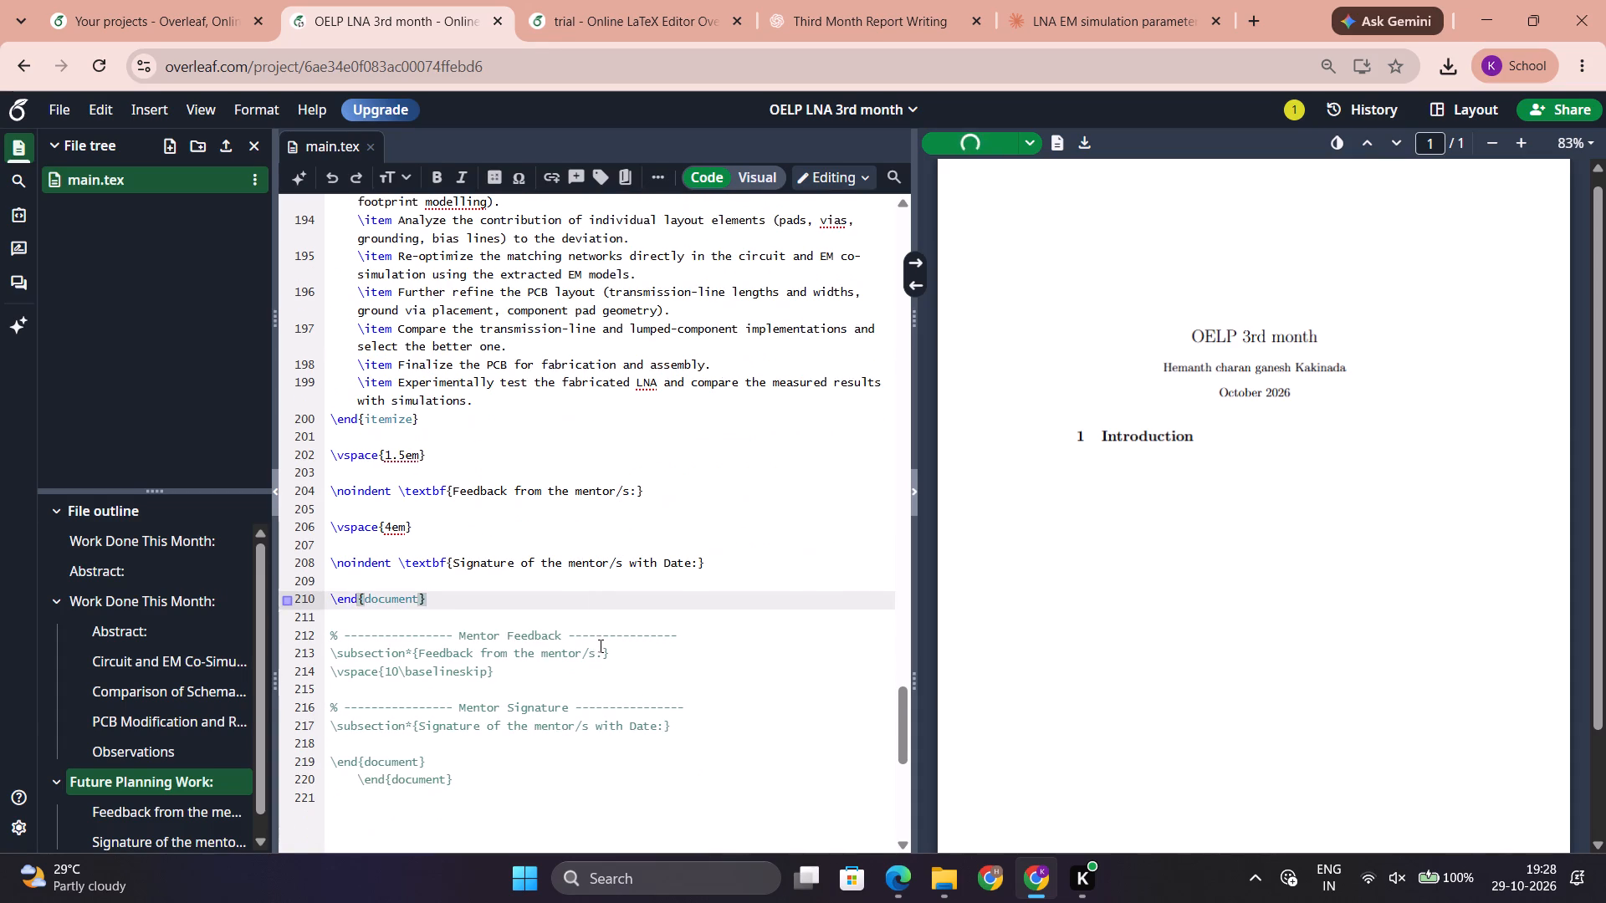
left_click_drag(496, 599, 166, 598)
key("BackSpace")
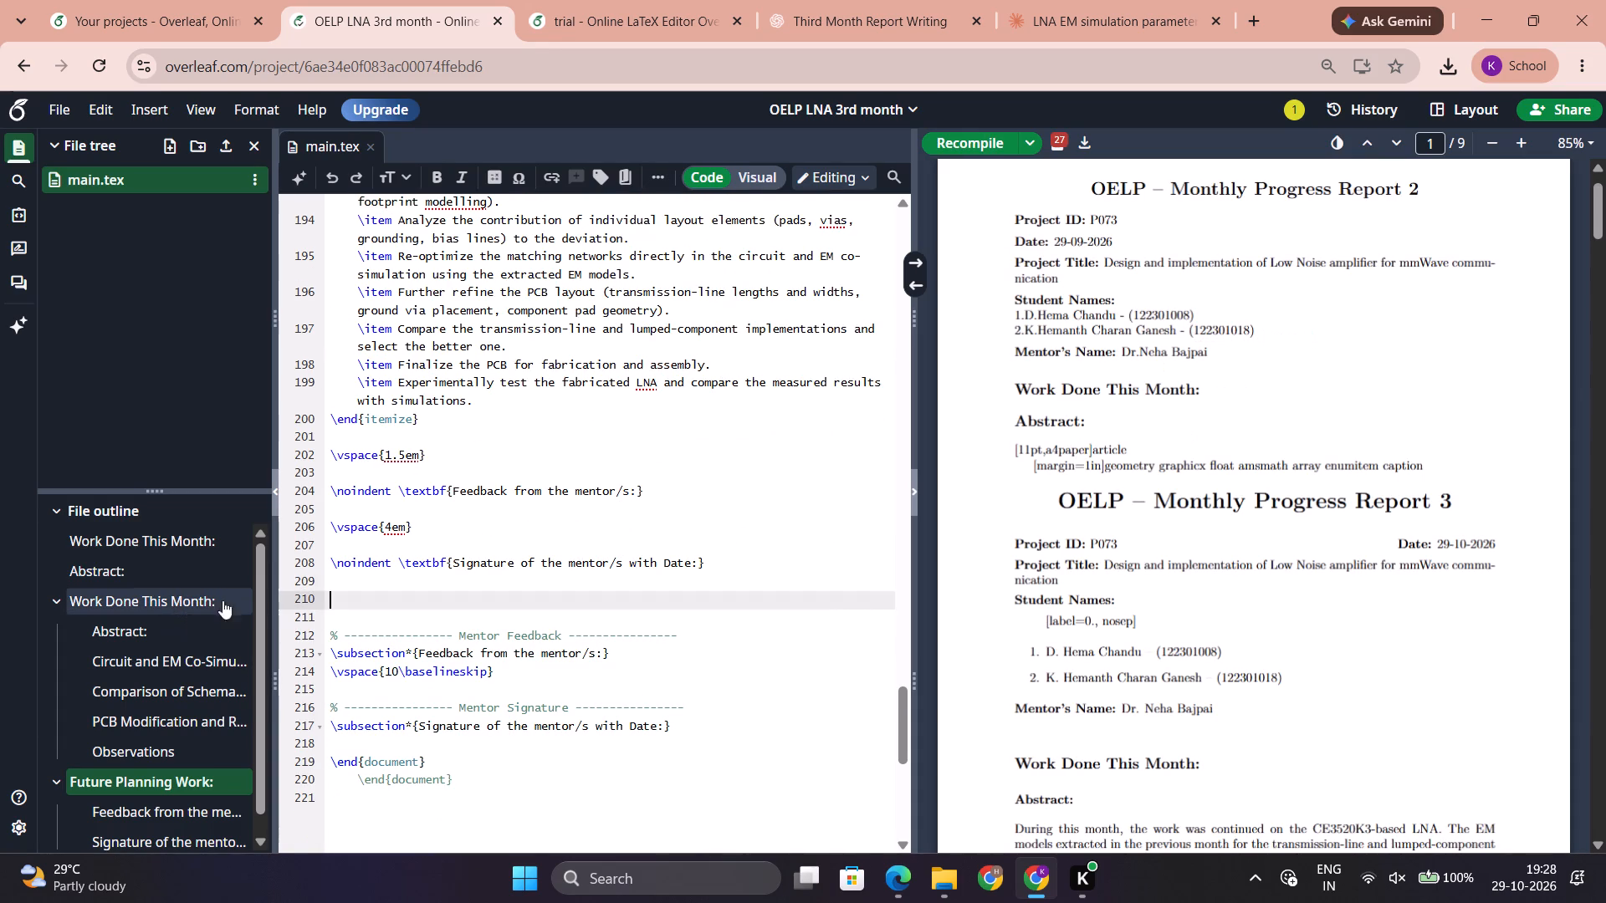
key("ctrl+s")
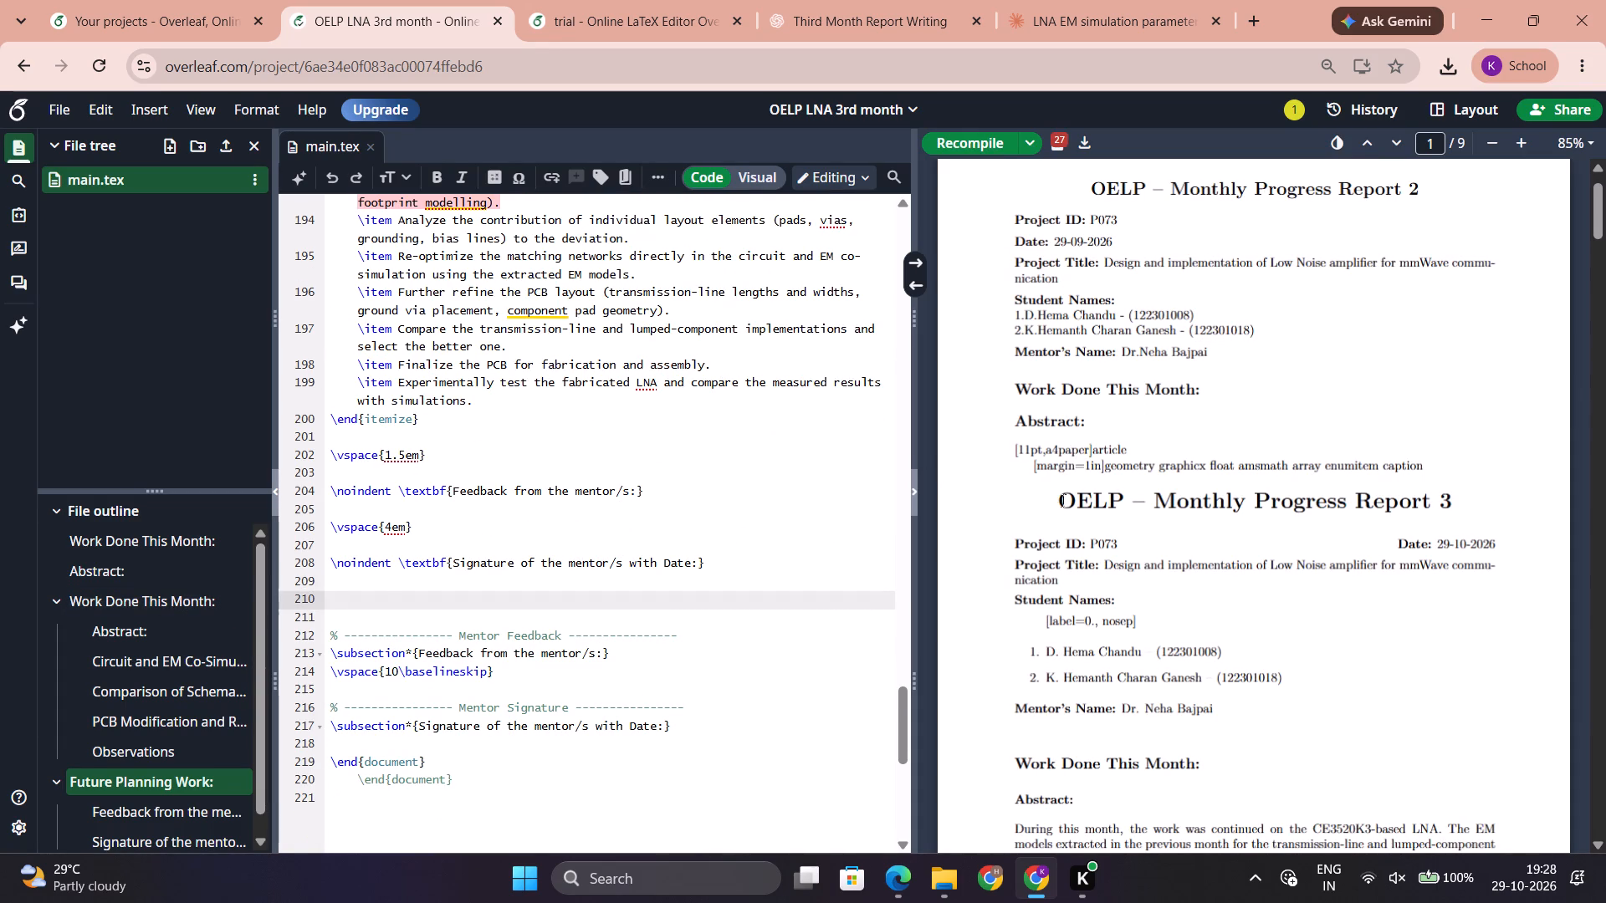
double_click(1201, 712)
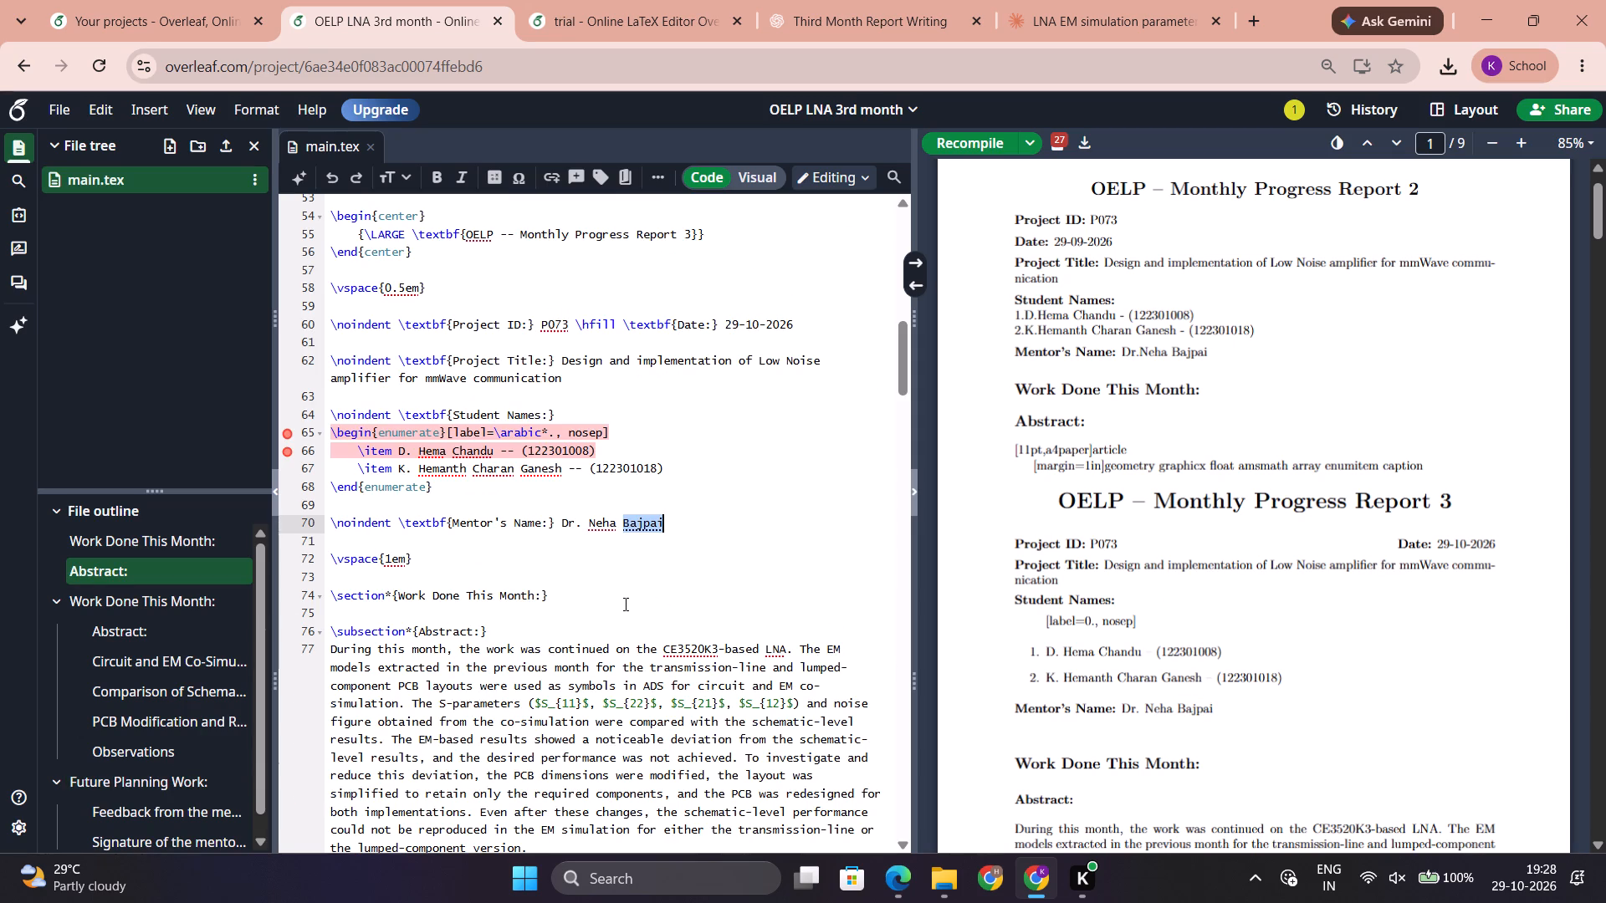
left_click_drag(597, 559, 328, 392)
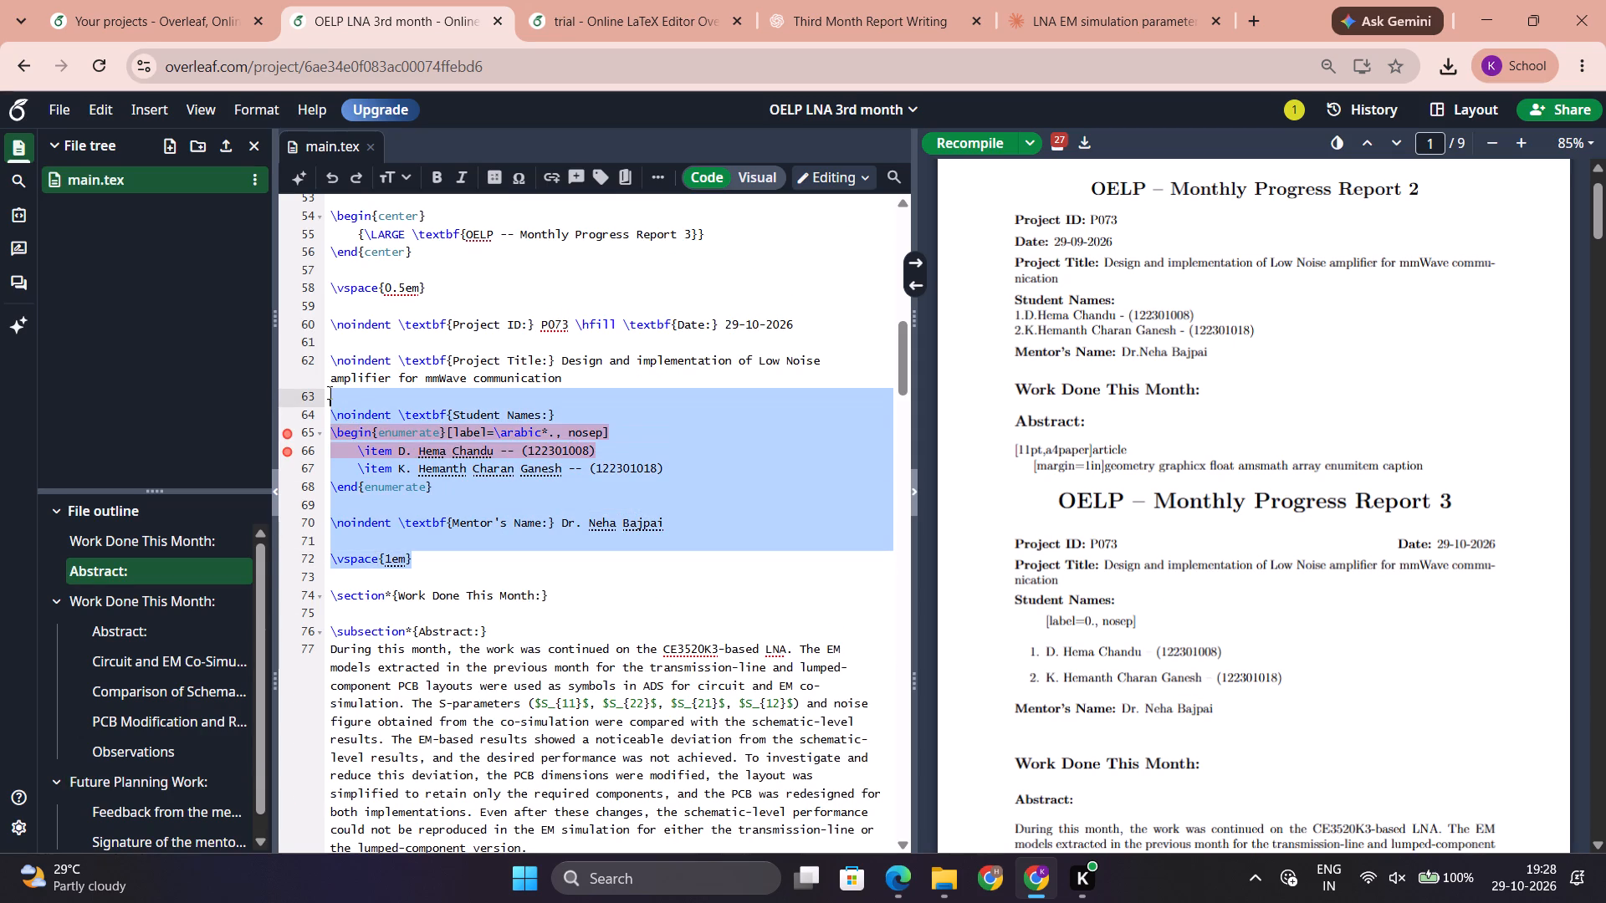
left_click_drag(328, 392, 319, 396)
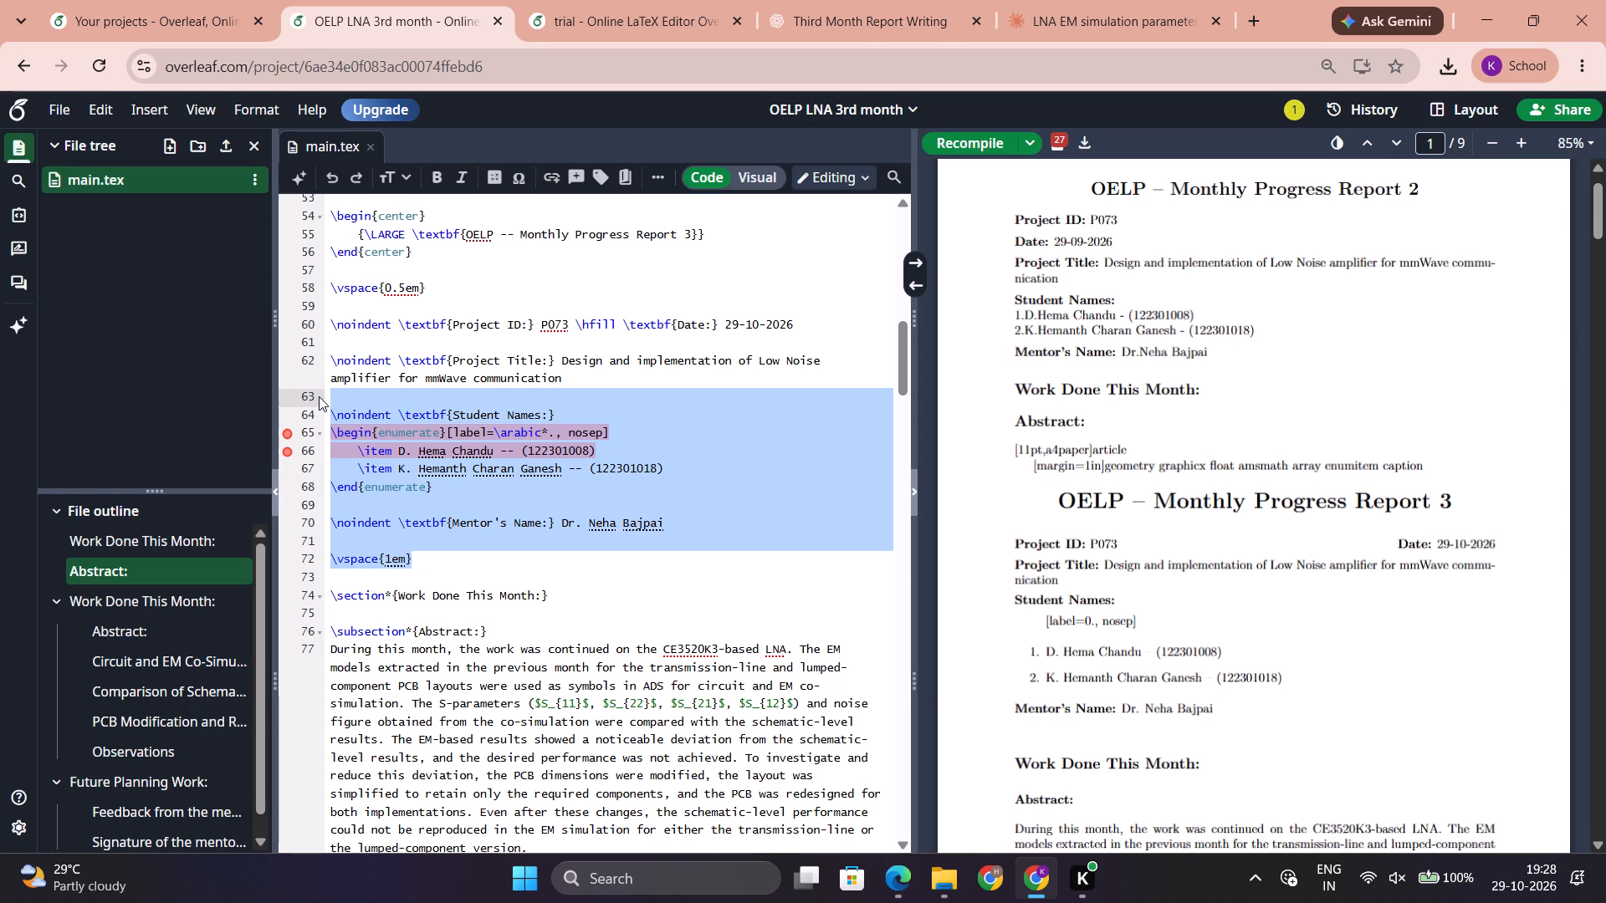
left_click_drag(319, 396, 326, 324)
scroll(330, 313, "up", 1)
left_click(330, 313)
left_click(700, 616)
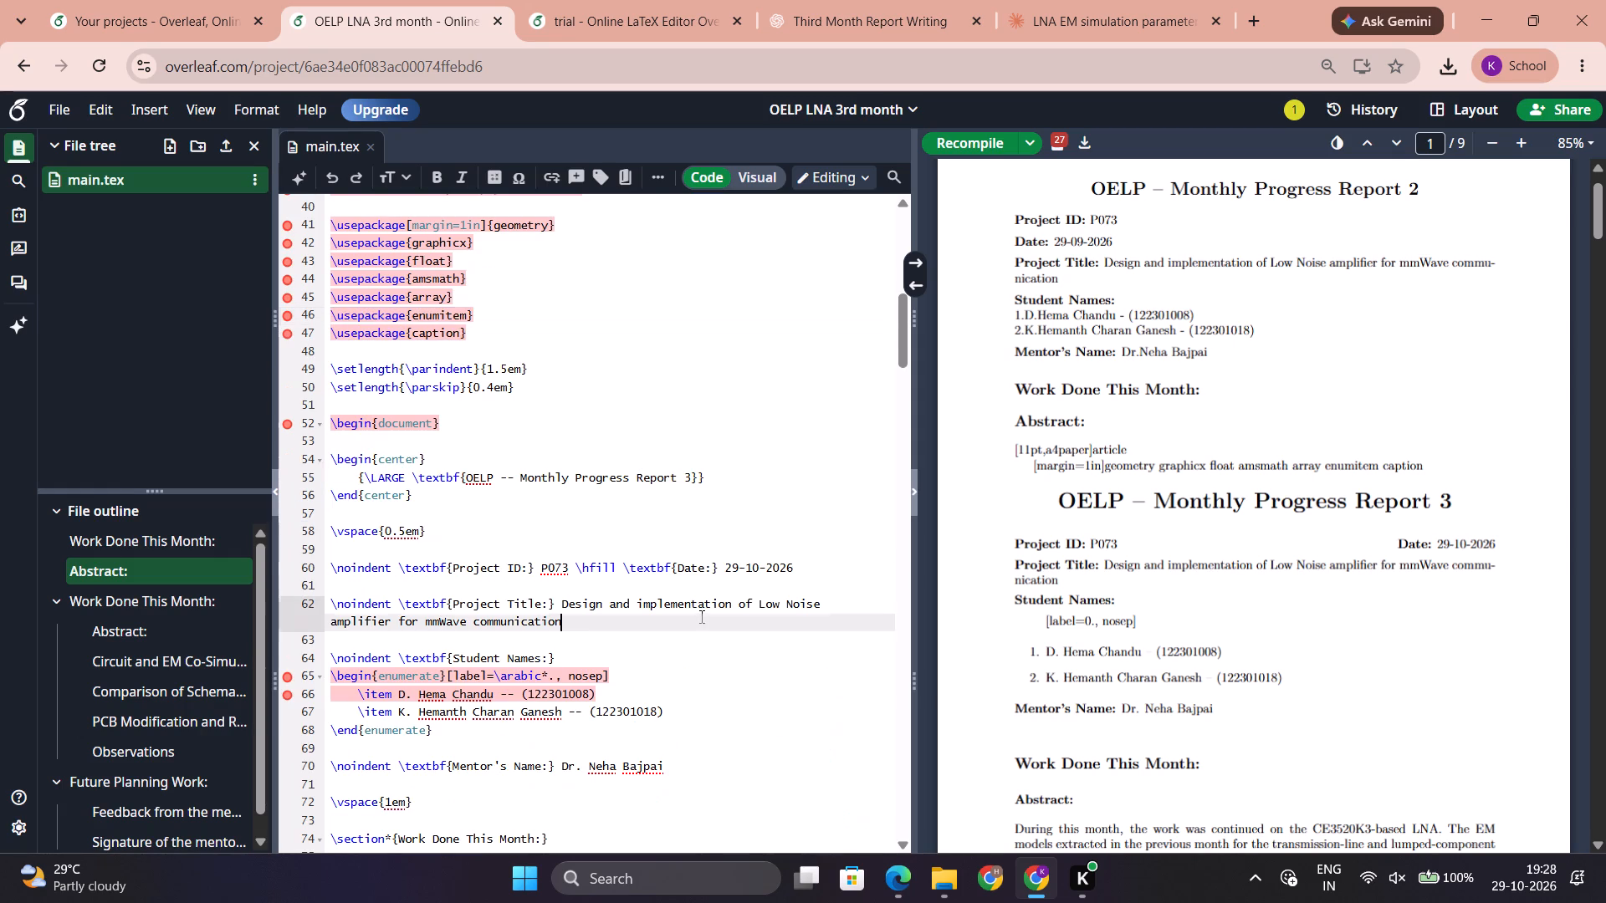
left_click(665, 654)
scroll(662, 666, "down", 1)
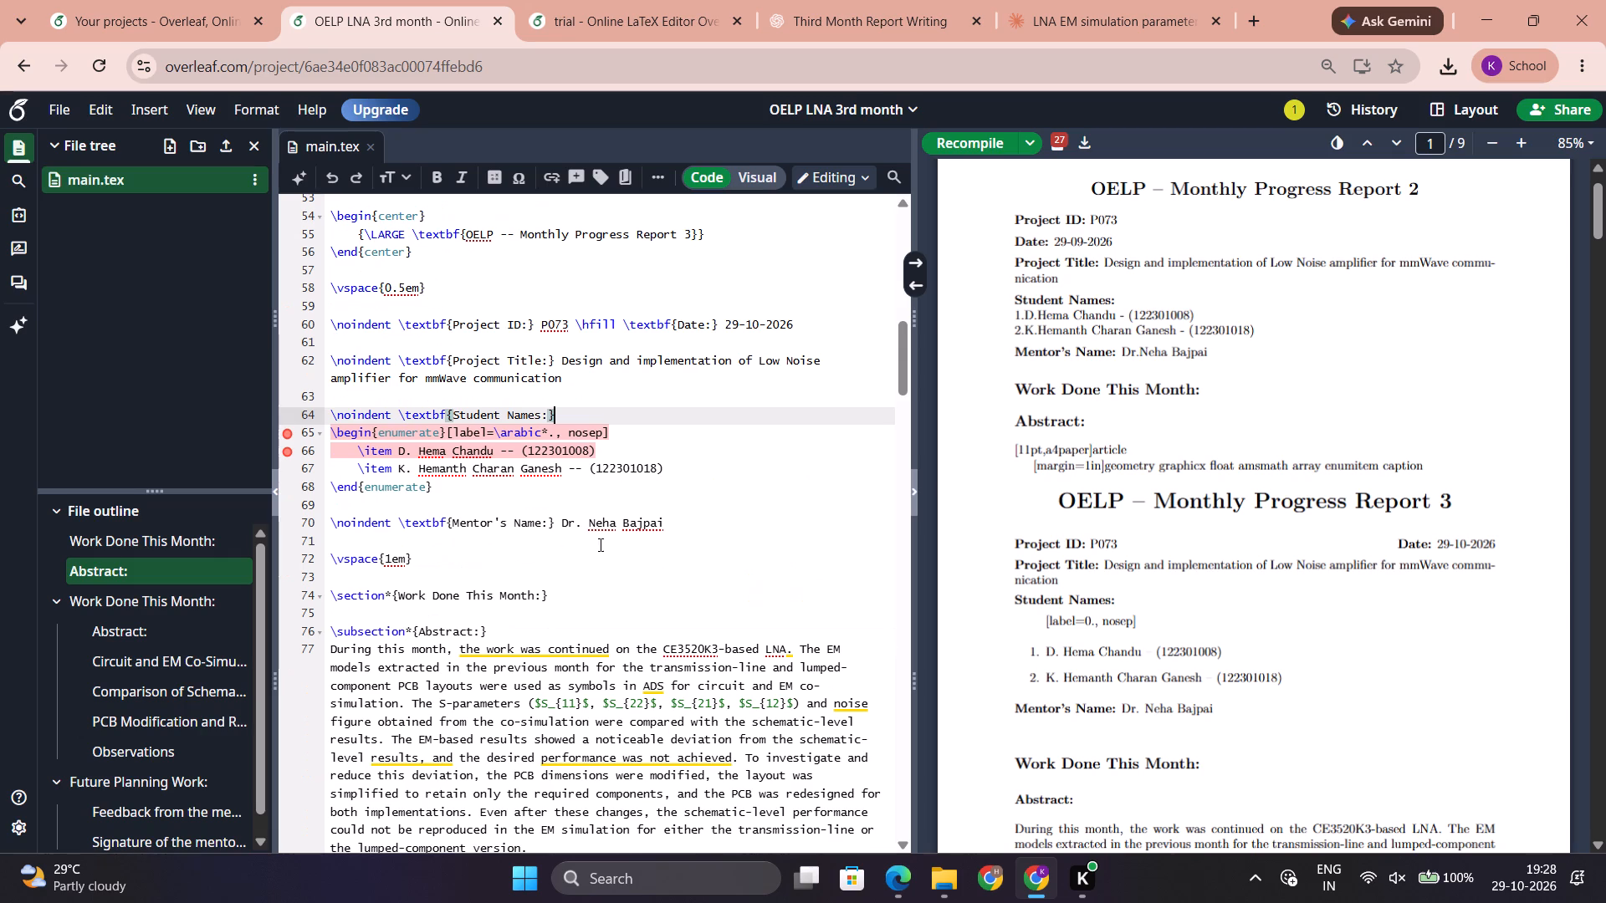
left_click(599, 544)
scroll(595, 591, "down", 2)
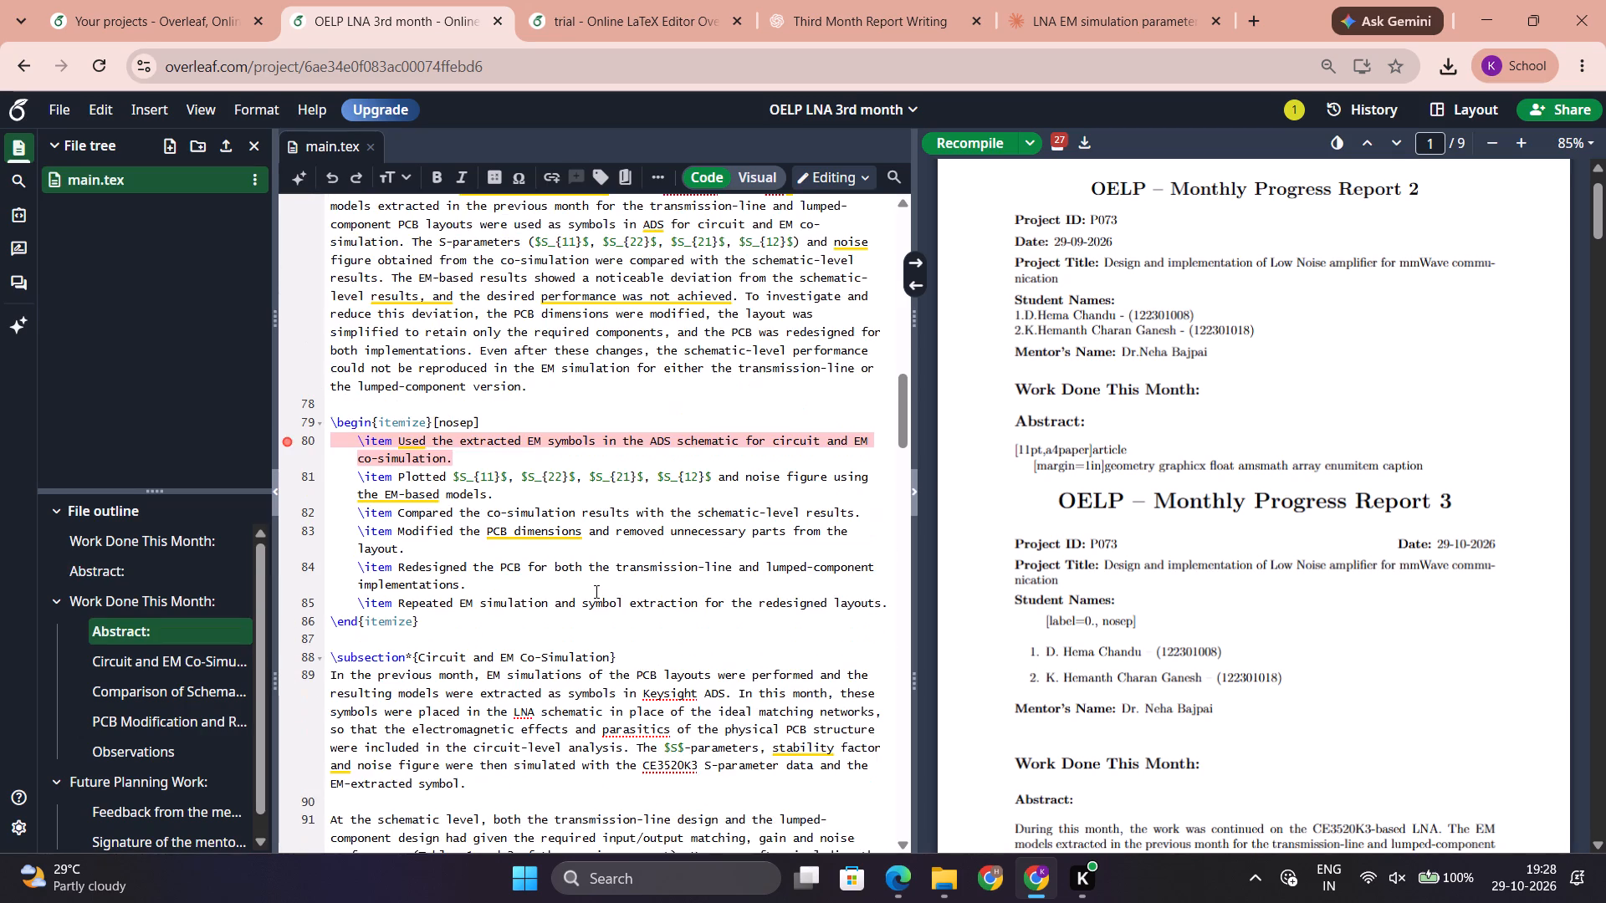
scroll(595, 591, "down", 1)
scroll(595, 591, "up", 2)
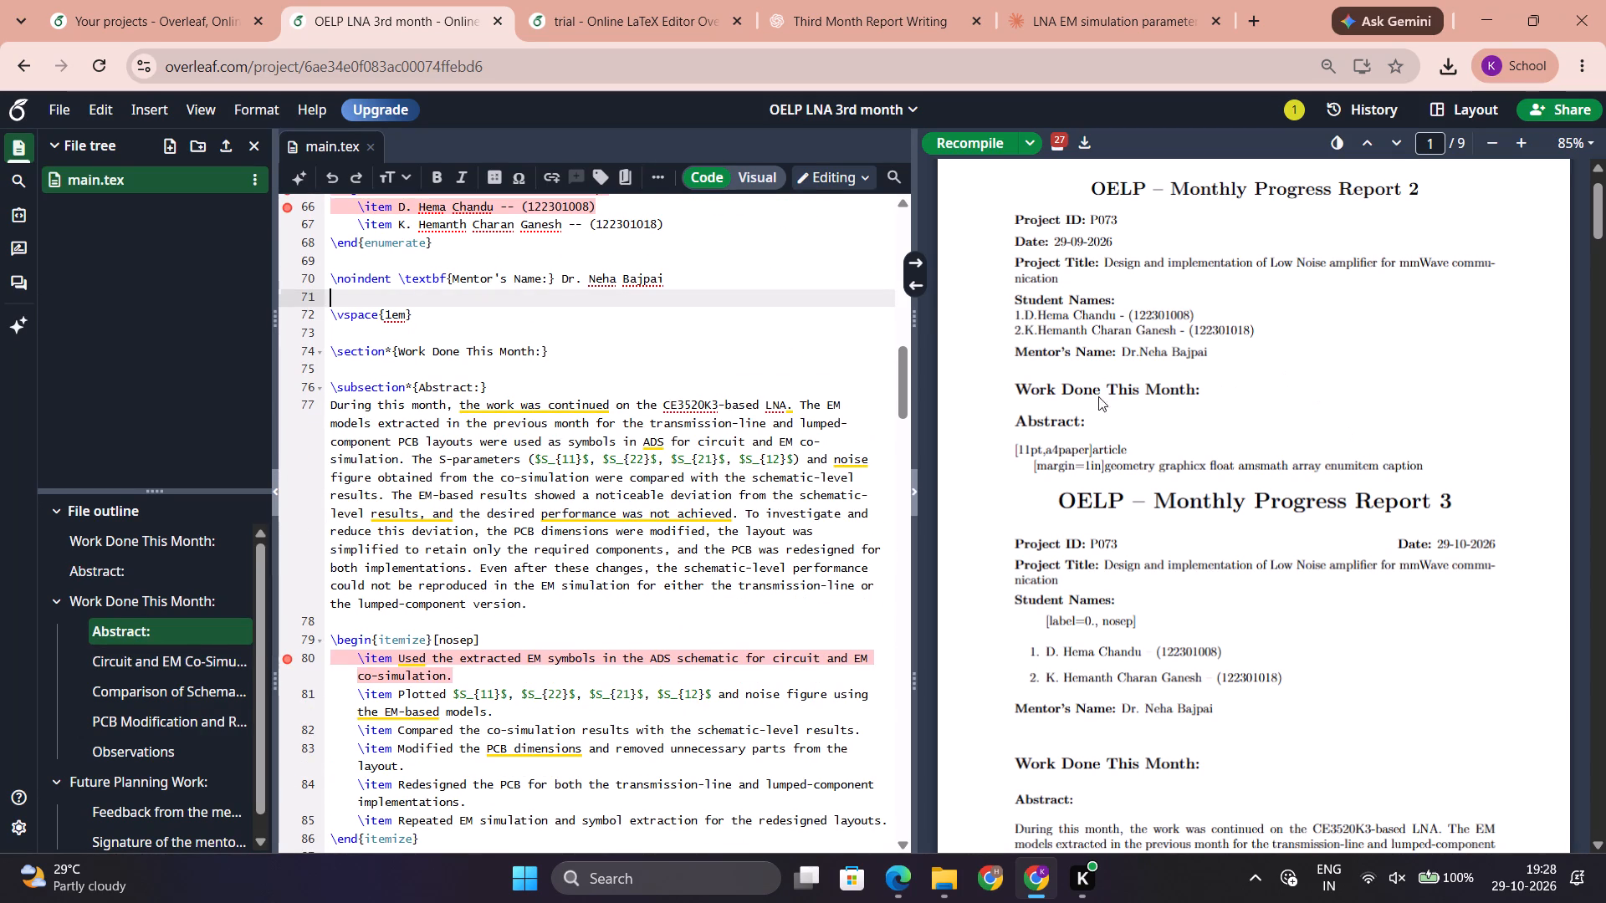
Delete the duplicate preamble and Report 3 title block from \documentclass through \vspace{1em}, above the second Work Done This Month section, and recompile.
double_click(1098, 390)
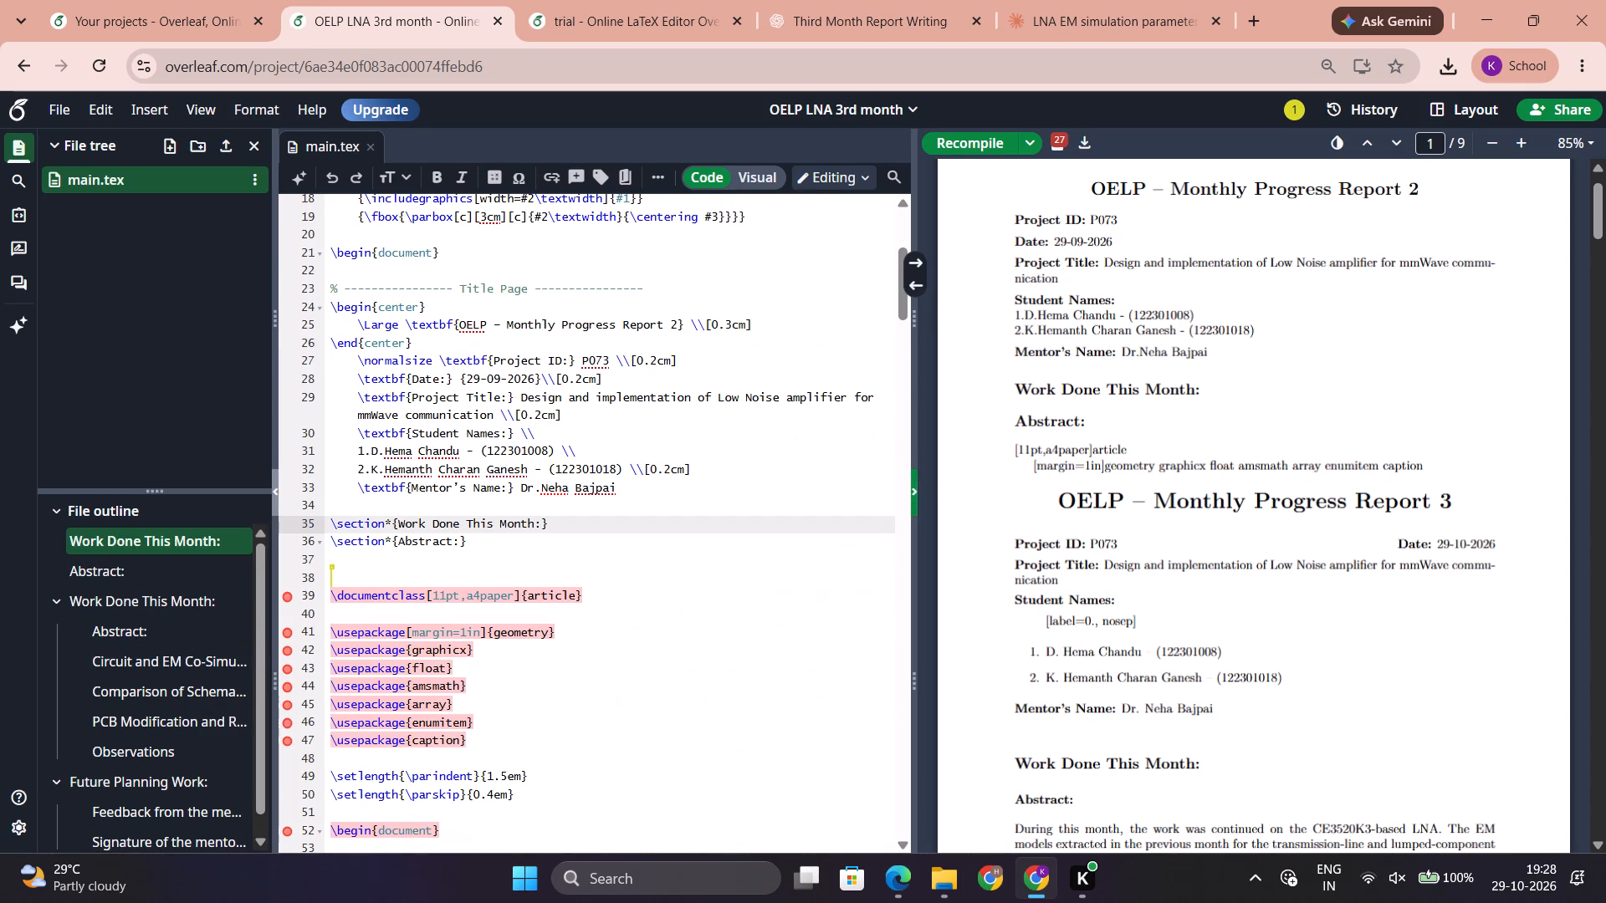
scroll(583, 604, "down", 1)
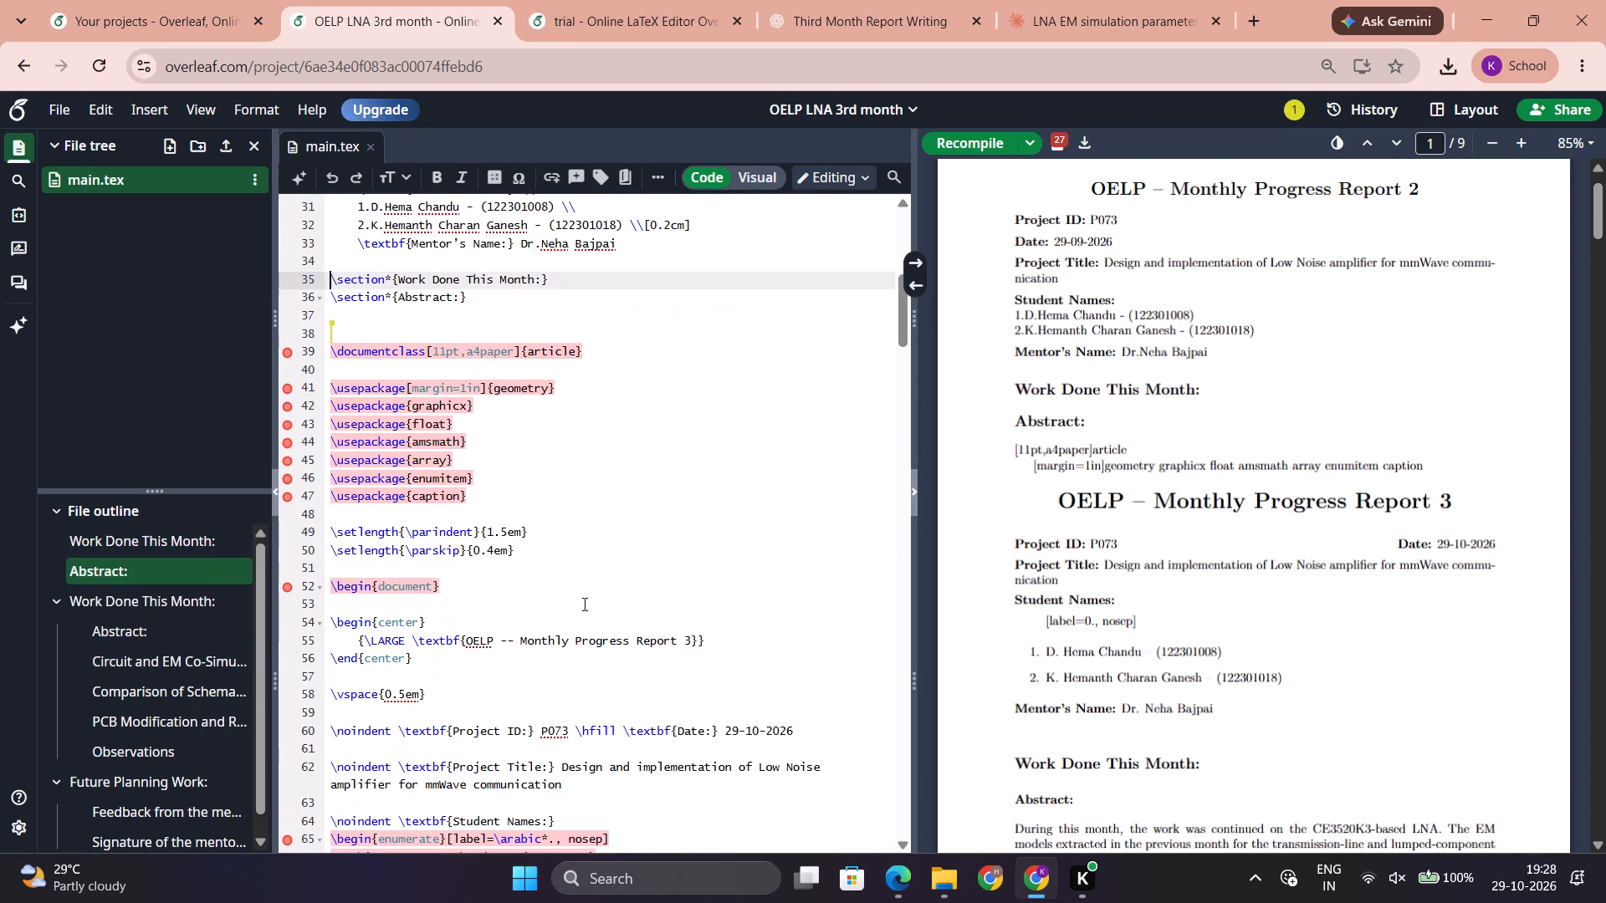
scroll(583, 604, "down", 1)
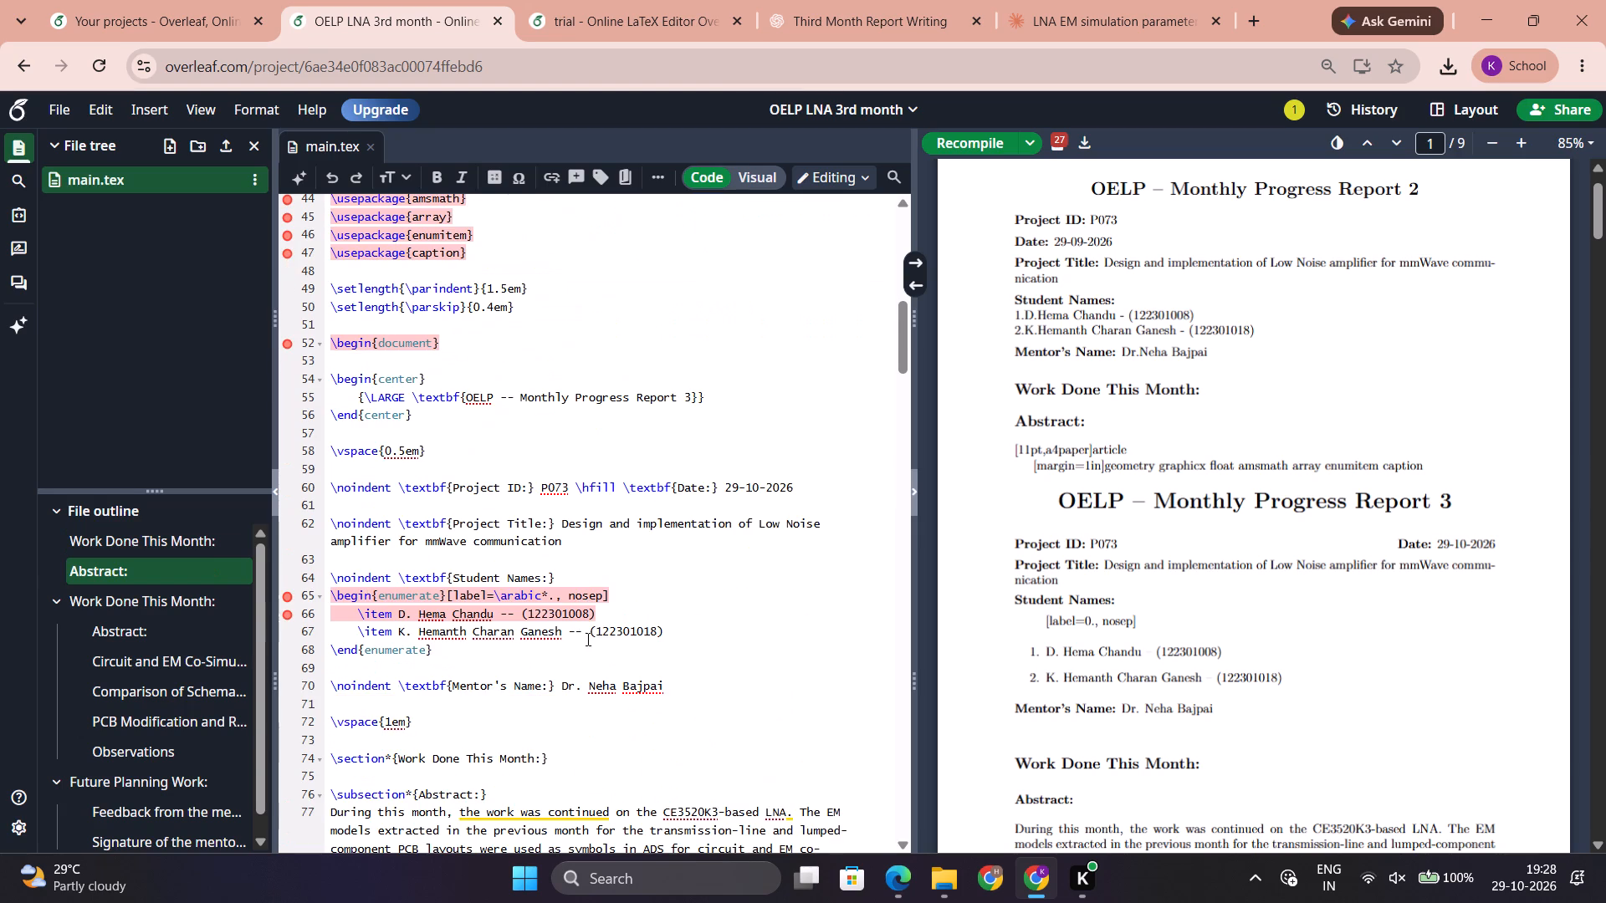
left_click_drag(560, 739, 207, 186)
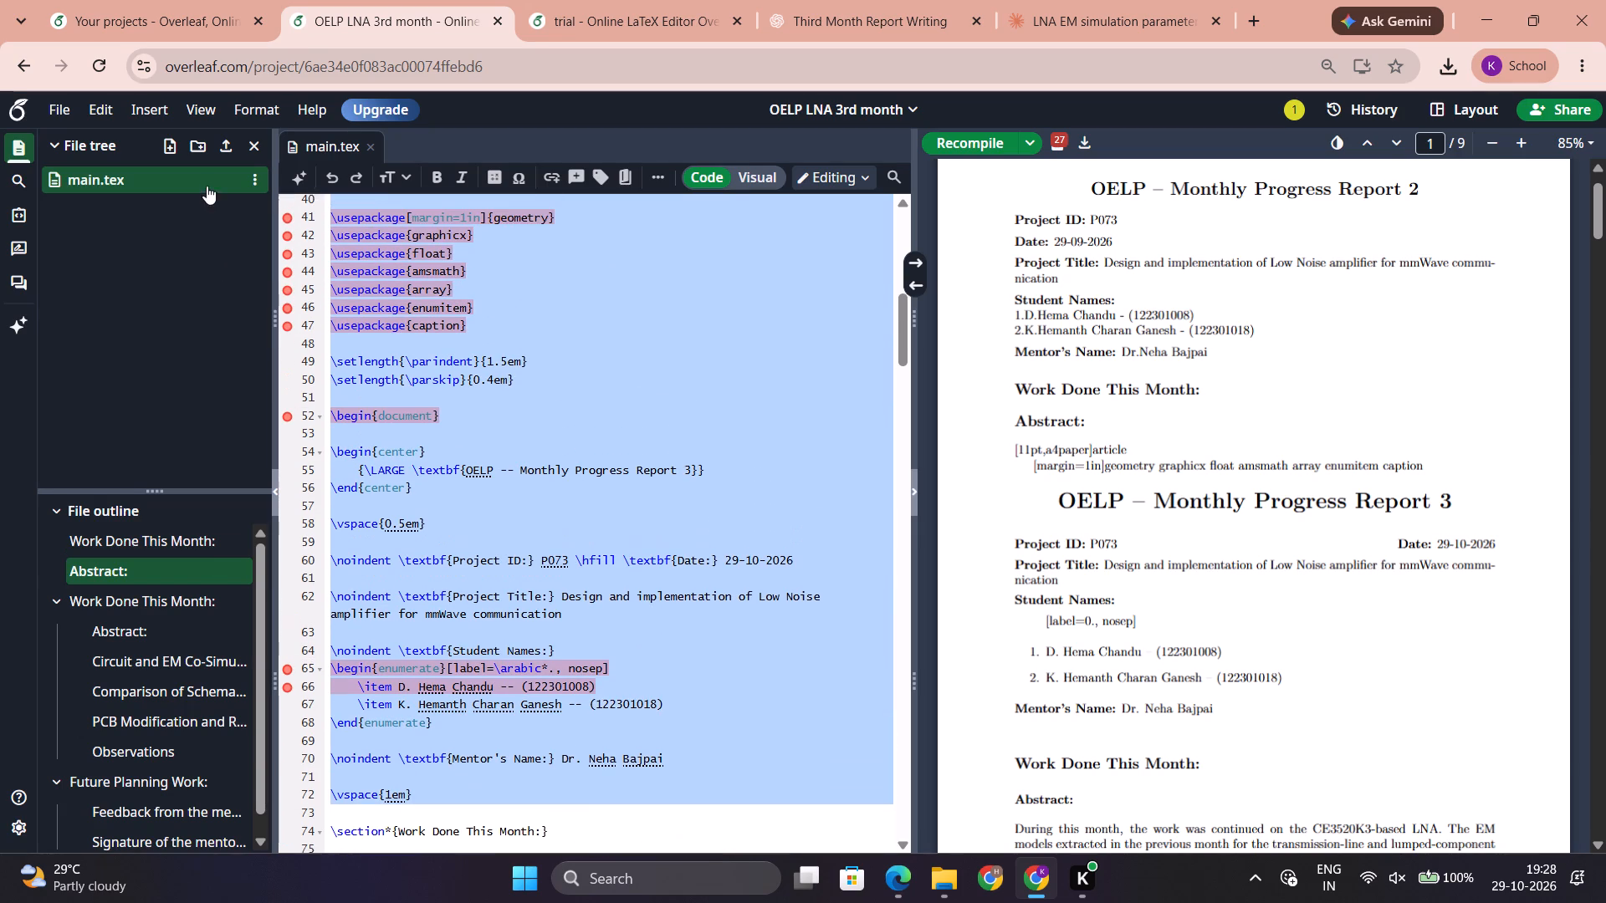
left_click_drag(207, 186, 244, 238)
key("BackSpace")
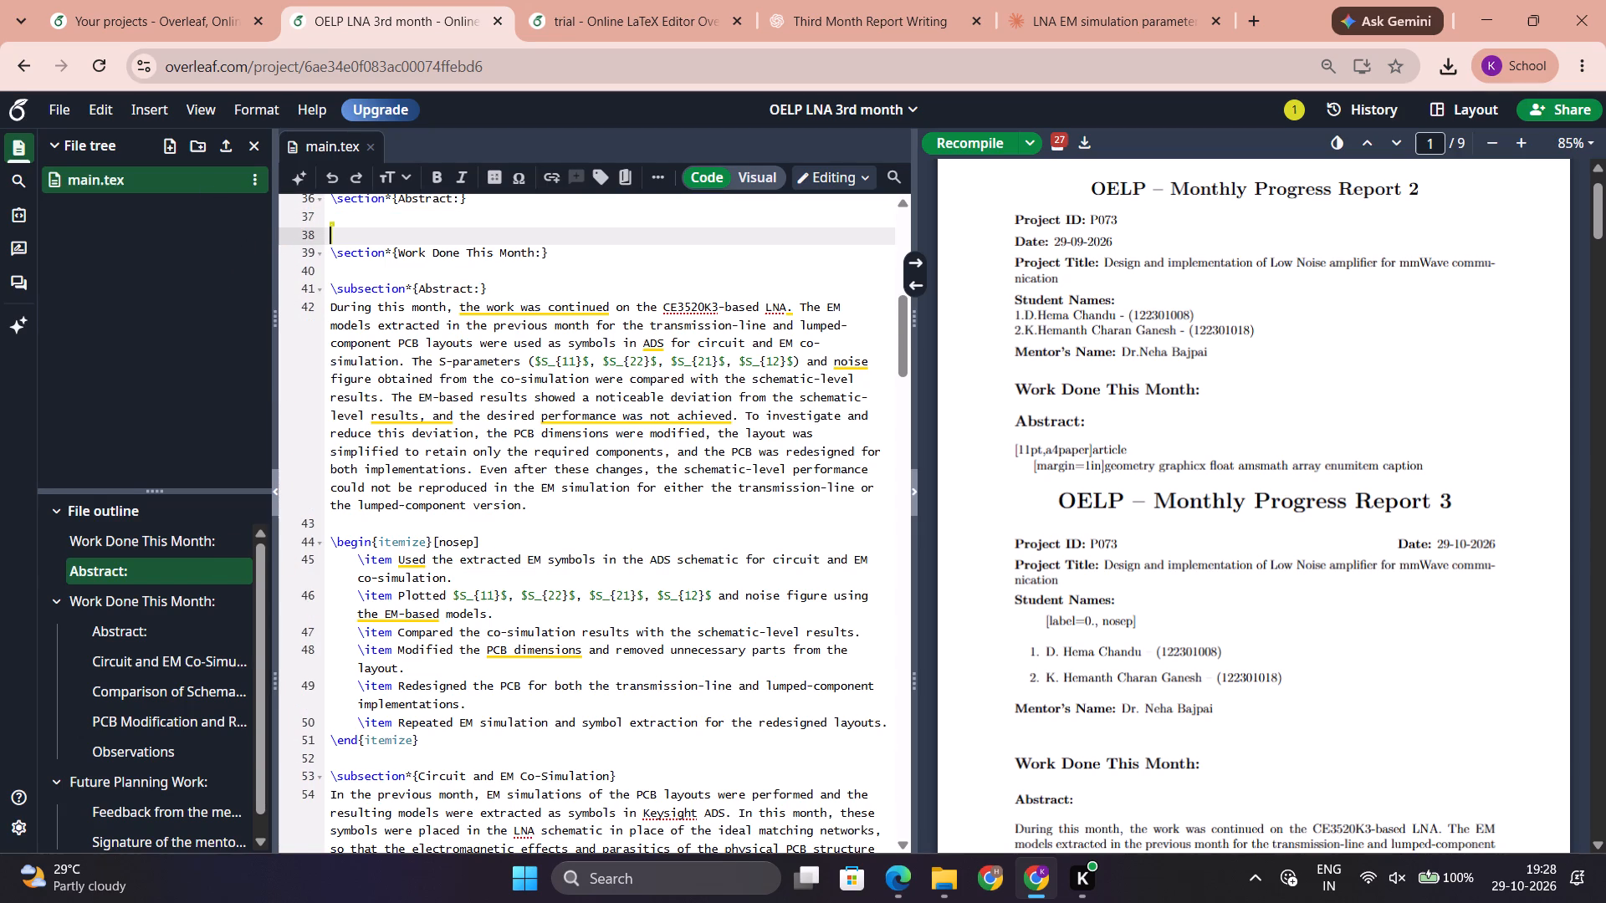
key("ctrl+s")
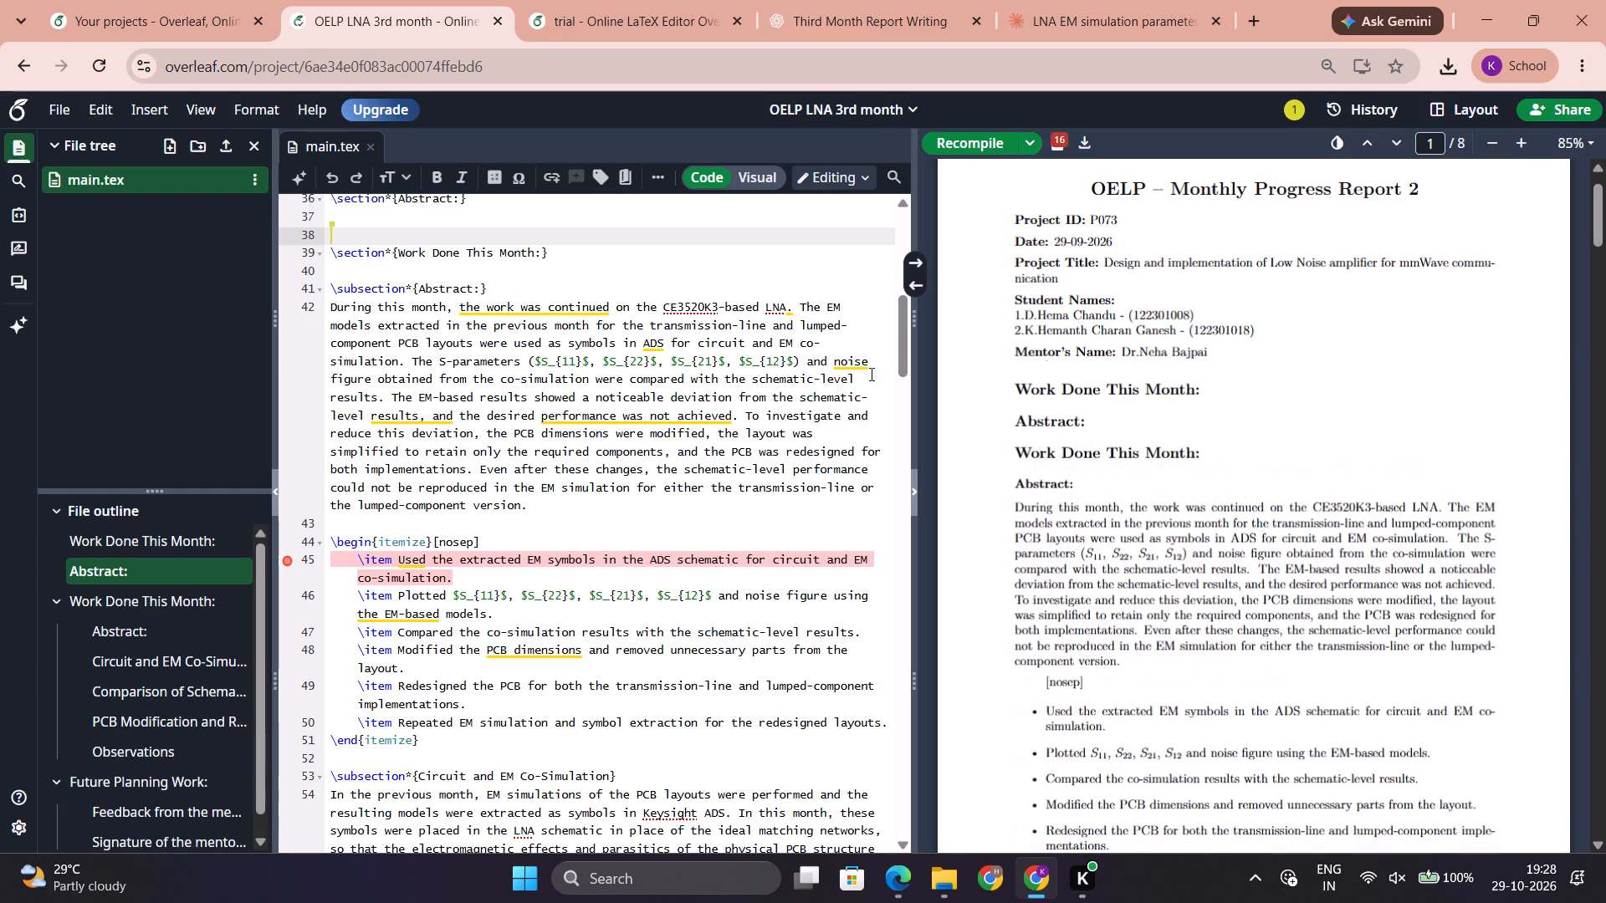
Remove the [nosep] option from the itemize list under the Abstract subsection and recompile.
scroll(1270, 370, "down", 1)
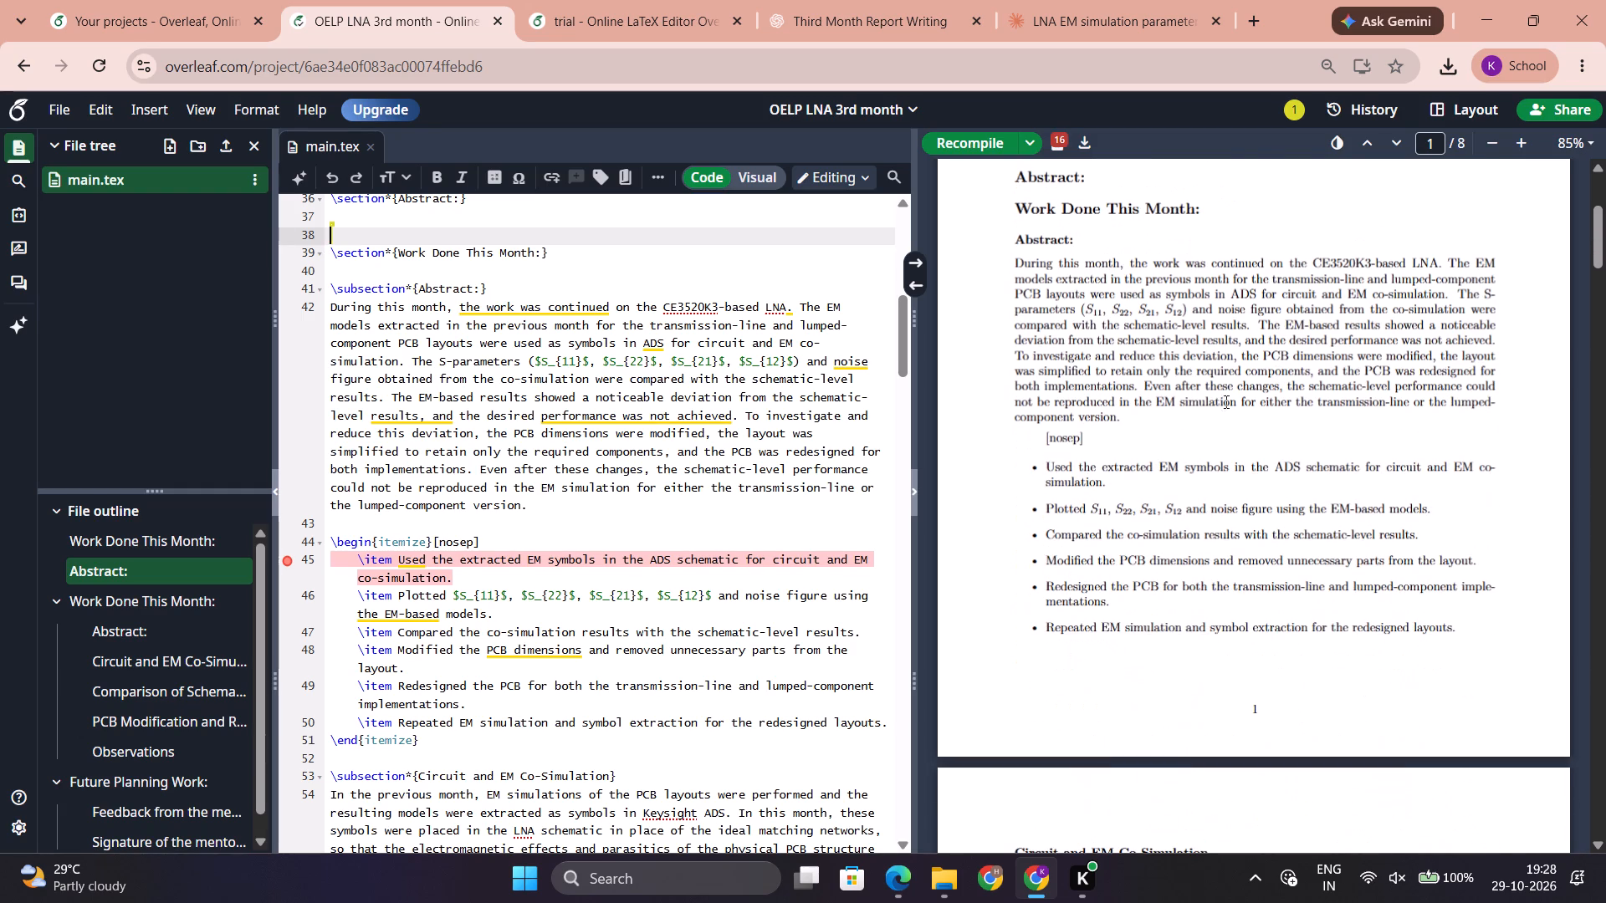
double_click(1078, 436)
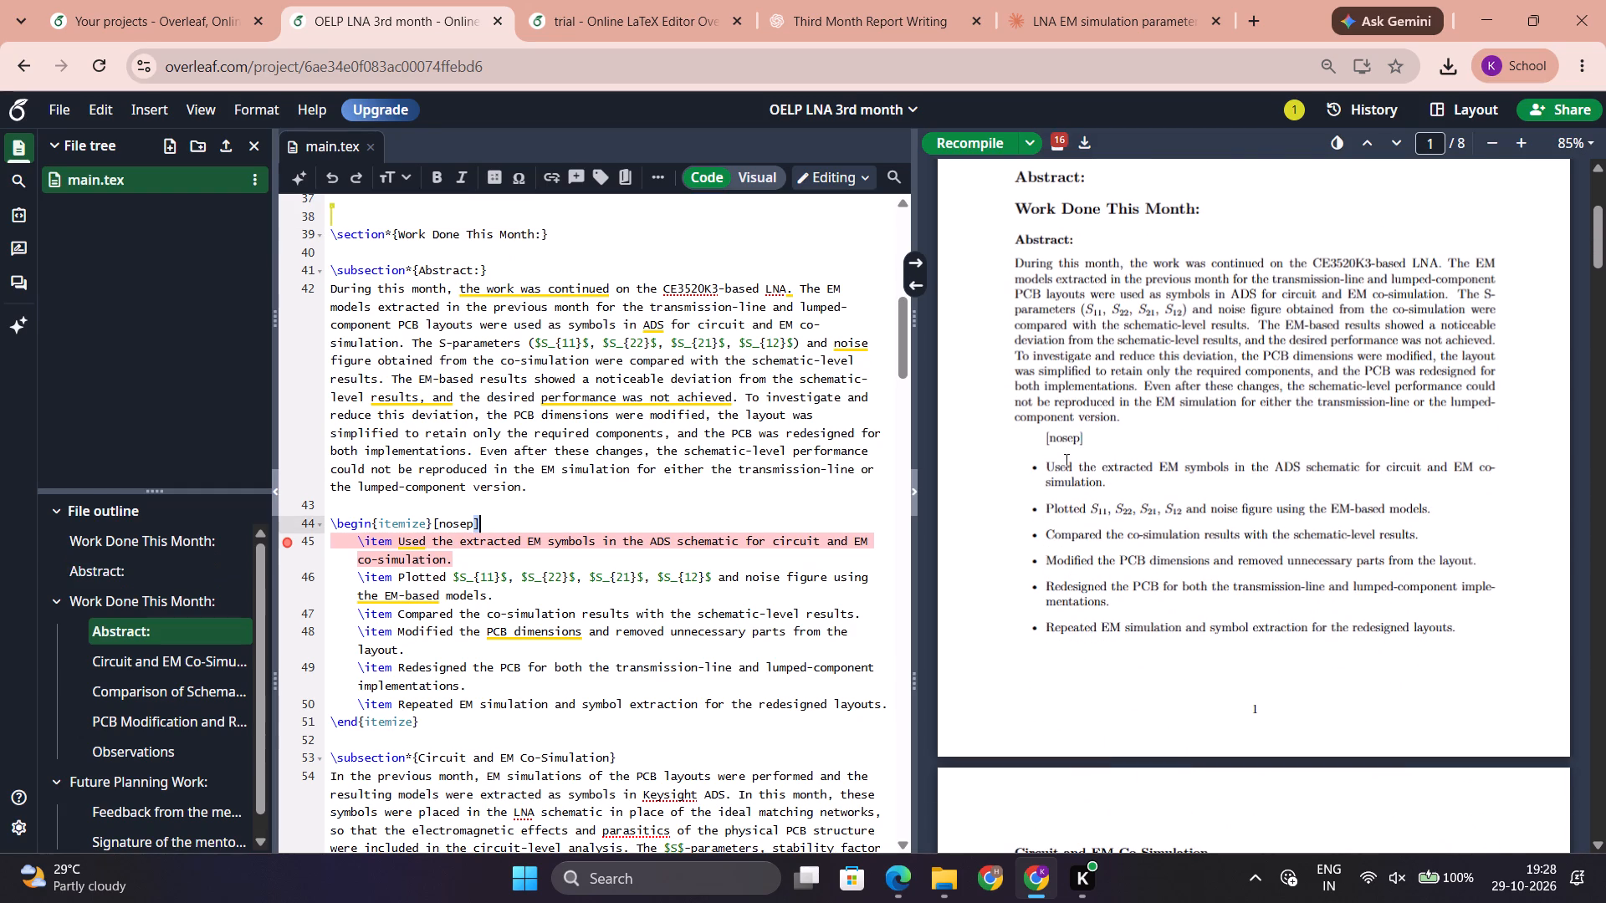
left_click(486, 520)
left_click_drag(486, 522, 435, 521)
left_click_drag(435, 521, 451, 521)
left_click(526, 521)
left_click(499, 531)
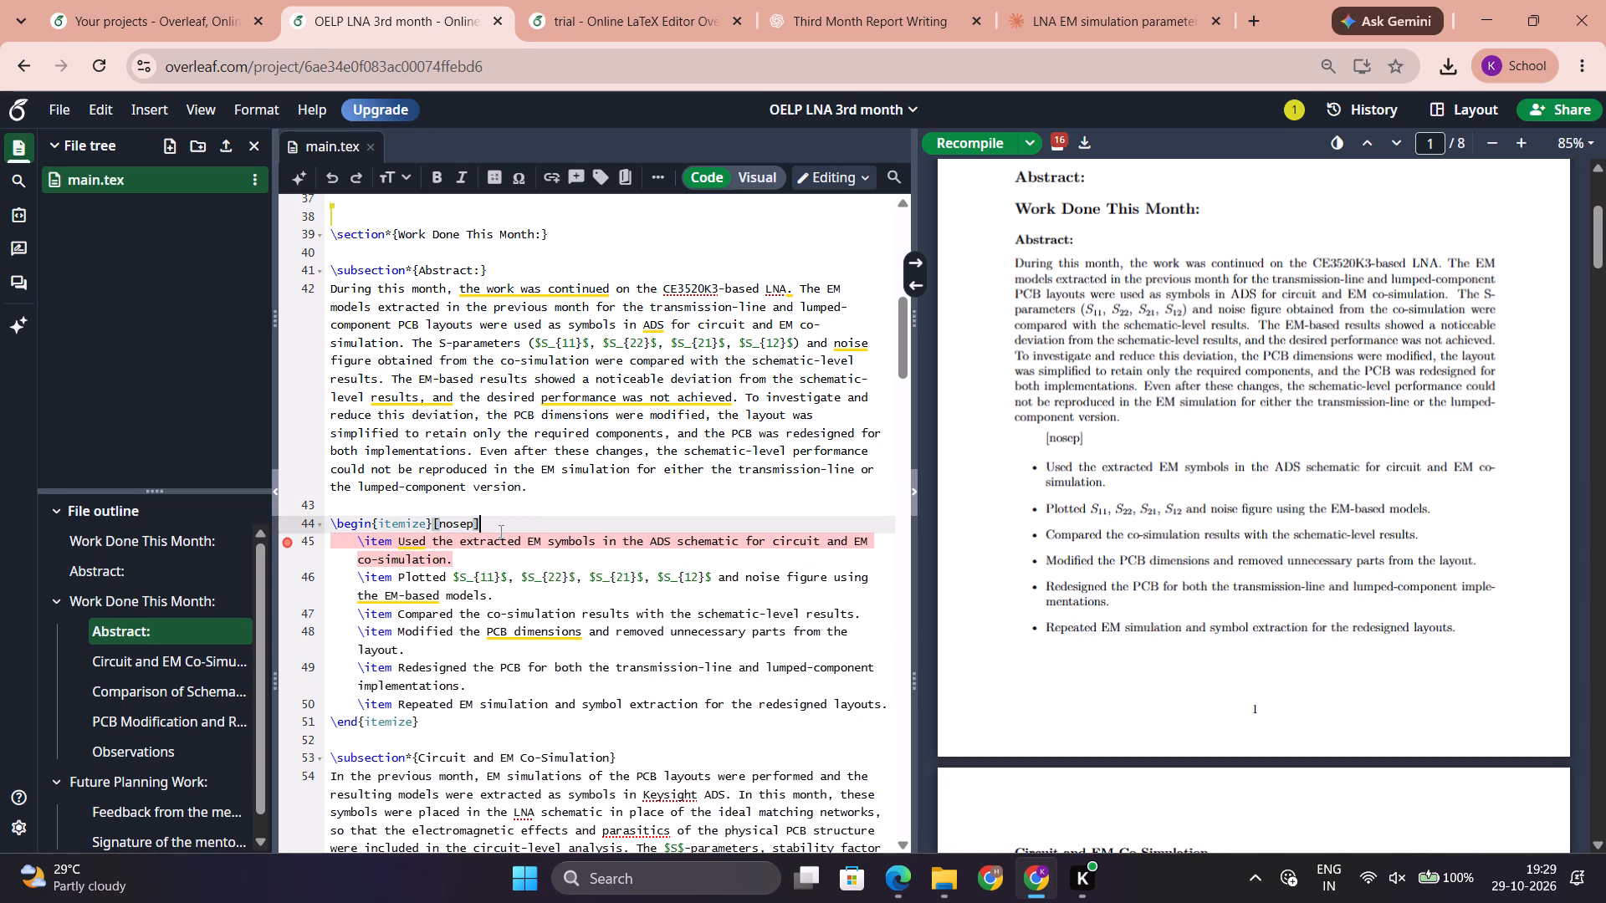
key("BackSpace")
key("BackSpace")
key("BackSpace")
key("BackSpace")
key("BackSpace")
key("BackSpace")
key("BackSpace")
key("ctrl+s")
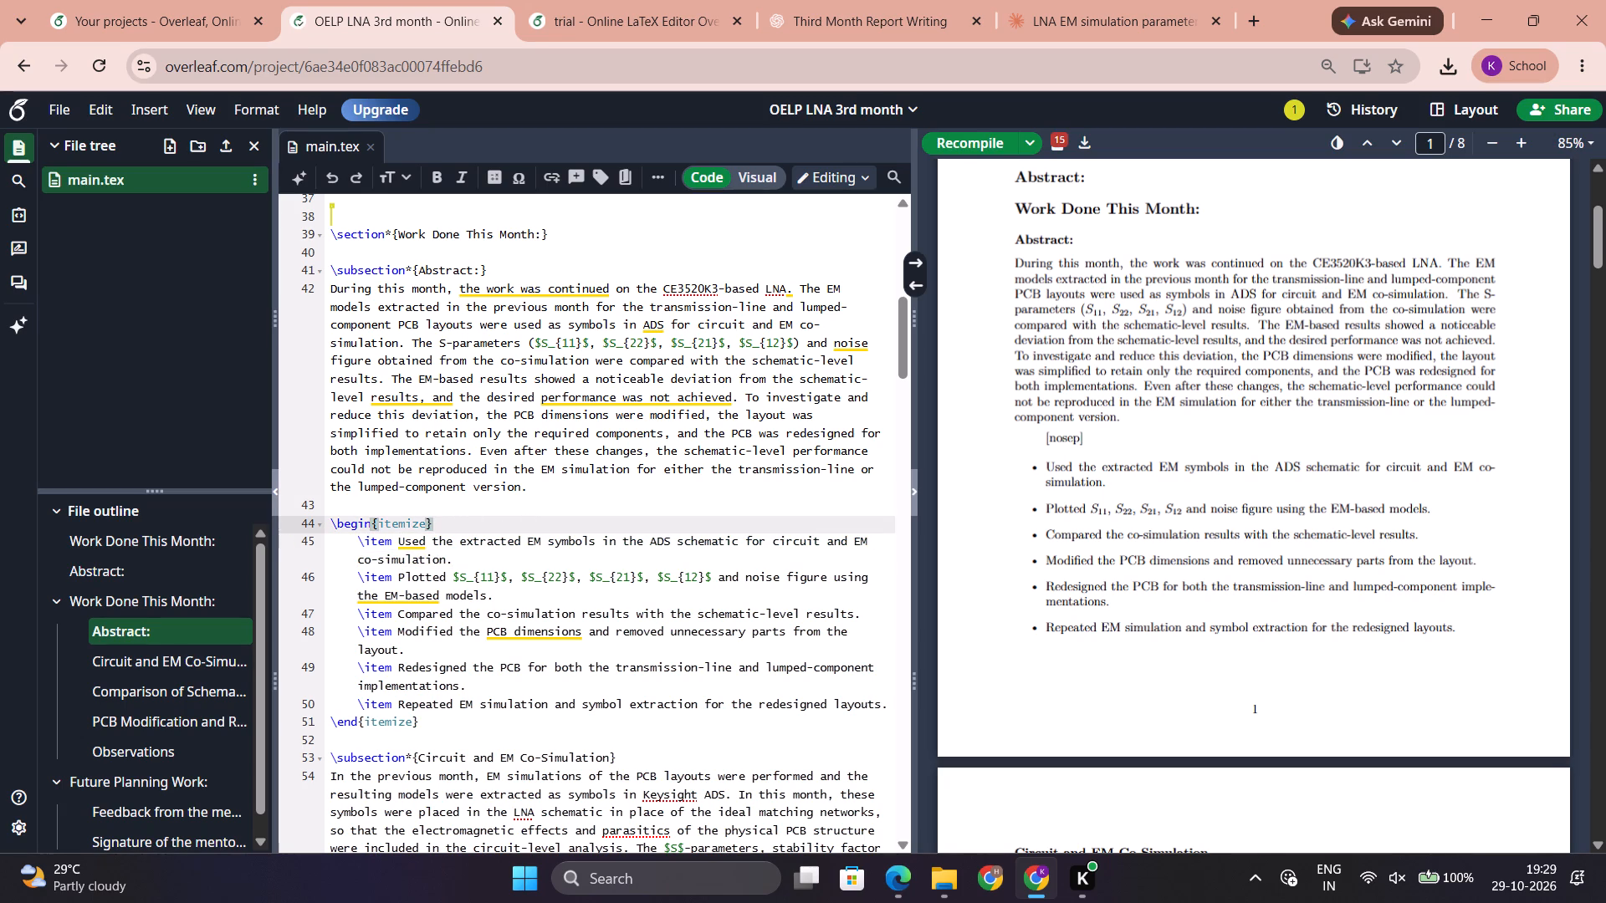
Review the recompiled report's pages, checking the headings, figure placeholders, comparison tables and PCB redesign section.
scroll(1119, 252, "up", 4)
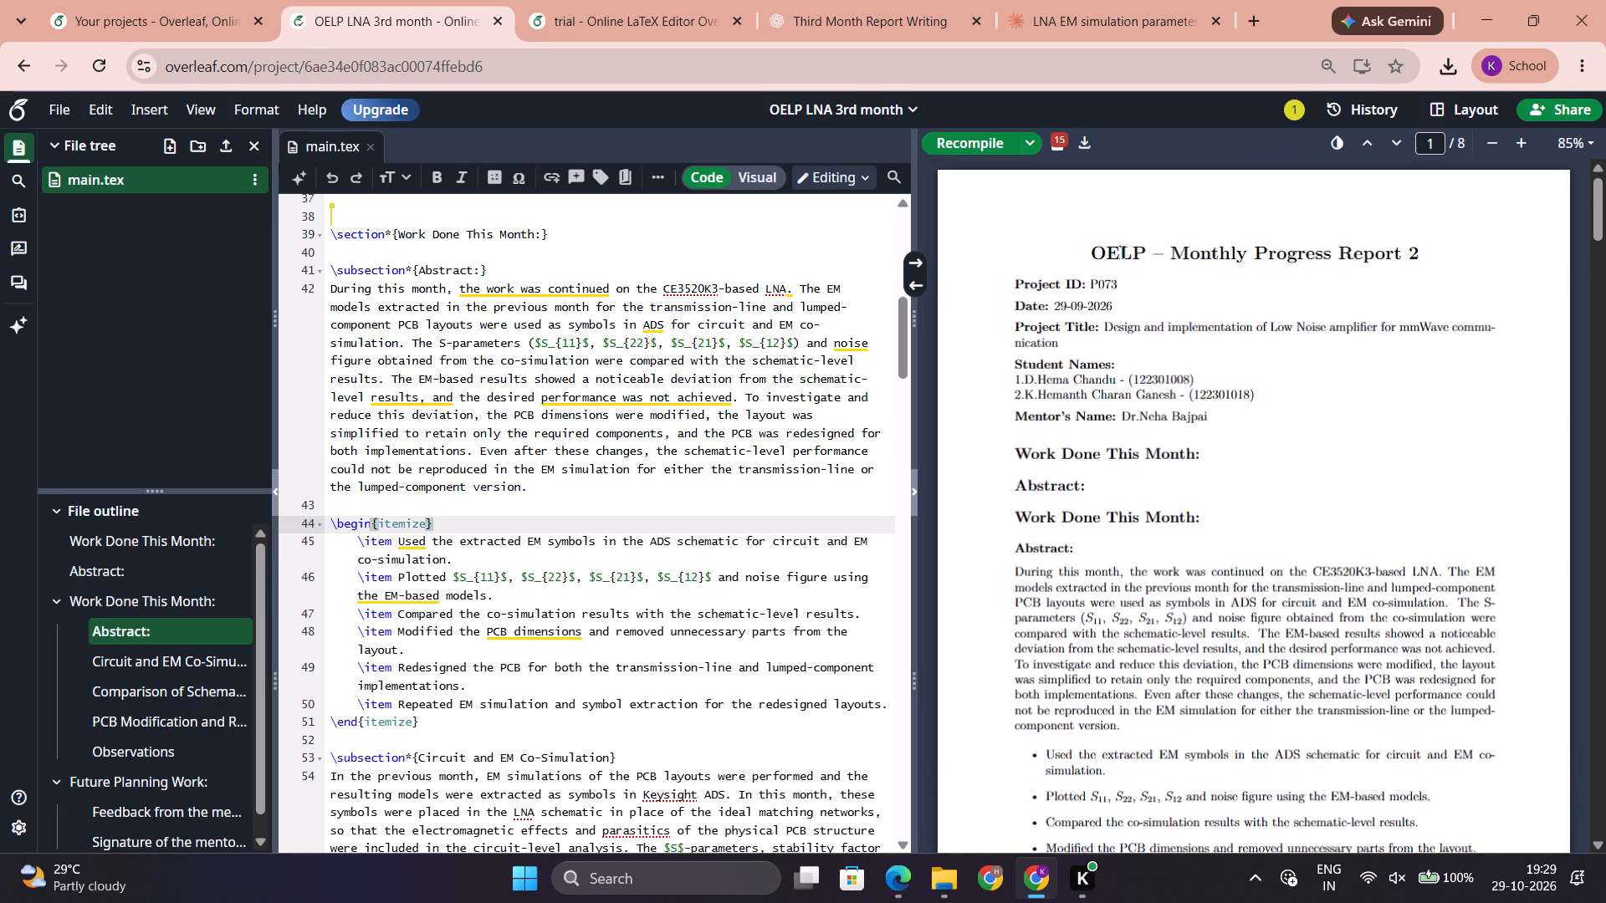
scroll(1245, 505, "down", 5)
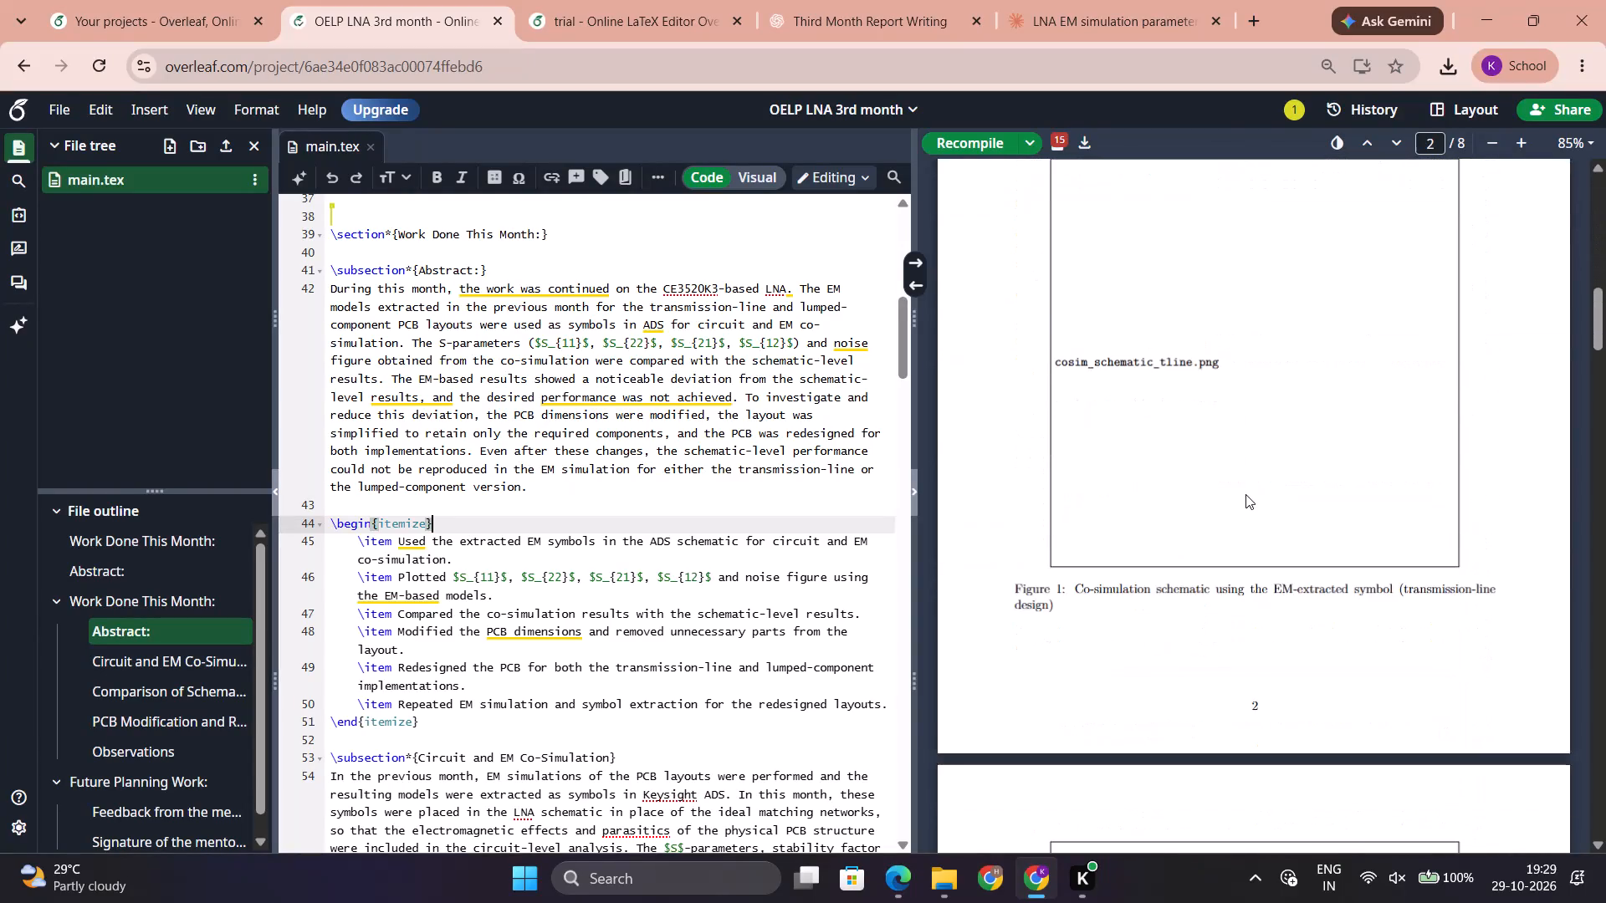
scroll(1245, 494, "down", 7)
scroll(1245, 494, "up", 2)
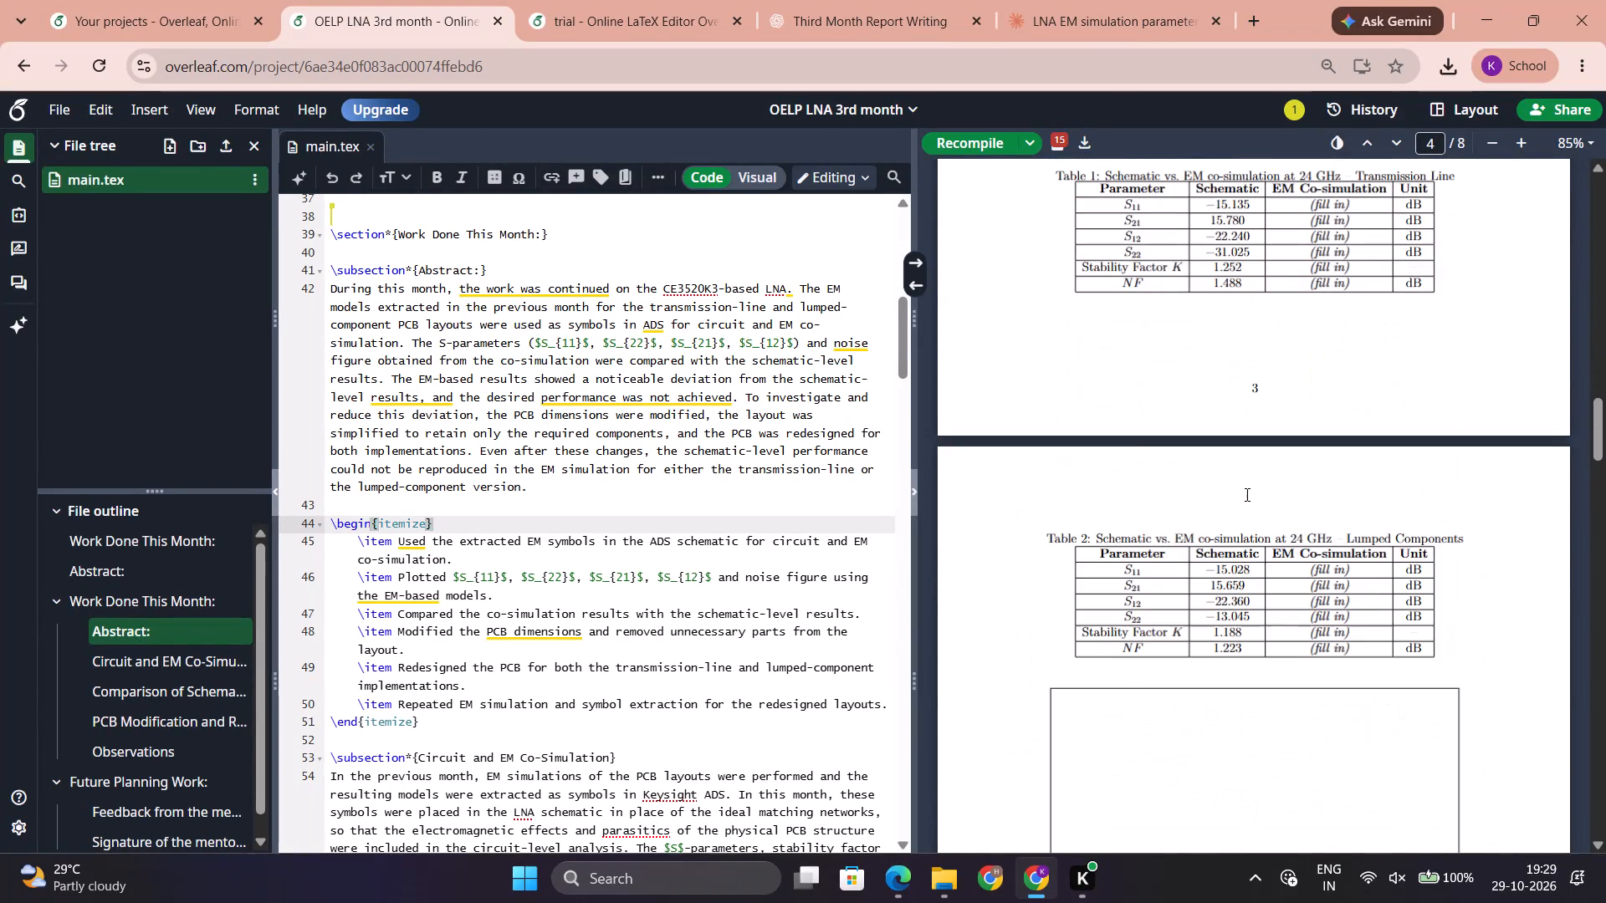
scroll(1245, 494, "up", 1)
scroll(1245, 494, "down", 6)
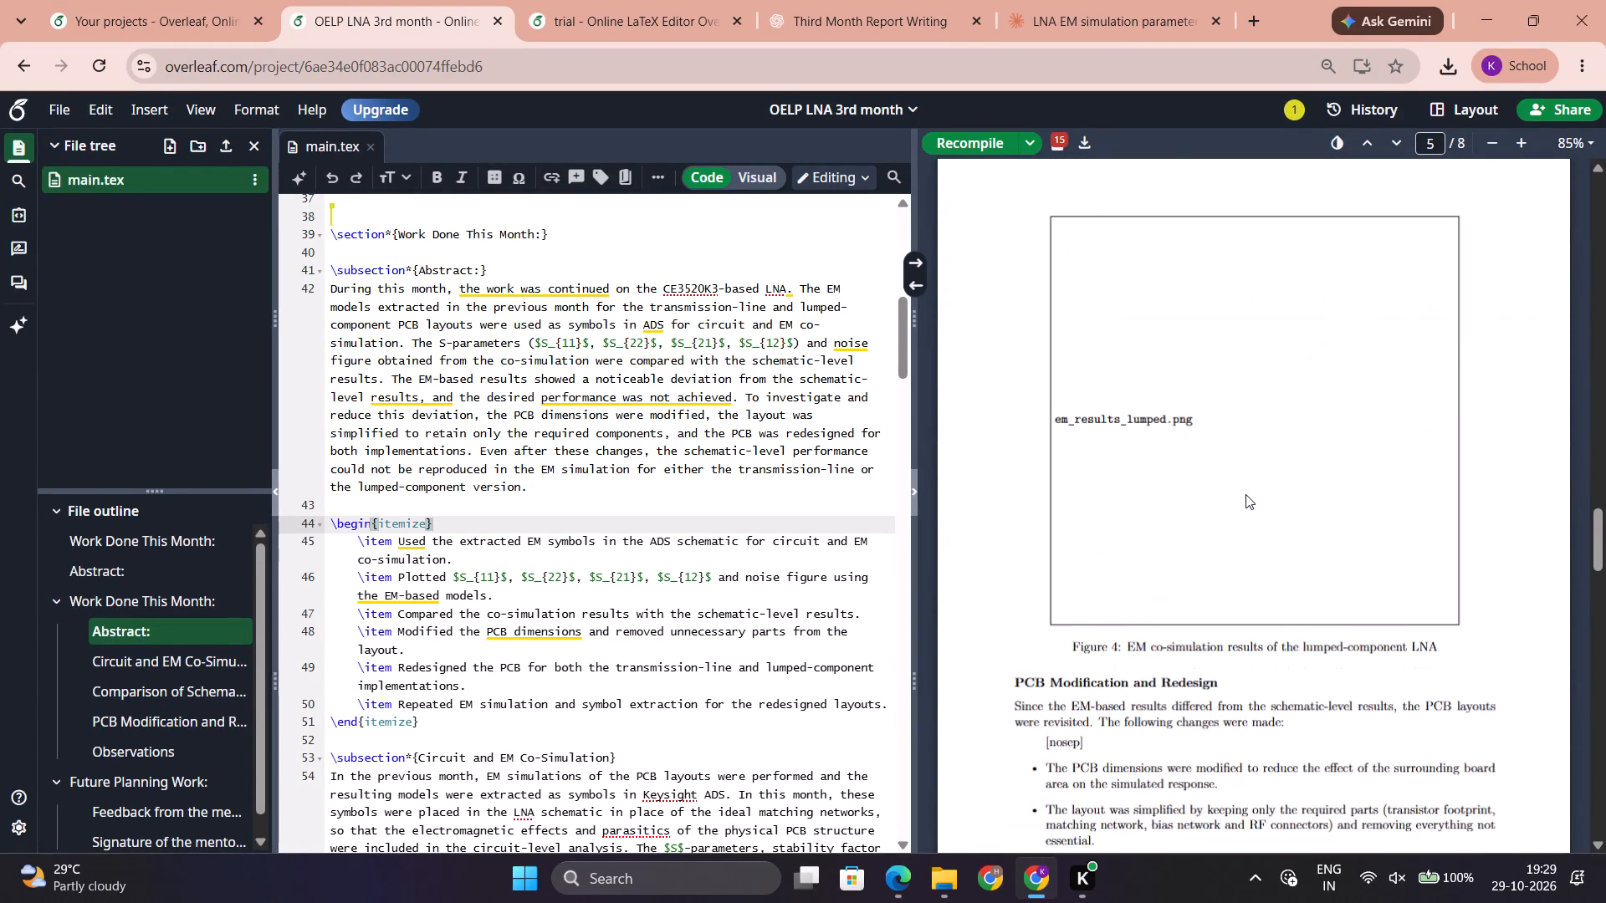
scroll(1237, 470, "down", 2)
scroll(1237, 470, "up", 1)
scroll(1237, 470, "down", 4)
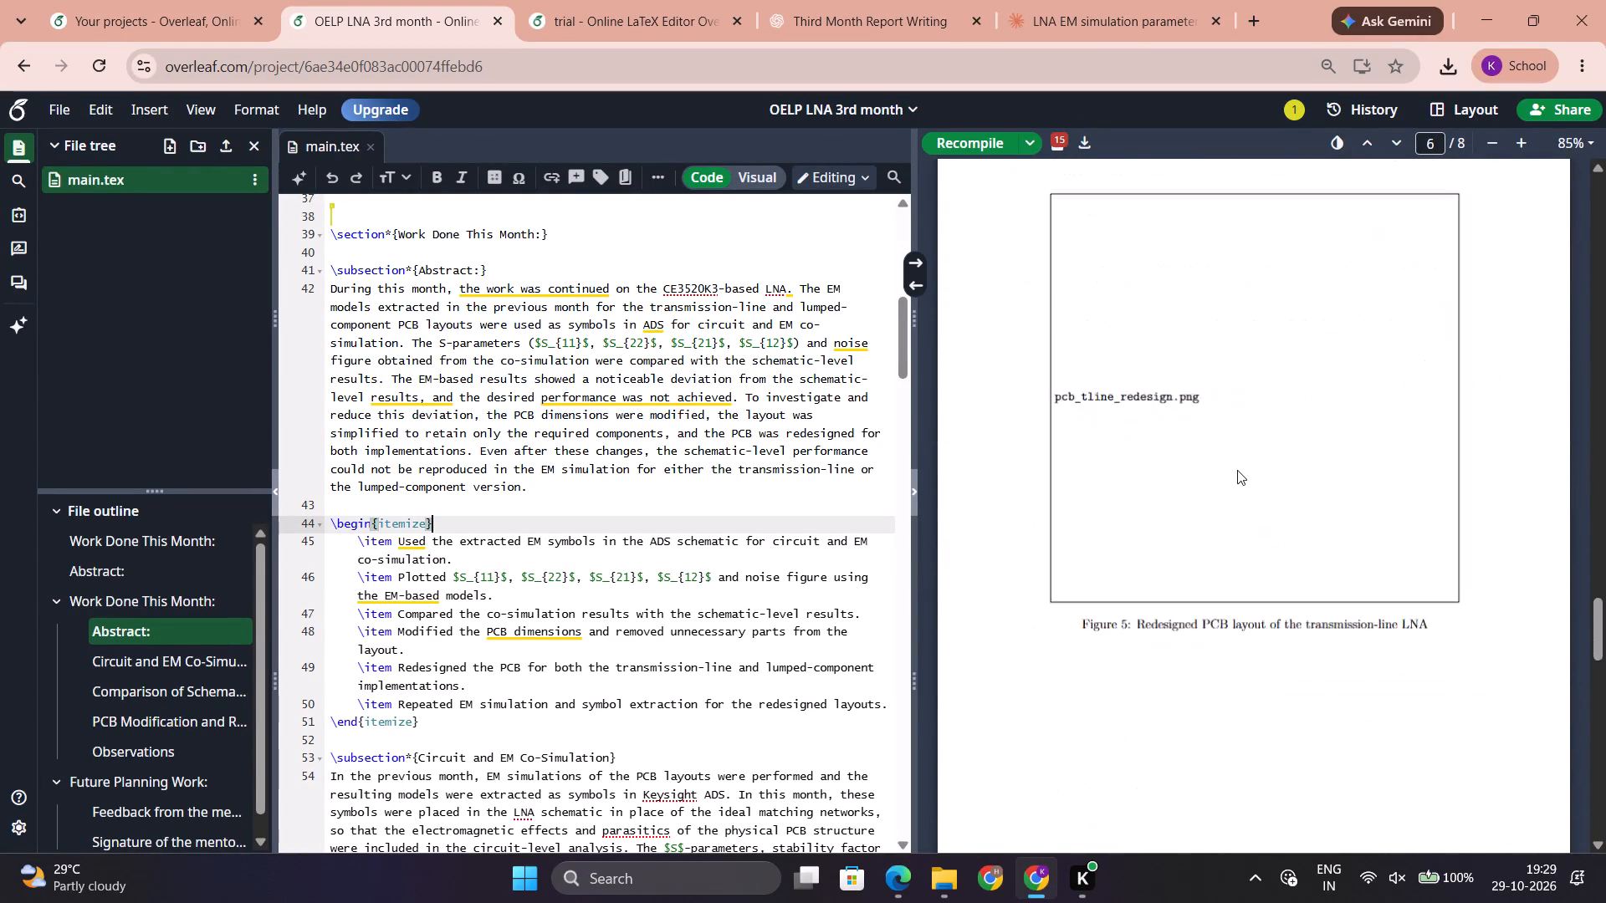
scroll(1237, 470, "down", 6)
scroll(1237, 470, "up", 12)
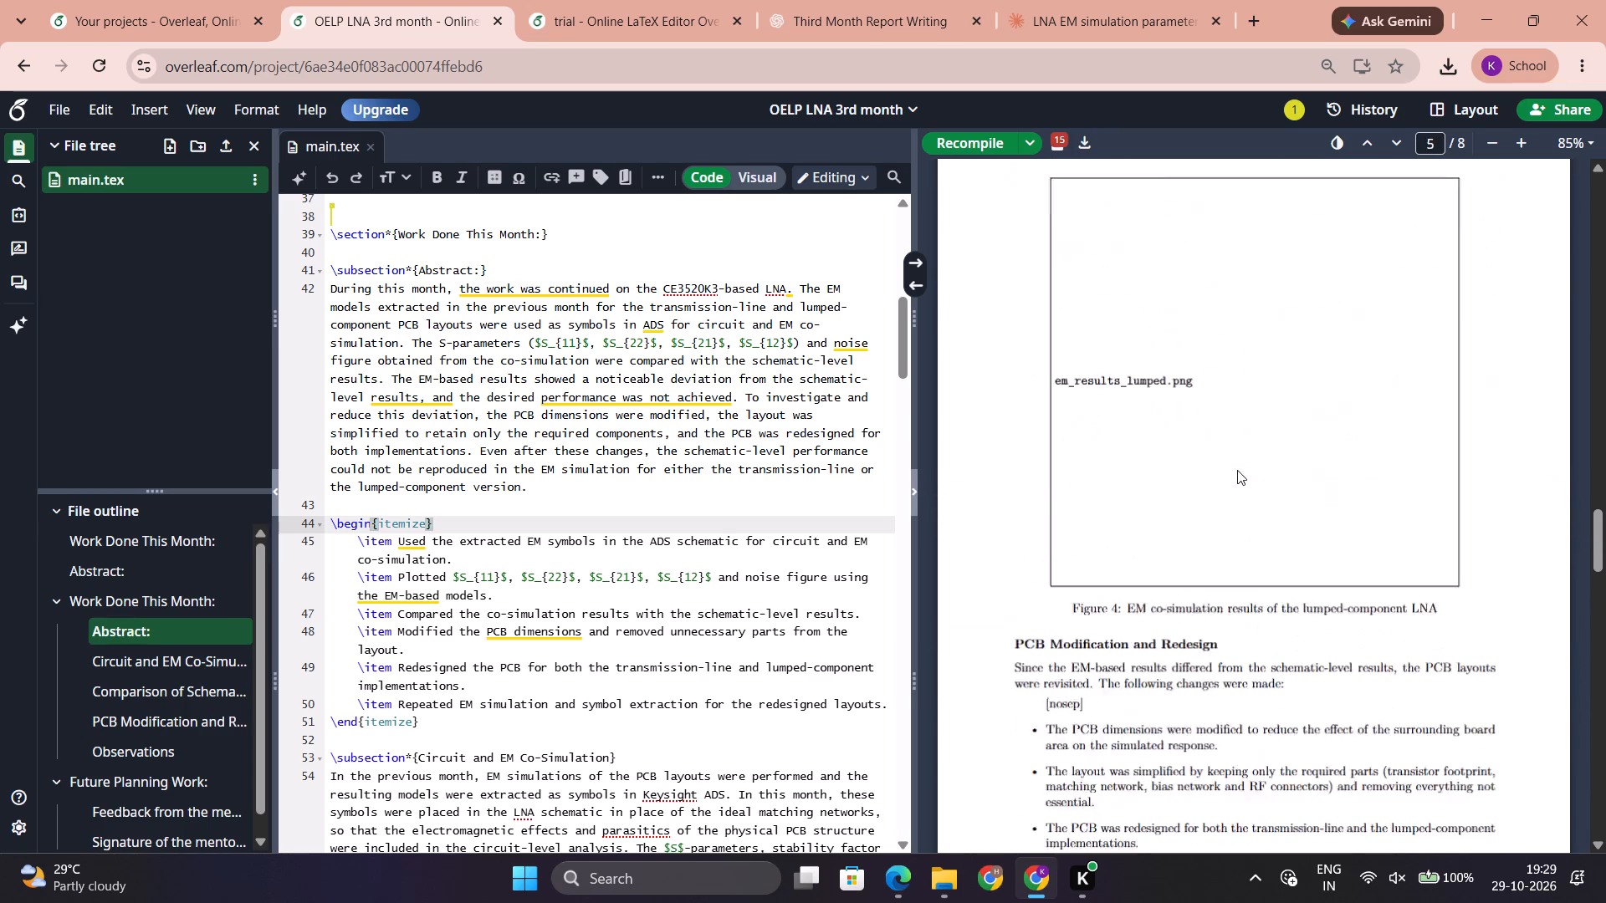
scroll(1237, 470, "up", 20)
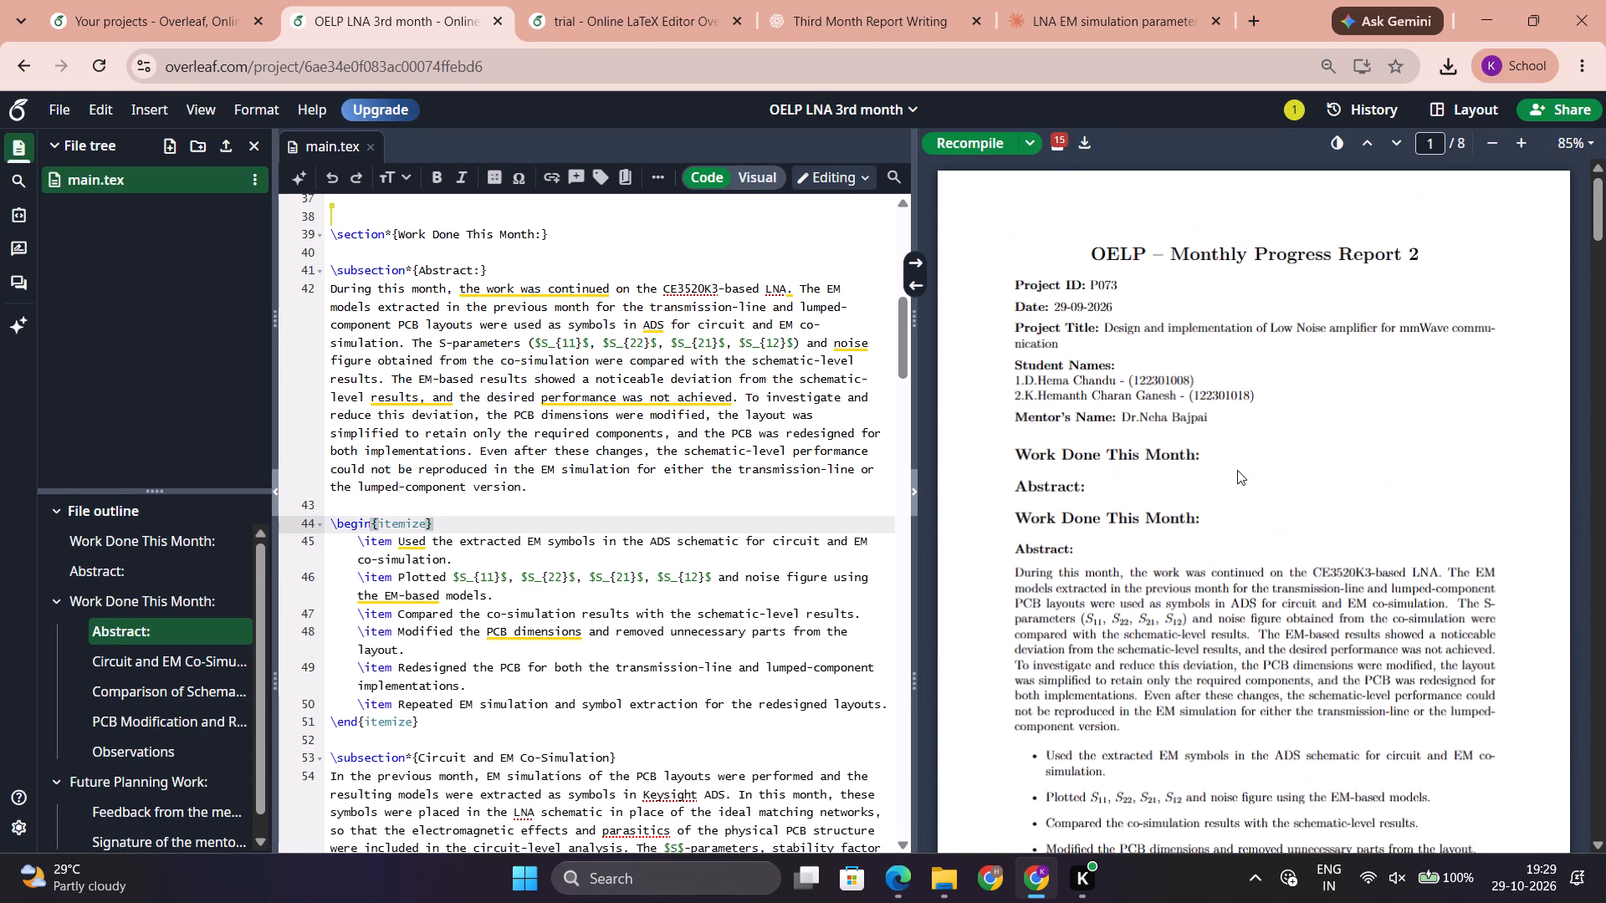
scroll(1237, 470, "down", 1)
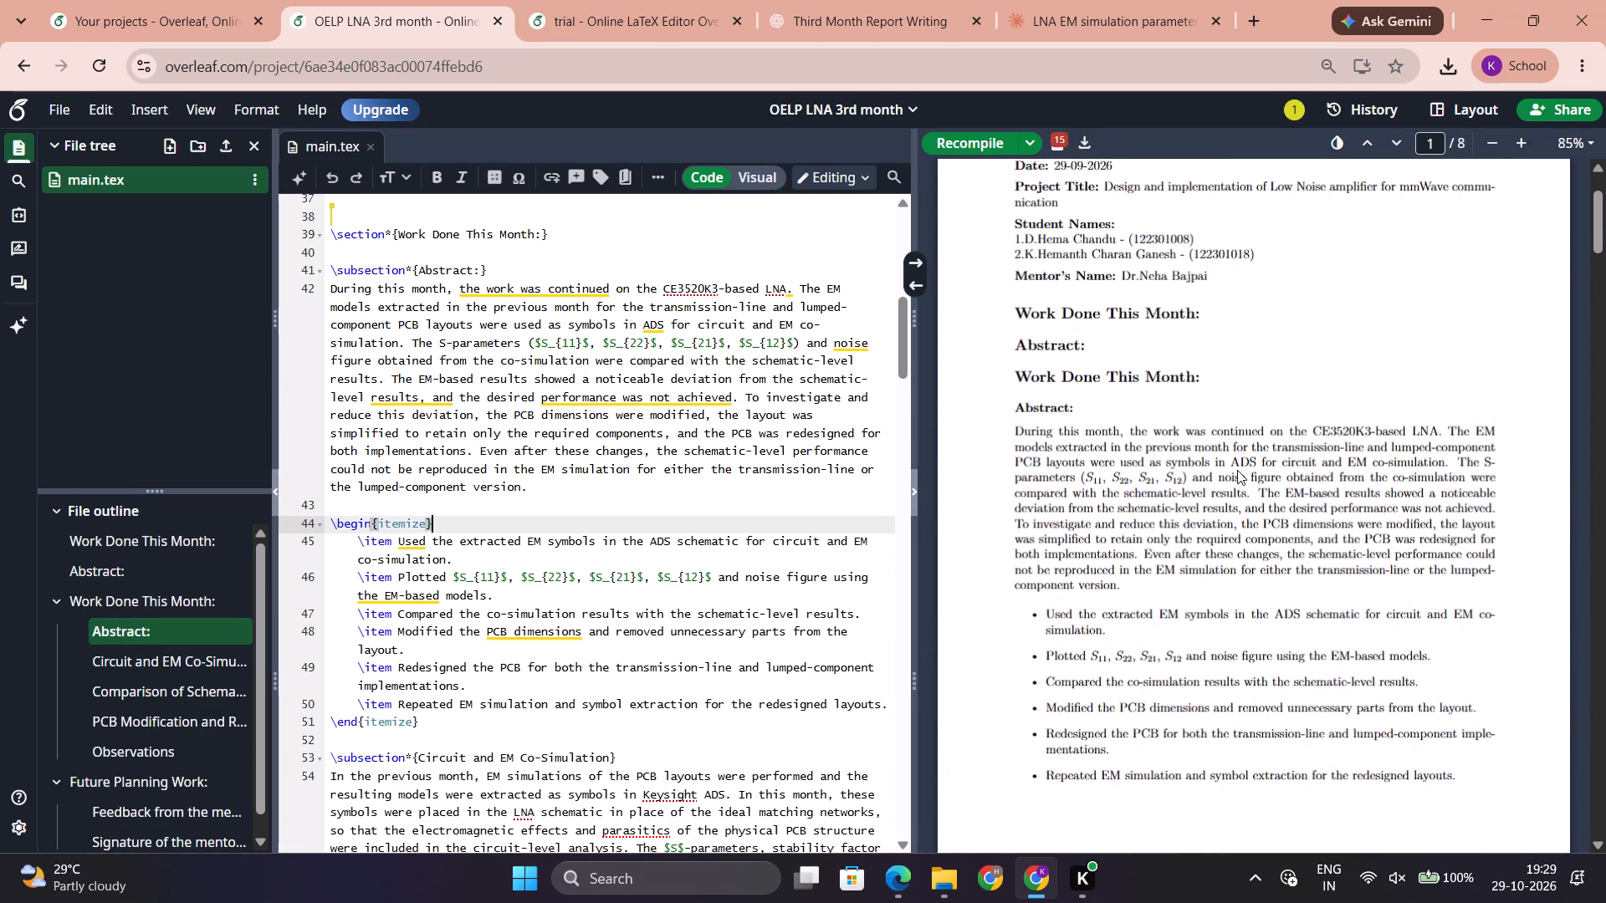
scroll(1237, 470, "down", 1)
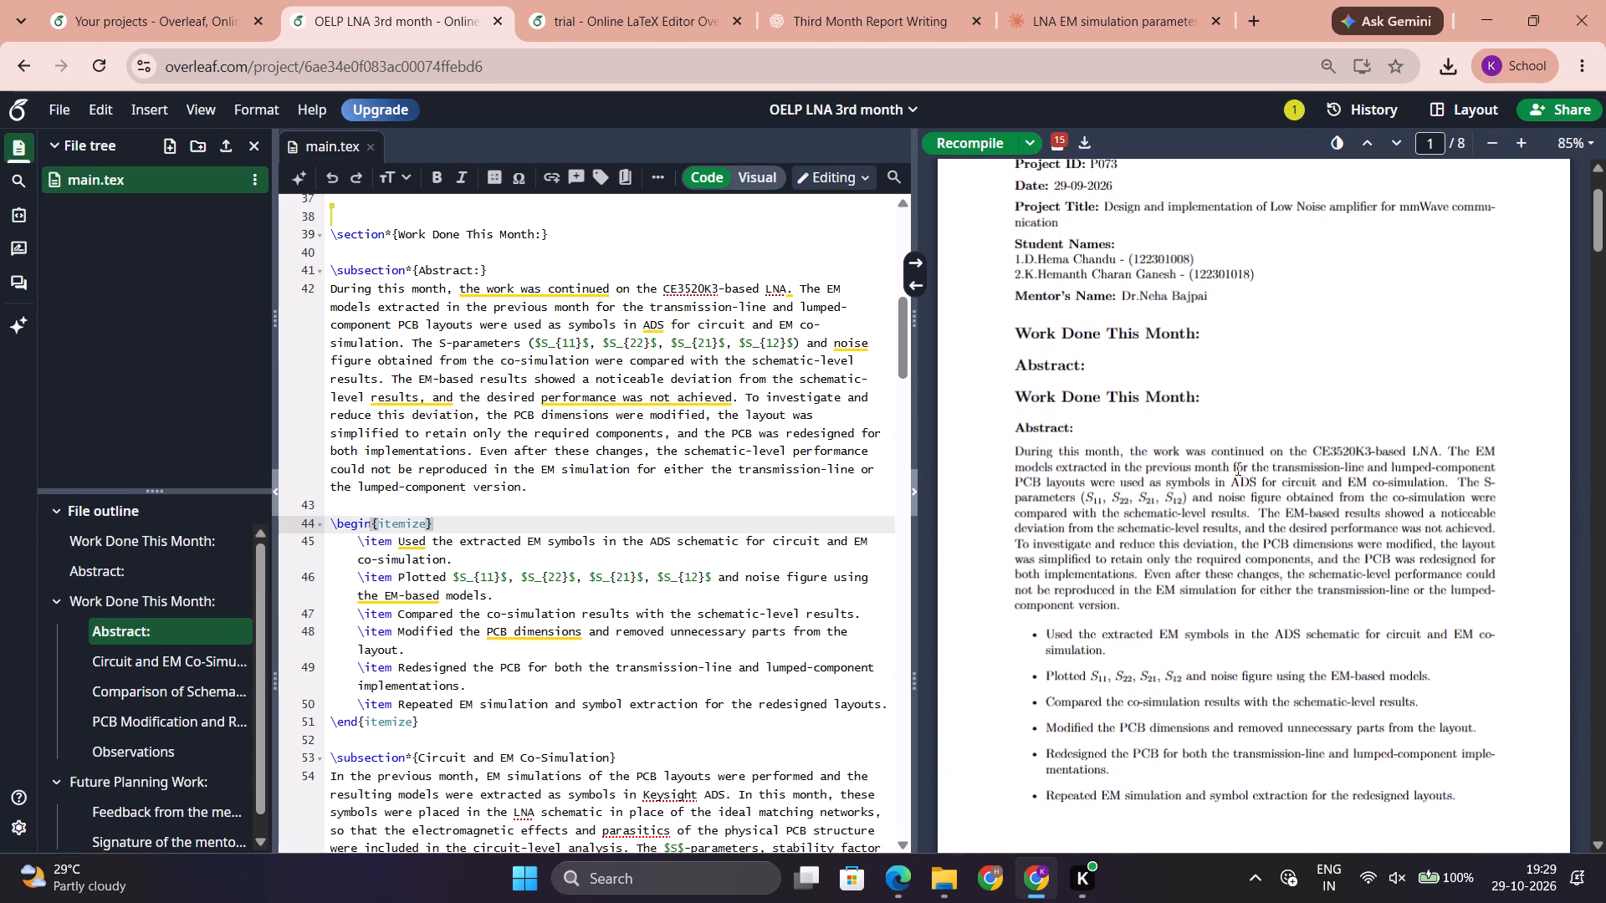
Delete the redundant first Work Done This Month and Abstract section headings below the mentor's name and recompile.
left_click(1077, 347)
left_click_drag(1078, 347, 1091, 324)
double_click(1091, 323)
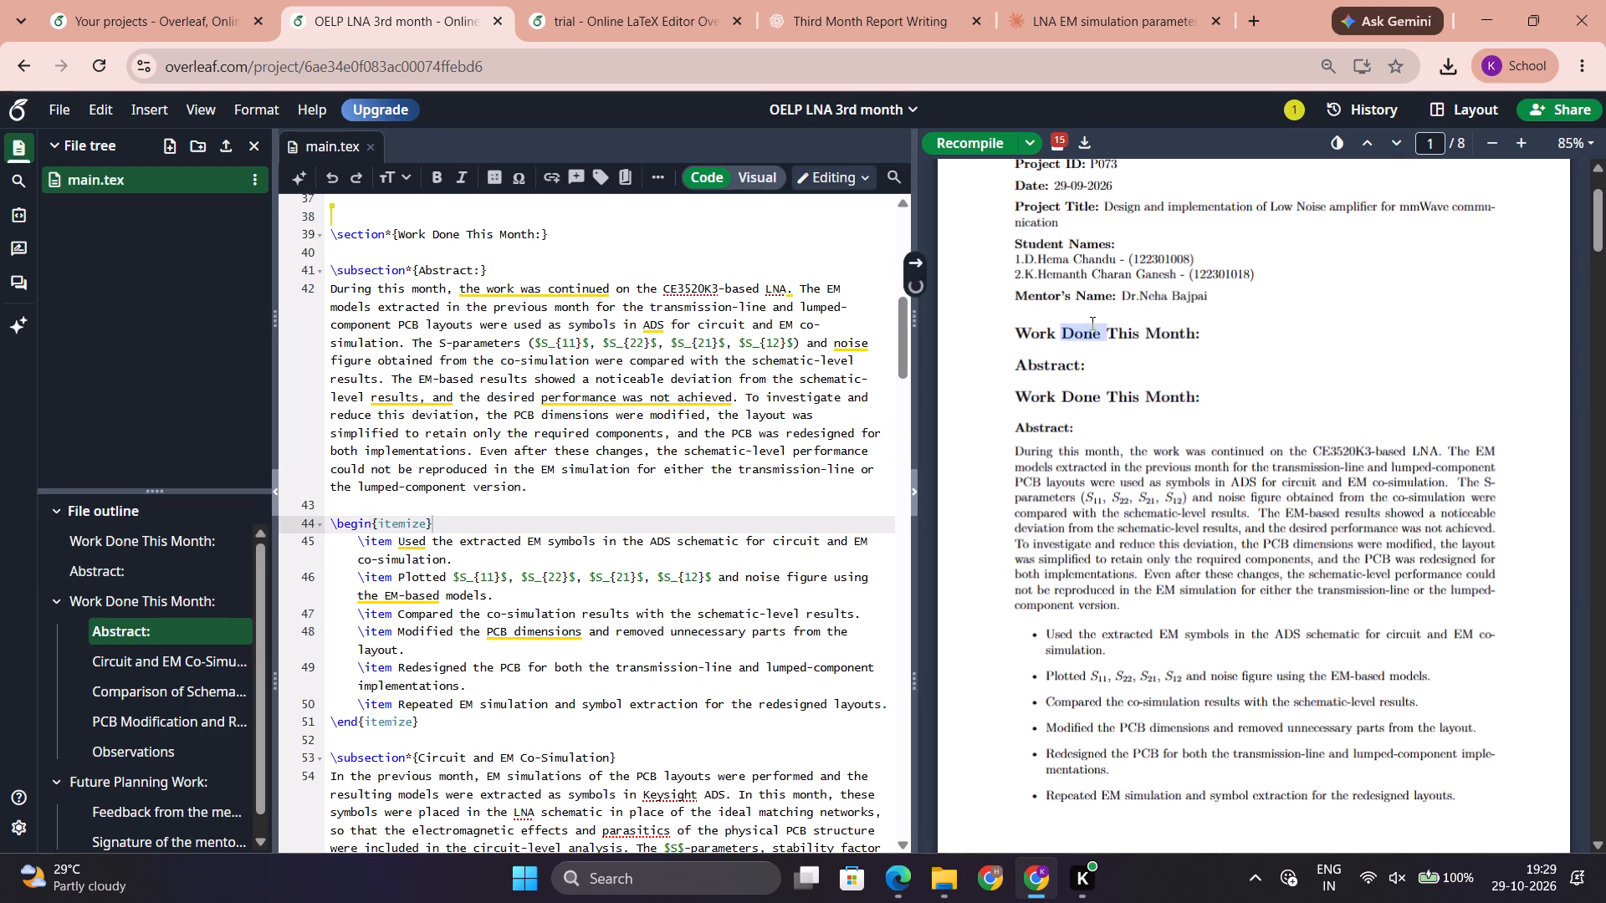
left_click_drag(480, 543, 402, 518)
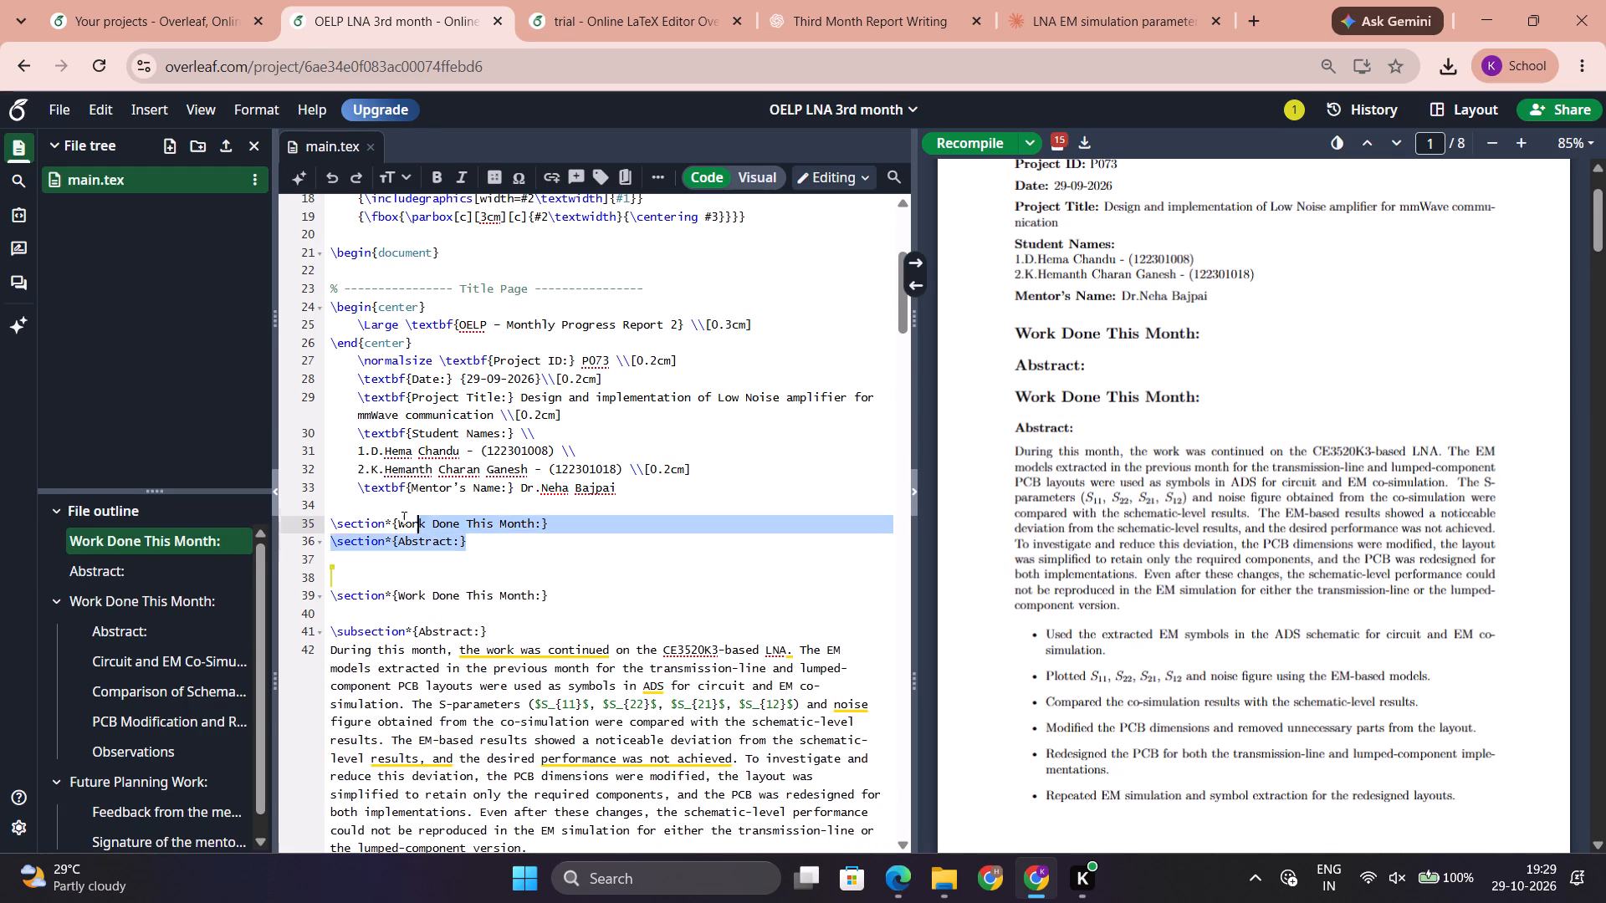
left_click_drag(402, 518, 338, 498)
key("BackSpace")
key("ctrl+s")
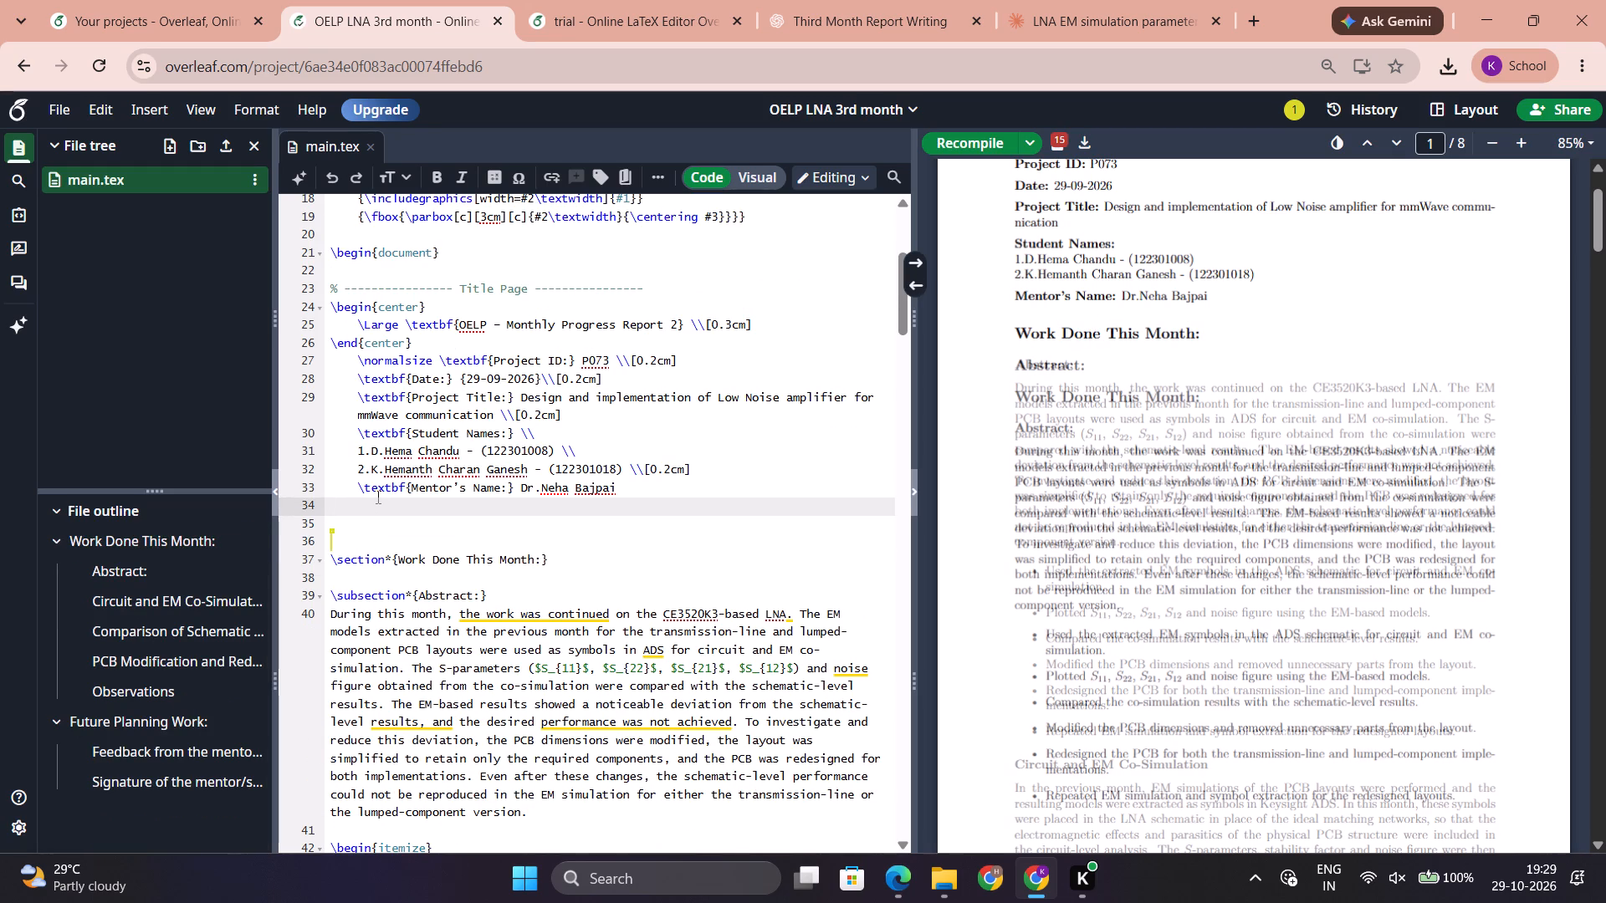
Examine the first page of the recompiled report at a larger zoom, from the student details to the co-simulation section.
scroll(1010, 452, "right", 1)
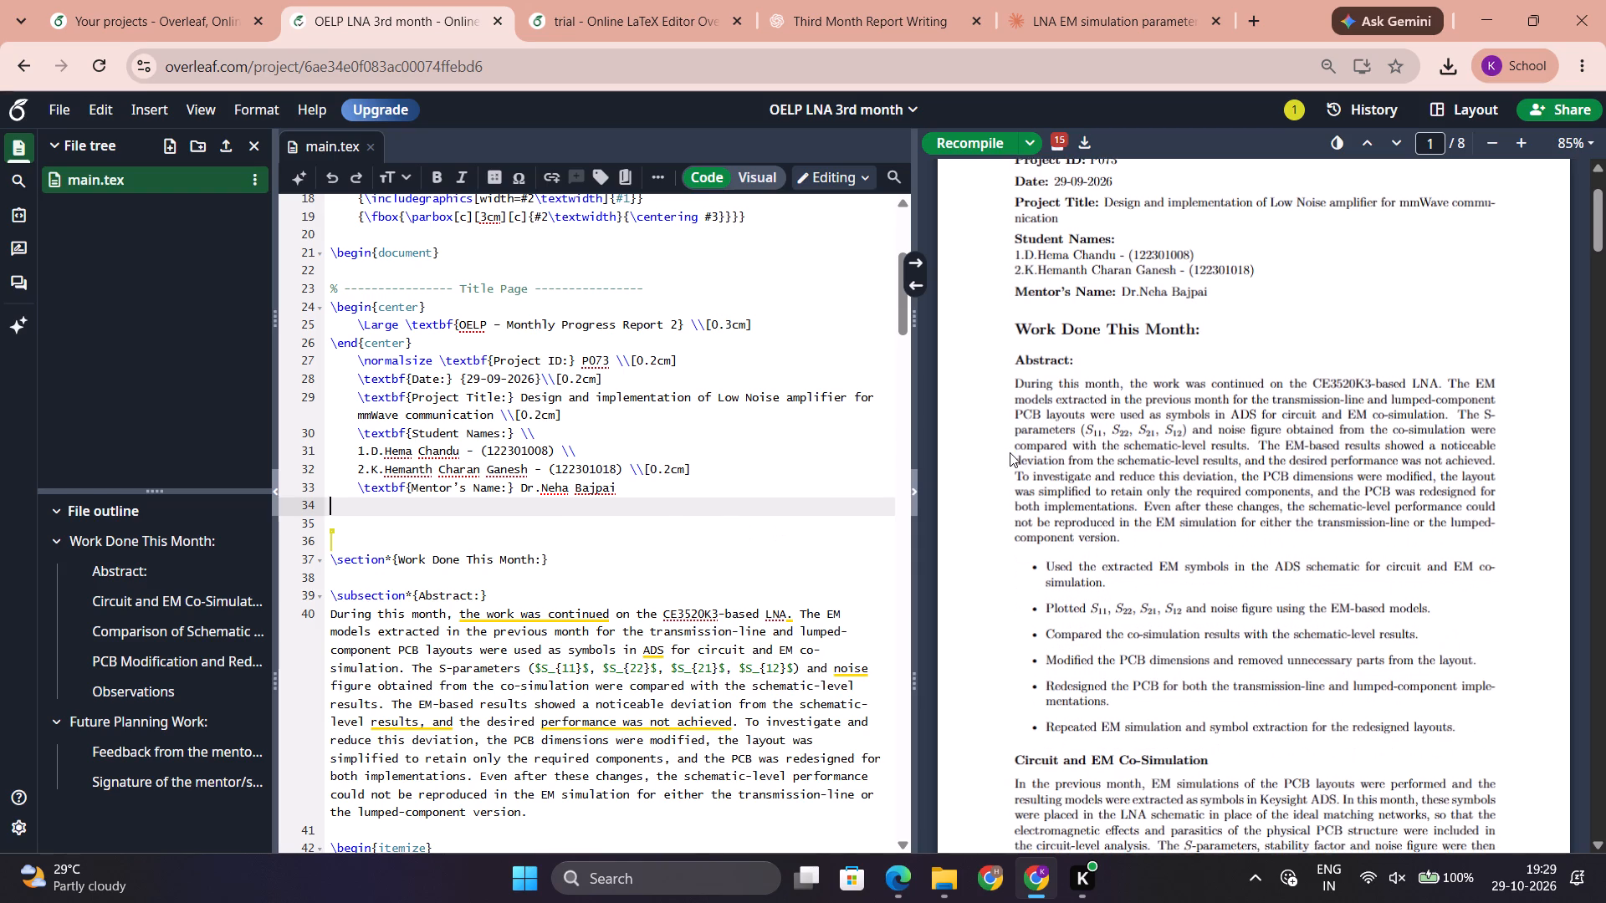
scroll(1010, 452, "right", 1)
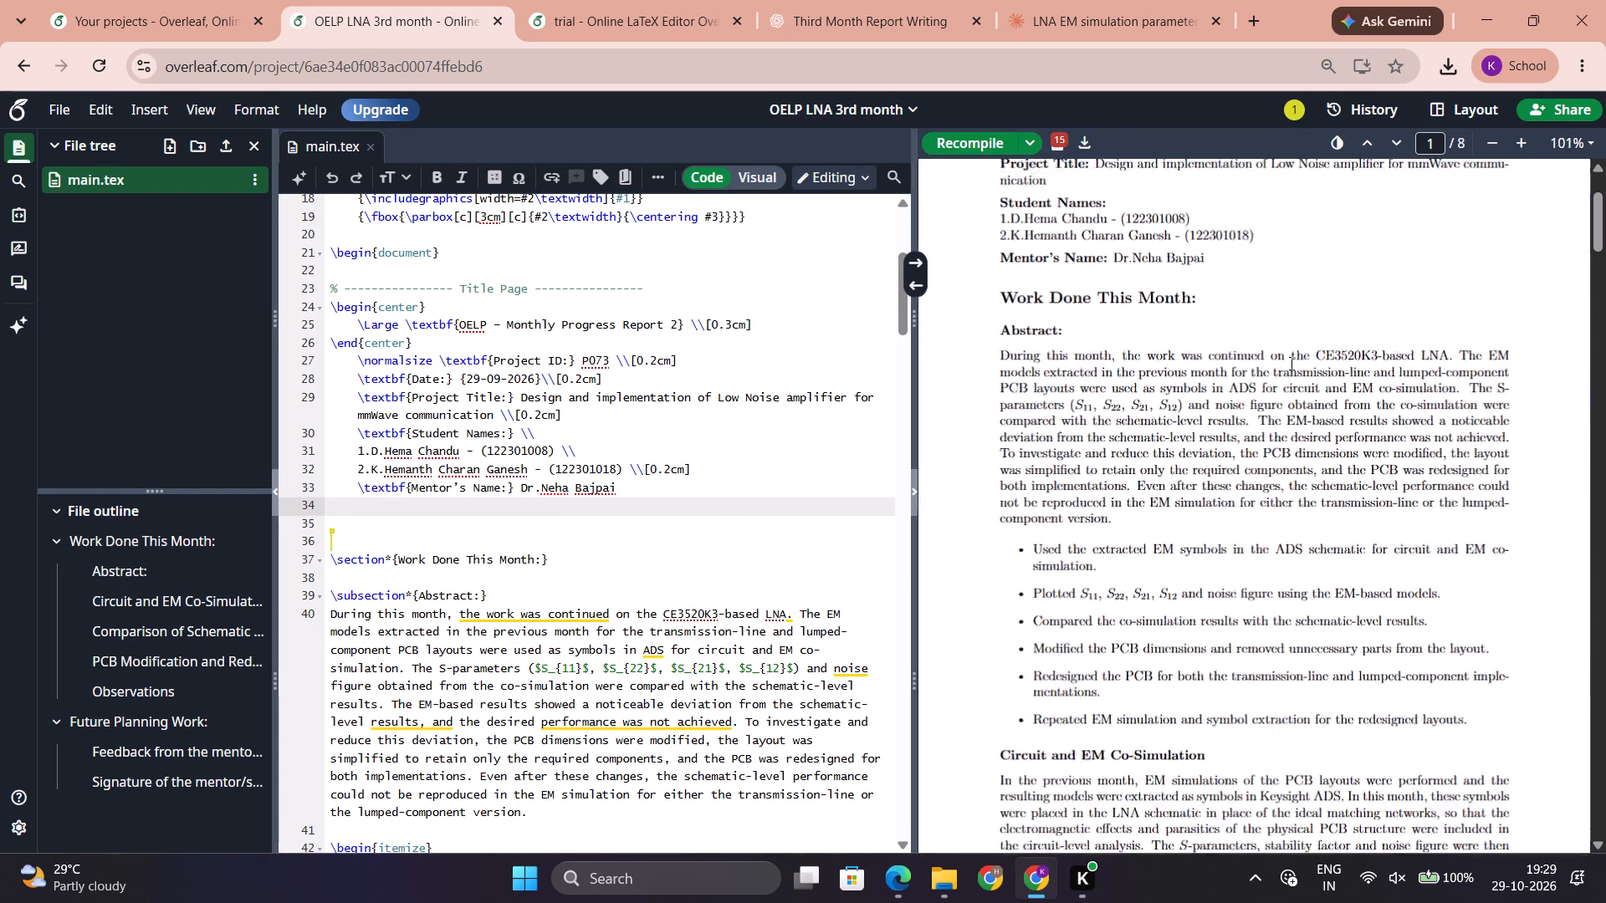
scroll(1290, 363, "left", 1)
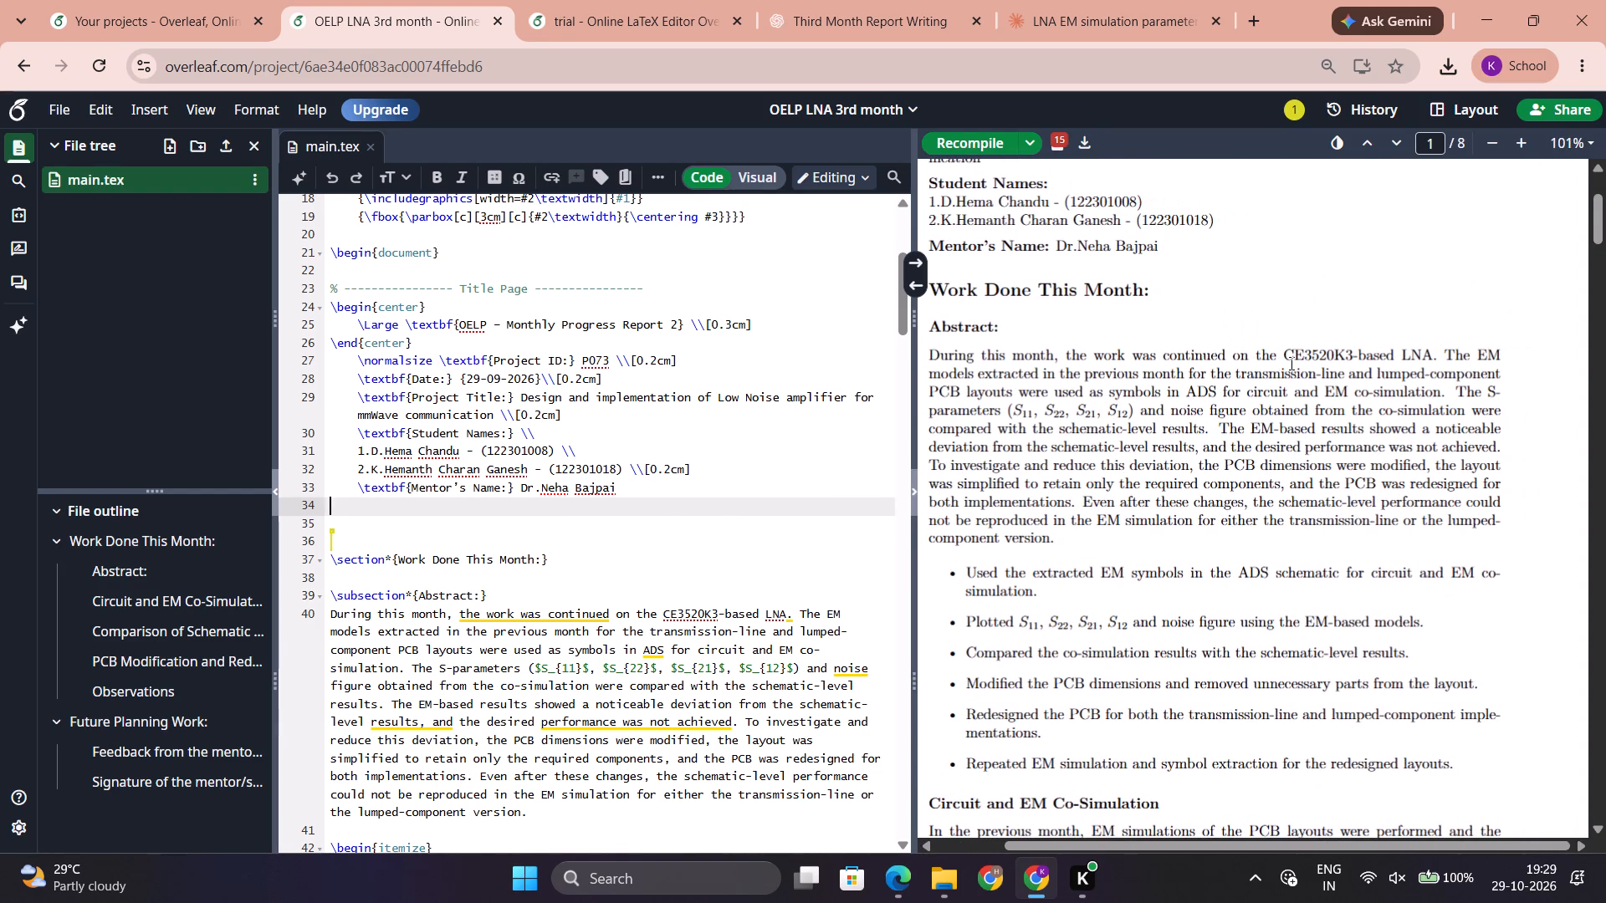
scroll(1290, 363, "left", 1)
scroll(1290, 363, "down", 1)
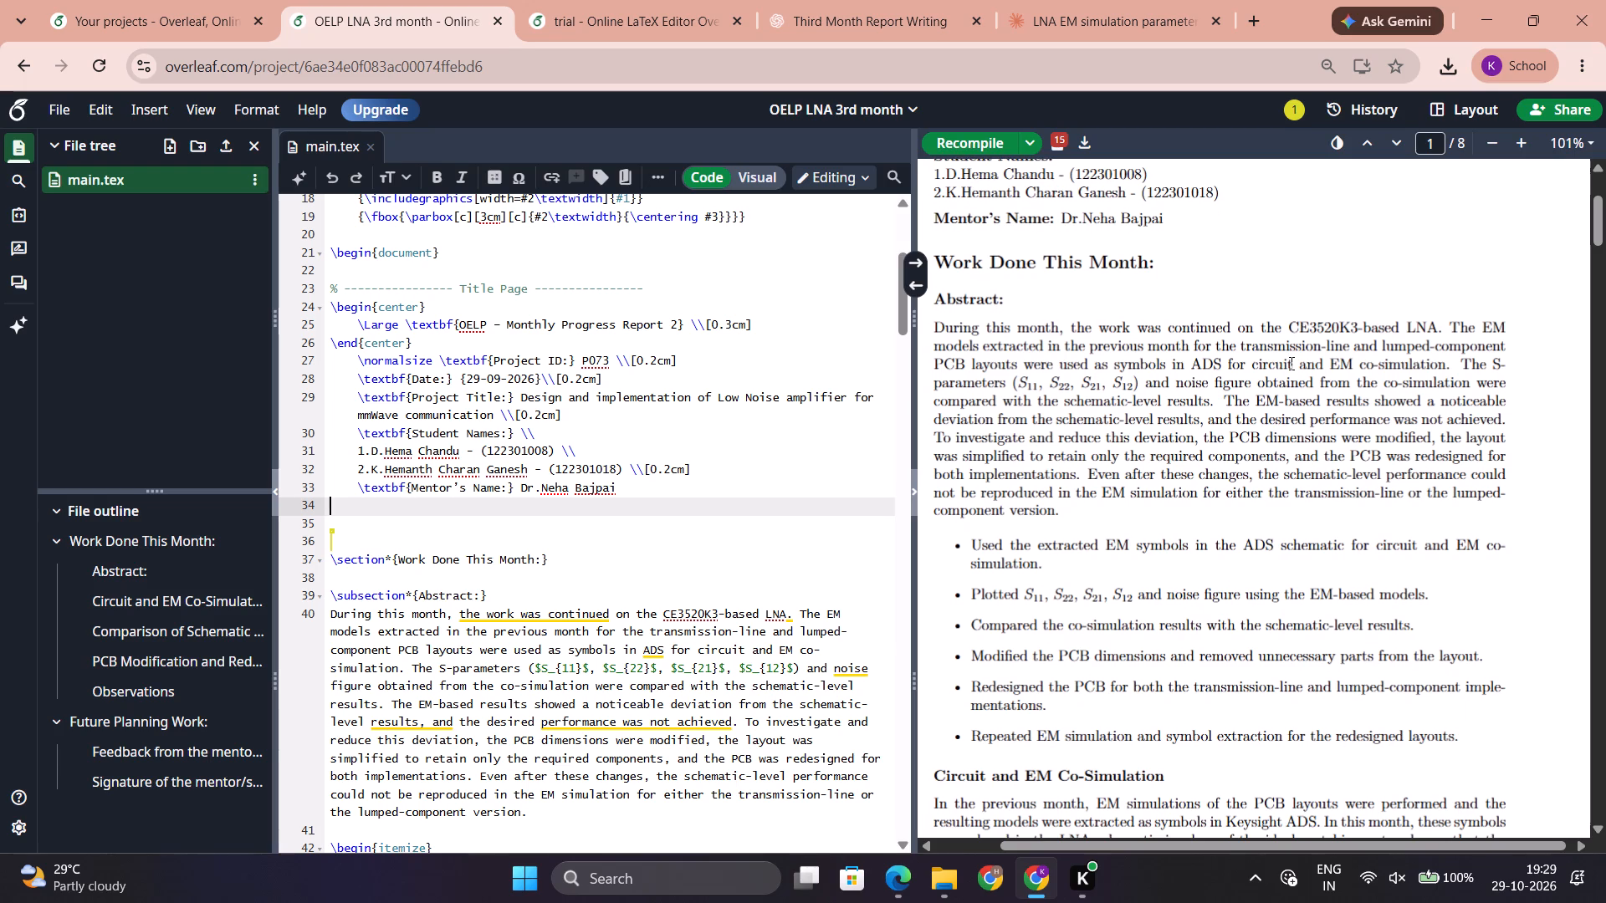
scroll(1290, 363, "down", 3)
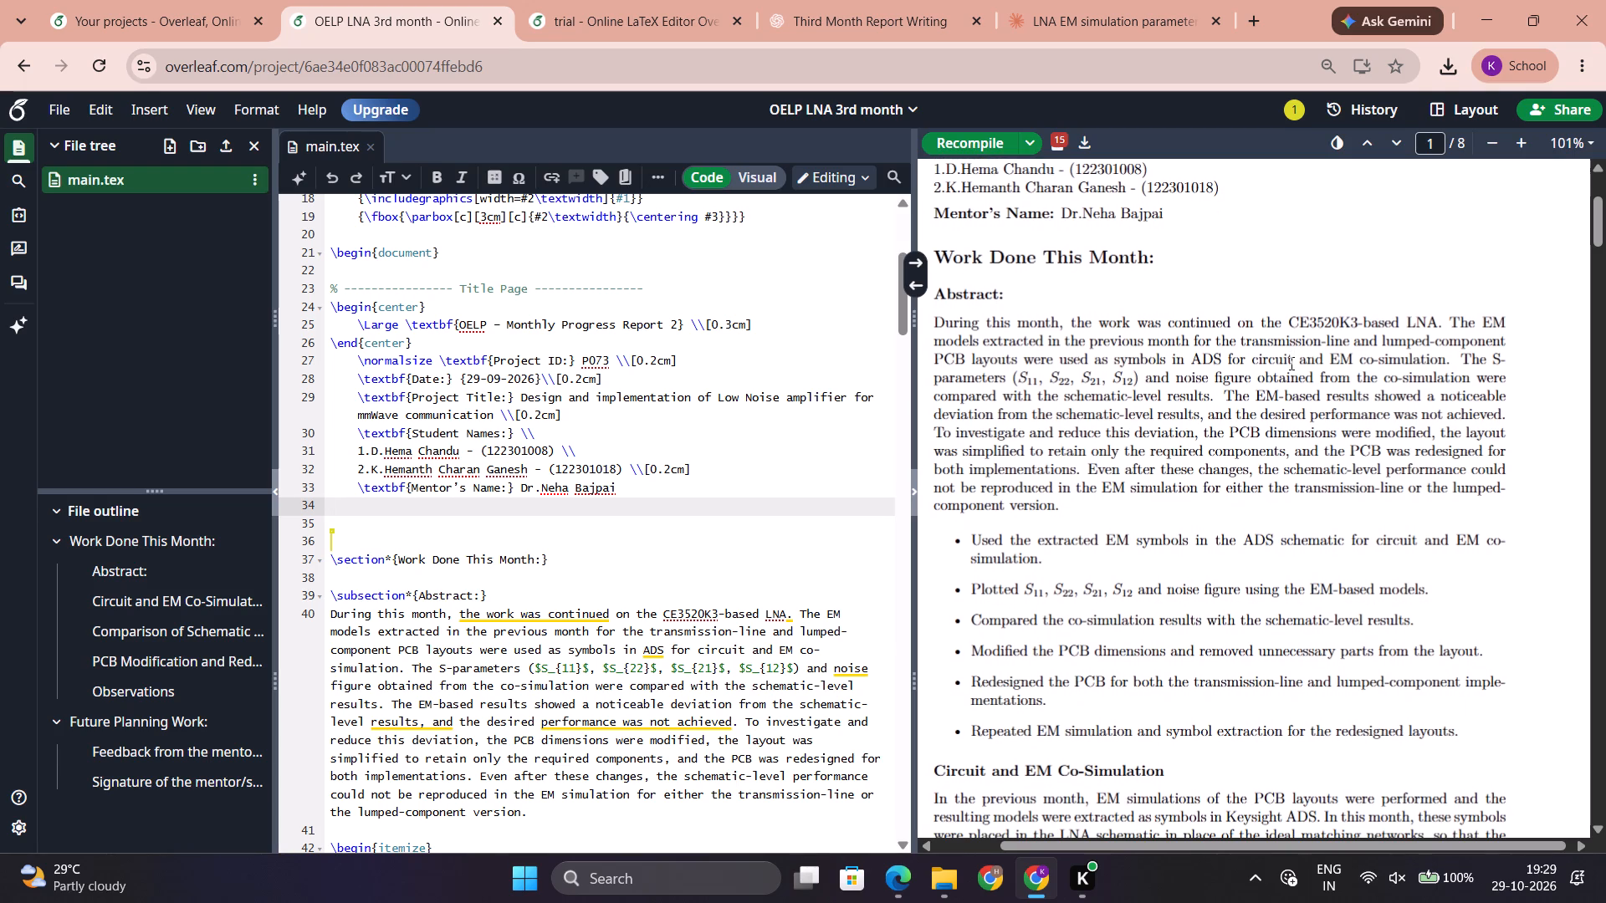
Read the Abstract paragraph and its bulleted work list on the first page of the compiled report.
scroll(1290, 363, "down", 1)
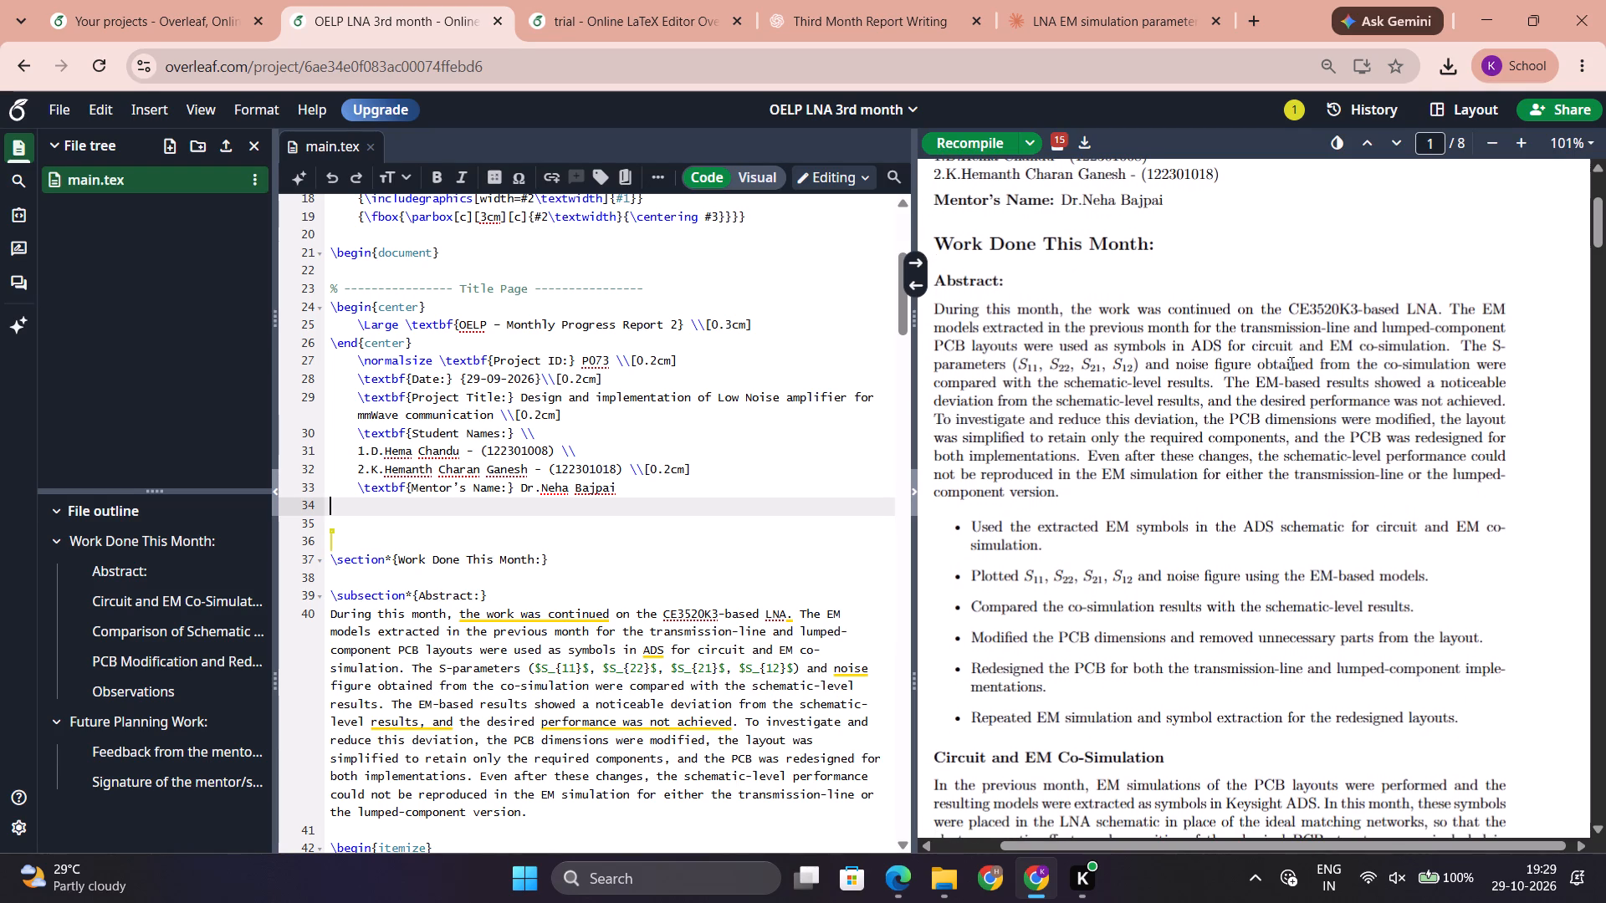
scroll(1290, 363, "down", 2)
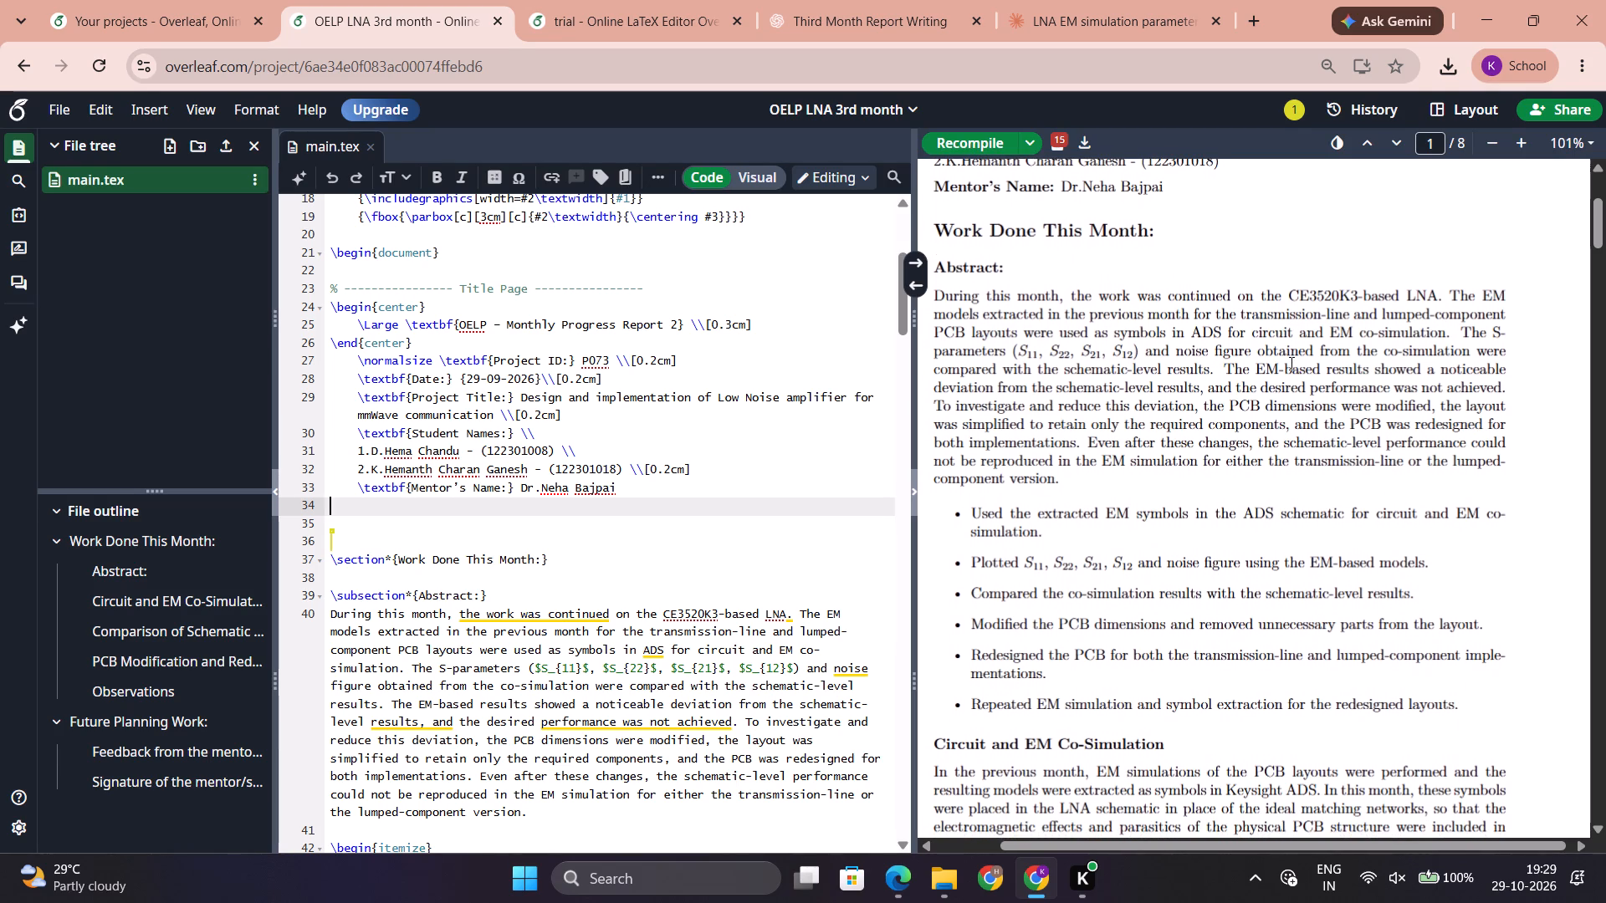
scroll(1290, 363, "down", 1)
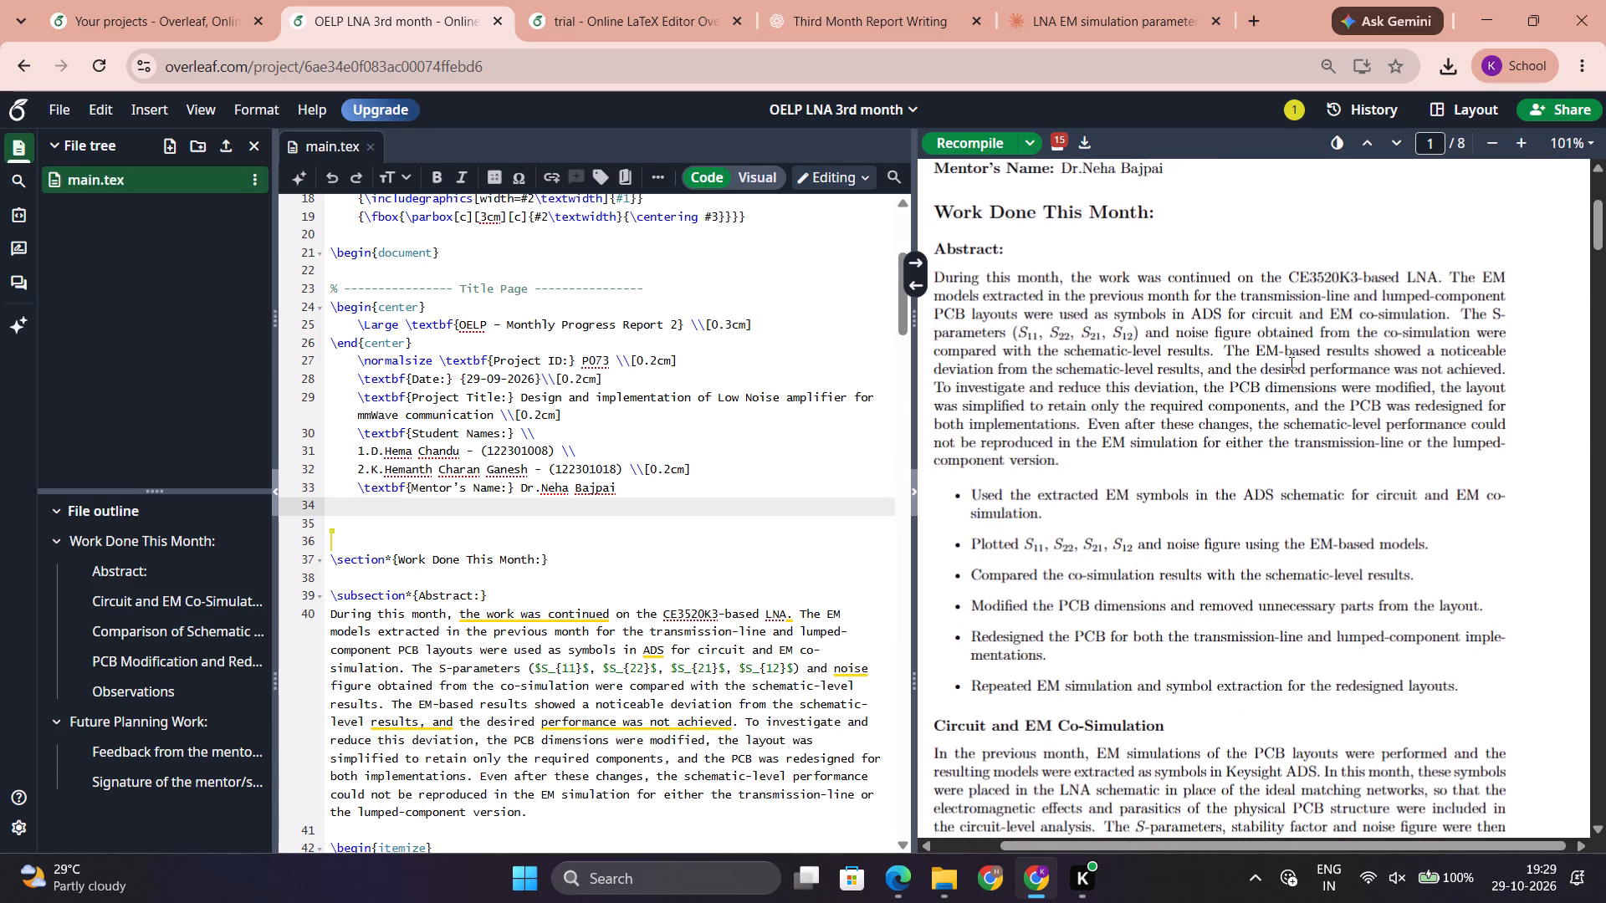
scroll(1290, 363, "down", 1)
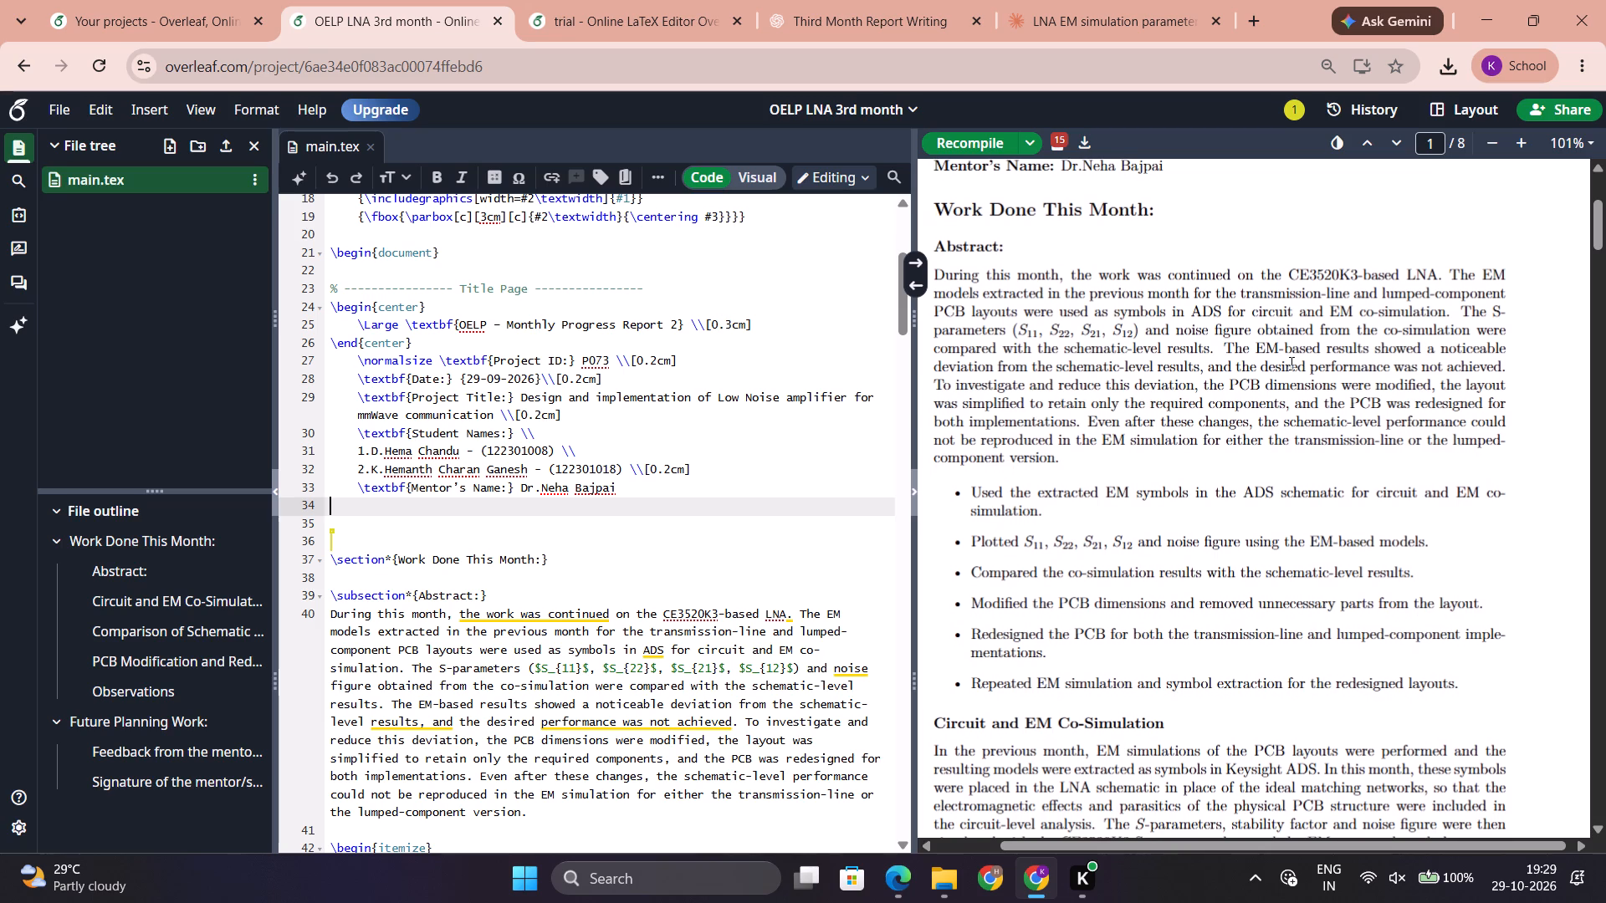
scroll(1290, 363, "down", 3)
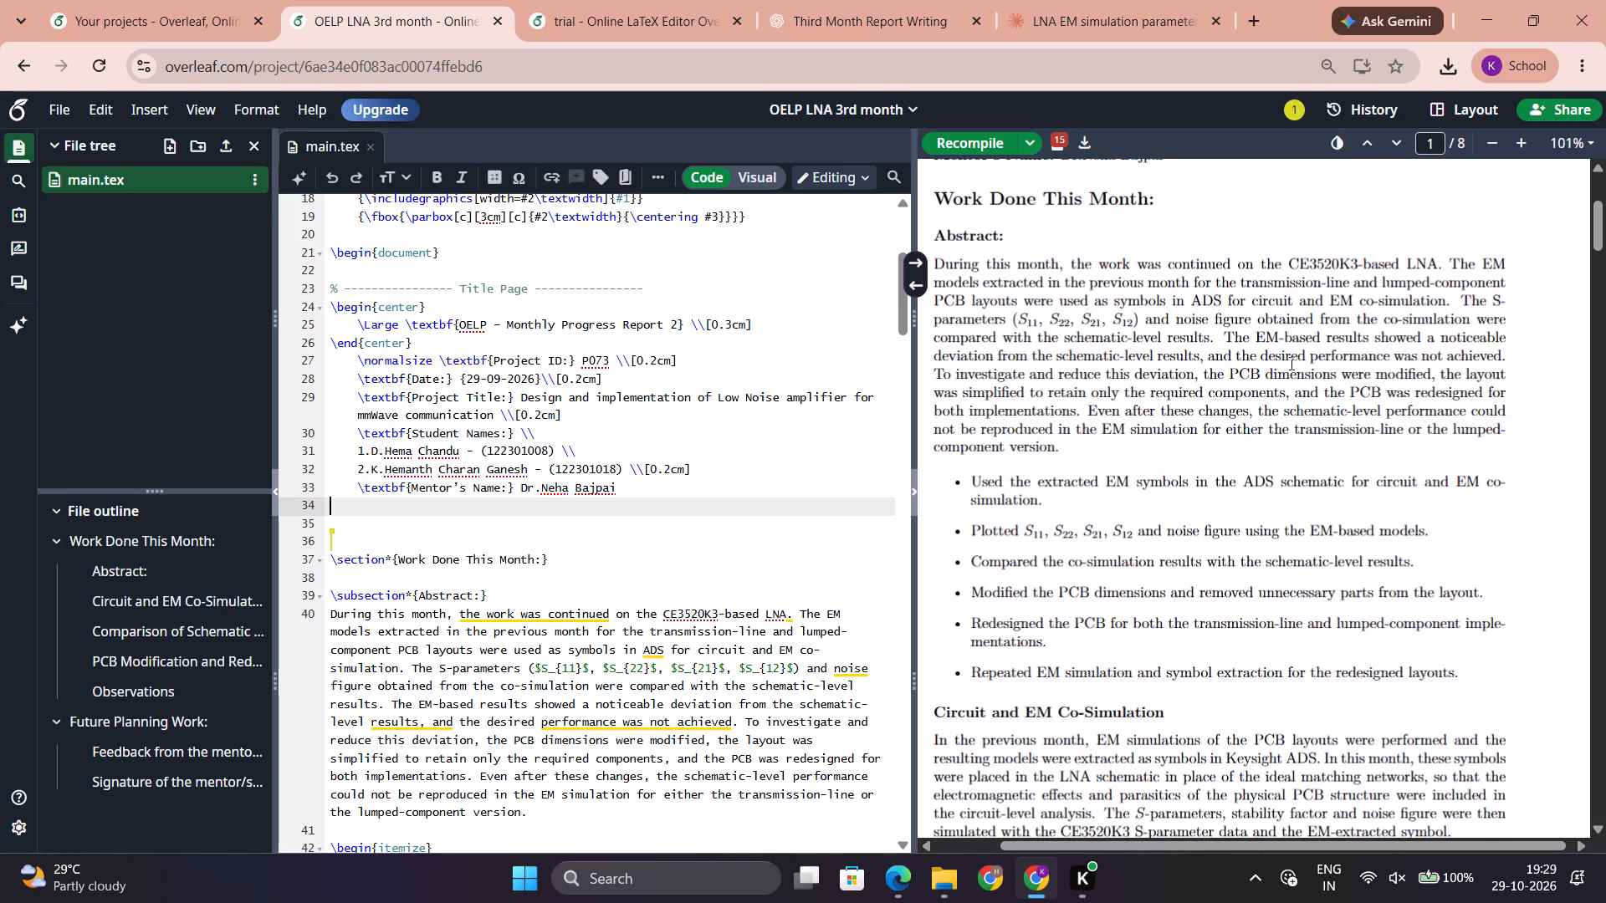
scroll(1290, 363, "down", 2)
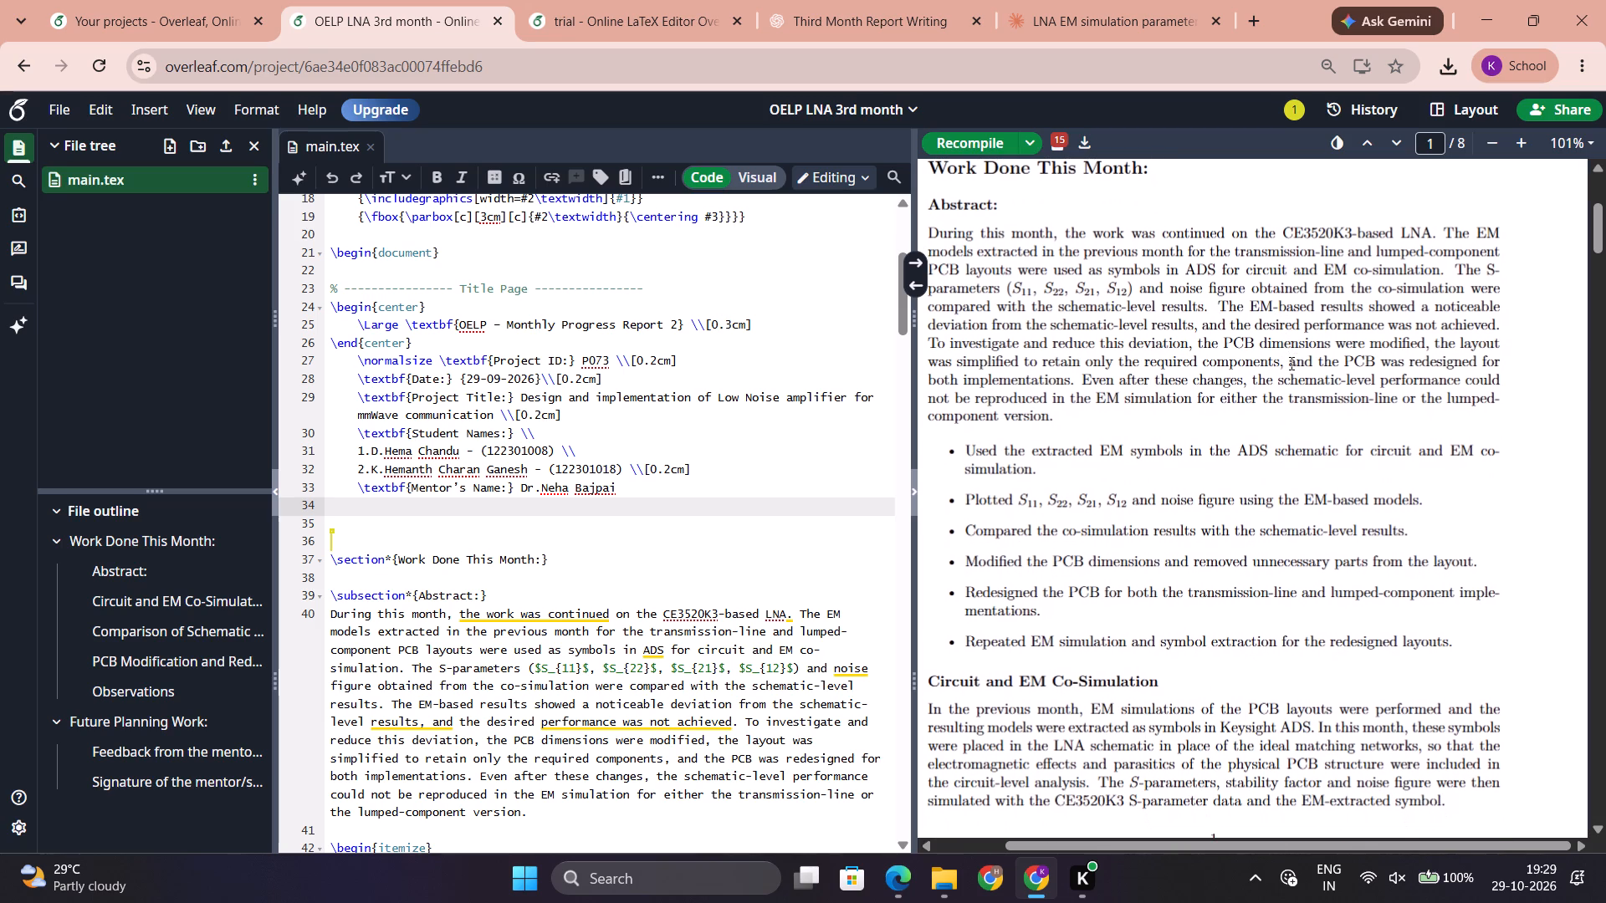
scroll(1290, 363, "down", 2)
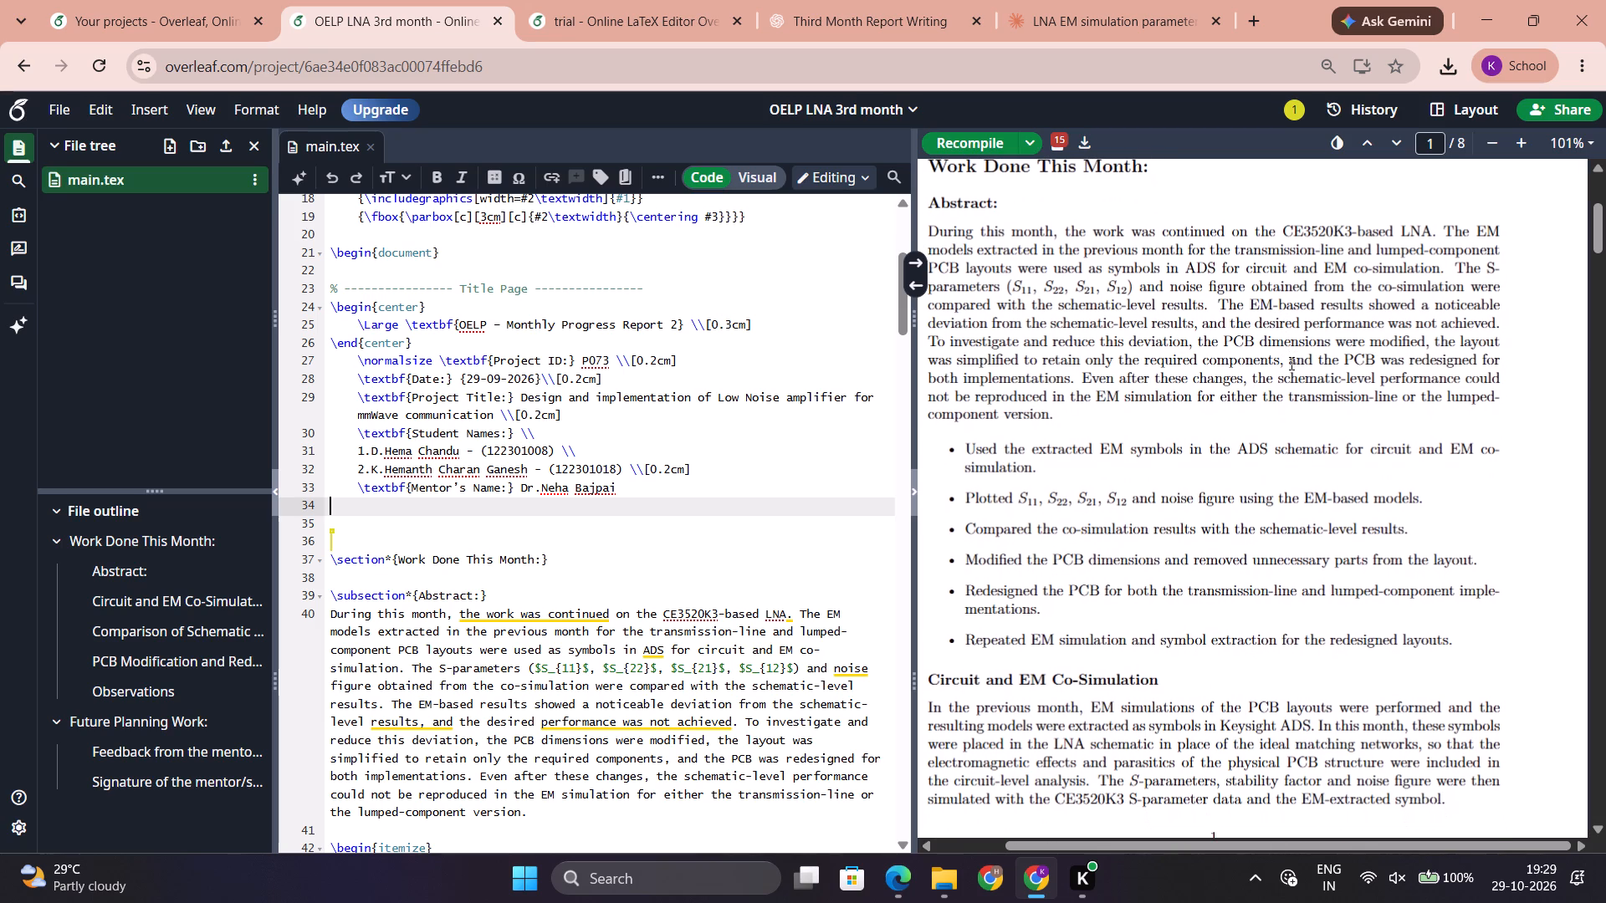
scroll(1290, 363, "down", 2)
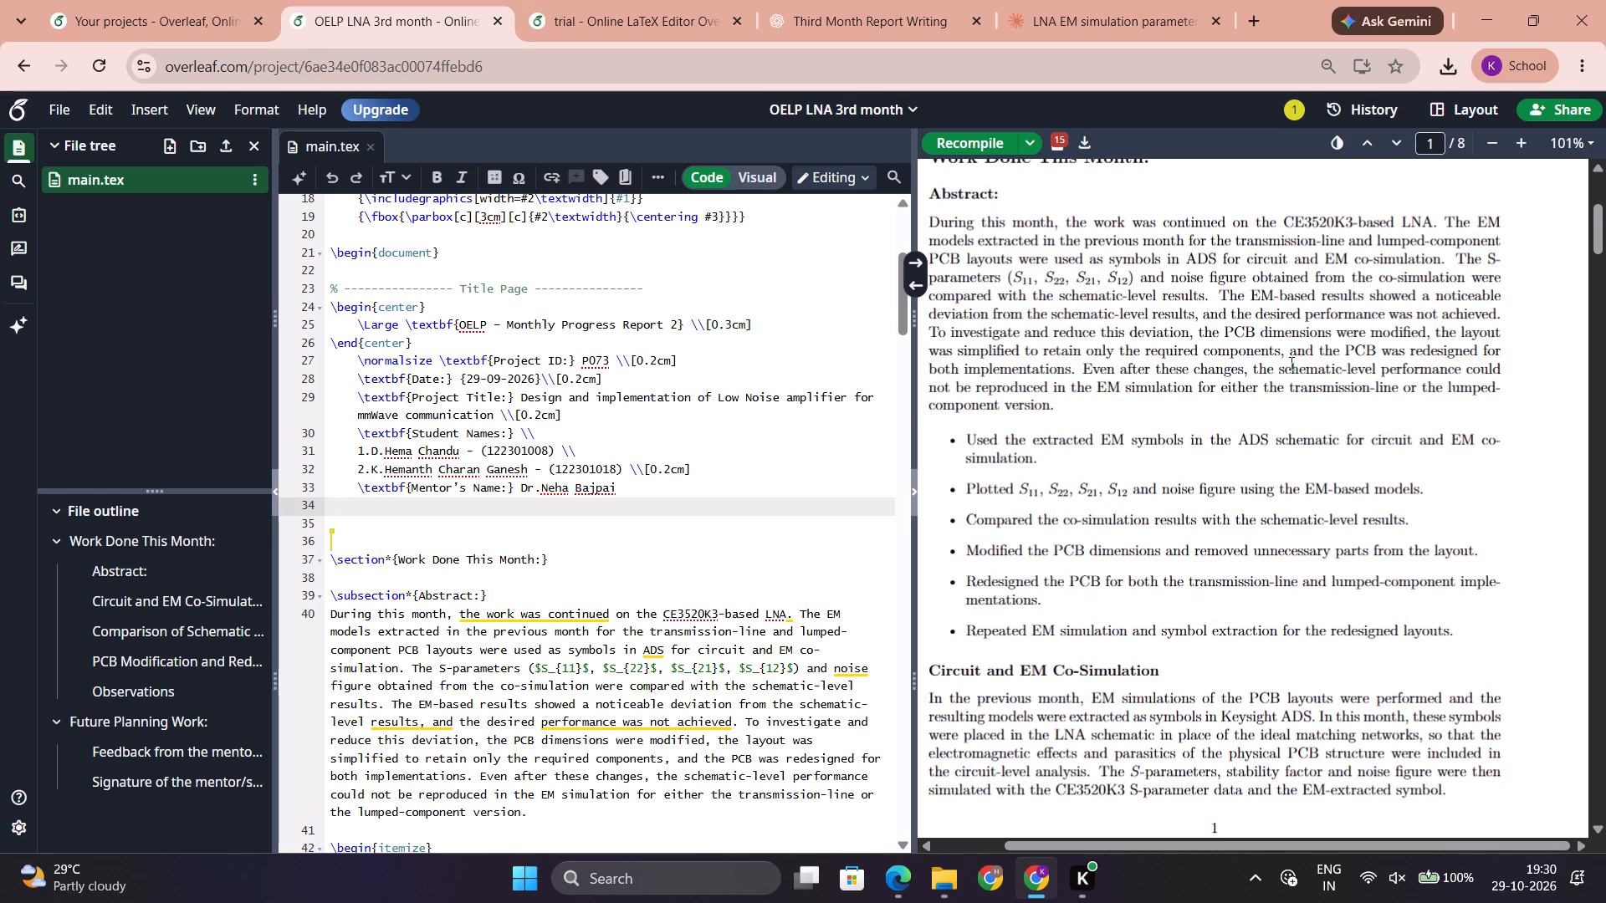
scroll(1290, 363, "down", 2)
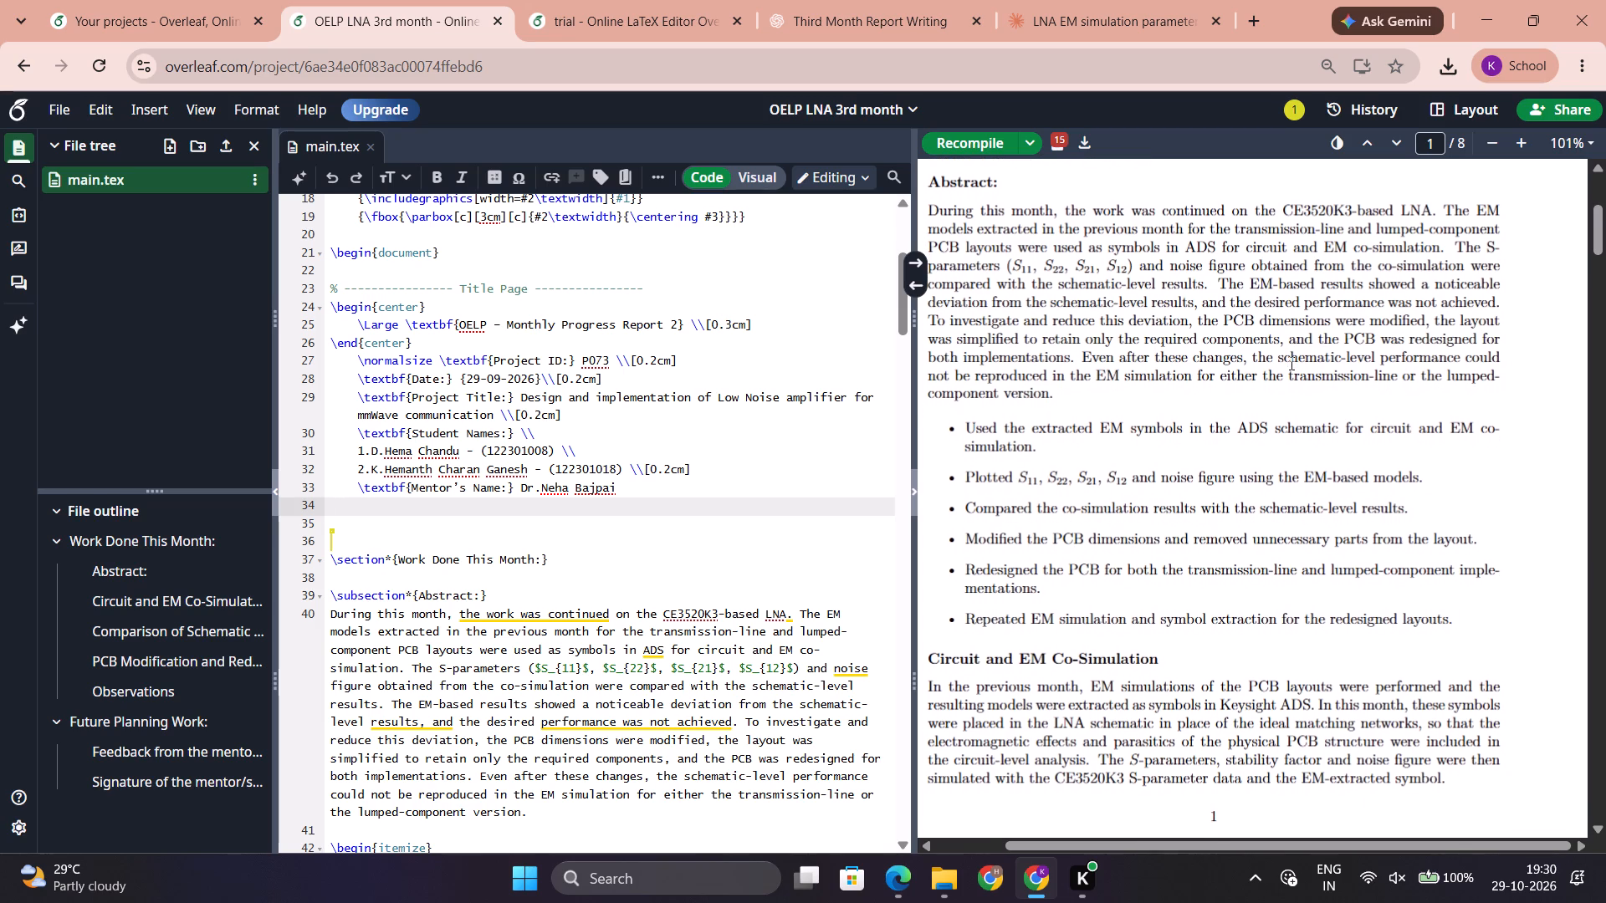
scroll(1290, 363, "down", 1)
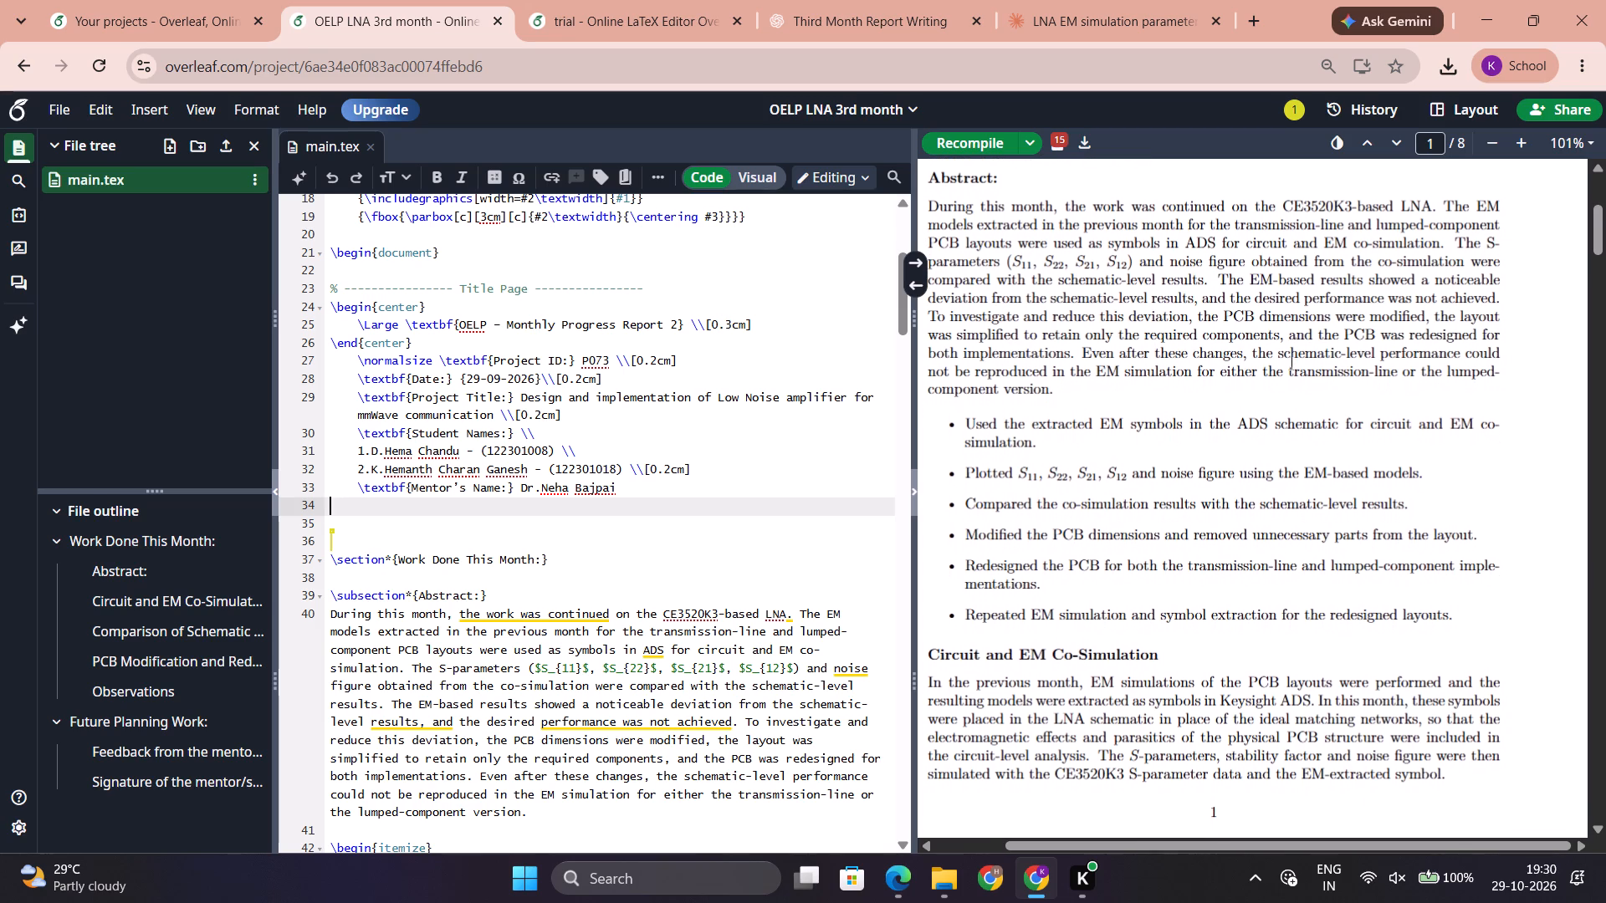
scroll(1290, 363, "down", 2)
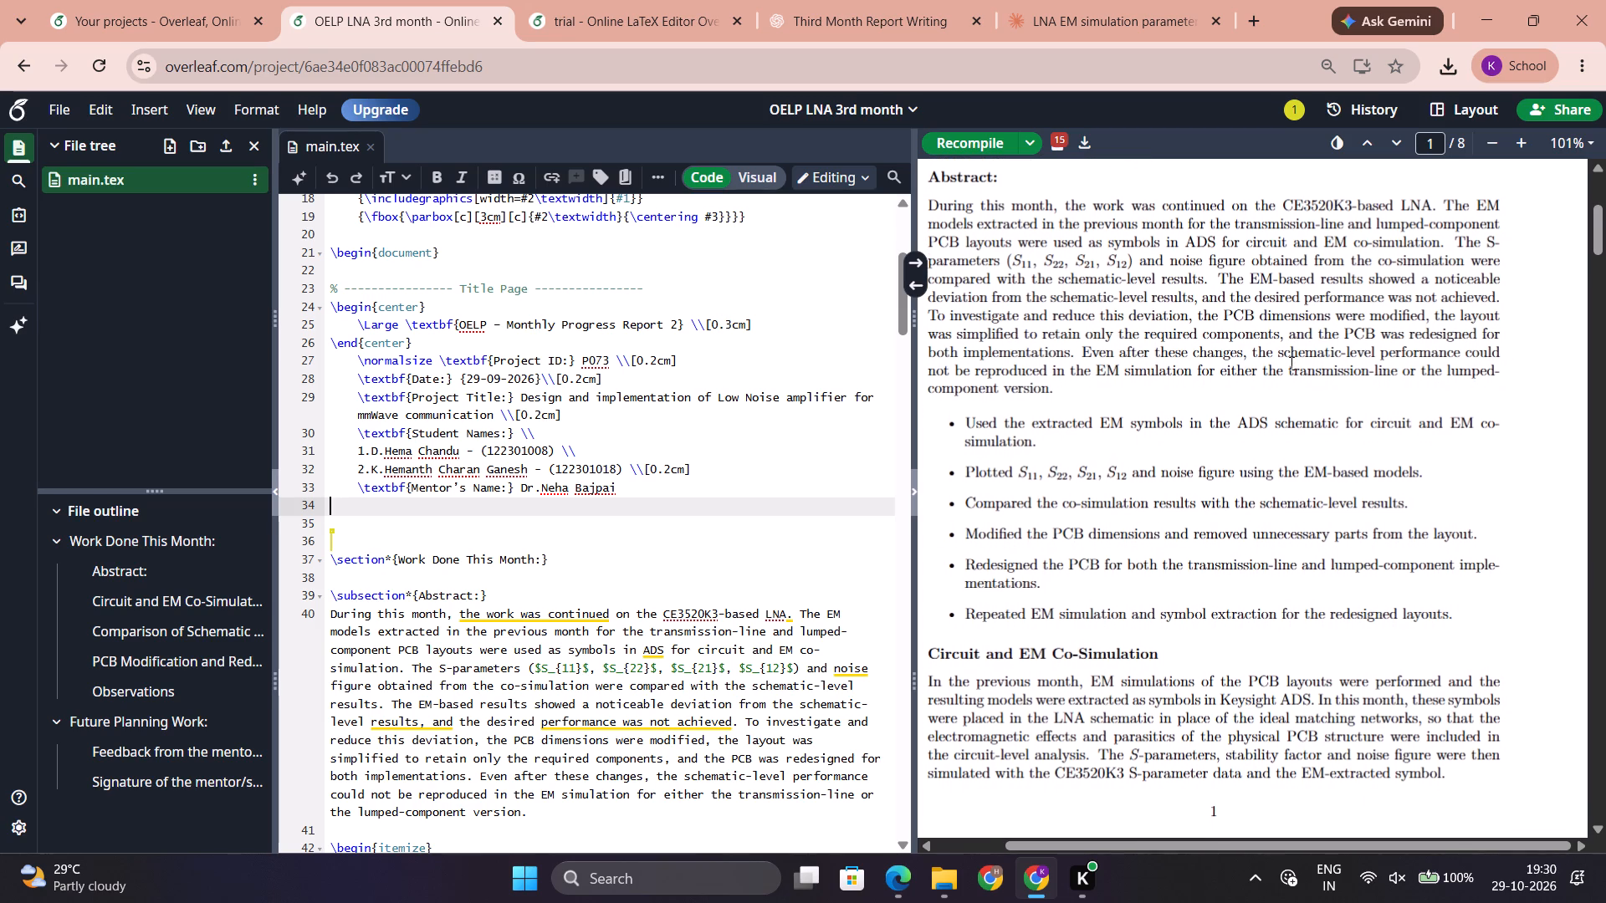
scroll(1290, 363, "down", 2)
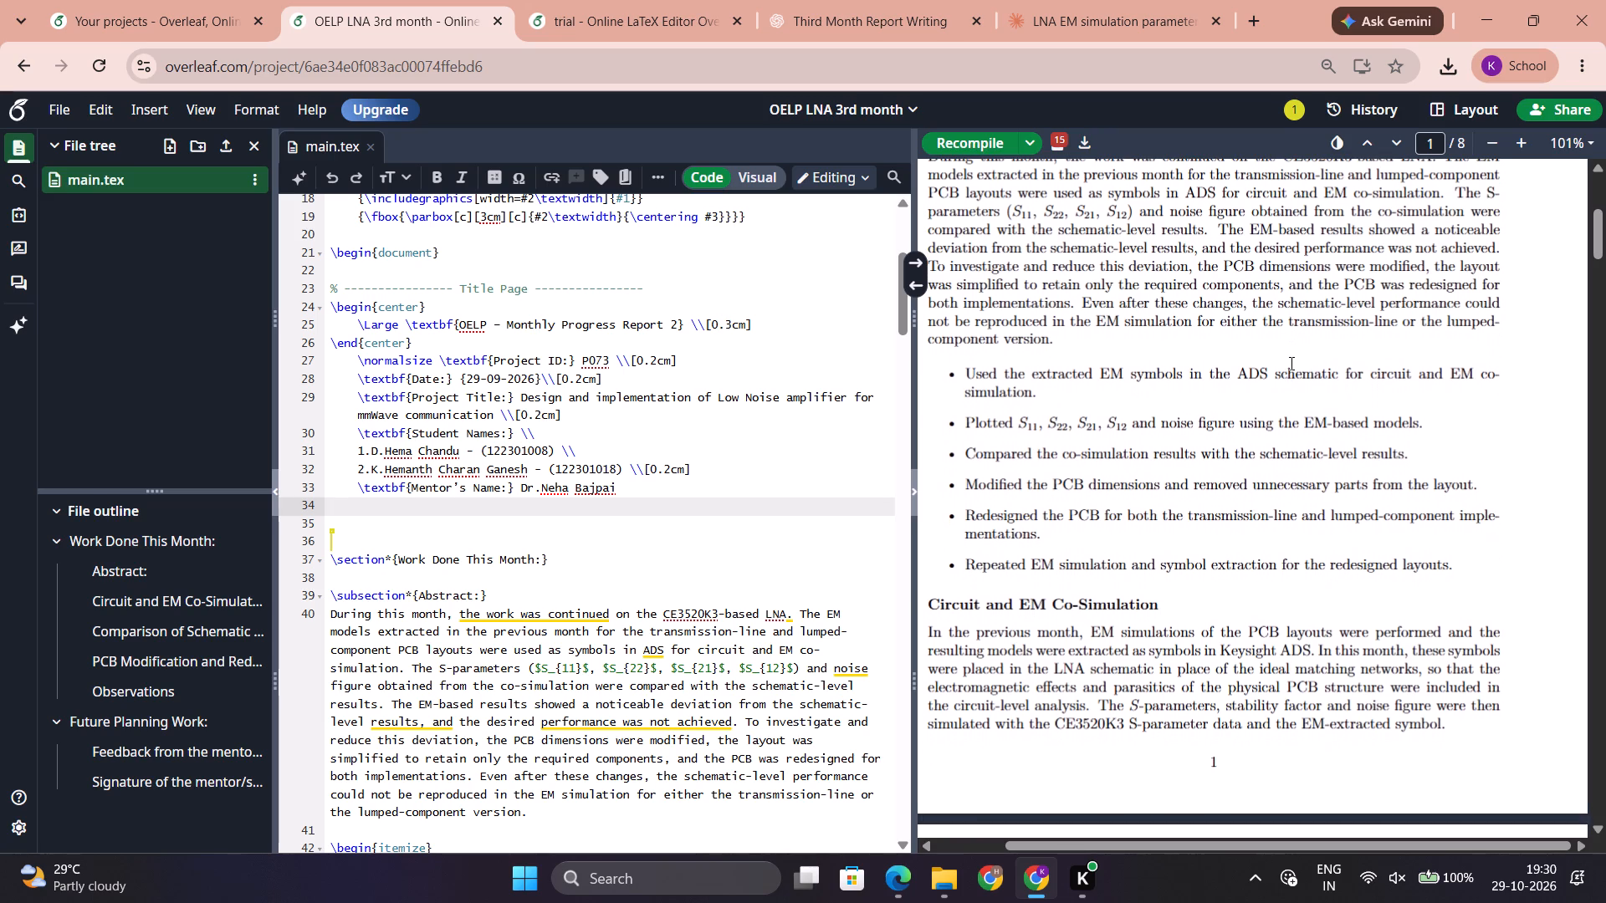
scroll(1290, 363, "down", 3)
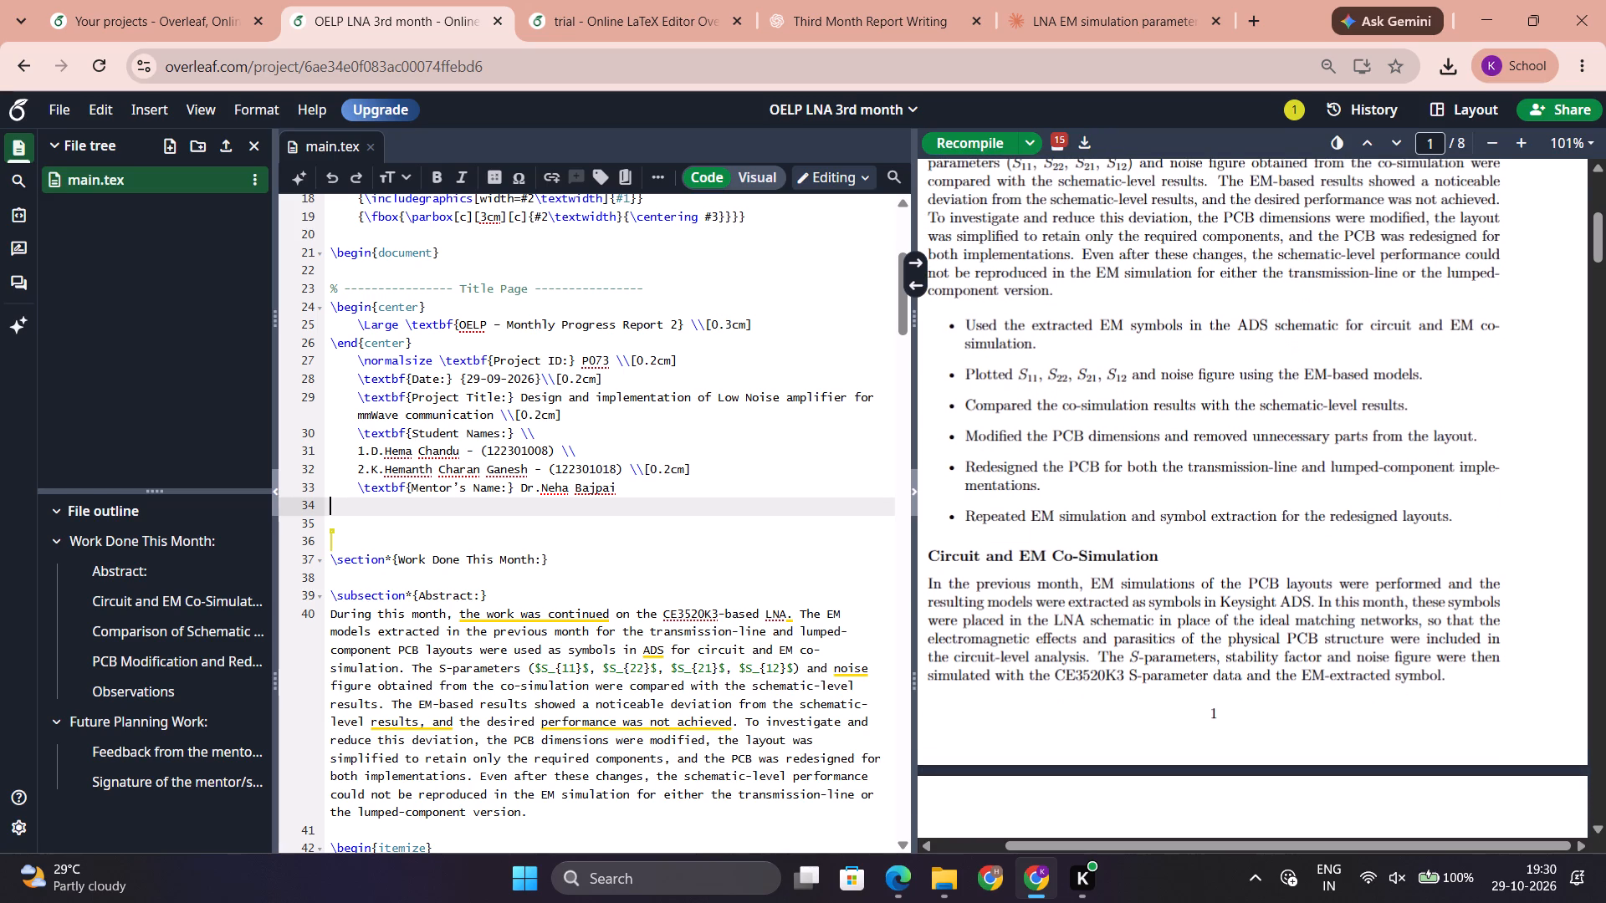
Read the Circuit and EM Co-Simulation section from the end of page 1 to the first figure placeholder on page 2.
scroll(1290, 363, "down", 3)
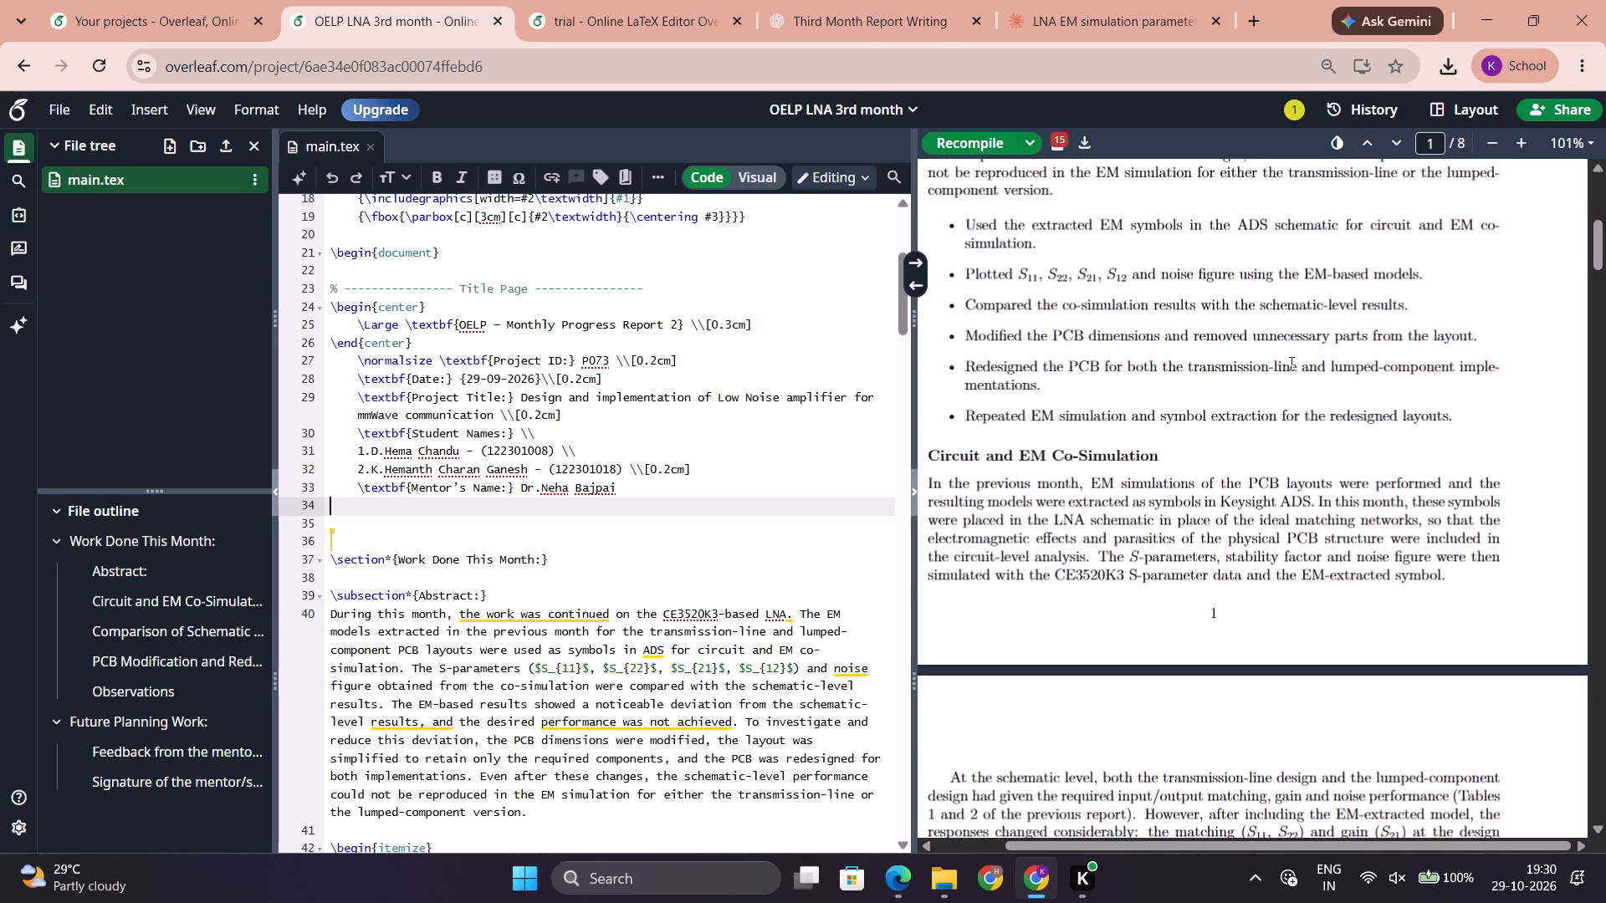
scroll(1290, 363, "down", 3)
scroll(1290, 363, "right", 1)
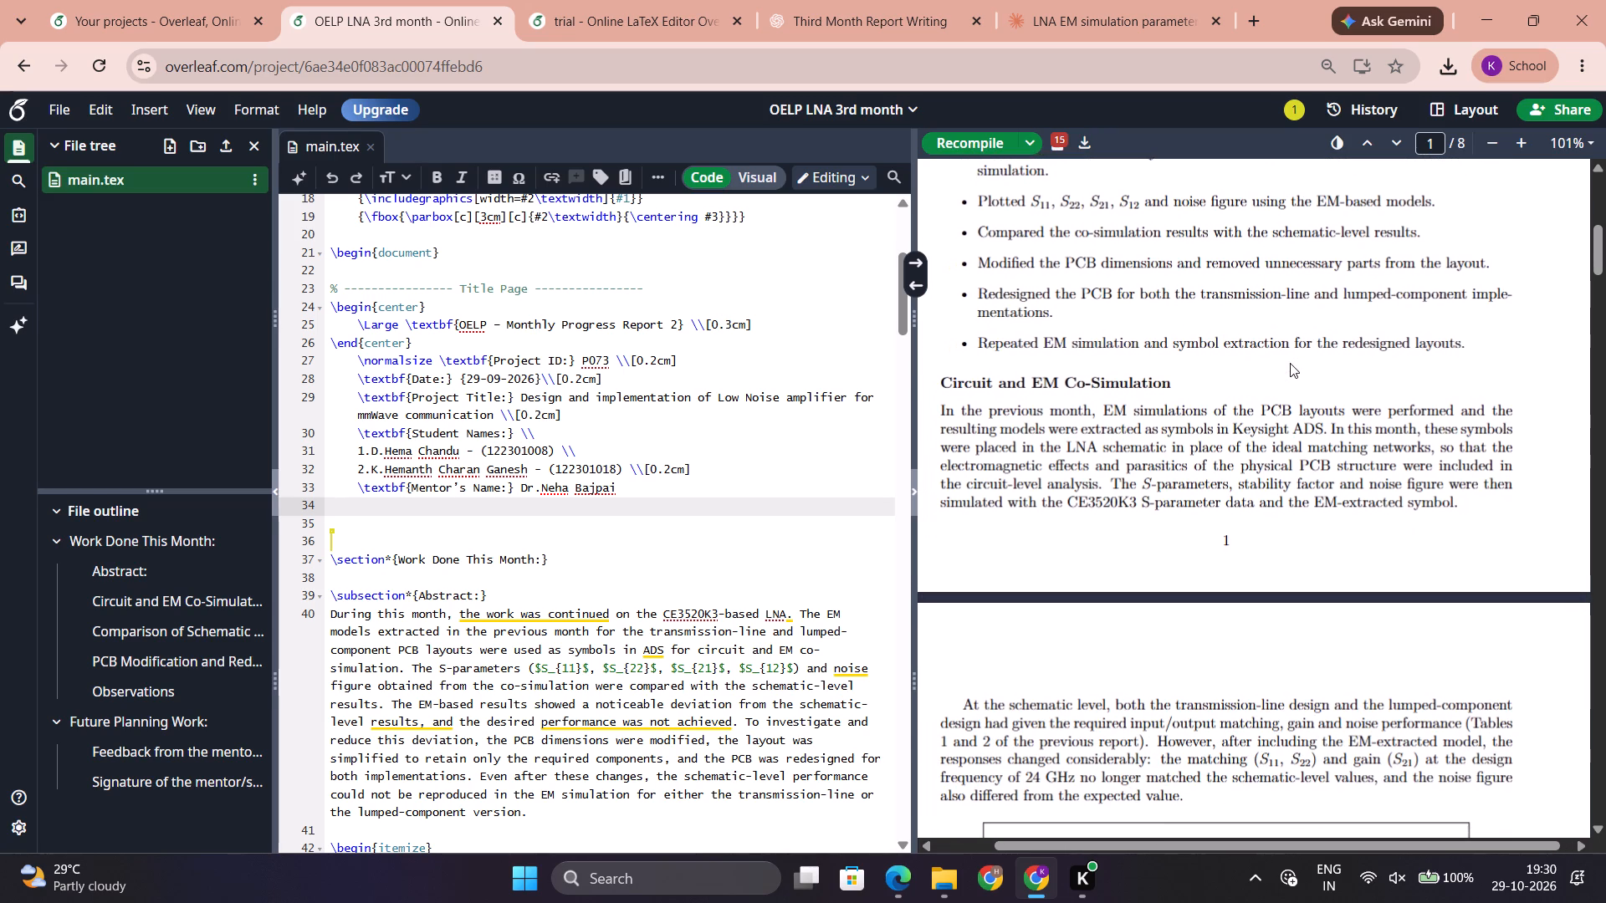
scroll(1290, 363, "right", 1)
scroll(1290, 363, "down", 2)
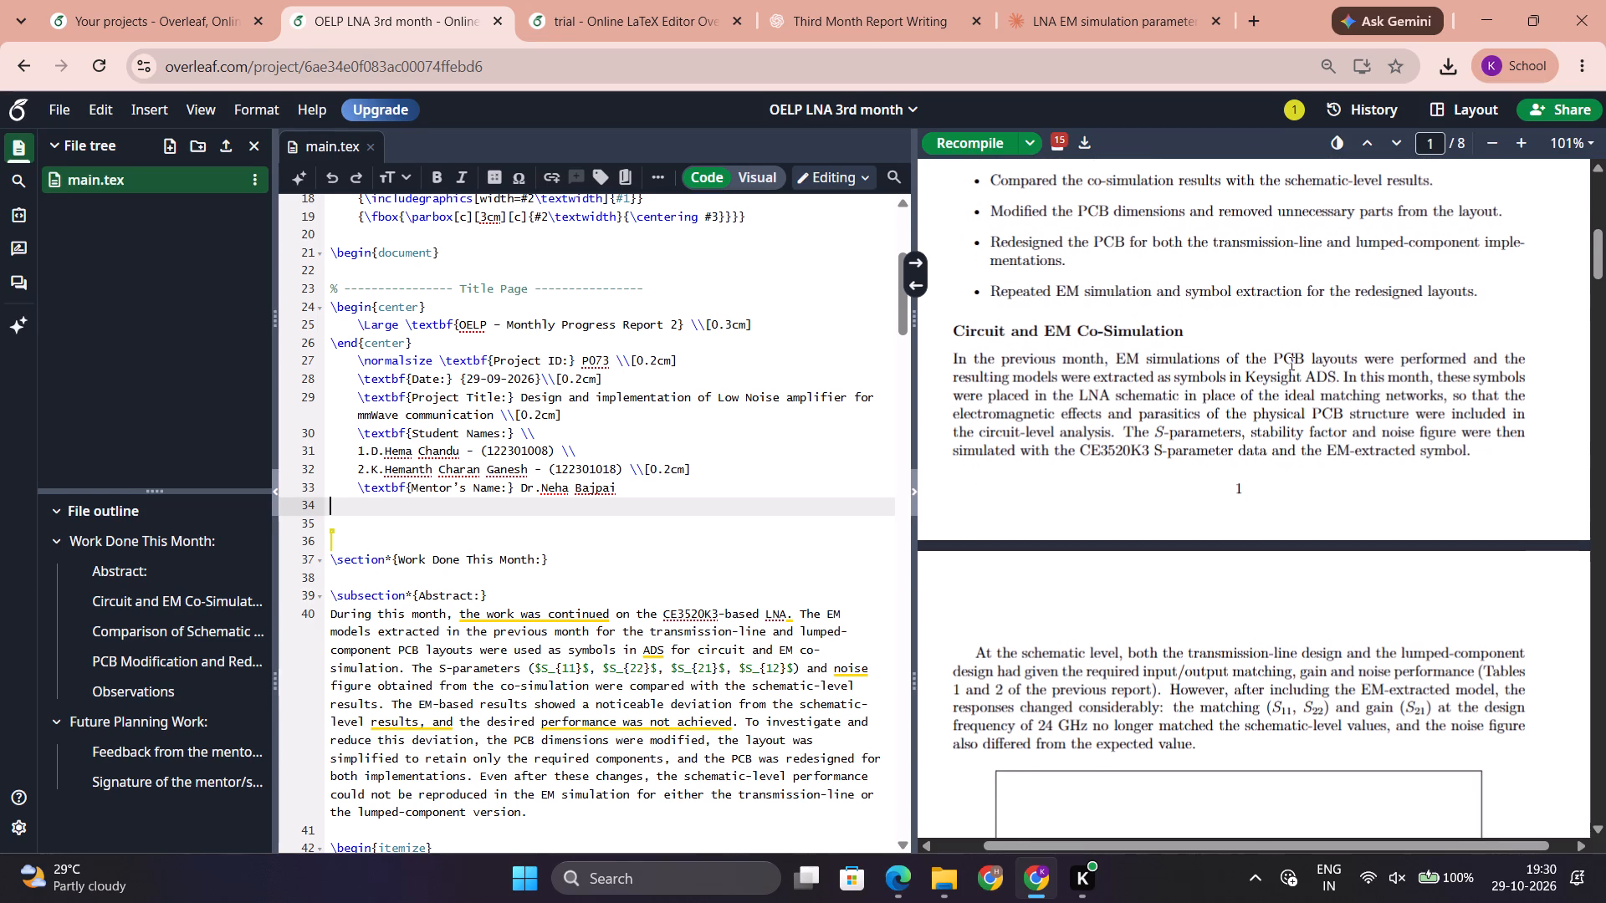
scroll(1290, 363, "down", 2)
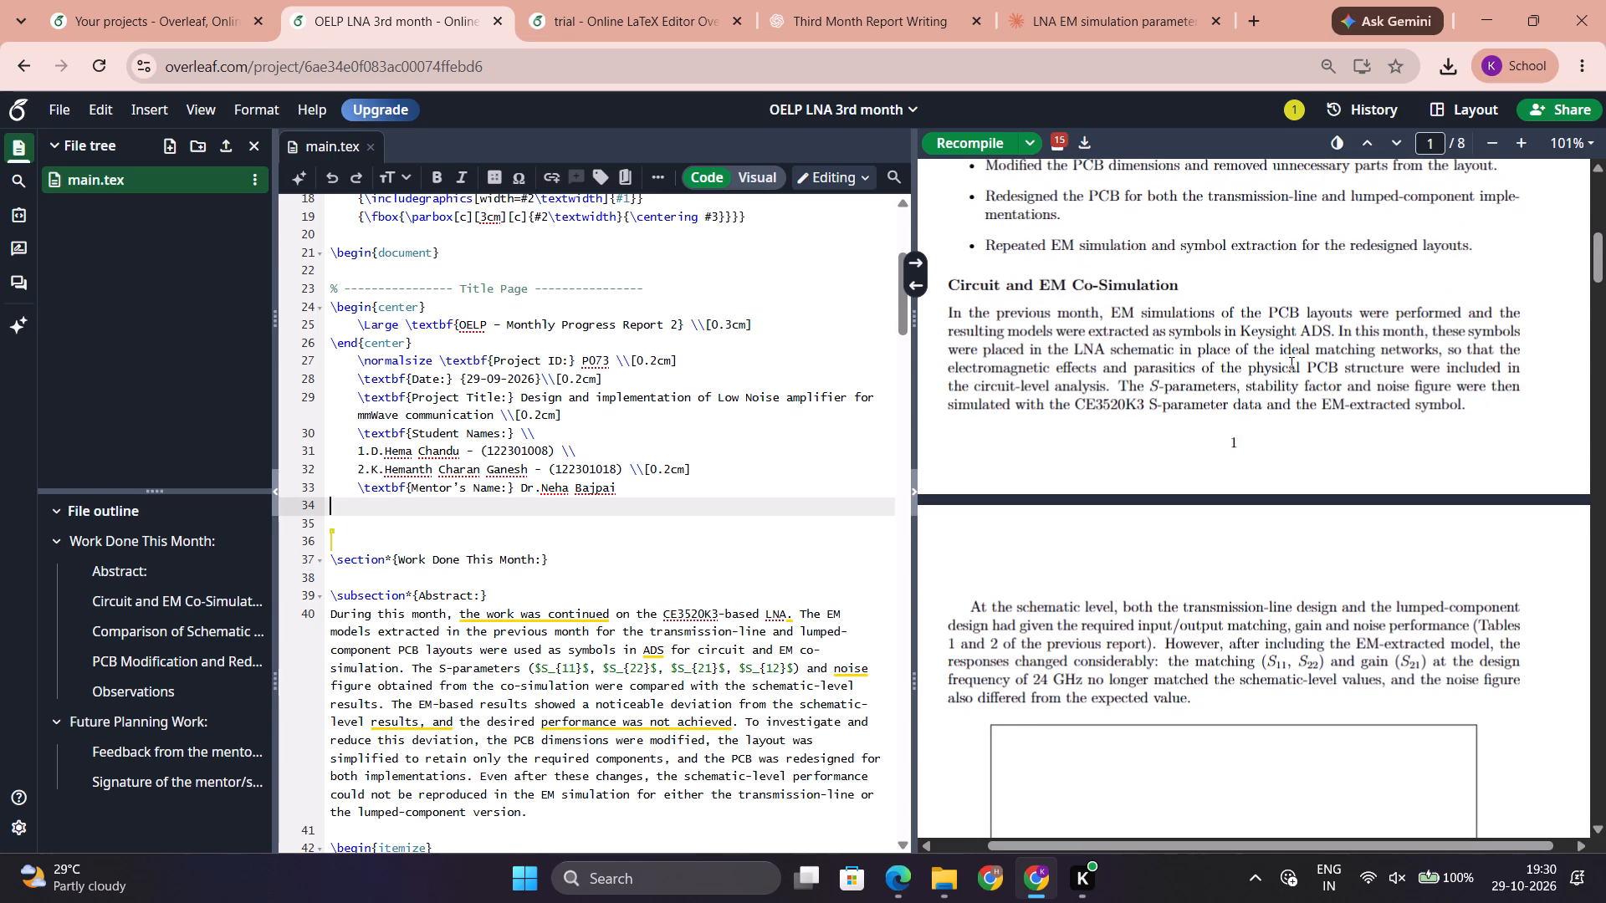
scroll(1290, 363, "down", 2)
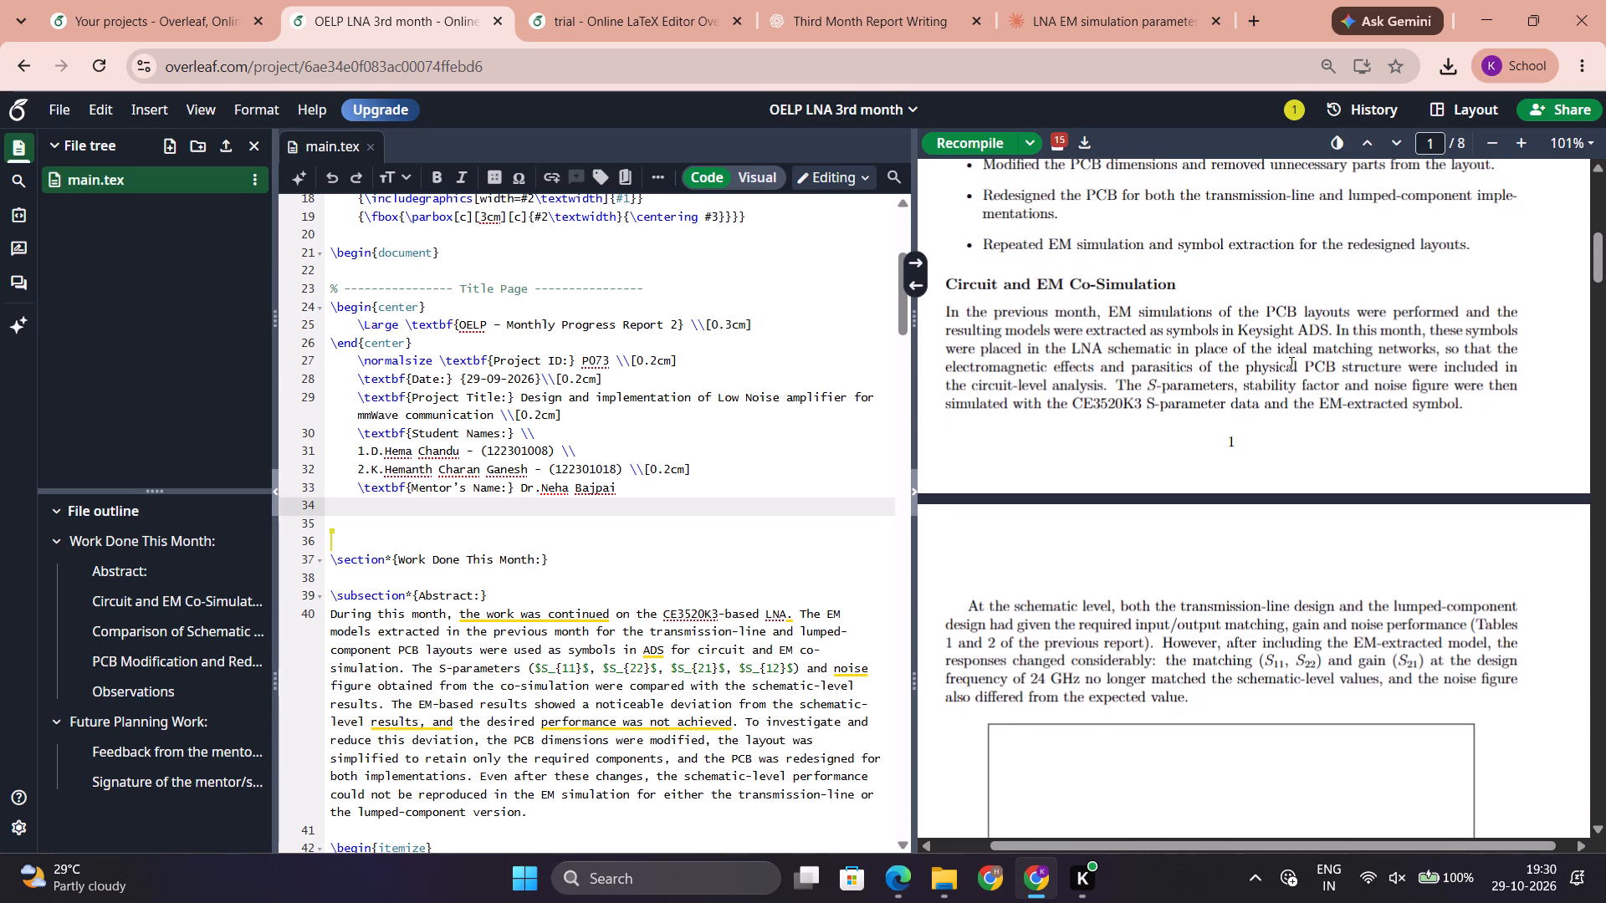
scroll(1290, 363, "down", 3)
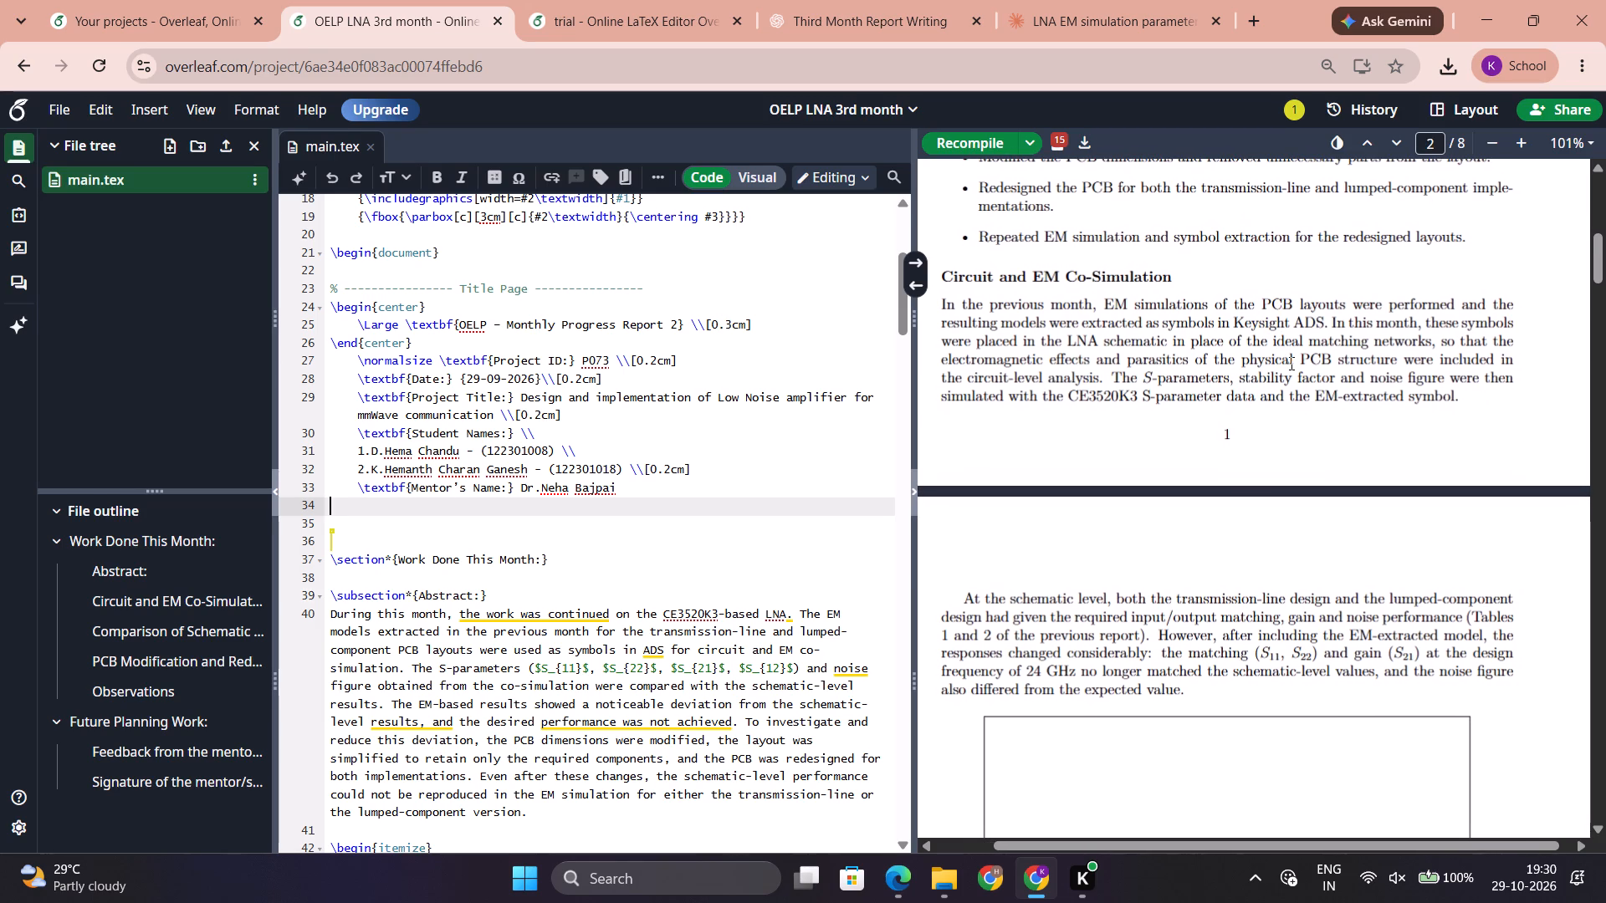
scroll(1290, 363, "down", 2)
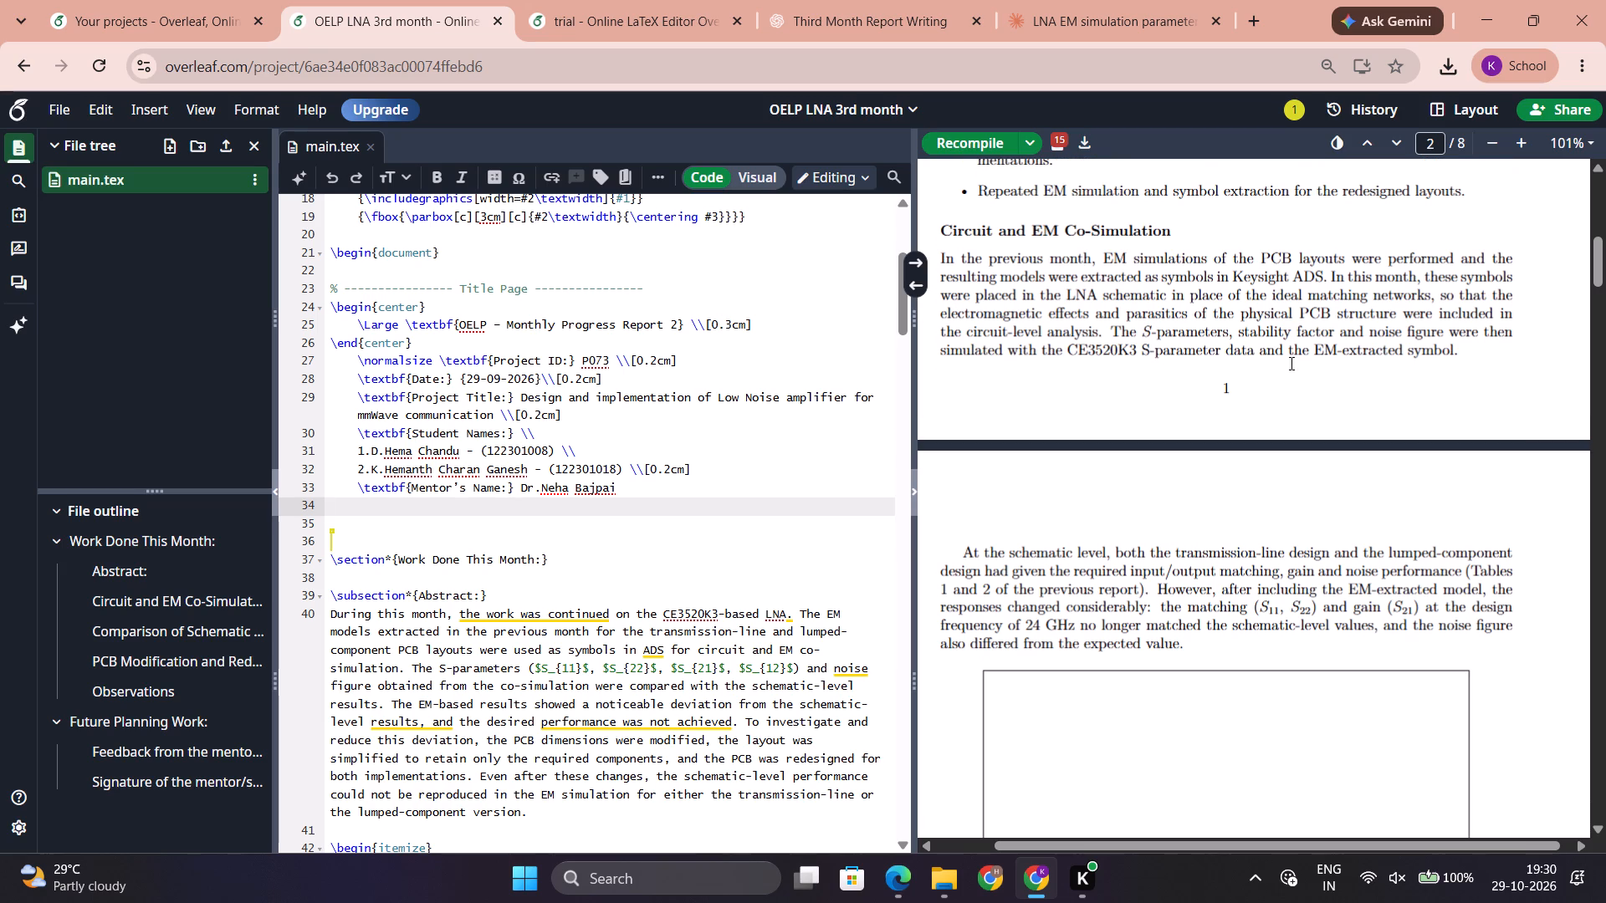
scroll(1290, 363, "down", 4)
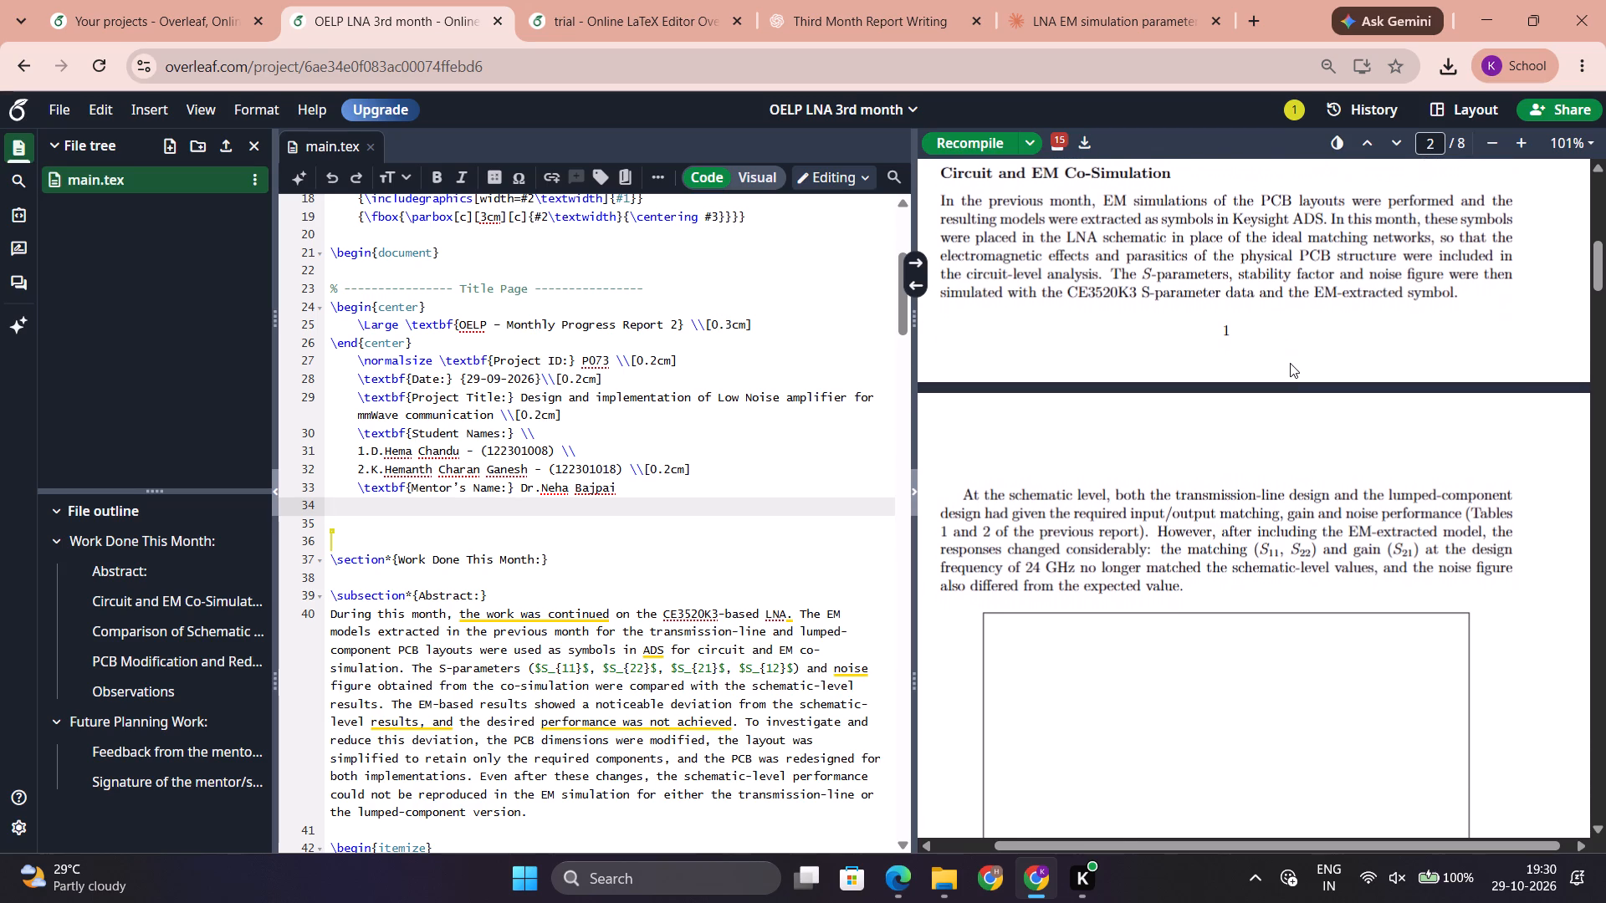
scroll(1290, 363, "down", 3)
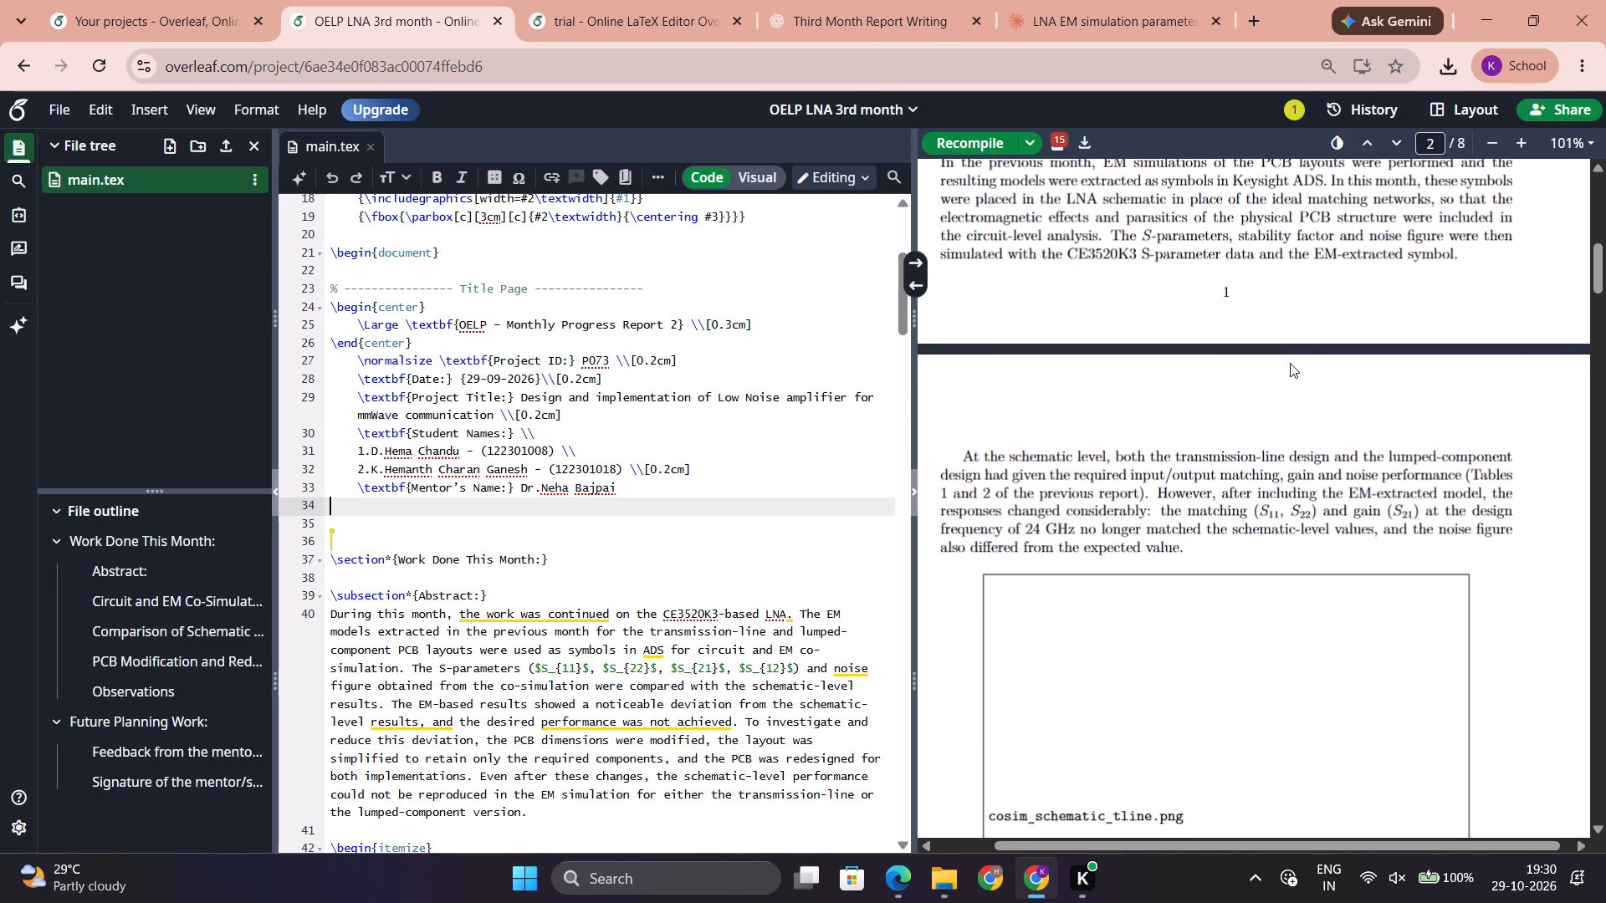
scroll(1290, 363, "down", 3)
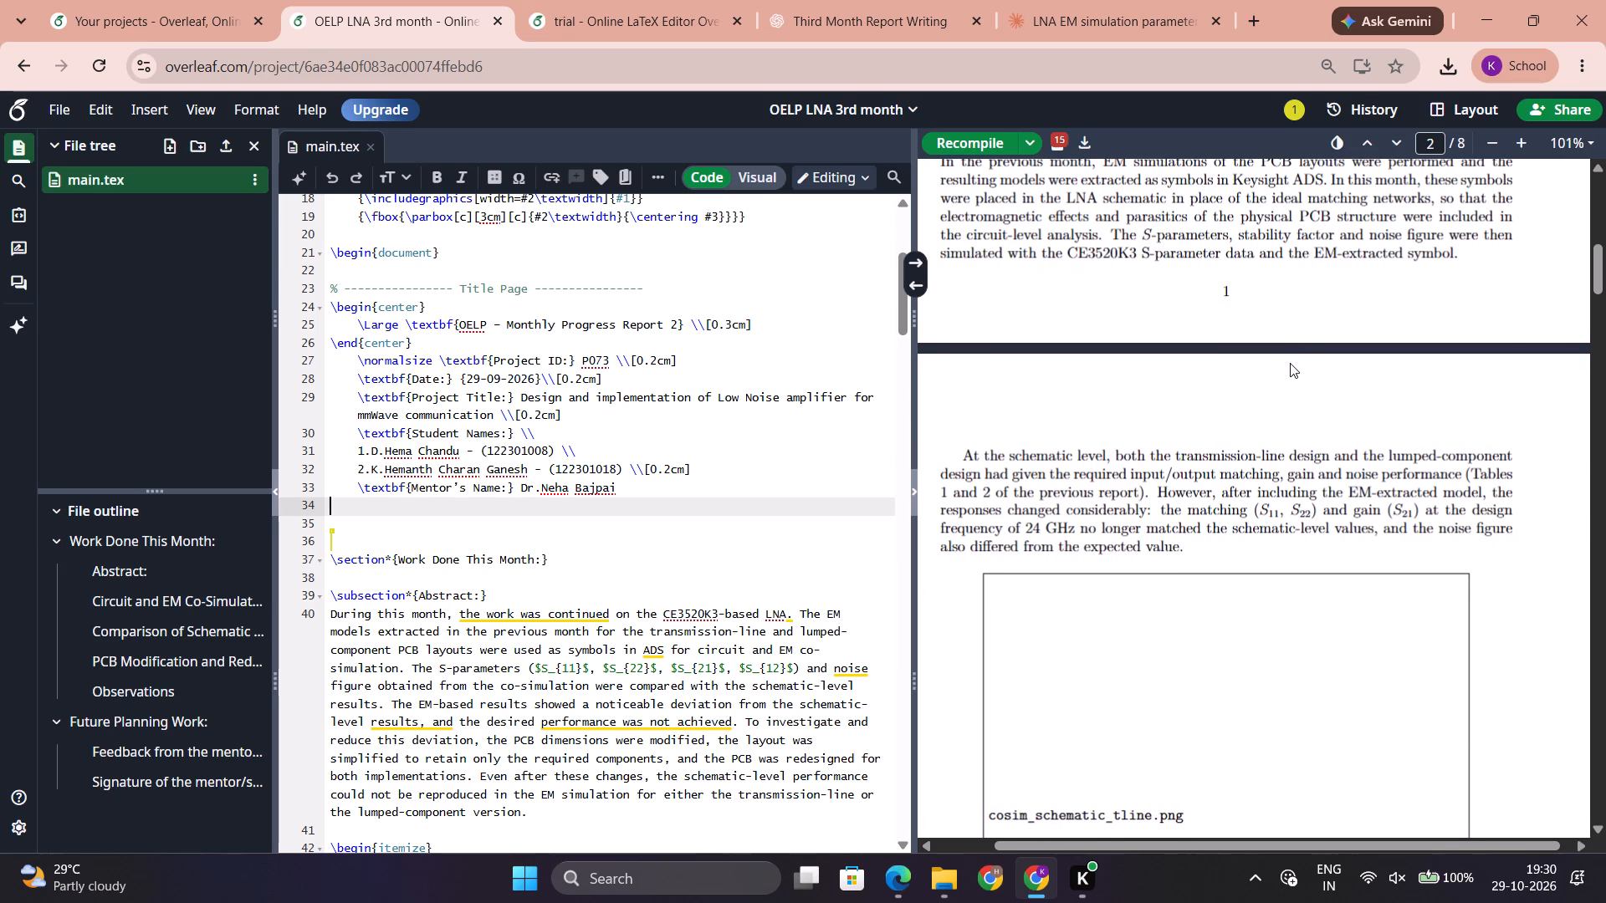
scroll(1290, 363, "down", 3)
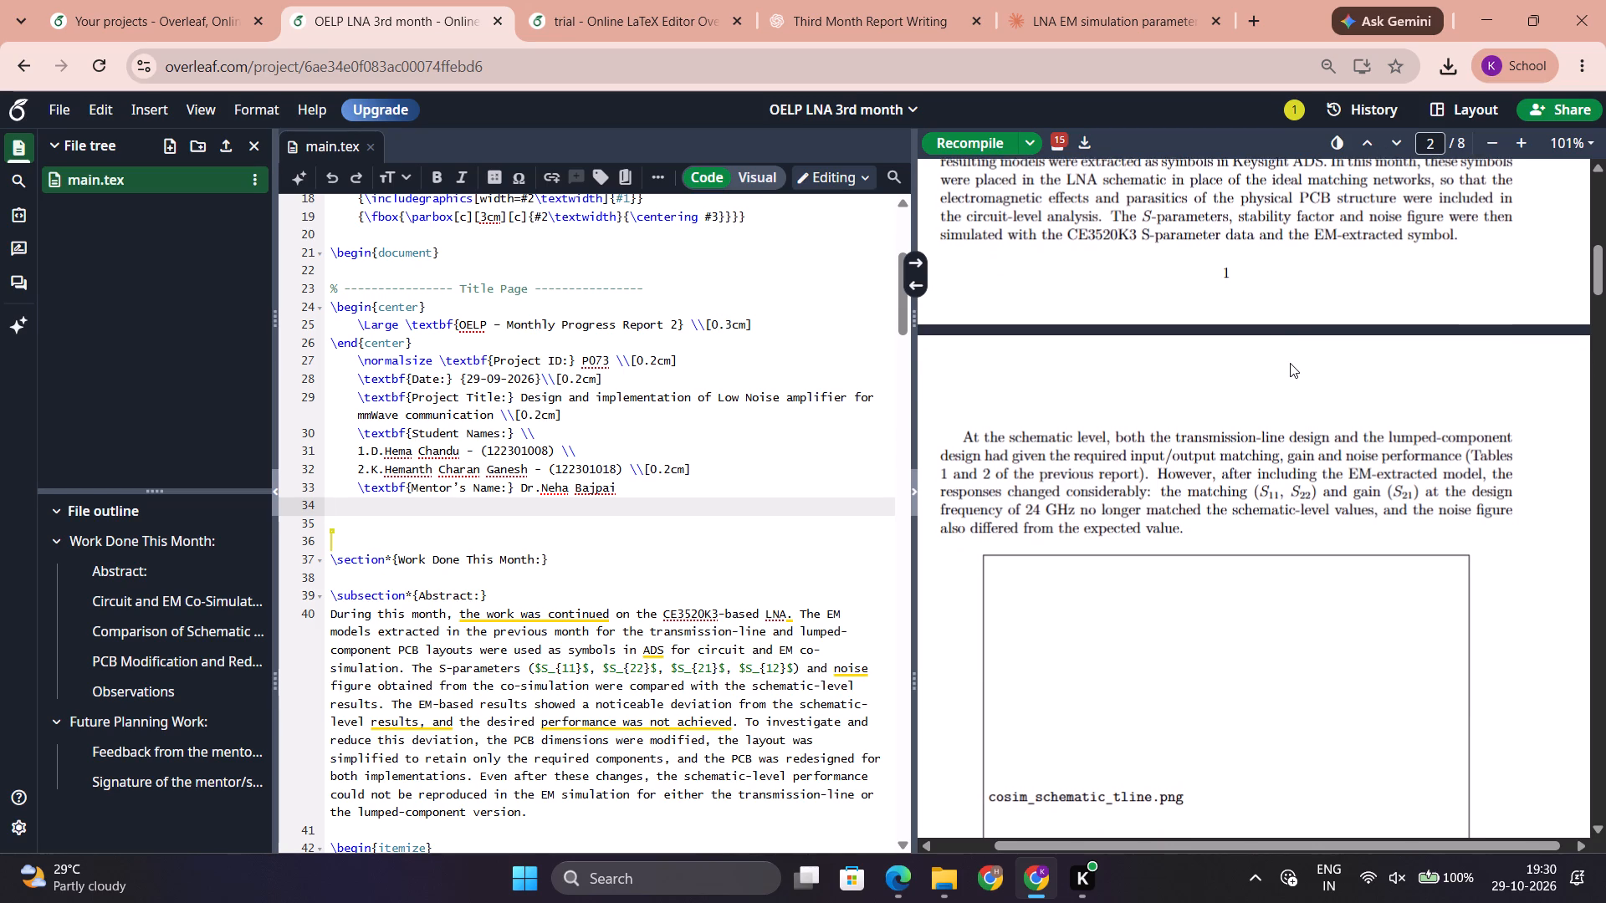
scroll(1290, 363, "down", 1)
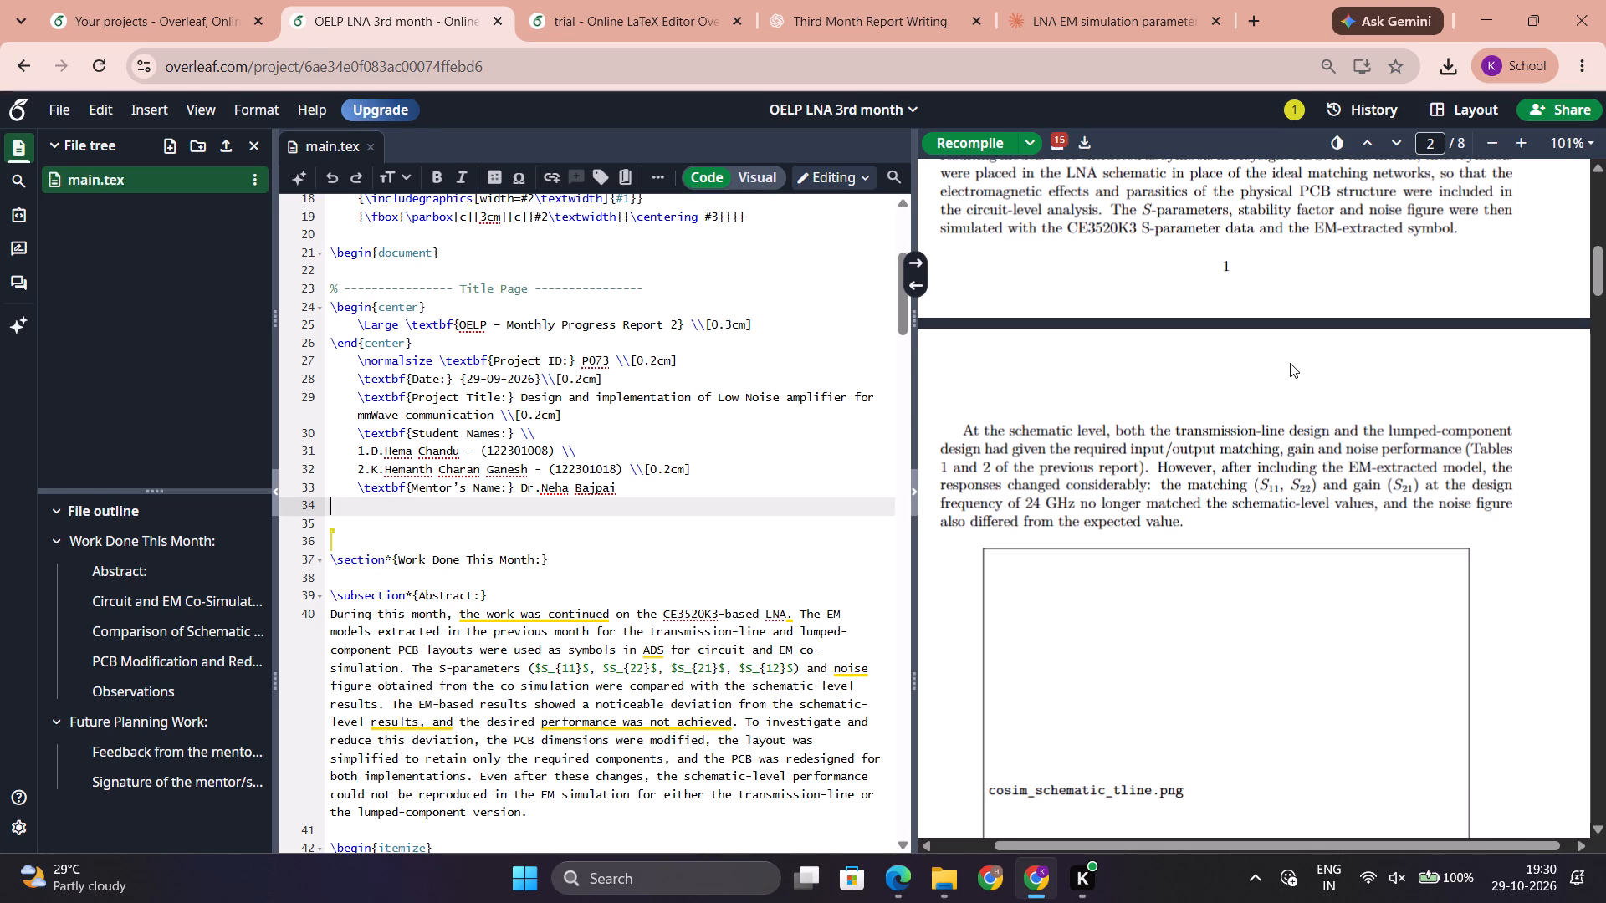
Recheck the work list and the co-simulation text across the break between pages 1 and 2 of the compiled report.
scroll(1290, 363, "up", 1)
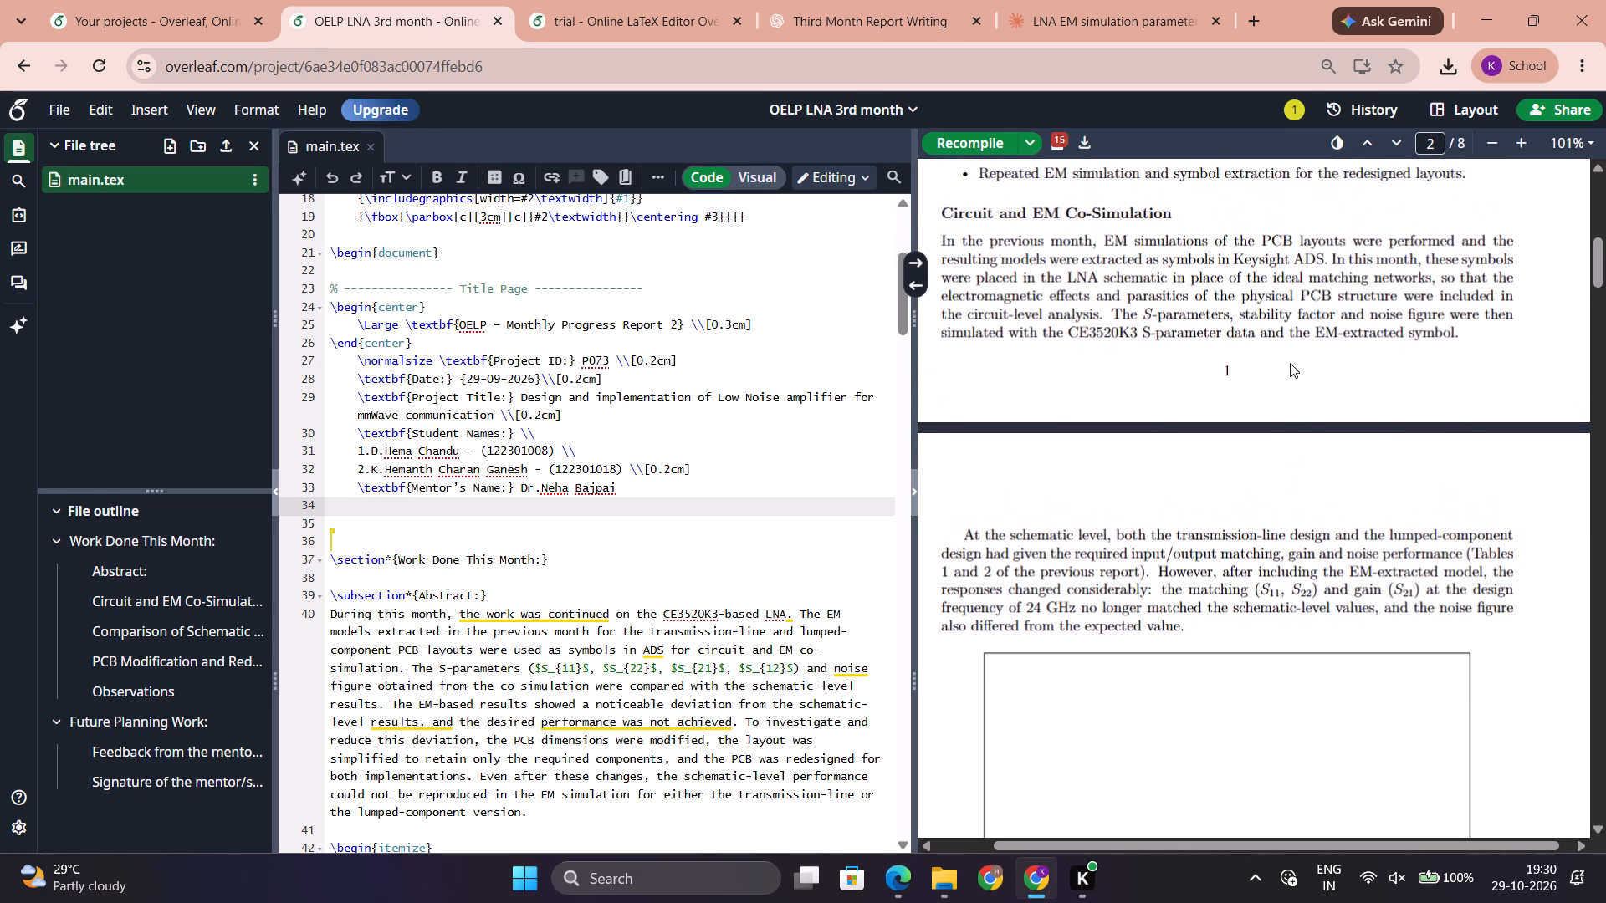
scroll(1290, 363, "up", 1)
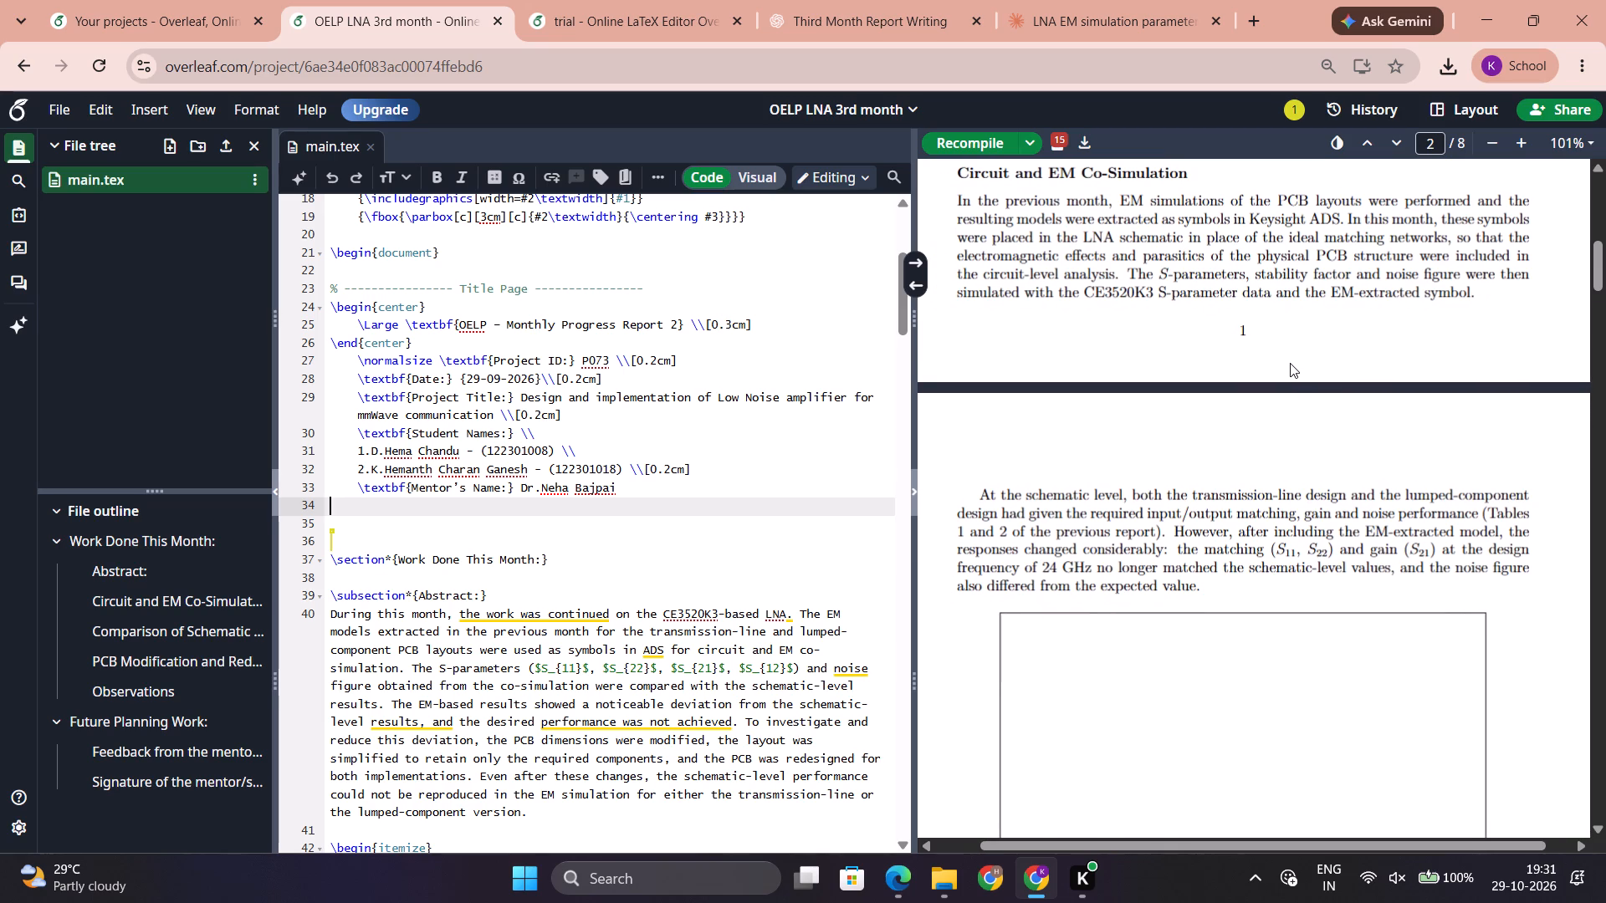
scroll(1290, 363, "up", 1)
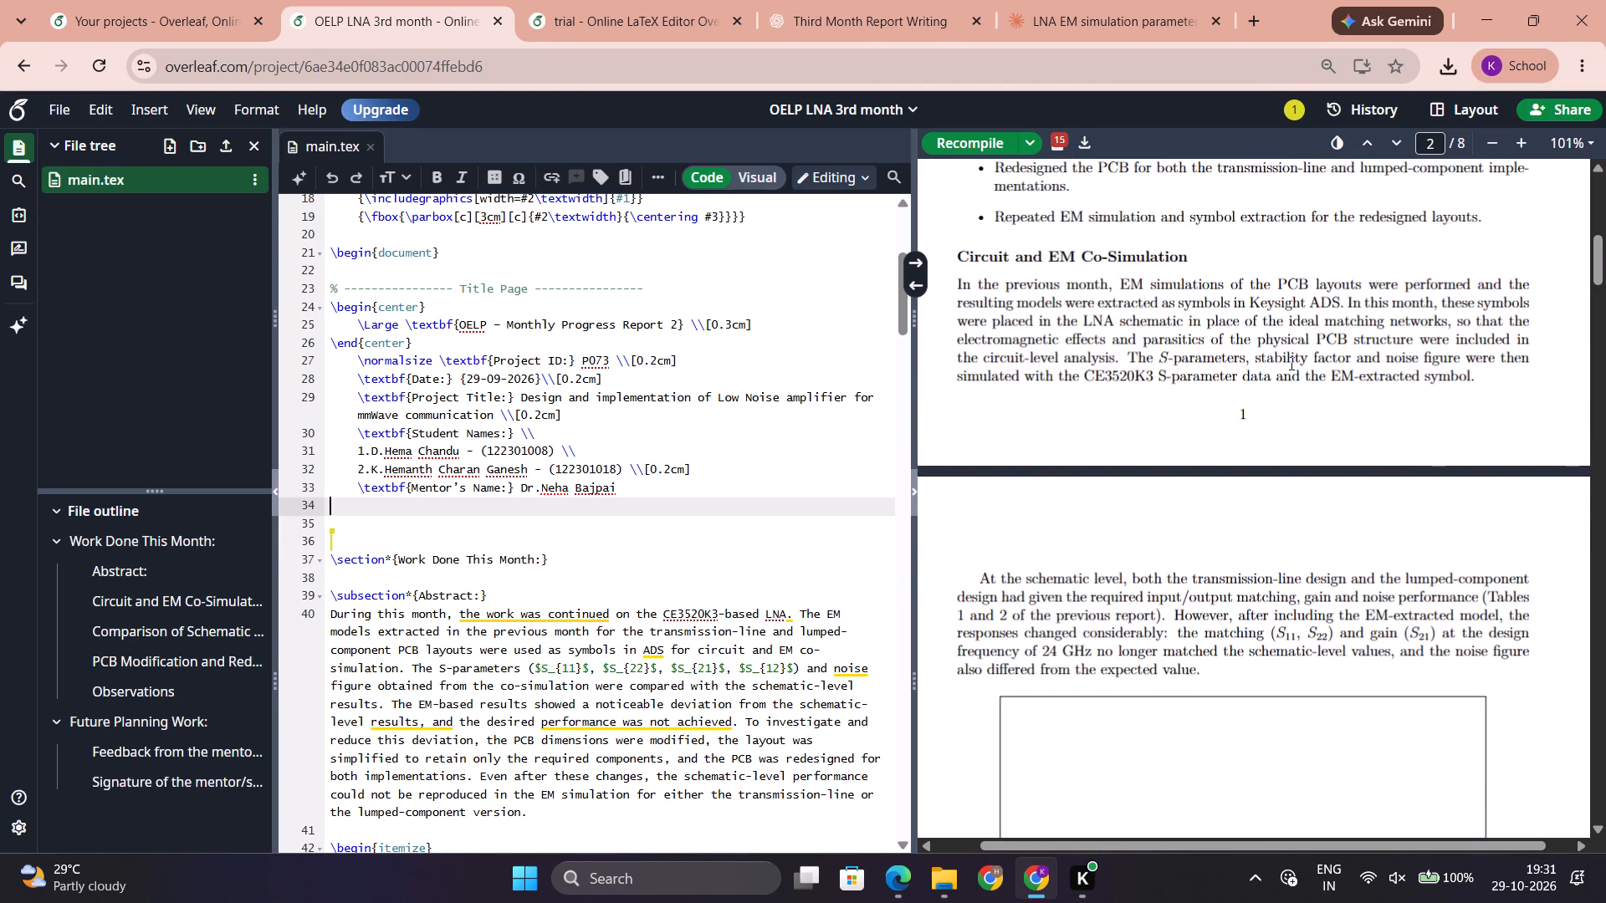
scroll(1290, 363, "up", 2)
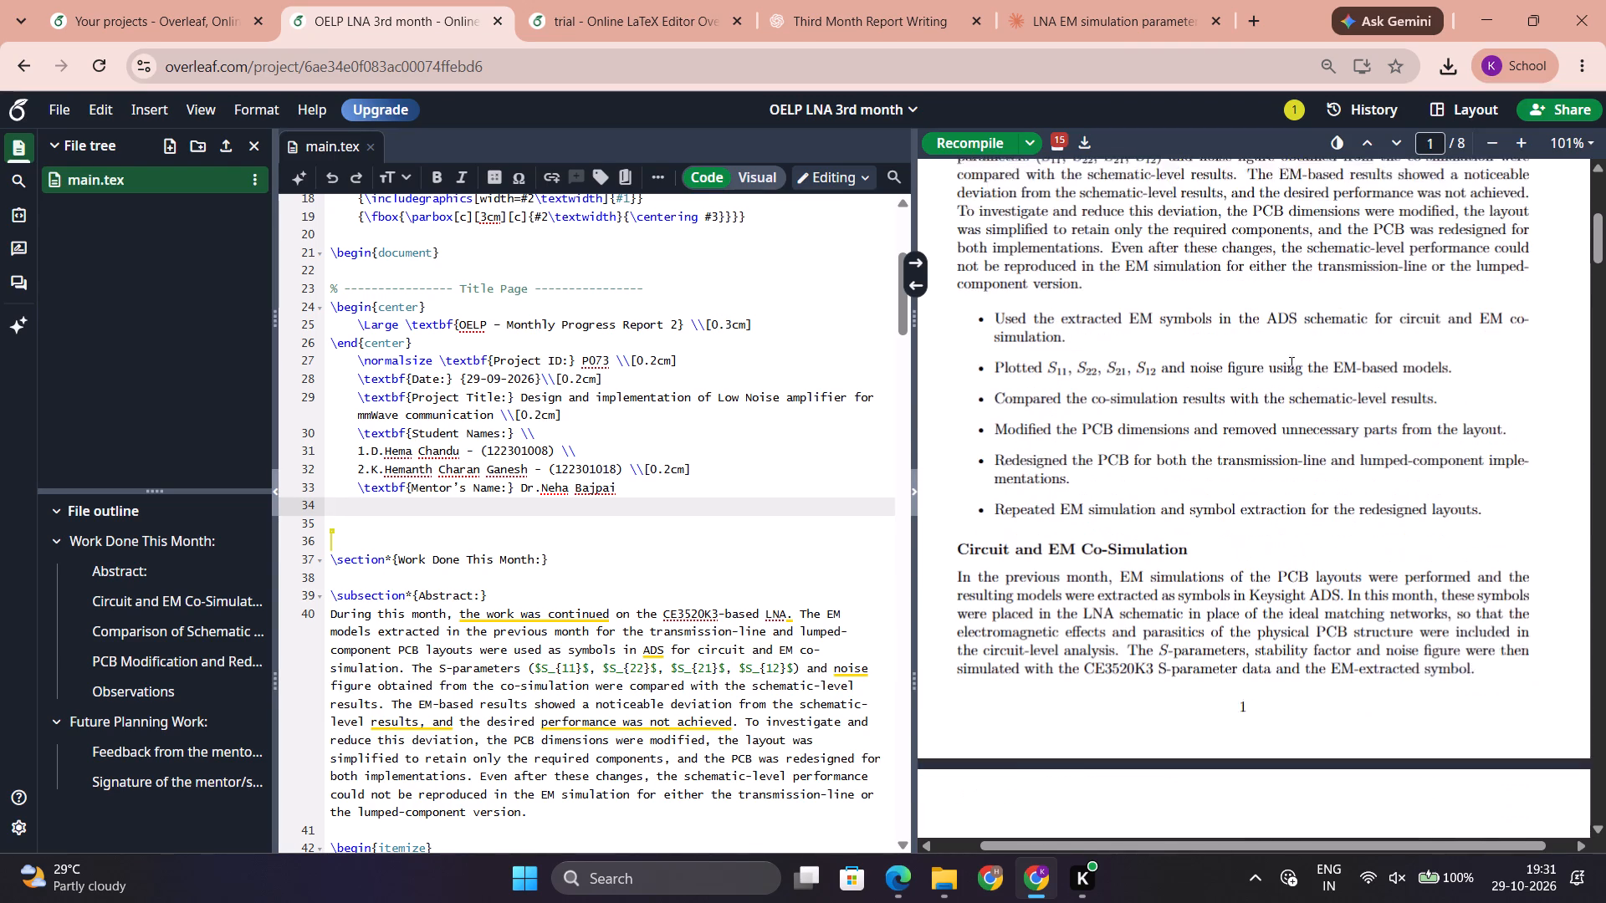
scroll(1290, 363, "down", 2)
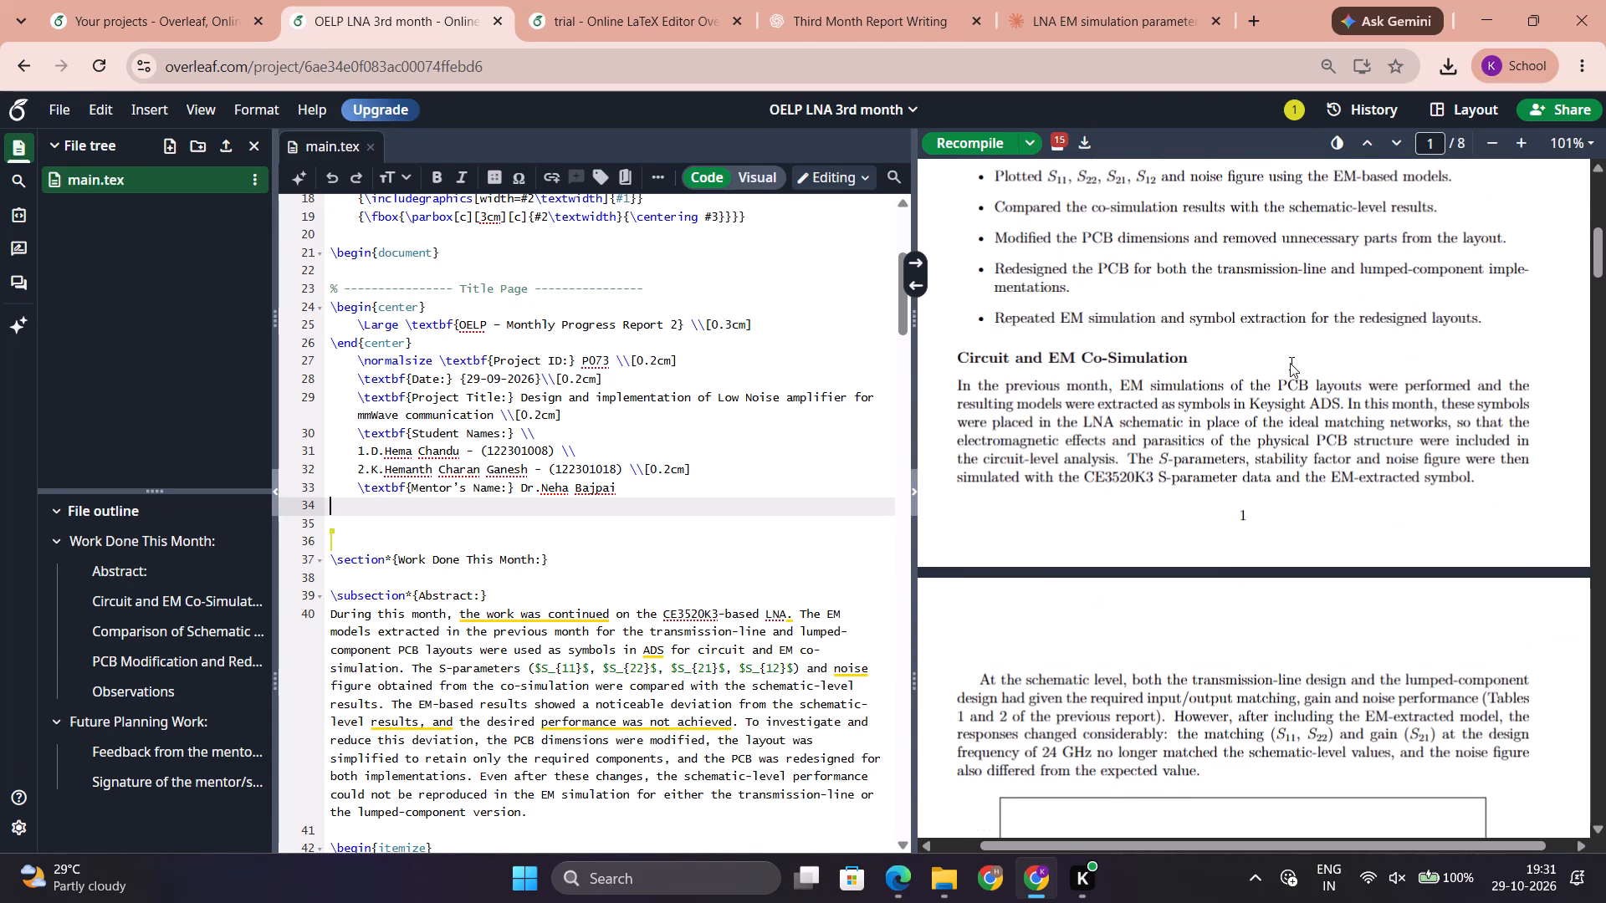
scroll(1290, 363, "down", 3)
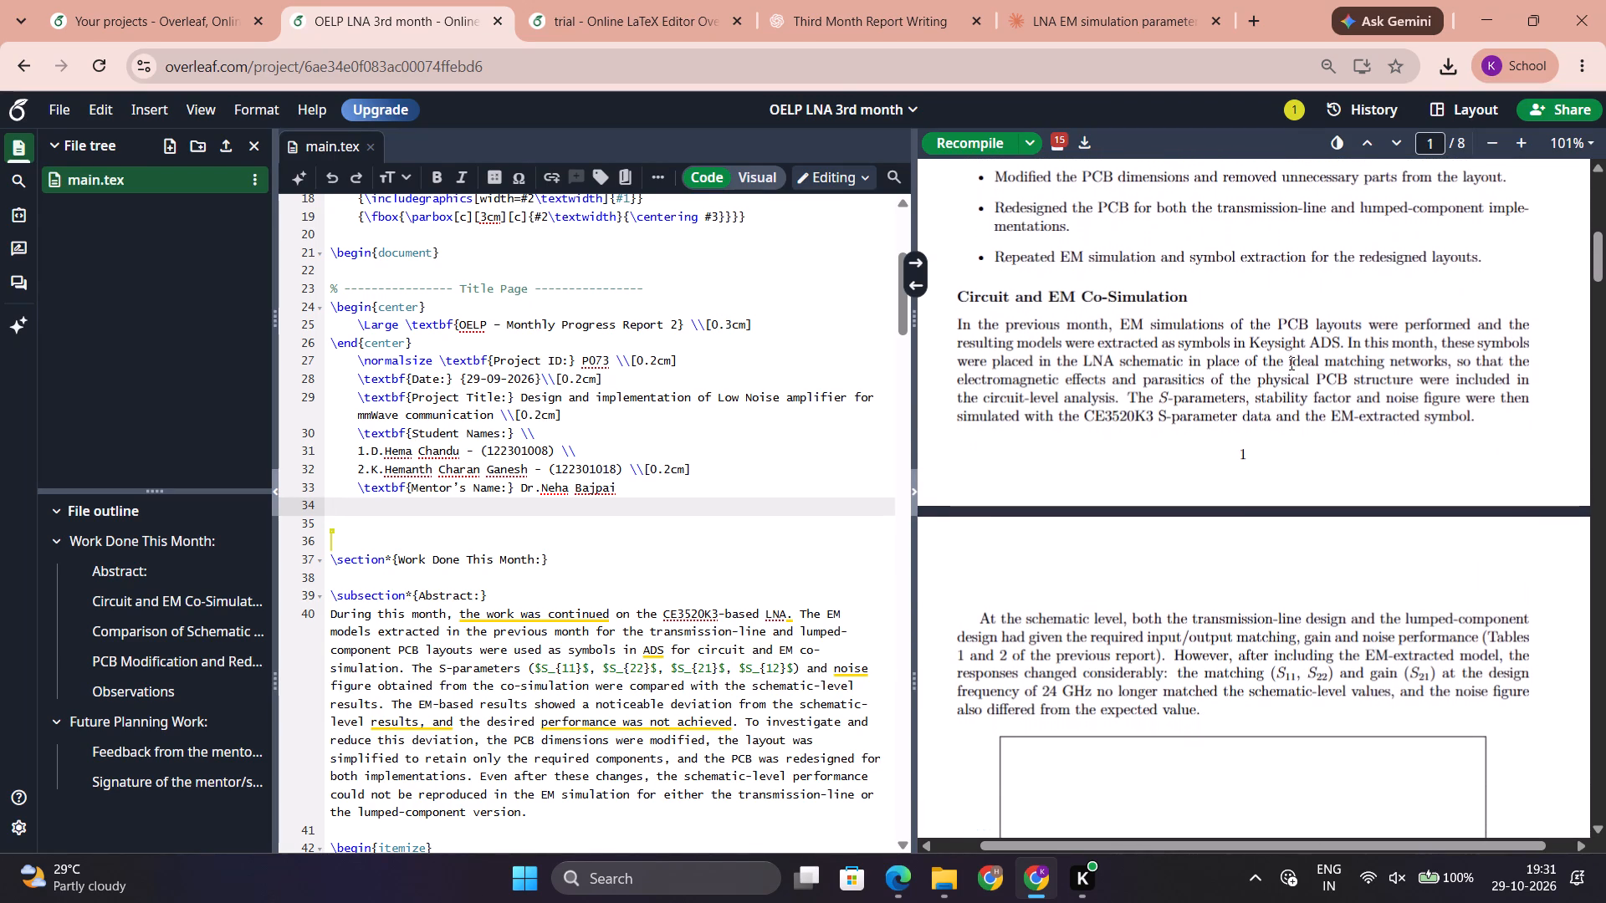
scroll(1290, 363, "down", 5)
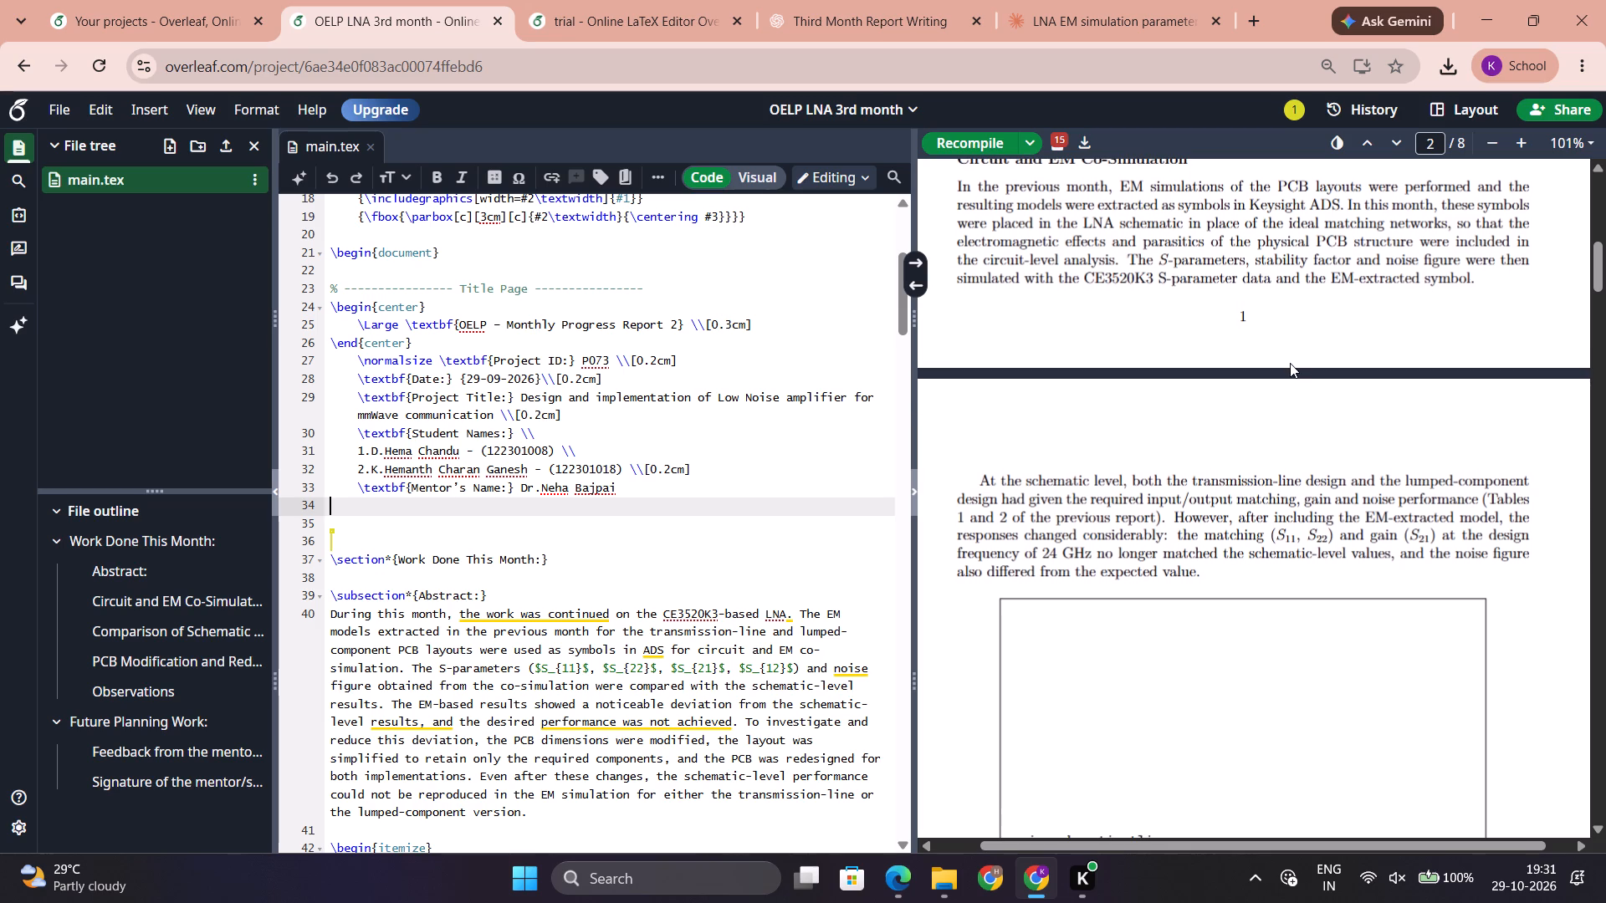
scroll(1290, 363, "down", 1)
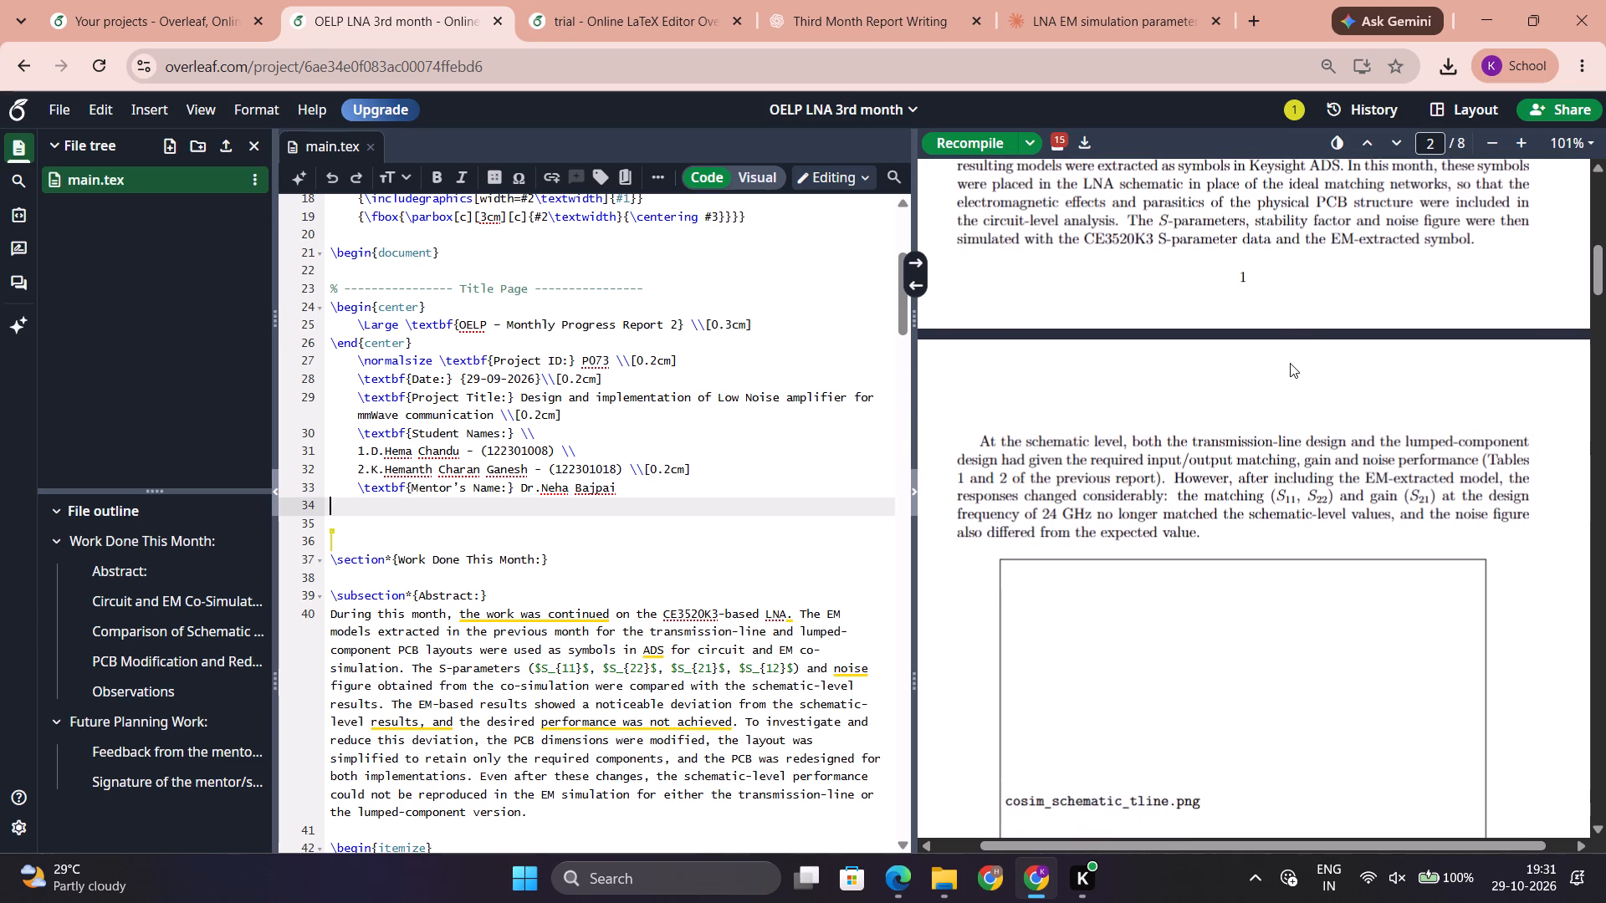
Read the schematic-level performance paragraph at the start of page 2 and check the Figure 1 placeholder with its caption.
scroll(1290, 363, "down", 2)
scroll(1290, 363, "left", 1)
scroll(1290, 363, "down", 1)
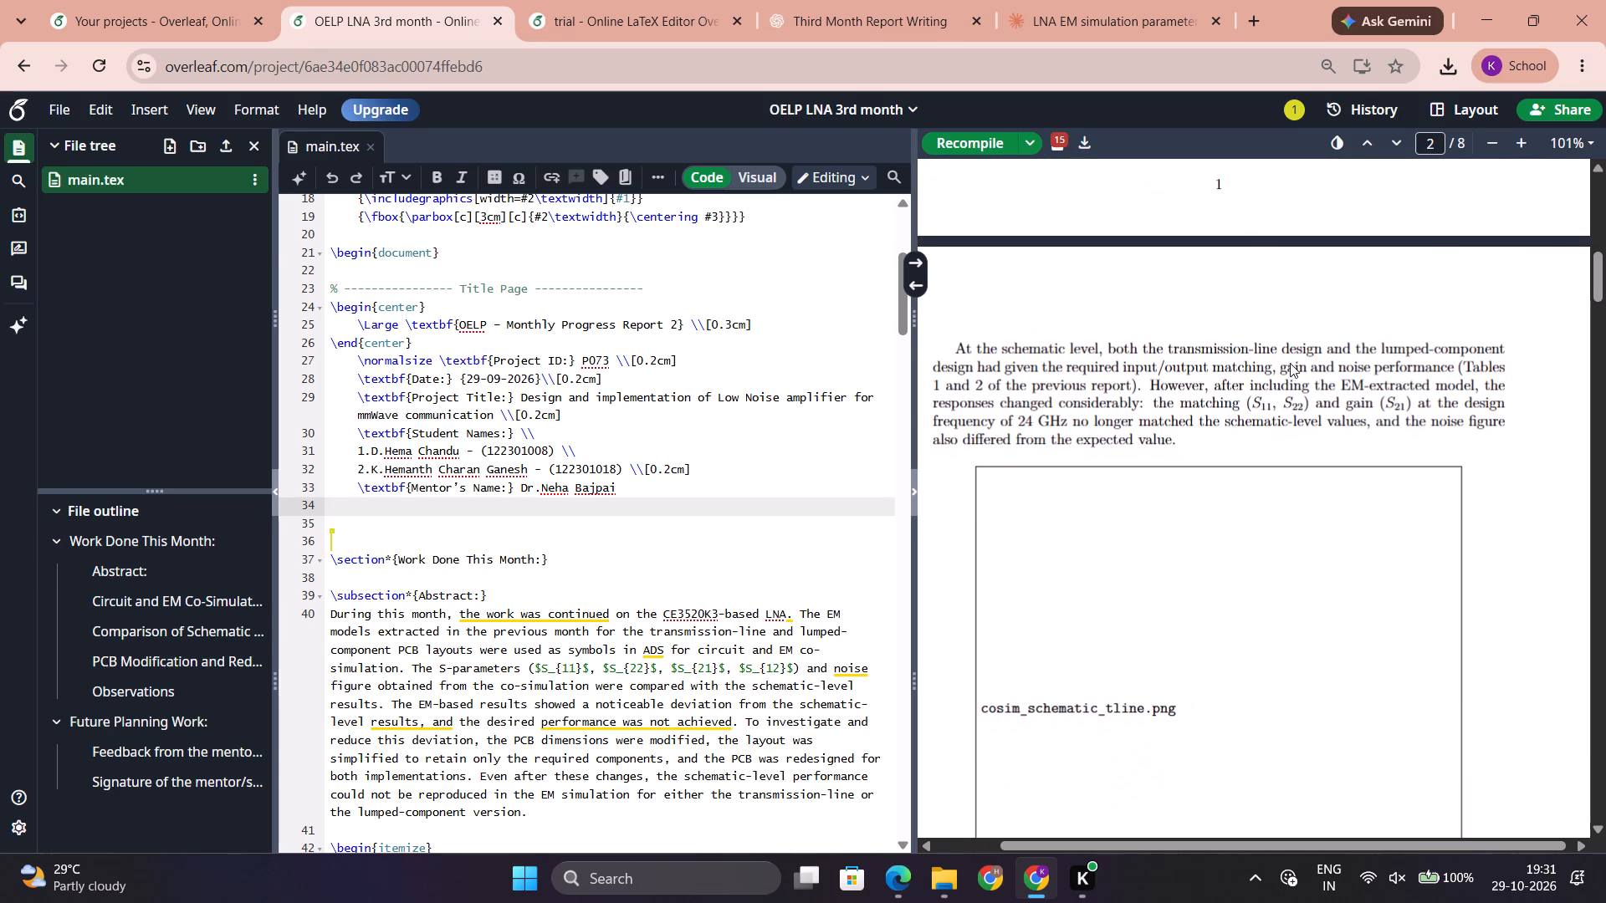
scroll(1290, 363, "down", 2)
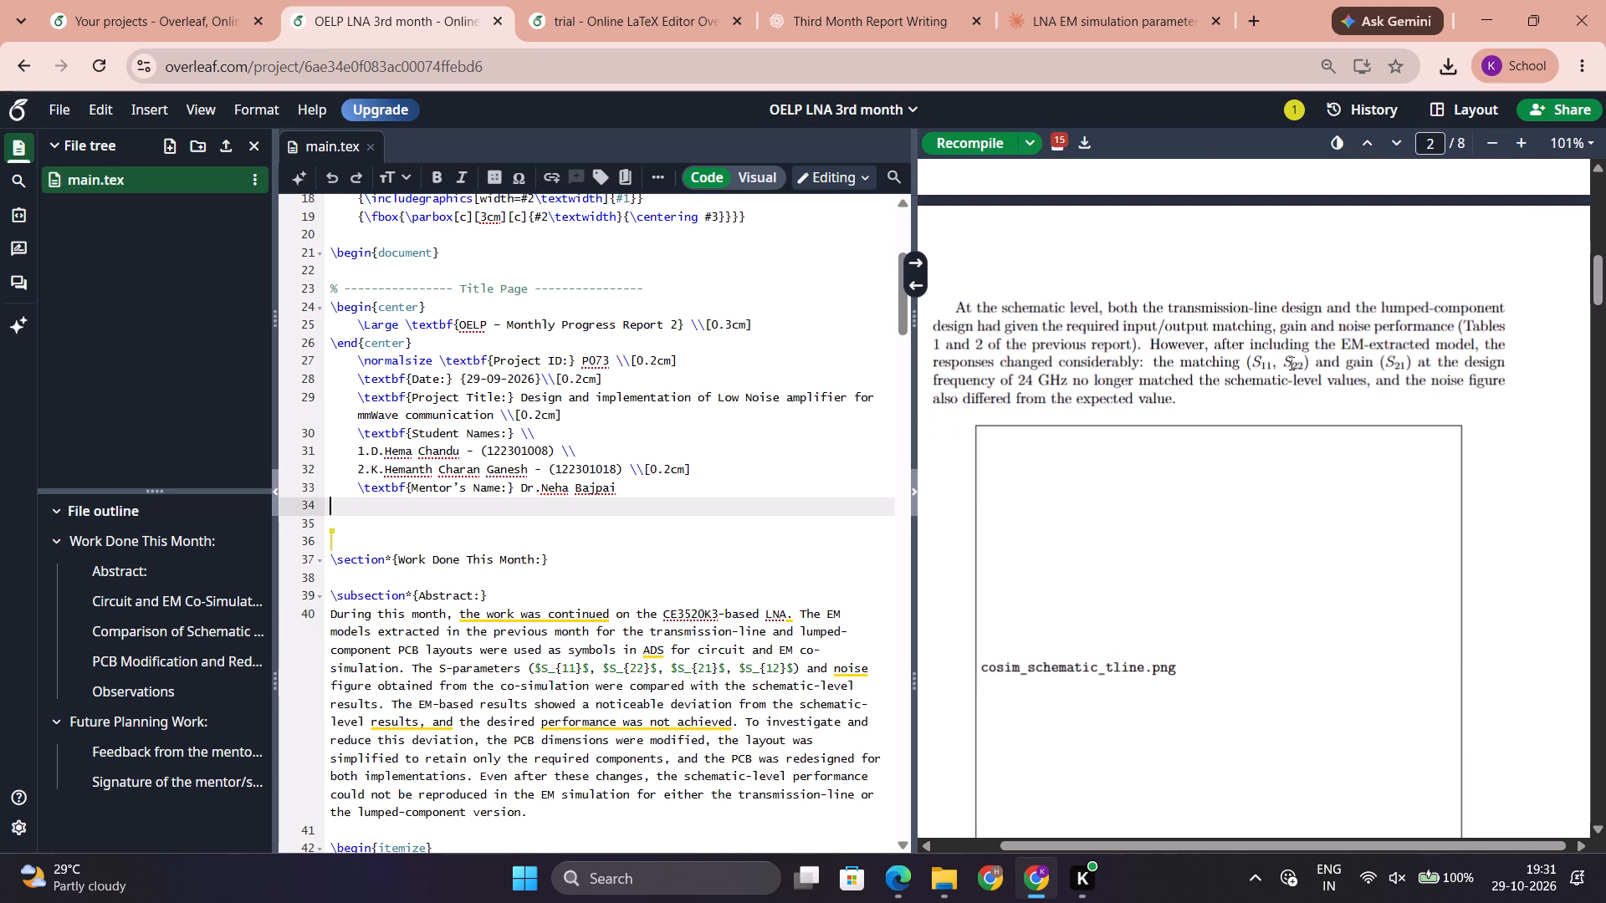
scroll(1290, 363, "down", 2)
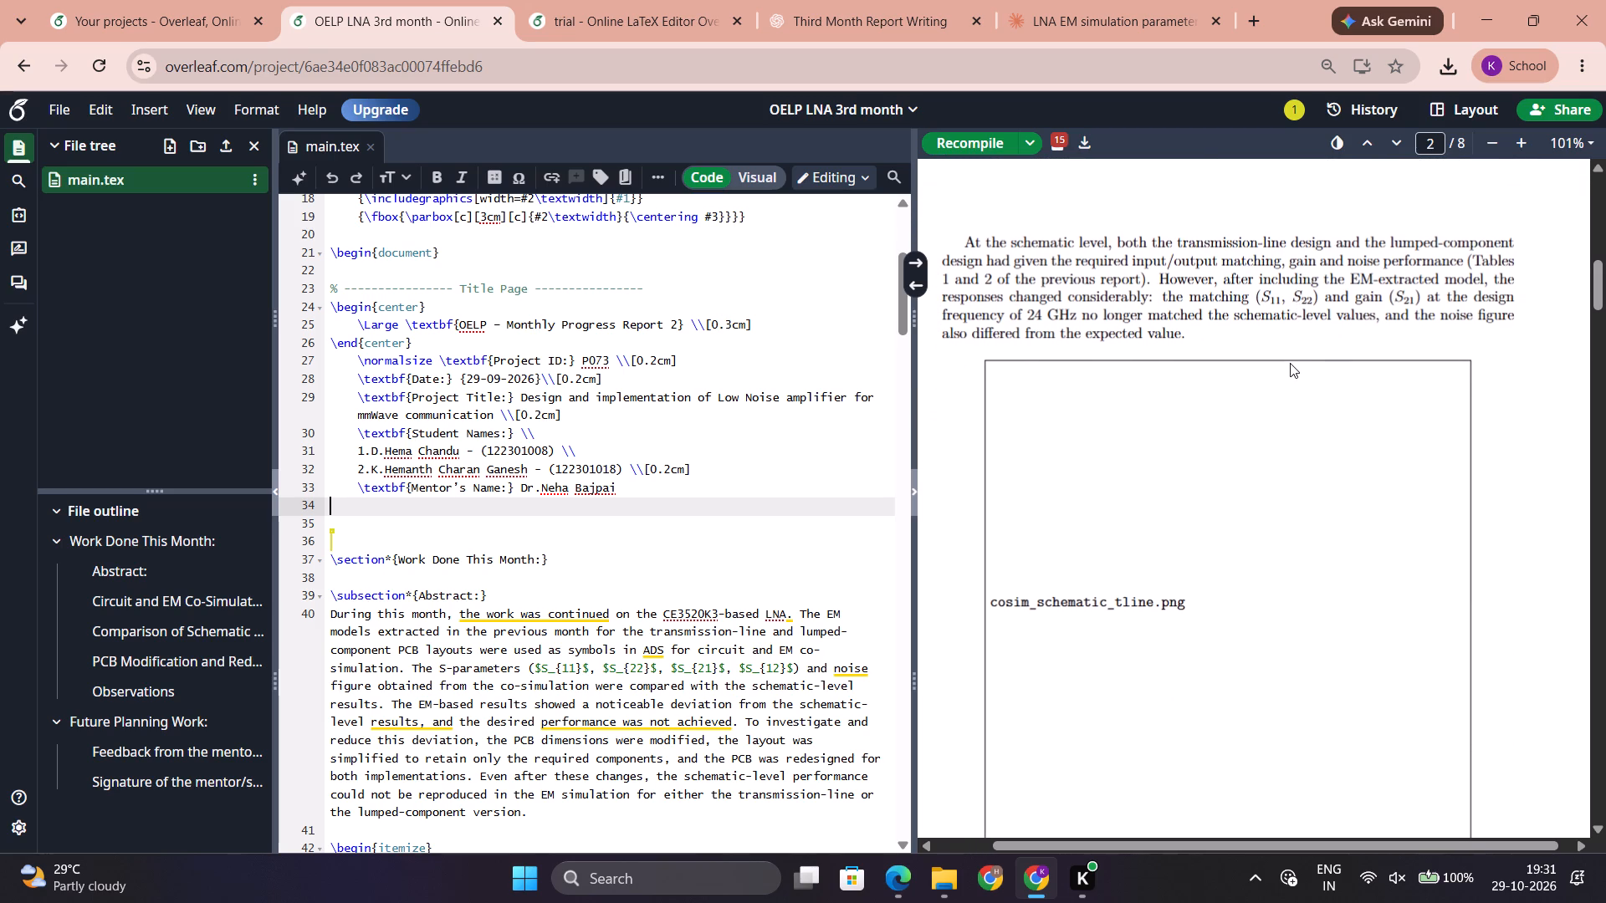
scroll(1290, 363, "down", 5)
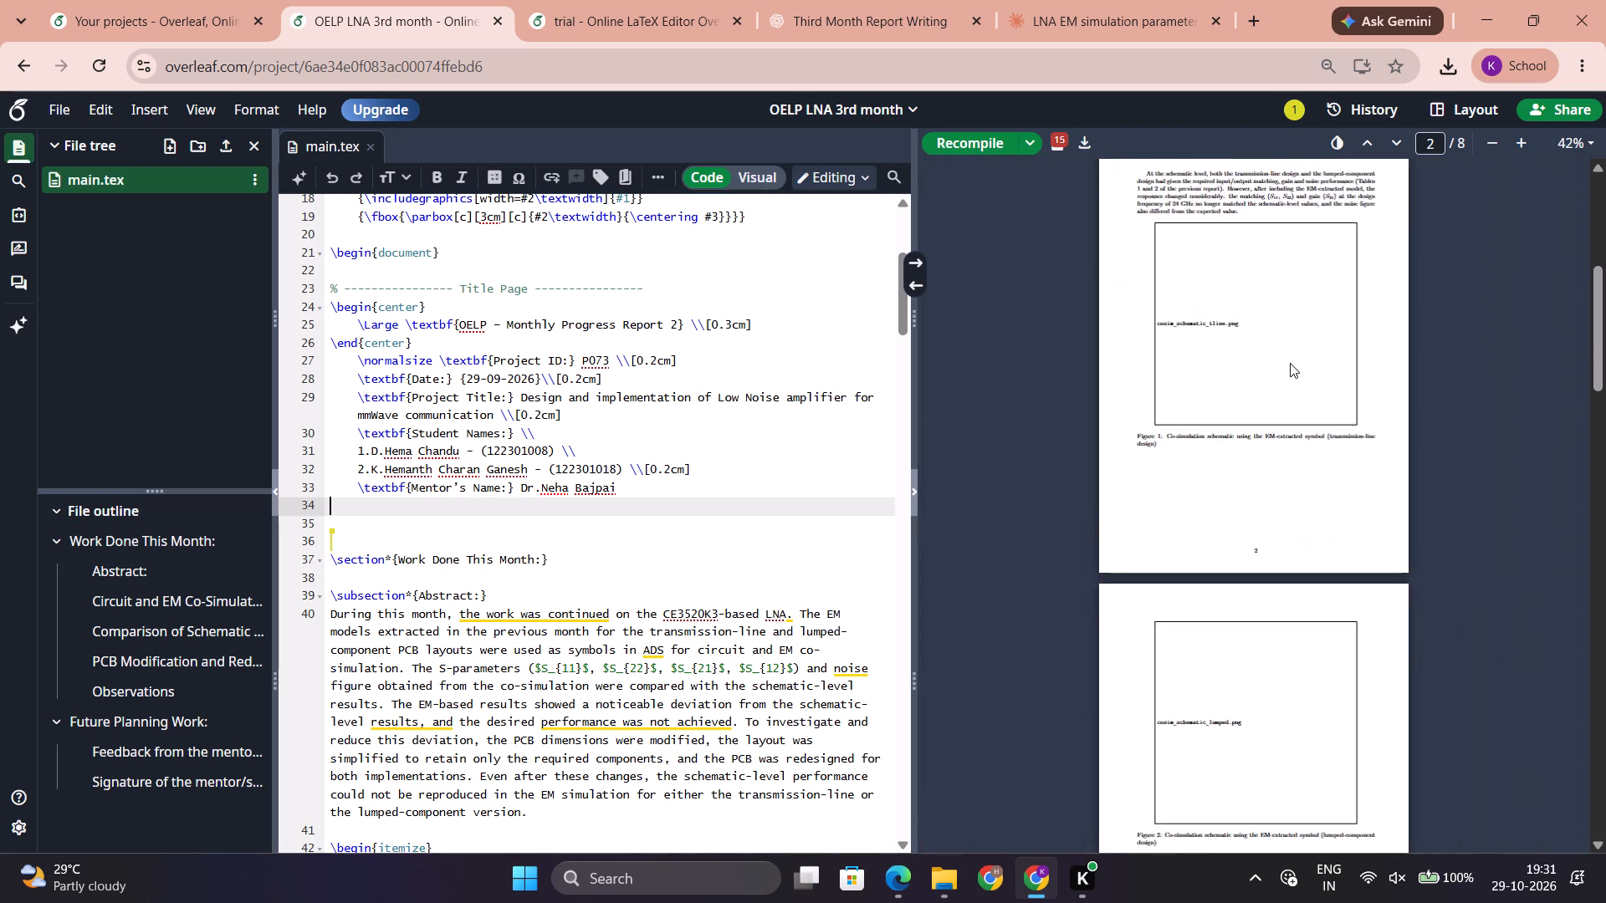
scroll(1290, 363, "up", 2)
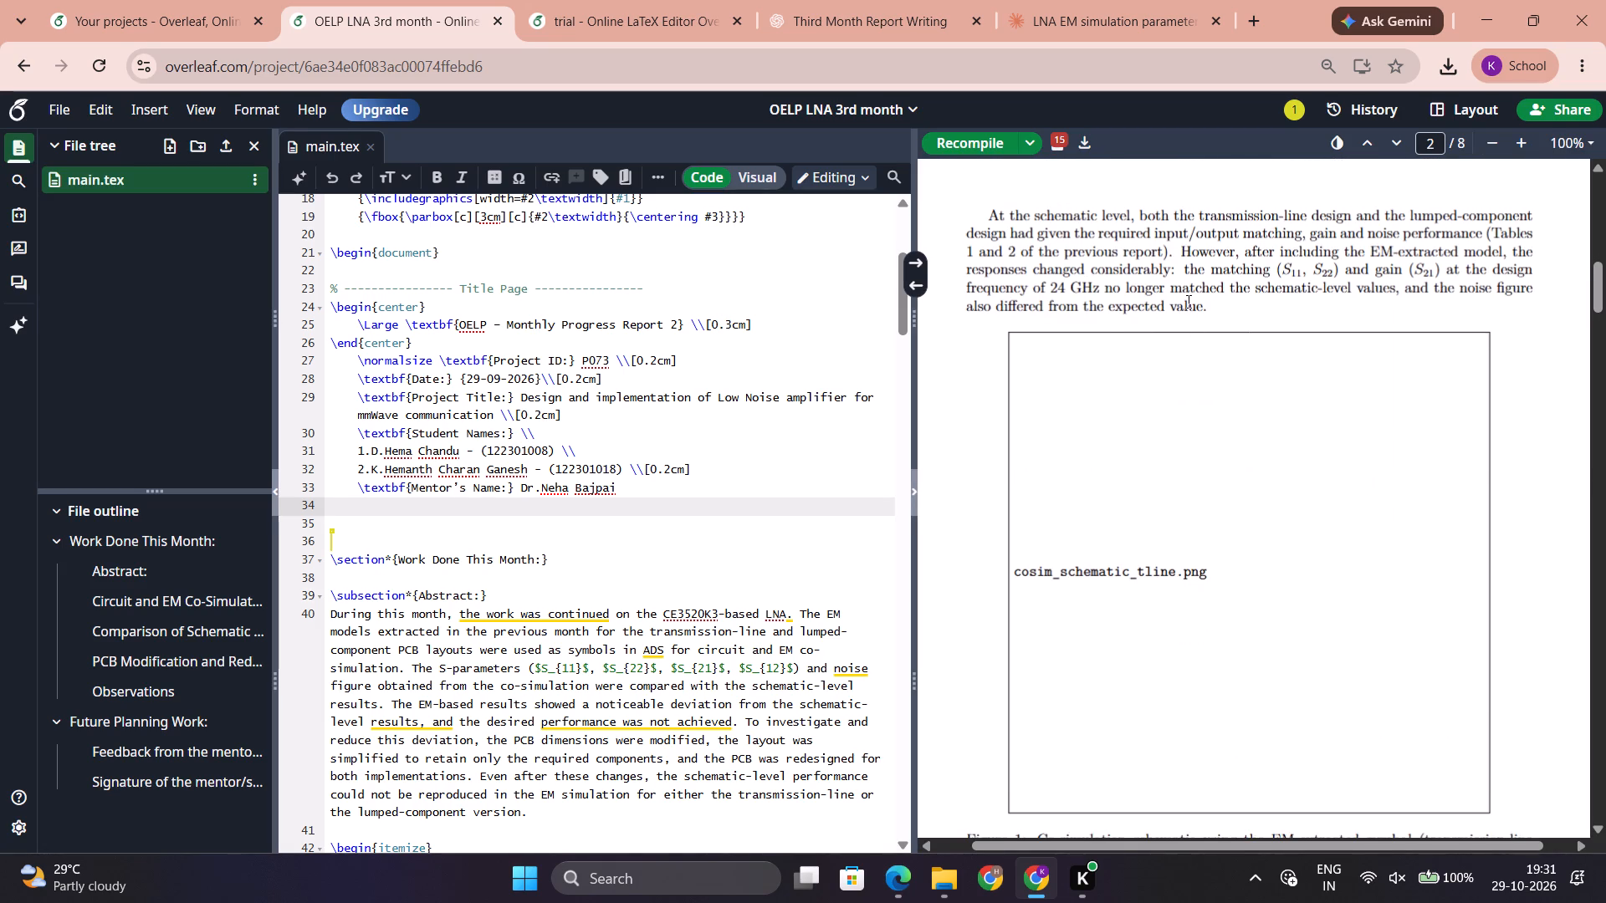
scroll(1187, 301, "down", 1)
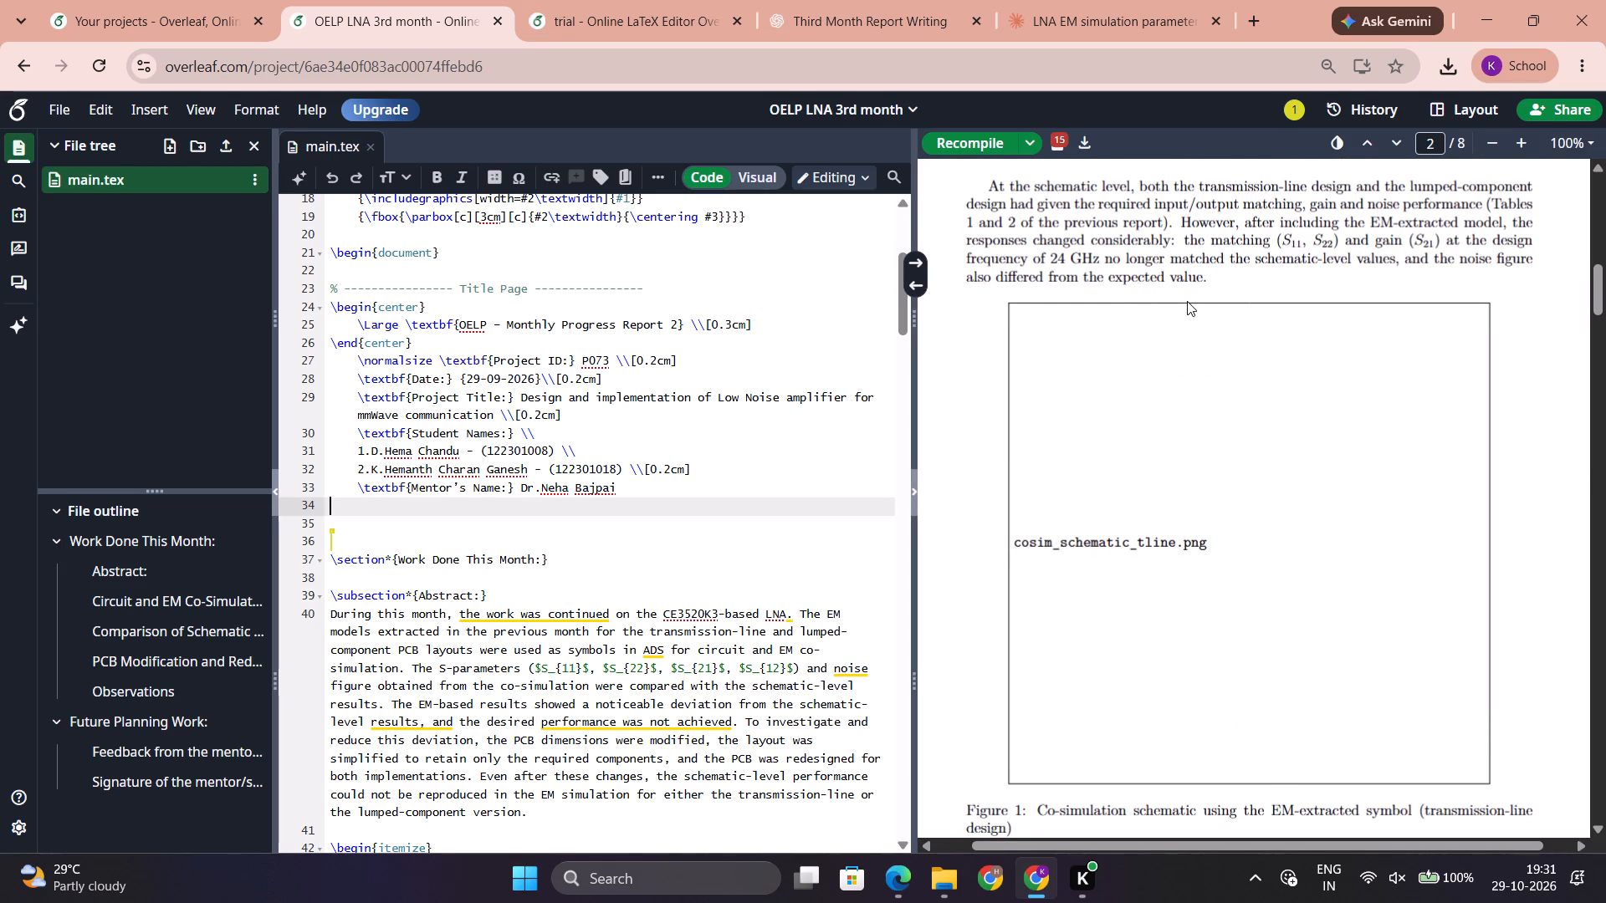
scroll(1187, 301, "down", 1)
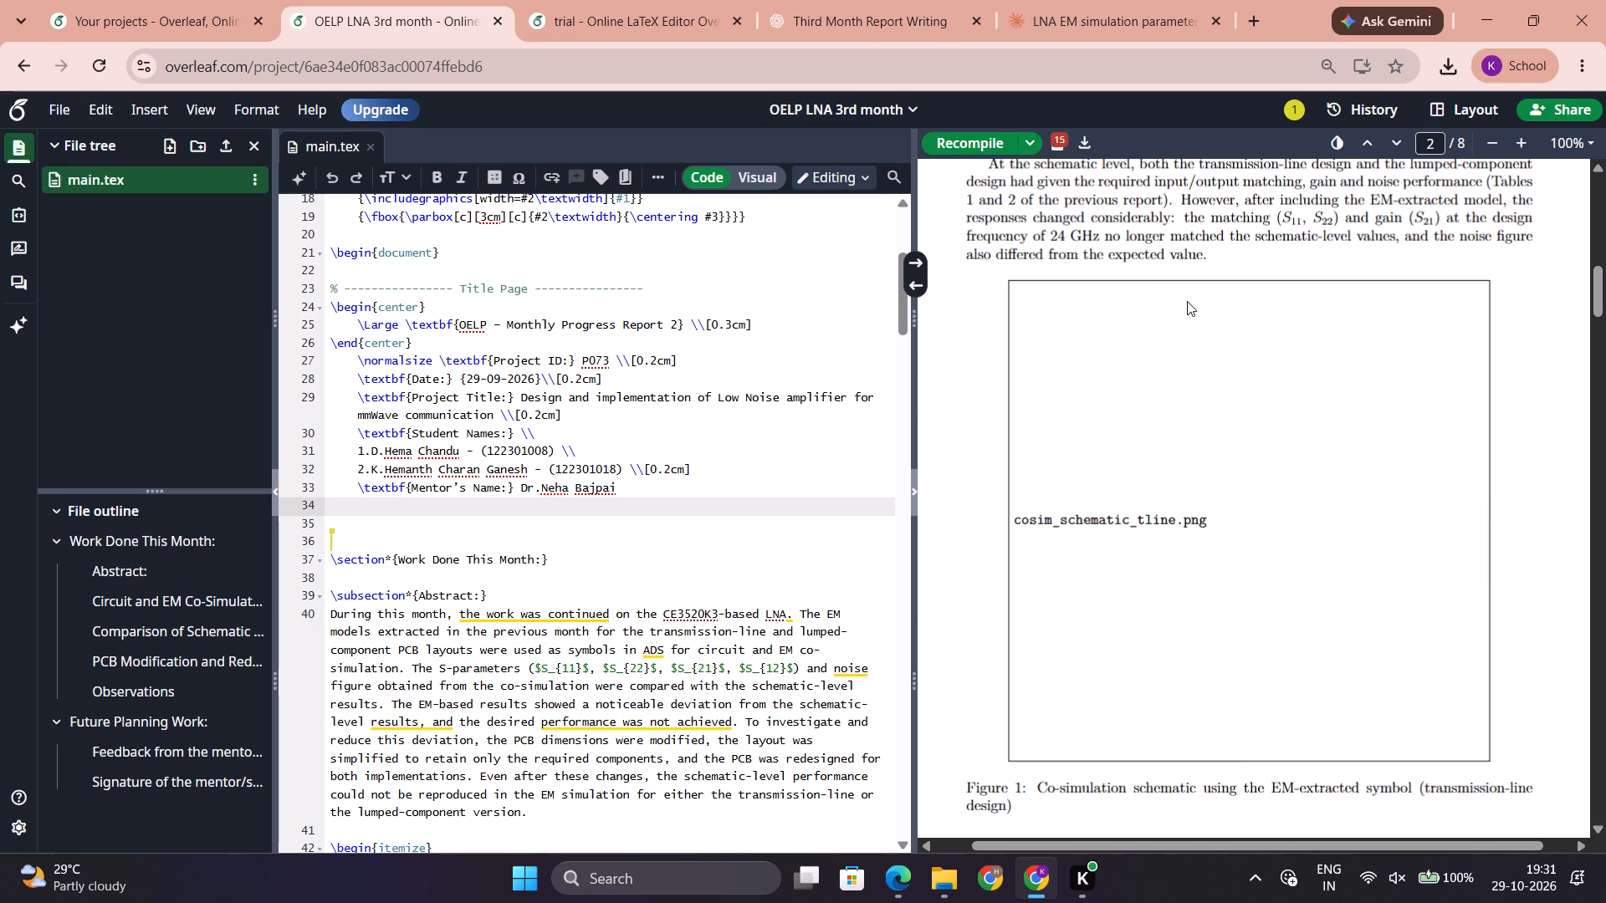
scroll(1187, 301, "up", 3)
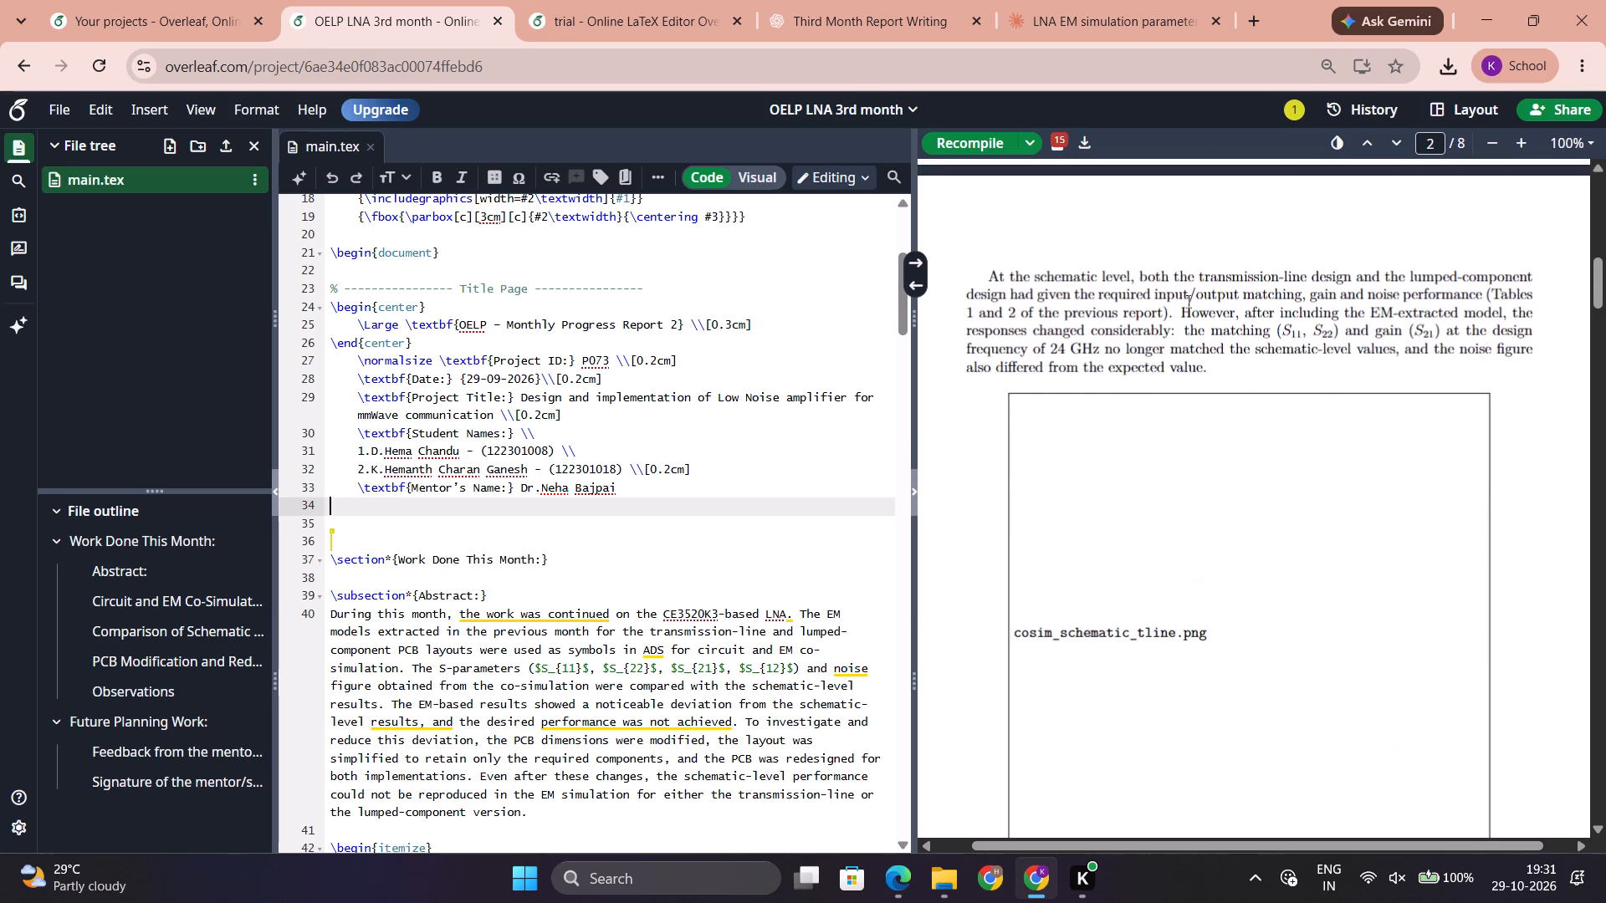
Skim the compiled report from the Abstract through the comparison tables and redesigned PCB figures, and return to the first page.
scroll(1187, 301, "up", 3)
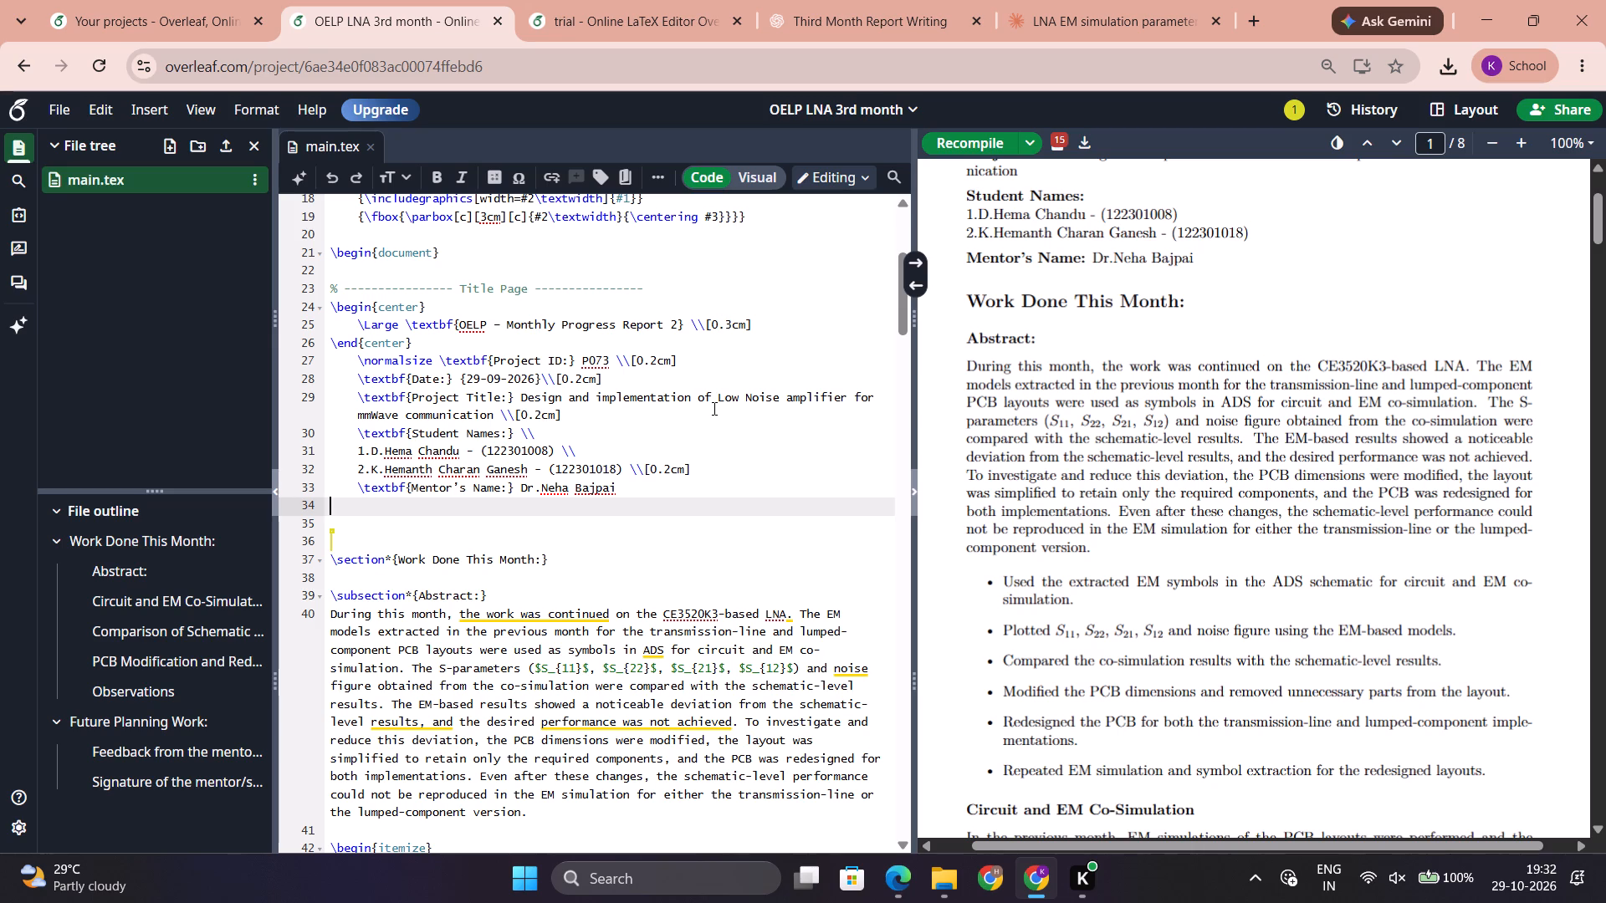
scroll(713, 408, "down", 2)
scroll(949, 323, "up", 2)
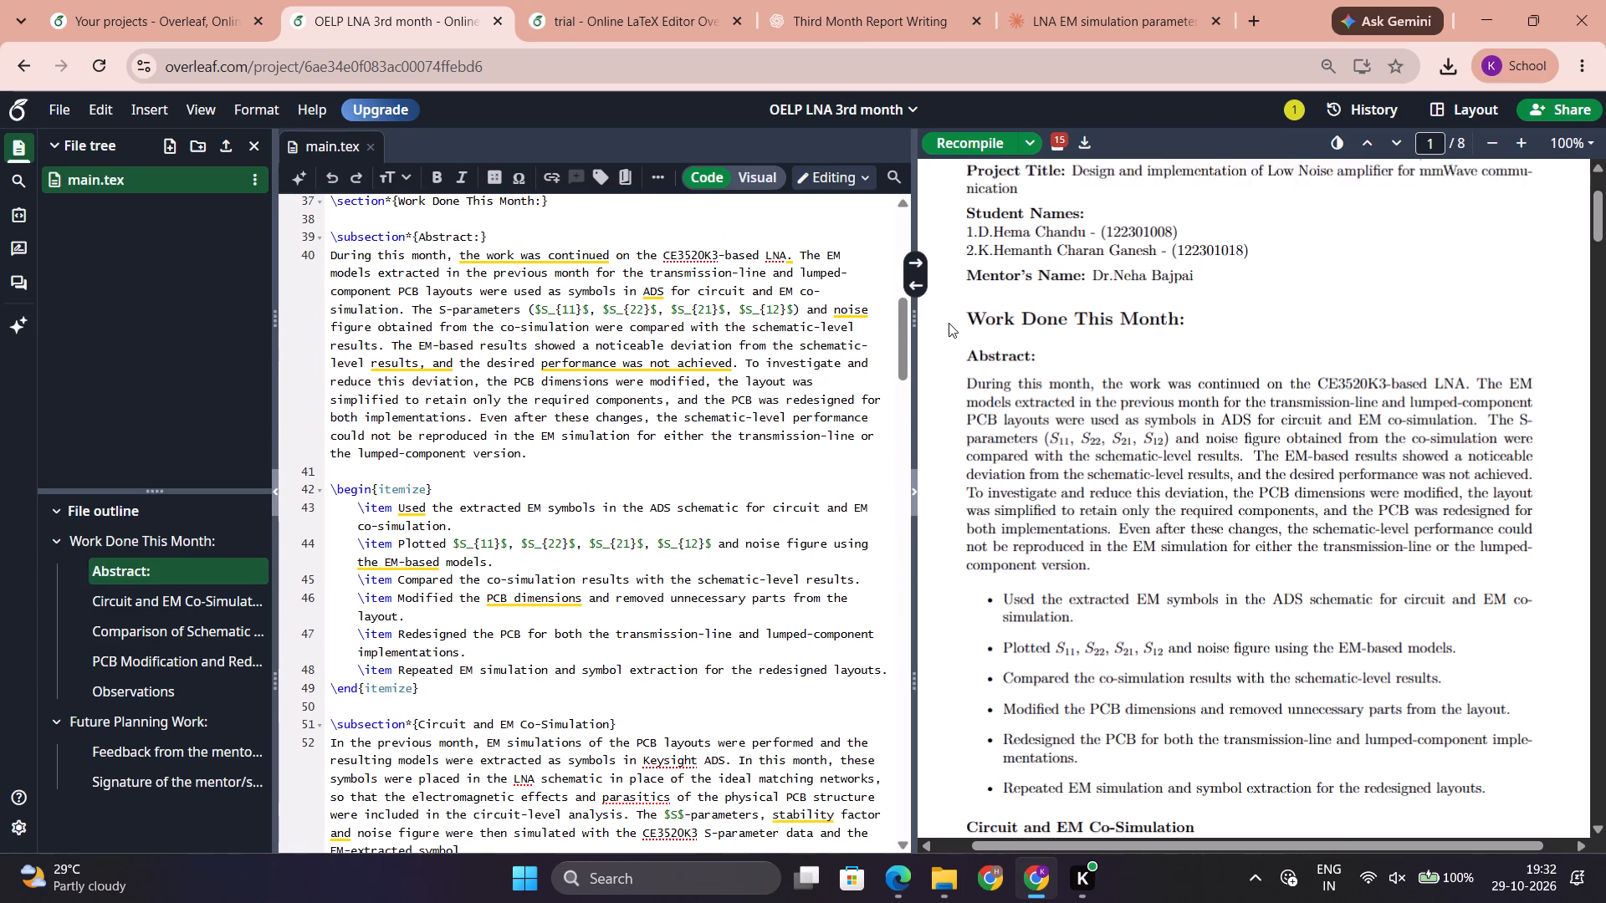
scroll(979, 360, "up", 1)
scroll(983, 368, "down", 3)
scroll(1170, 266, "down", 9)
scroll(1225, 318, "down", 2)
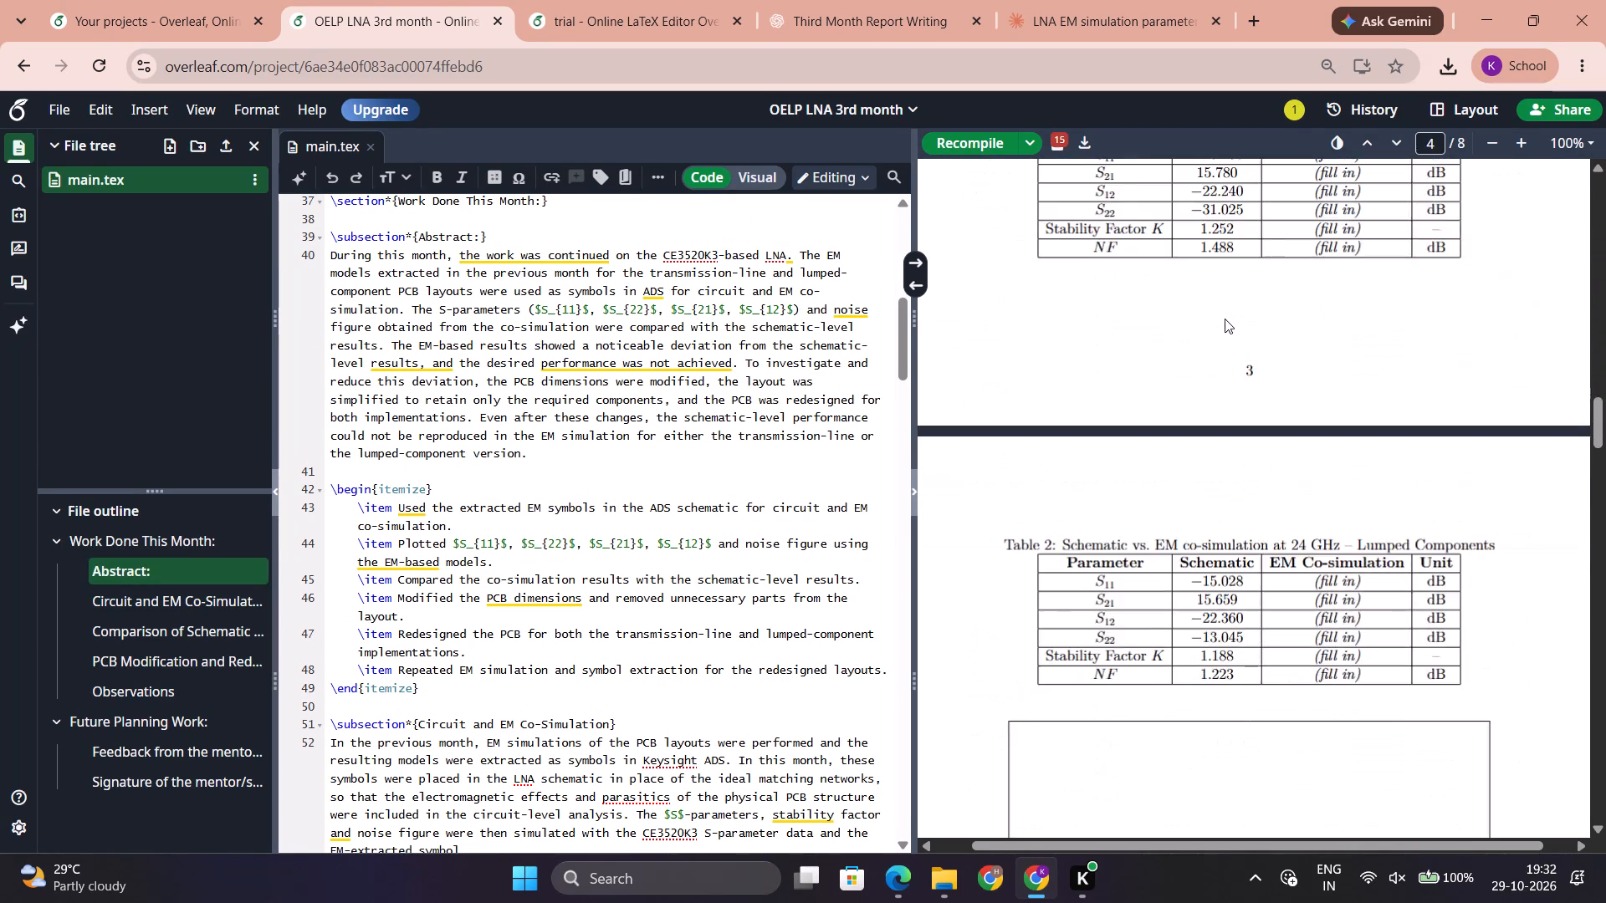
scroll(1225, 319, "down", 8)
scroll(1231, 341, "up", 2)
scroll(1231, 341, "down", 5)
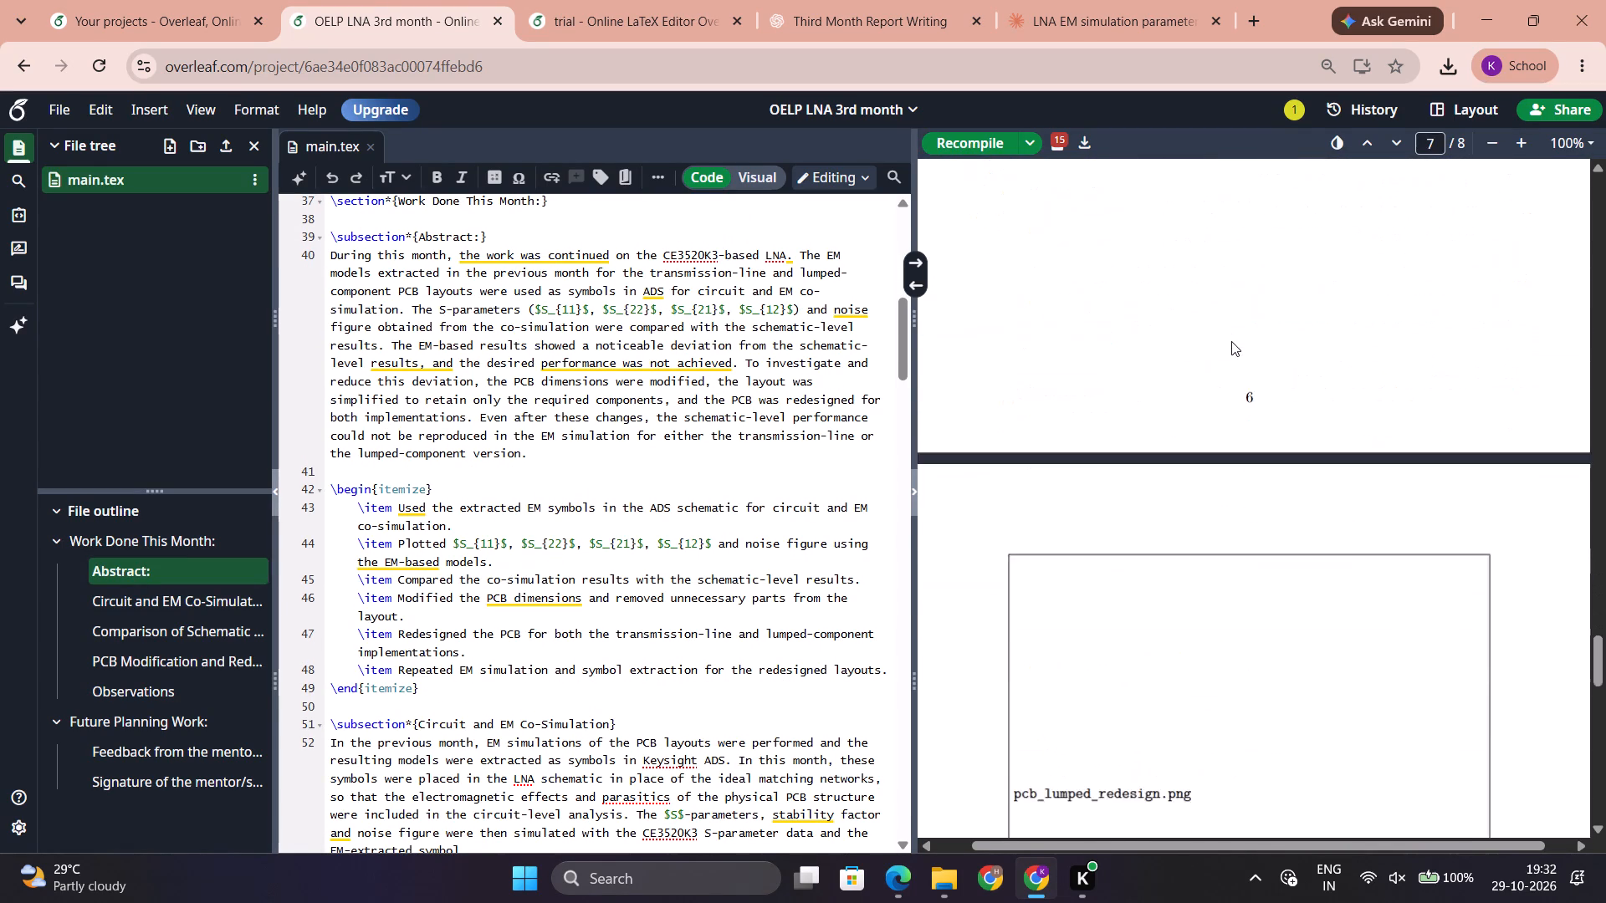
scroll(1231, 341, "down", 3)
scroll(1231, 341, "up", 20)
scroll(1231, 341, "up", 8)
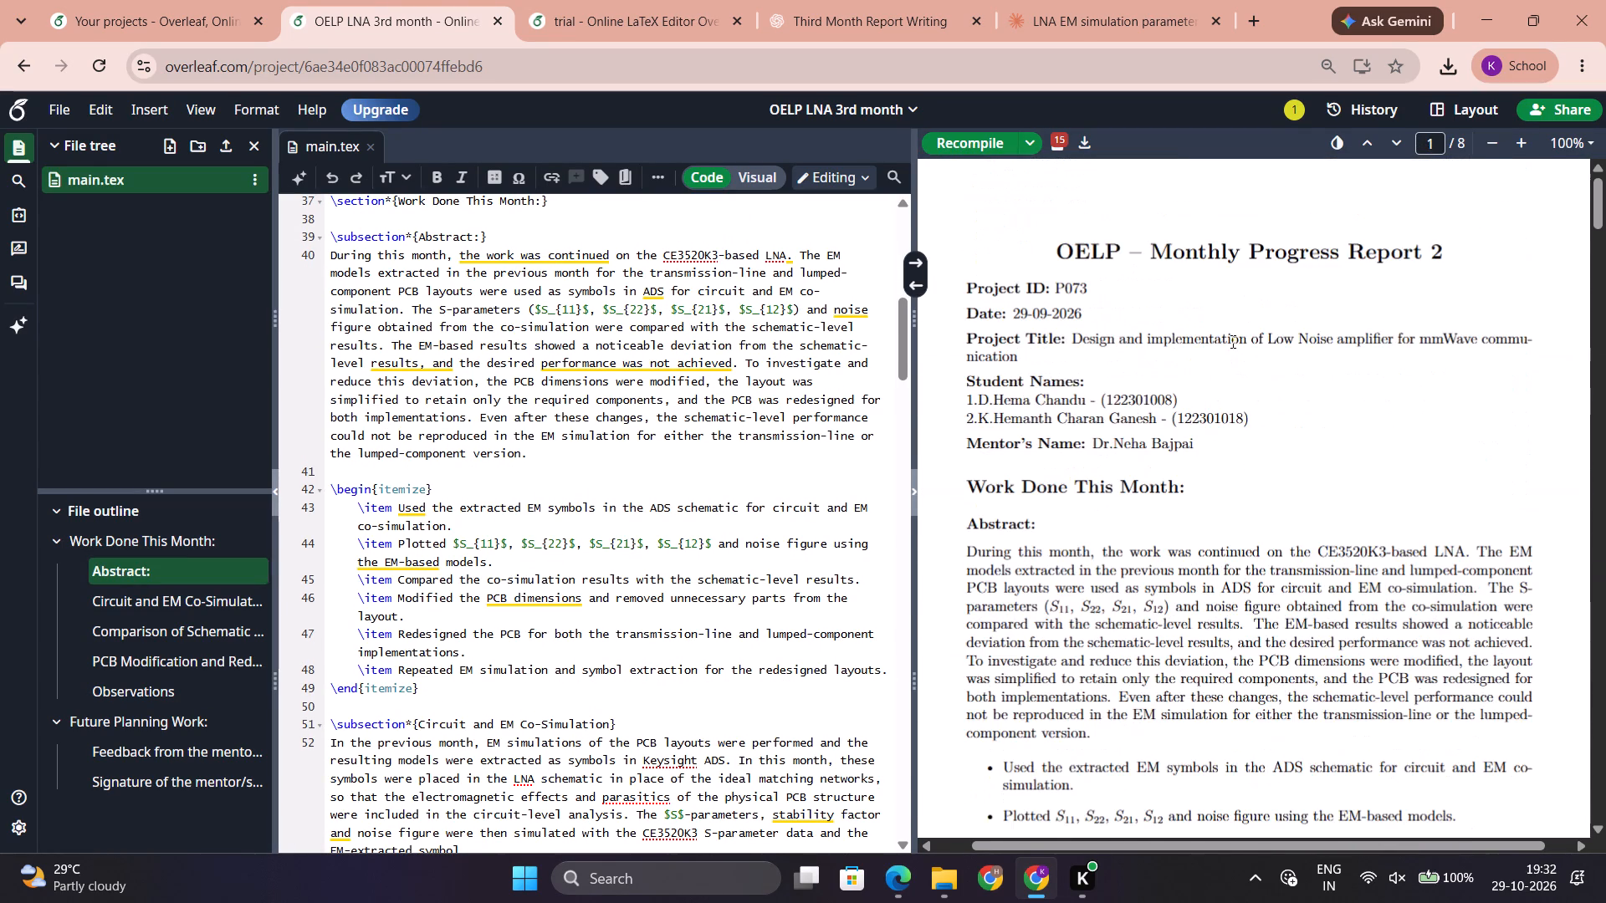
Delete the word "noticeable" from the Abstract's sentence about the EM-based results and recompile the report.
scroll(1231, 341, "down", 1)
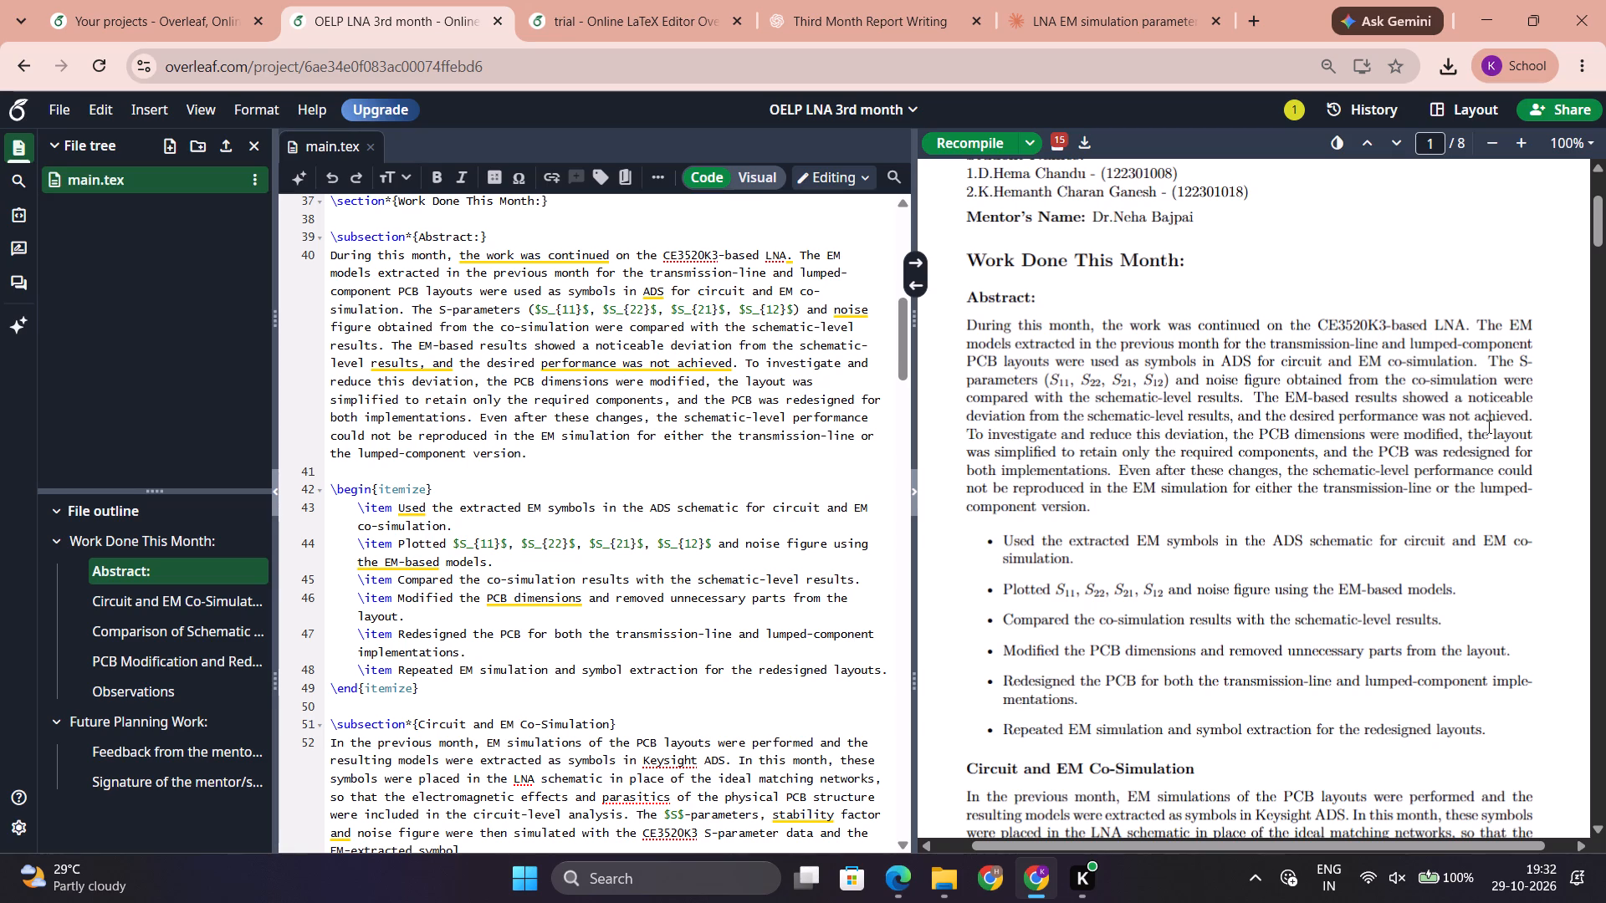
double_click(1504, 399)
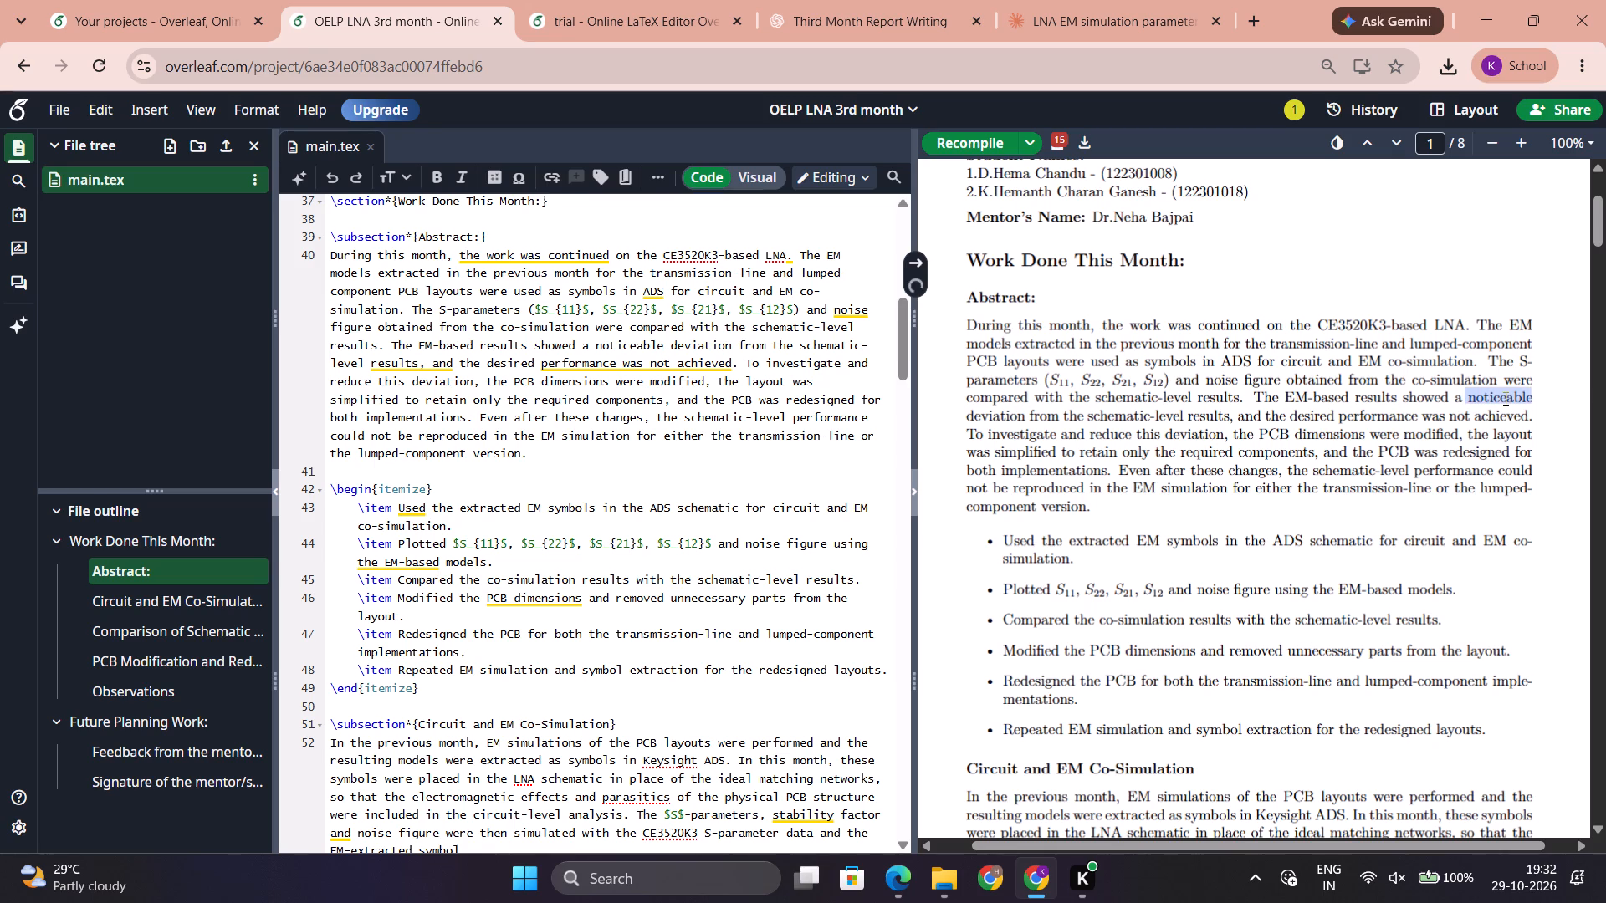
key("BackSpace")
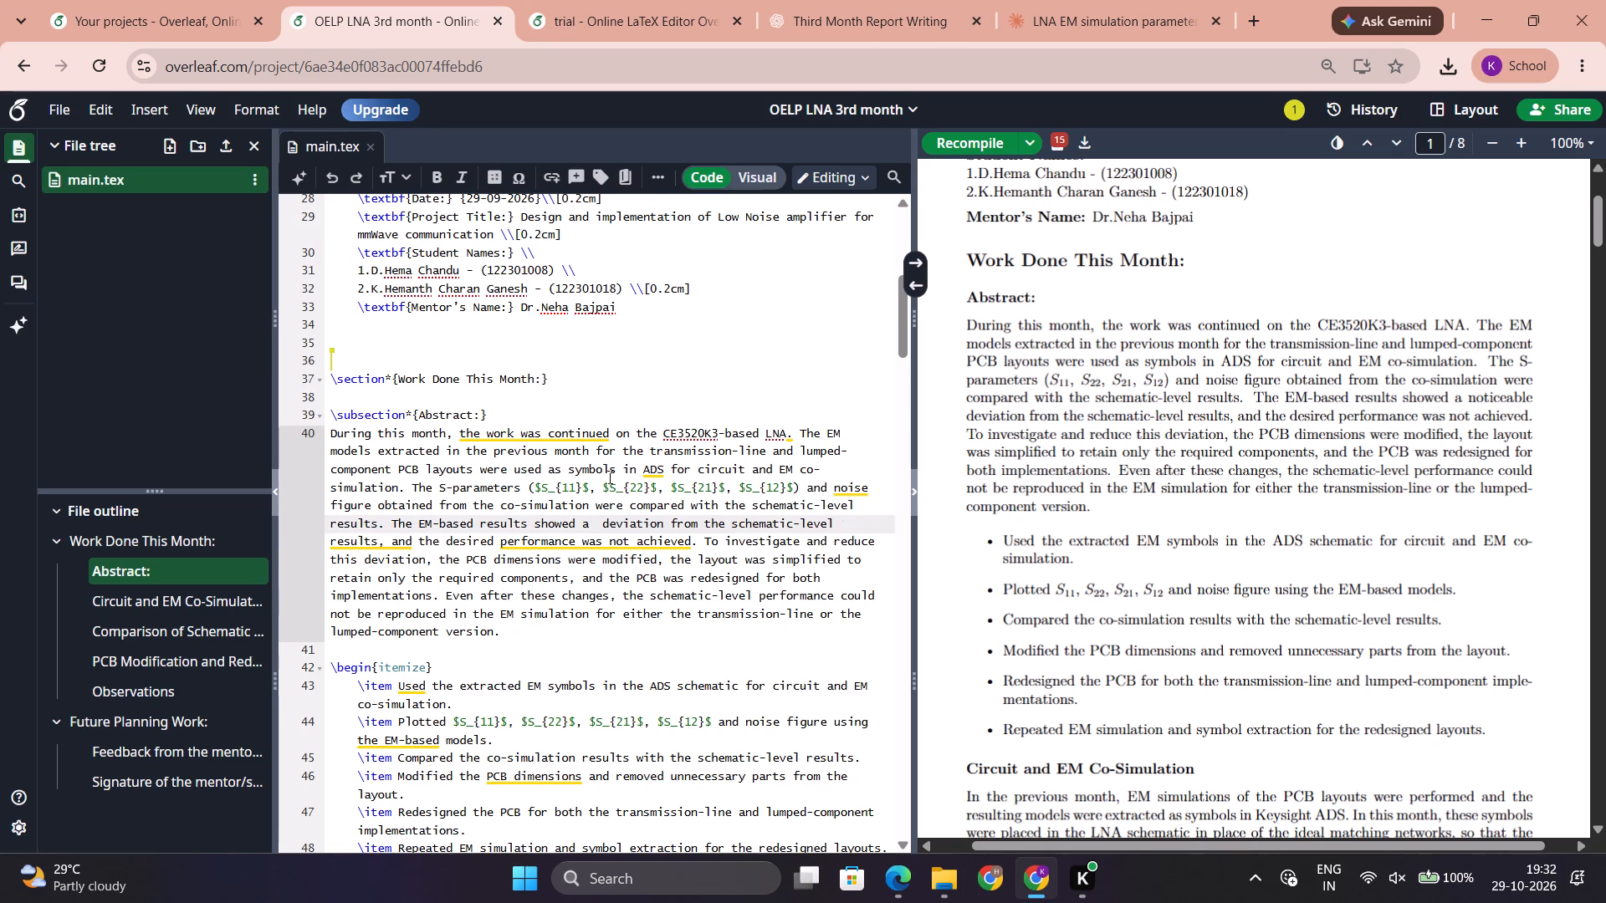
key("ctrl+s")
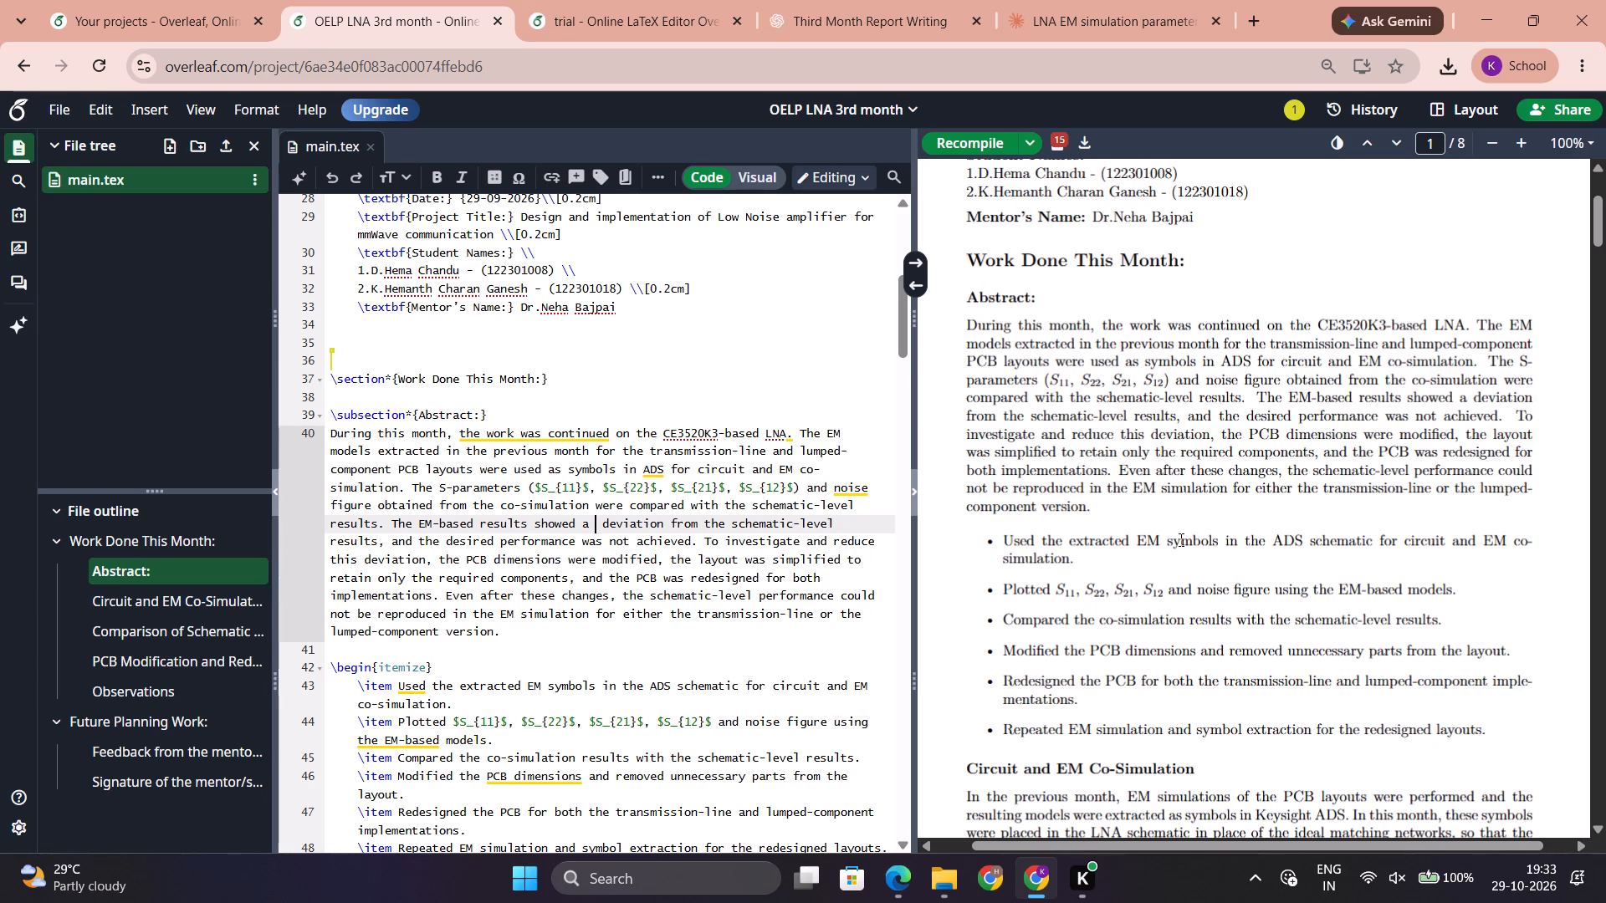
Check the recompiled report from the title block and work list to the co-simulation text across pages 1 and 2.
scroll(1125, 548, "down", 1)
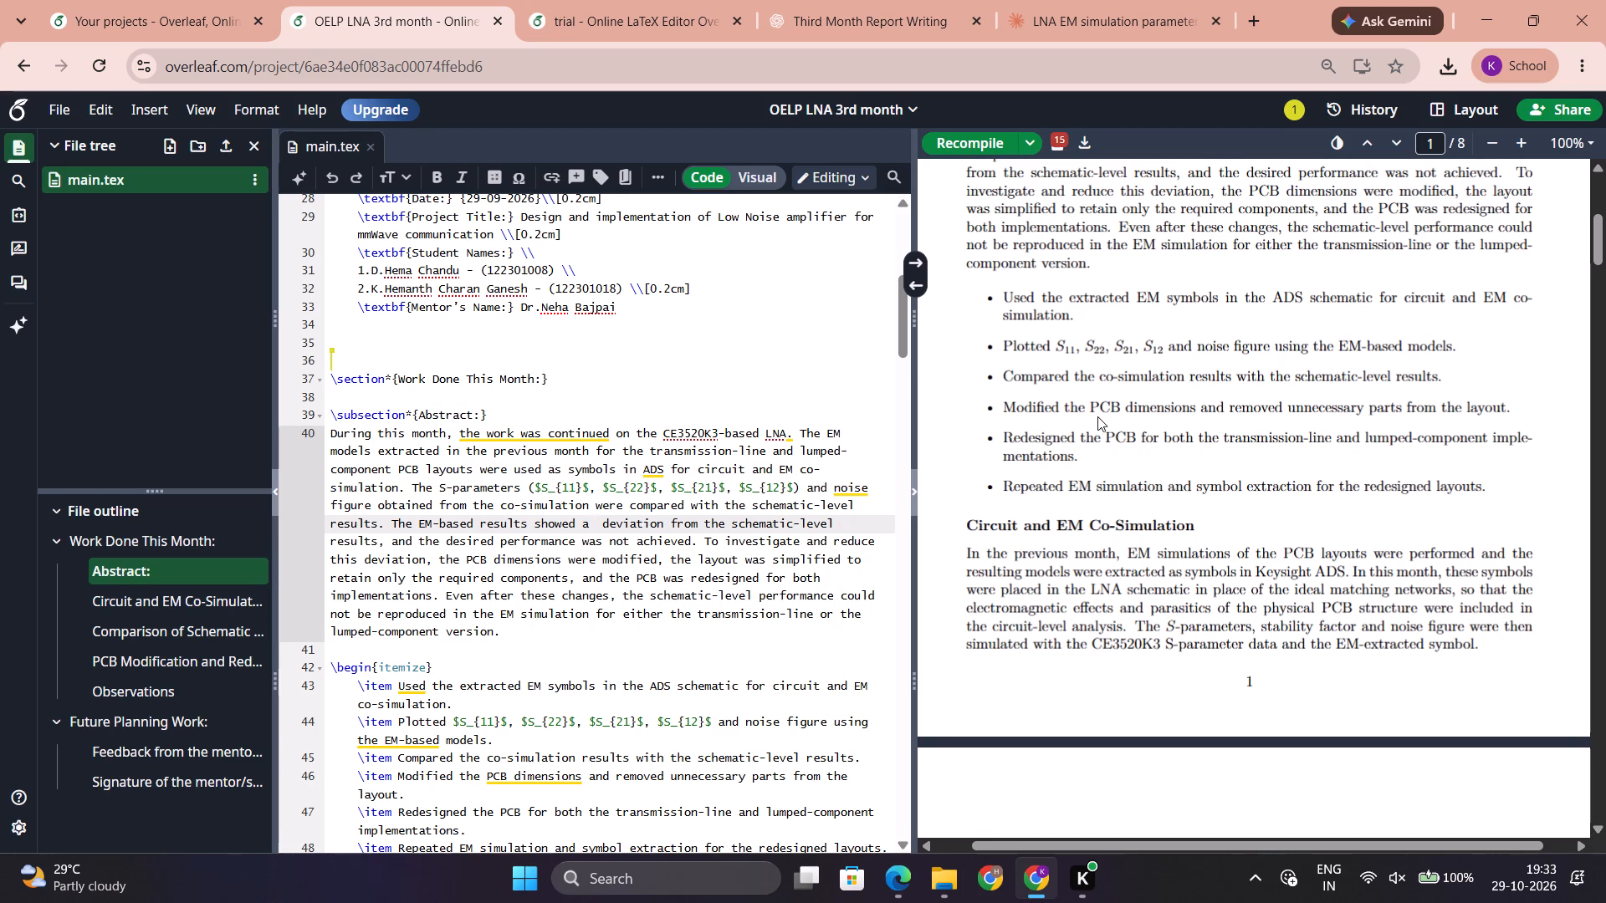
scroll(1143, 503, "down", 1)
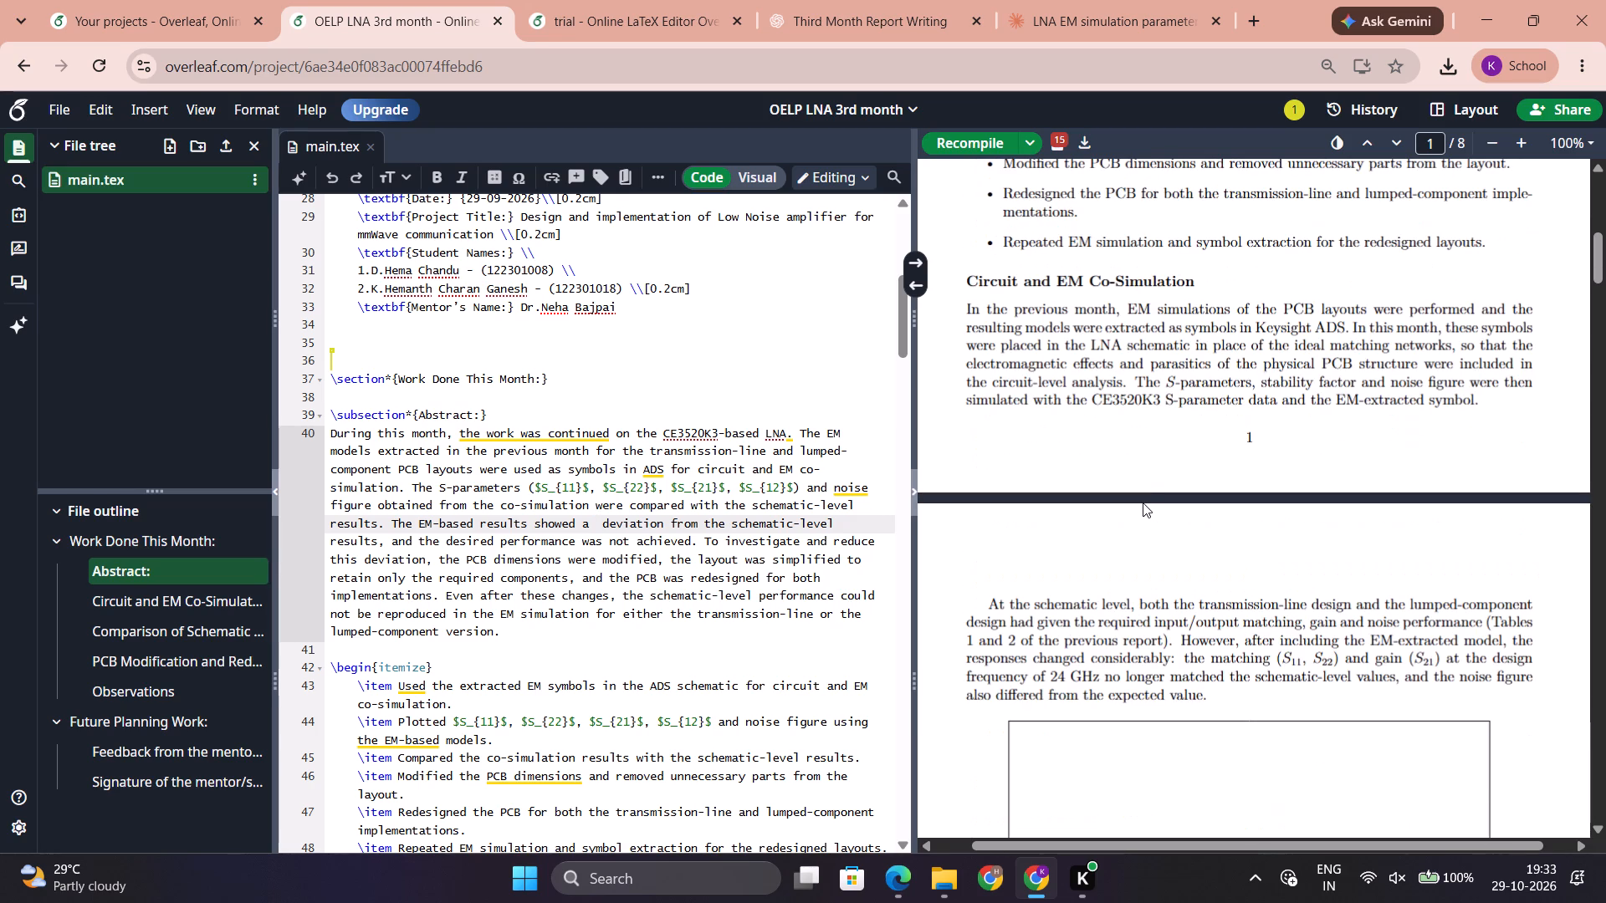
scroll(1133, 381, "up", 3)
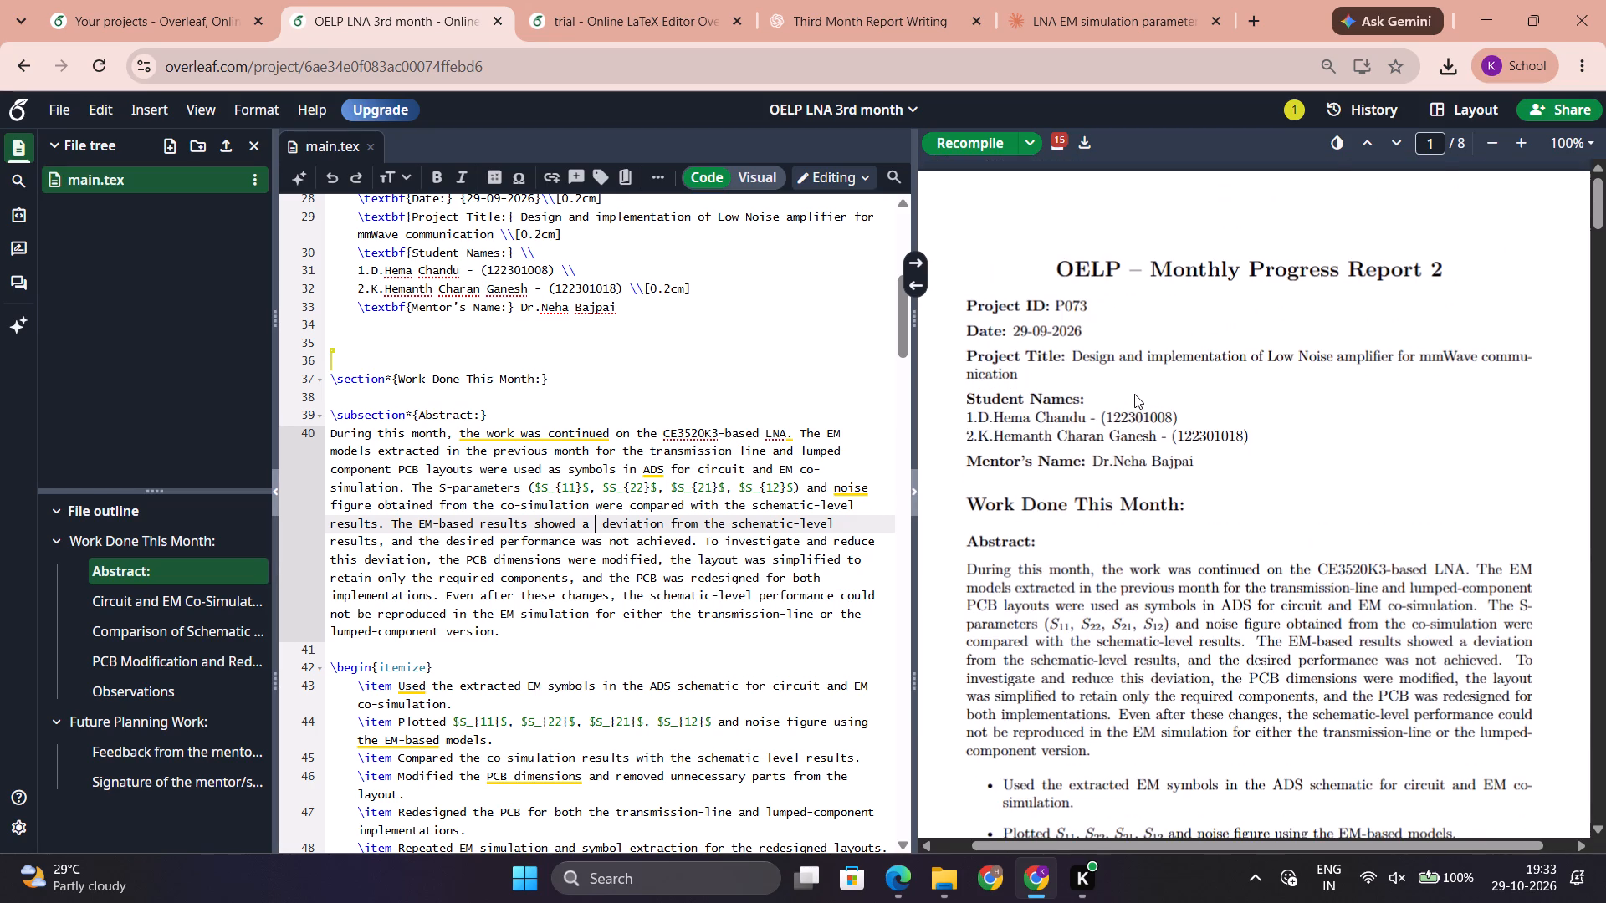
scroll(1153, 426, "down", 3)
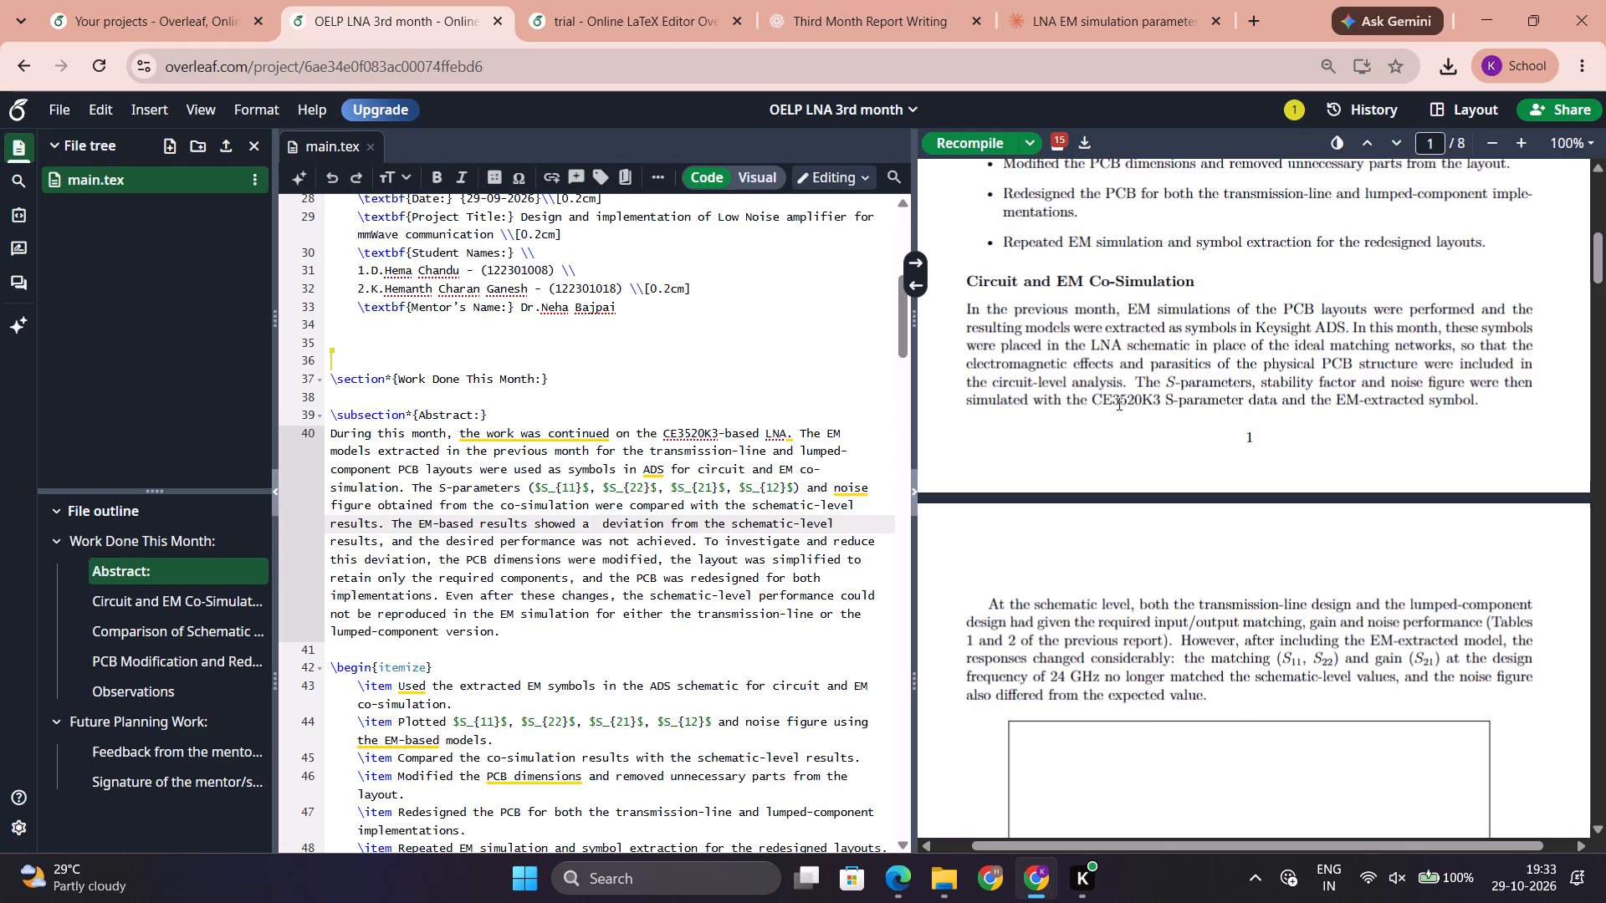
scroll(1118, 403, "up", 1)
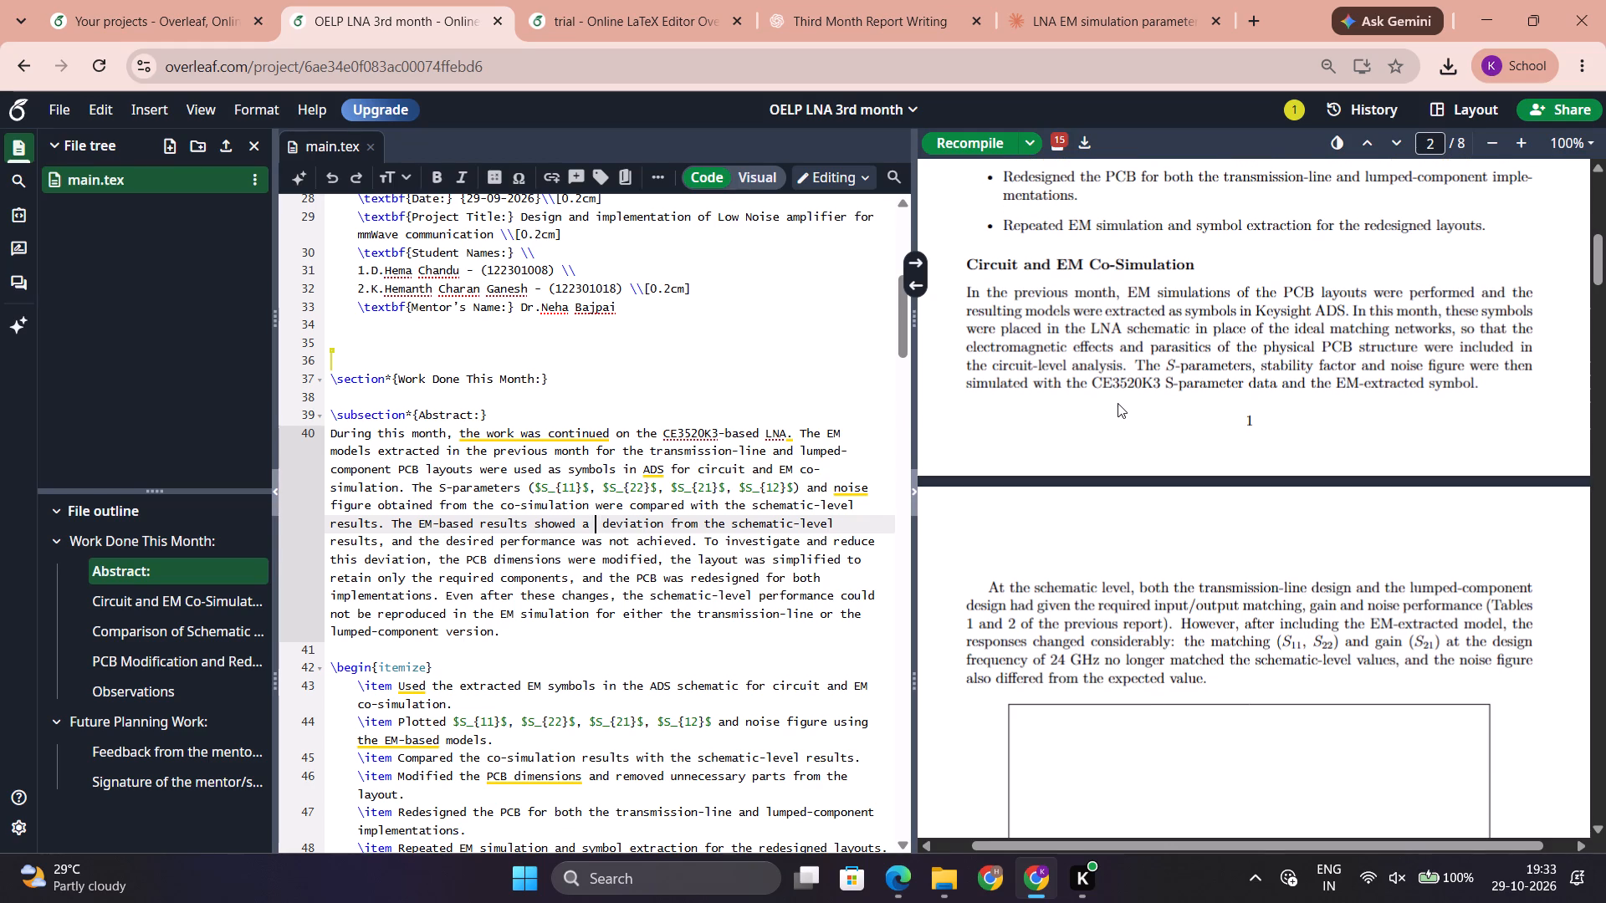
scroll(1118, 403, "up", 1)
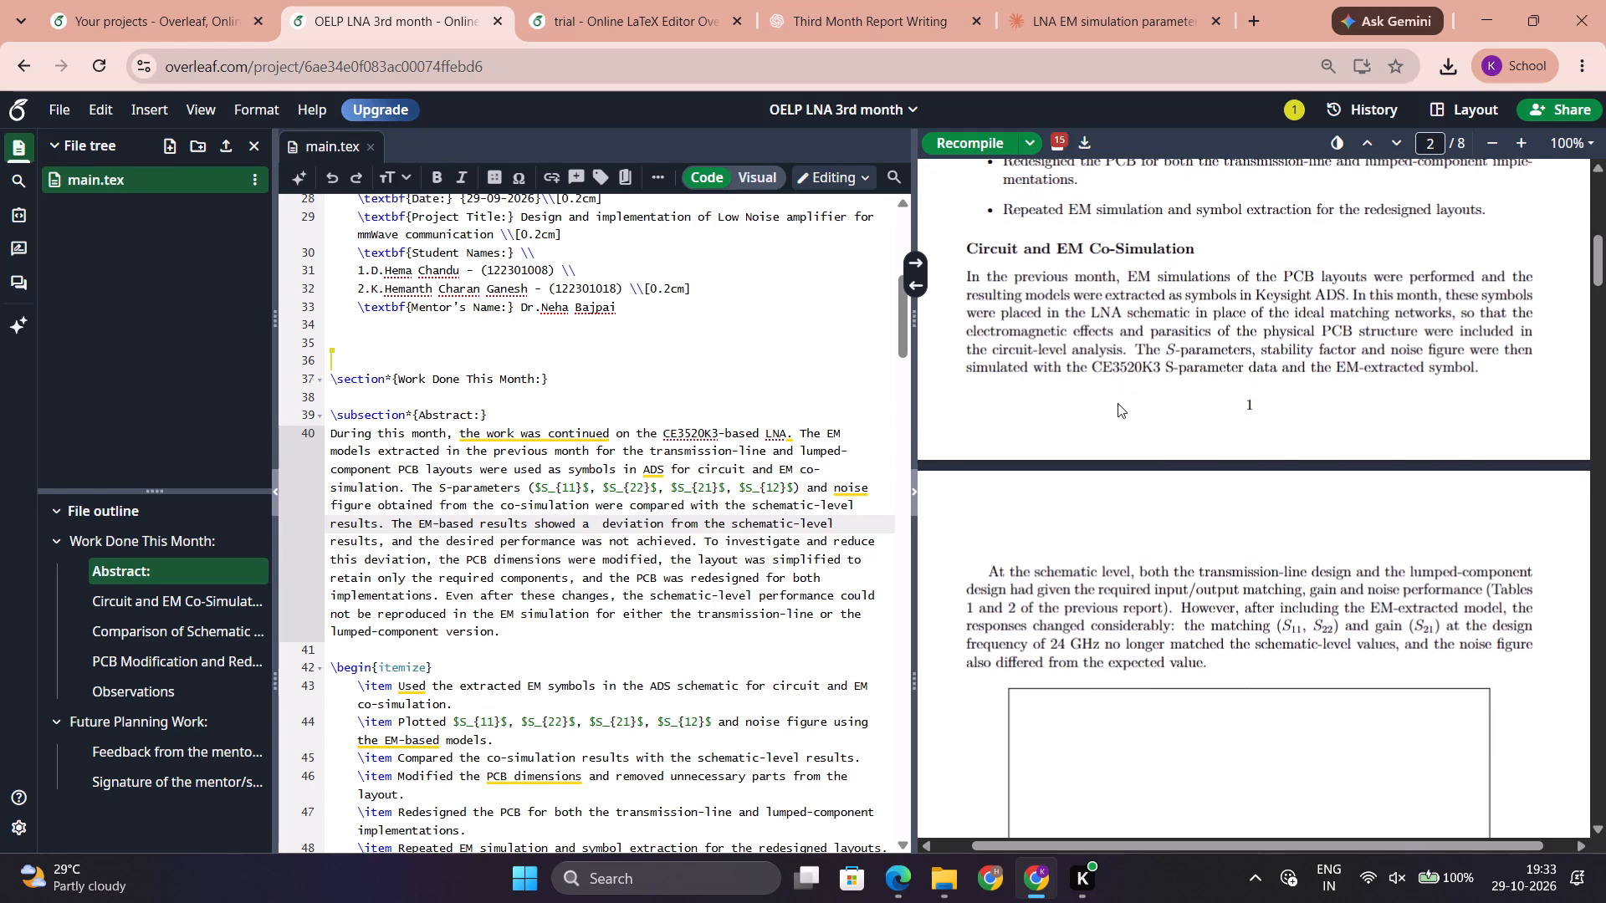
scroll(1118, 403, "up", 4)
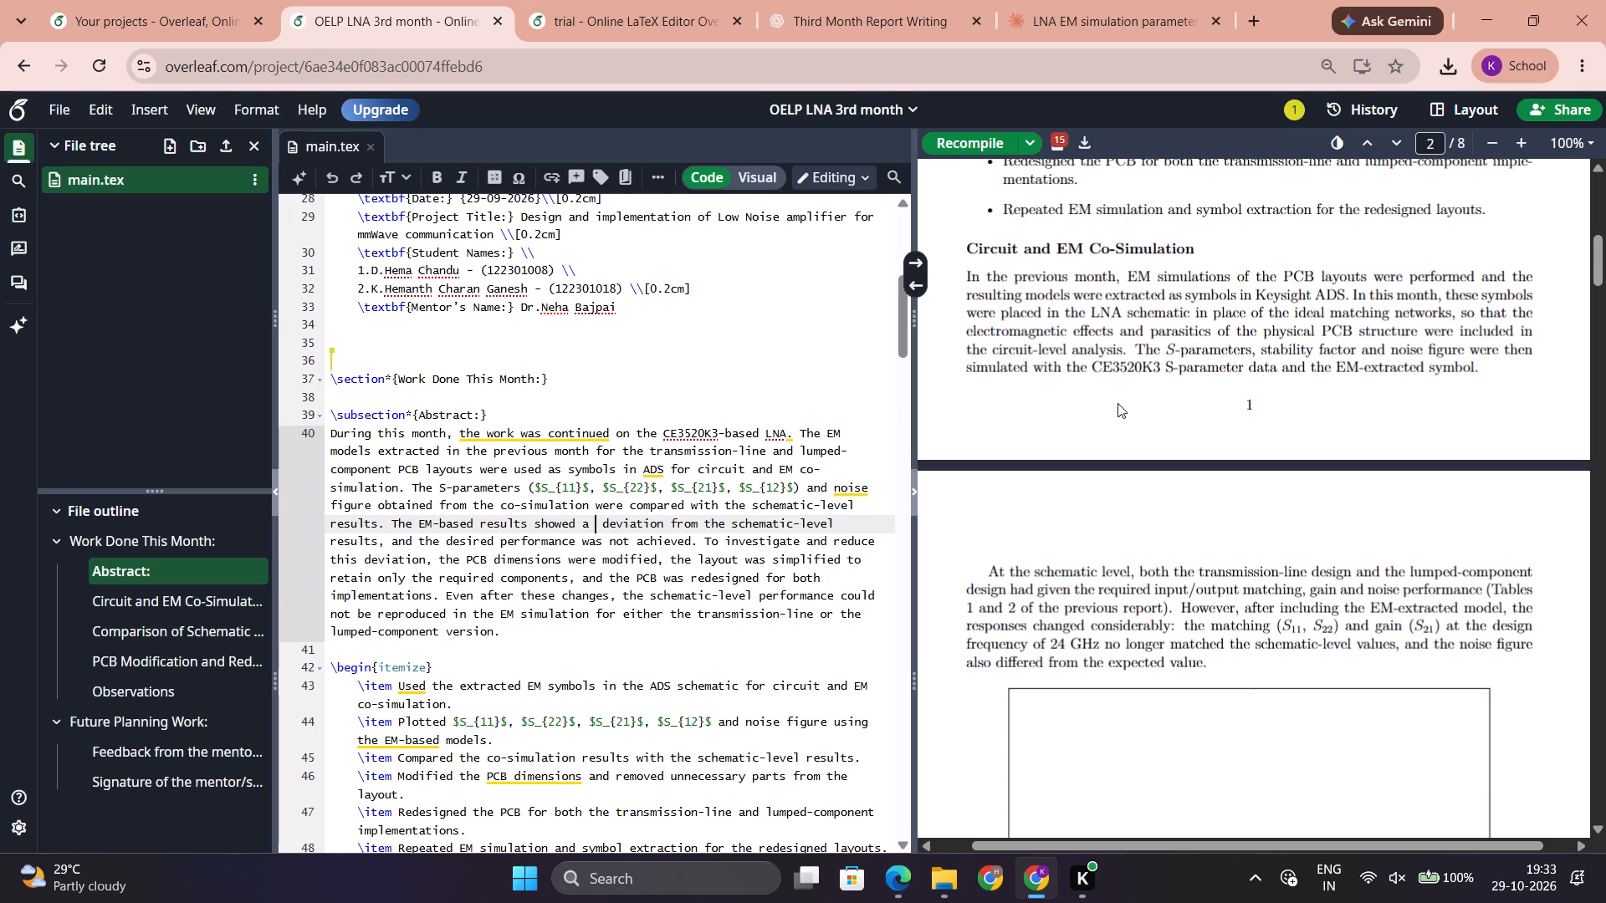
Reread the edited Abstract, its bulleted work list and the opening co-simulation paragraph on page 1.
scroll(1118, 403, "up", 3)
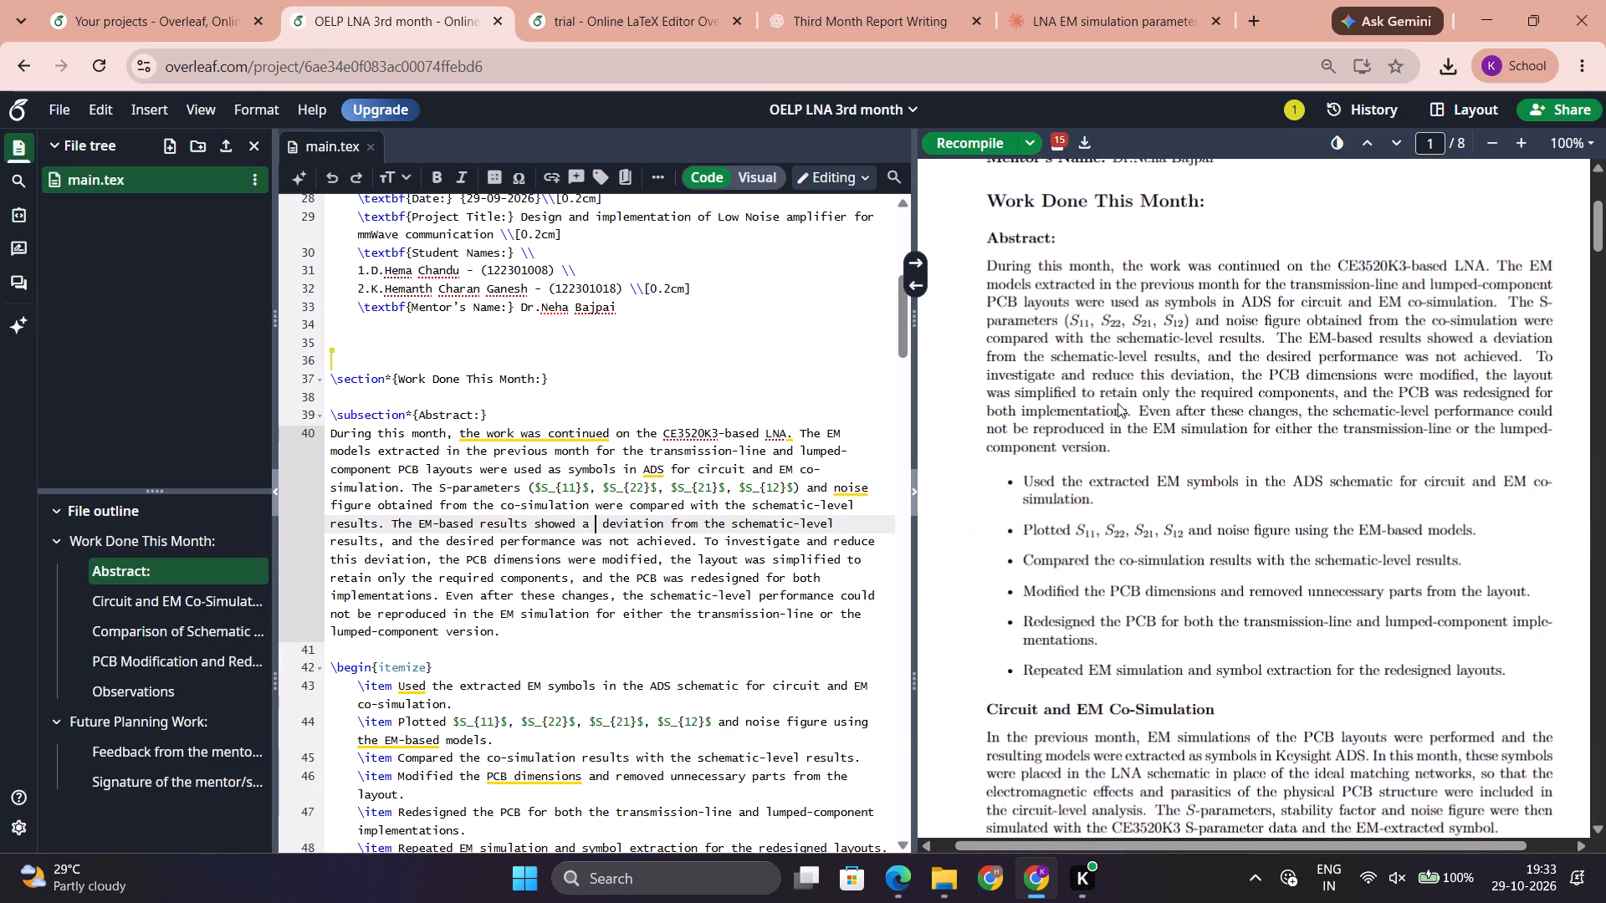
scroll(1118, 403, "up", 1)
scroll(1118, 403, "down", 1)
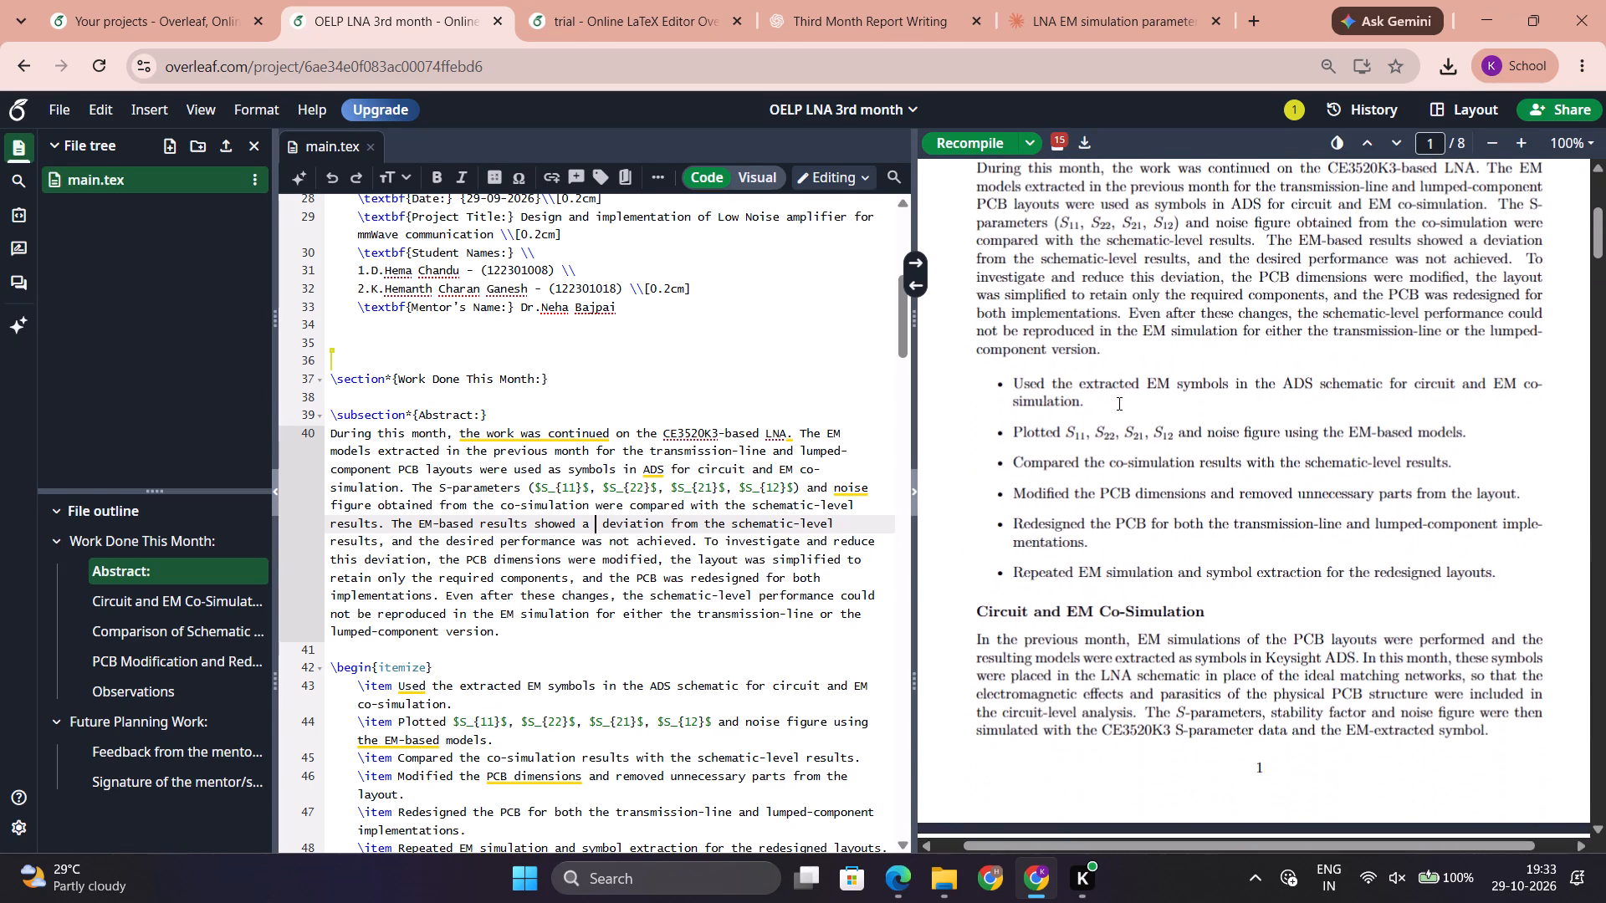
scroll(1118, 403, "down", 3)
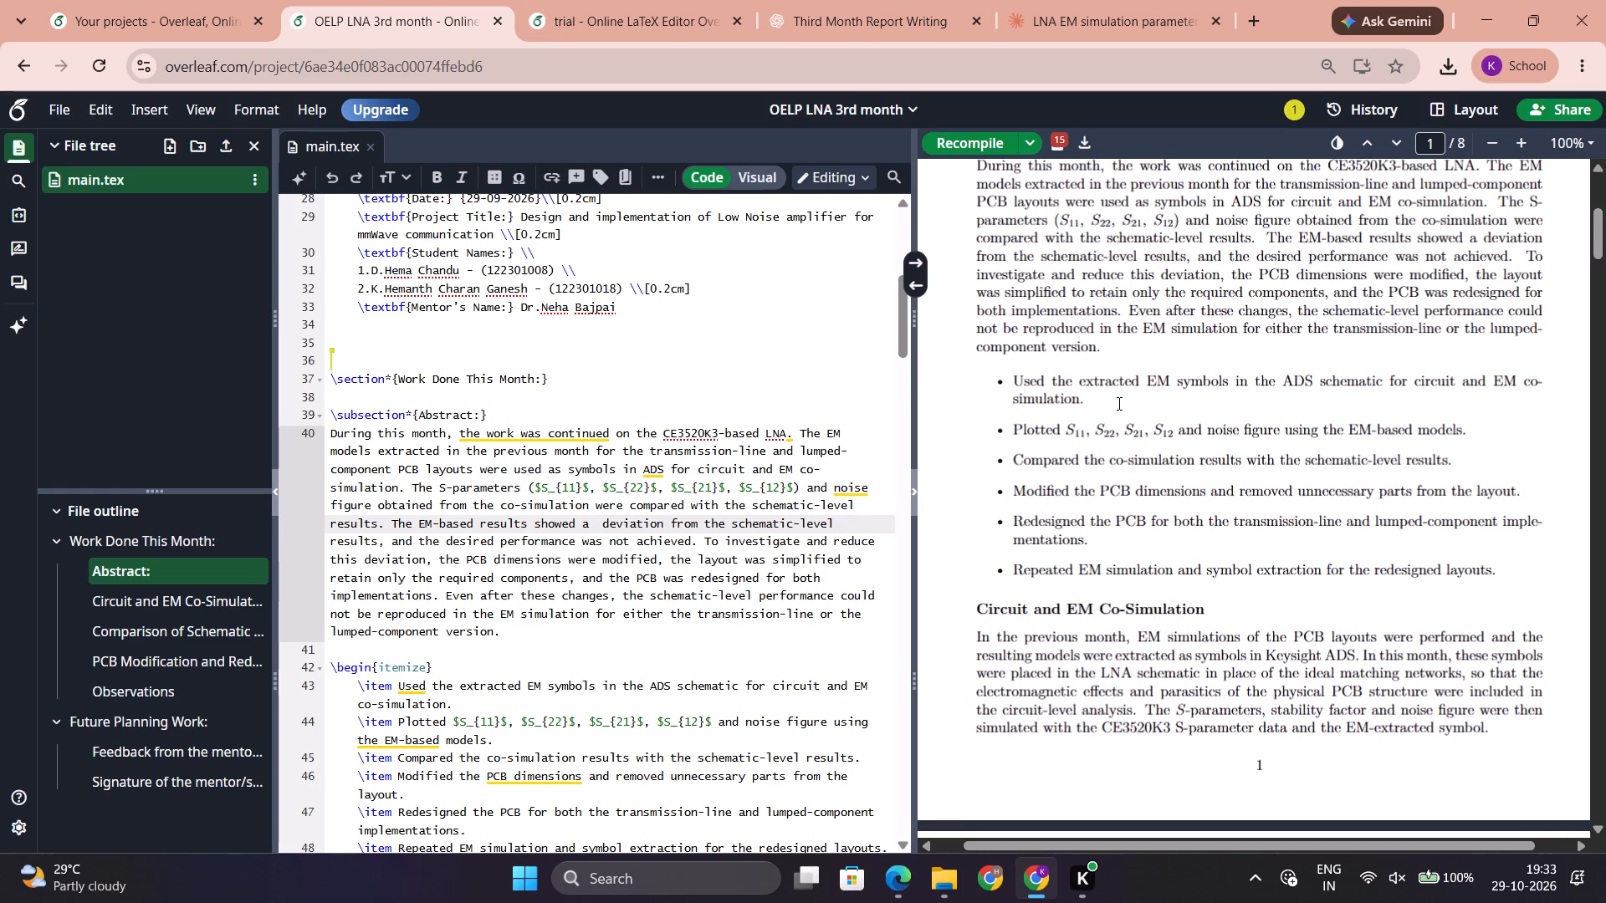
Reread the Circuit and EM Co-Simulation text across the page break down to the transmission-line schematic placeholder on page 2.
scroll(1118, 403, "down", 3)
scroll(1118, 403, "up", 1)
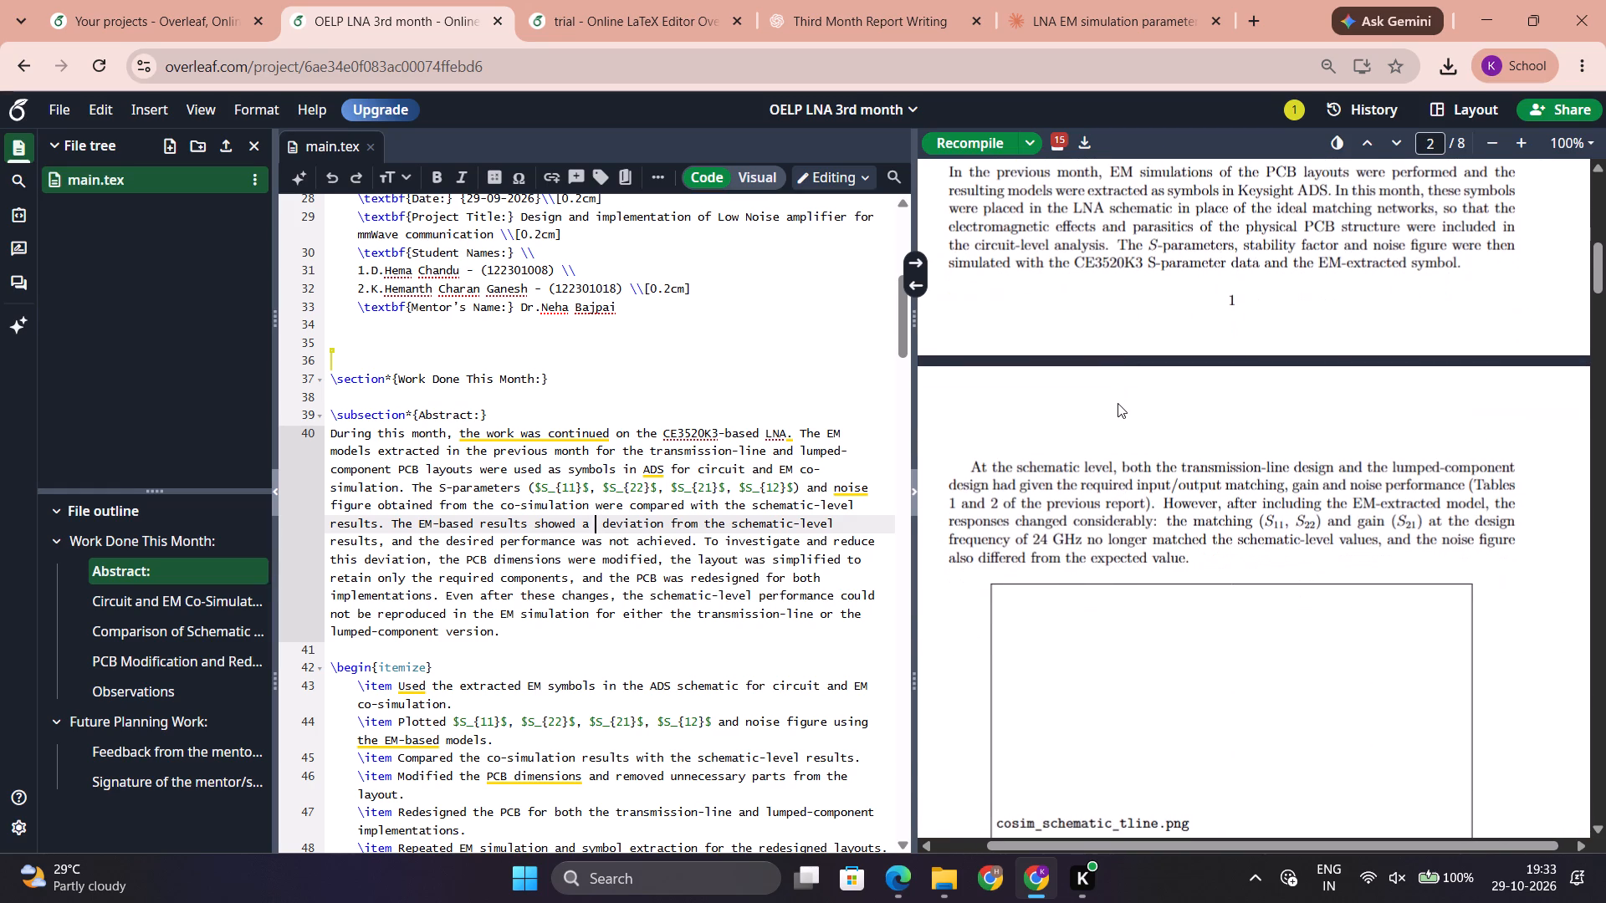
scroll(1118, 403, "up", 1)
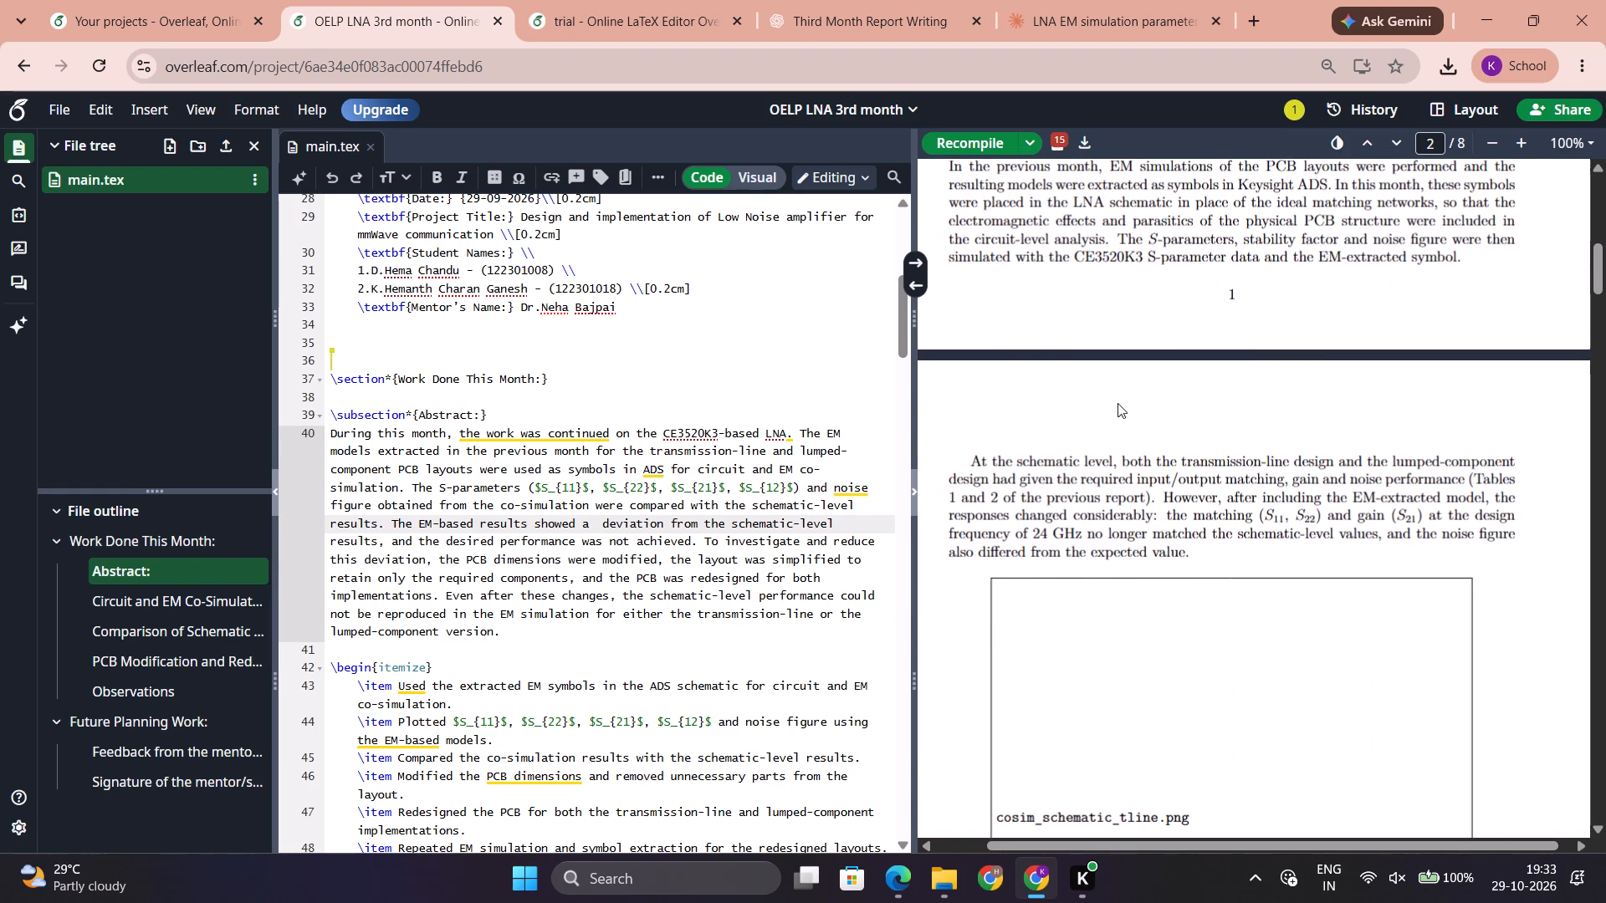
scroll(1118, 403, "up", 8)
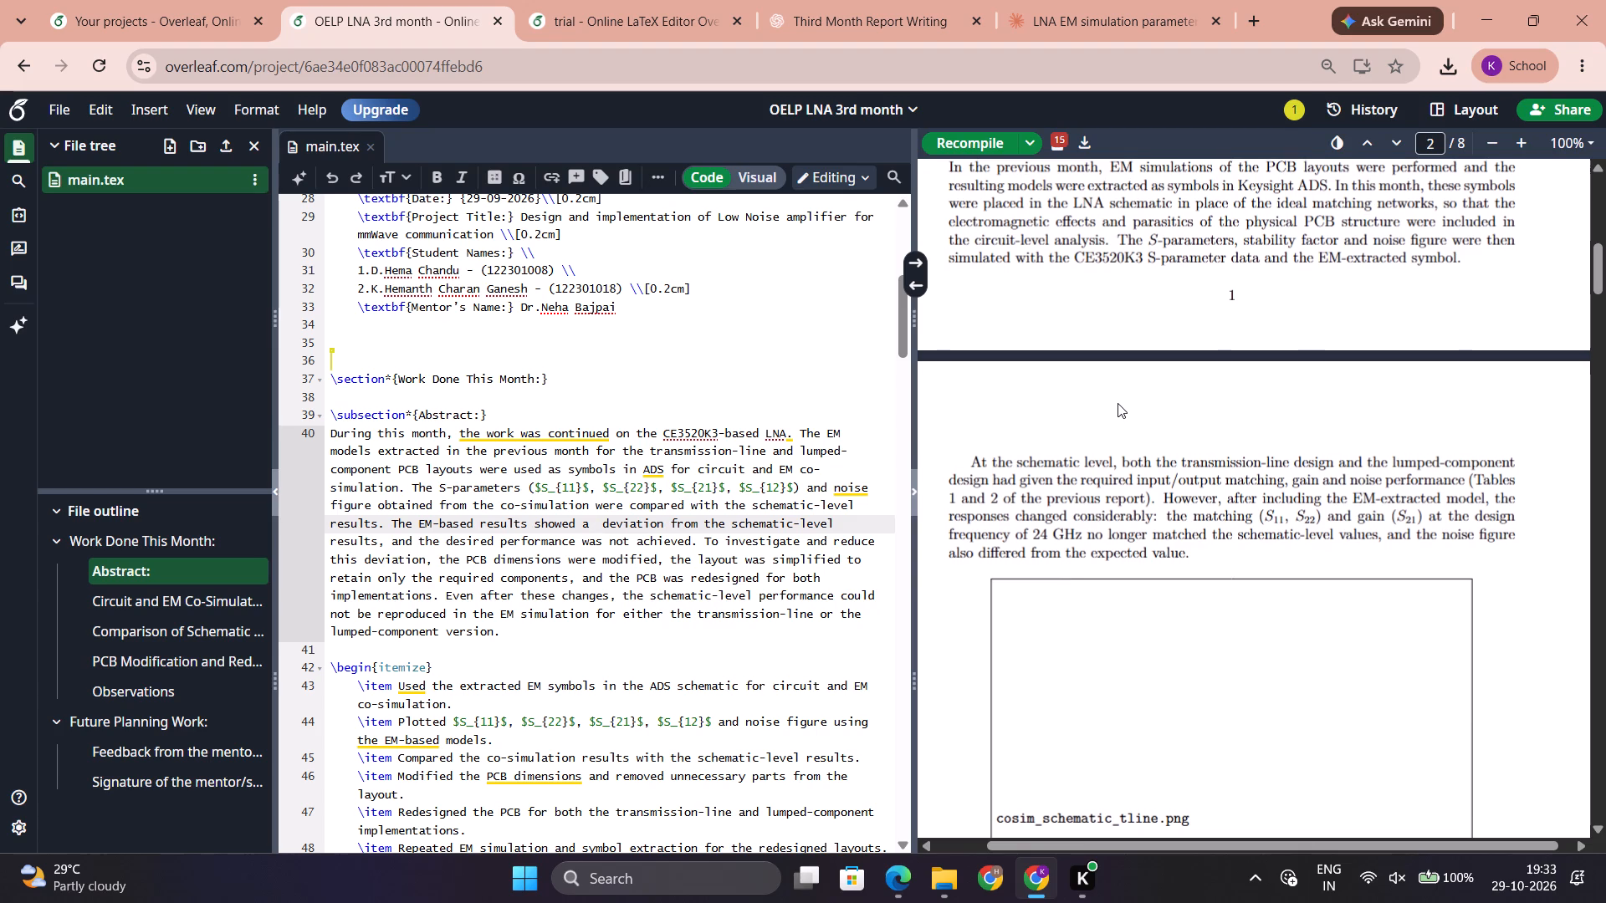
scroll(1118, 403, "up", 1)
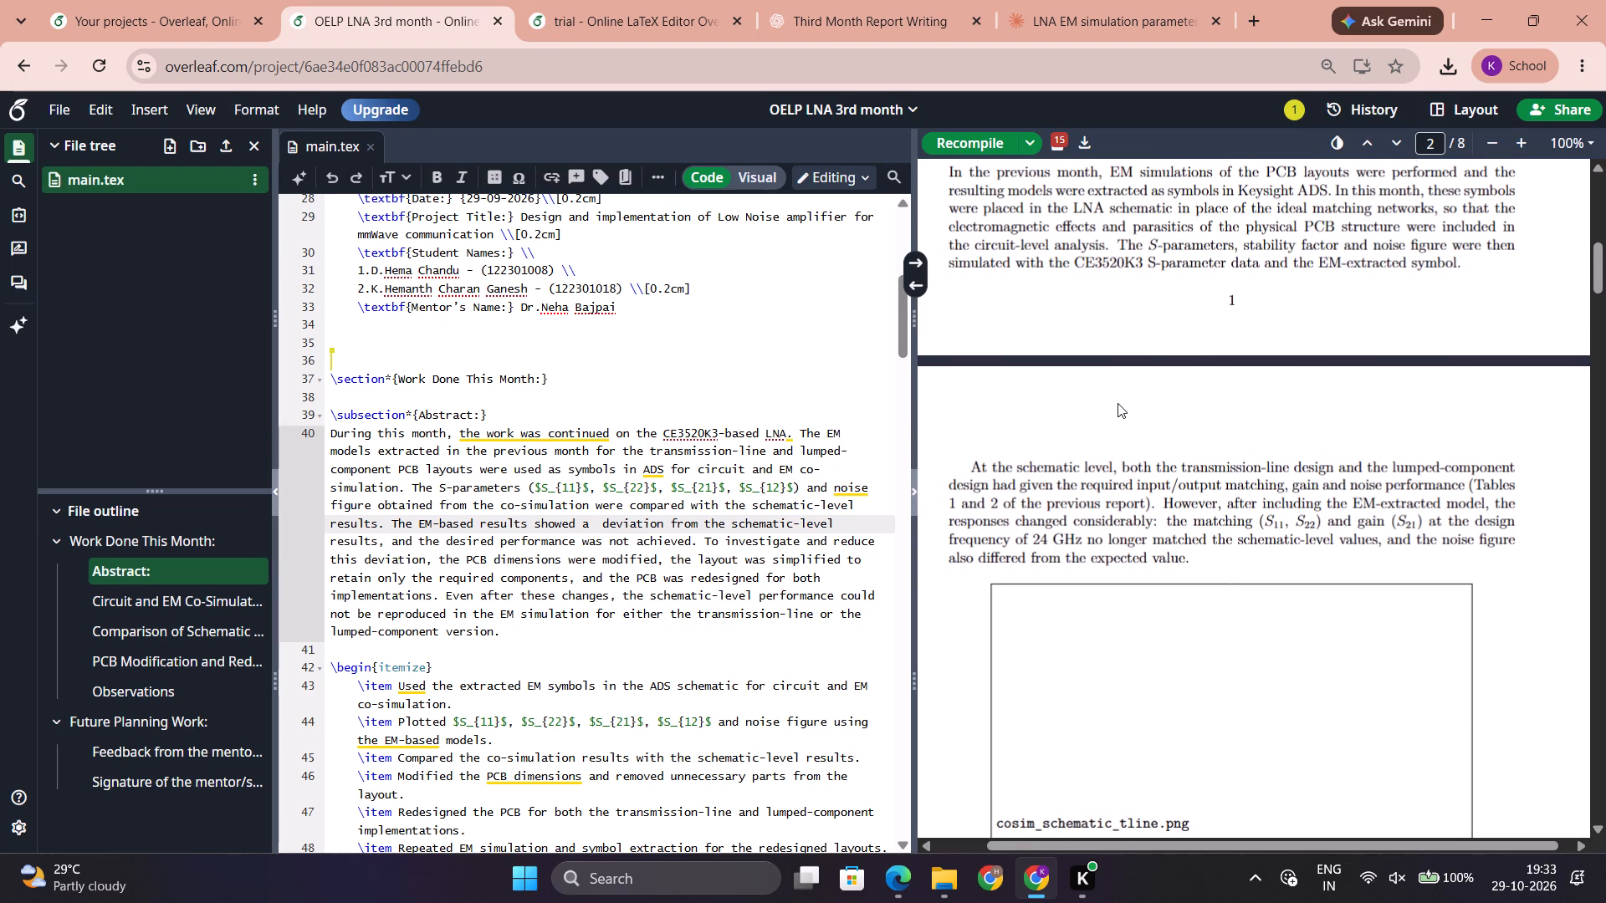
Reread the end of the Circuit and EM Co-Simulation introduction and the schematic-level performance paragraph across pages 1 and 2.
scroll(1118, 403, "up", 8)
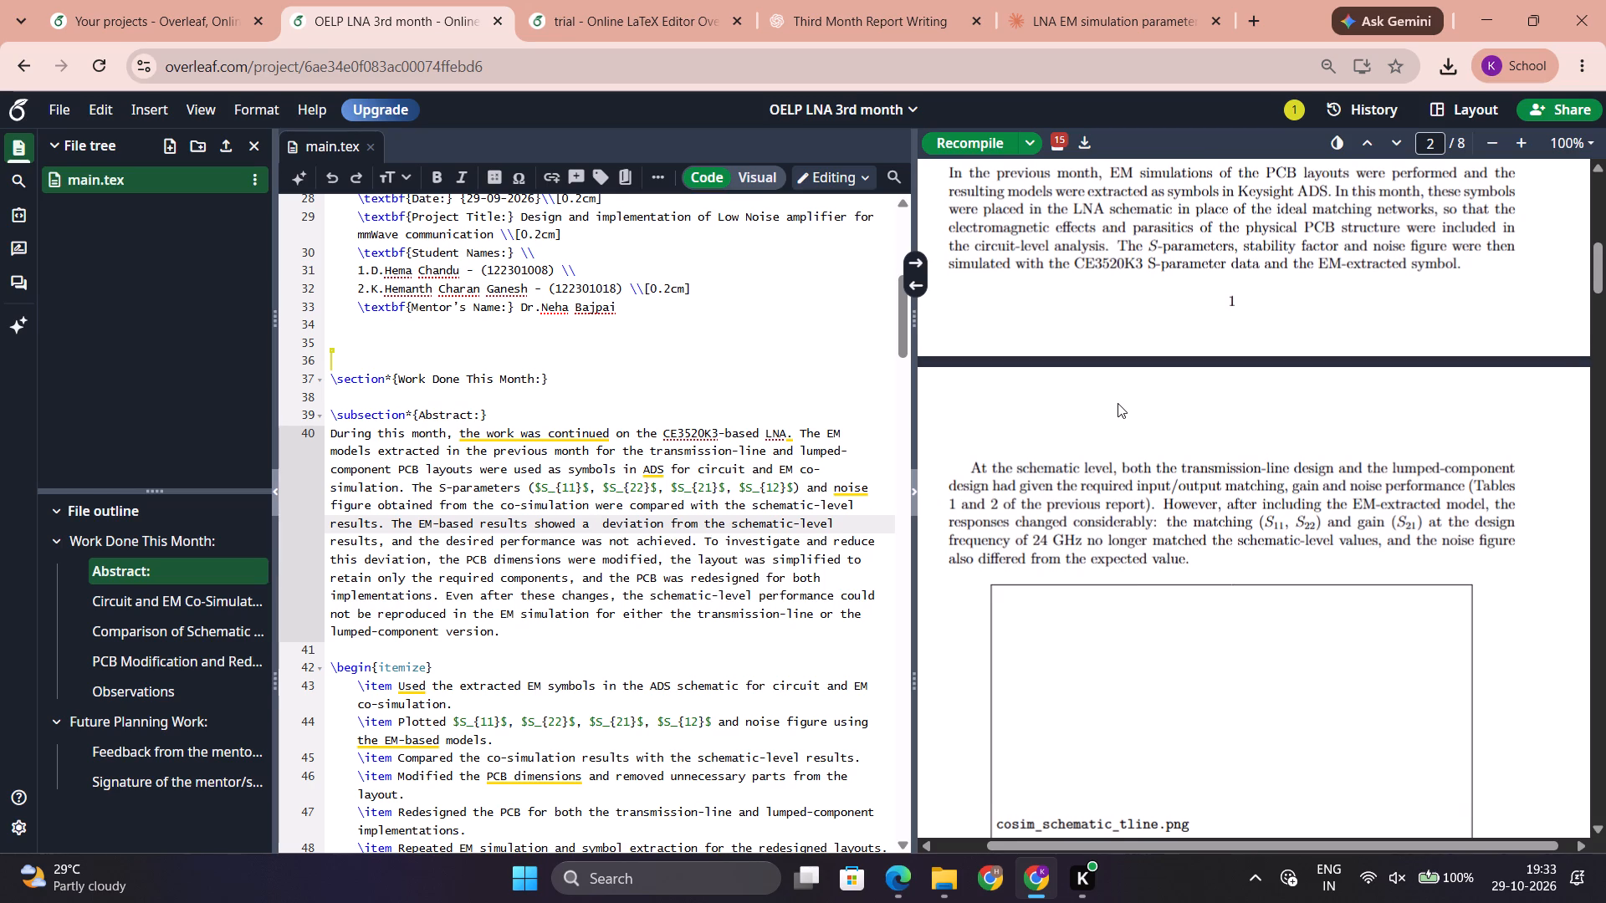
scroll(1118, 403, "up", 6)
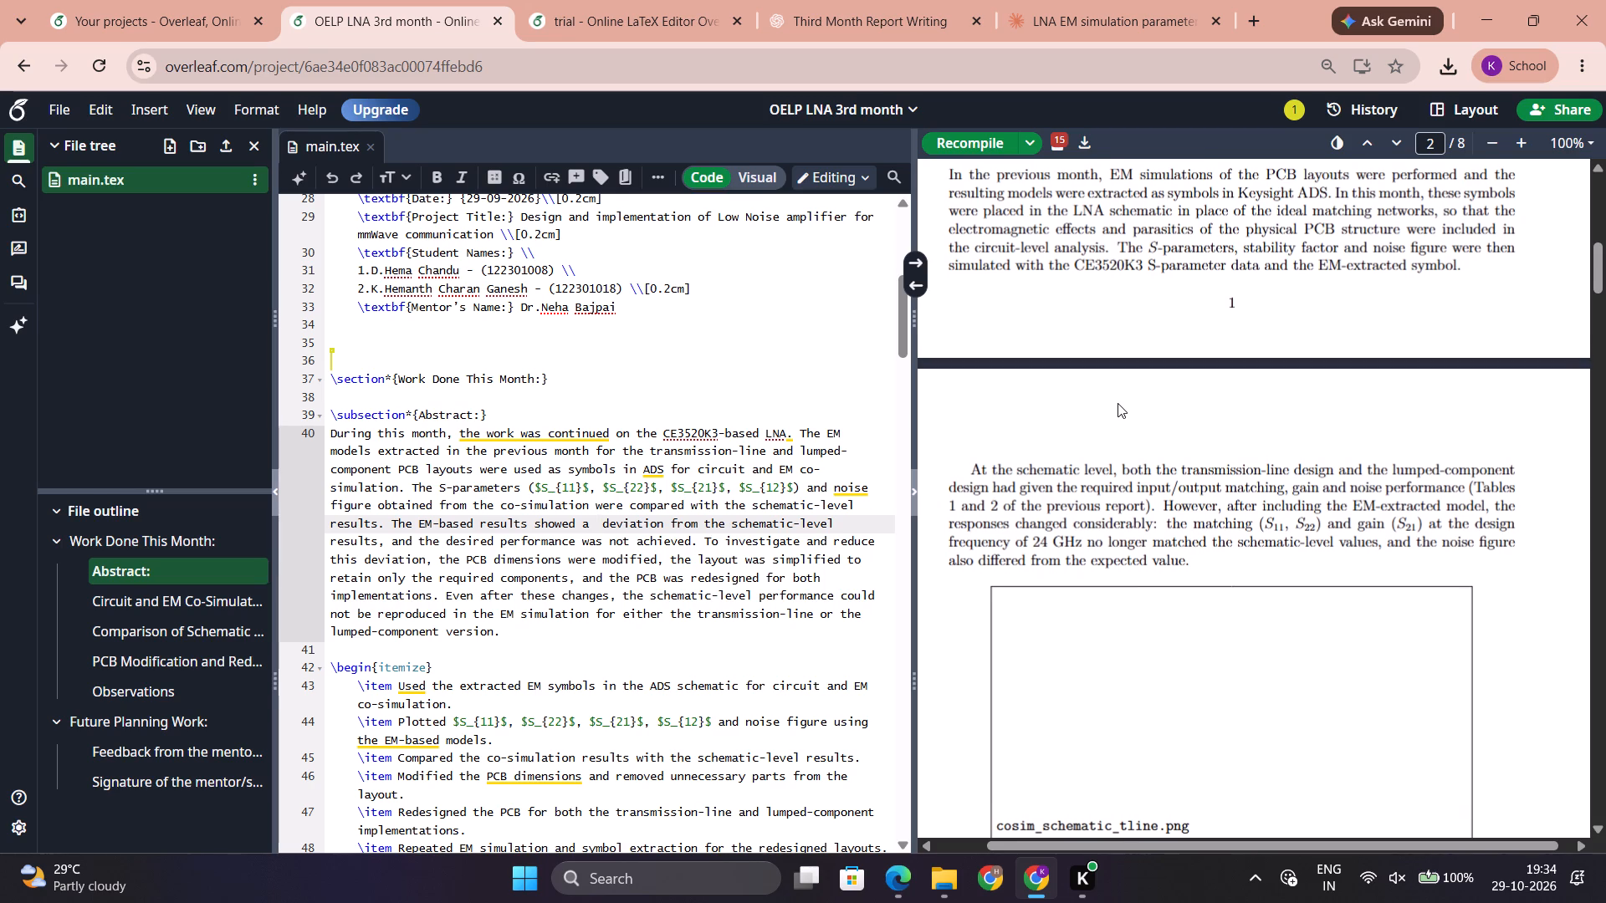
scroll(1118, 403, "up", 2)
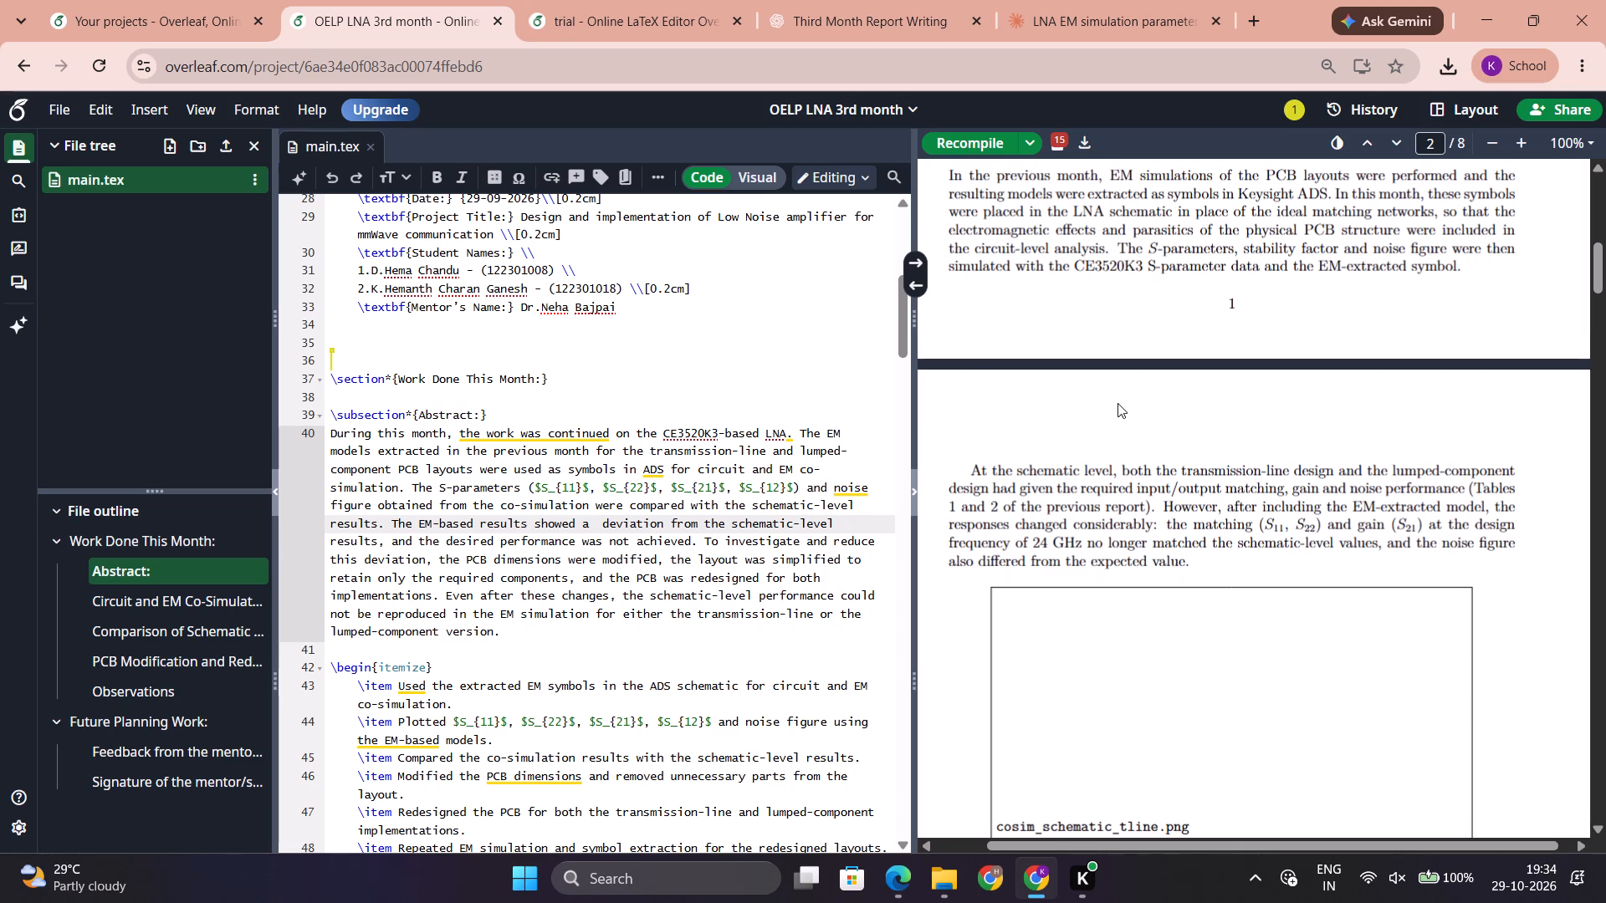
scroll(1118, 403, "up", 3)
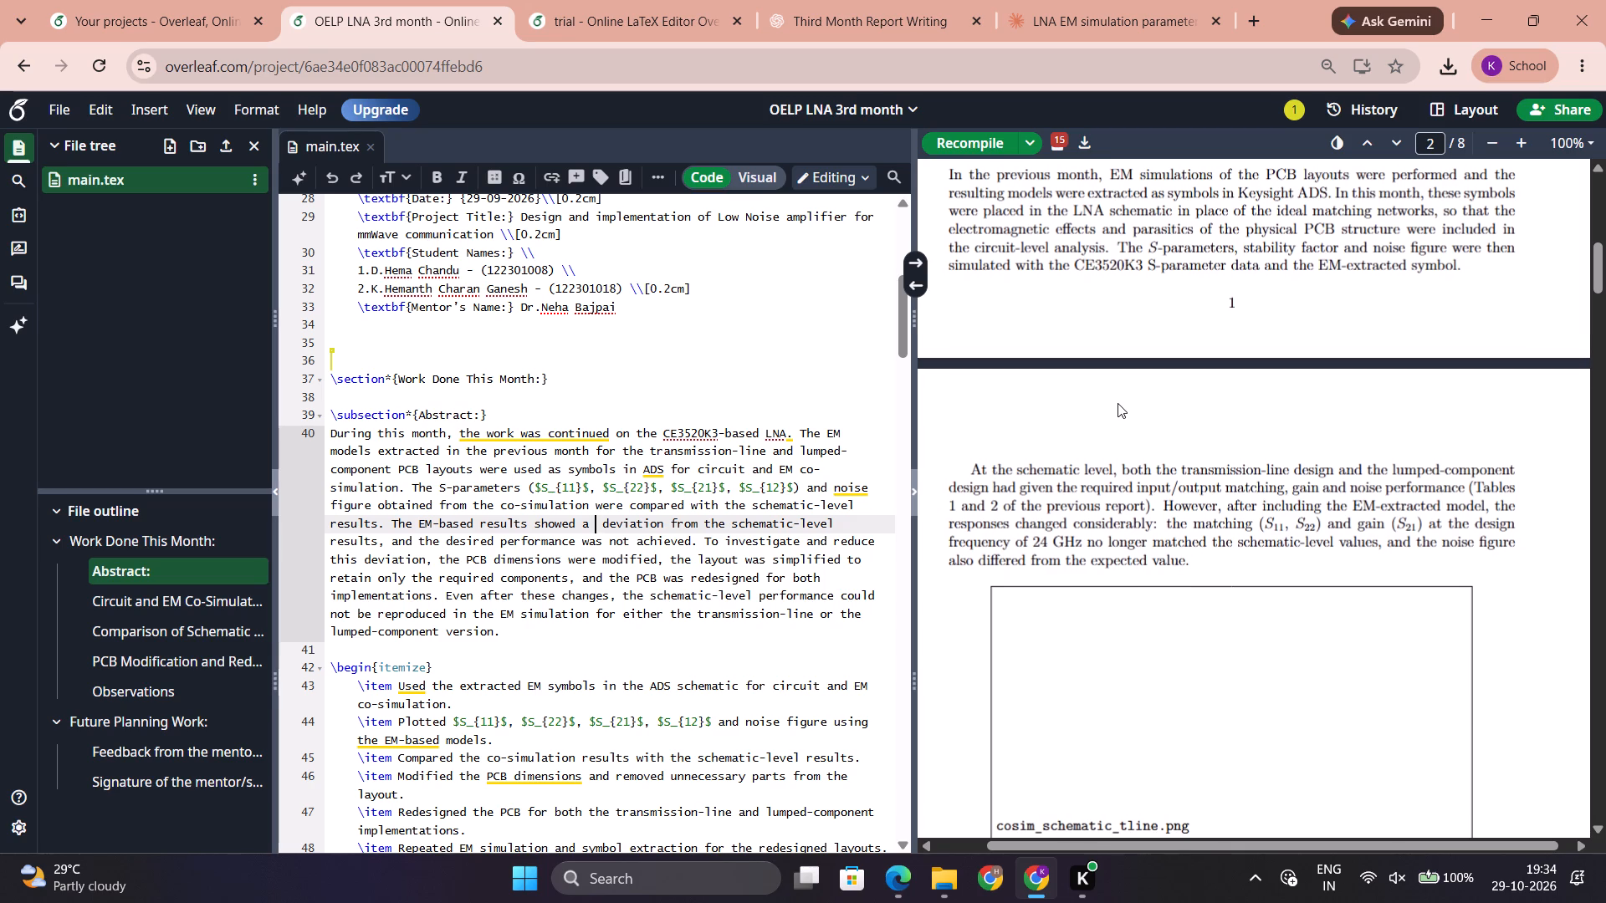
scroll(1118, 403, "up", 2)
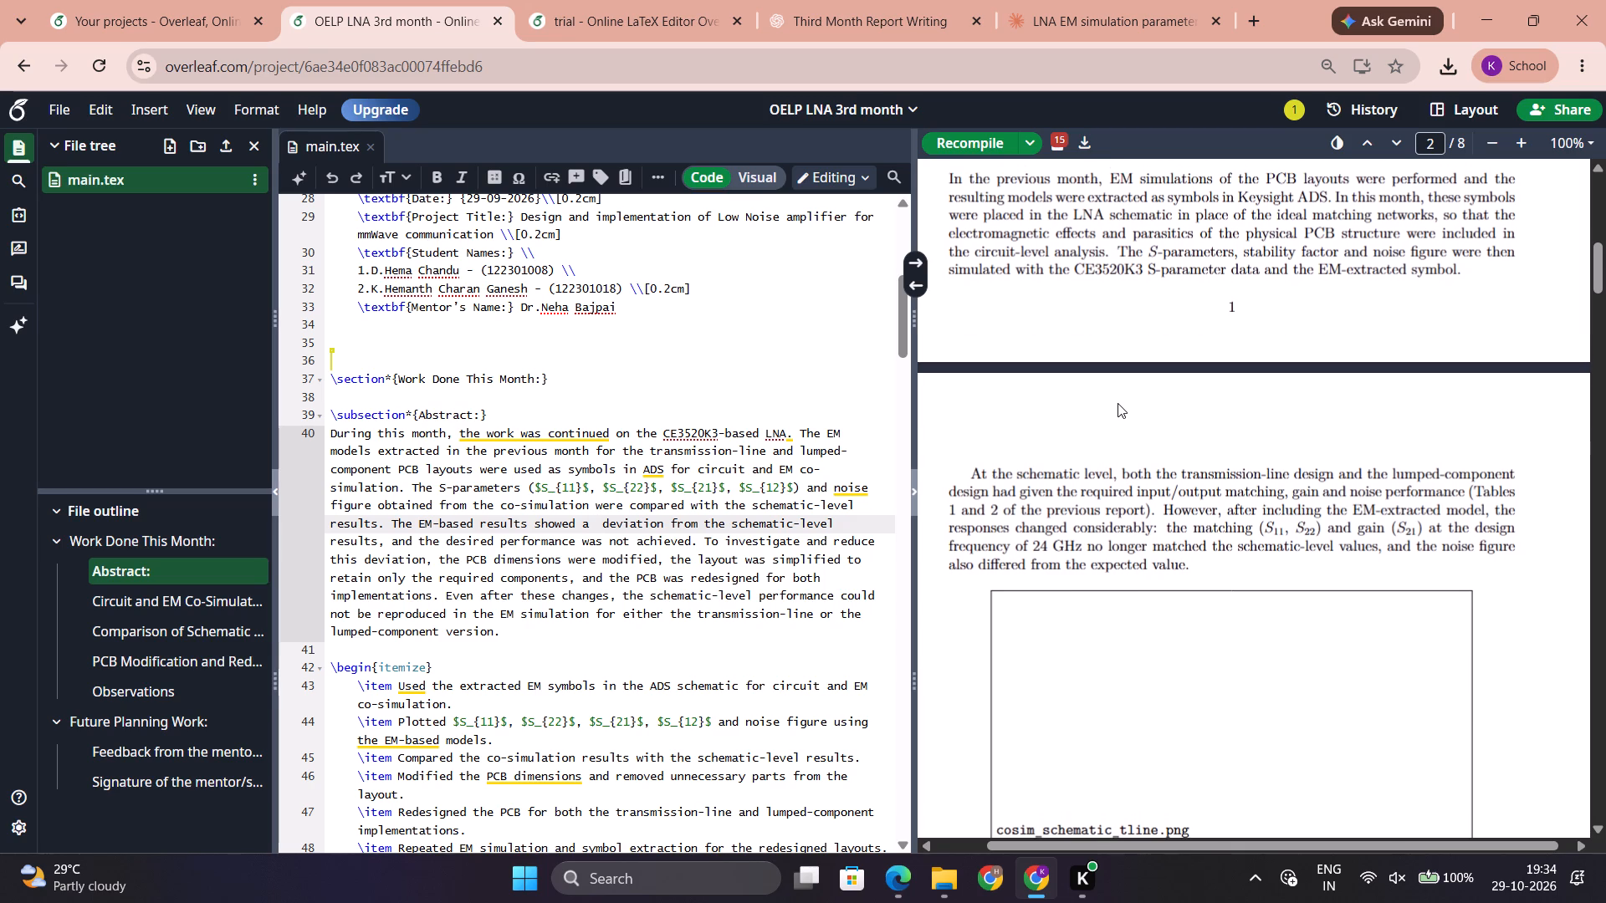
Review page 1 backwards from the co-simulation introduction through the bulleted work list to the Abstract and title details.
scroll(1118, 403, "up", 1)
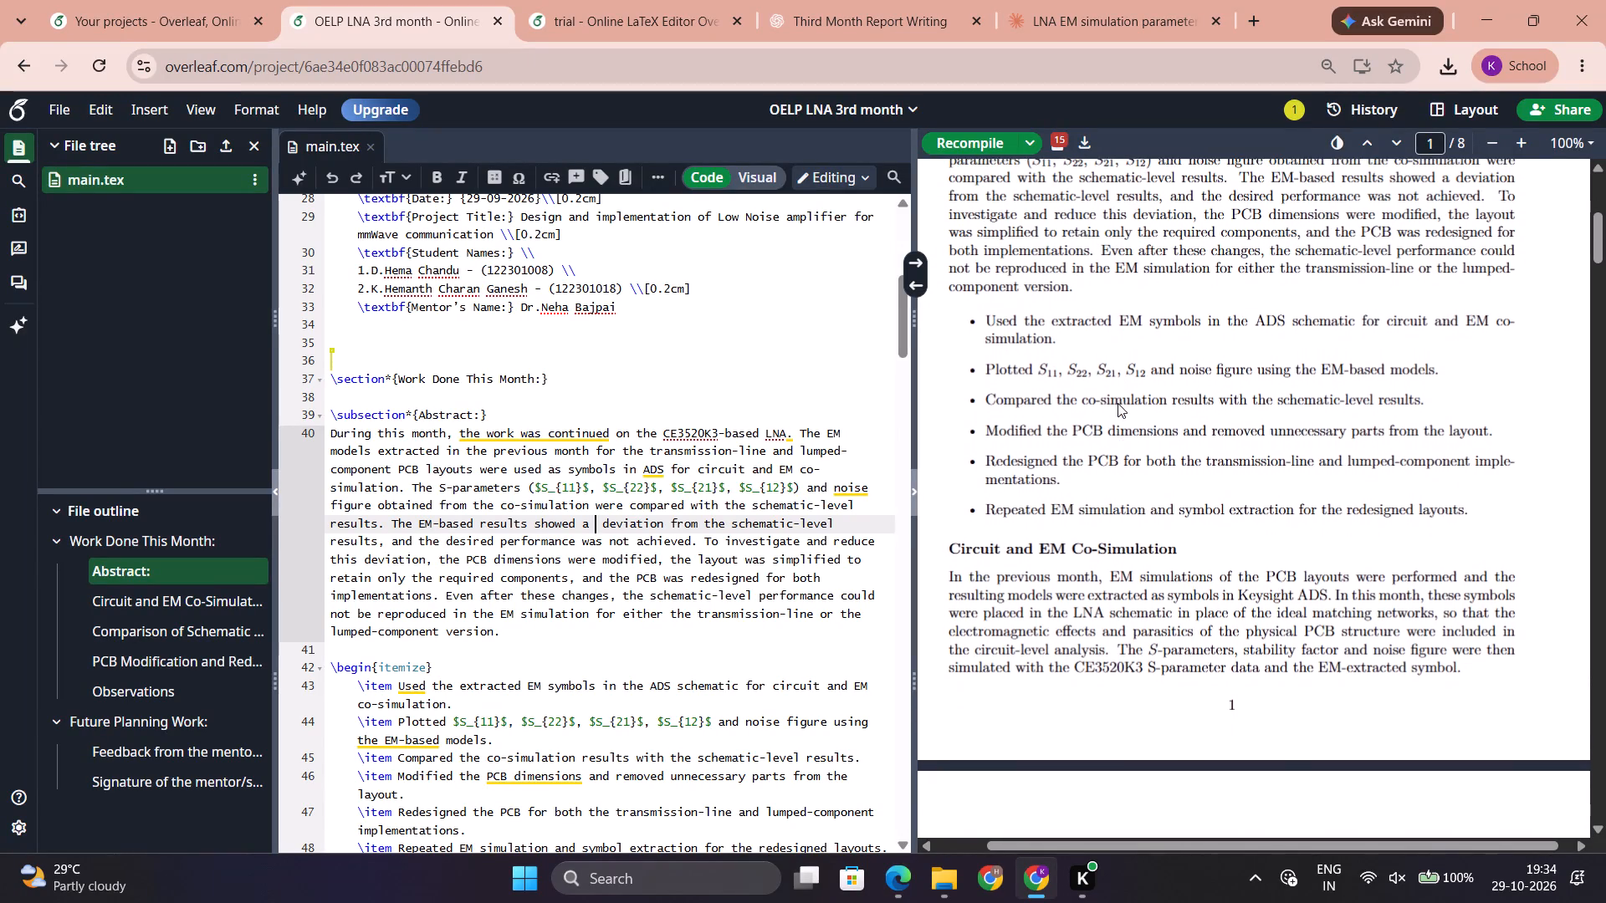
scroll(1118, 403, "up", 1)
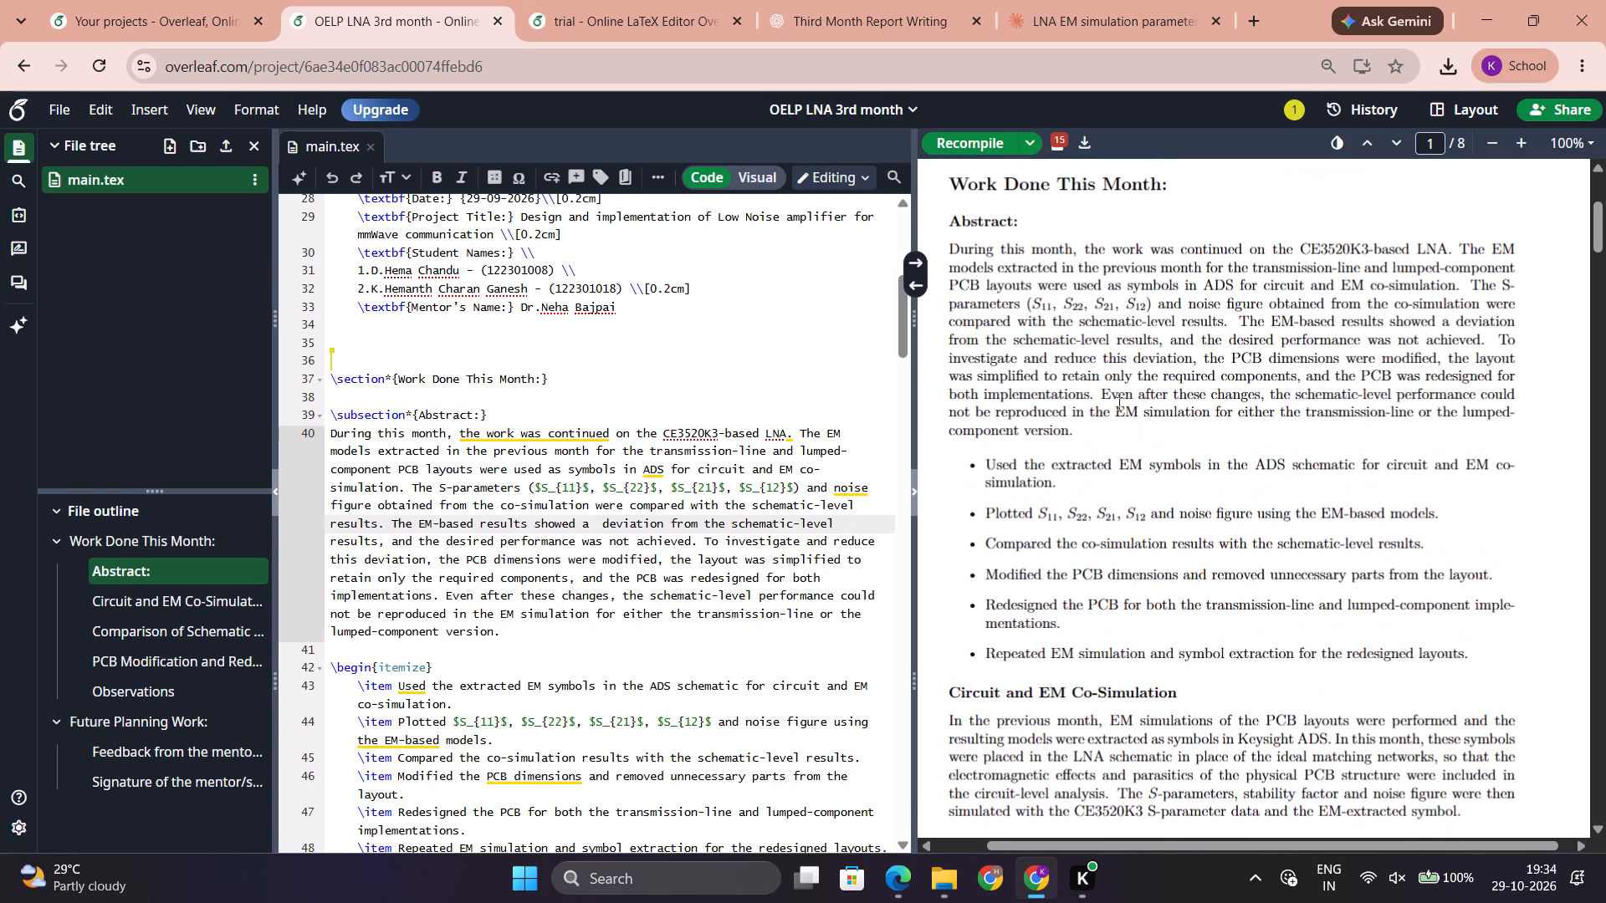
scroll(1118, 403, "up", 4)
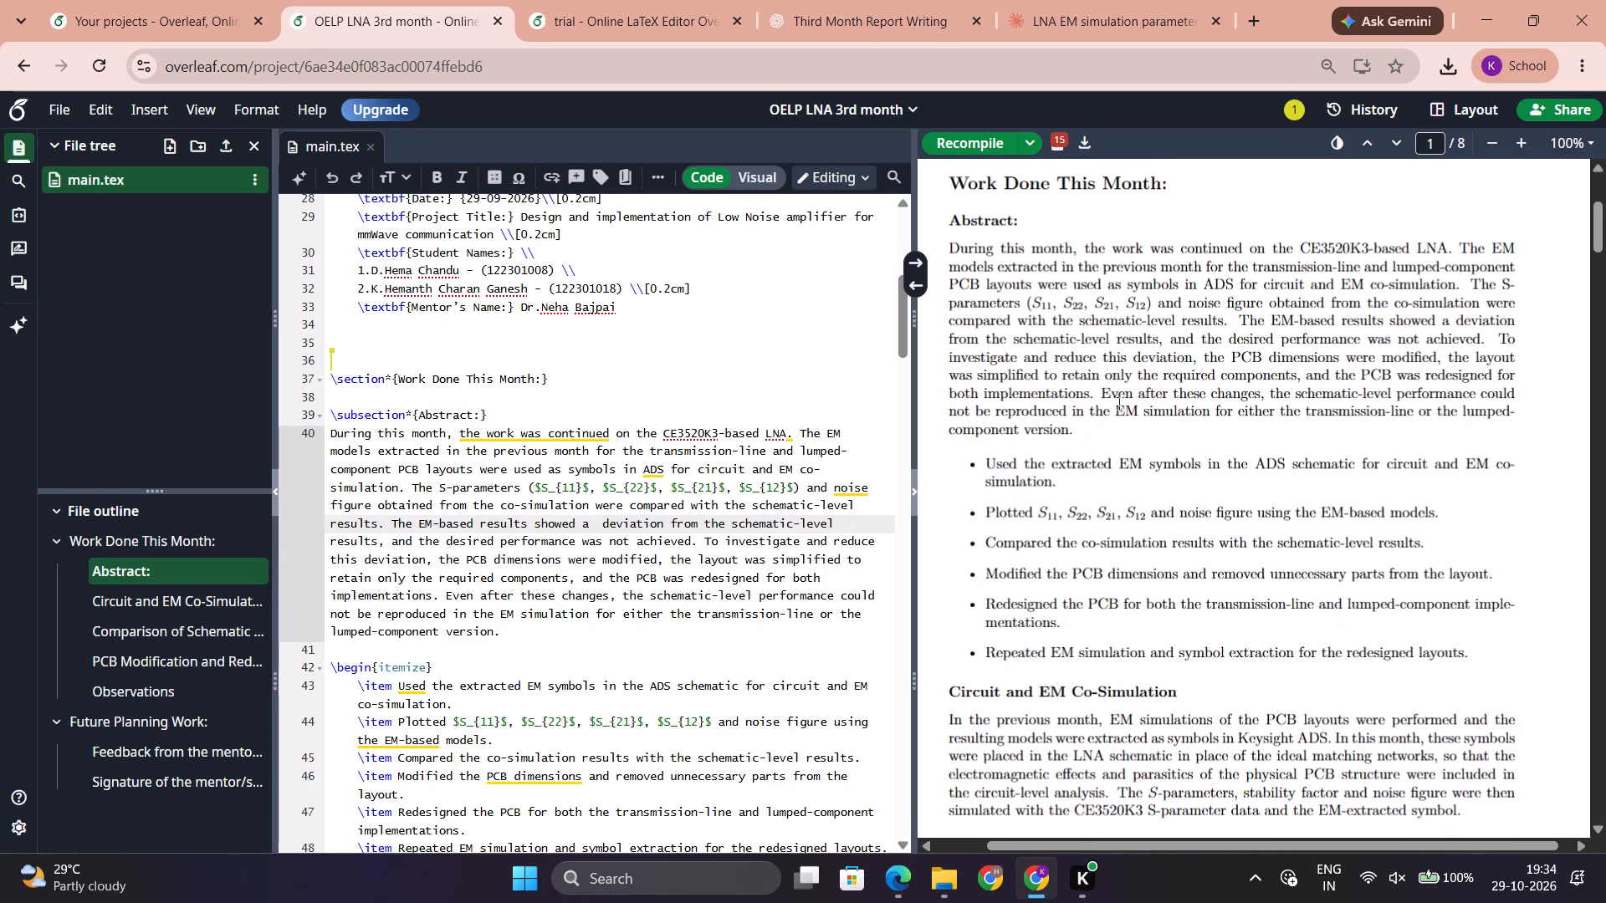
scroll(1118, 403, "up", 2)
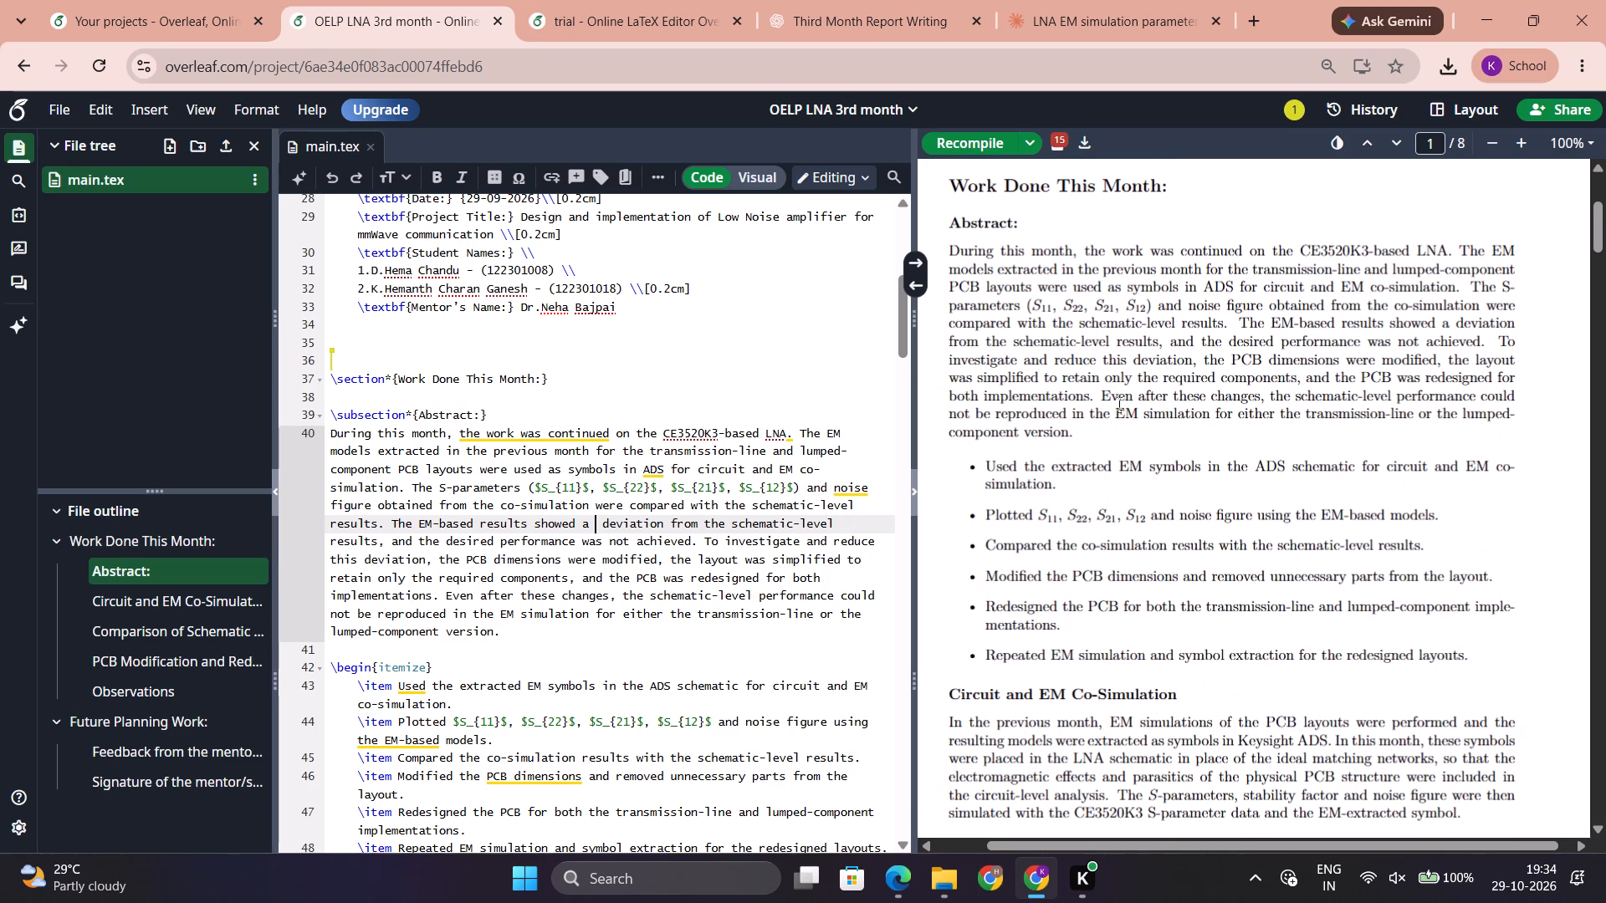
scroll(1118, 403, "up", 1)
Read page 1 again from the Abstract through the work list to the Circuit and EM Co-Simulation section.
scroll(1118, 403, "down", 1)
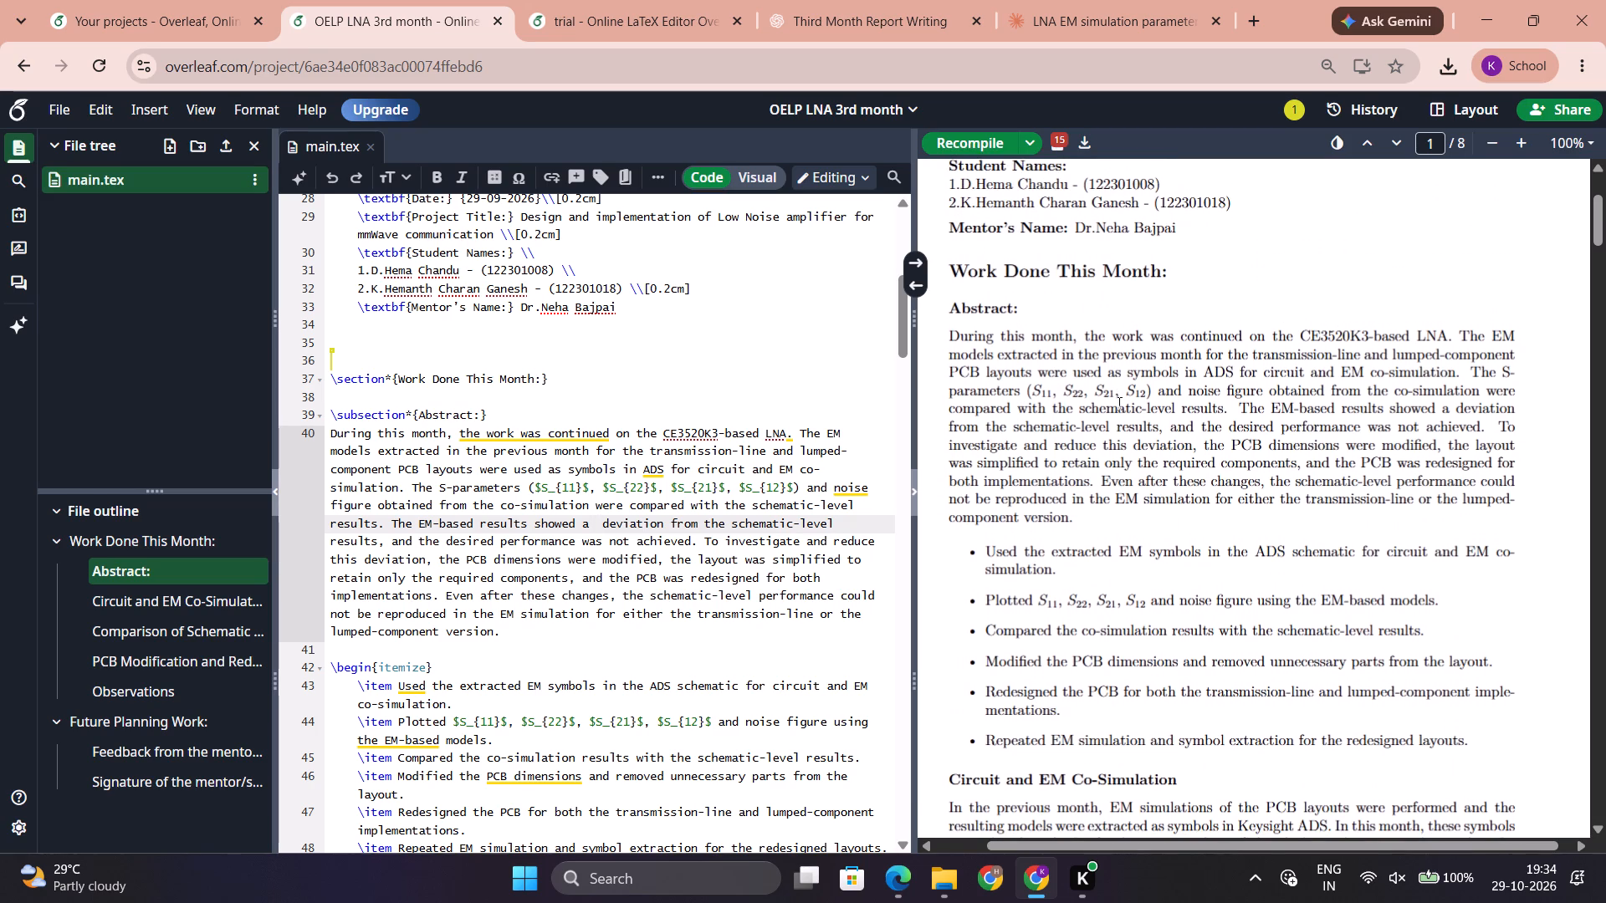
scroll(1118, 403, "down", 2)
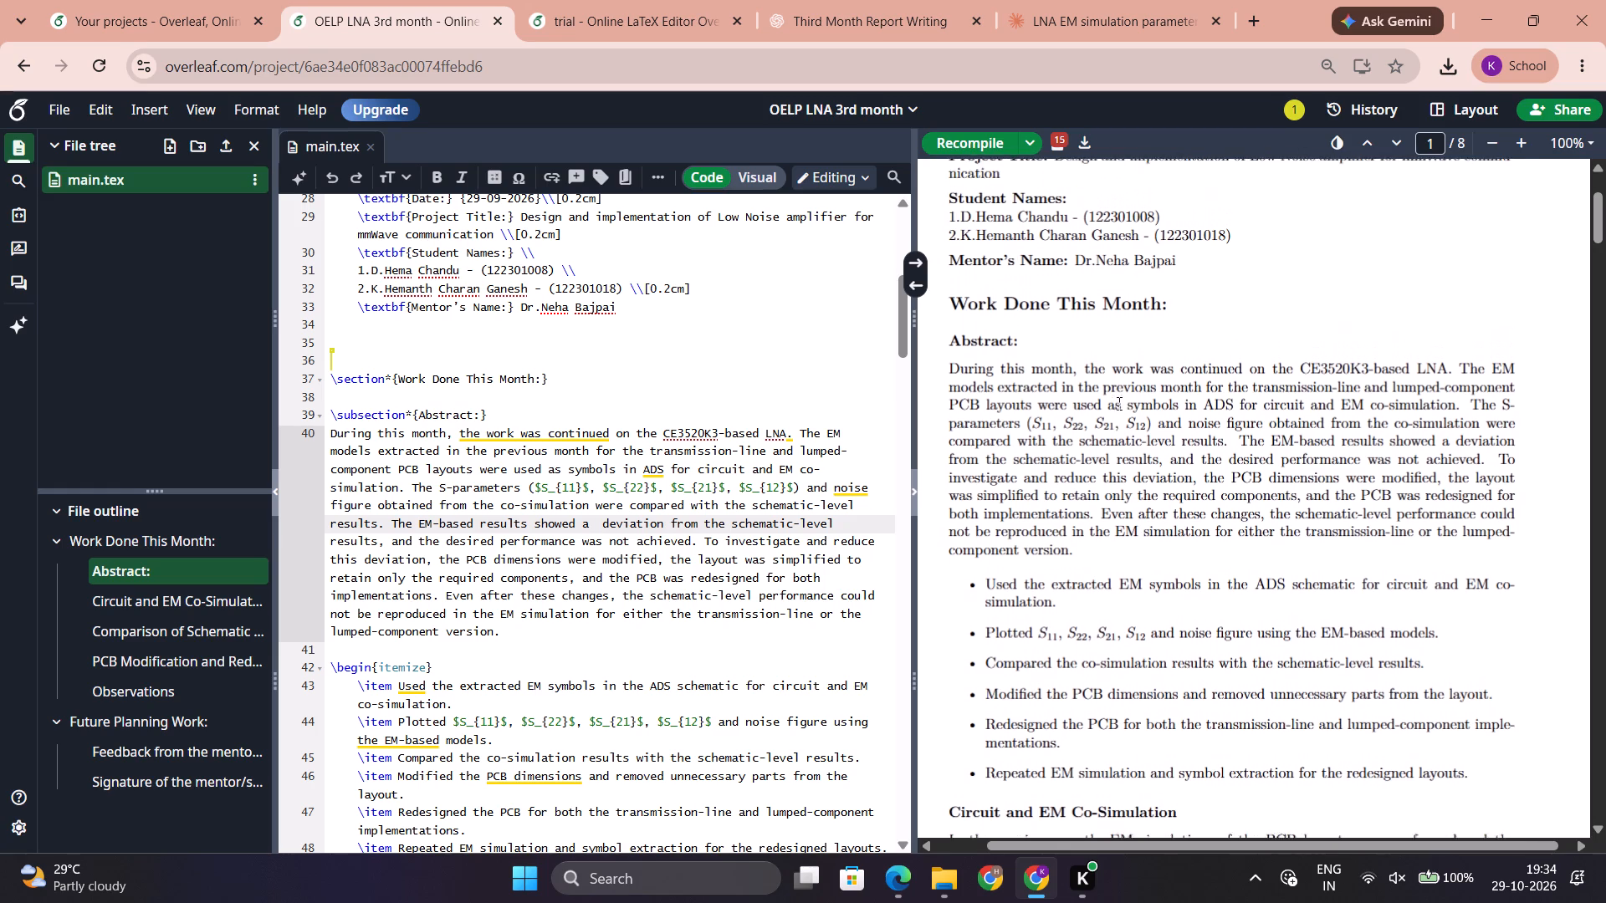
scroll(1118, 403, "down", 1)
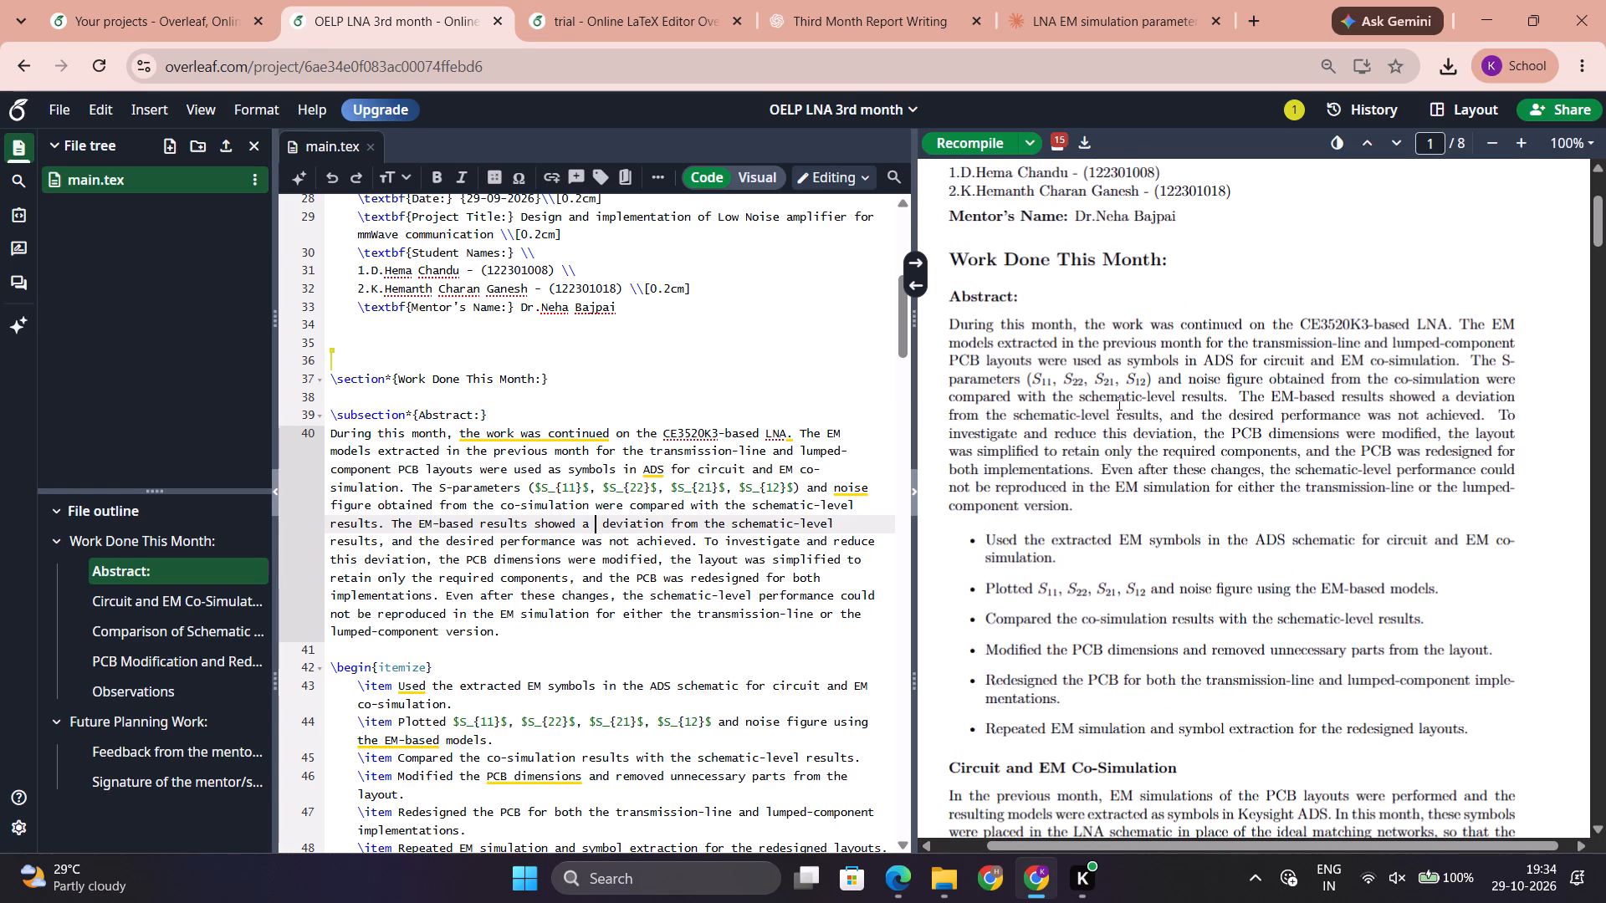
scroll(1118, 403, "down", 2)
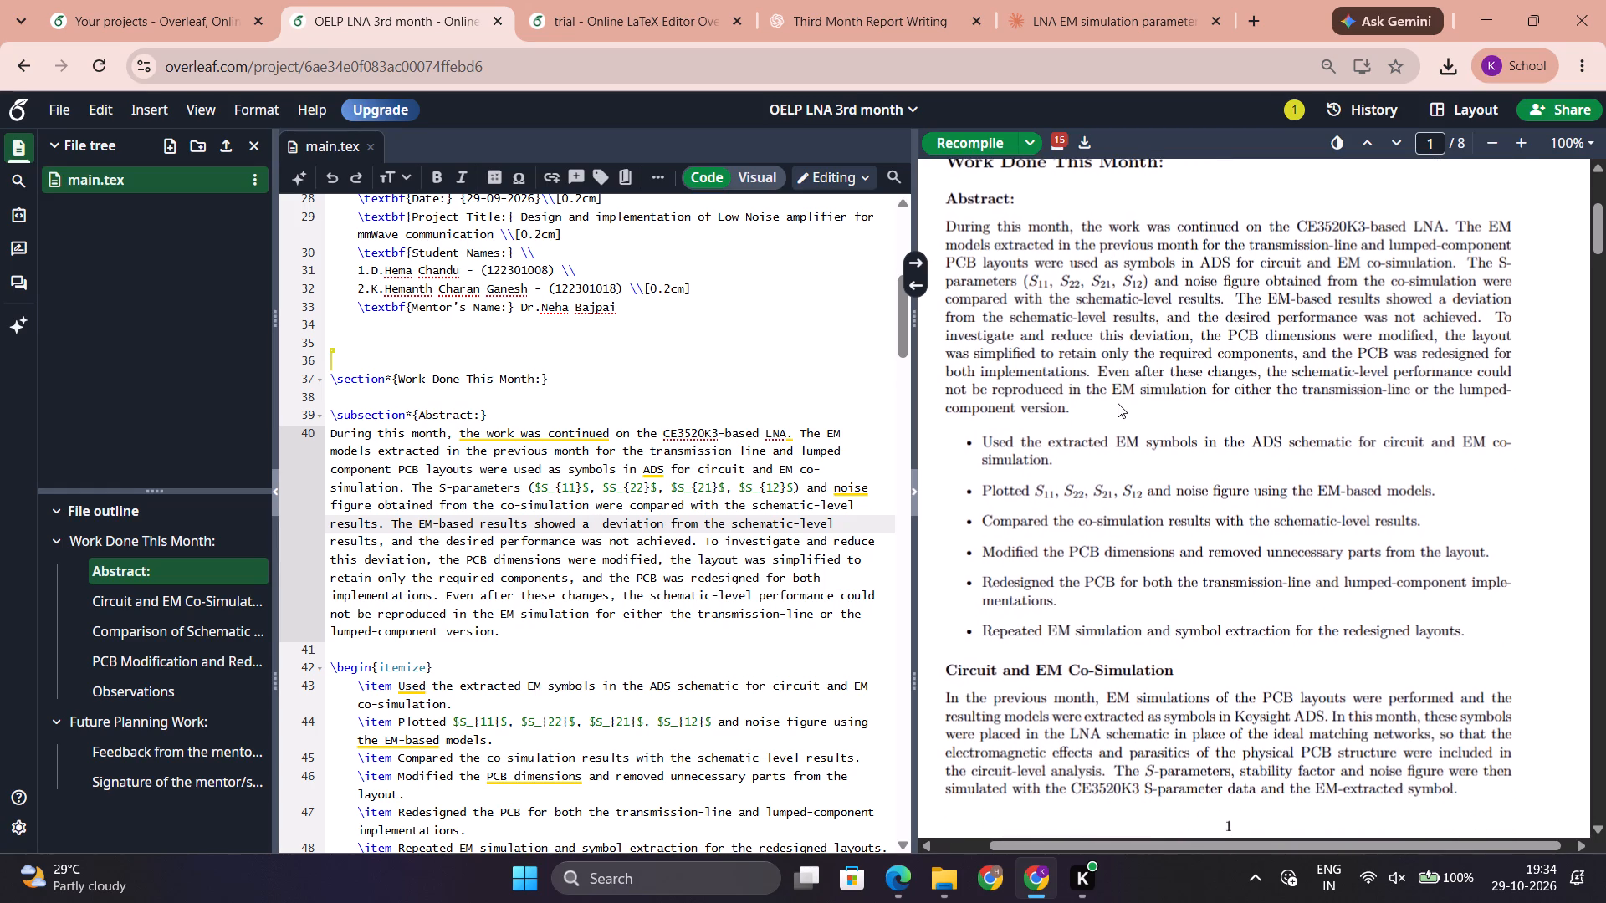
scroll(1118, 403, "down", 3)
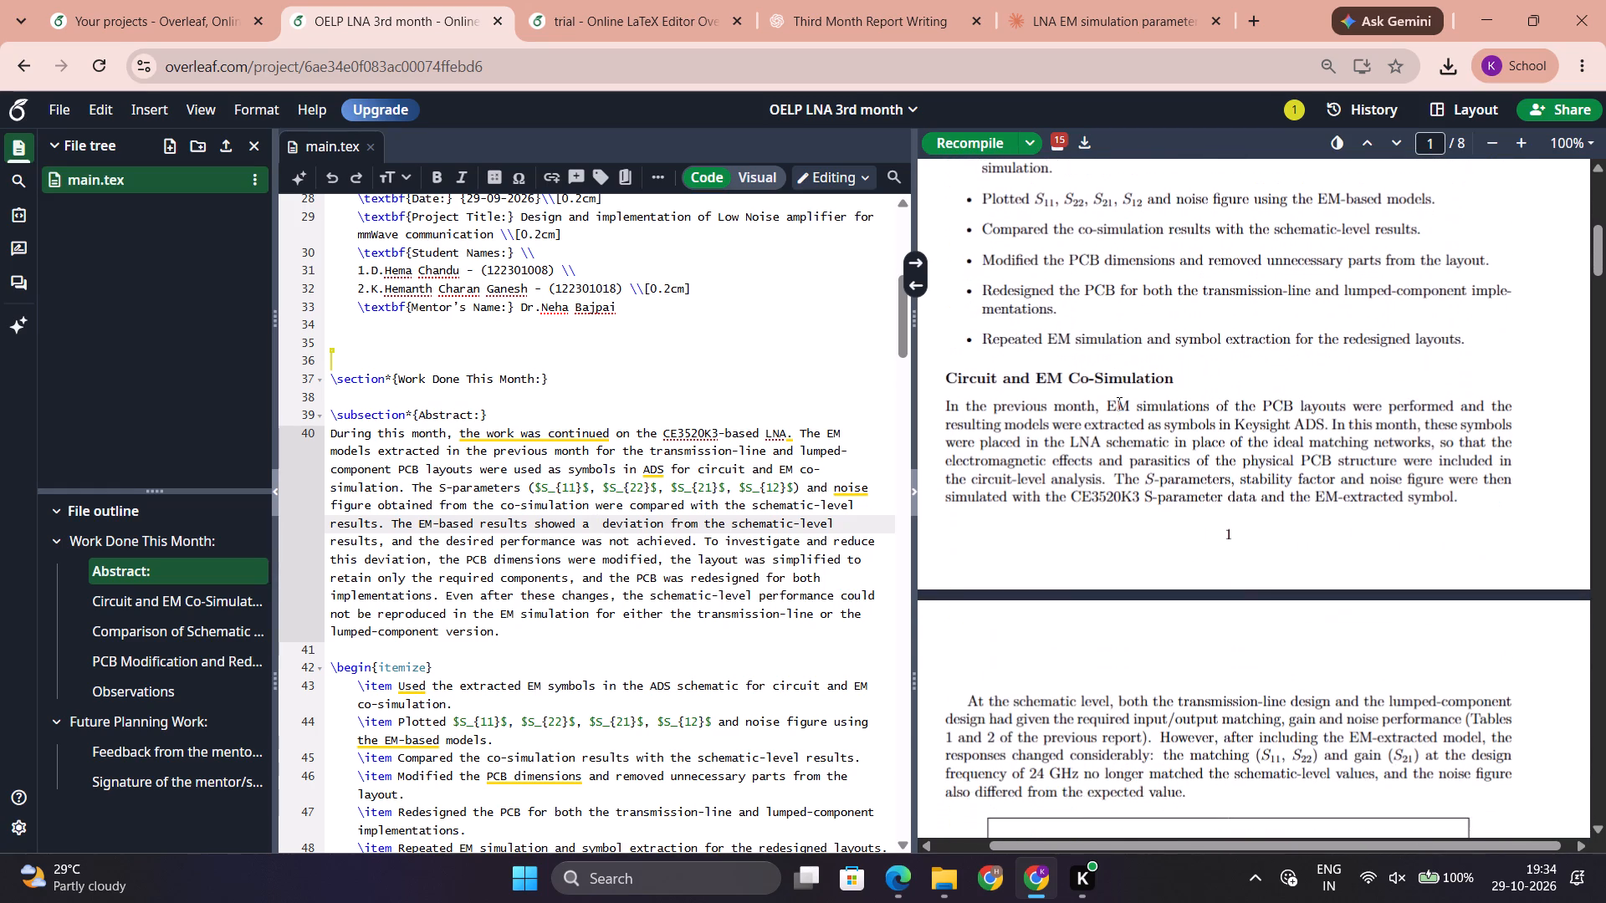
scroll(1118, 403, "down", 3)
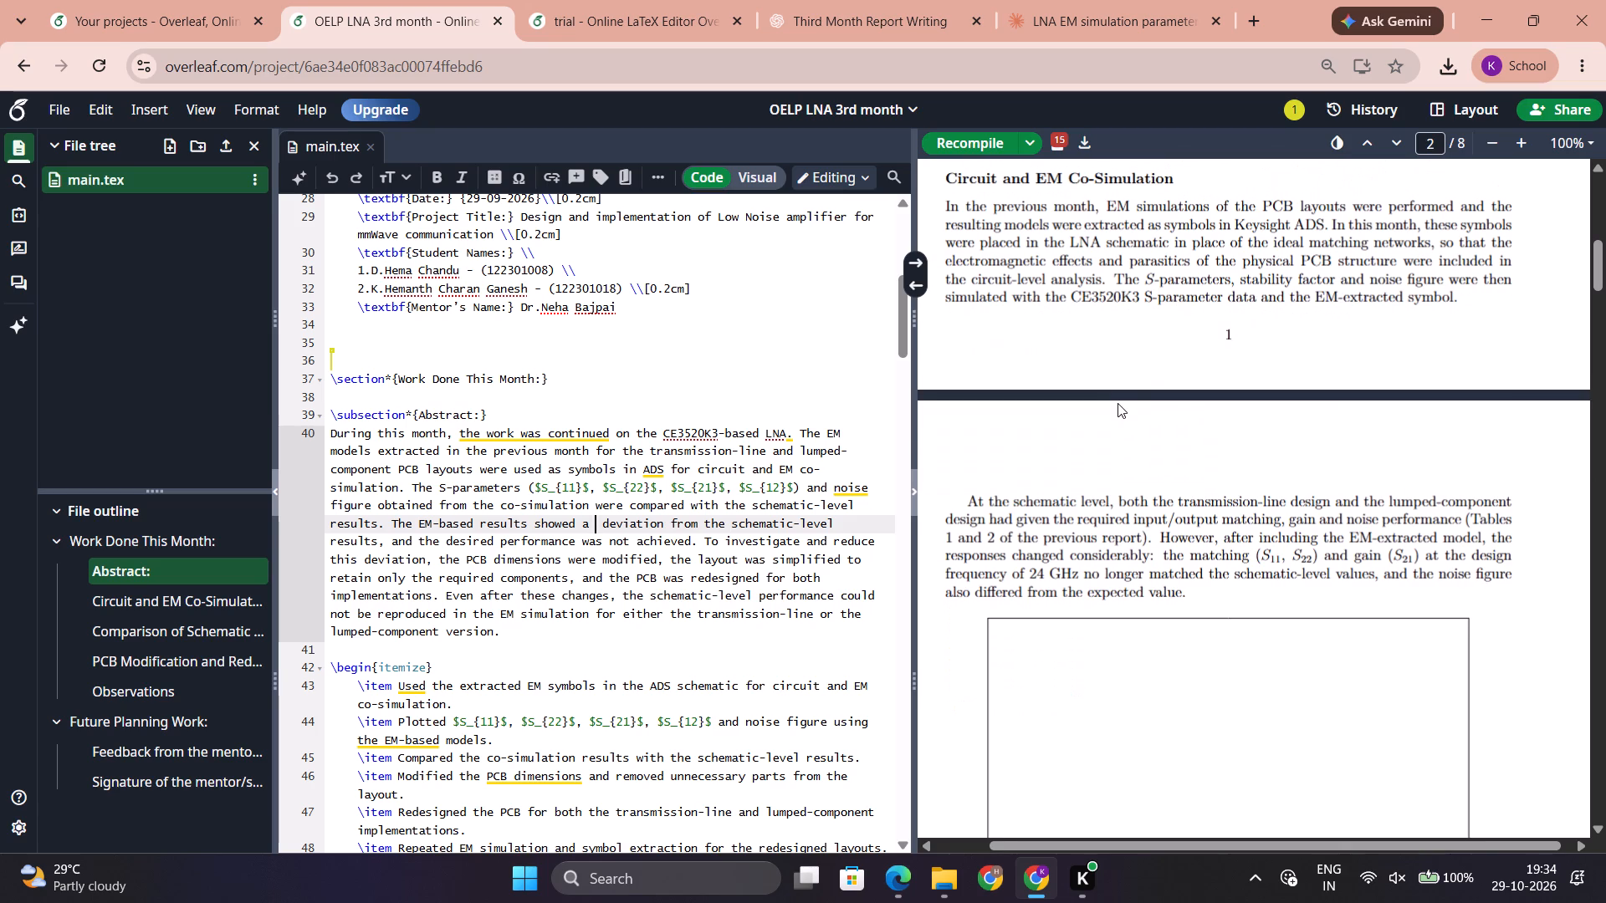
Examine the page 2 paragraph on how the S-parameters, gain and noise figure changed with the EM-extracted model.
scroll(1118, 403, "down", 1)
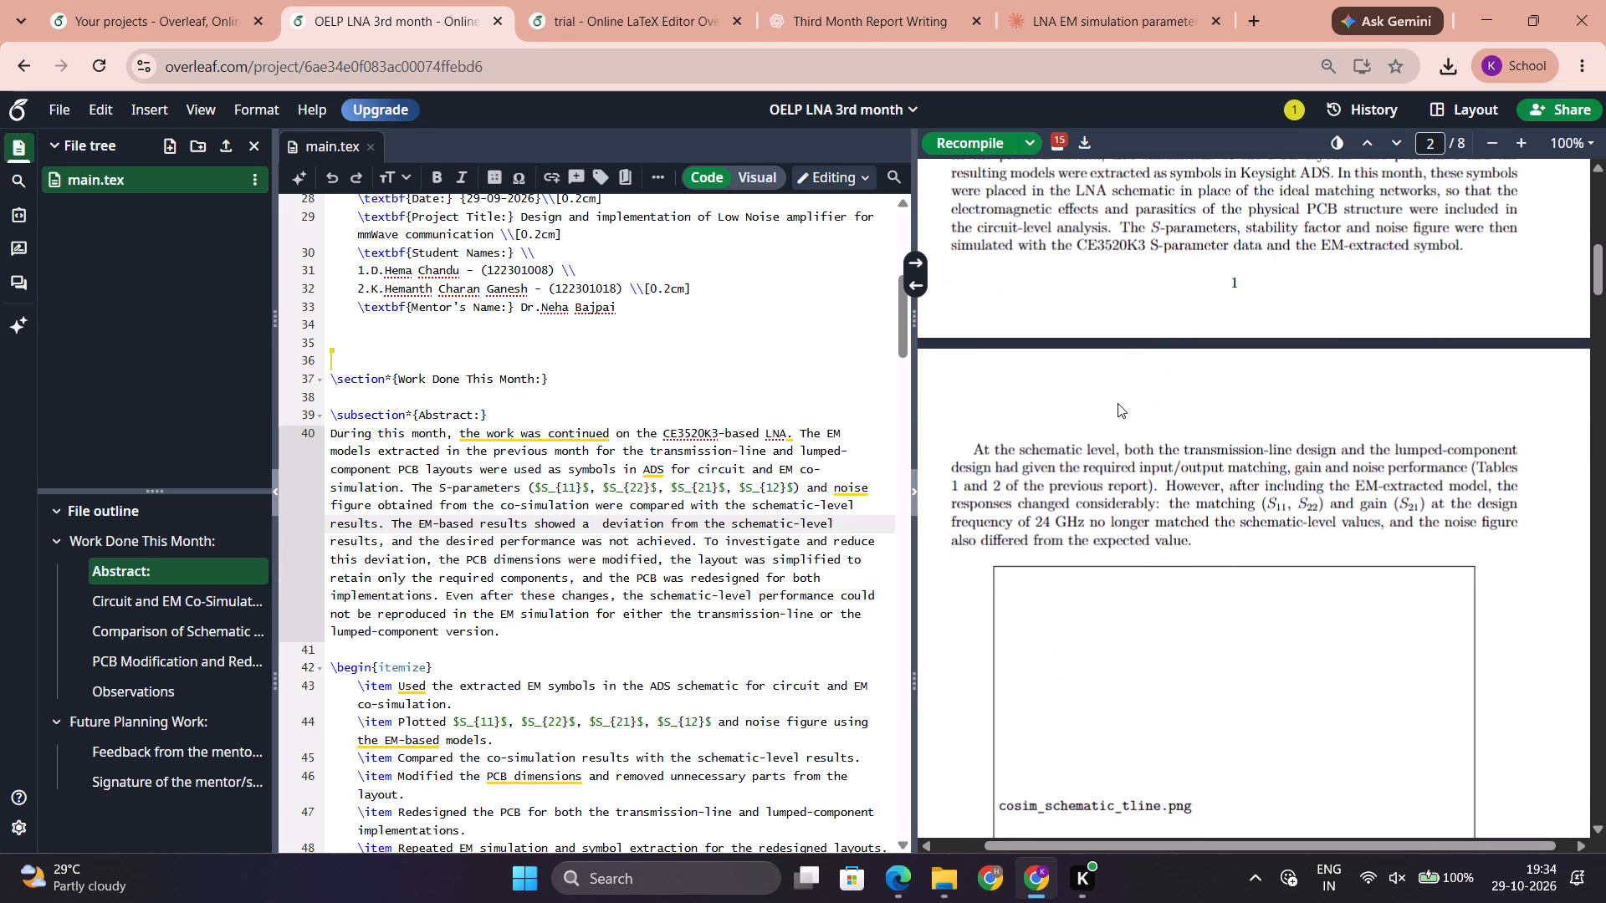
scroll(1118, 403, "down", 1)
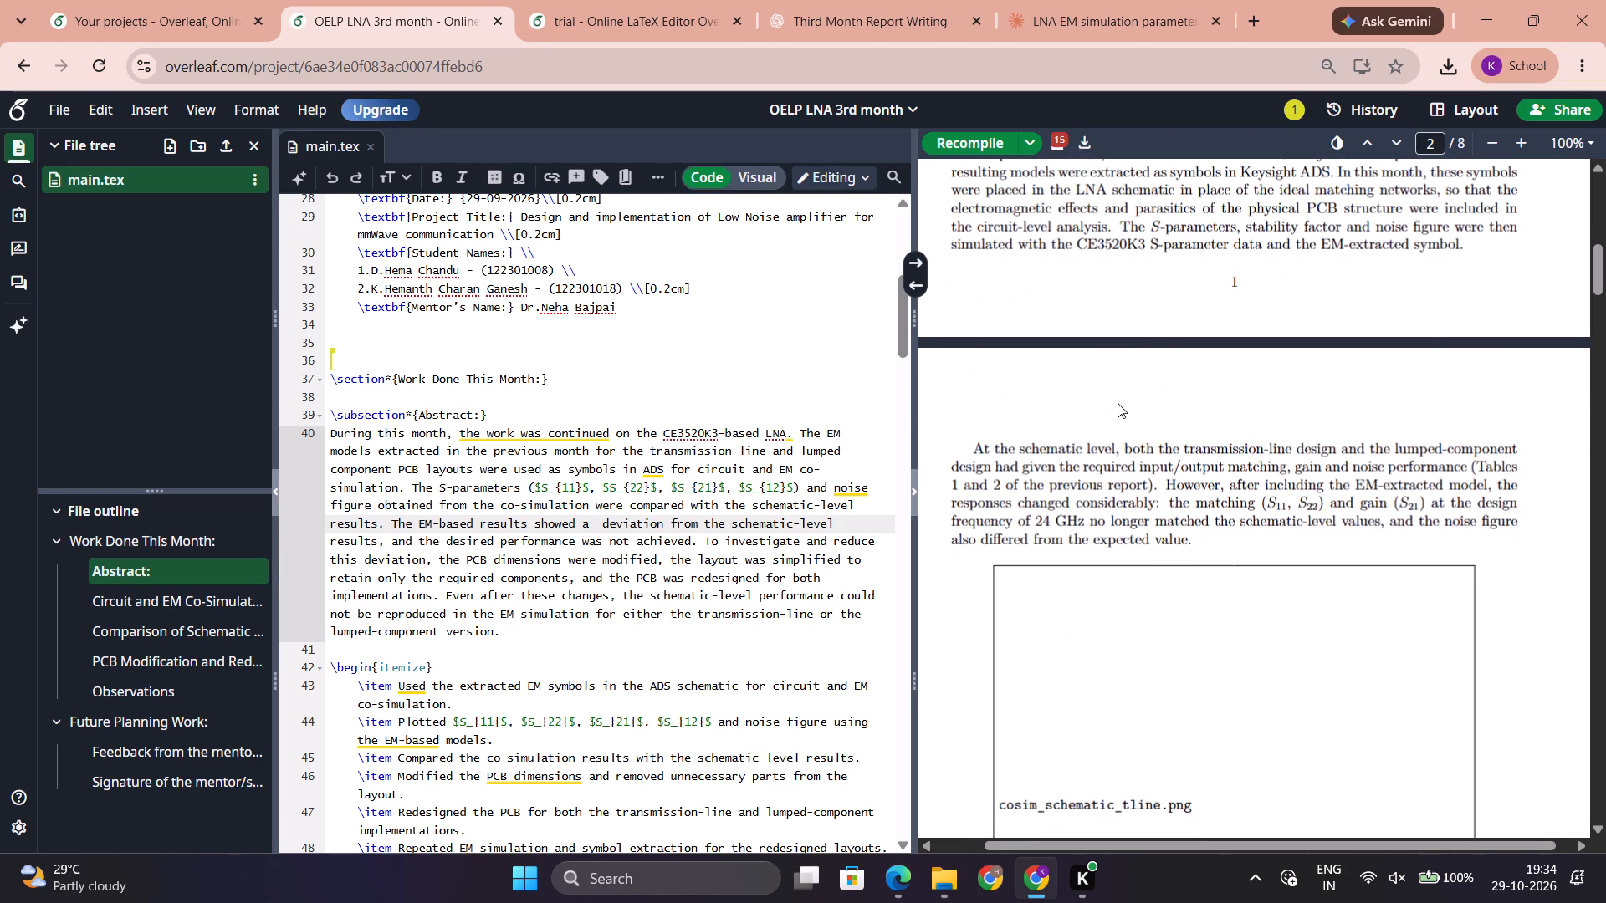
scroll(1118, 403, "down", 2)
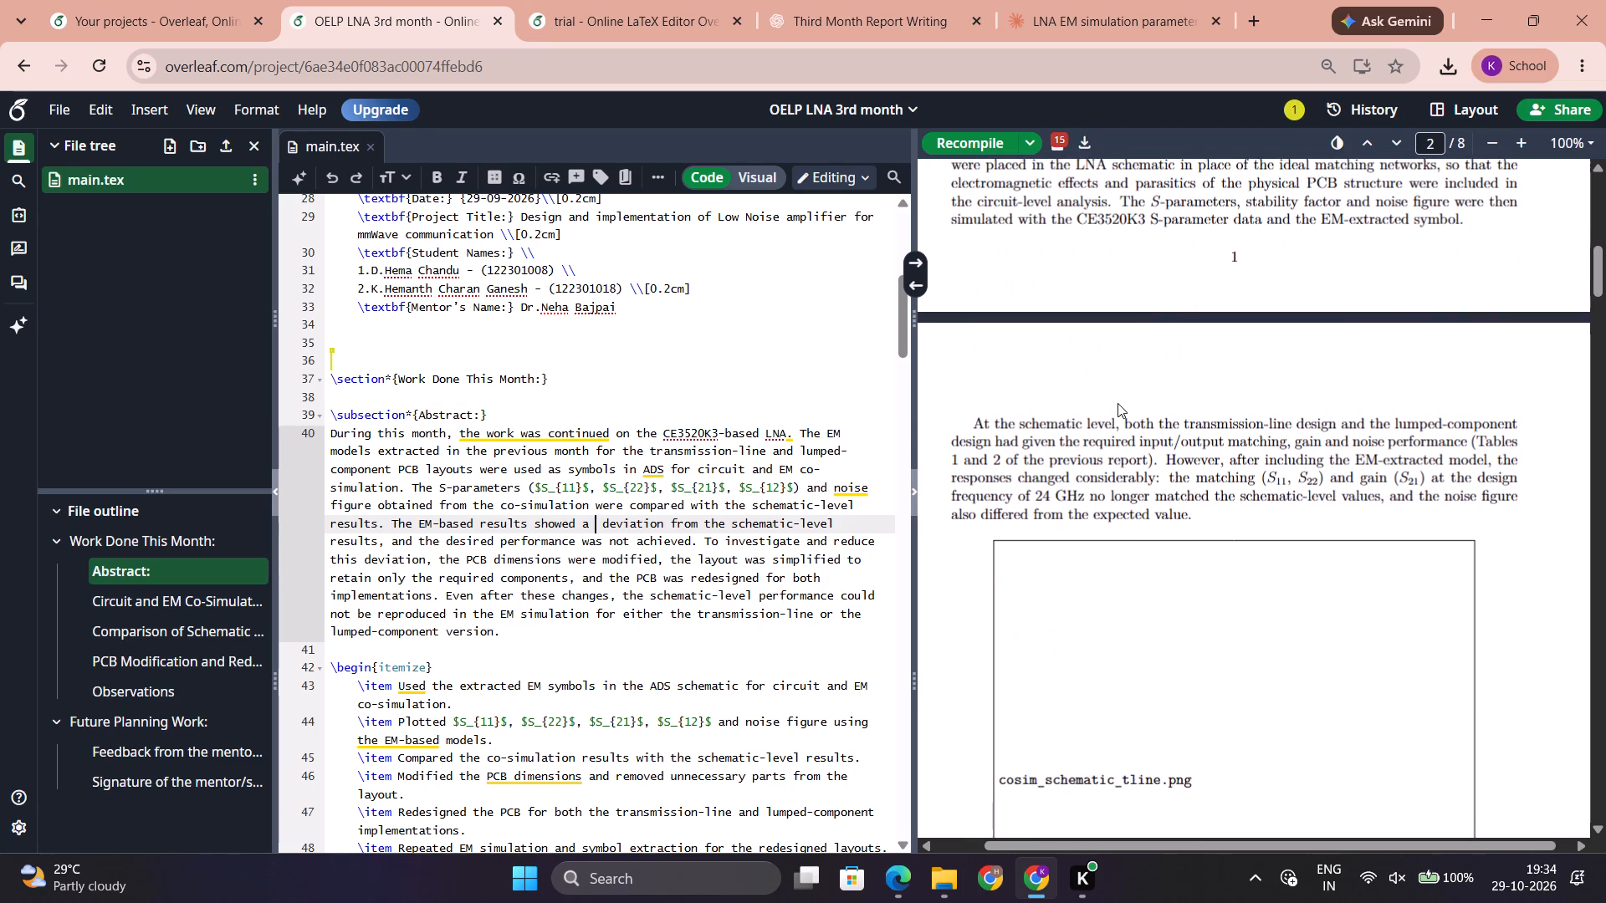
scroll(1118, 403, "down", 2)
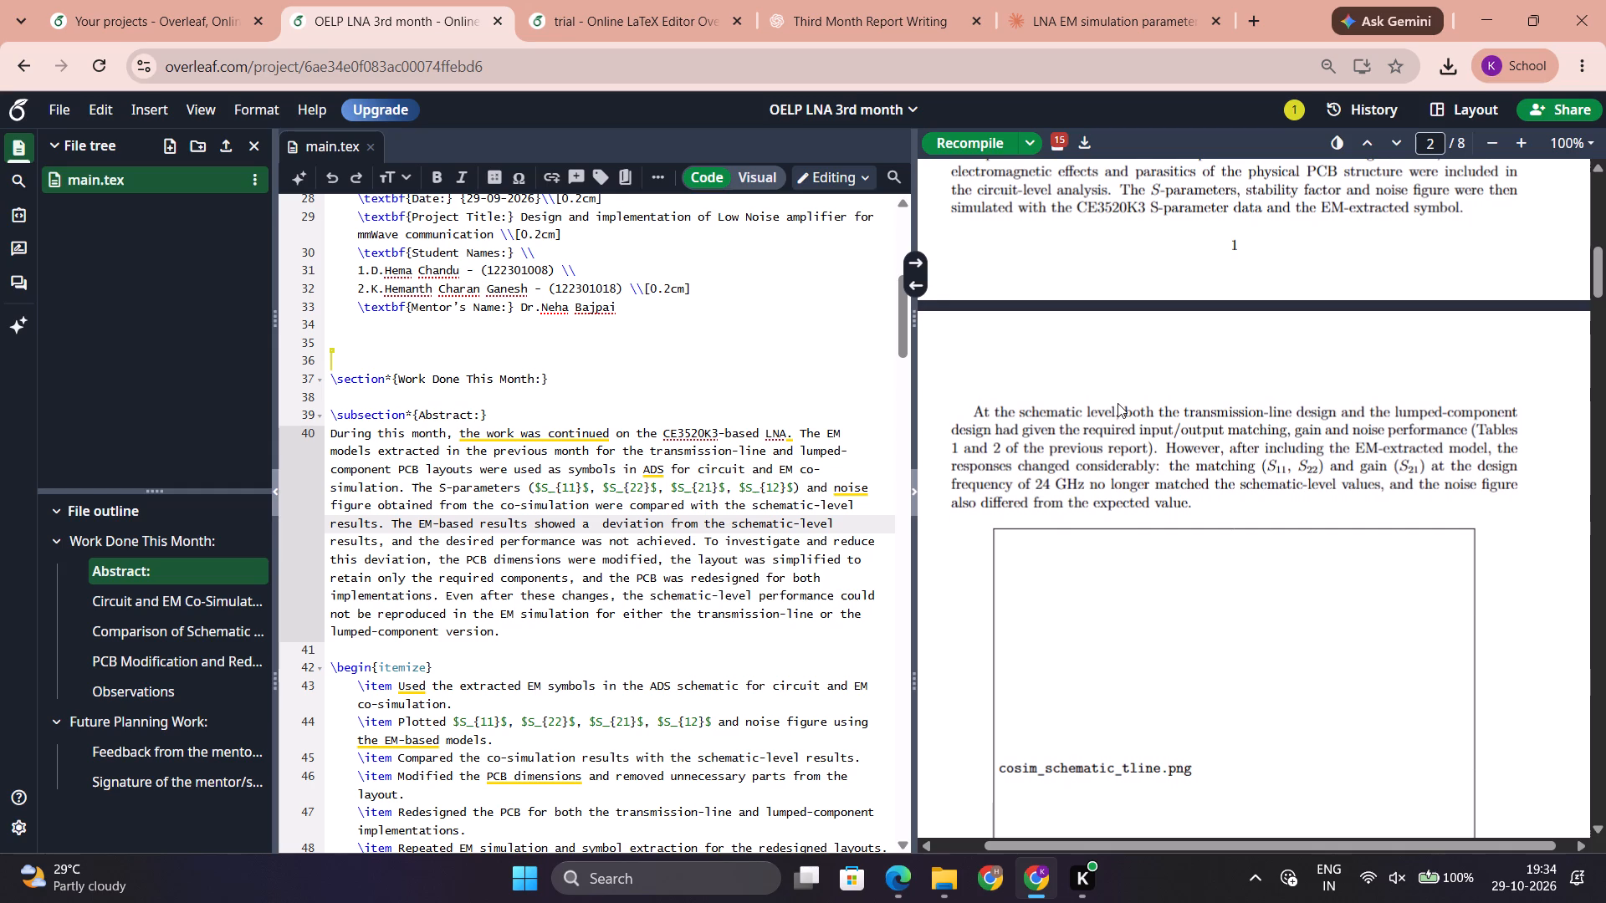
scroll(1118, 403, "down", 2)
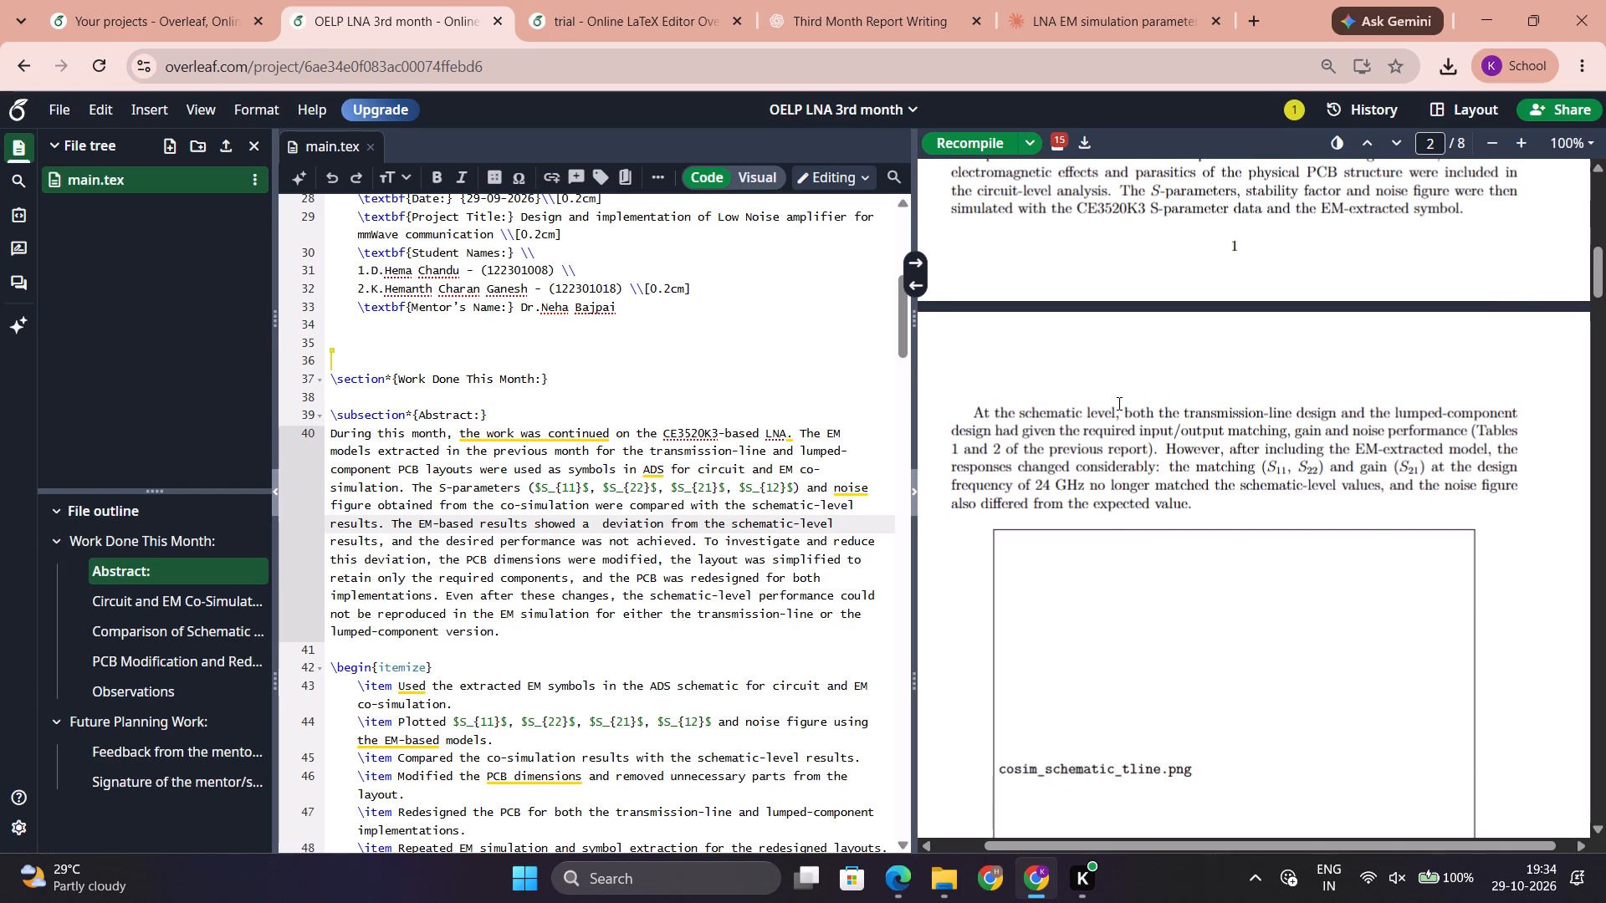
Check the schematic-versus-EM comparison tables and the figure placeholders and captions on pages 2 to 6.
scroll(1118, 403, "down", 5)
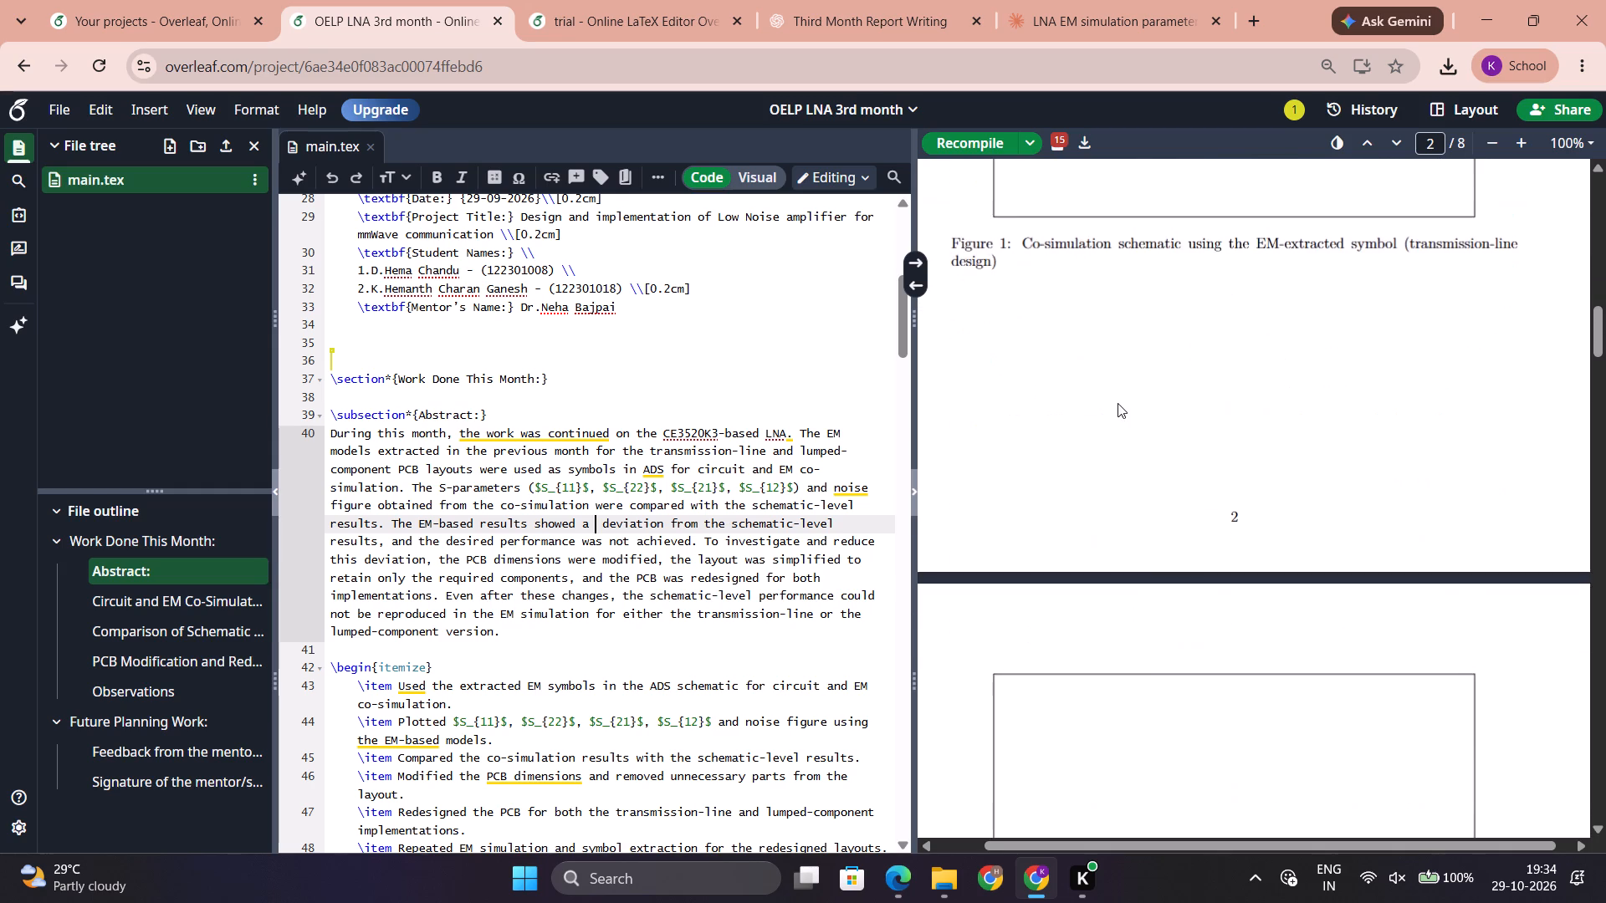
scroll(1118, 403, "down", 5)
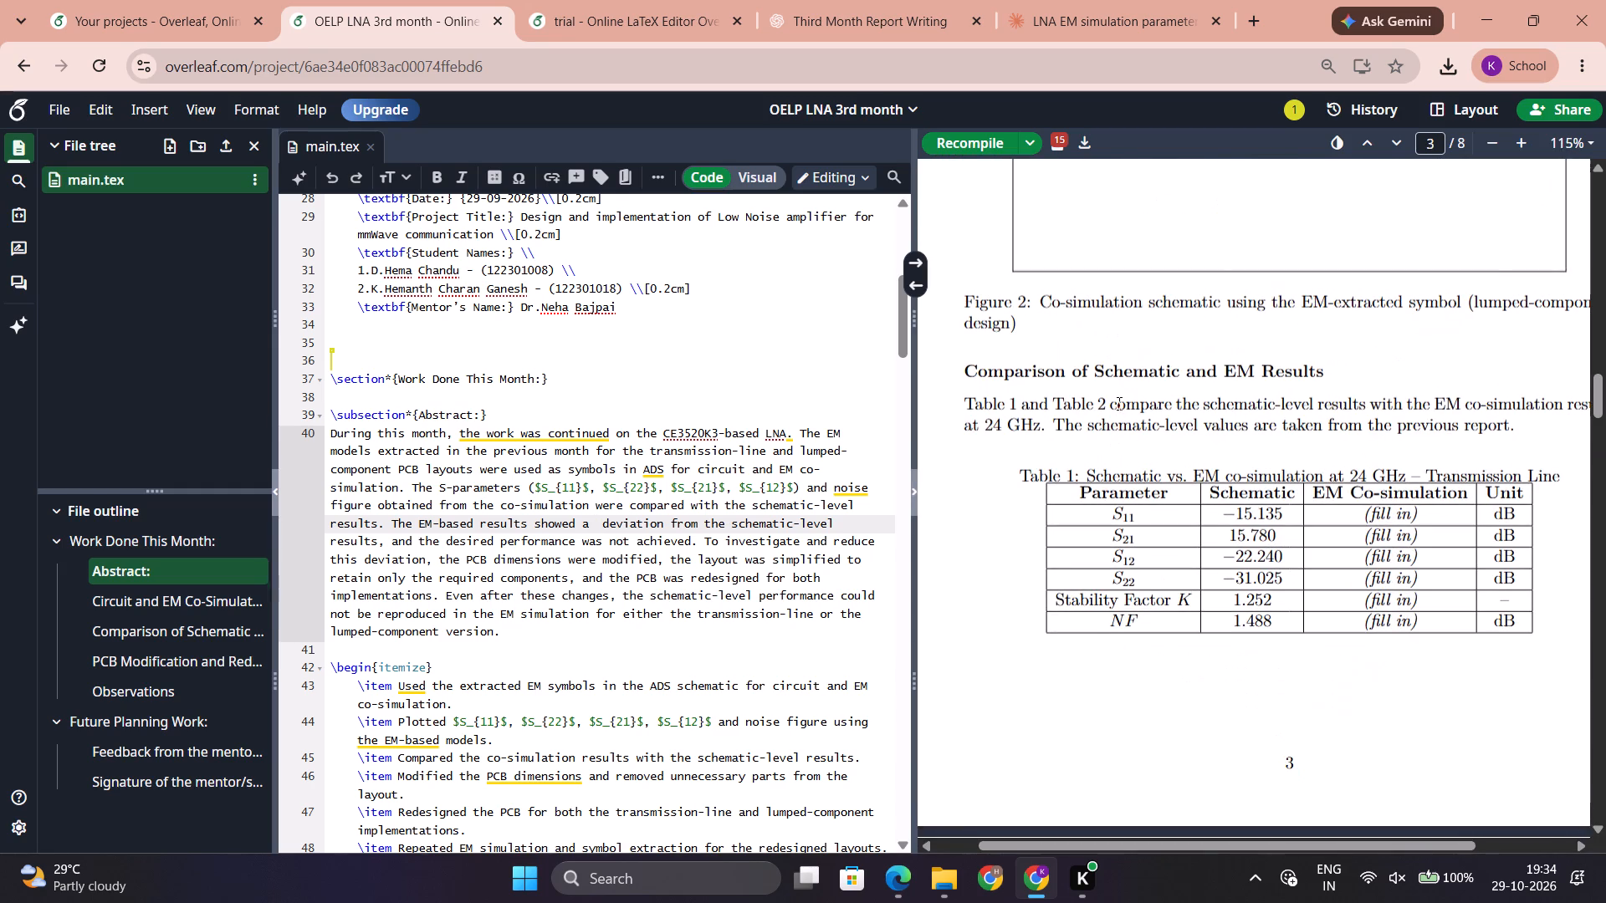
scroll(1118, 403, "down", 4)
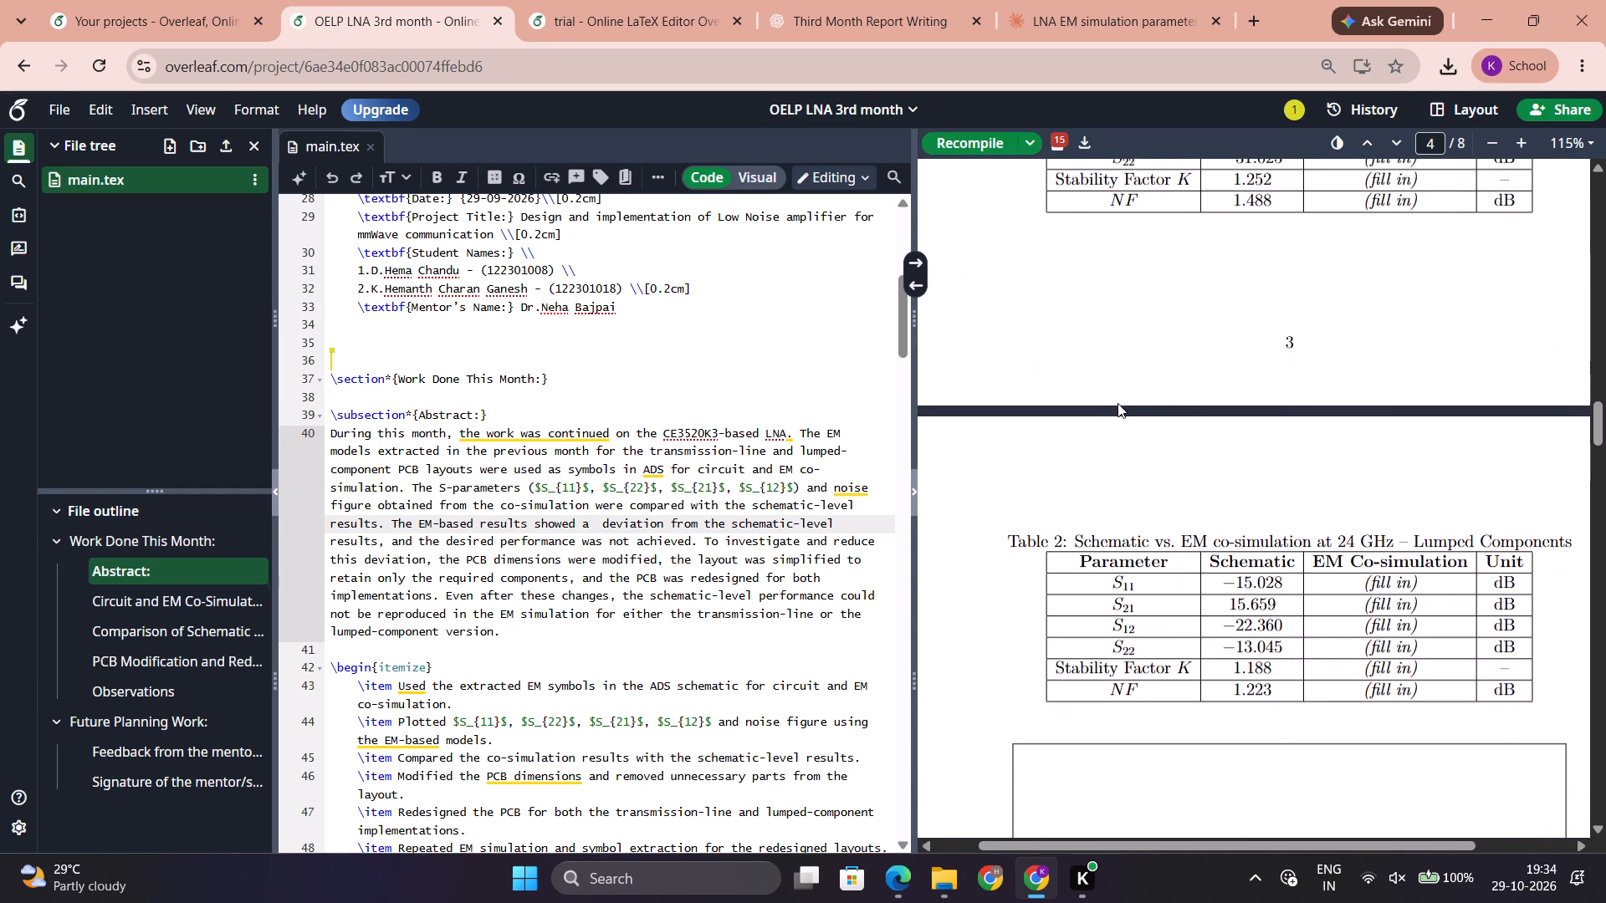
scroll(1118, 403, "down", 1)
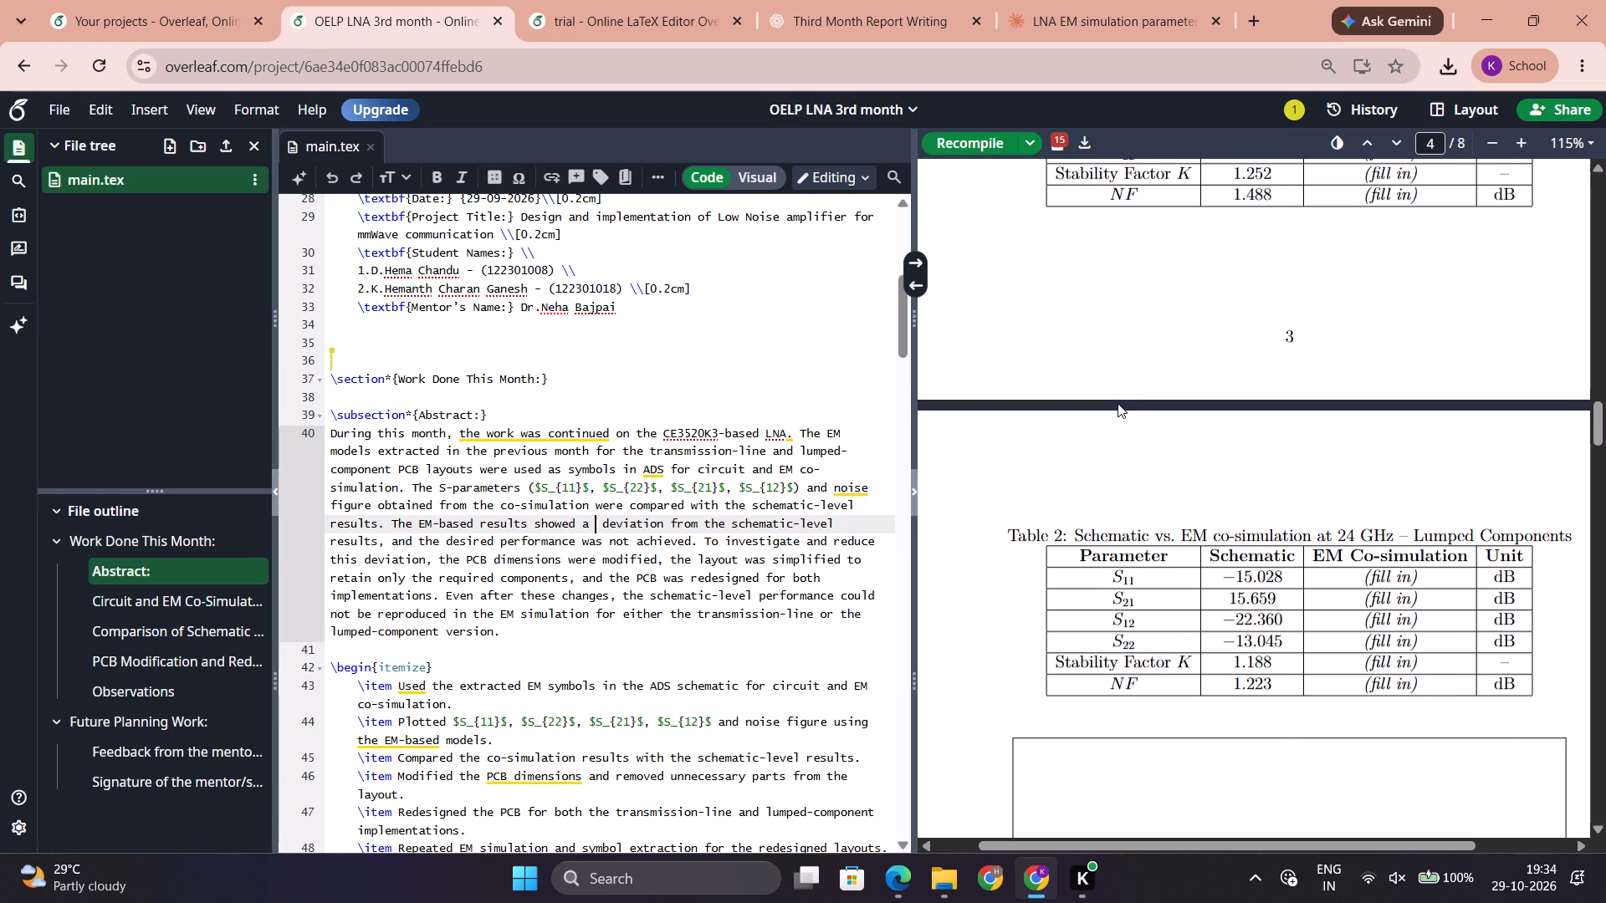
scroll(1118, 403, "down", 2)
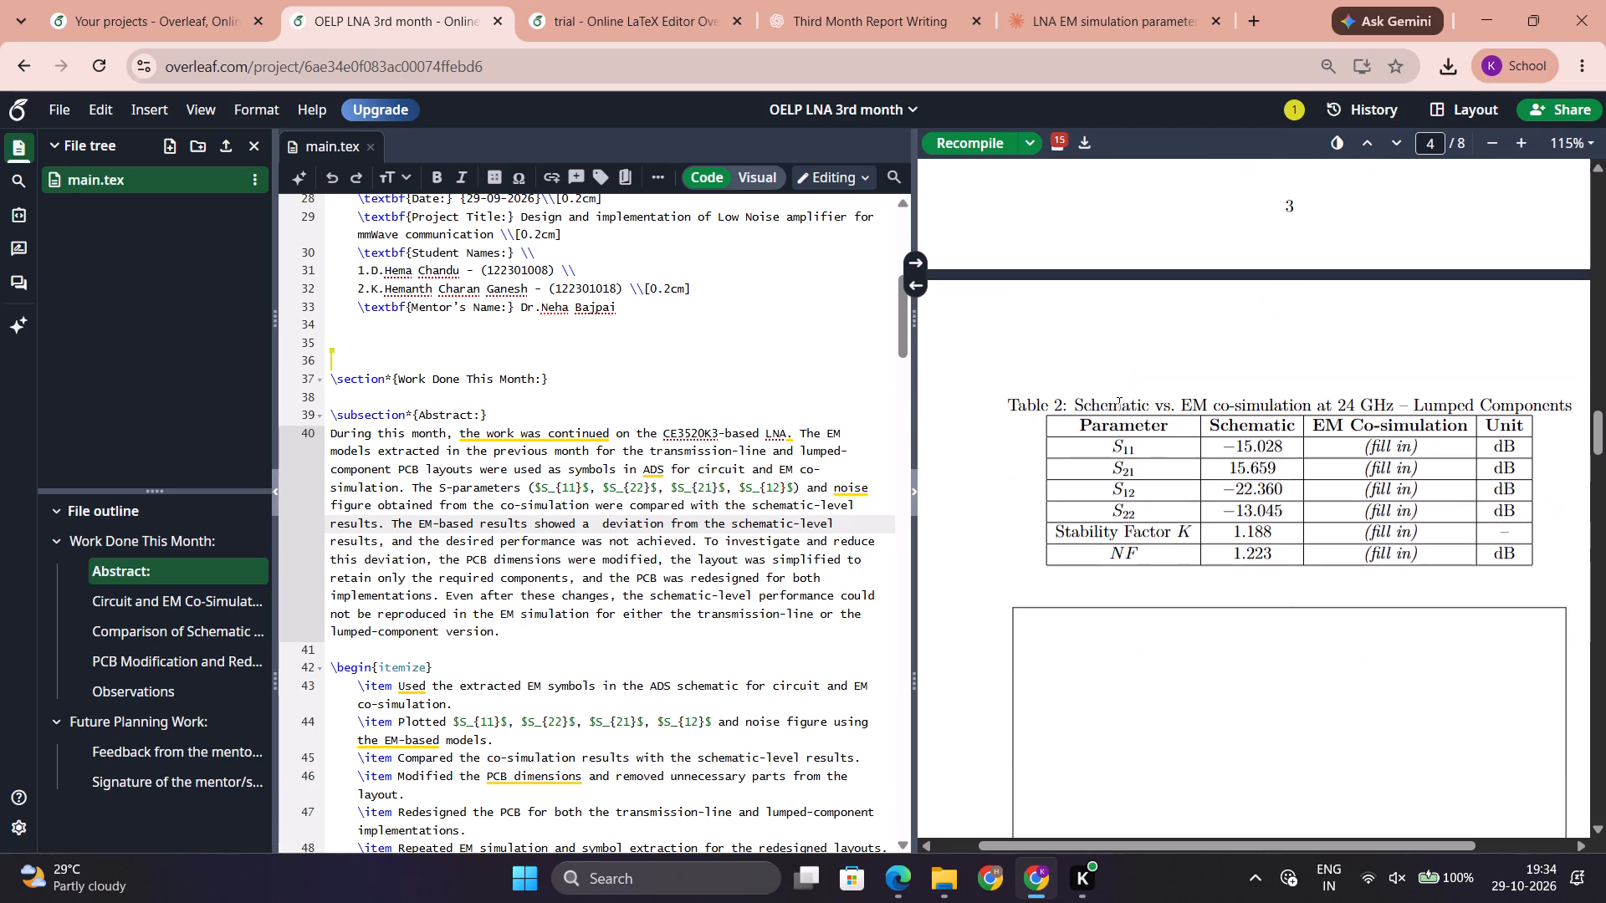
scroll(1118, 403, "down", 2)
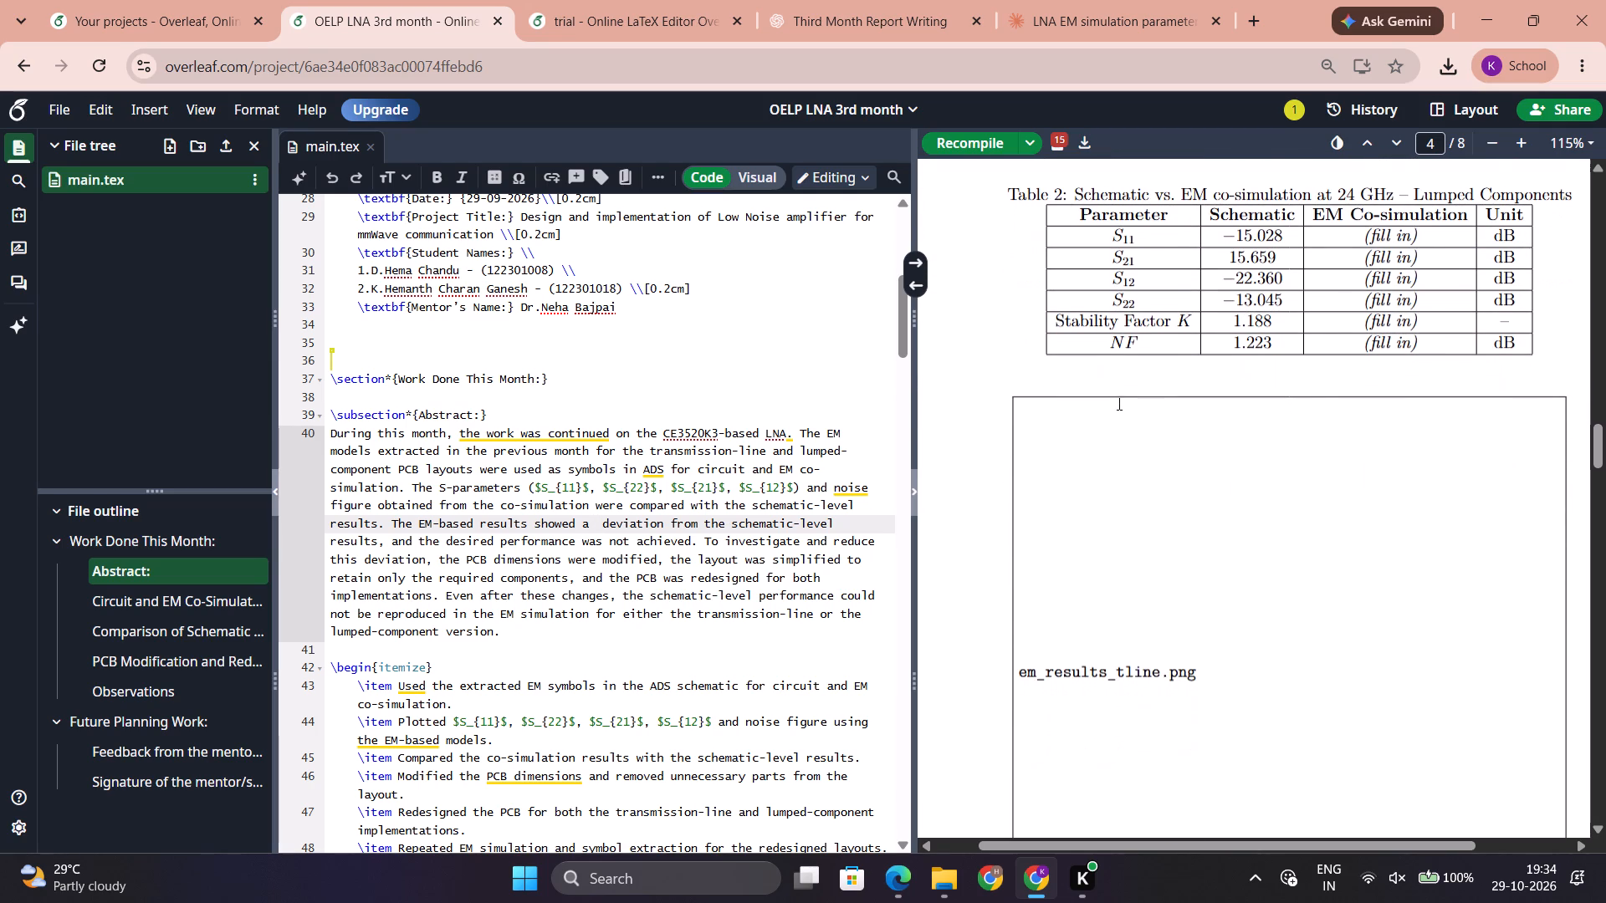
scroll(1118, 403, "down", 8)
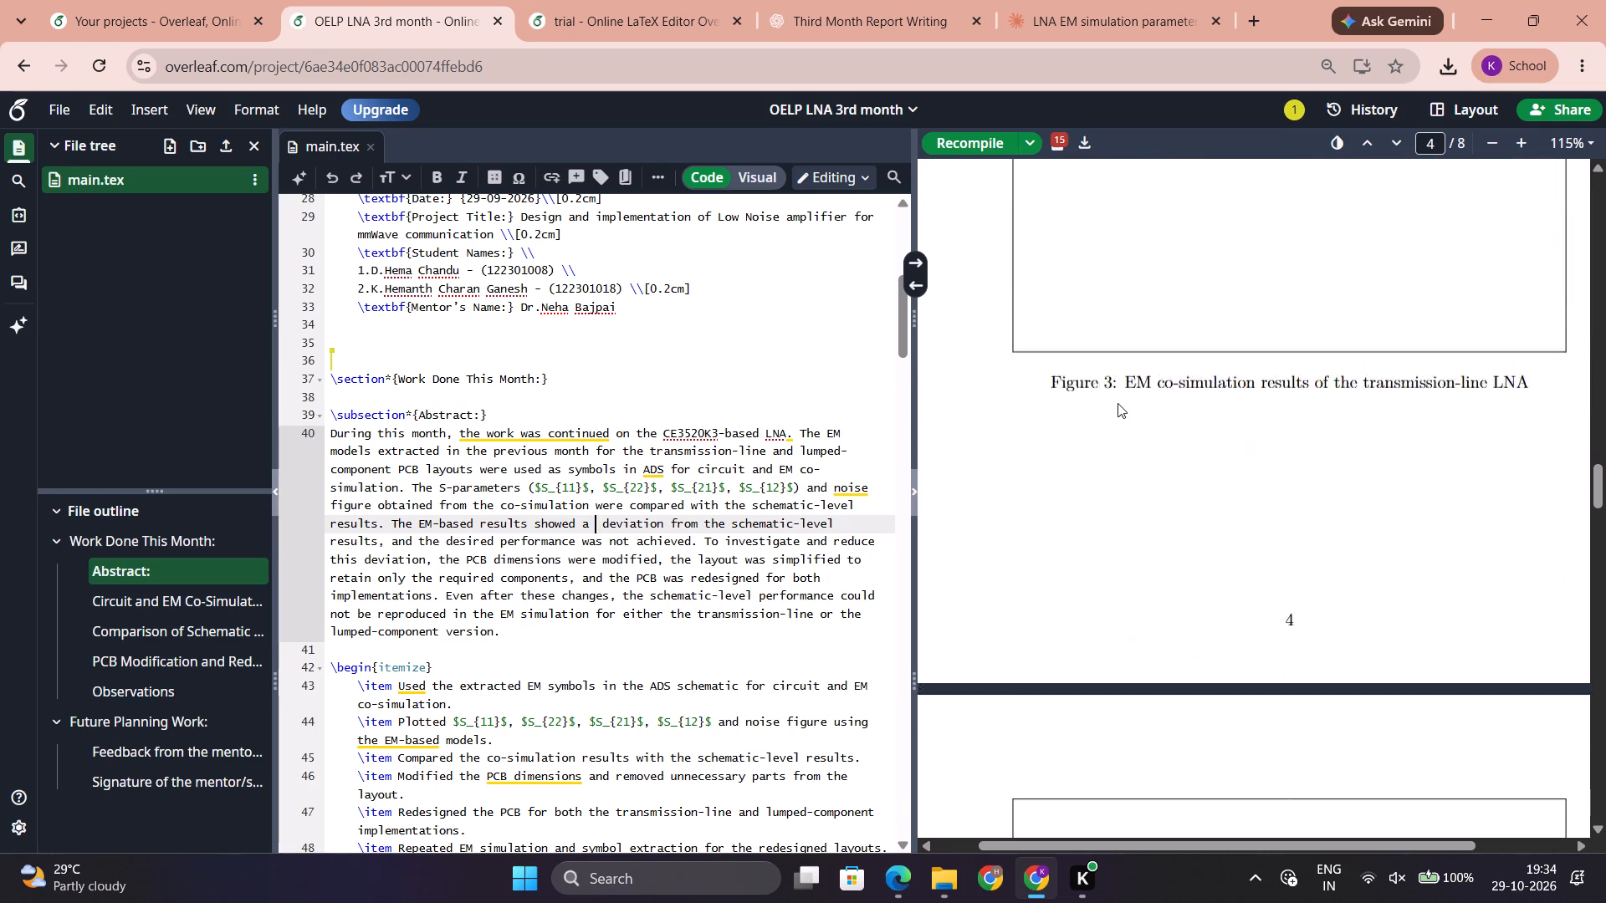
scroll(1118, 403, "down", 4)
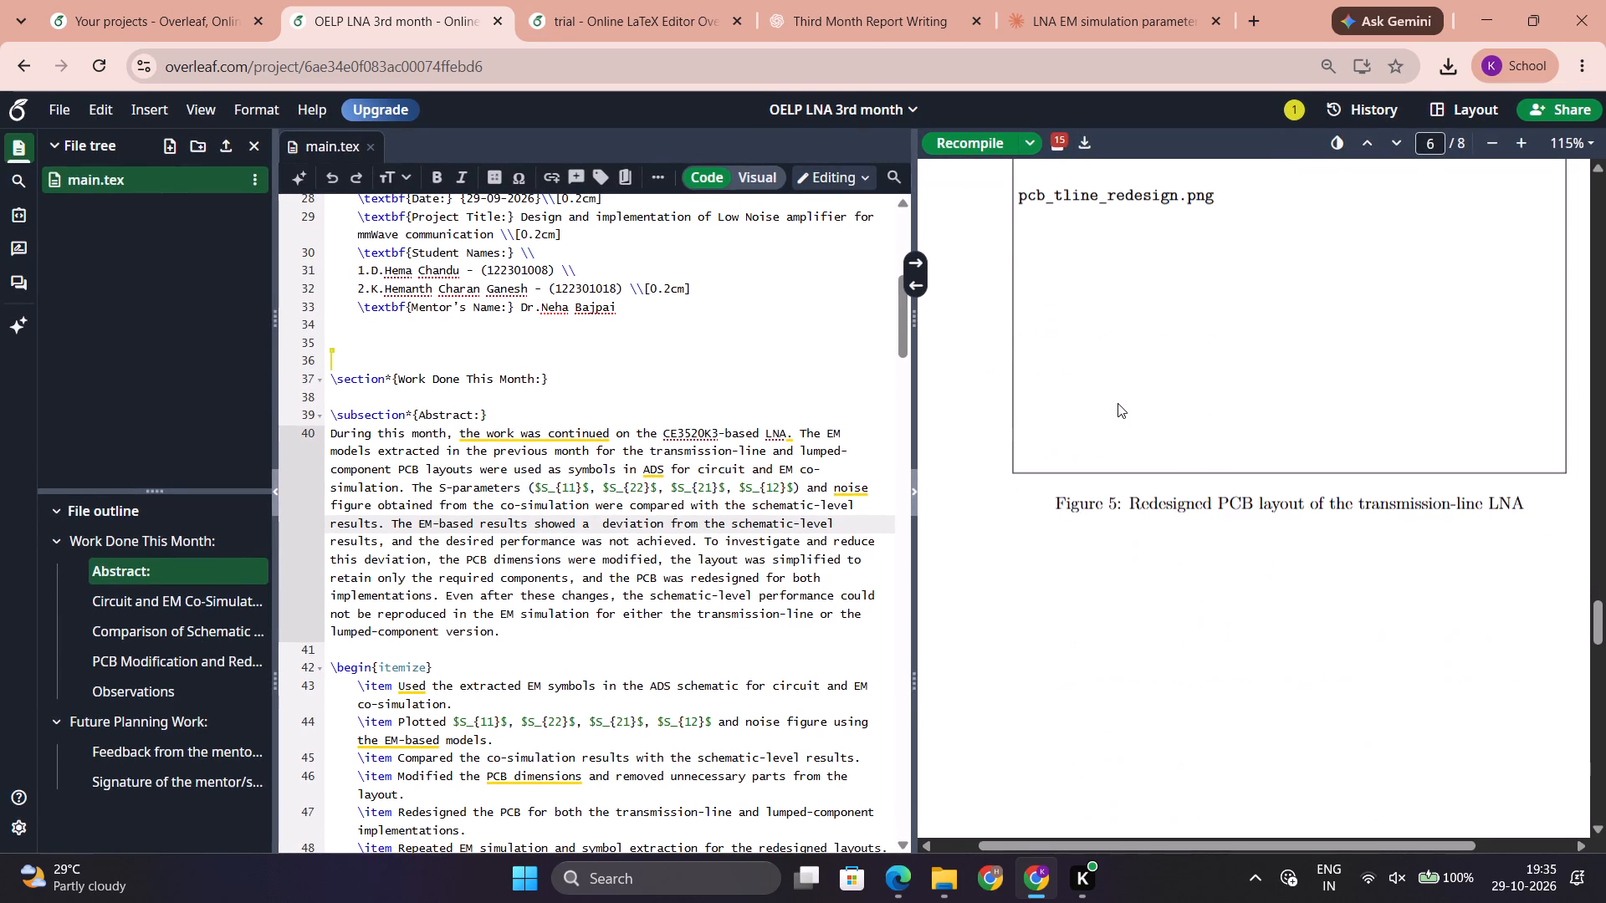
Check the Observations list on page 7 and the Future Planning Work and mentor sections on page 8.
scroll(1118, 403, "down", 5)
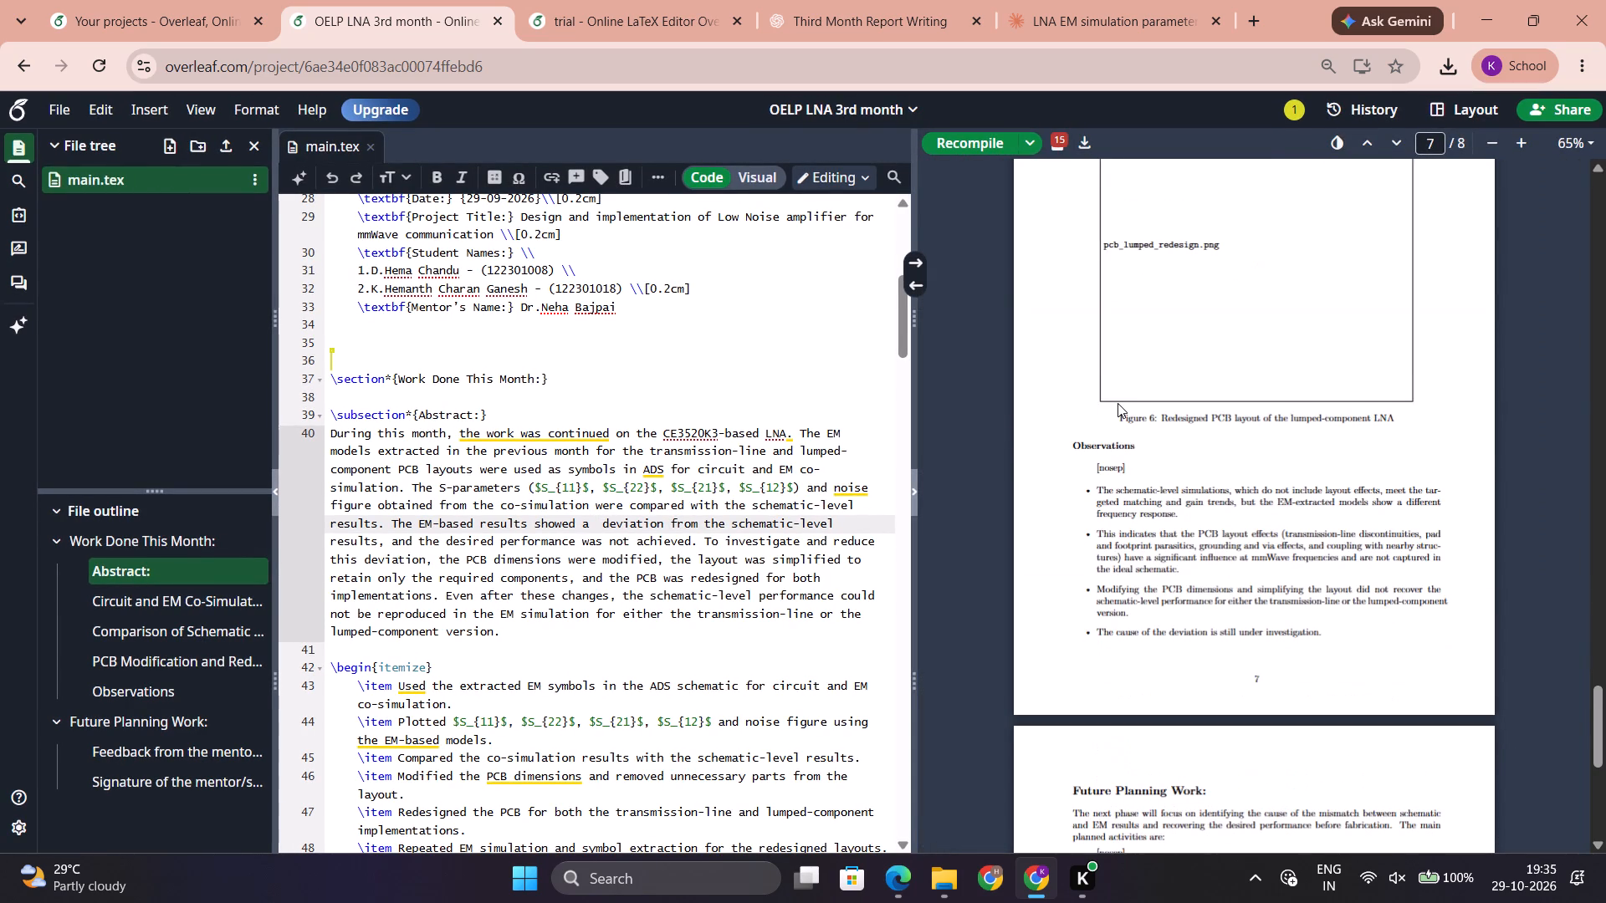
scroll(1118, 403, "down", 2)
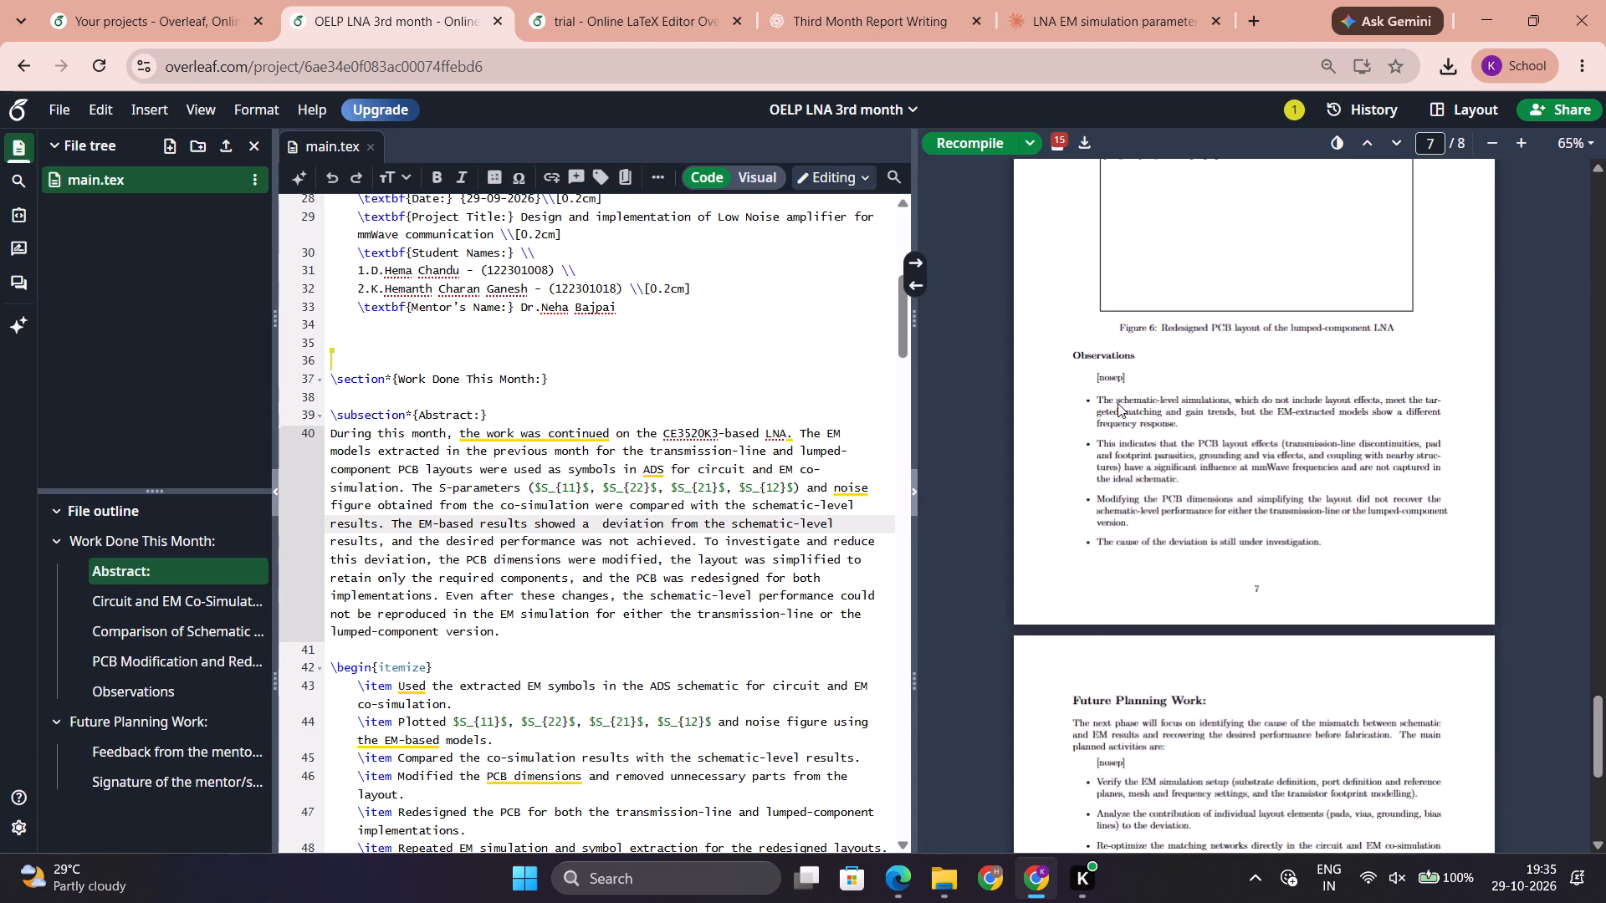
scroll(1118, 403, "down", 4)
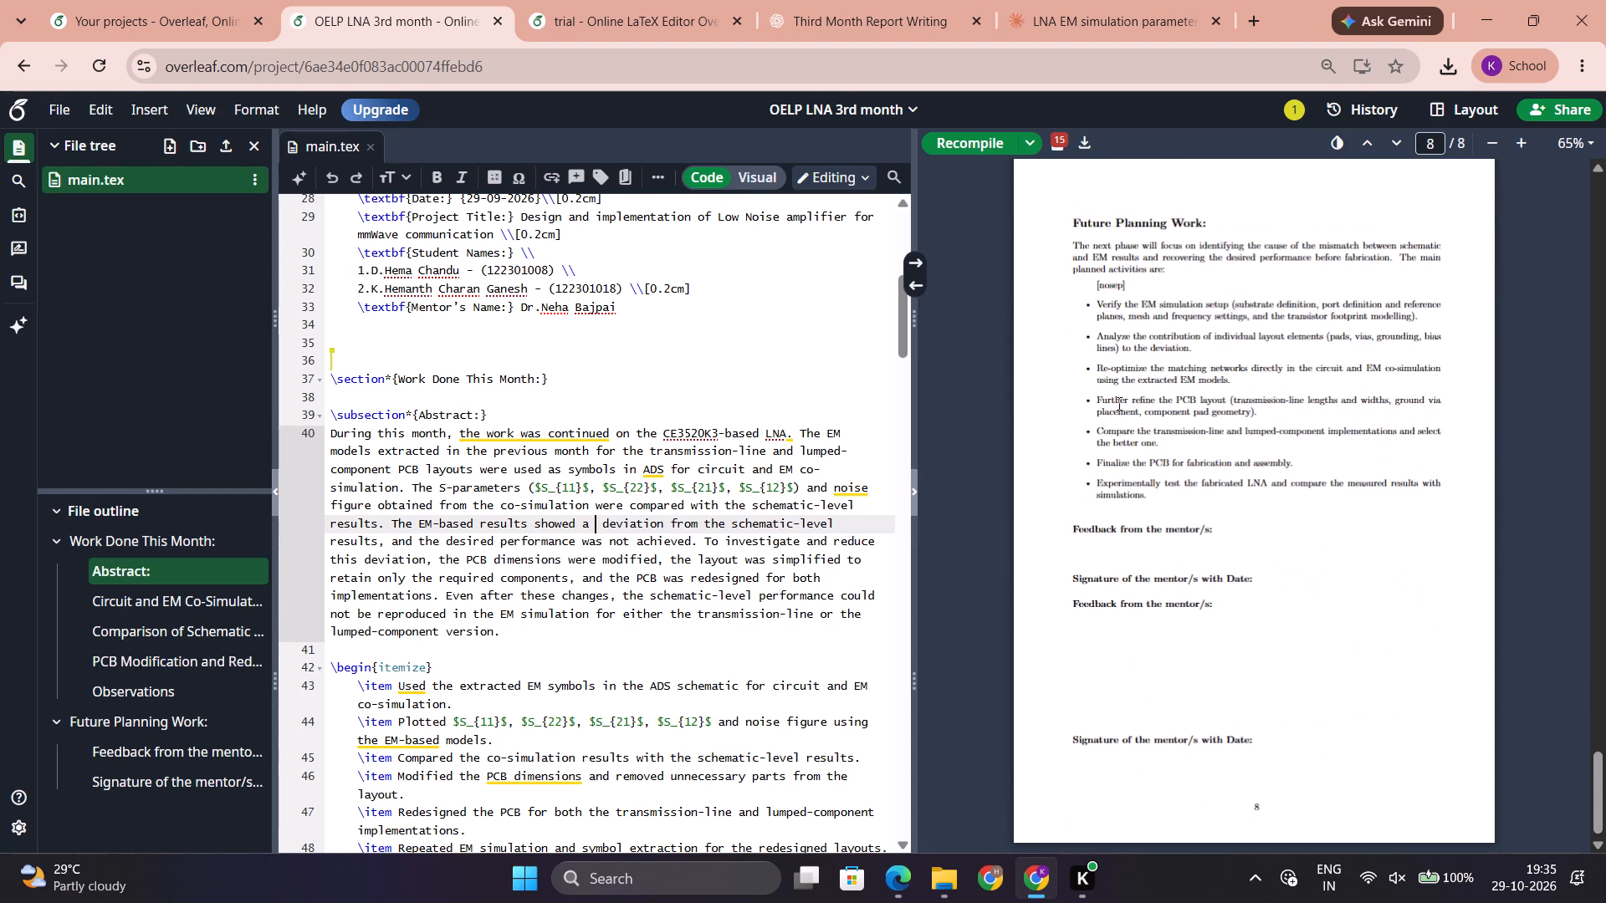
scroll(1118, 403, "down", 1)
Return to page 1 of the compiled report and reread the Abstract, the work list and the Circuit and EM Co-Simulation section.
scroll(1118, 403, "down", 1)
scroll(1118, 403, "up", 10)
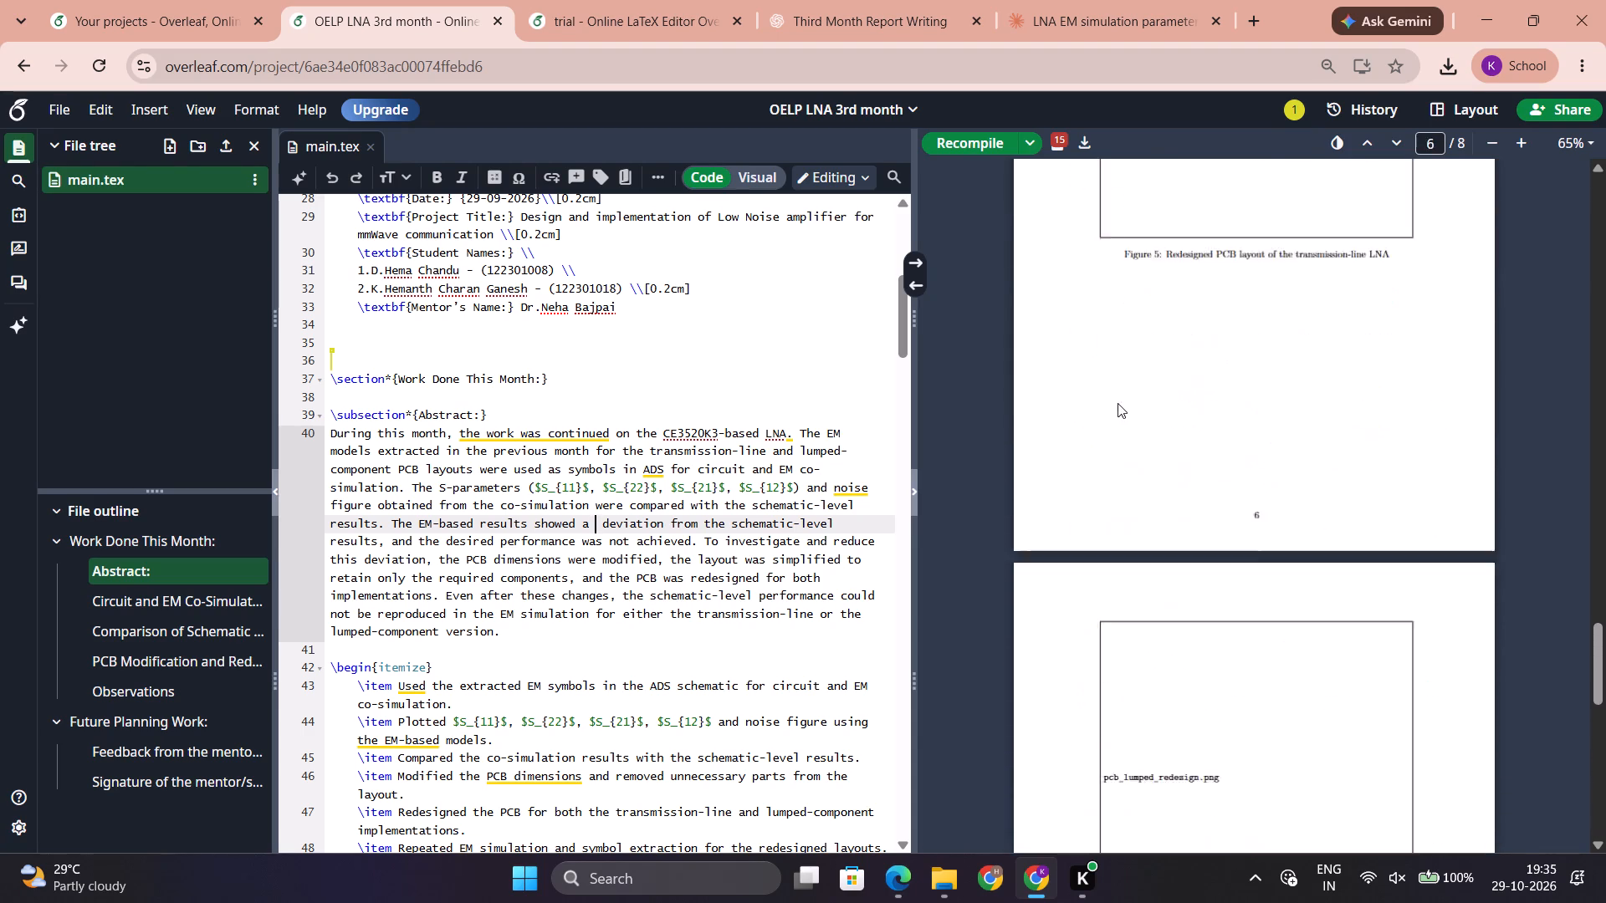
scroll(1118, 403, "up", 11)
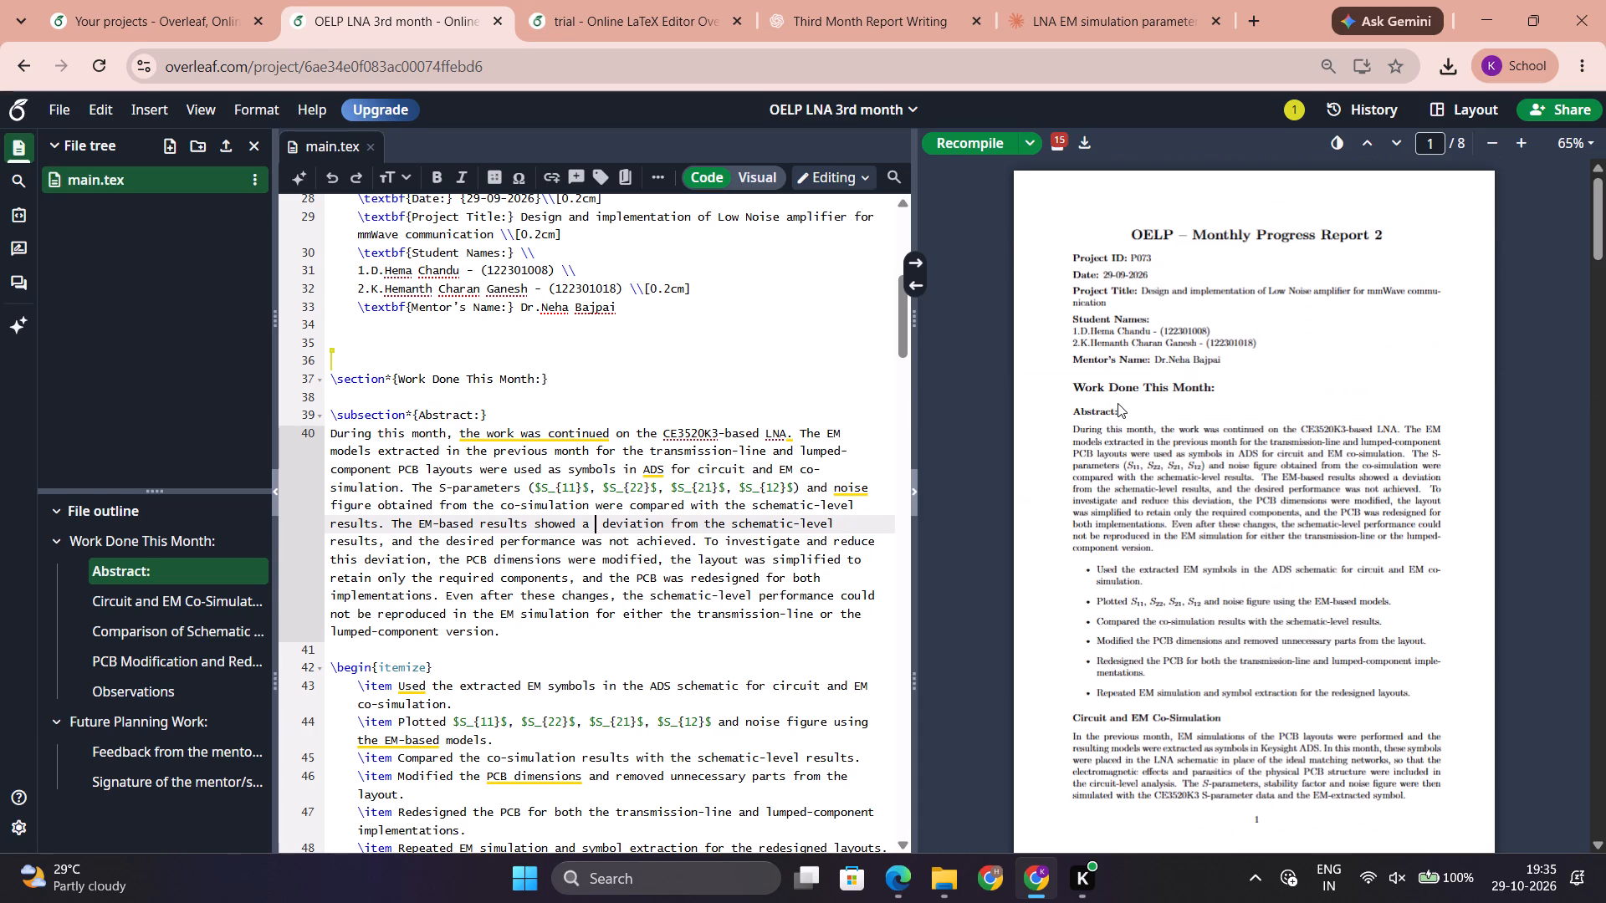
scroll(1118, 403, "down", 2)
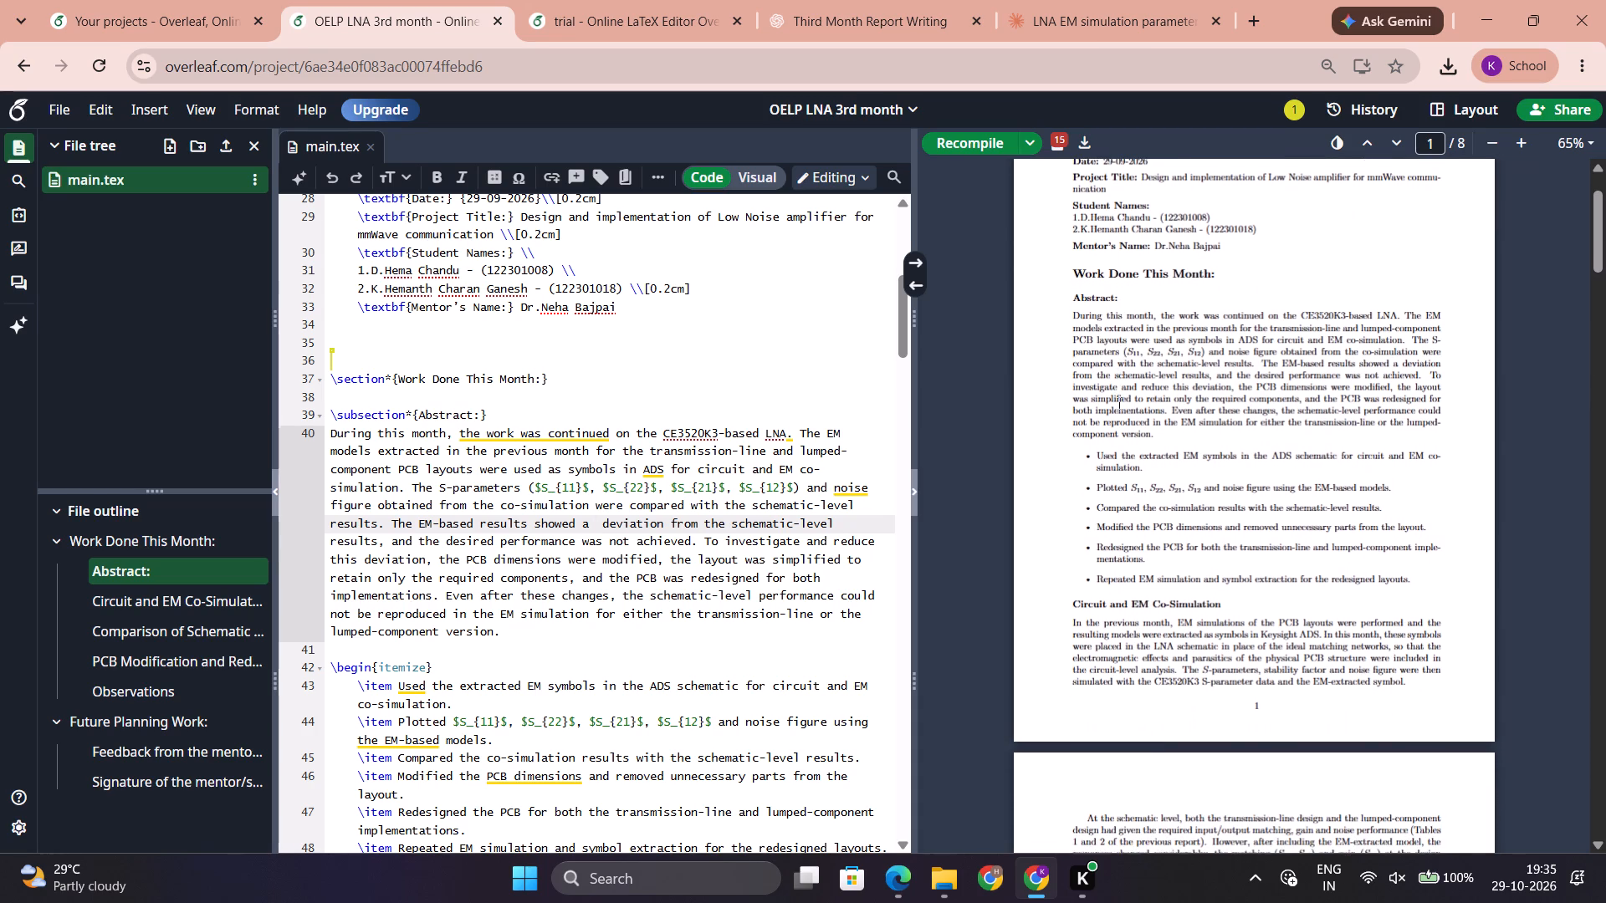
scroll(1118, 403, "down", 2)
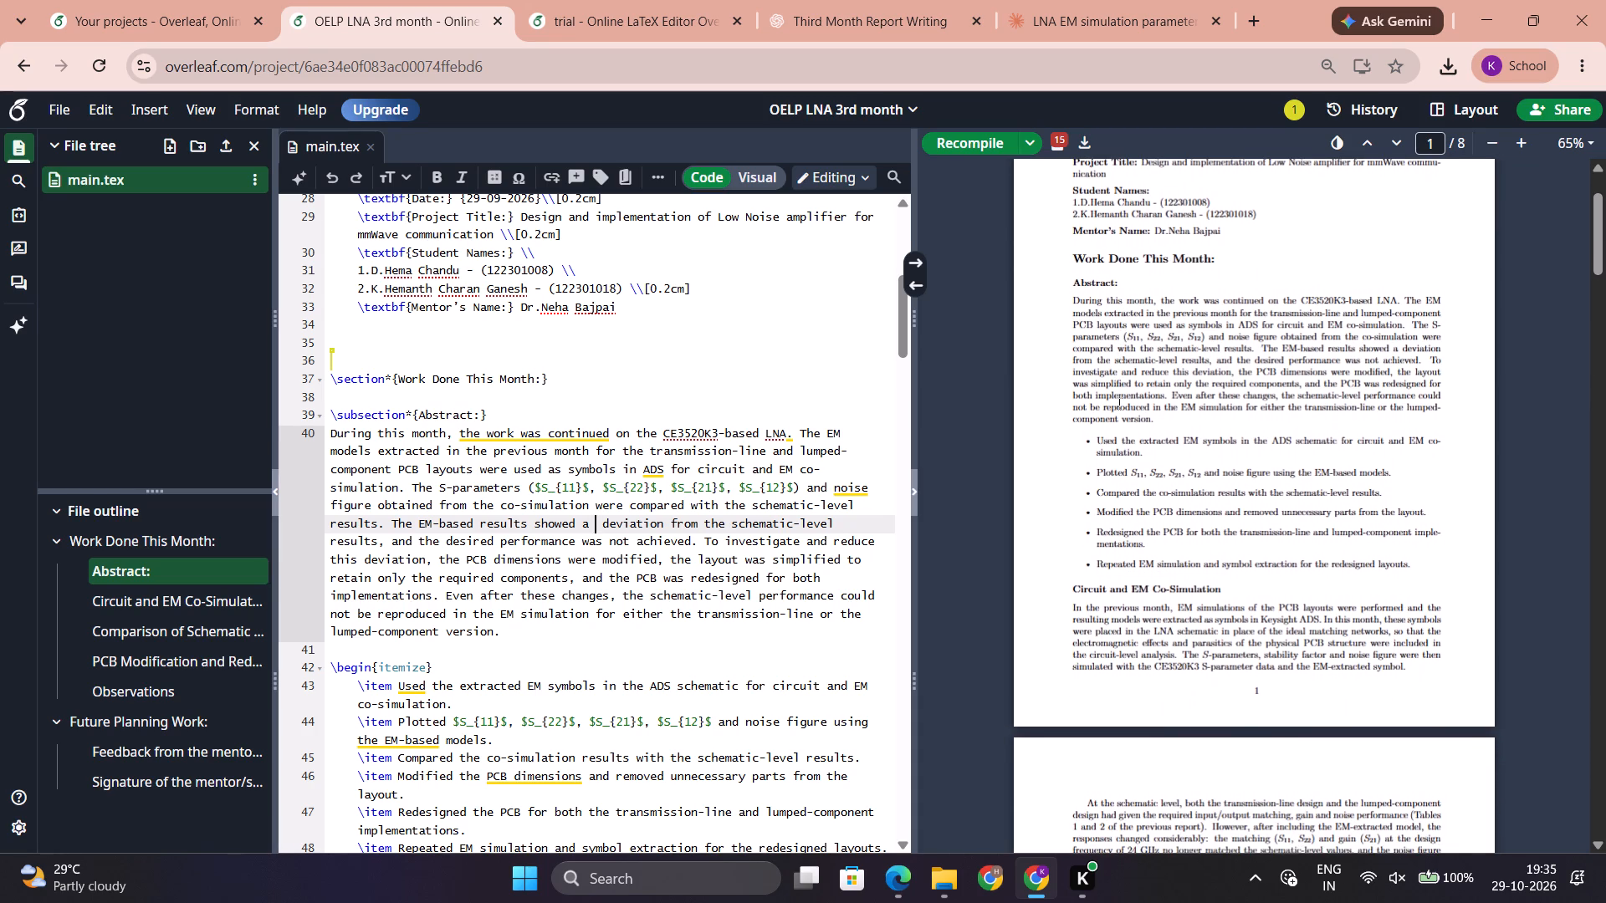
scroll(1118, 403, "down", 1)
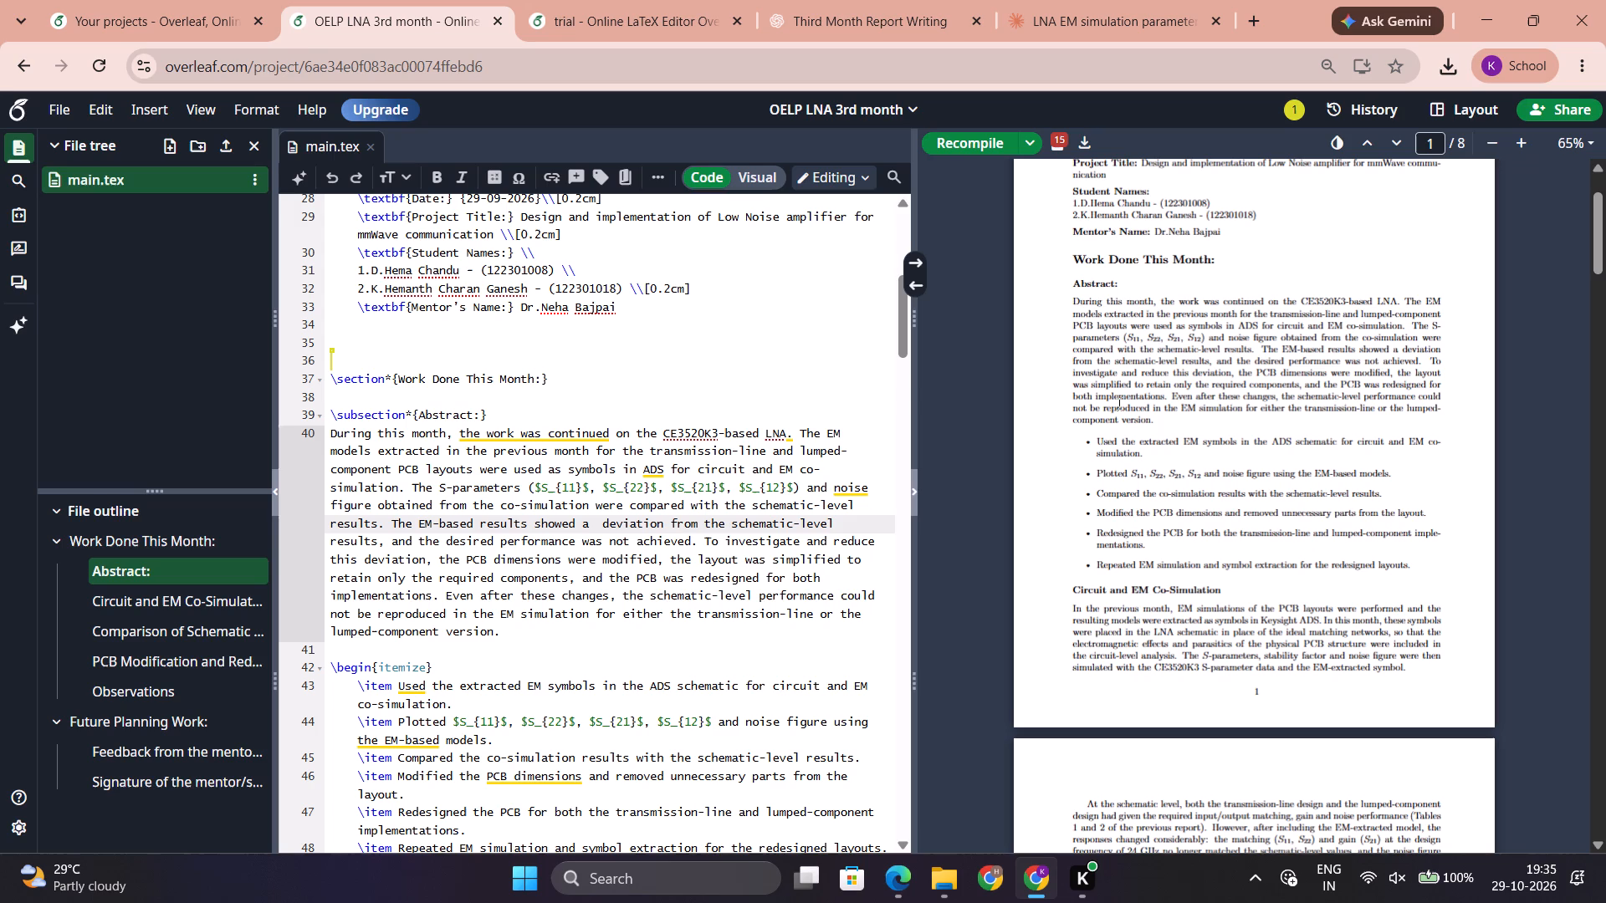
scroll(1118, 403, "down", 1)
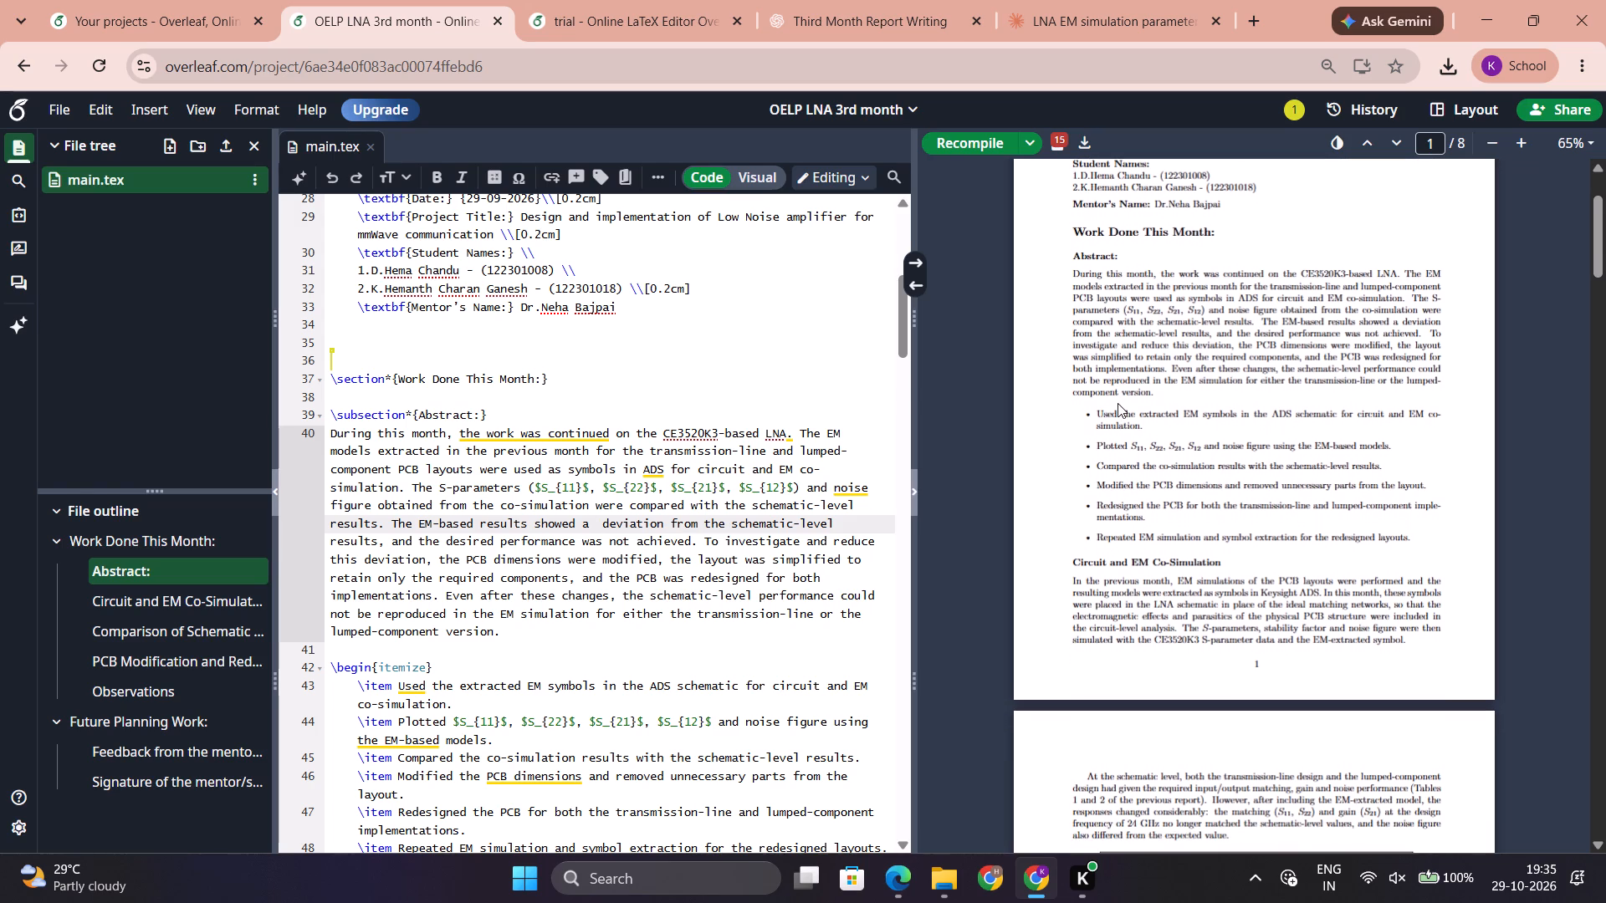
scroll(1118, 403, "down", 1)
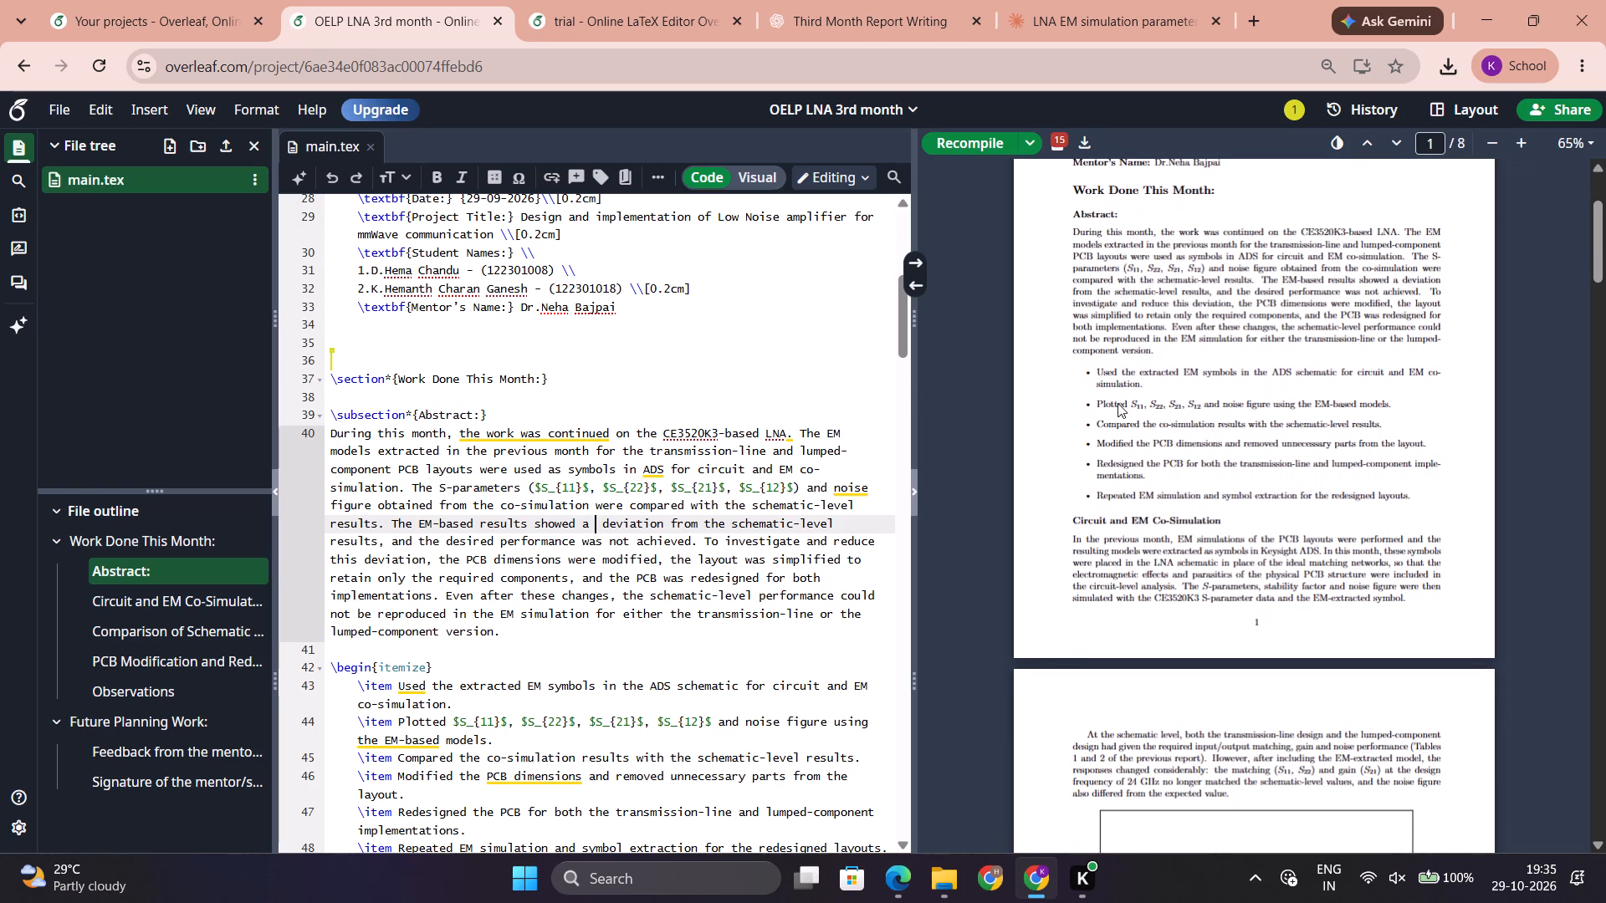
scroll(1118, 403, "down", 4)
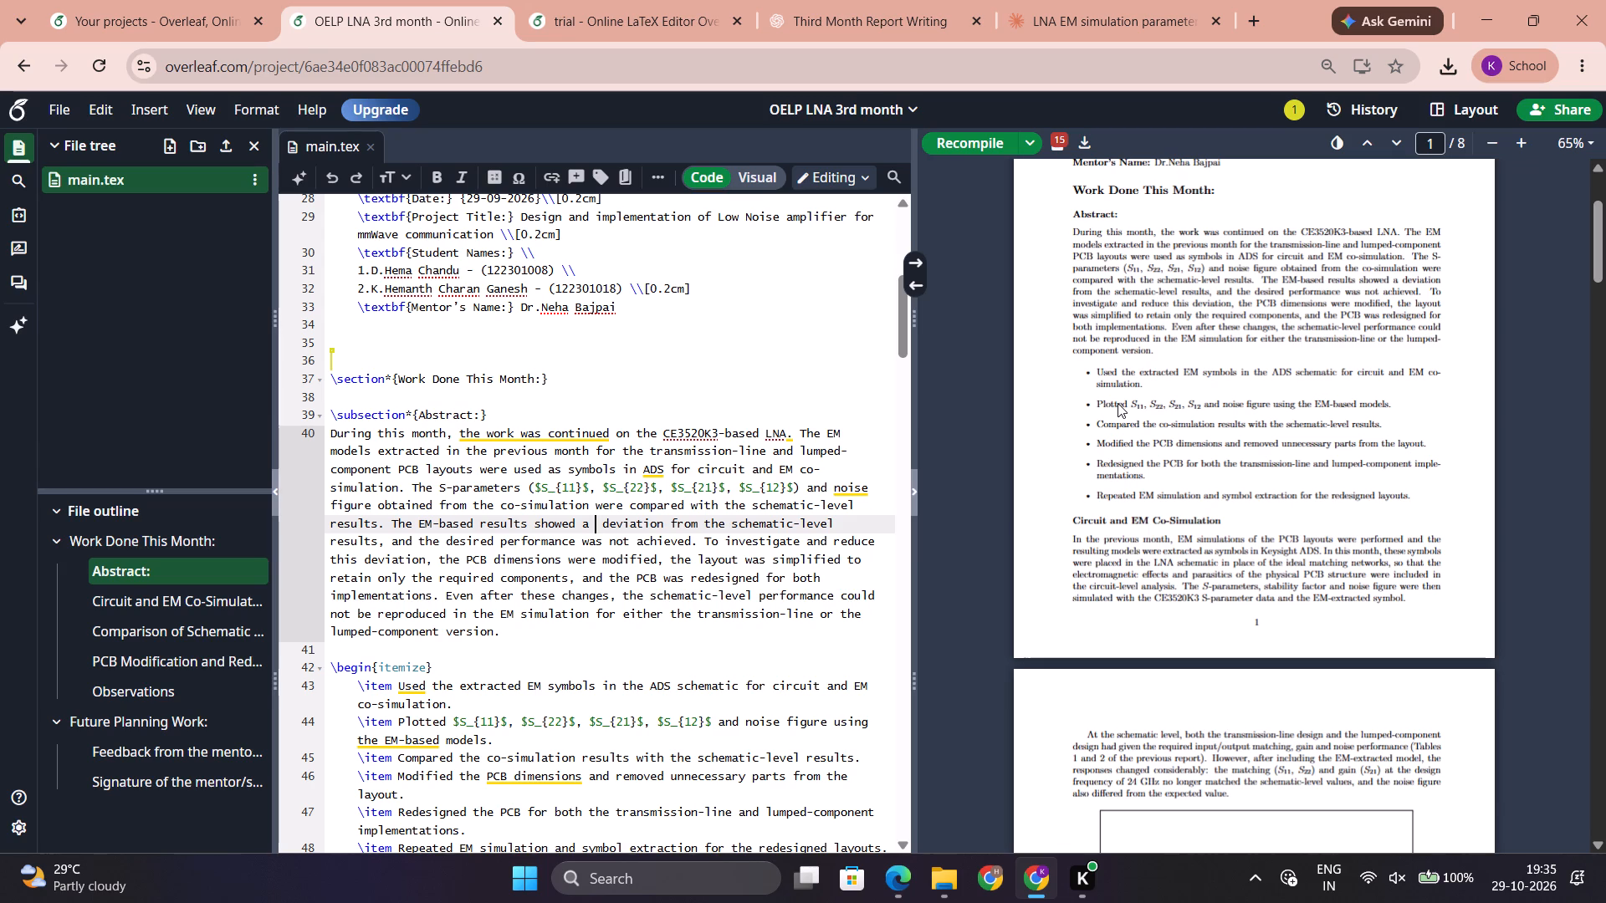
scroll(1118, 403, "down", 2)
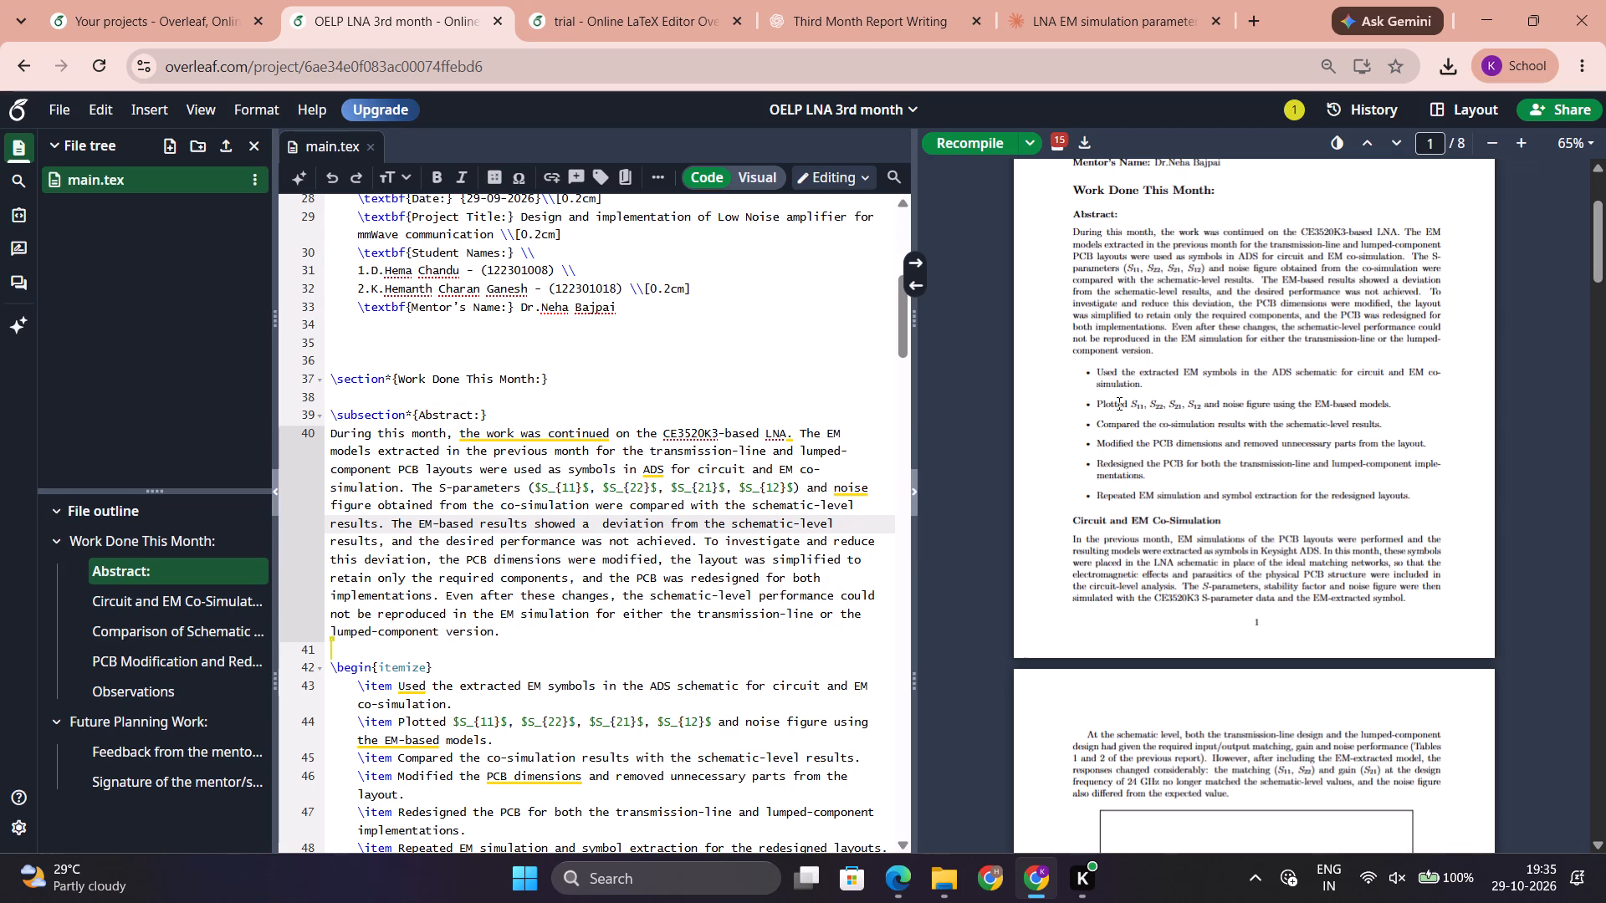
scroll(1118, 403, "down", 1)
Review the page 2 paragraph on schematic-level versus EM-extracted performance and the transmission-line co-simulation figure placeholder with its caption.
scroll(1118, 403, "down", 1)
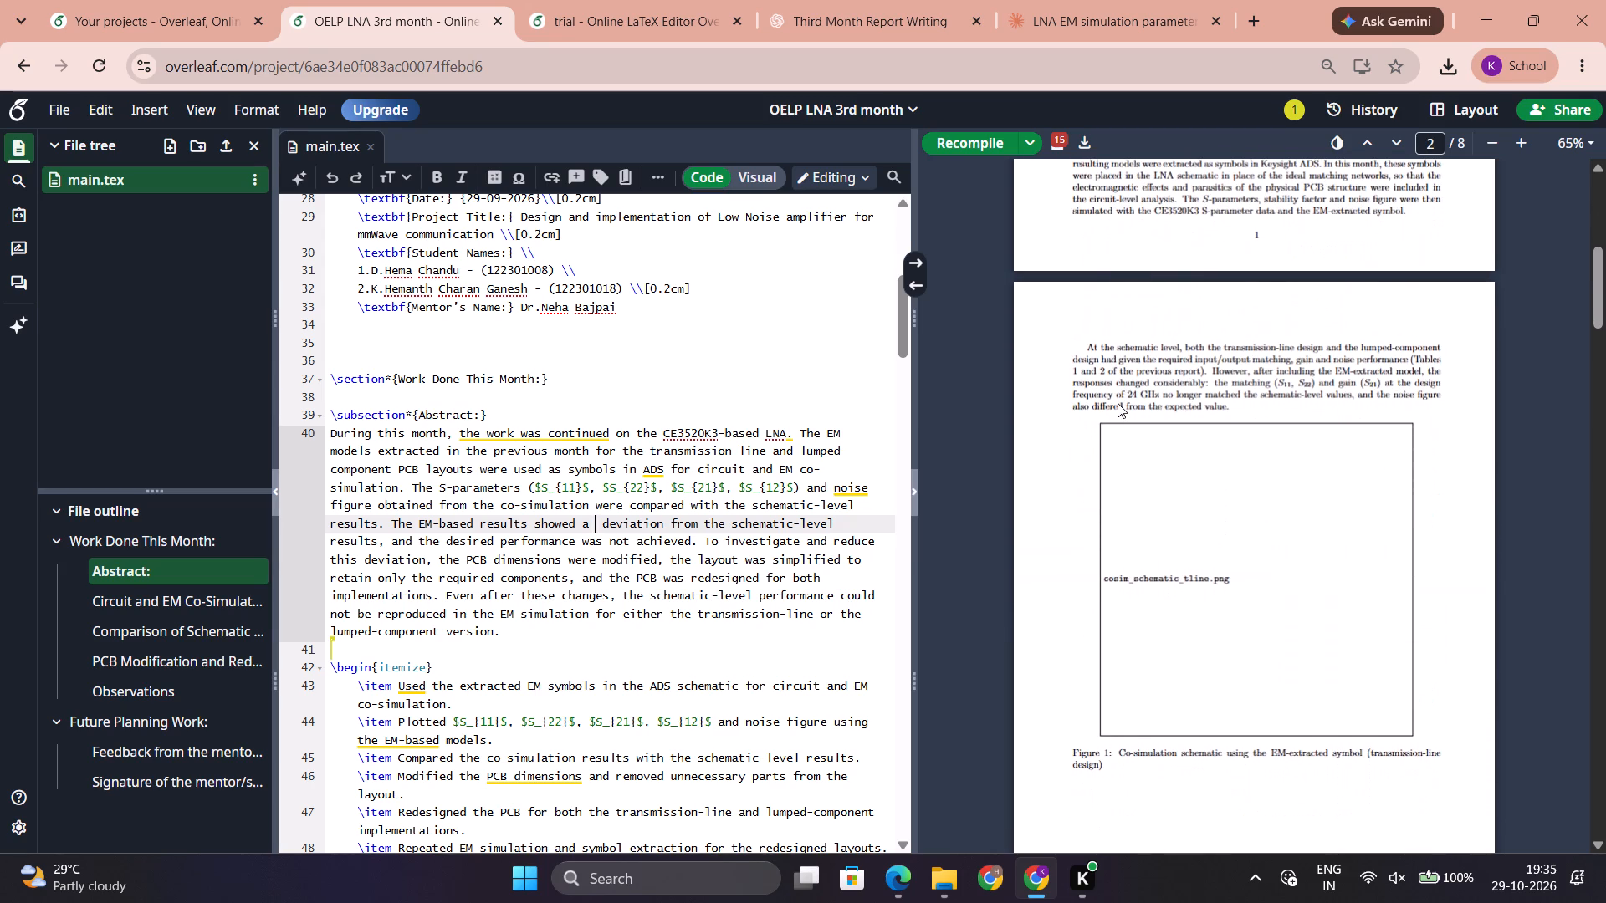
scroll(1118, 403, "down", 2)
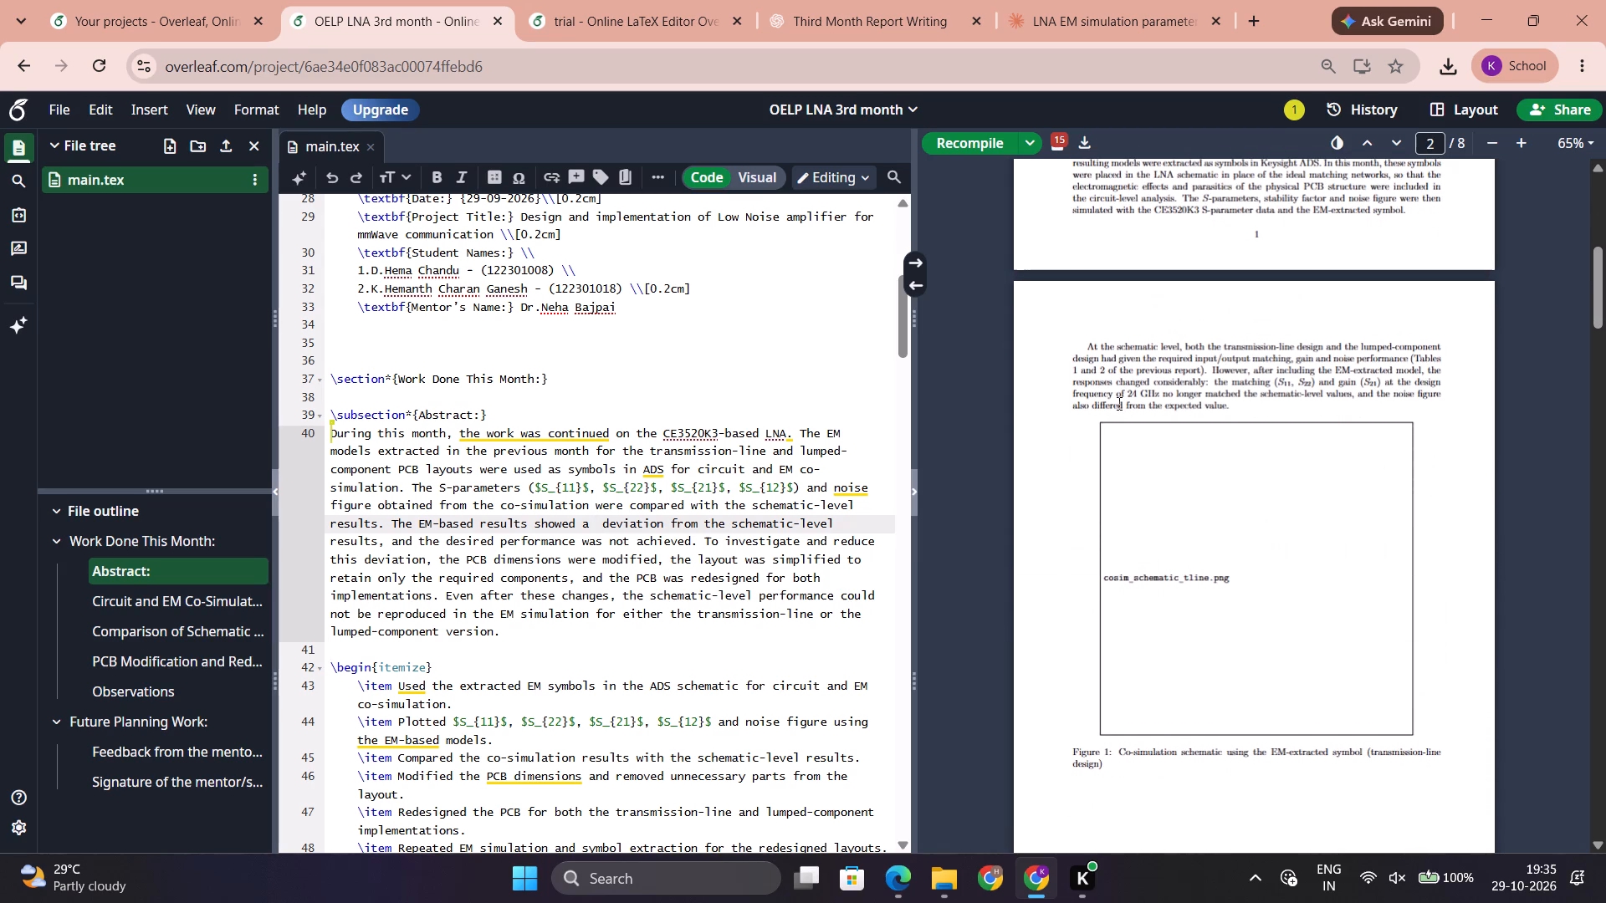
scroll(1118, 403, "down", 3)
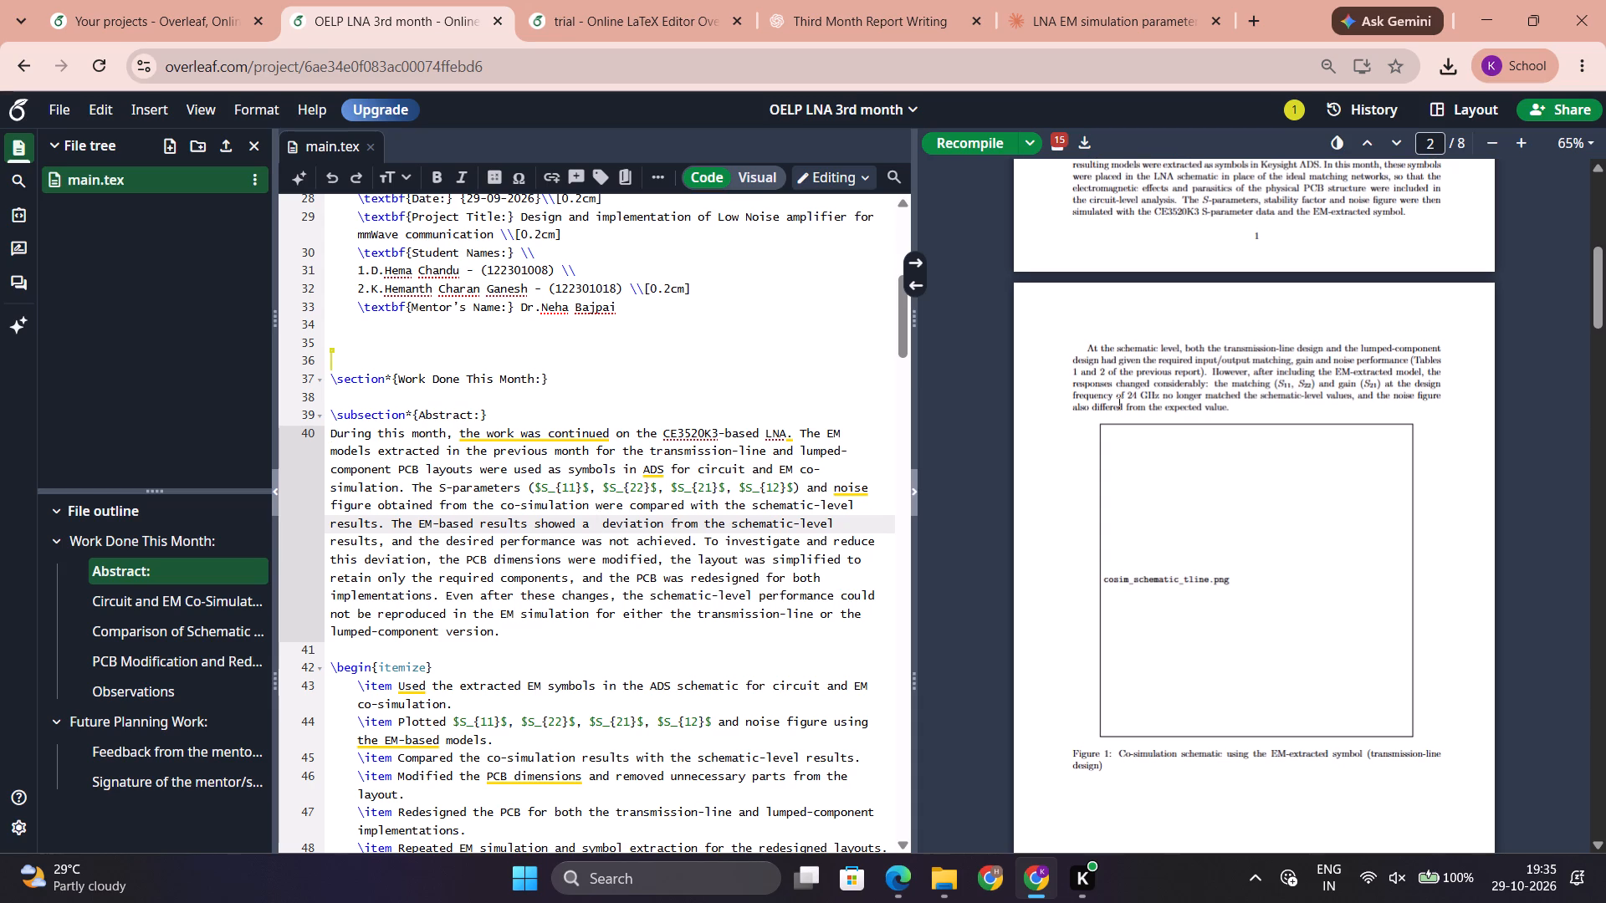
scroll(1118, 403, "down", 2)
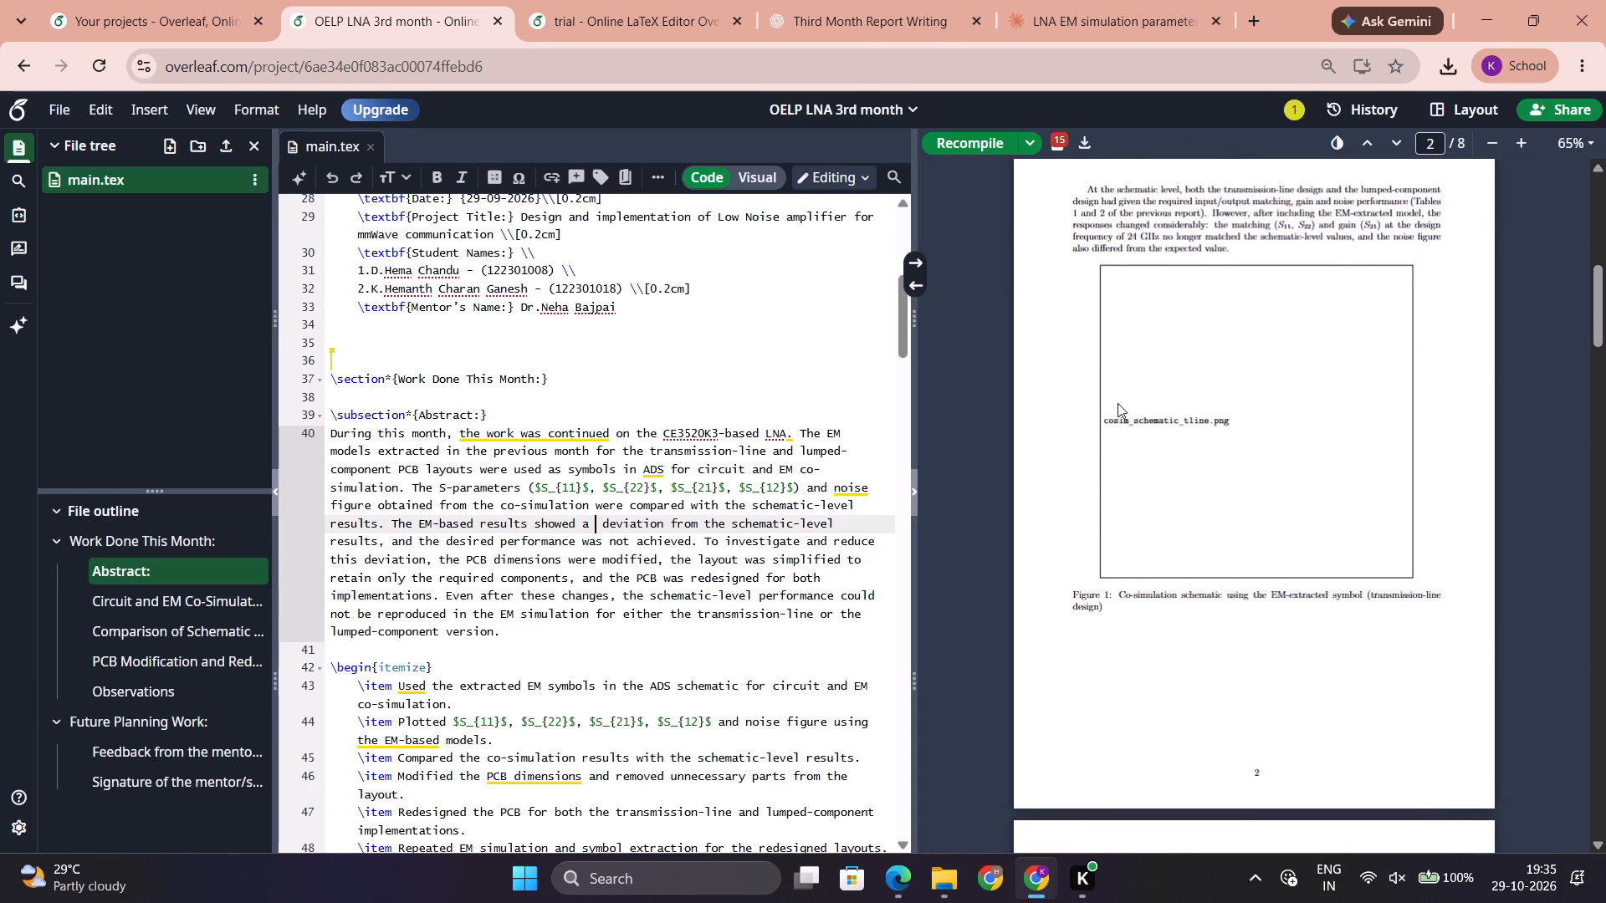
scroll(1118, 403, "down", 3)
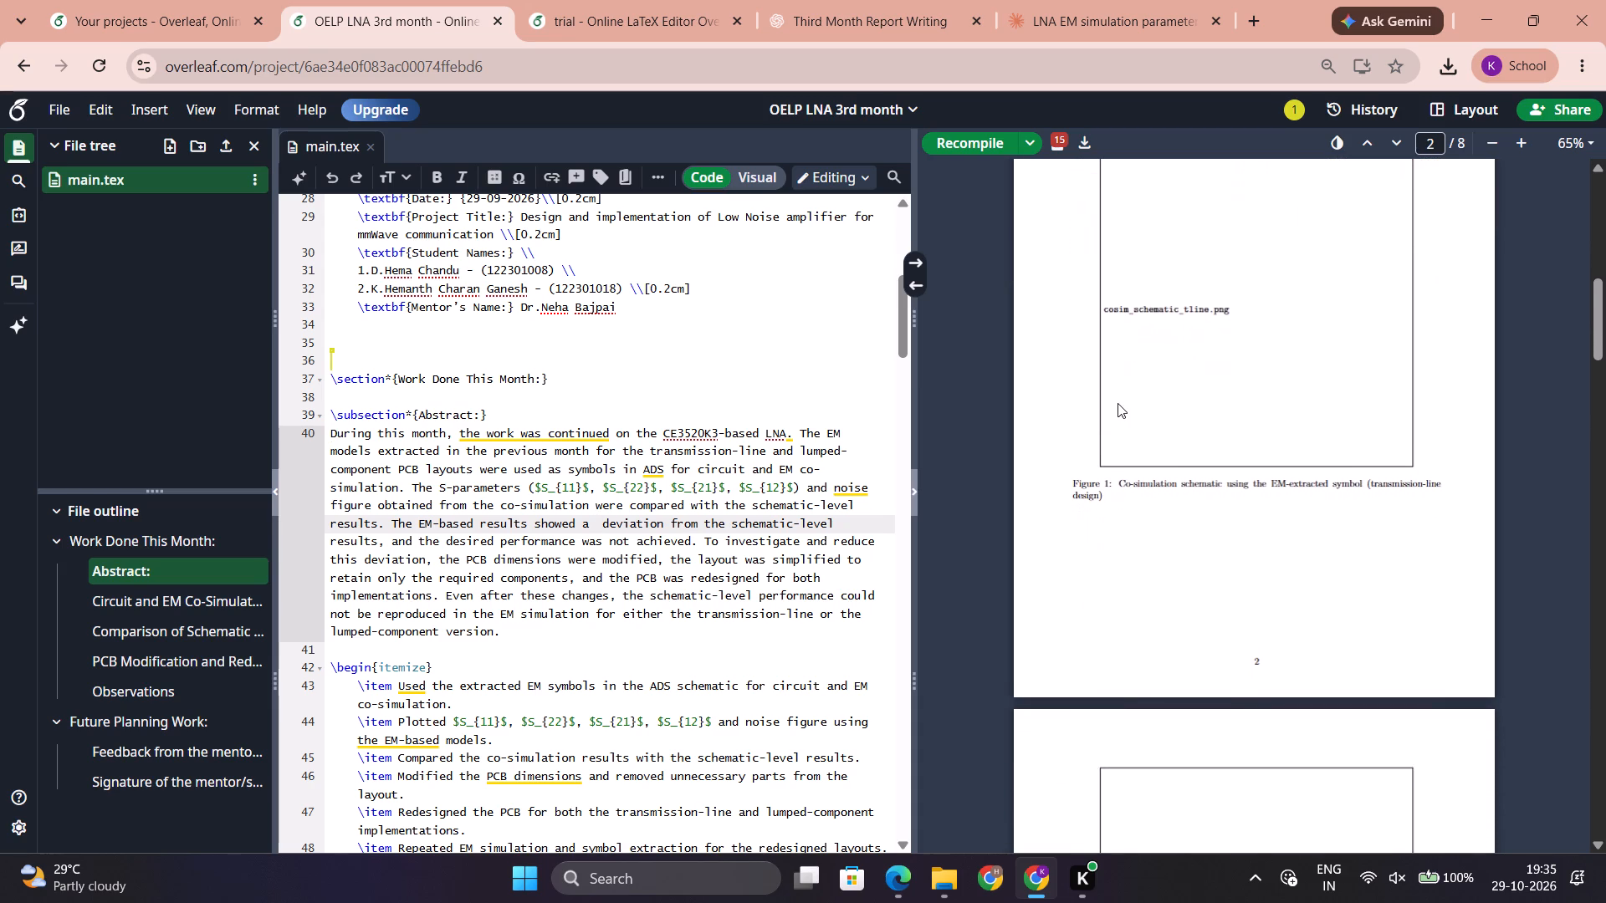
Review page 3, covering the lumped-component co-simulation figure placeholder, its caption and the introduction to the Comparison of Schematic and EM Results.
scroll(1118, 403, "down", 5)
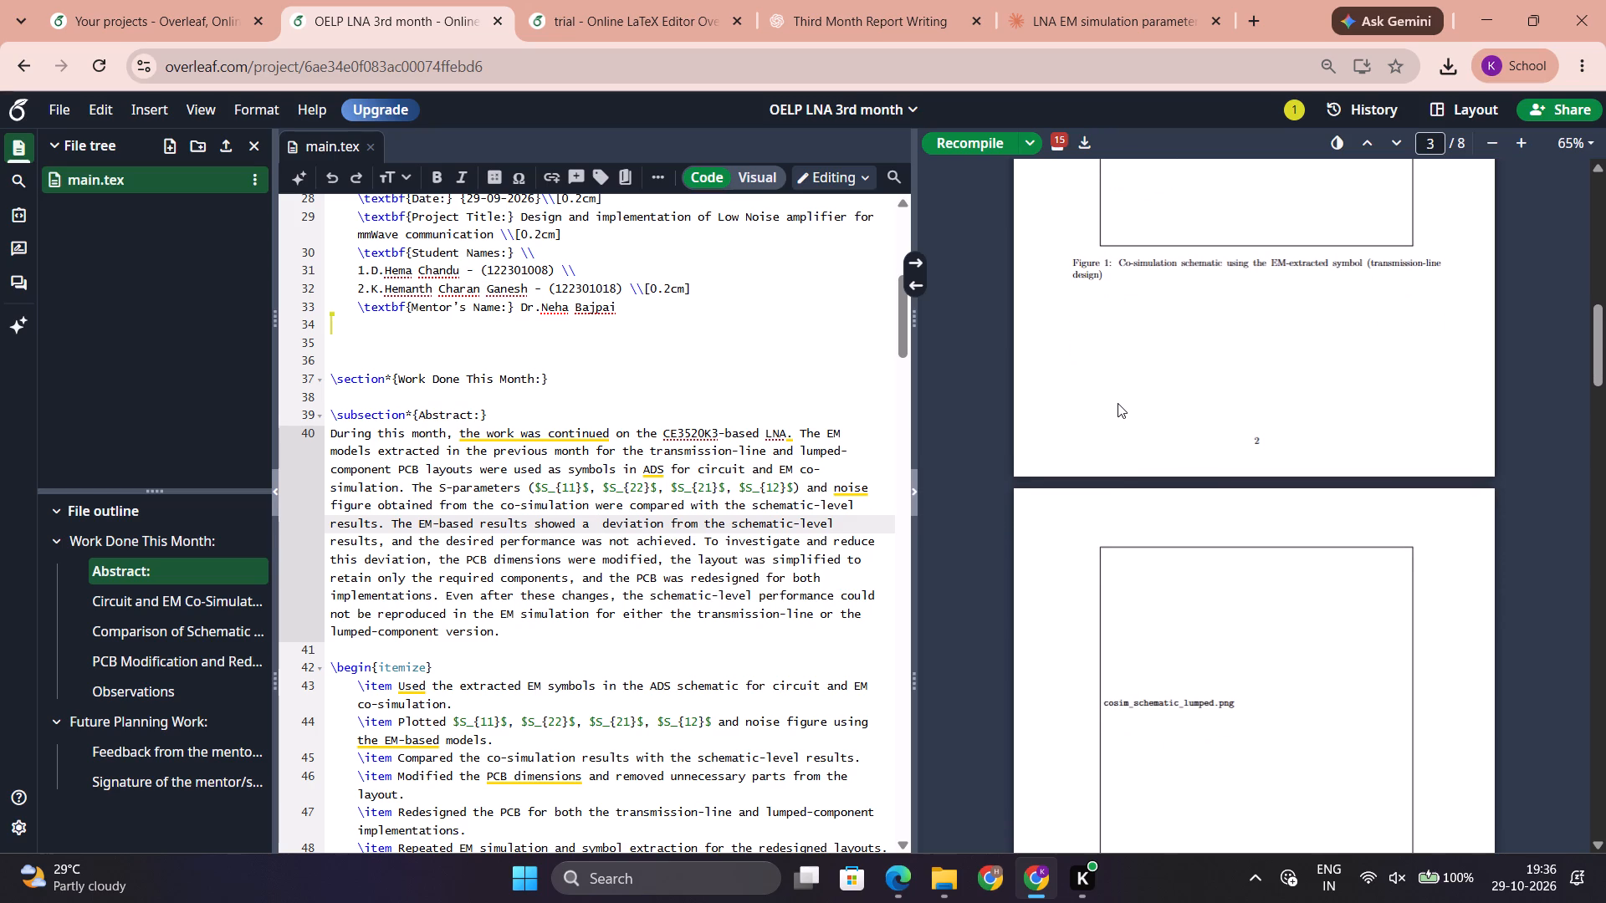
scroll(1118, 403, "down", 2)
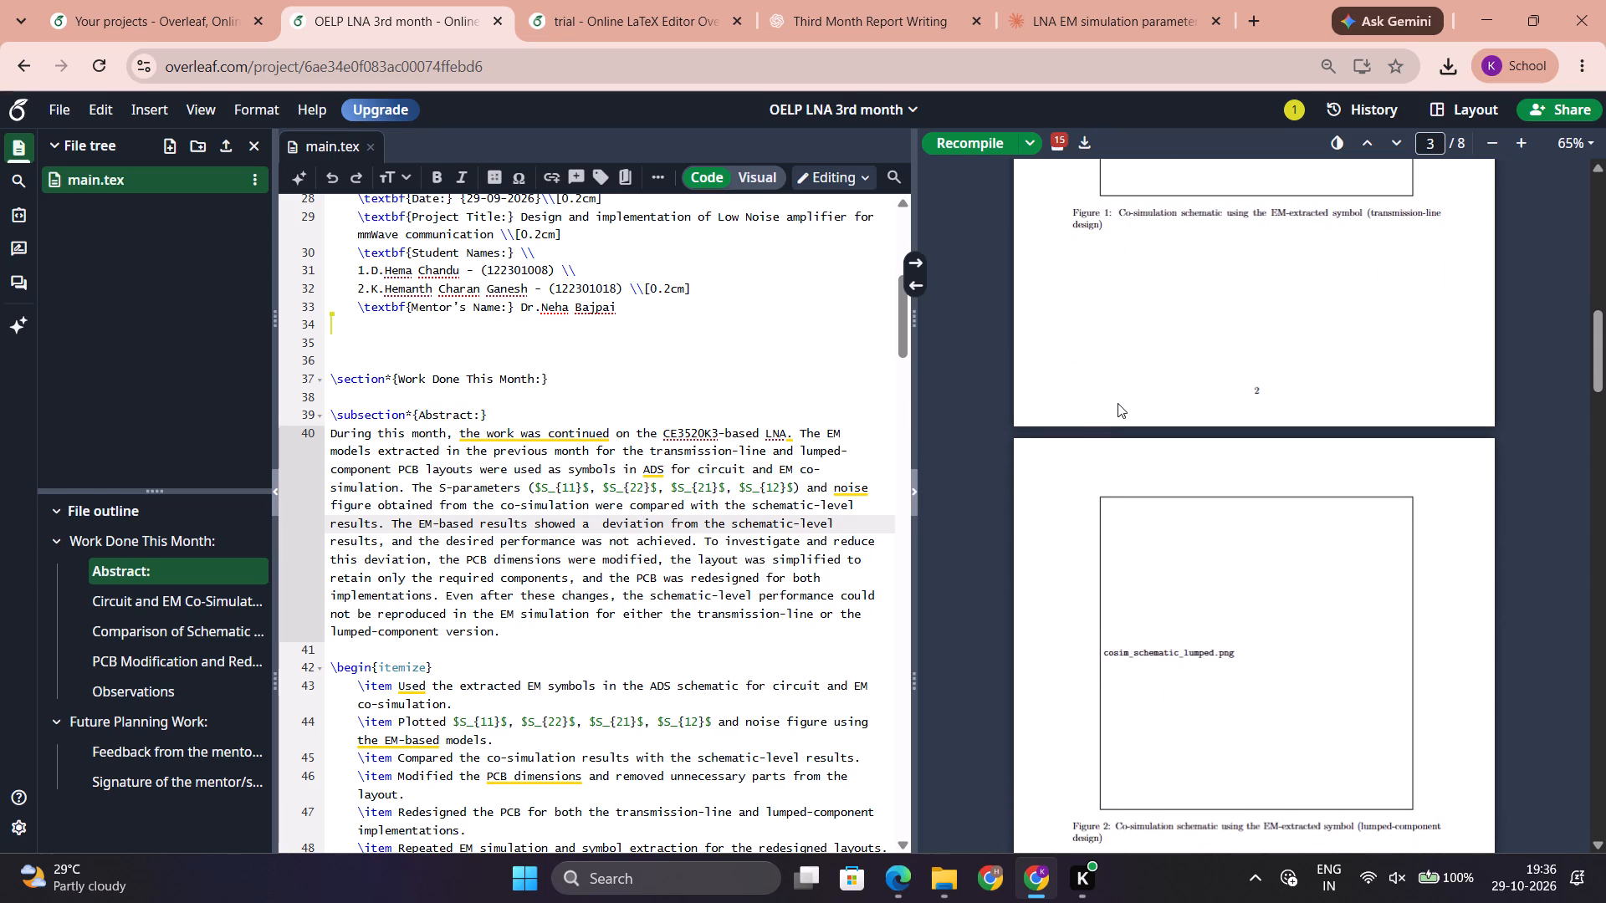
scroll(1118, 403, "down", 2)
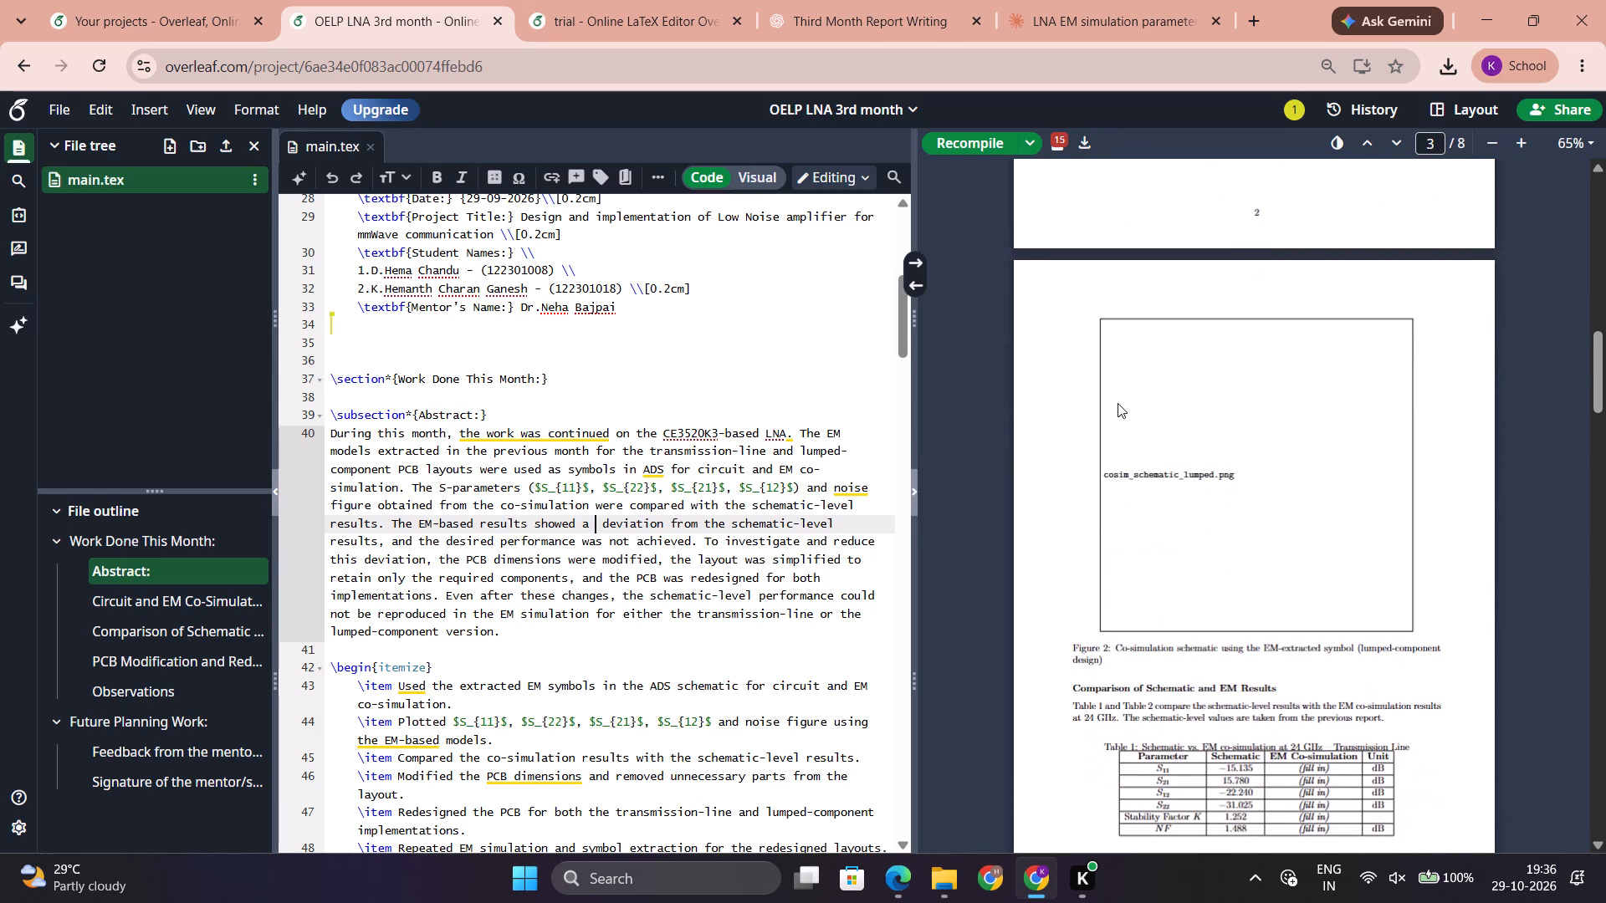
scroll(1118, 403, "down", 2)
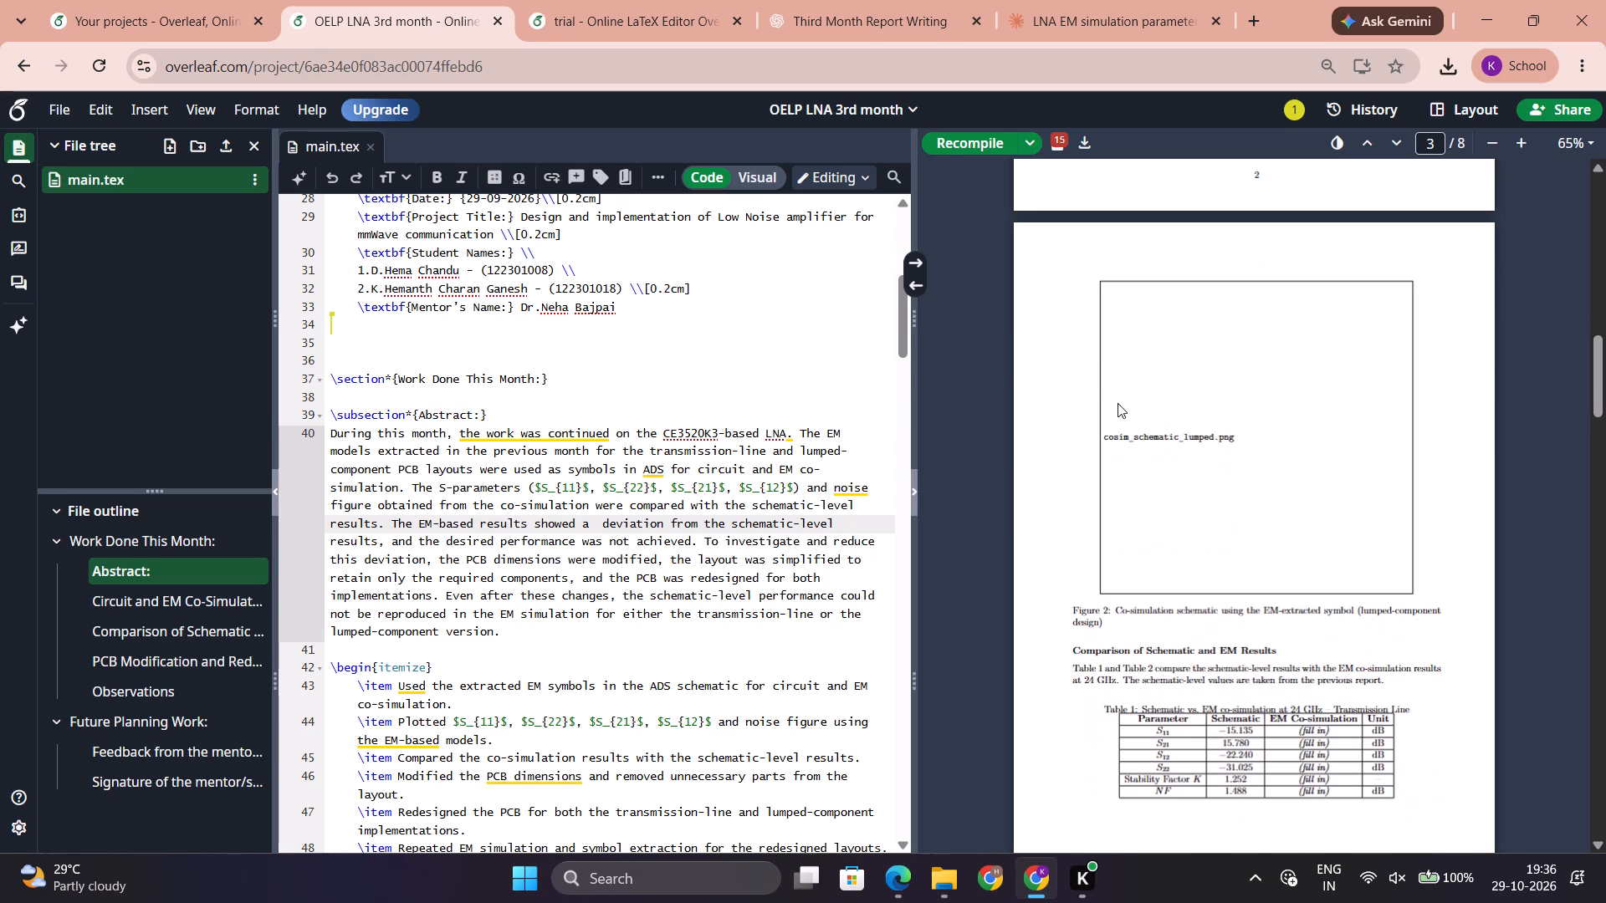
scroll(1118, 403, "down", 4)
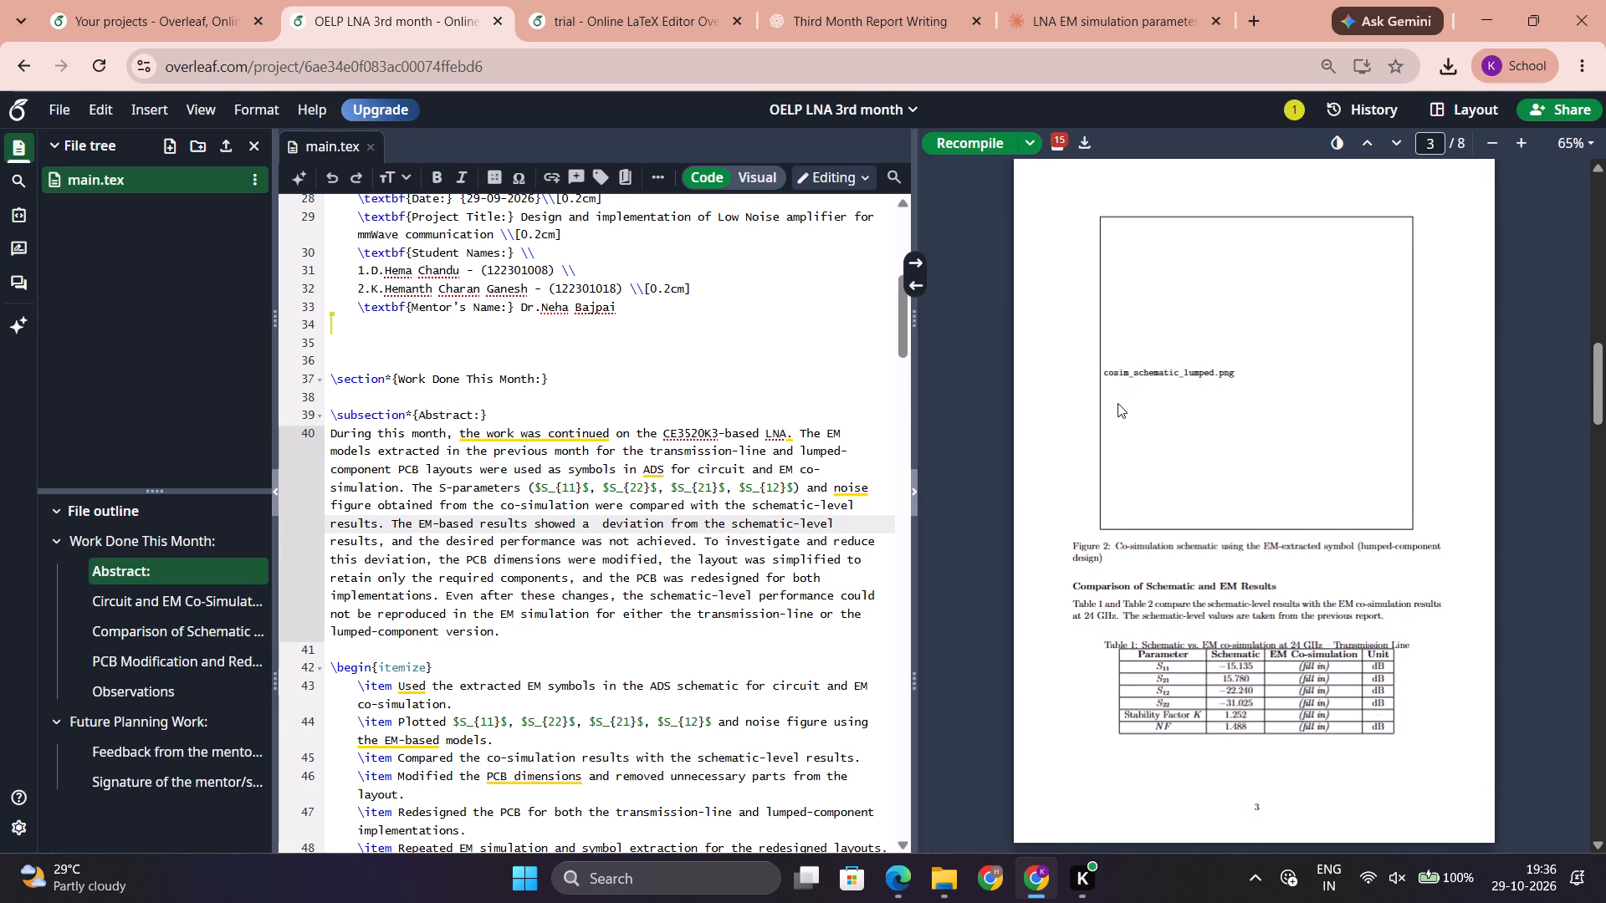
scroll(1118, 403, "down", 2)
Examine the transmission-line and lumped-component comparison tables on pages 3 and 4 and the EM co-simulation results figure placeholder.
scroll(1118, 403, "down", 3)
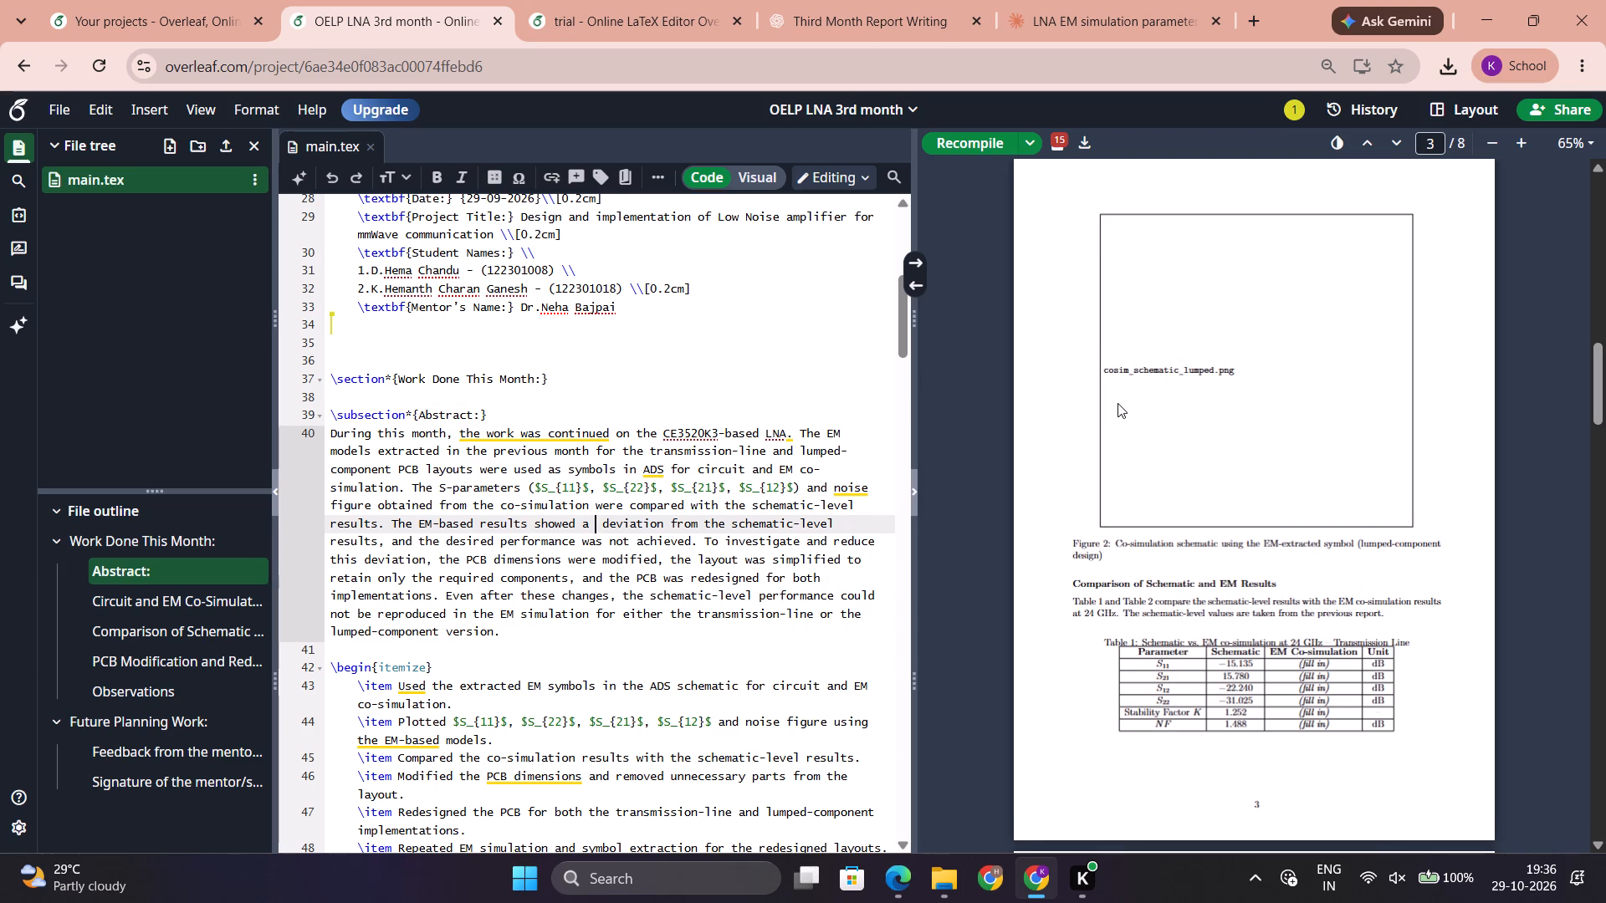
scroll(1118, 403, "down", 3)
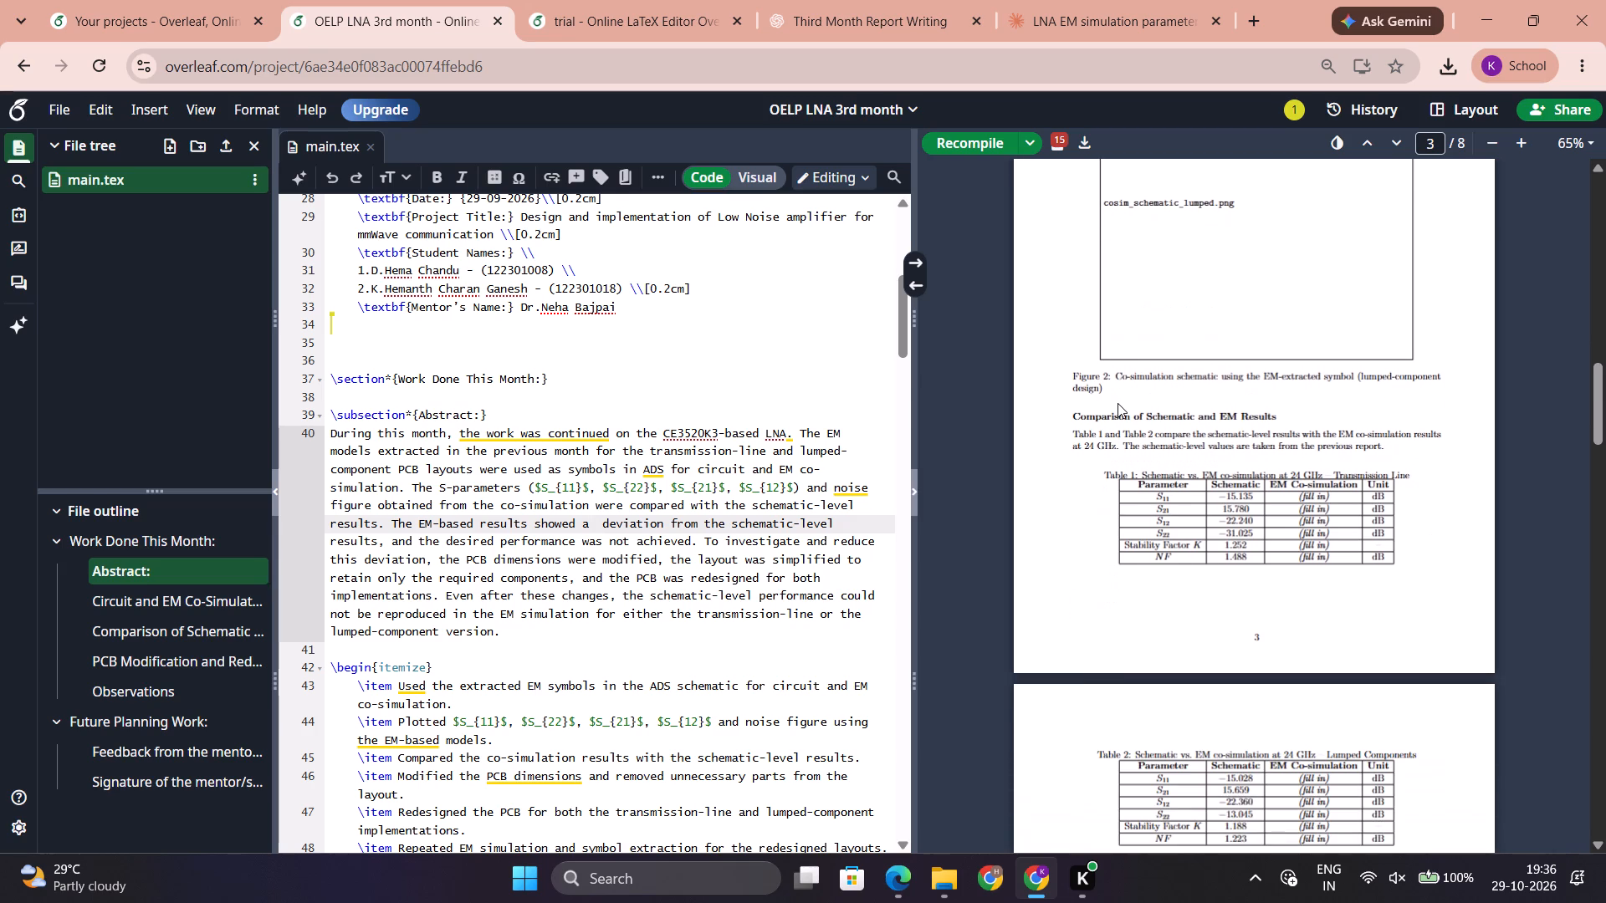
scroll(1118, 403, "down", 7)
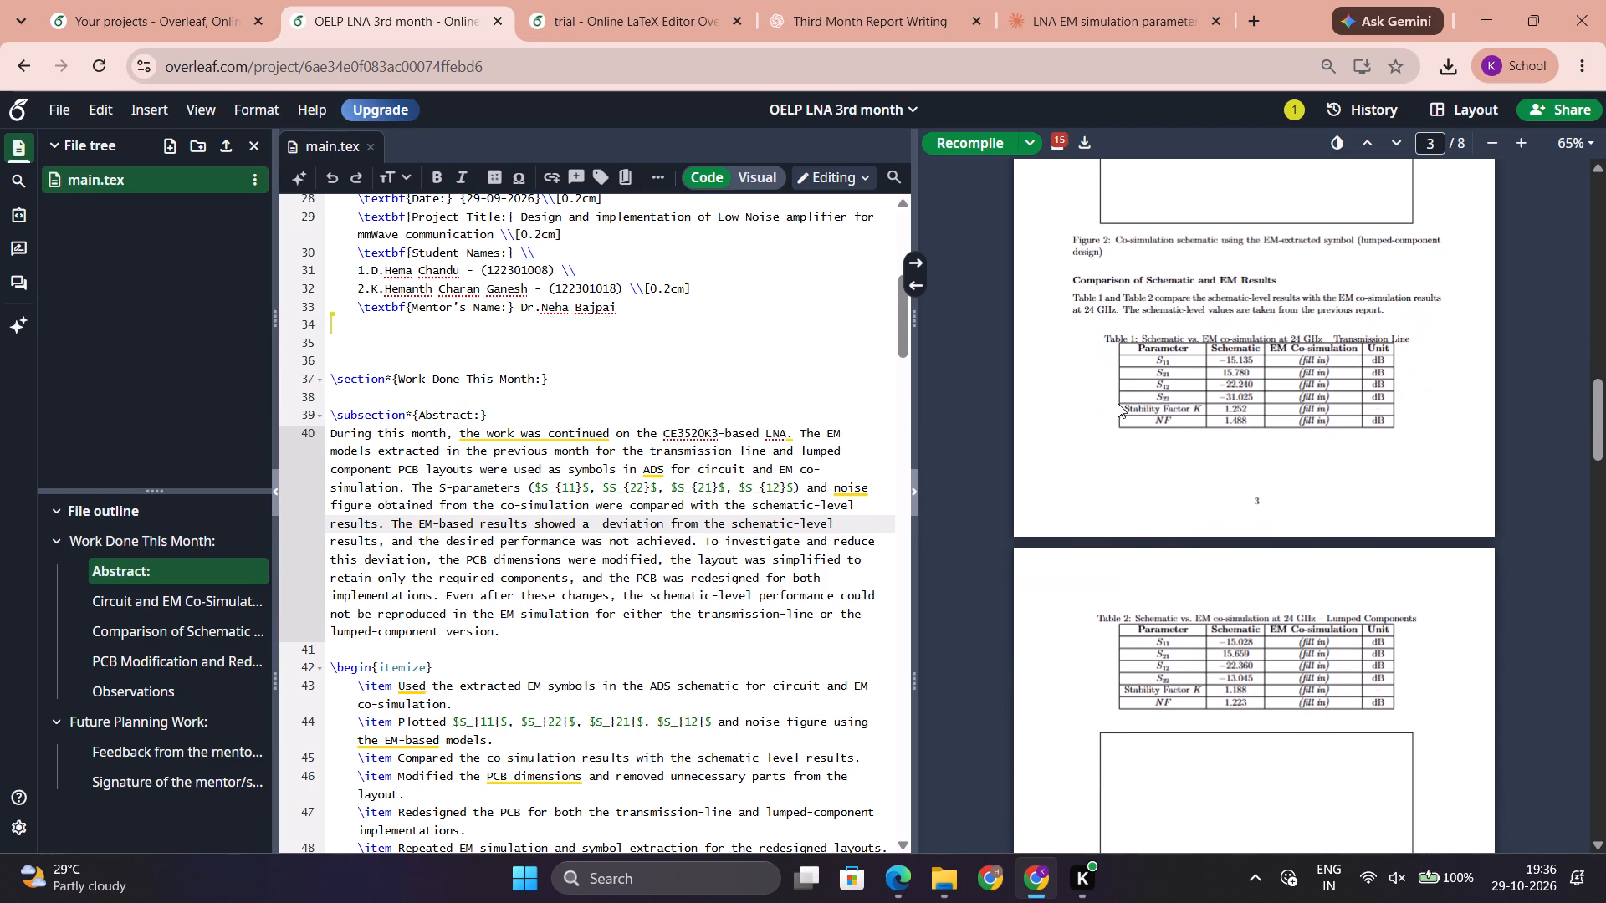
scroll(1118, 403, "down", 2)
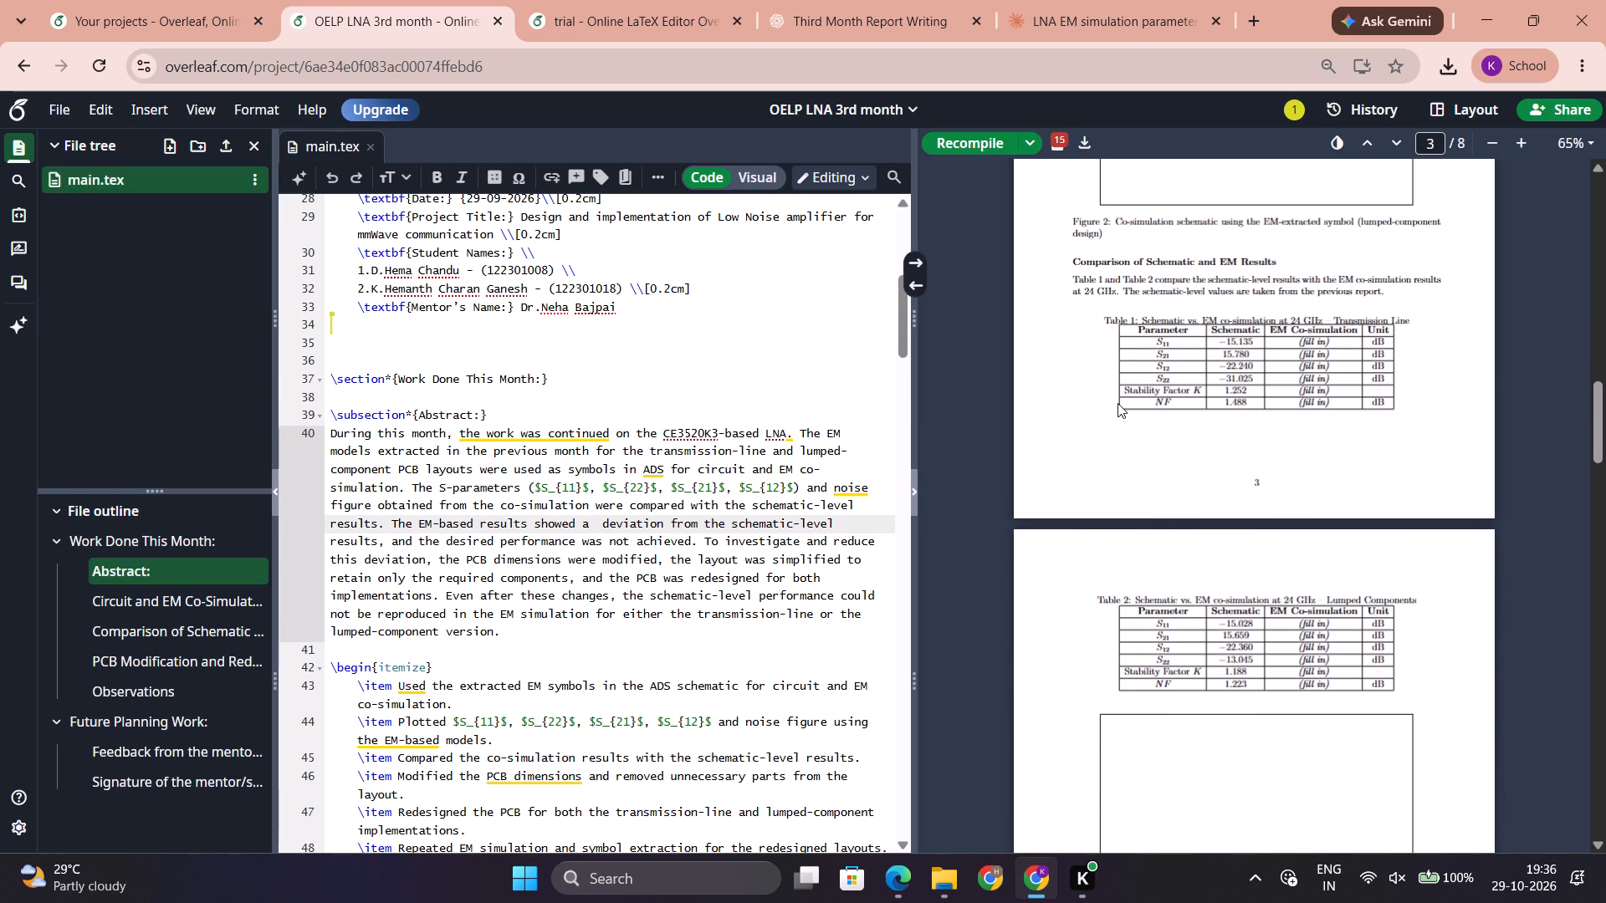
scroll(1118, 403, "down", 4)
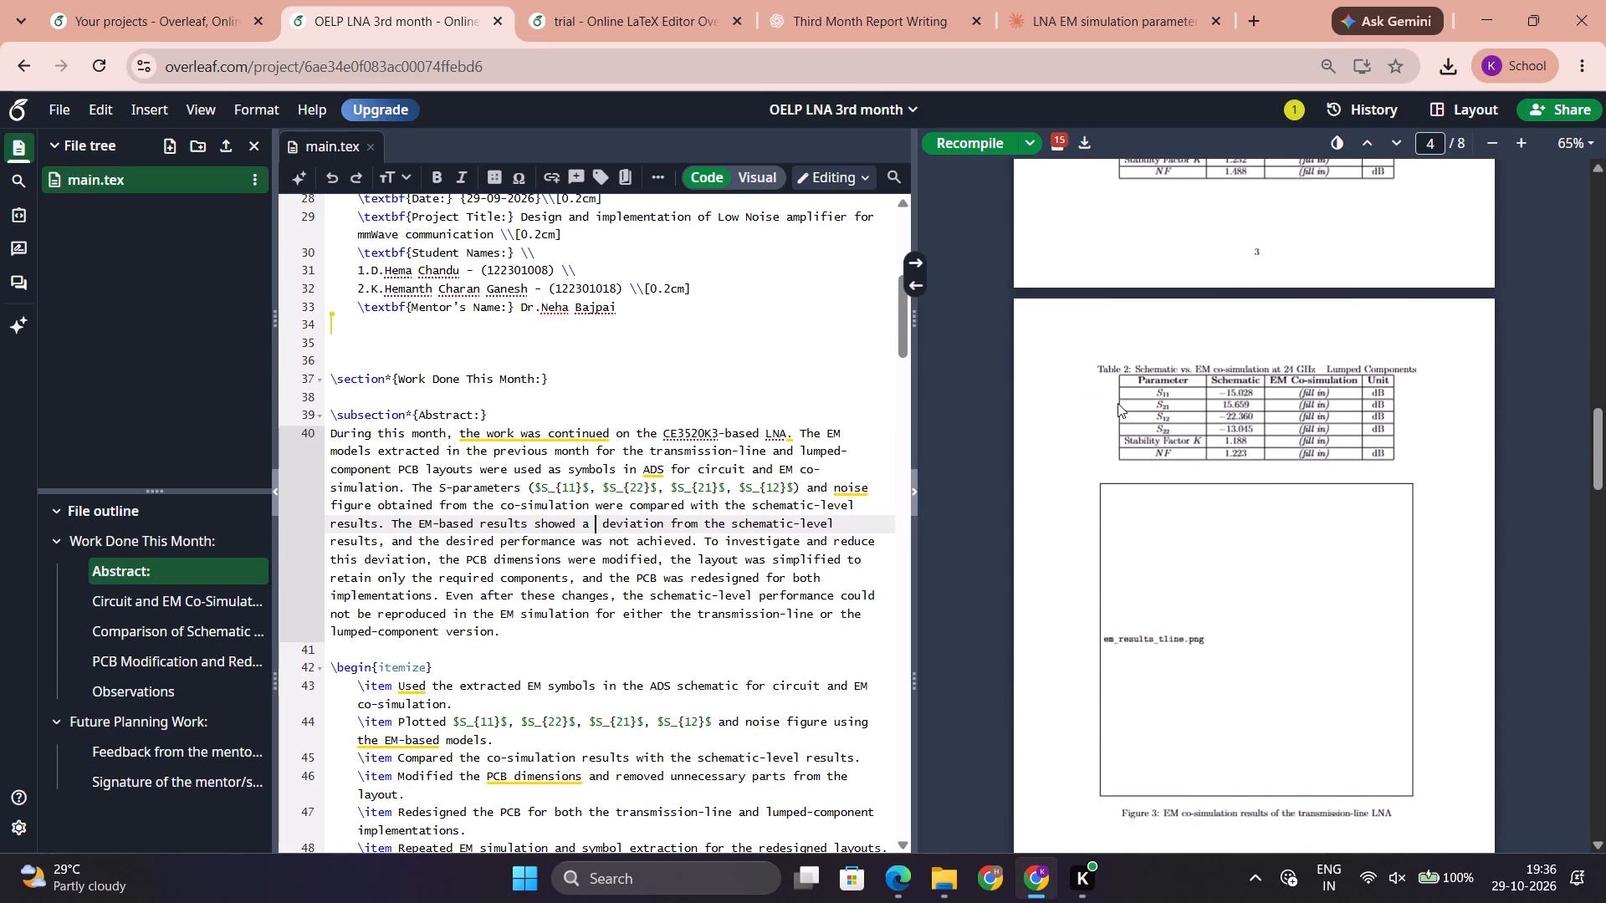
scroll(1118, 403, "down", 2)
Examine the lumped-component comparison table and the transmission-line EM co-simulation results placeholder on page 4 of the compiled report.
scroll(1118, 403, "down", 6)
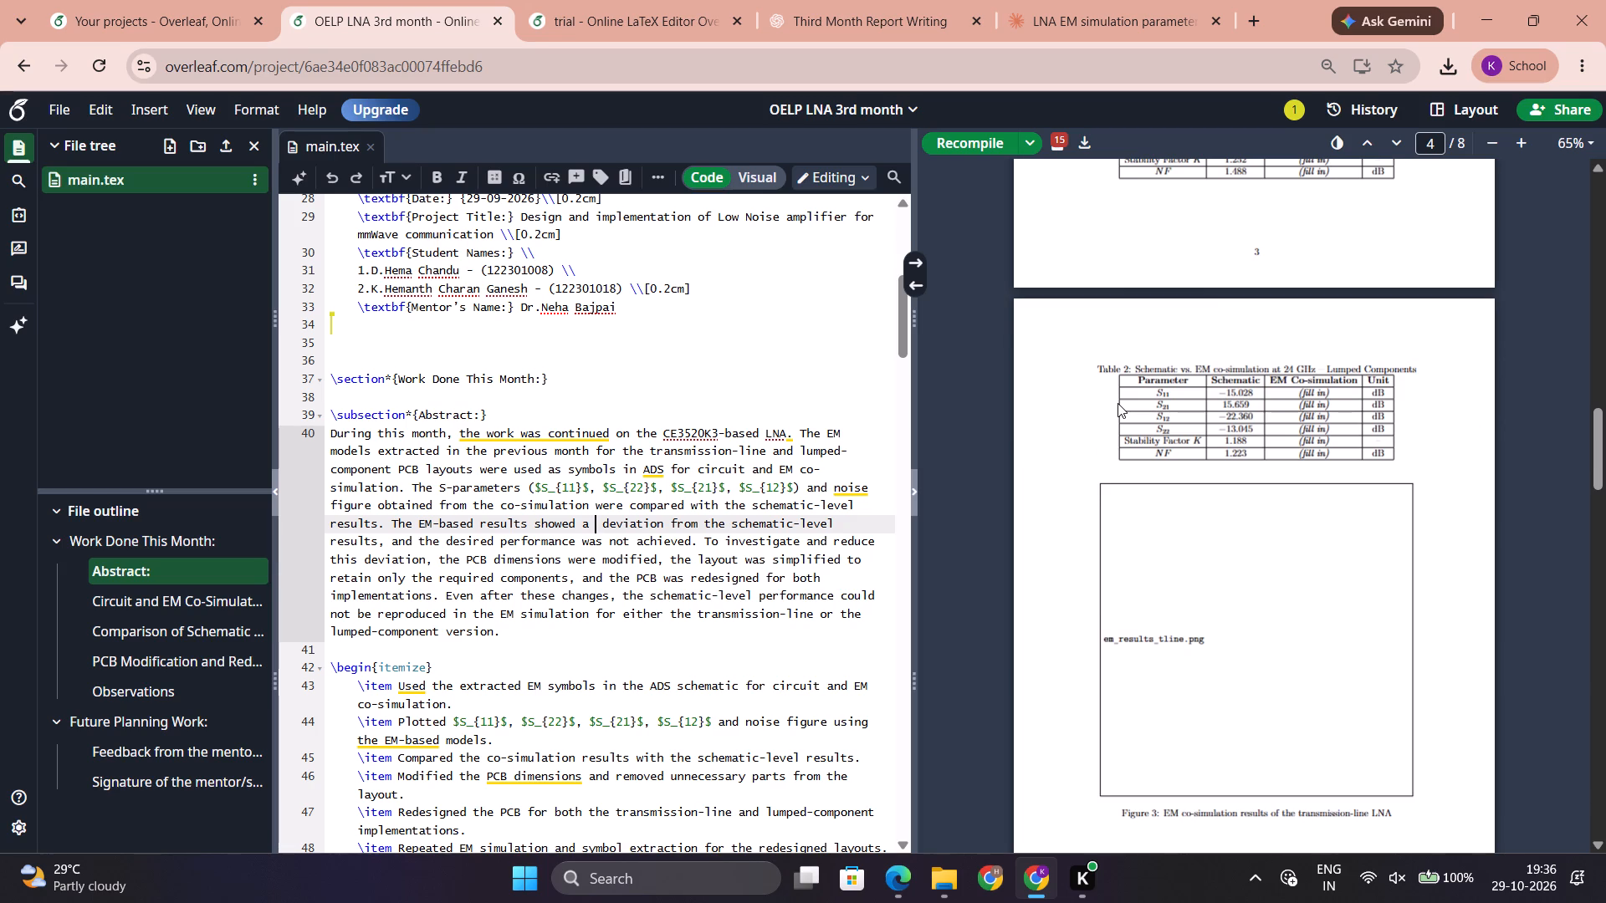
scroll(1118, 403, "down", 1)
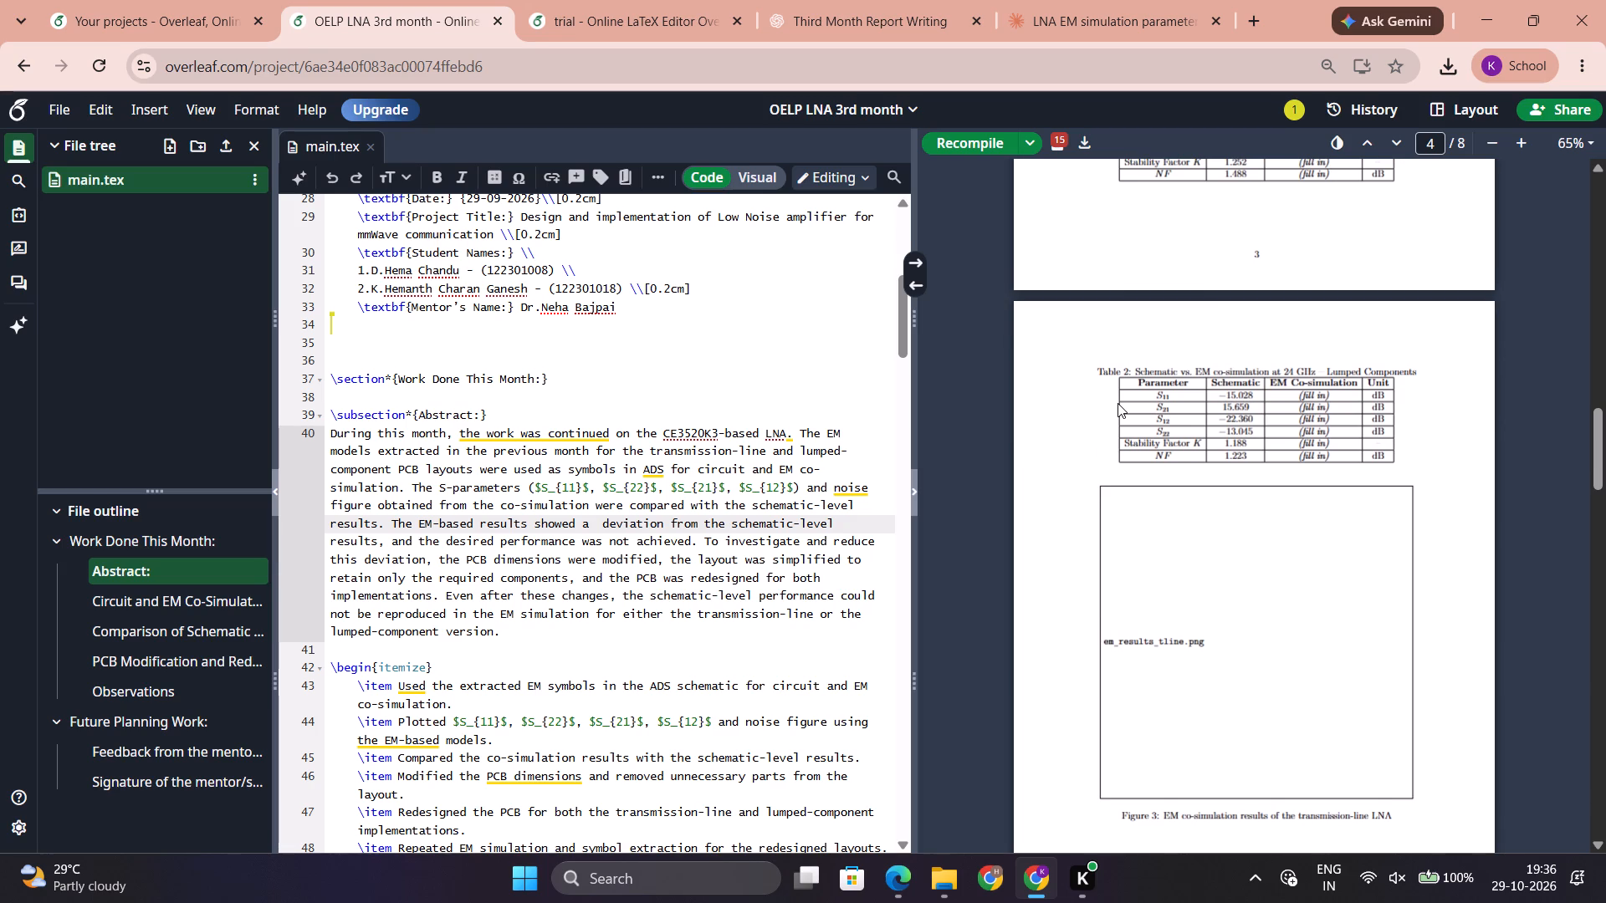
scroll(1118, 403, "down", 2)
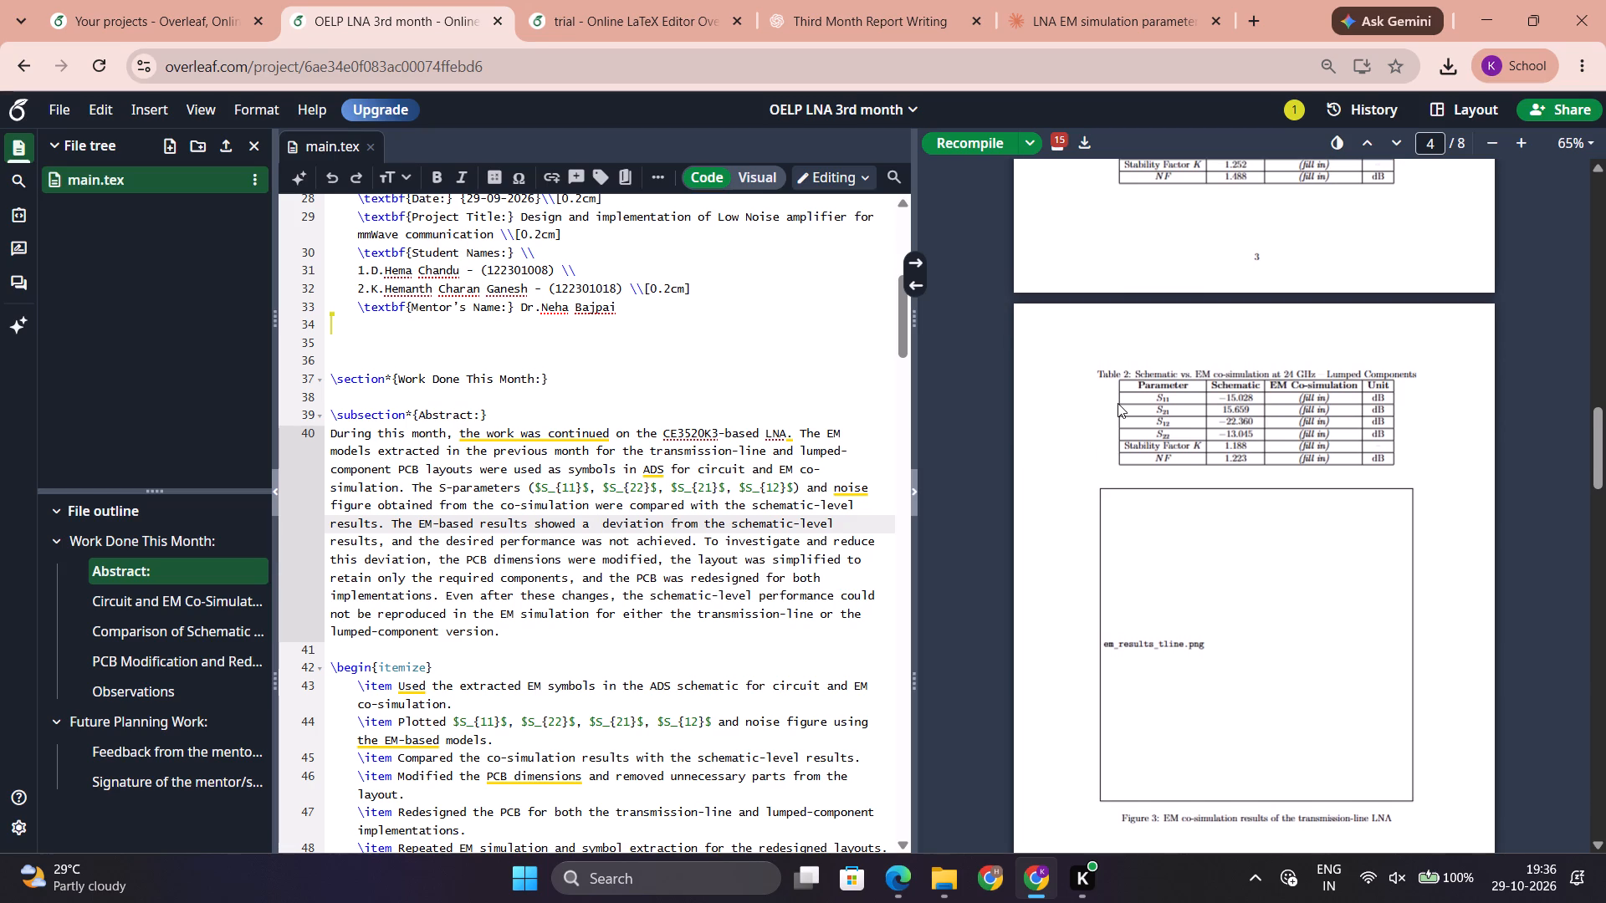
scroll(1118, 403, "down", 1)
Go back over pages 2 to 4, rechecking the co-simulation schematic placeholders, their captions and the two comparison tables.
scroll(1118, 403, "up", 6)
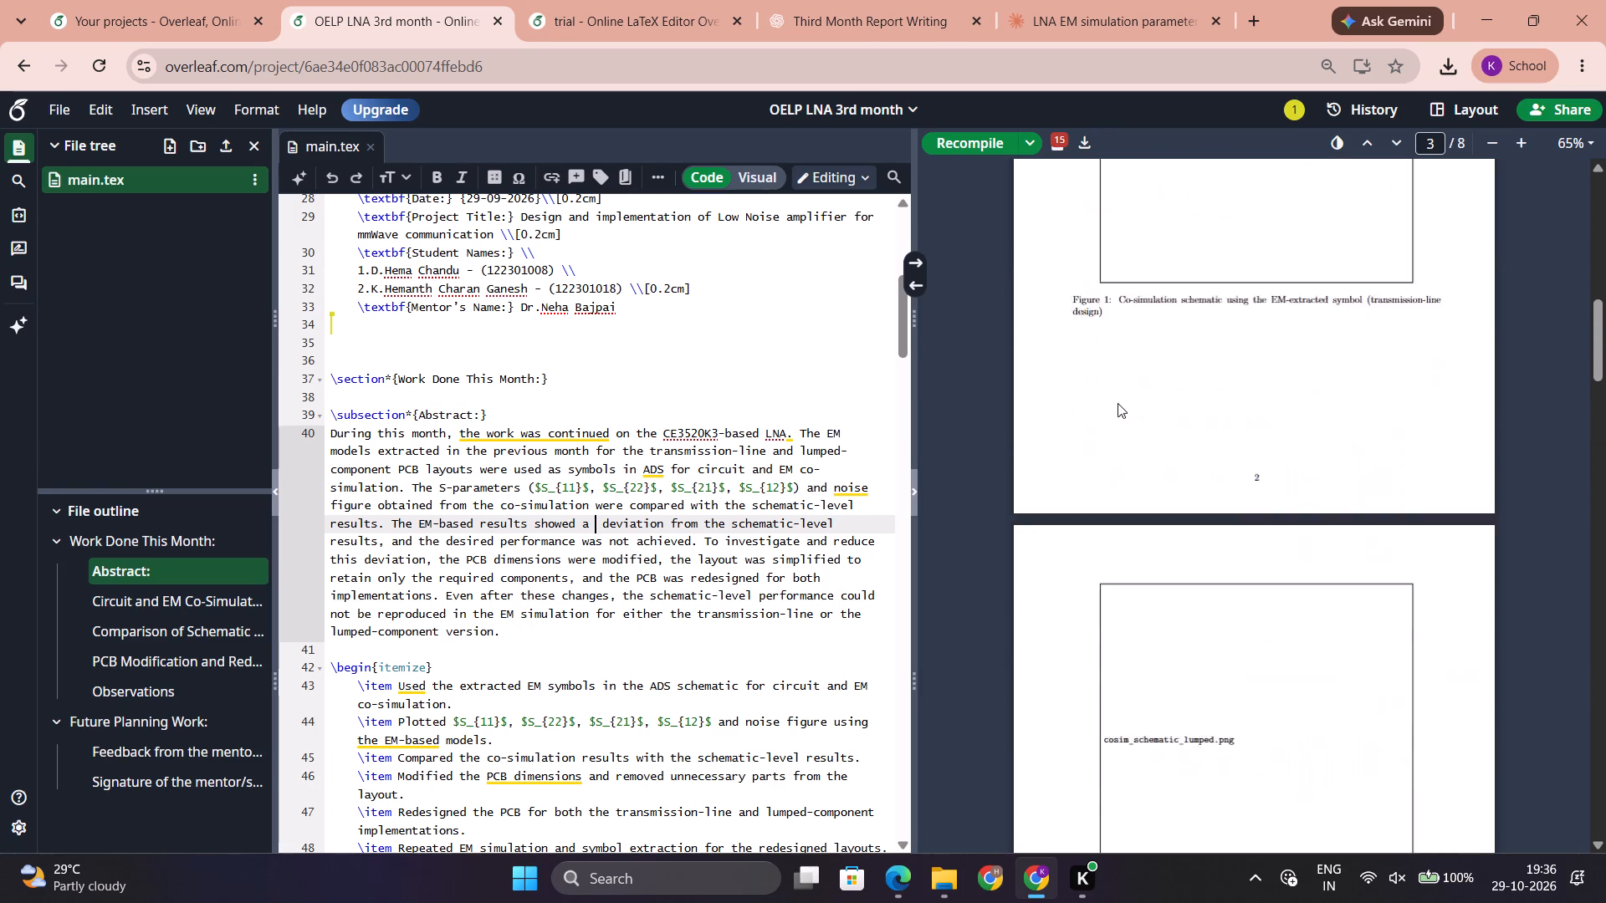
scroll(1118, 403, "up", 4)
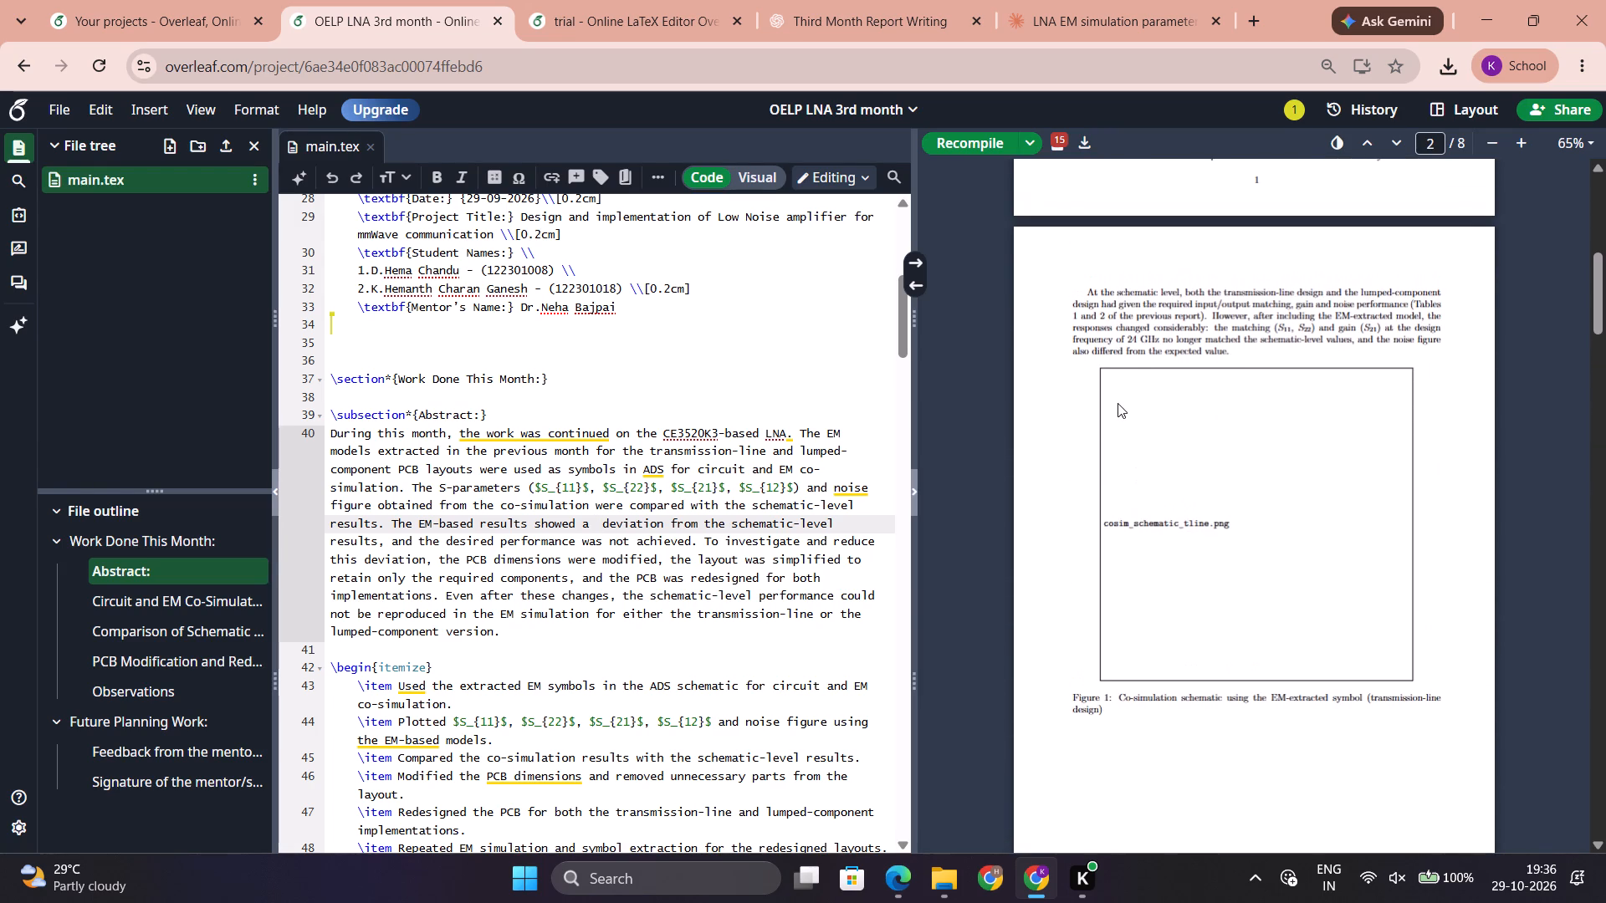
scroll(1118, 403, "up", 4)
scroll(1118, 403, "down", 7)
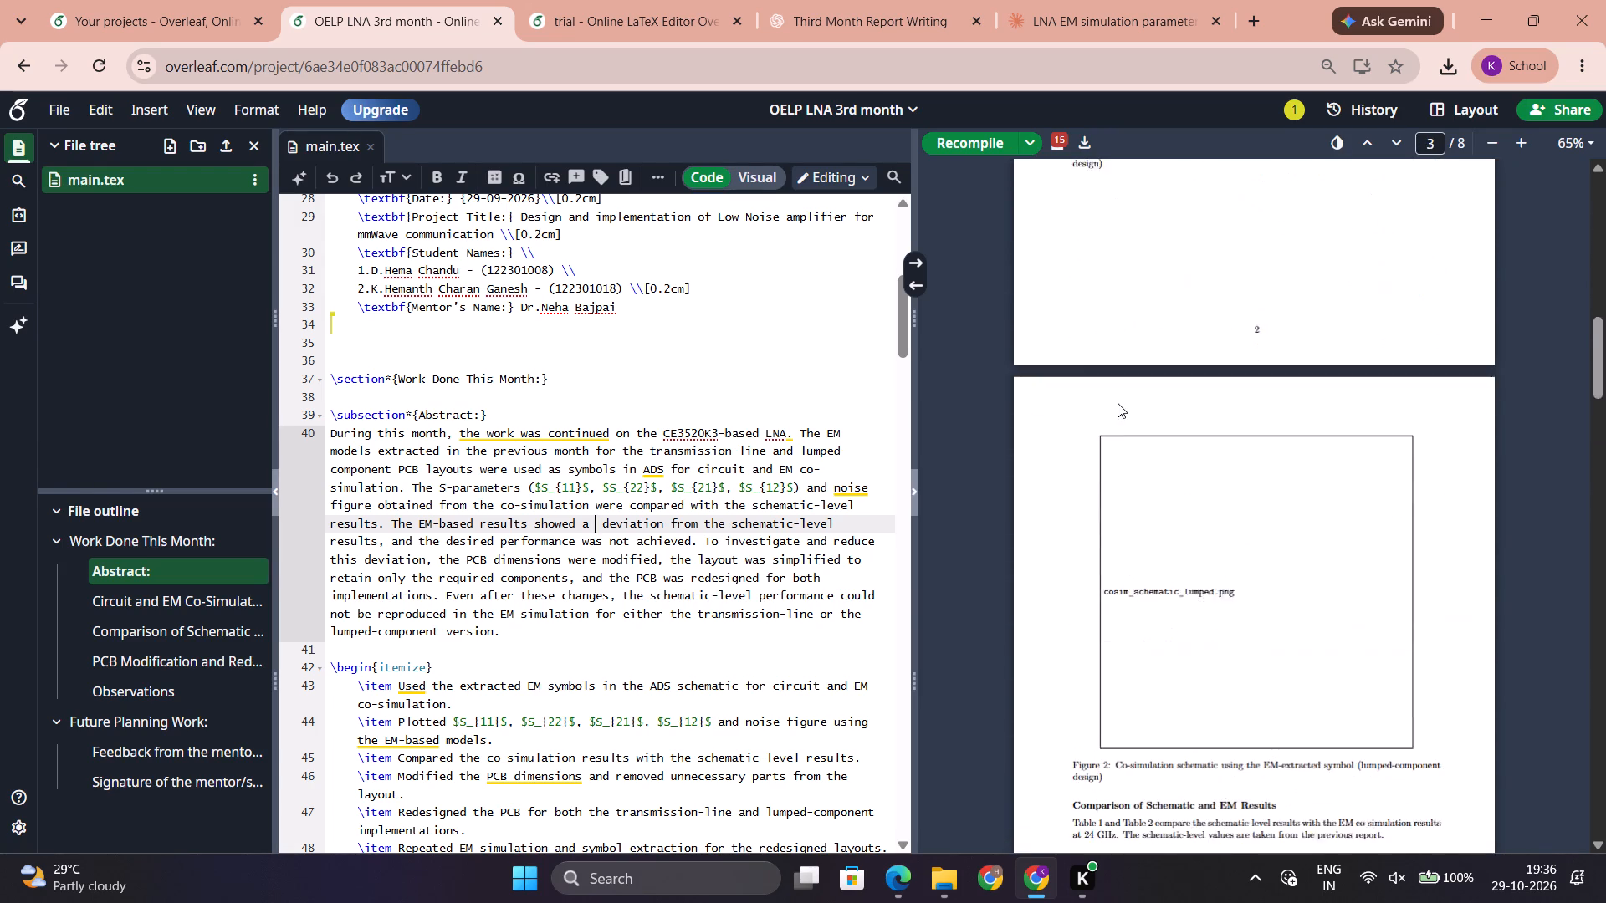
scroll(1118, 403, "down", 4)
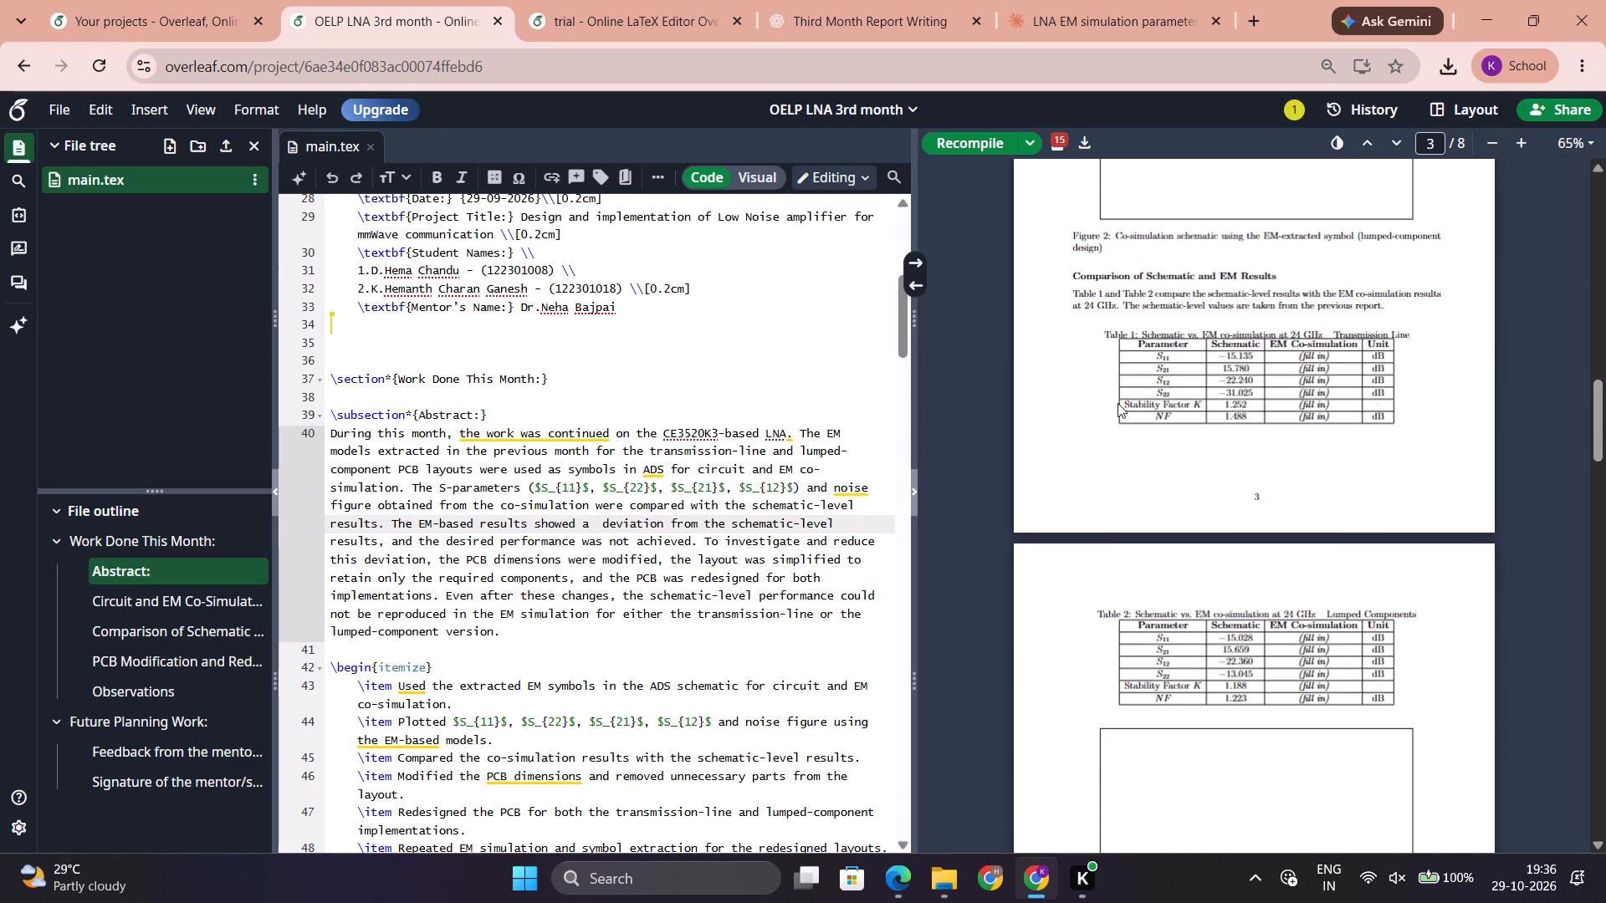
scroll(1118, 403, "down", 2)
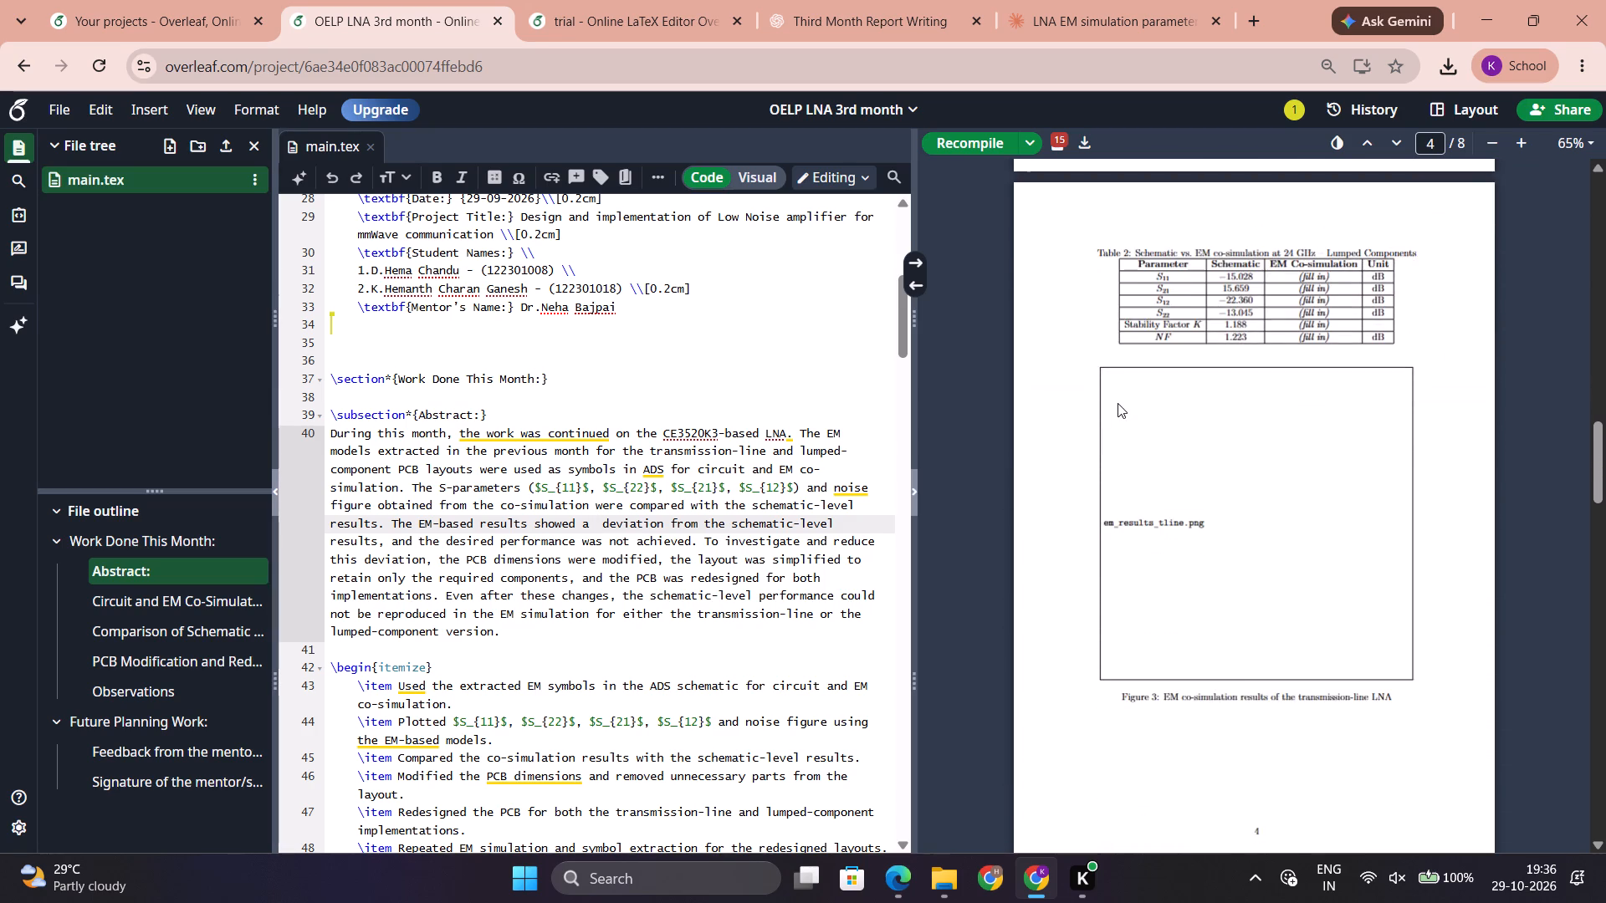
Review pages 5 to 8, from PCB Modification and Redesign through Observations to Future Planning Work and the mentor feedback and signature lines.
scroll(1118, 403, "down", 4)
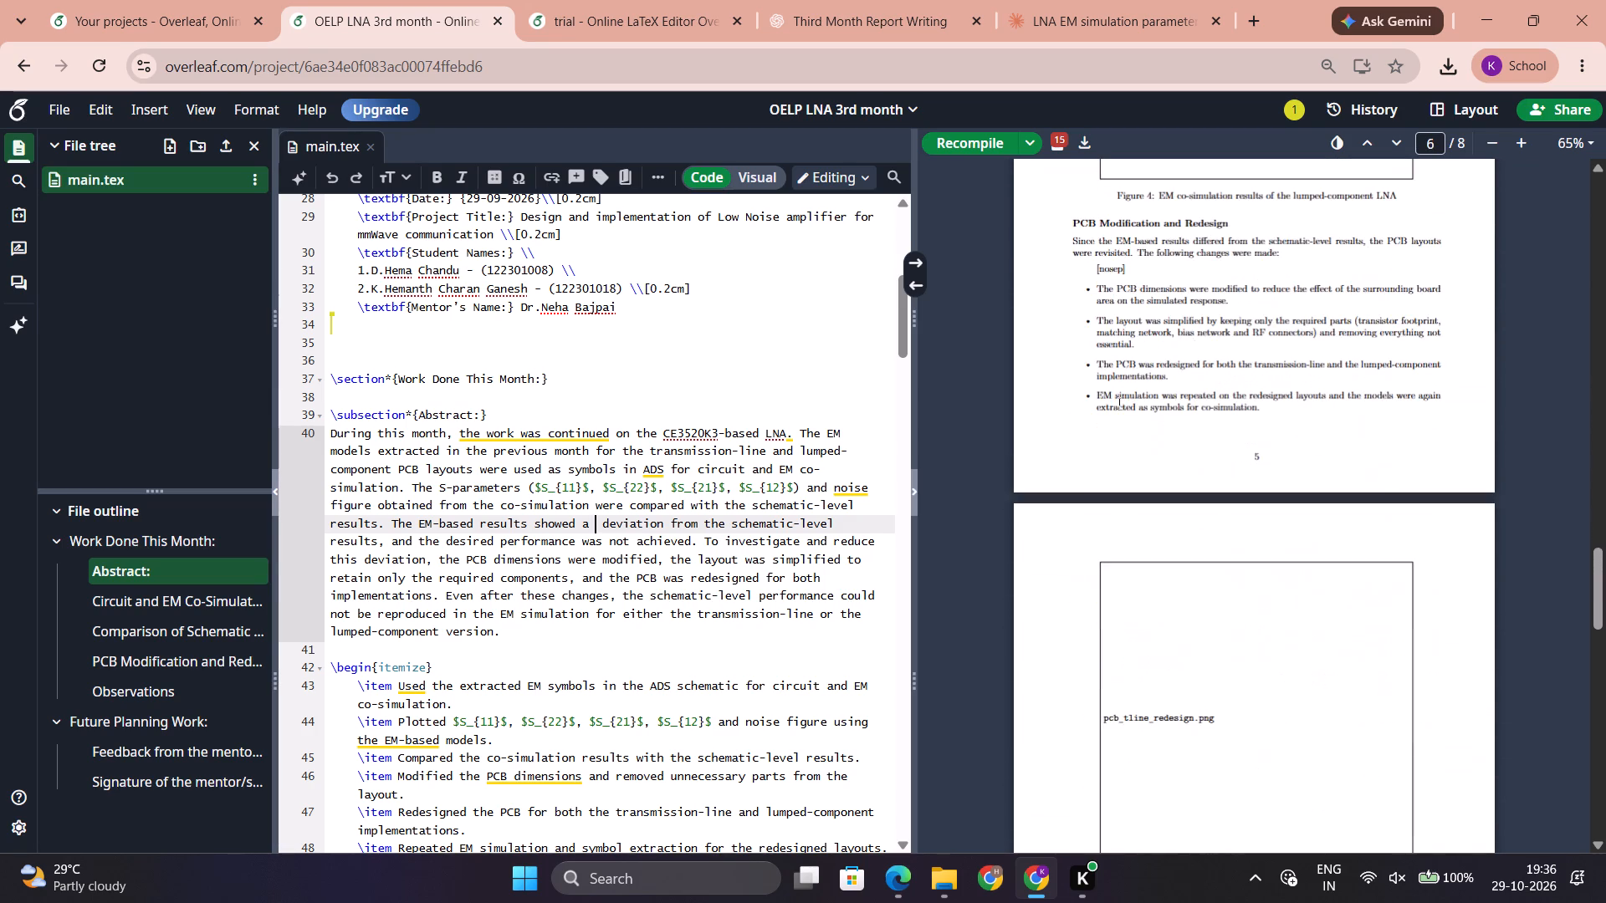
scroll(1118, 403, "down", 5)
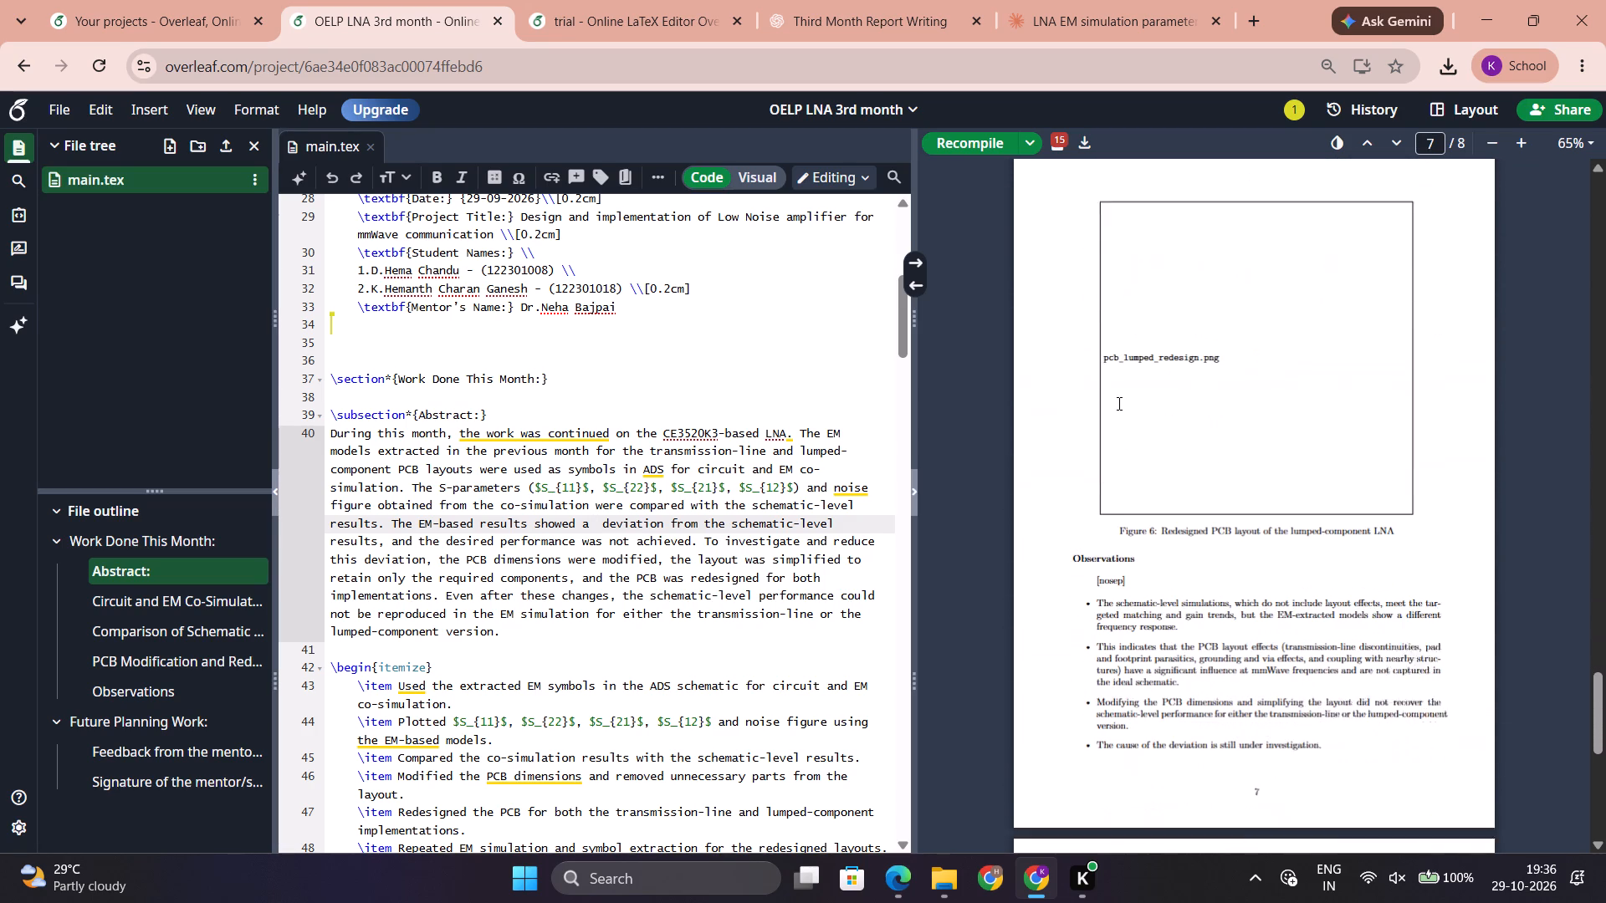
scroll(1118, 403, "down", 5)
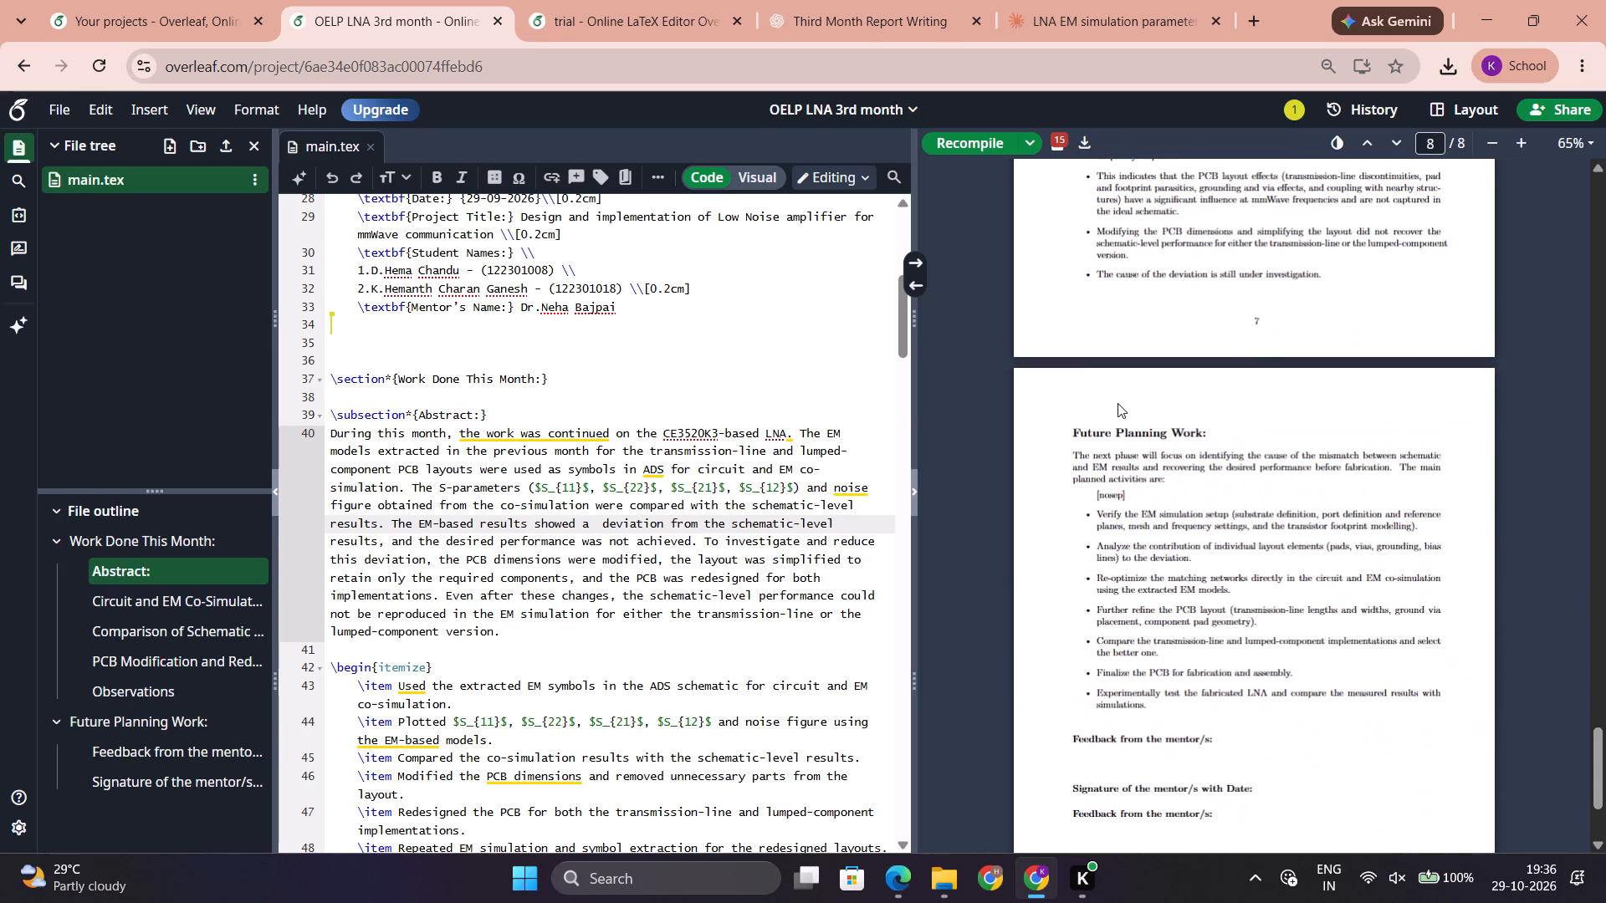
scroll(1118, 403, "down", 5)
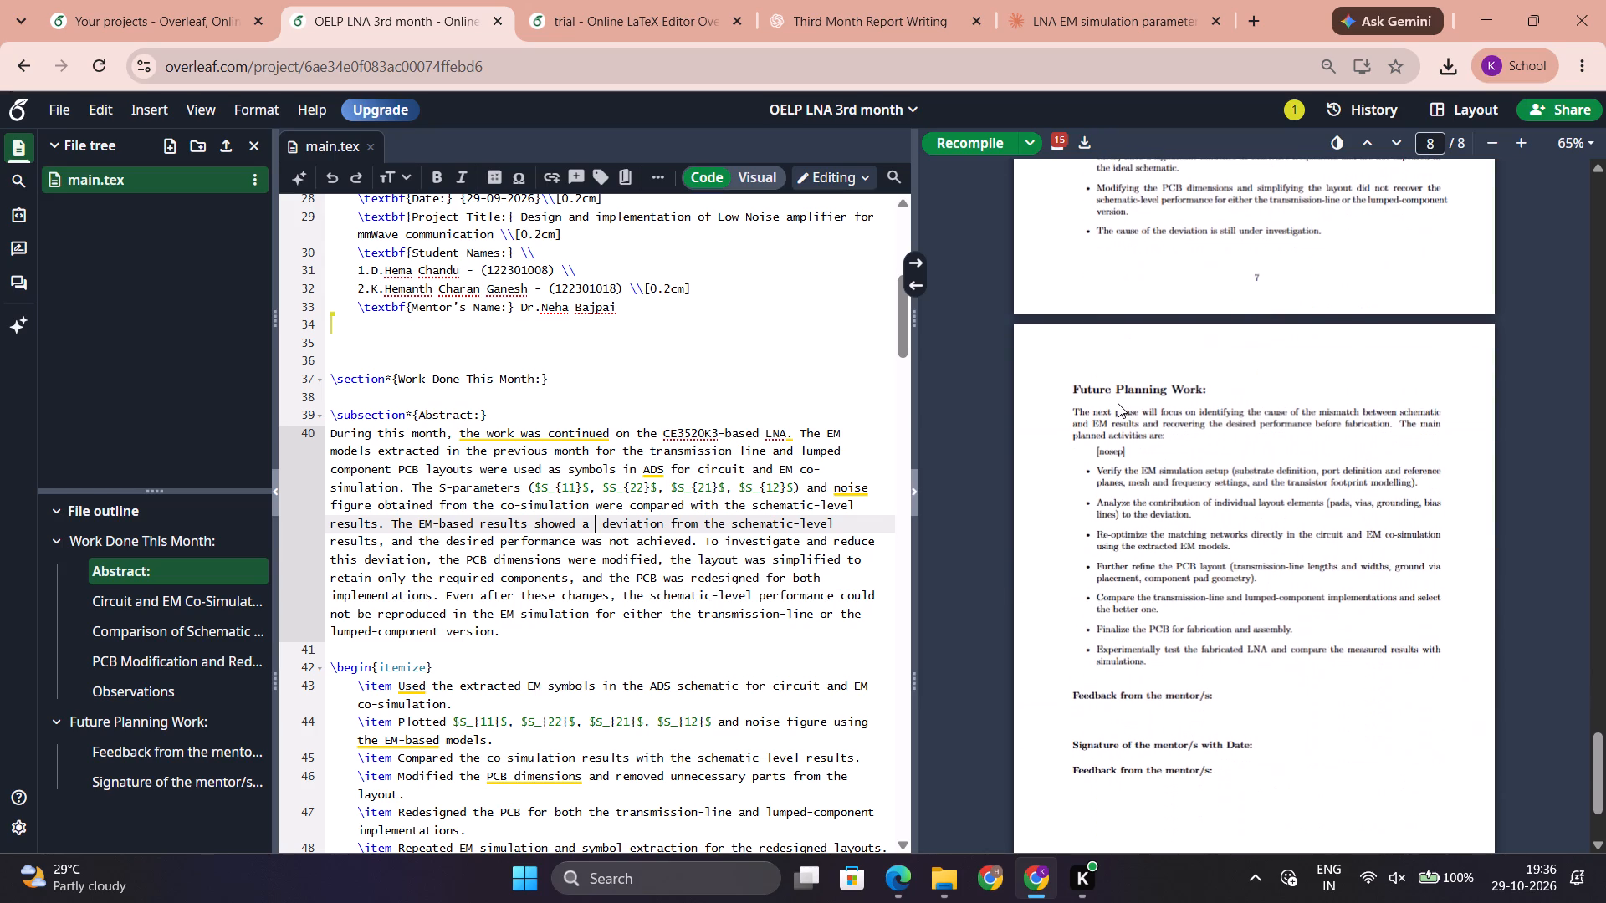
scroll(1118, 403, "down", 1)
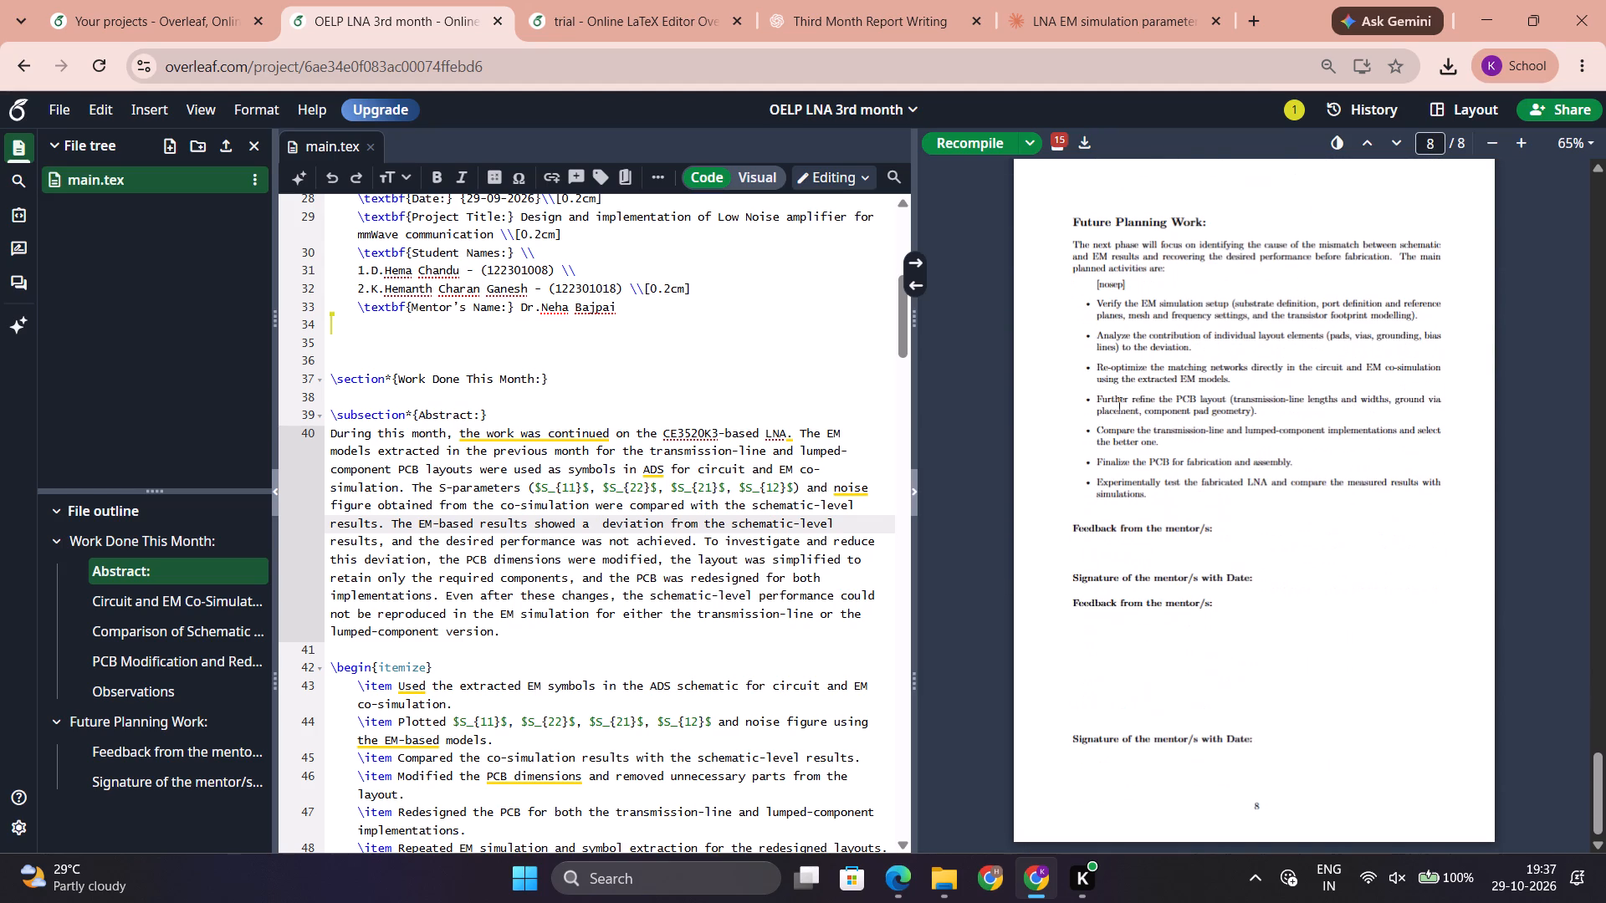
scroll(1118, 403, "down", 12)
scroll(1419, 466, "up", 17)
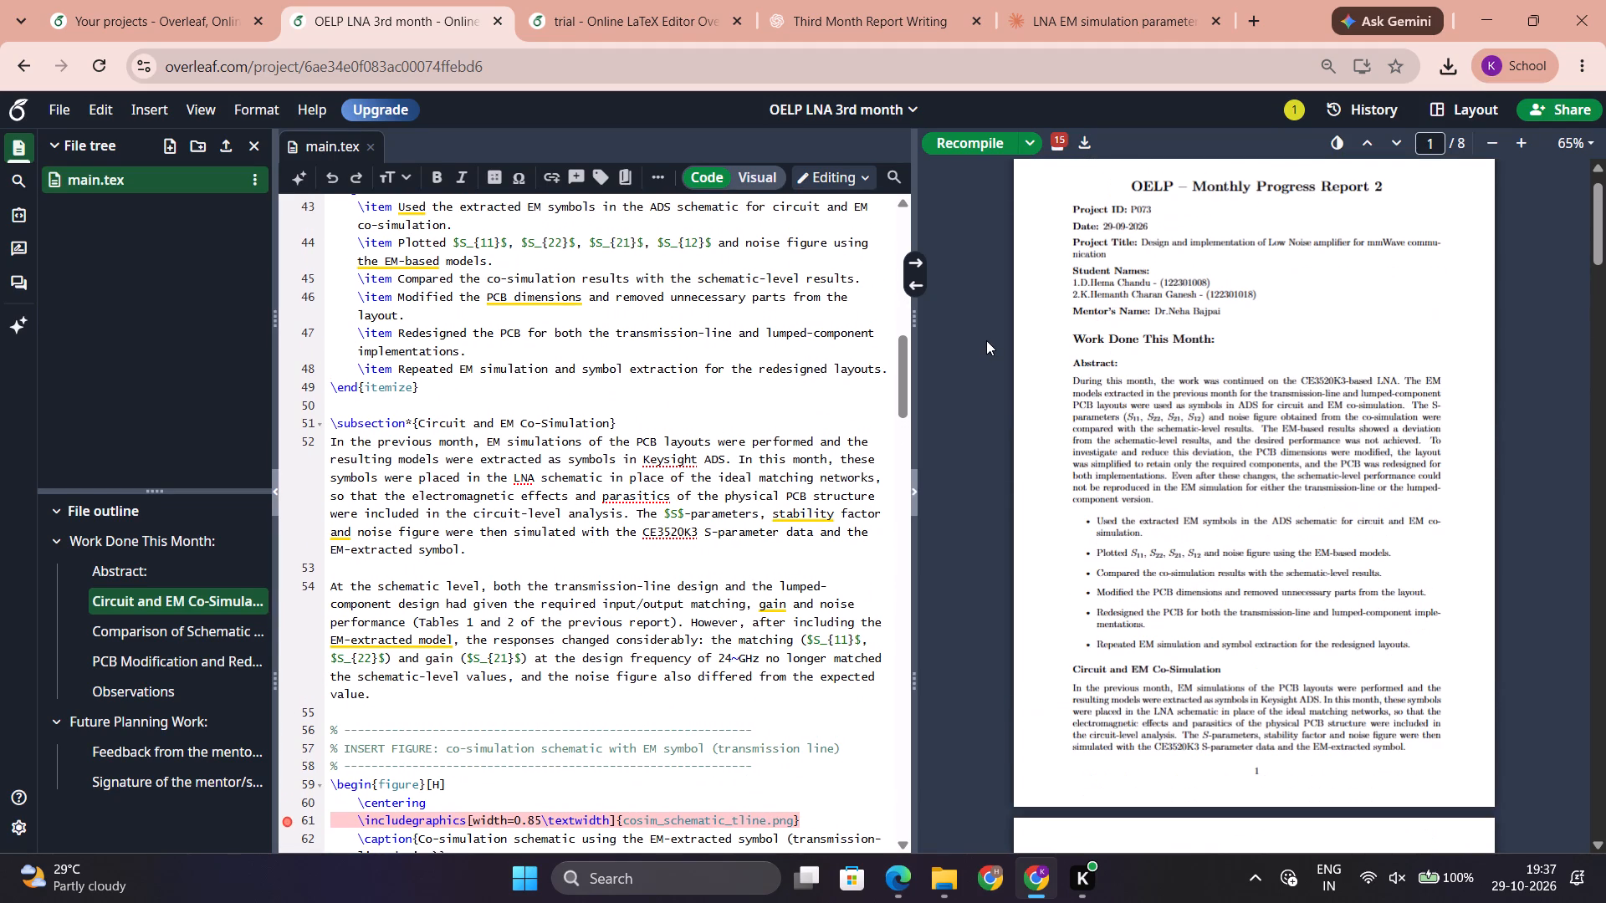
scroll(594, 322, "up", 7)
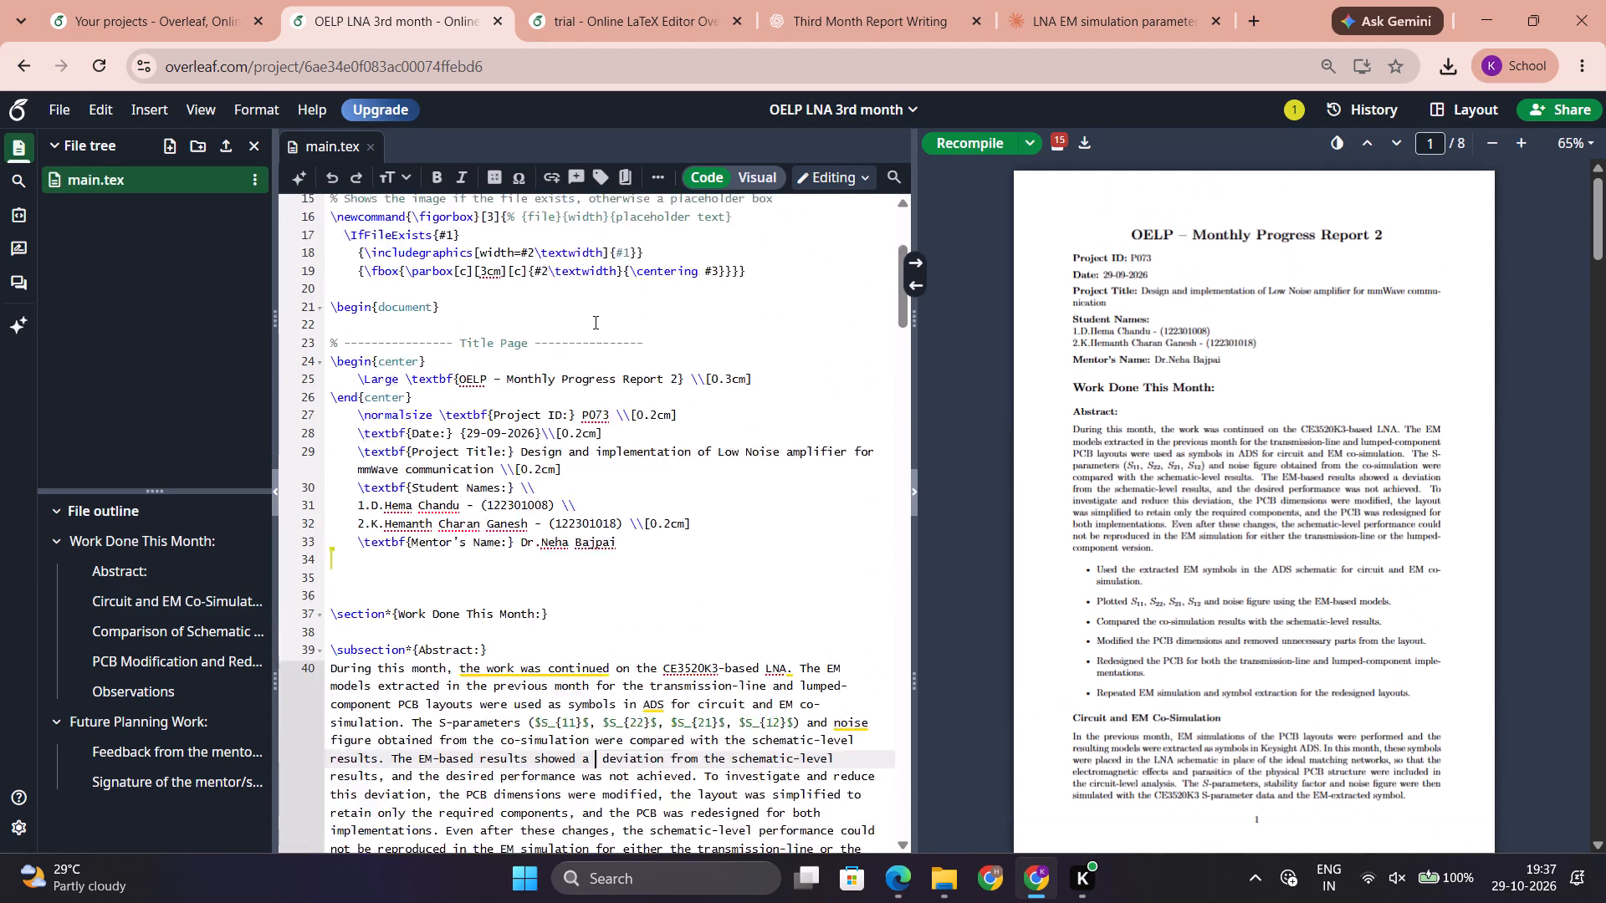
scroll(594, 322, "up", 3)
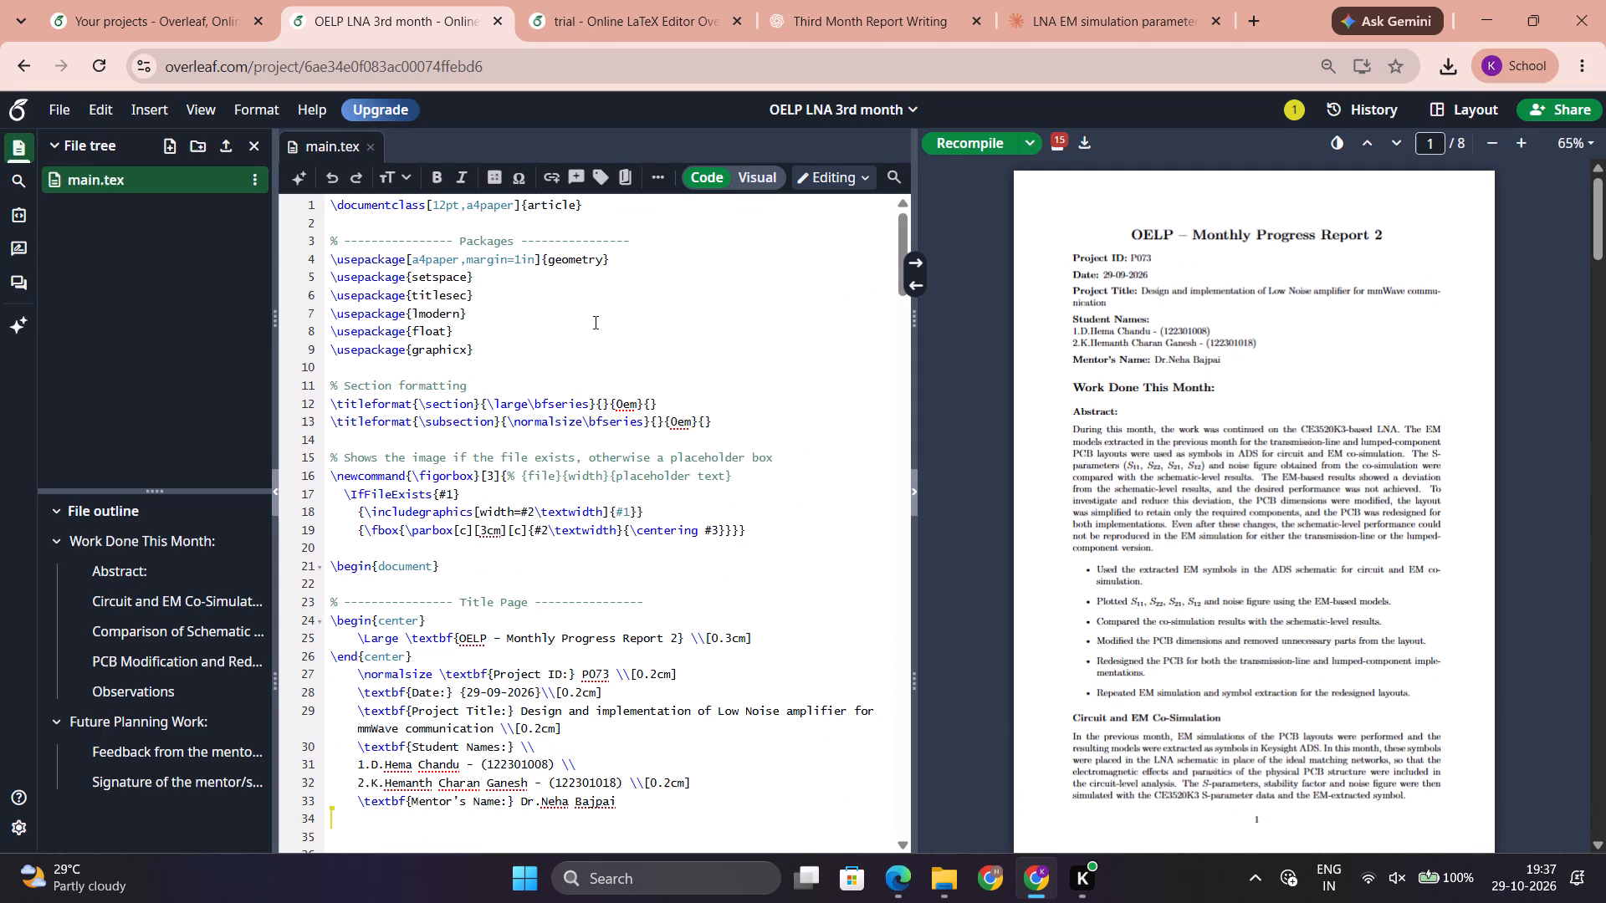
scroll(594, 322, "down", 4)
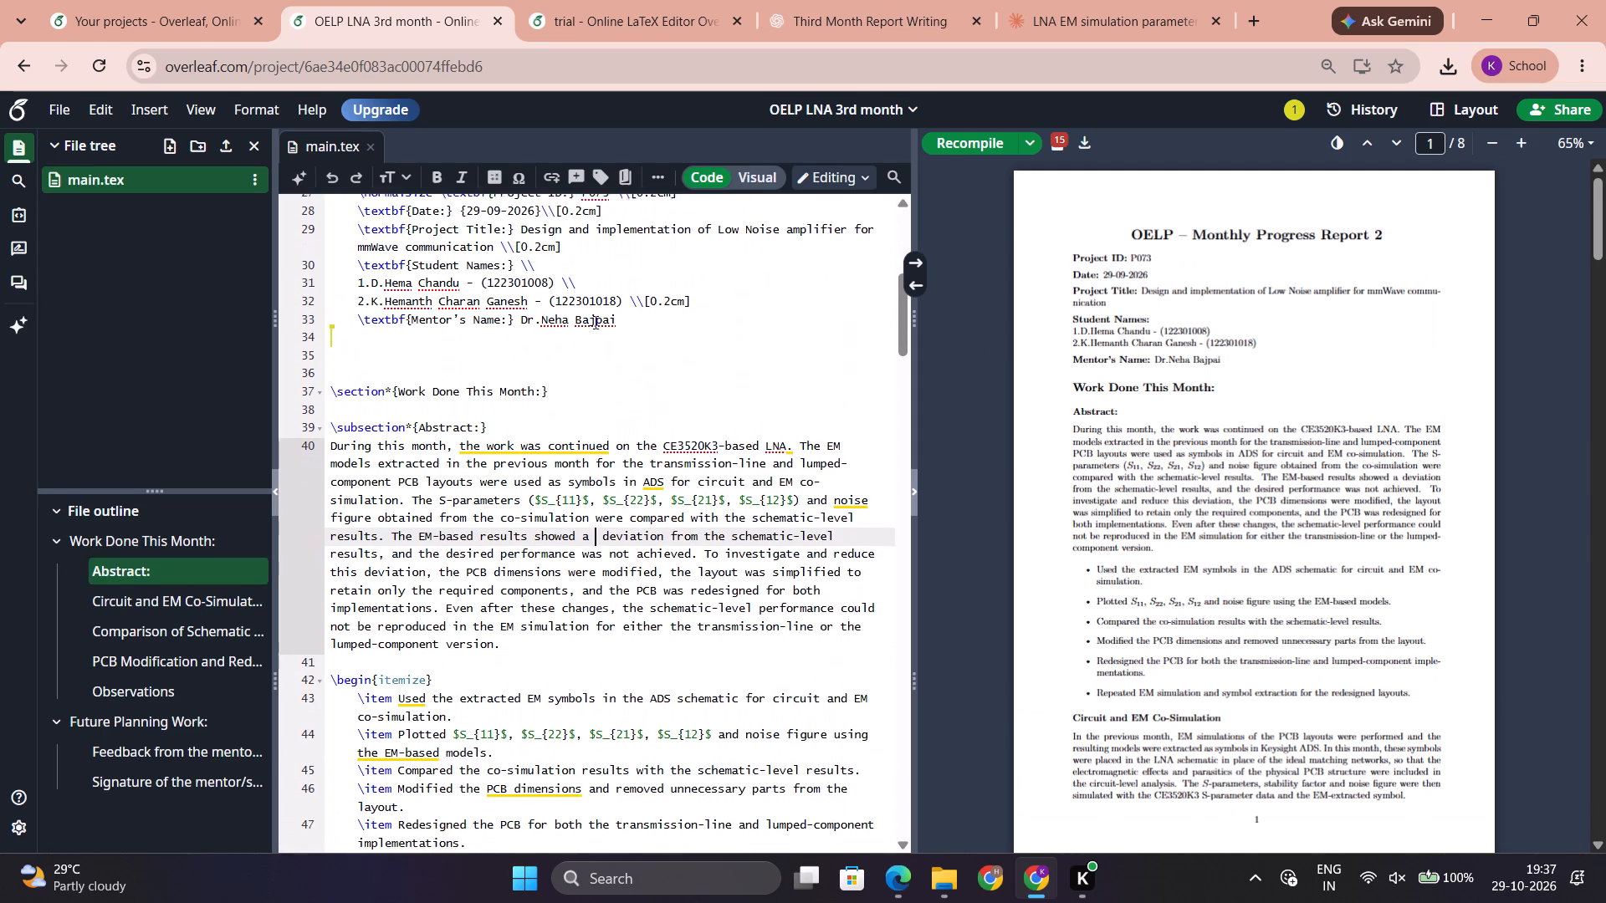
scroll(594, 322, "down", 3)
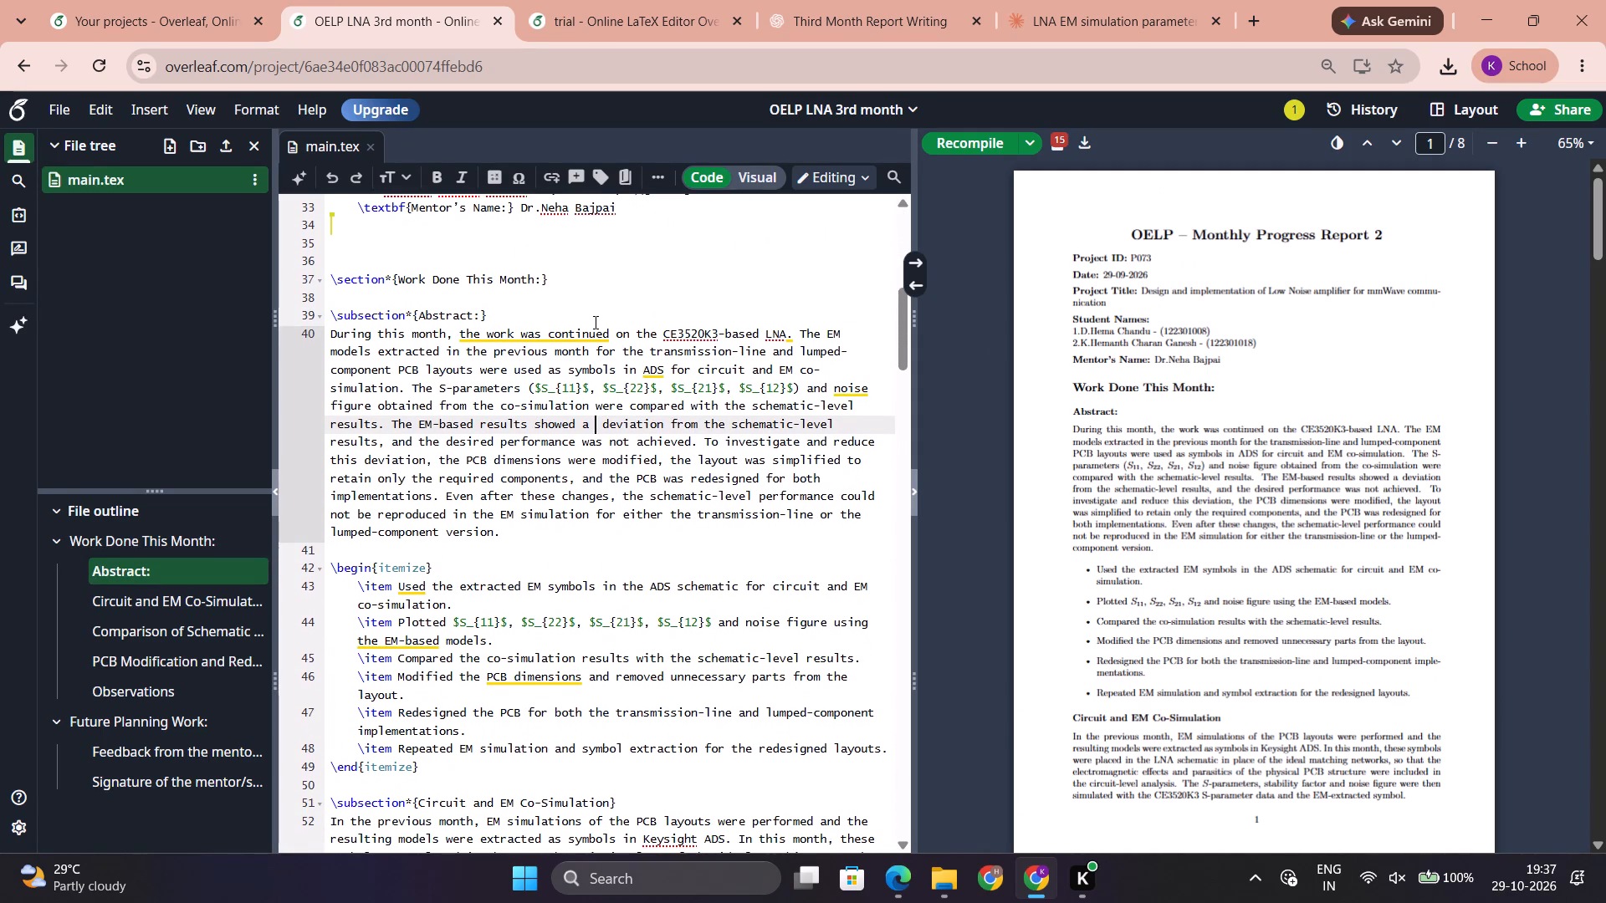
scroll(594, 322, "down", 4)
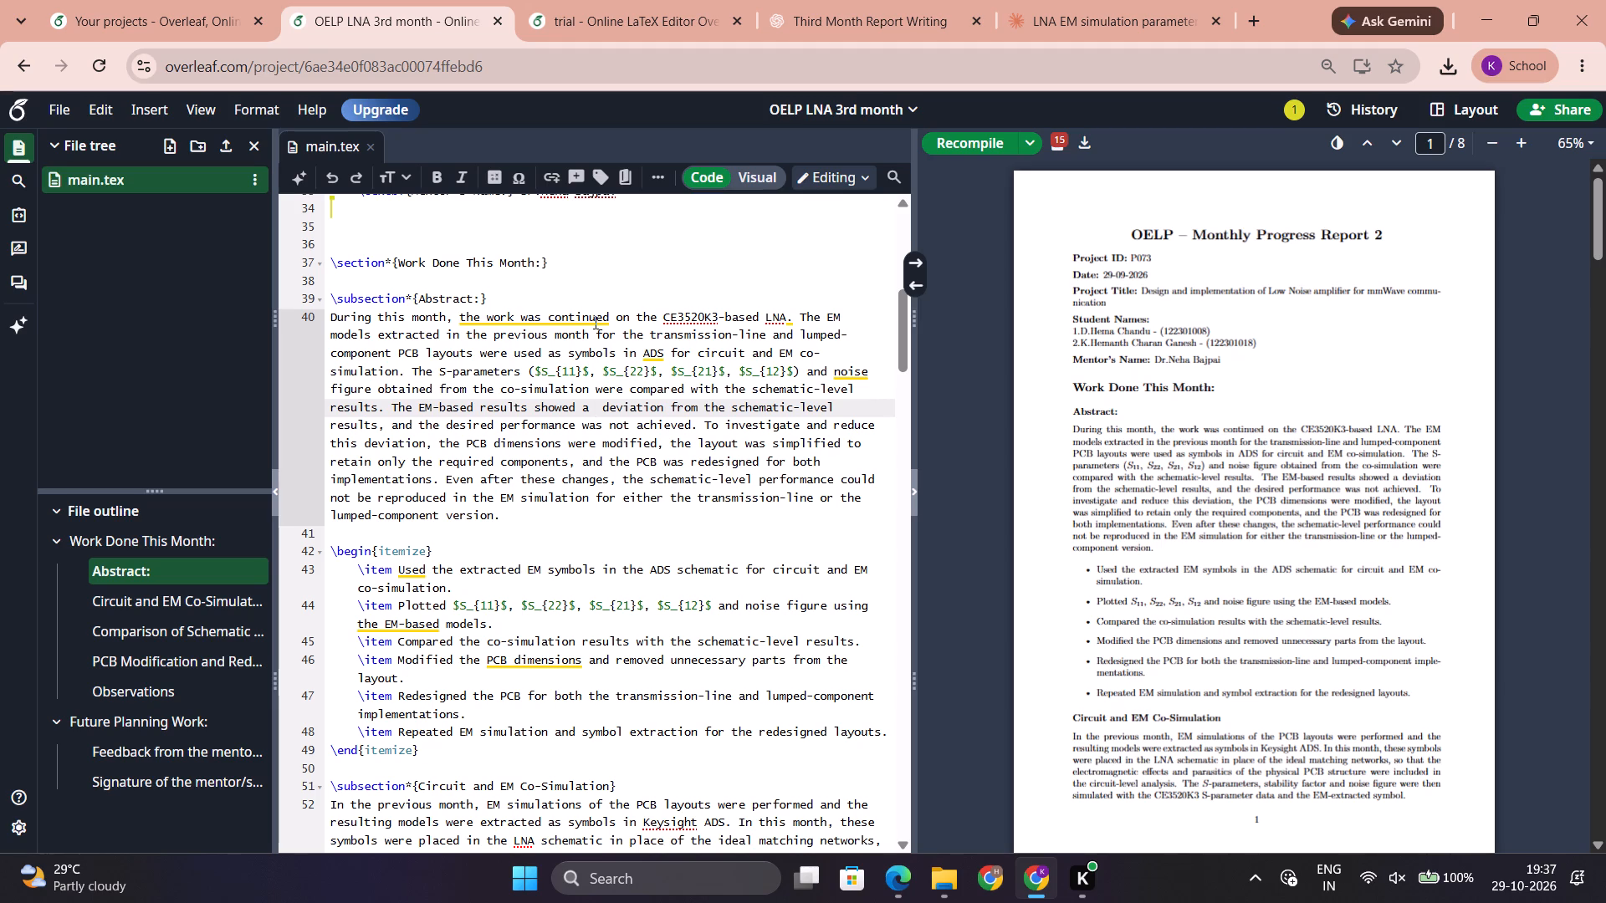
scroll(594, 322, "down", 3)
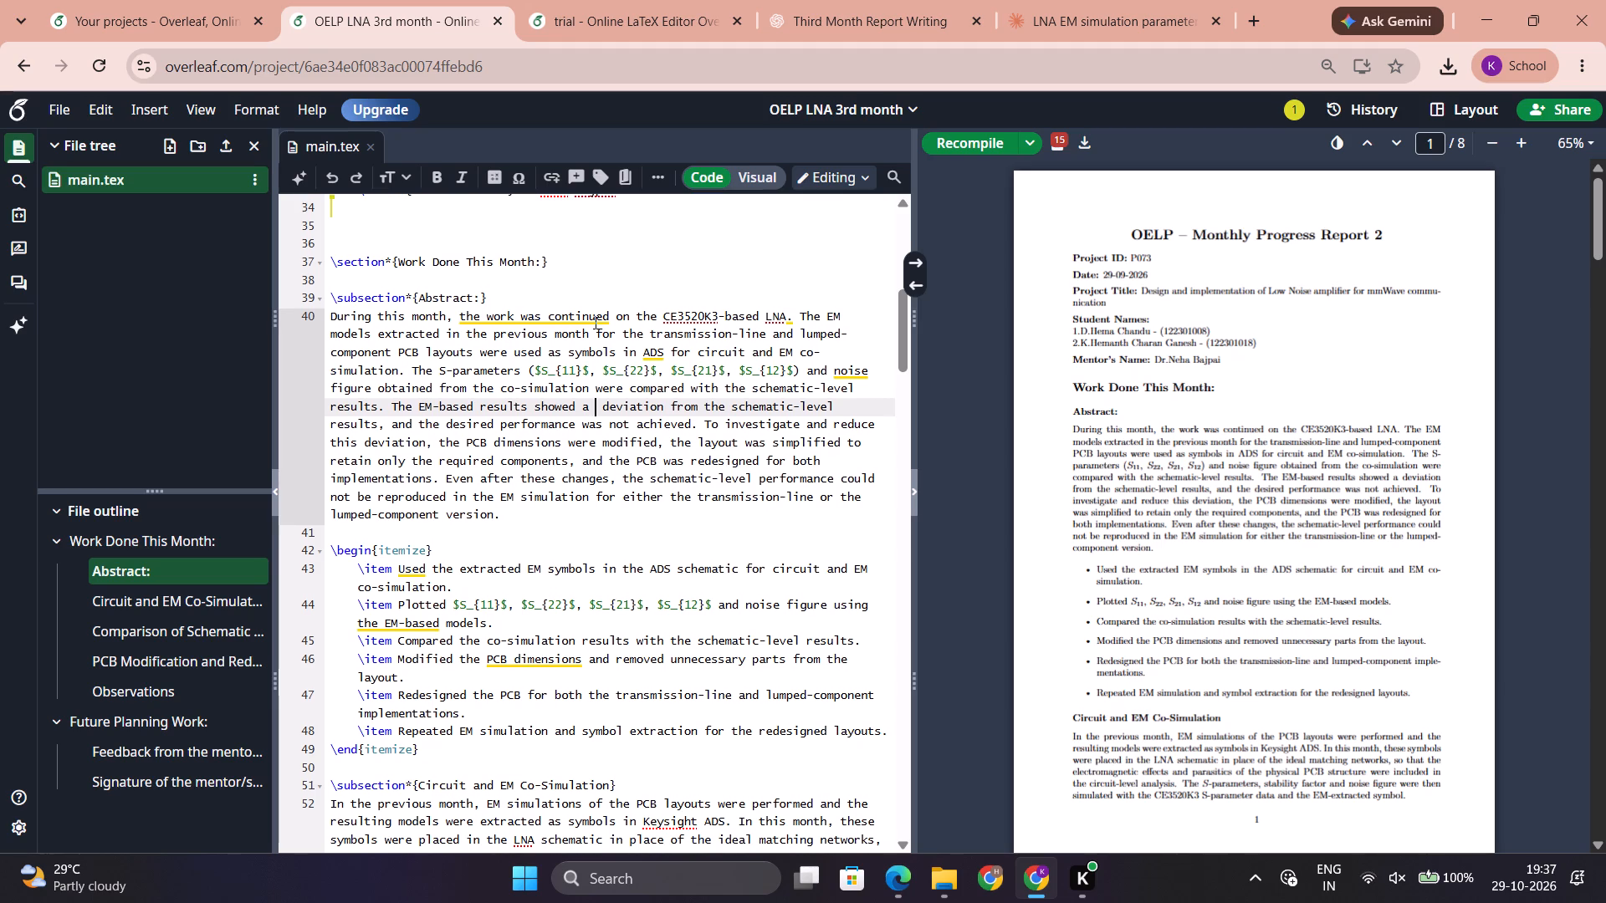
scroll(594, 322, "down", 3)
Read the main.tex source from the work list through the Circuit and EM Co-Simulation paragraphs to the two co-simulation schematic figure blocks.
scroll(594, 322, "down", 2)
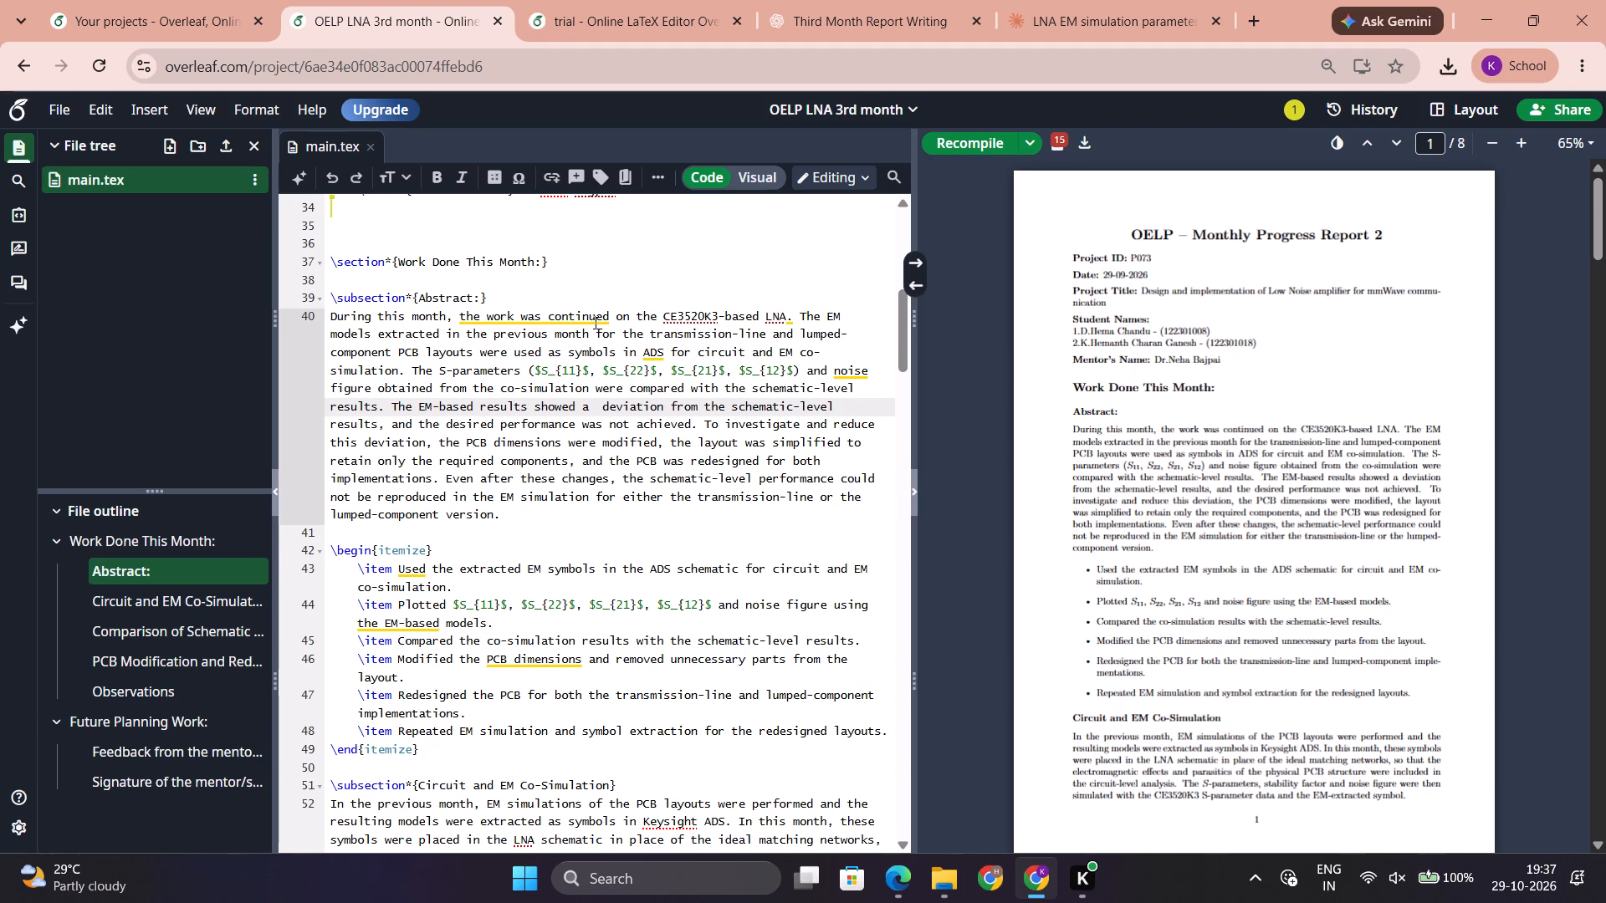
scroll(594, 322, "down", 3)
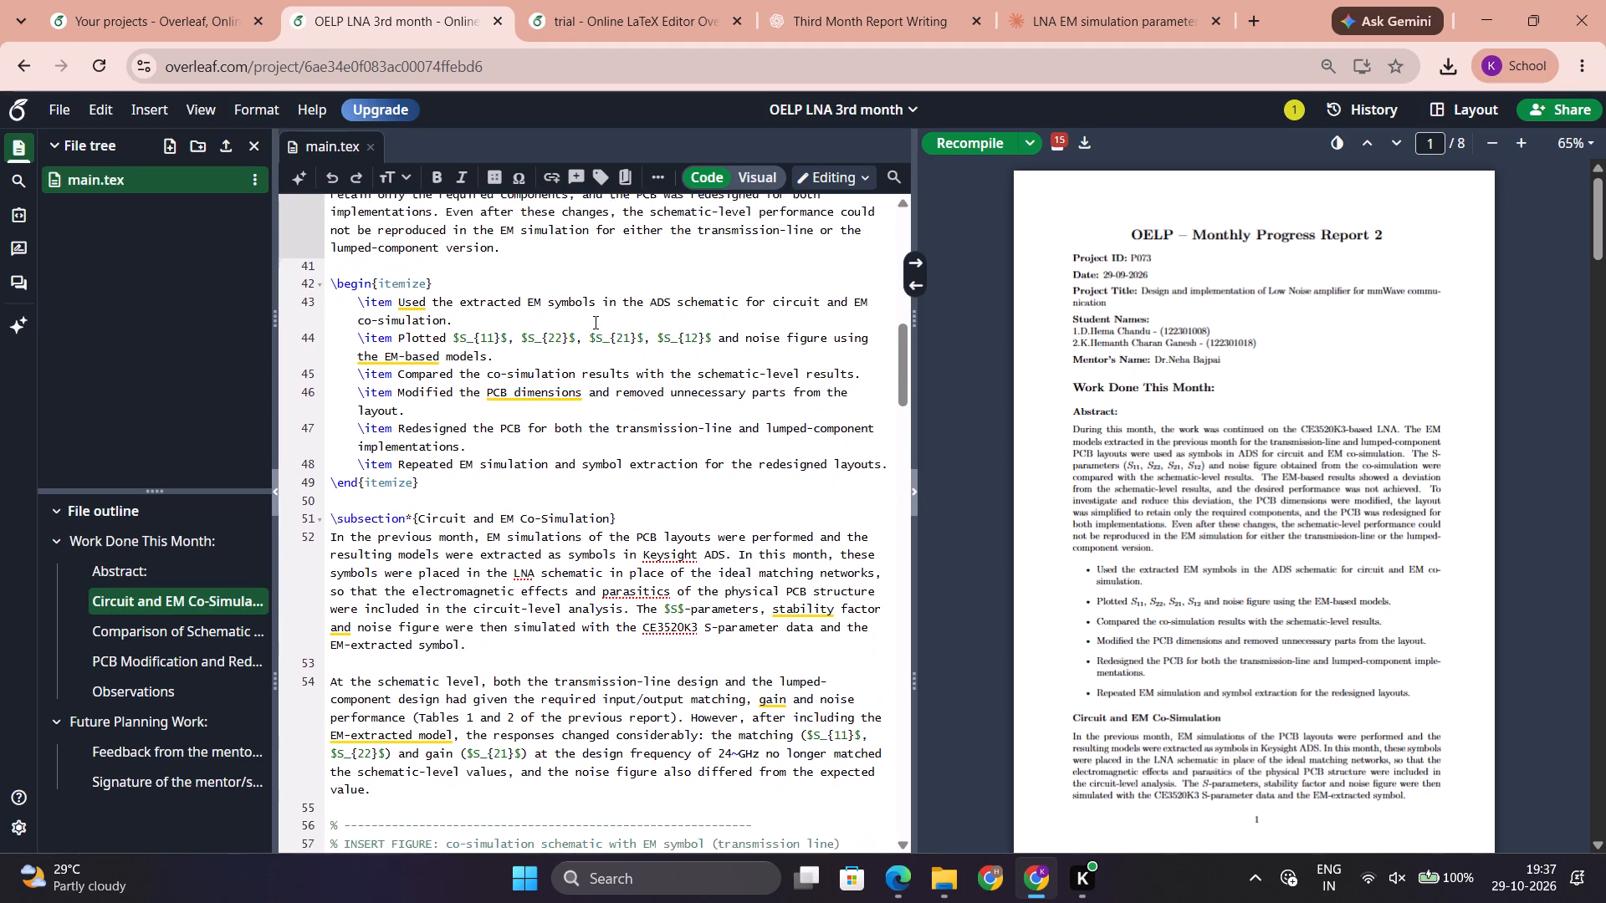
scroll(594, 322, "down", 1)
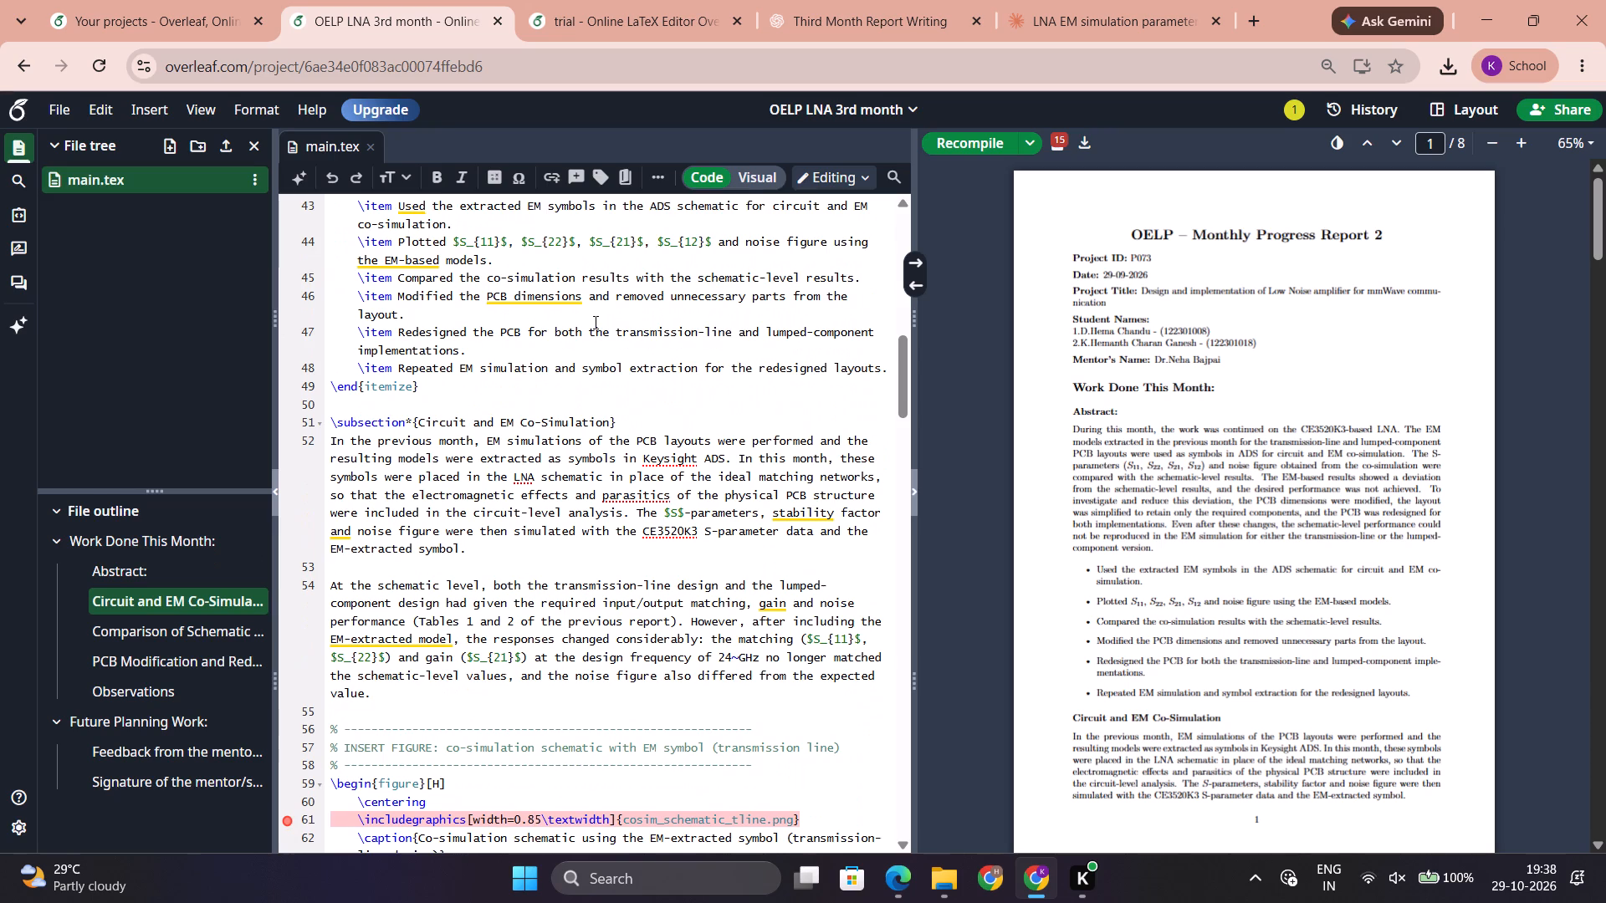
scroll(594, 322, "down", 2)
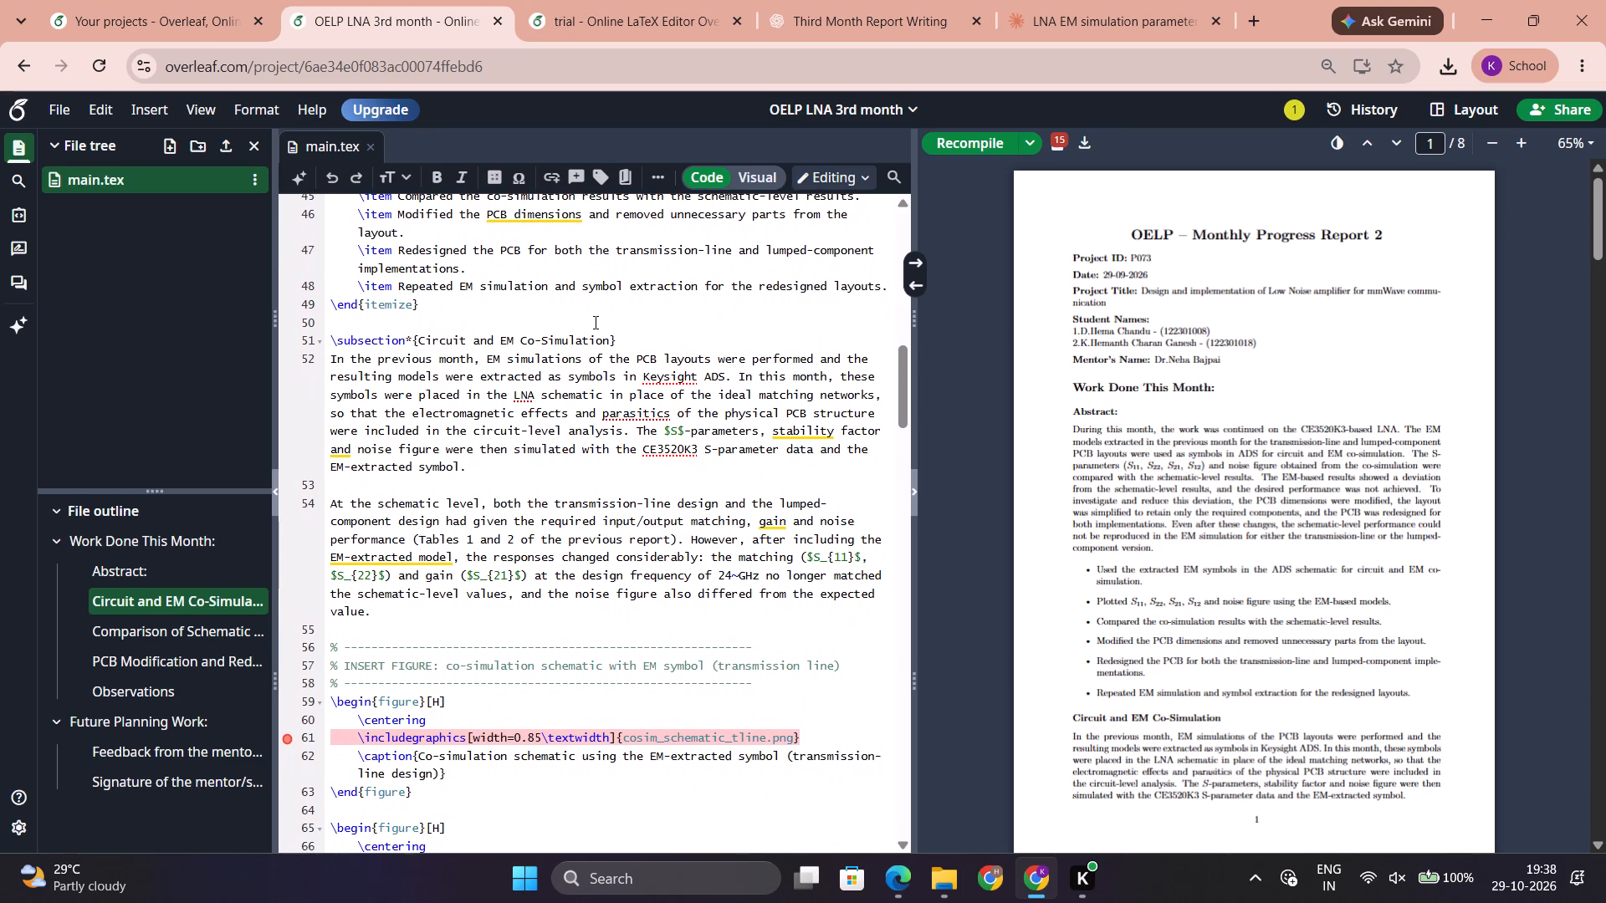
scroll(594, 322, "down", 3)
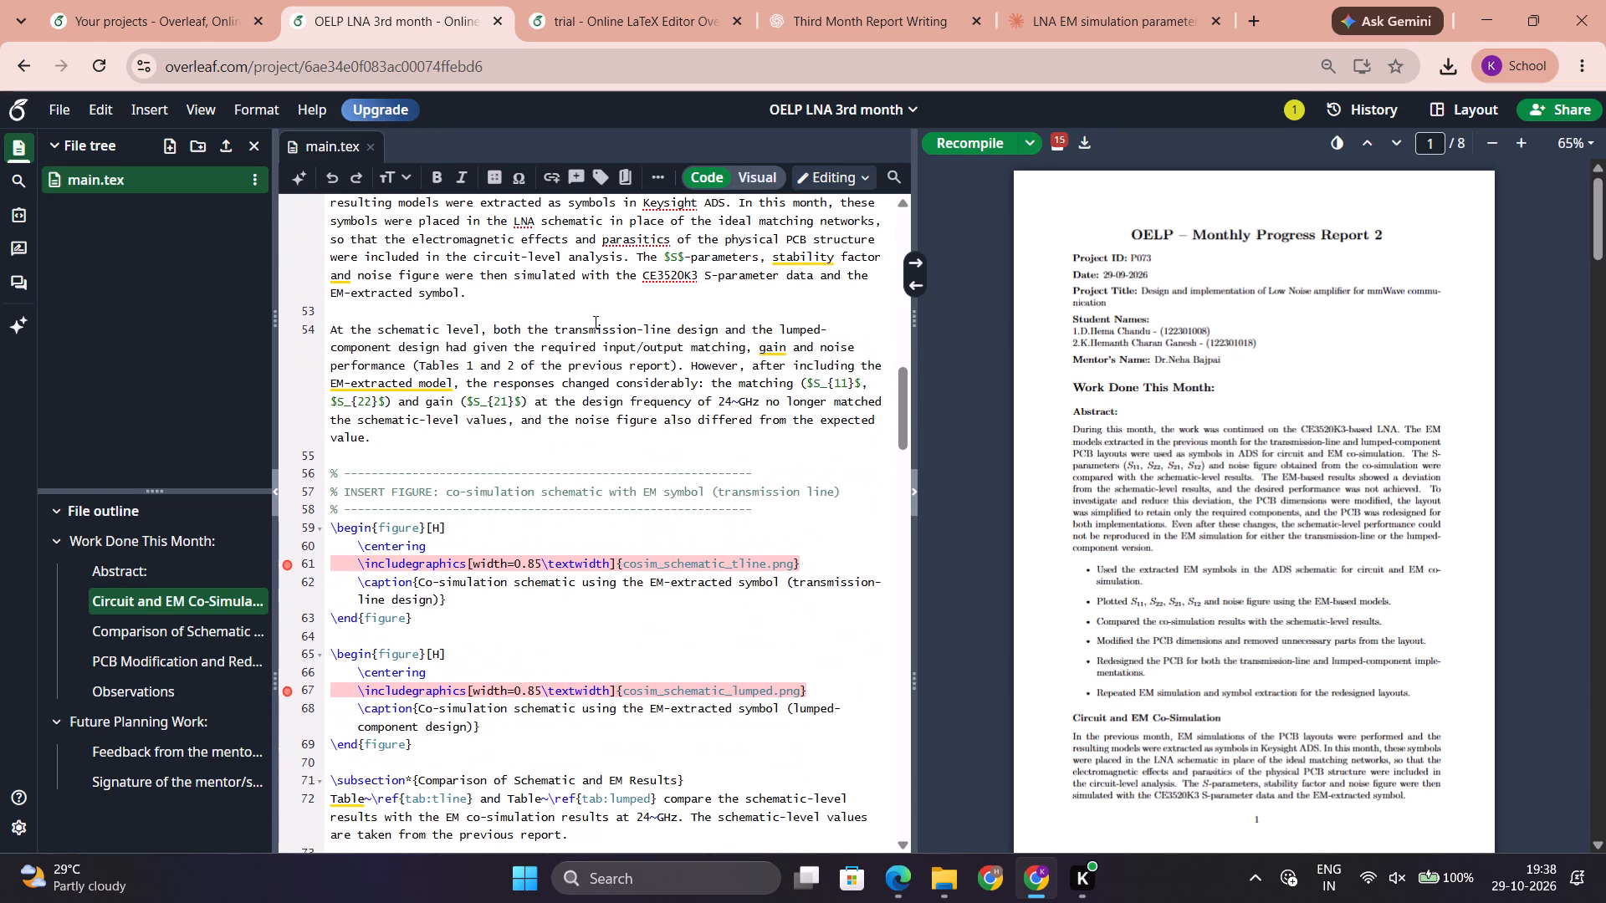
scroll(594, 322, "down", 2)
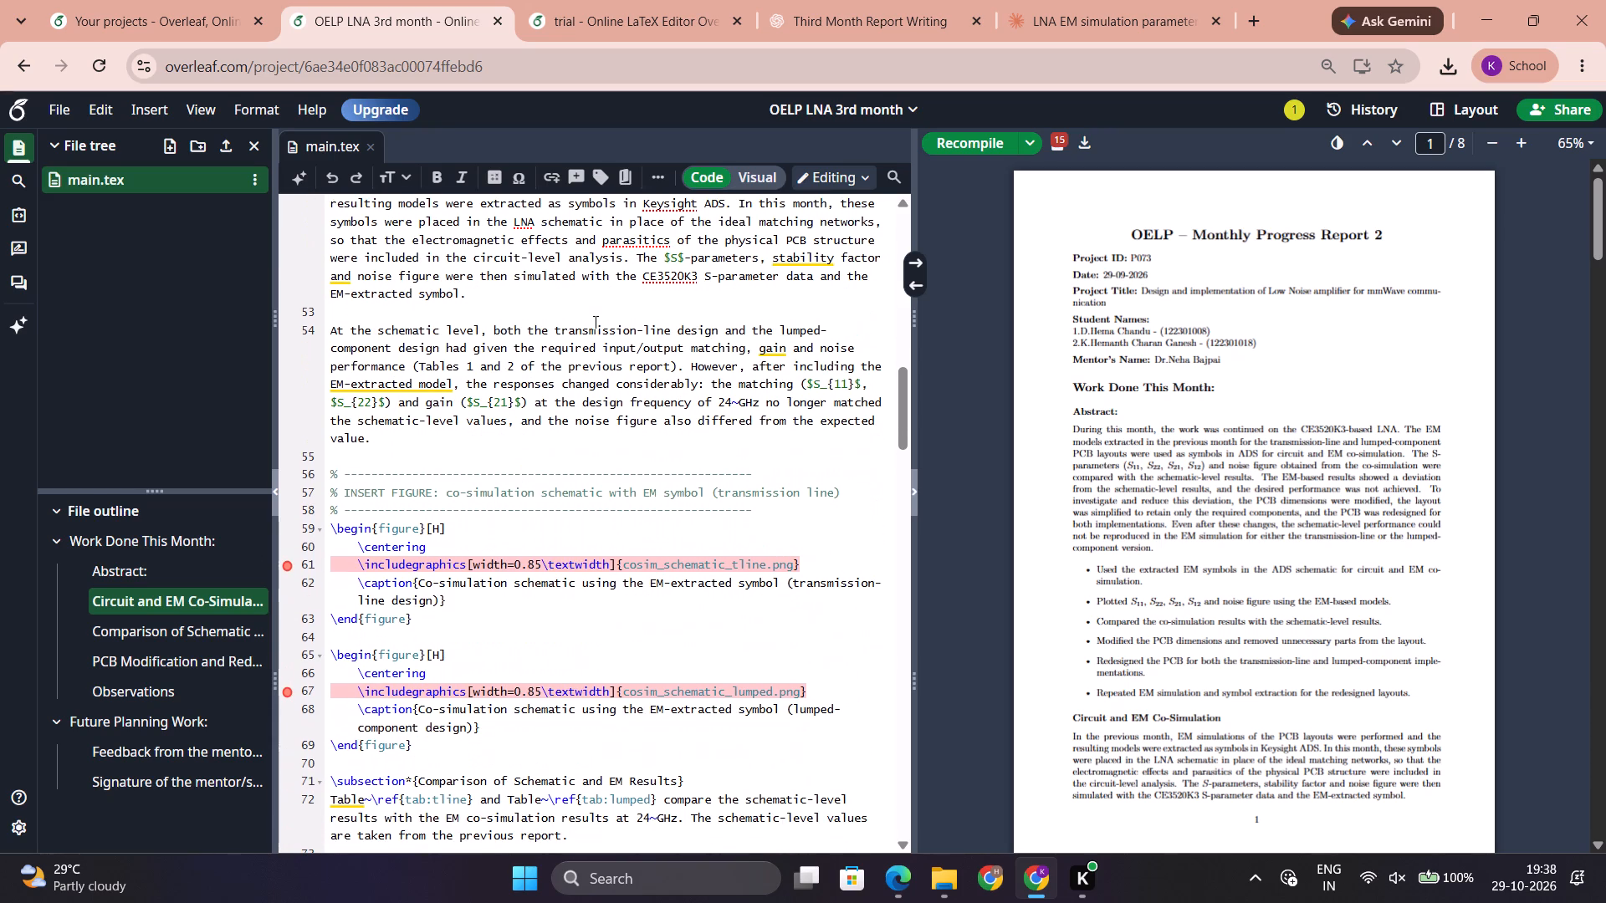
scroll(594, 322, "down", 3)
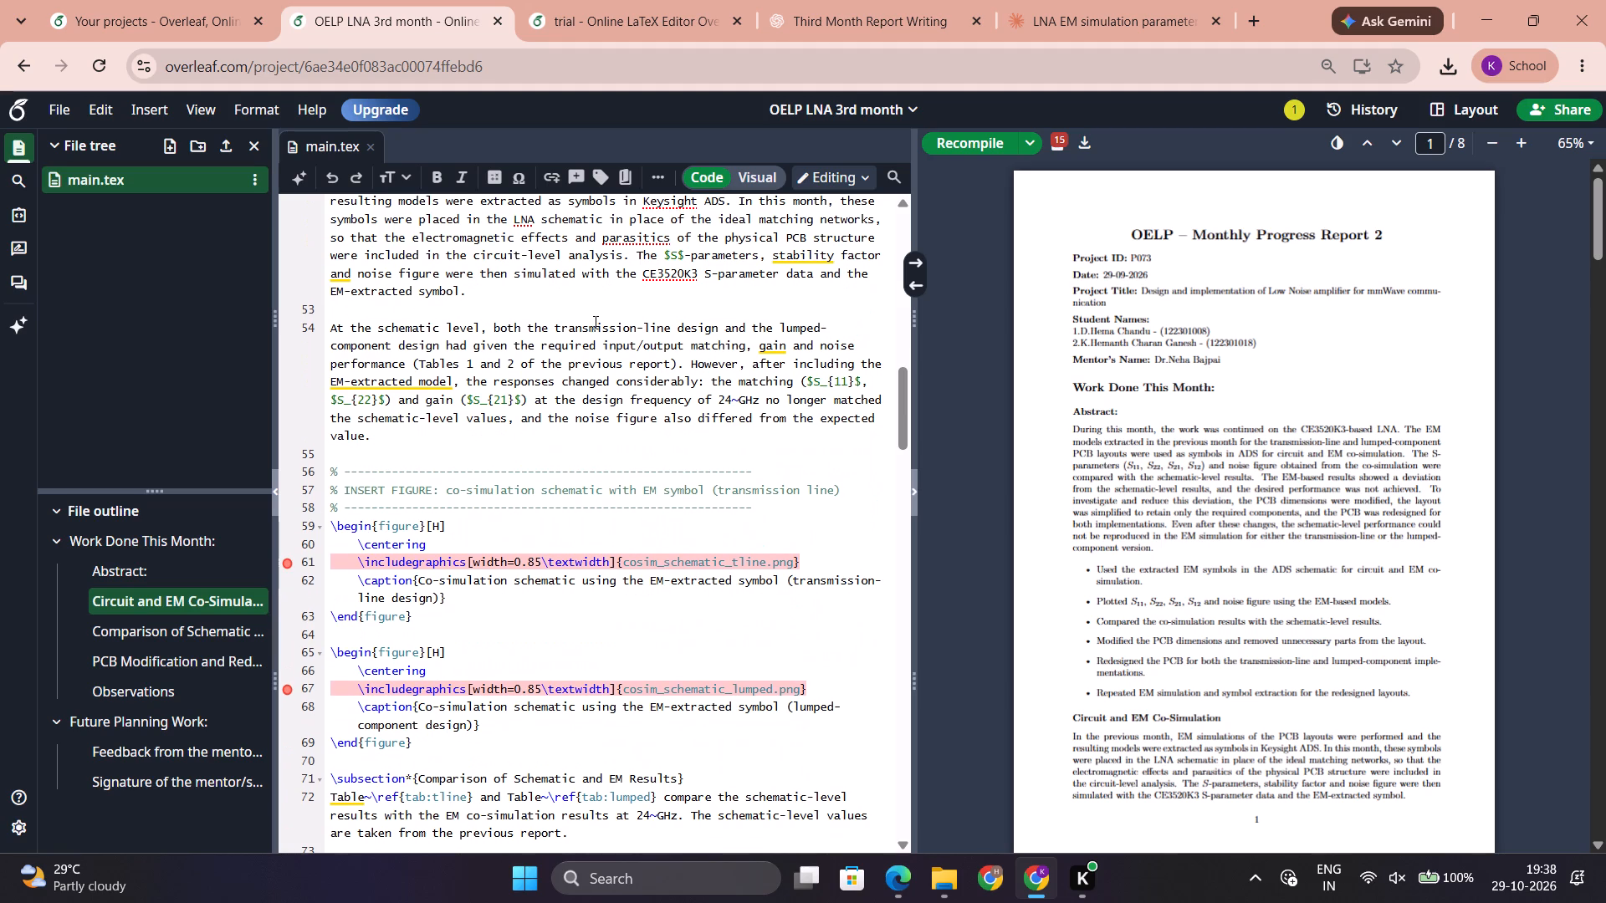
scroll(594, 322, "down", 5)
Reread the two Circuit and EM Co-Simulation paragraphs and the transmission-line and lumped-component schematic figure code.
scroll(594, 322, "up", 1)
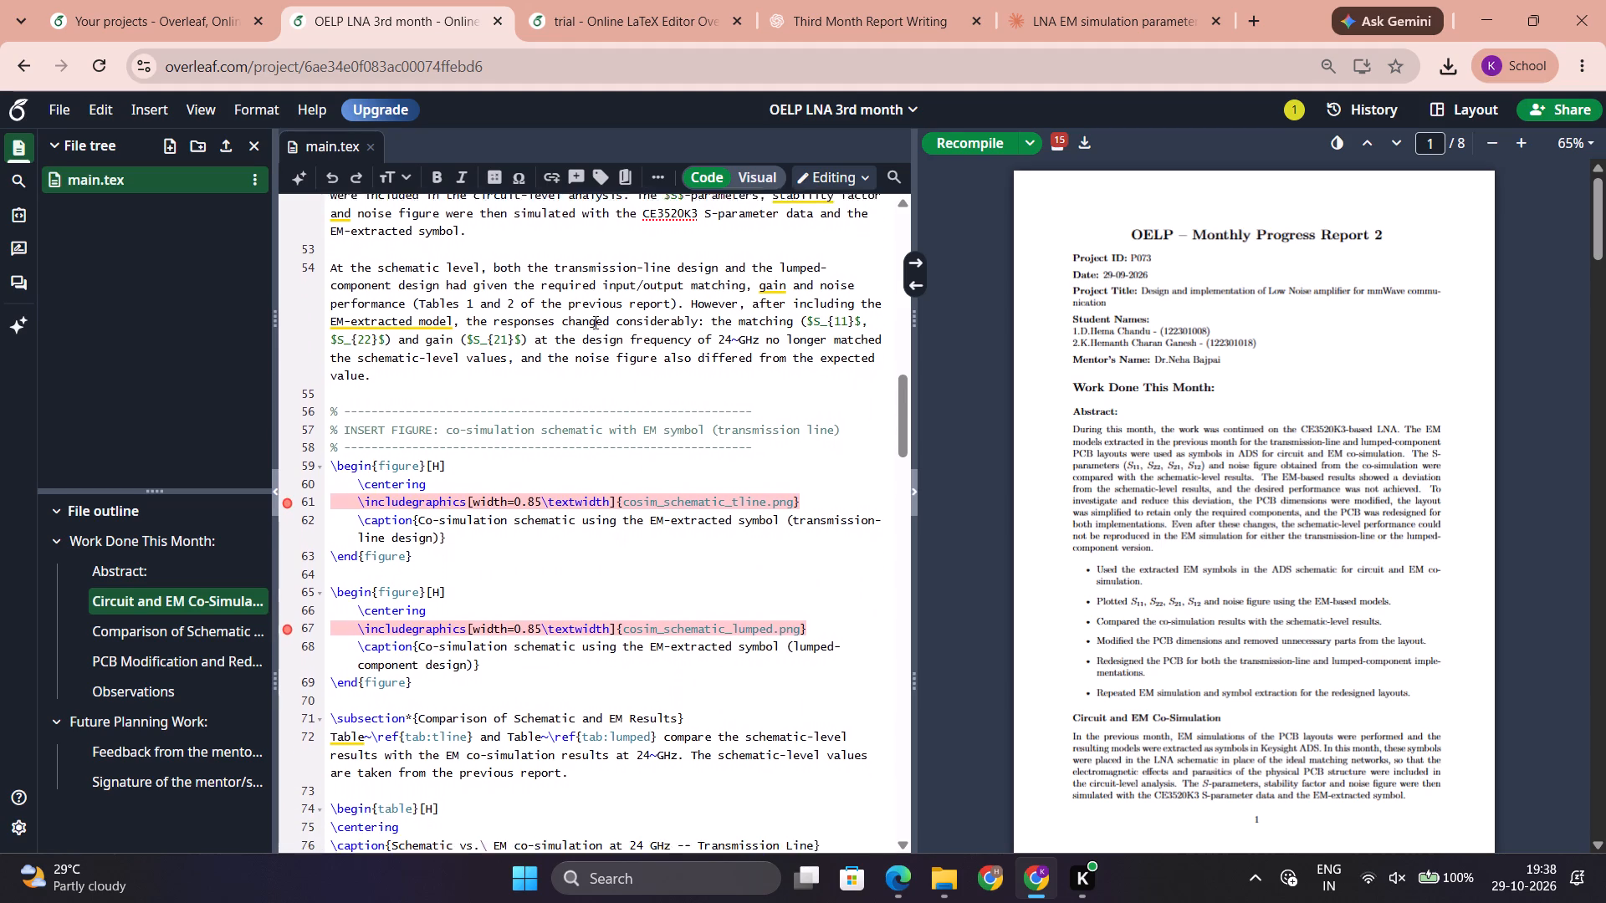
scroll(594, 322, "up", 1)
scroll(594, 322, "down", 1)
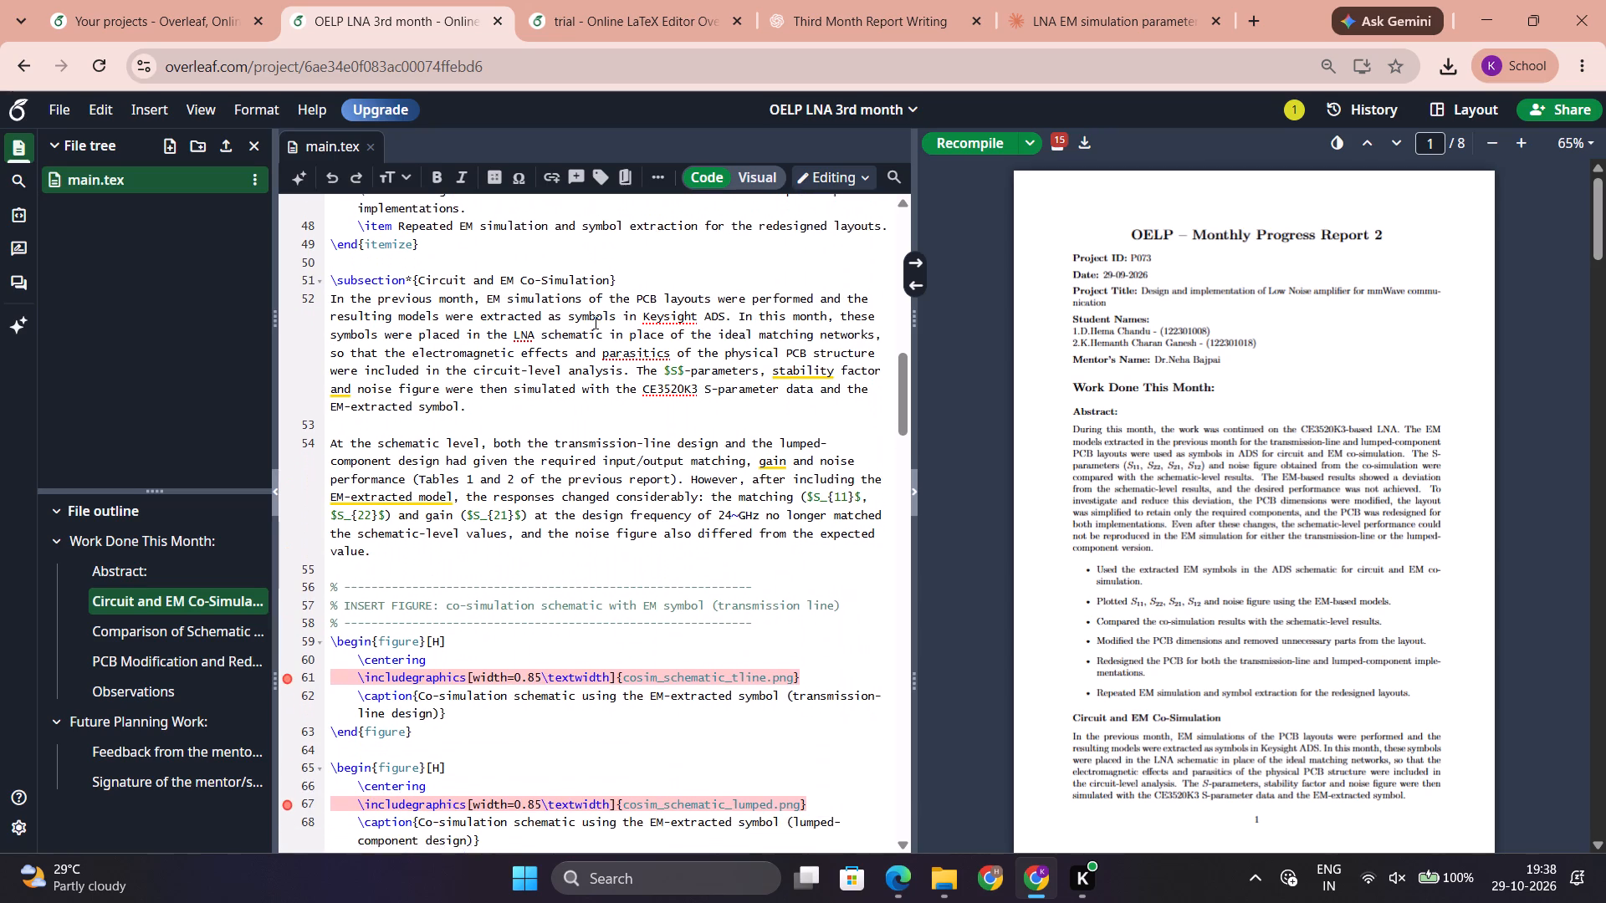
scroll(594, 322, "down", 1)
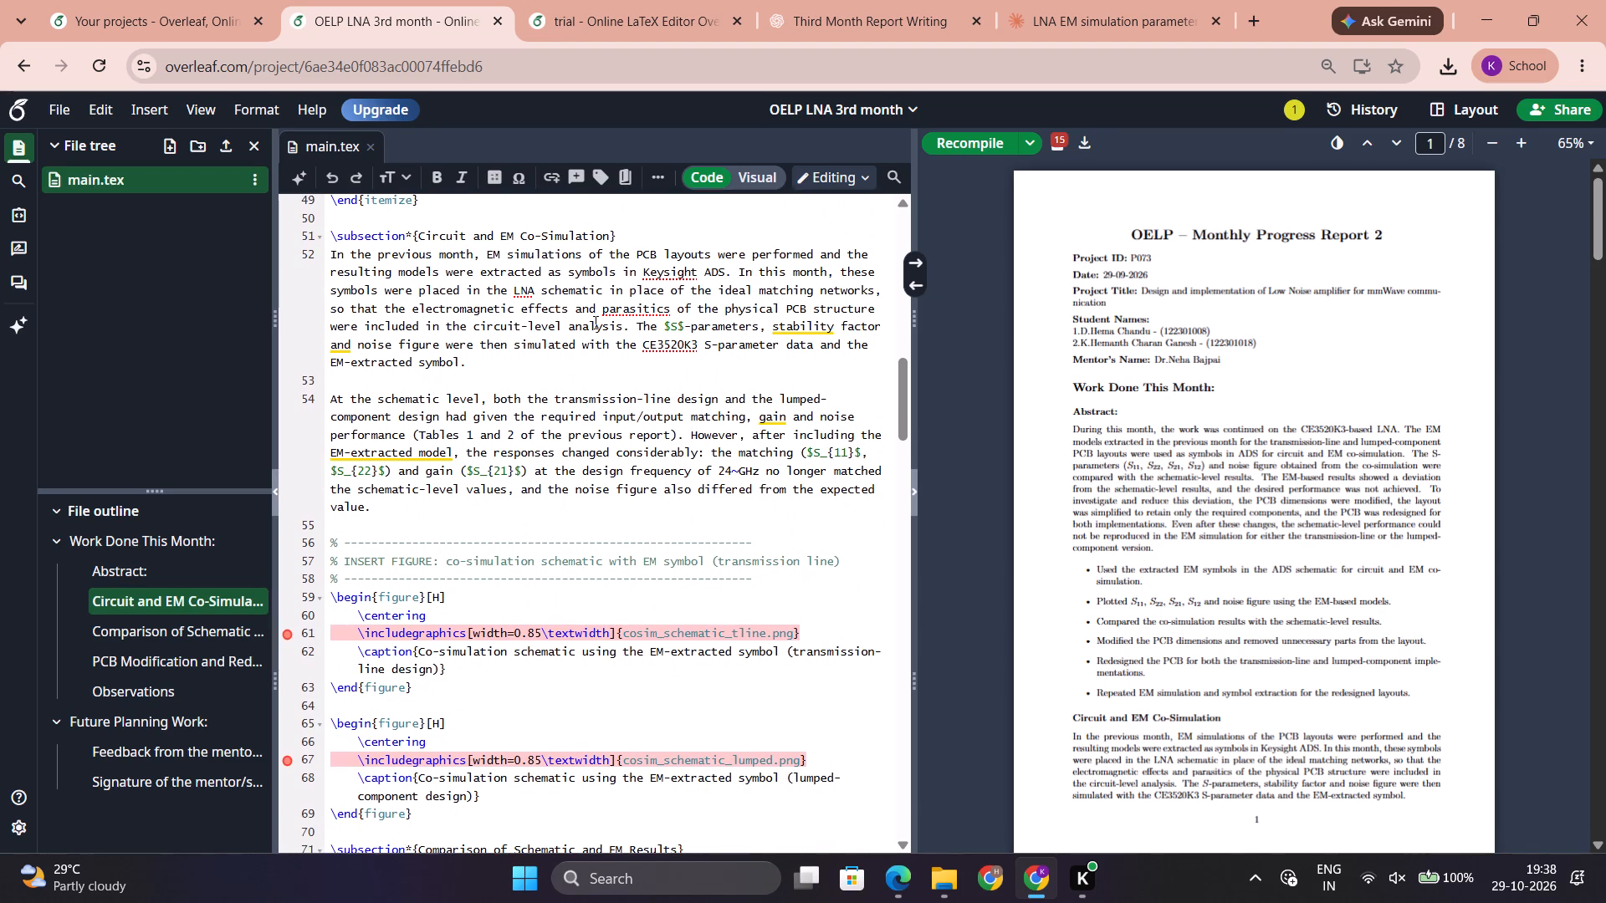
scroll(594, 322, "down", 3)
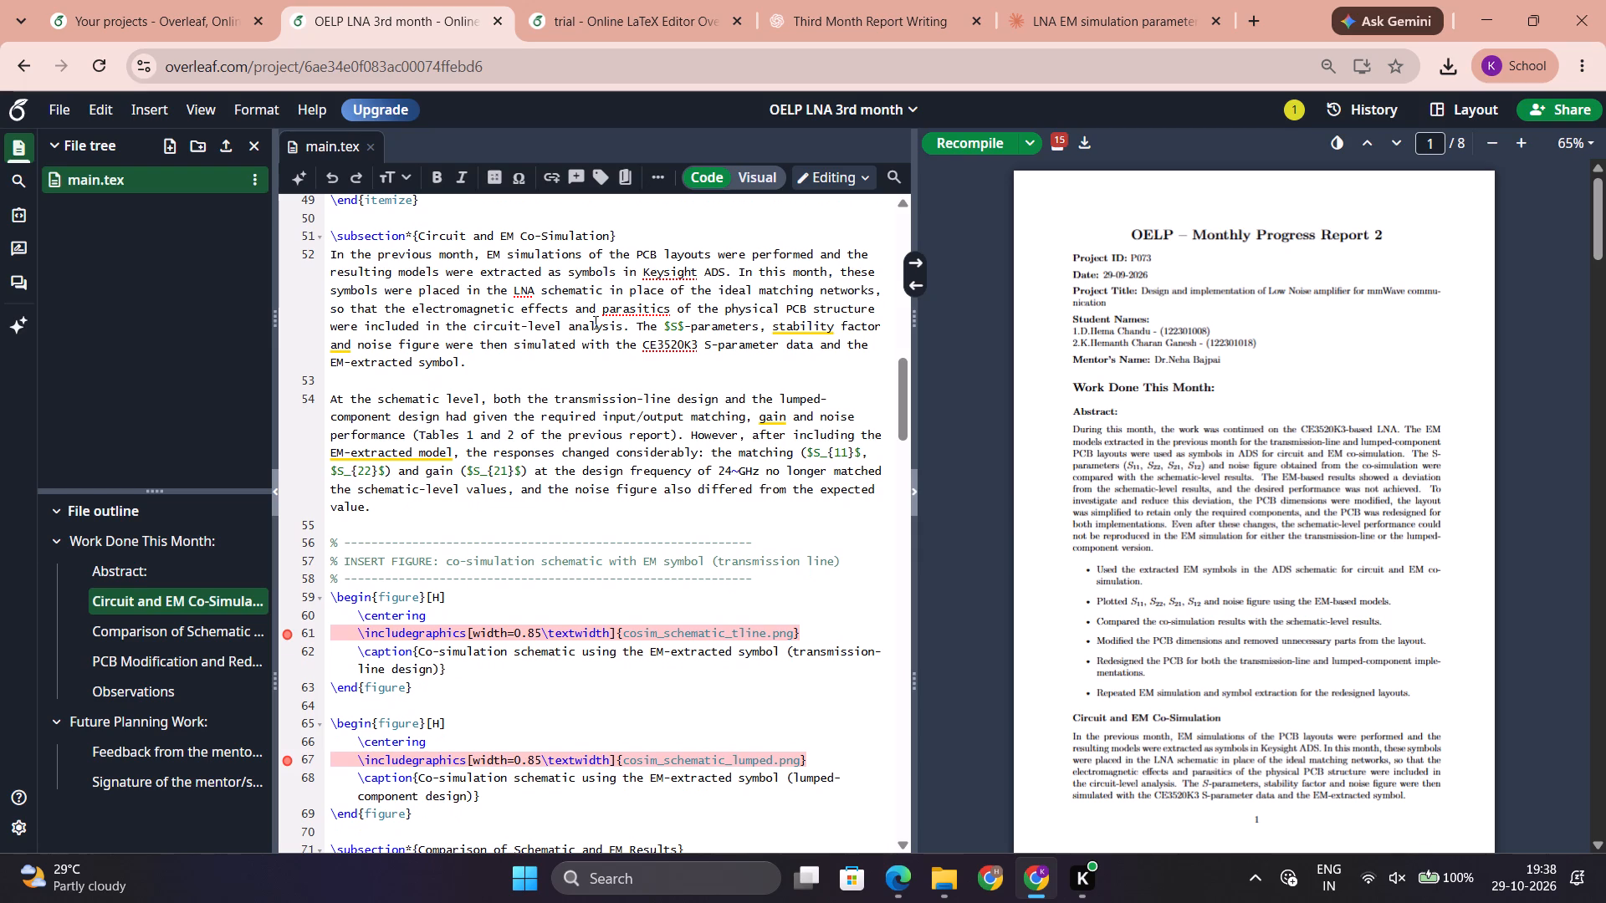
scroll(594, 322, "down", 3)
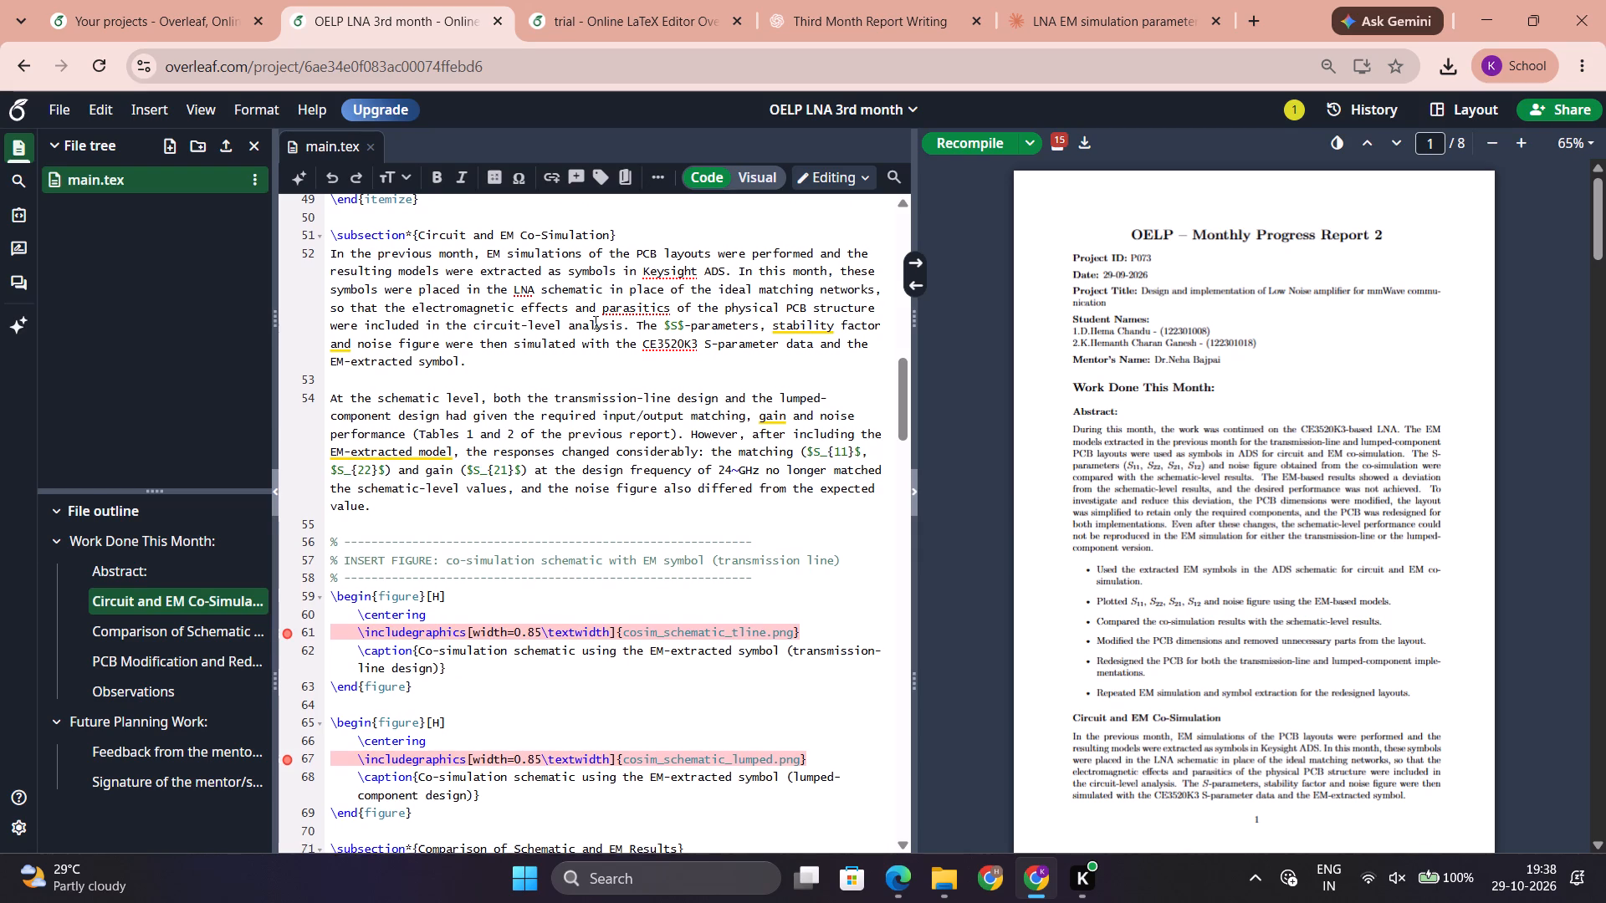
scroll(594, 322, "down", 2)
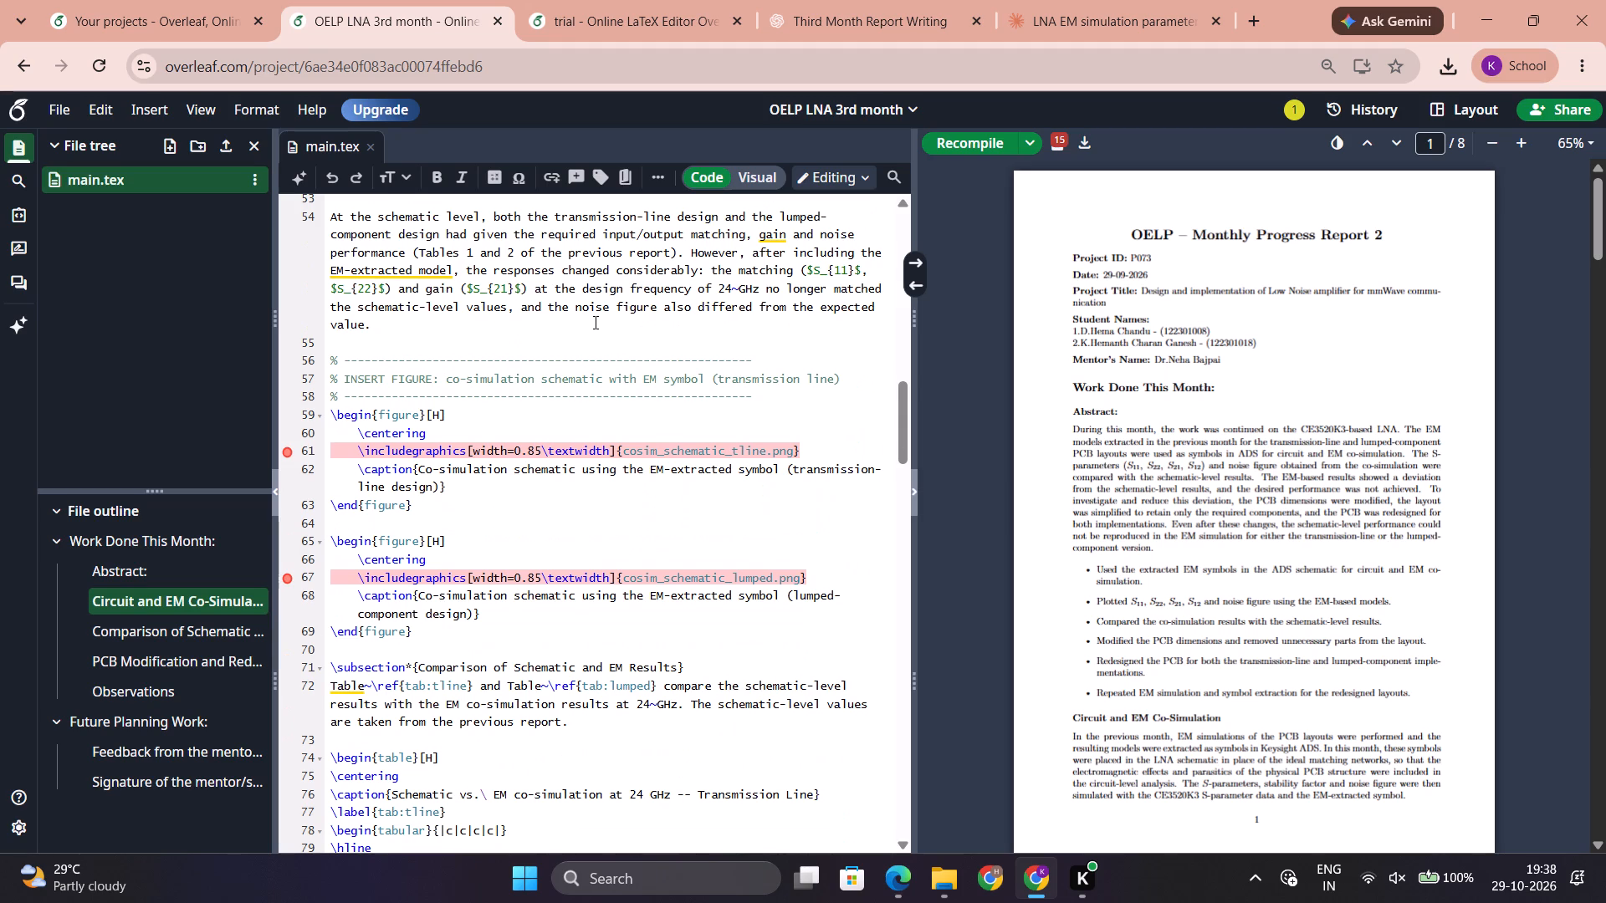
Examine the Comparison of Schematic and EM Results source, covering the transmission-line and lumped-component tables and the EM co-simulation results figure blocks.
scroll(594, 322, "down", 3)
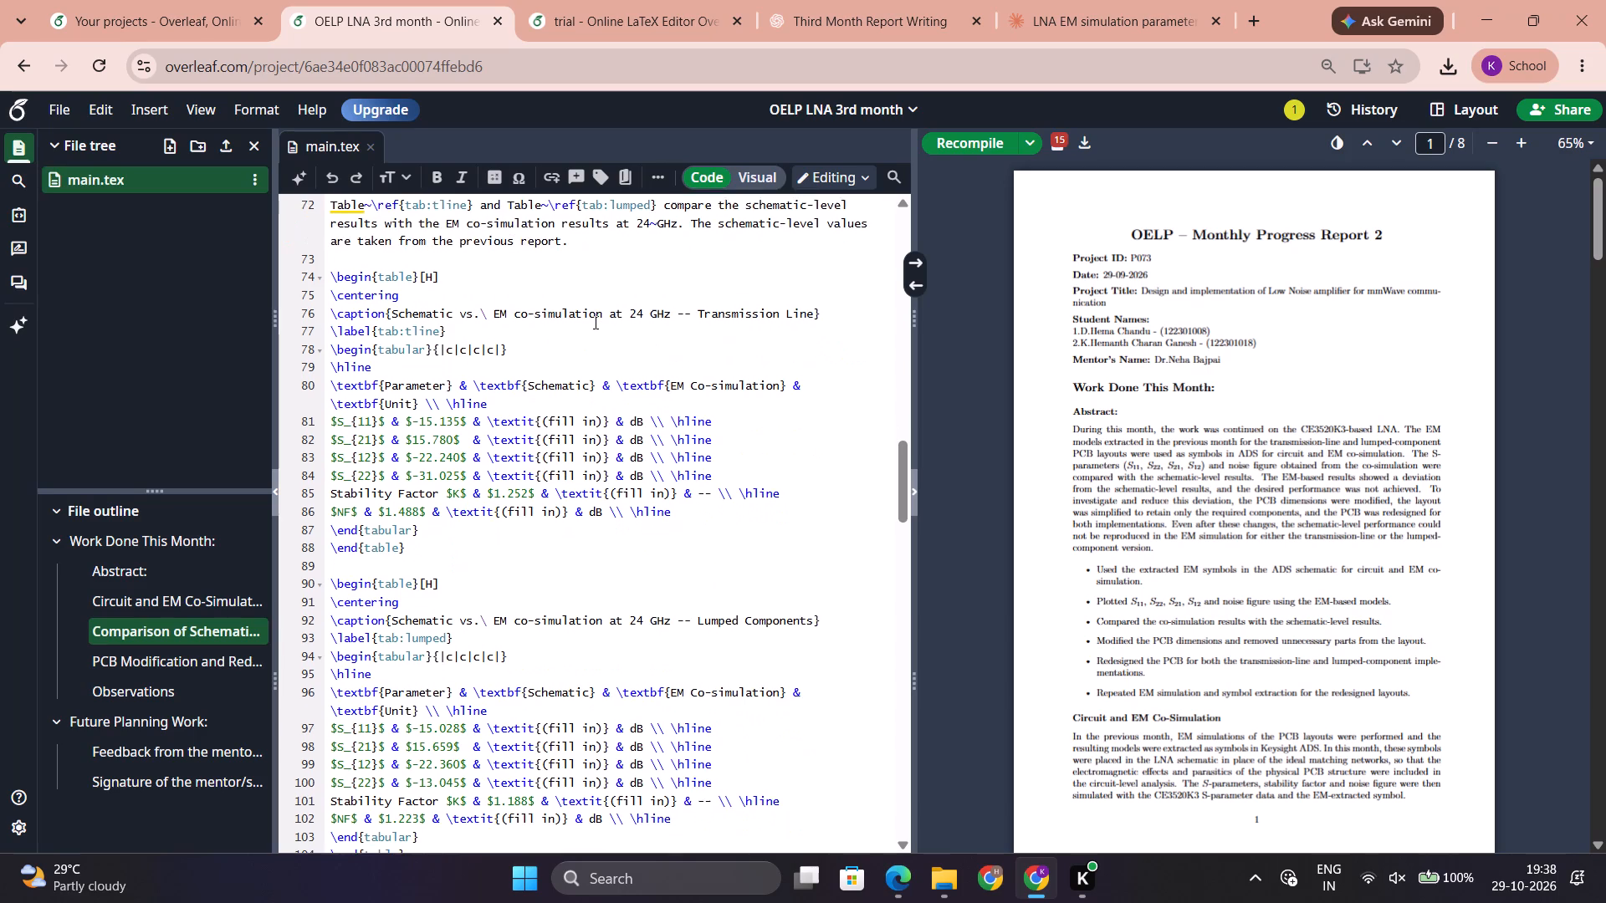
scroll(594, 322, "down", 2)
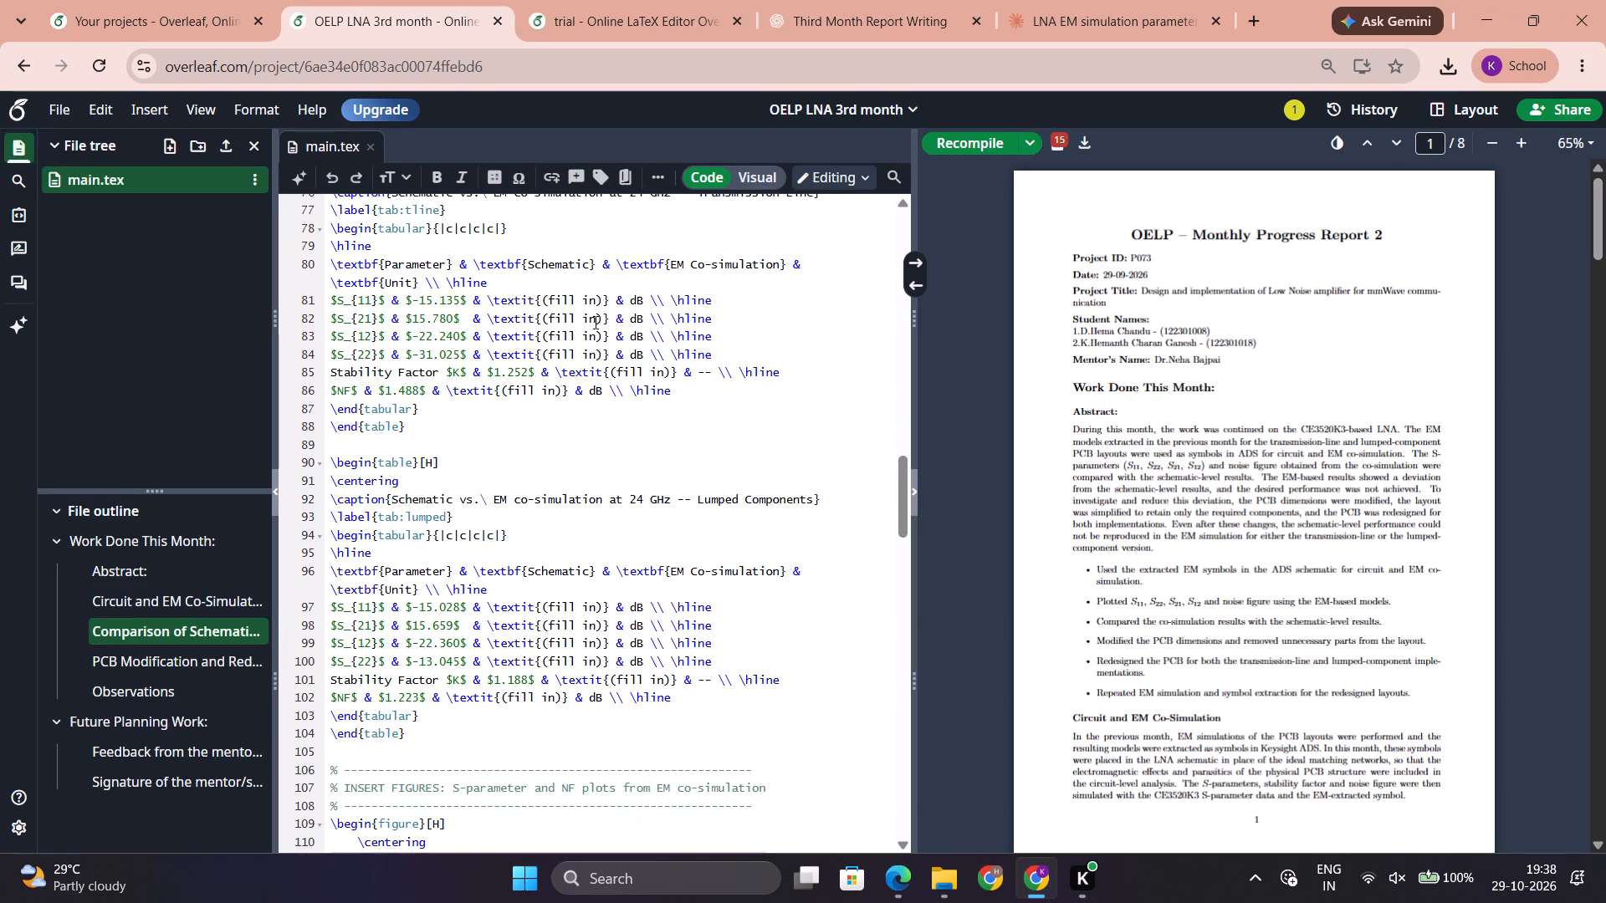
scroll(594, 322, "down", 2)
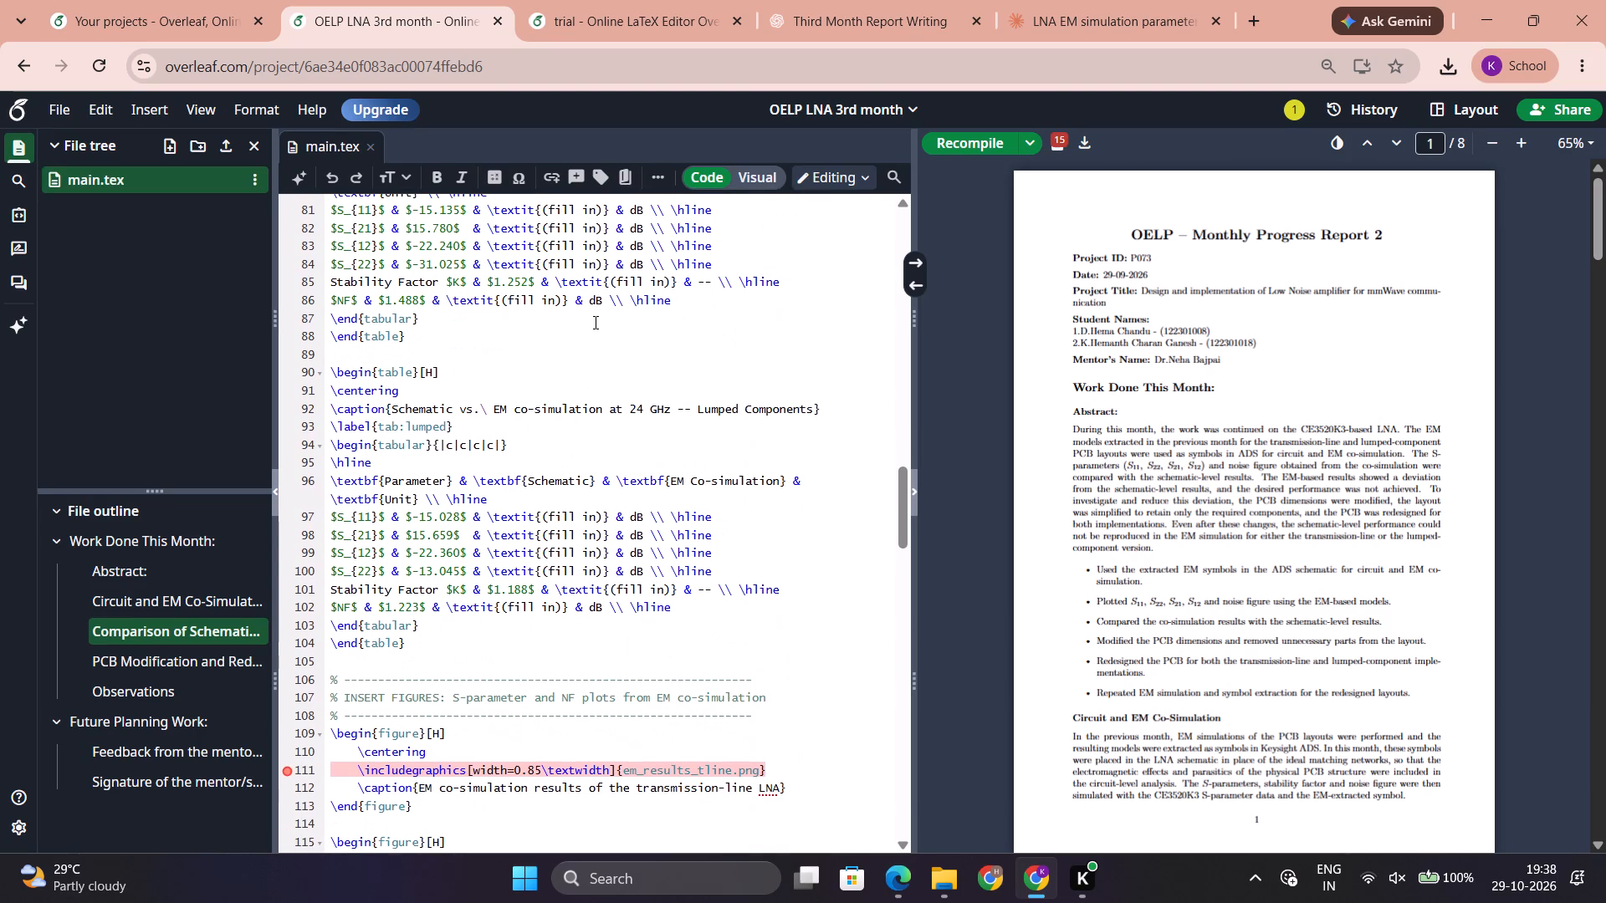
scroll(594, 322, "down", 15)
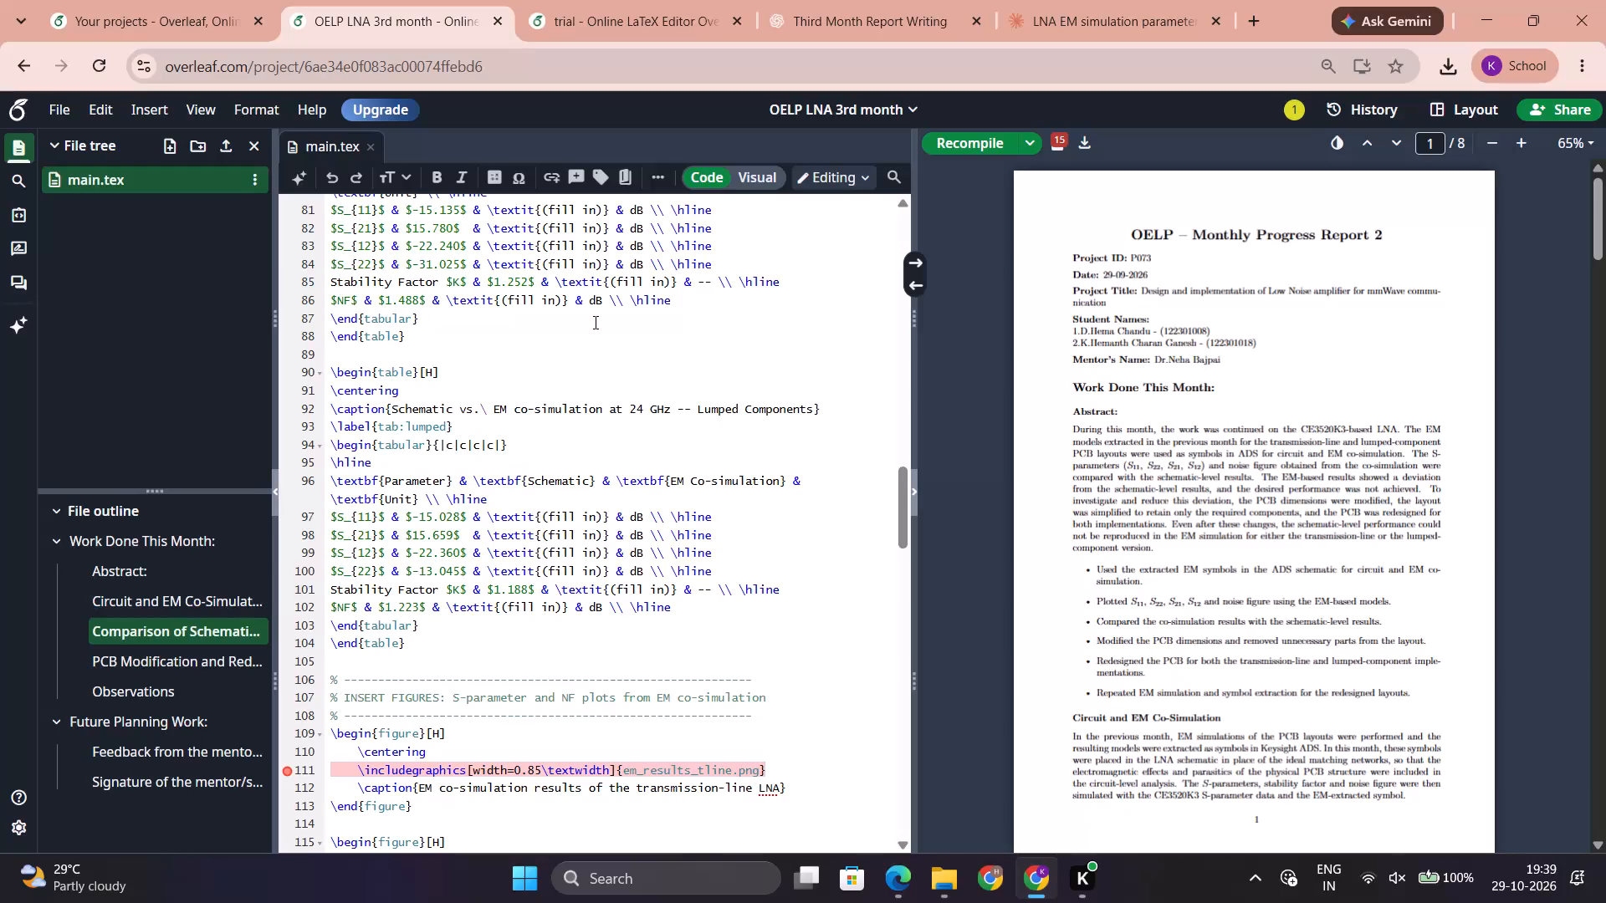
scroll(594, 322, "down", 1)
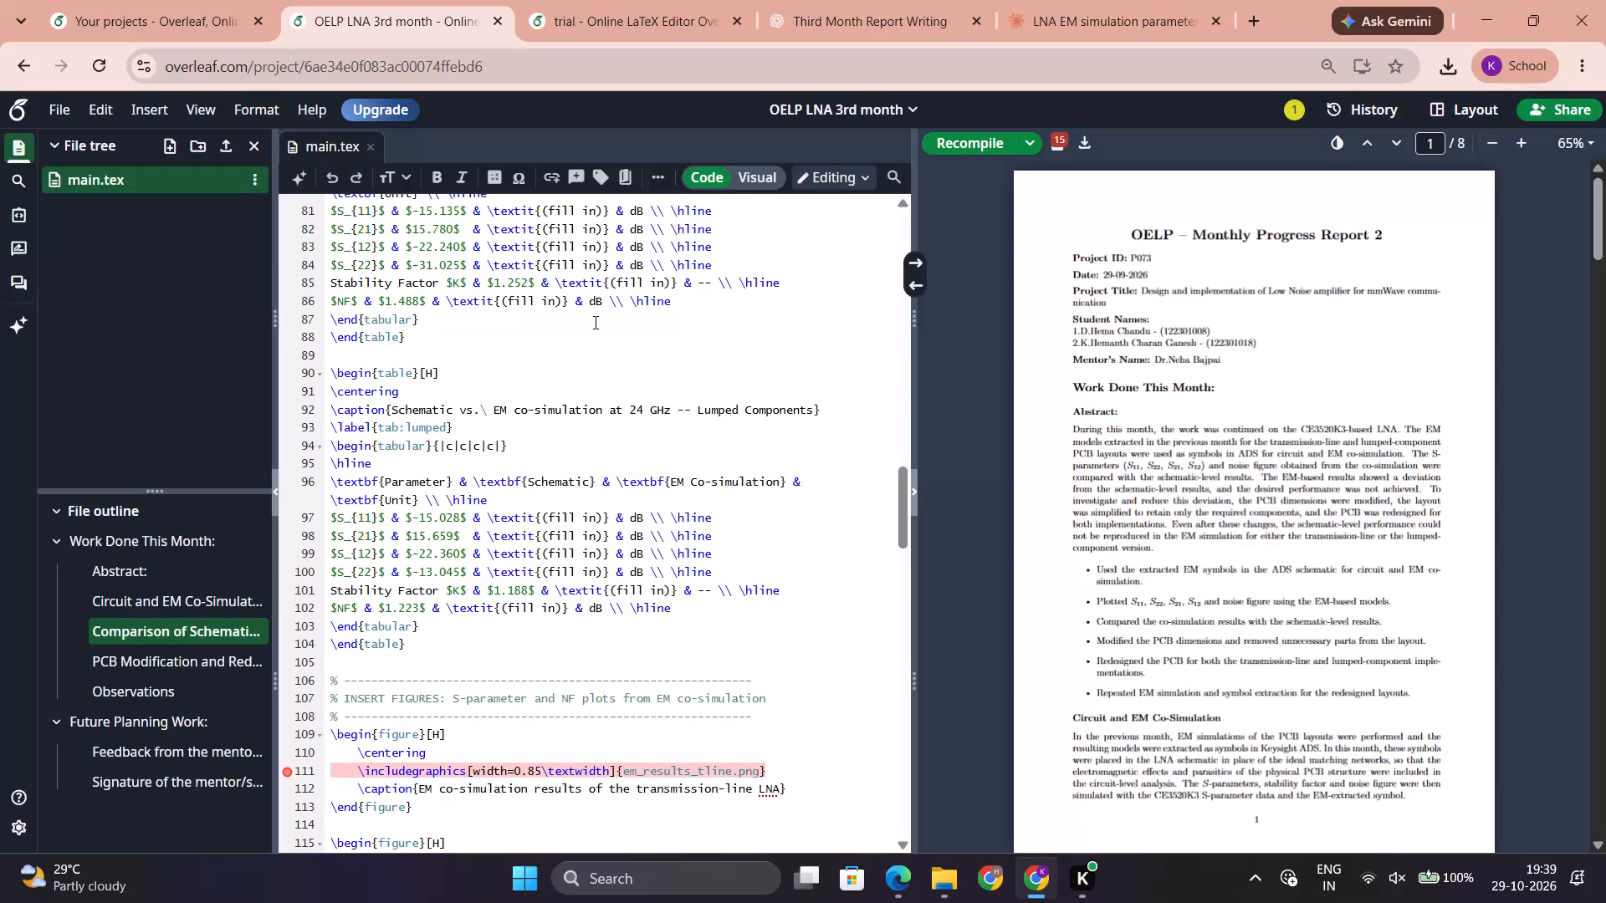
scroll(594, 322, "down", 2)
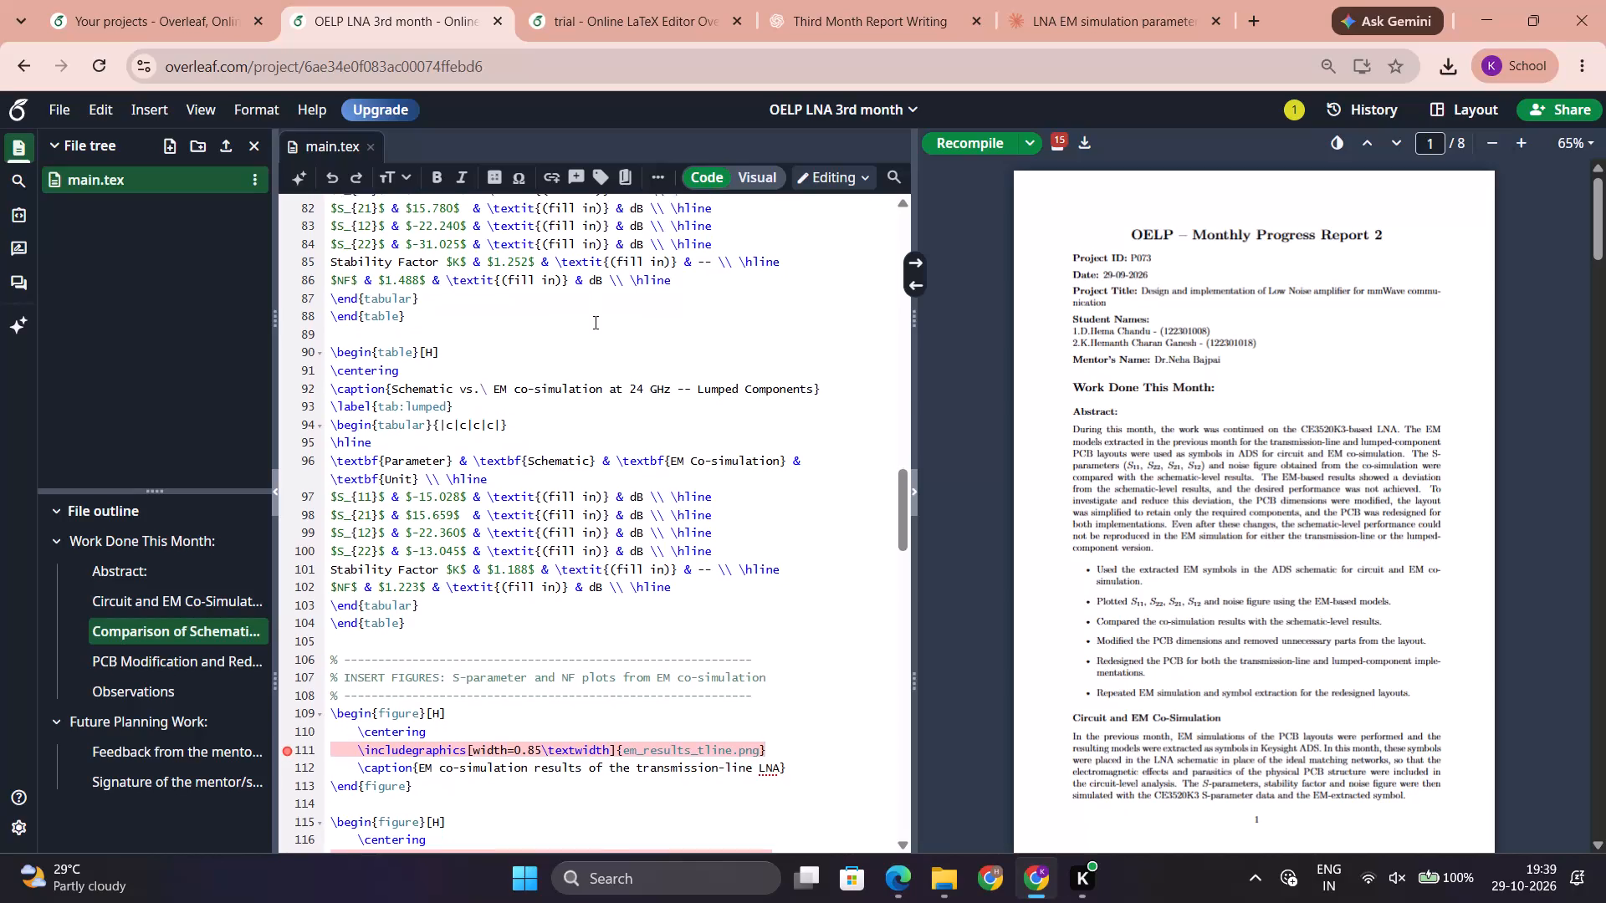
scroll(594, 322, "down", 2)
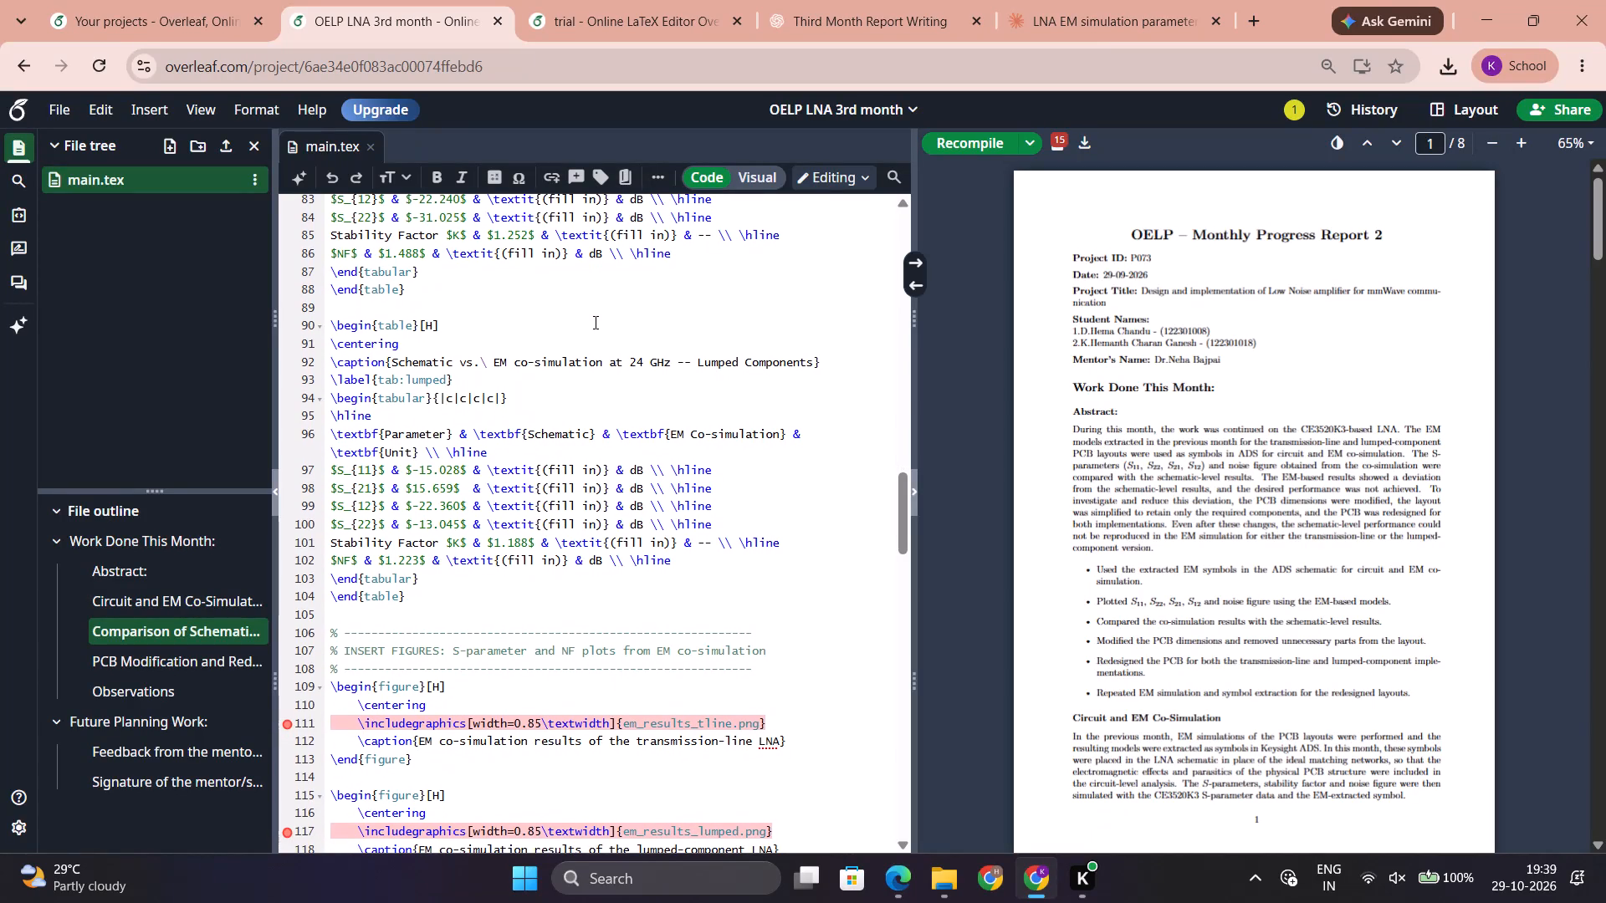
scroll(594, 322, "down", 1)
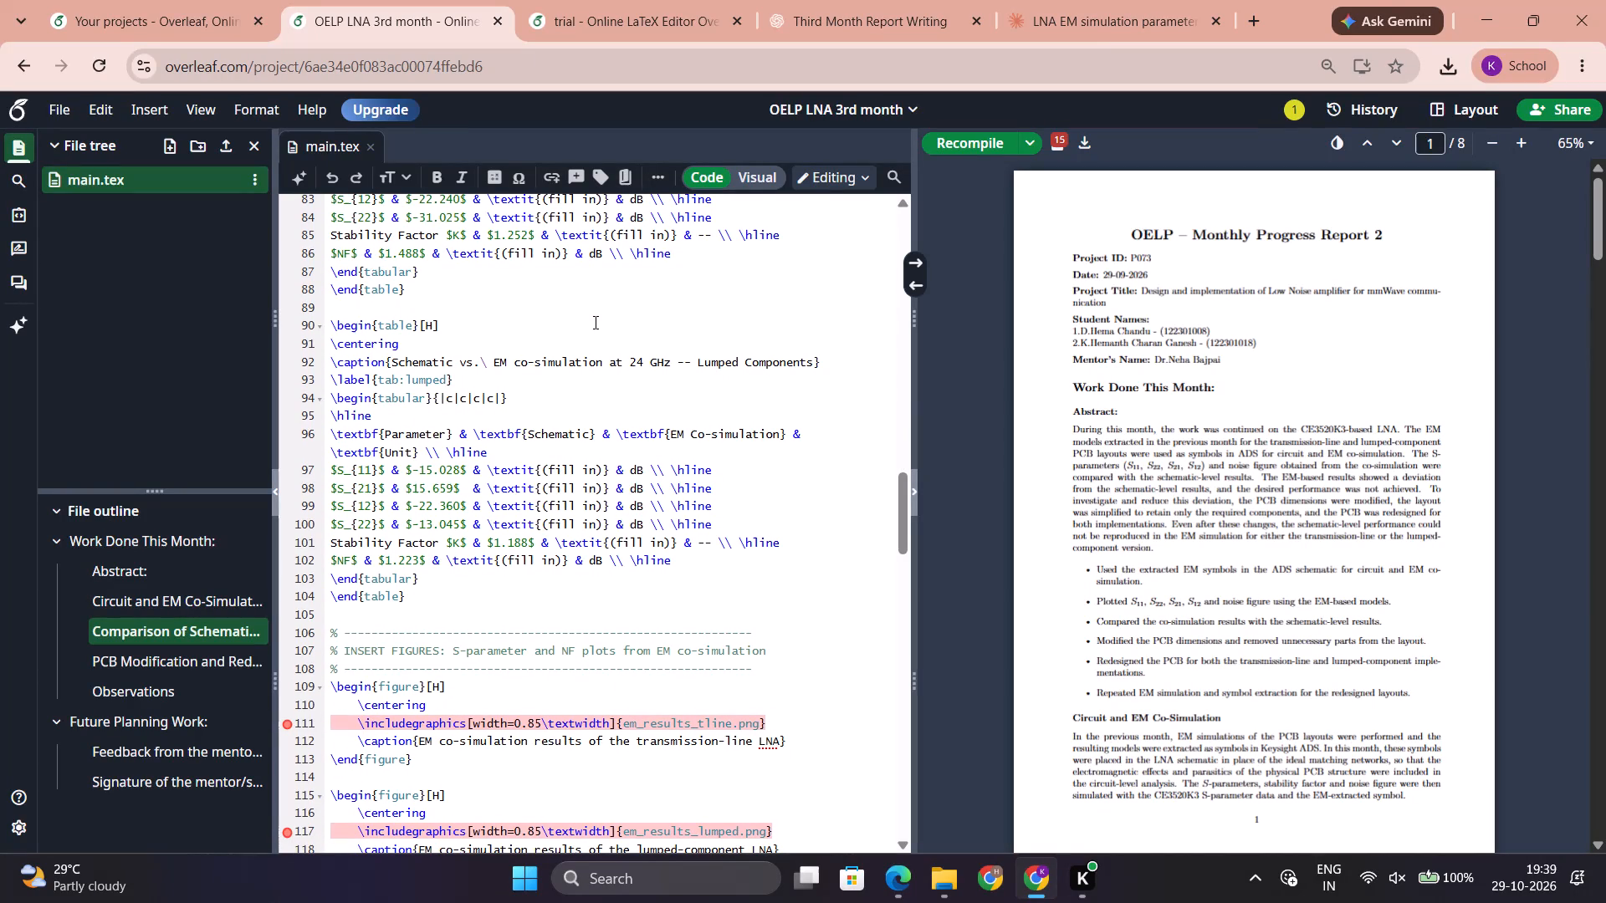
scroll(594, 322, "down", 3)
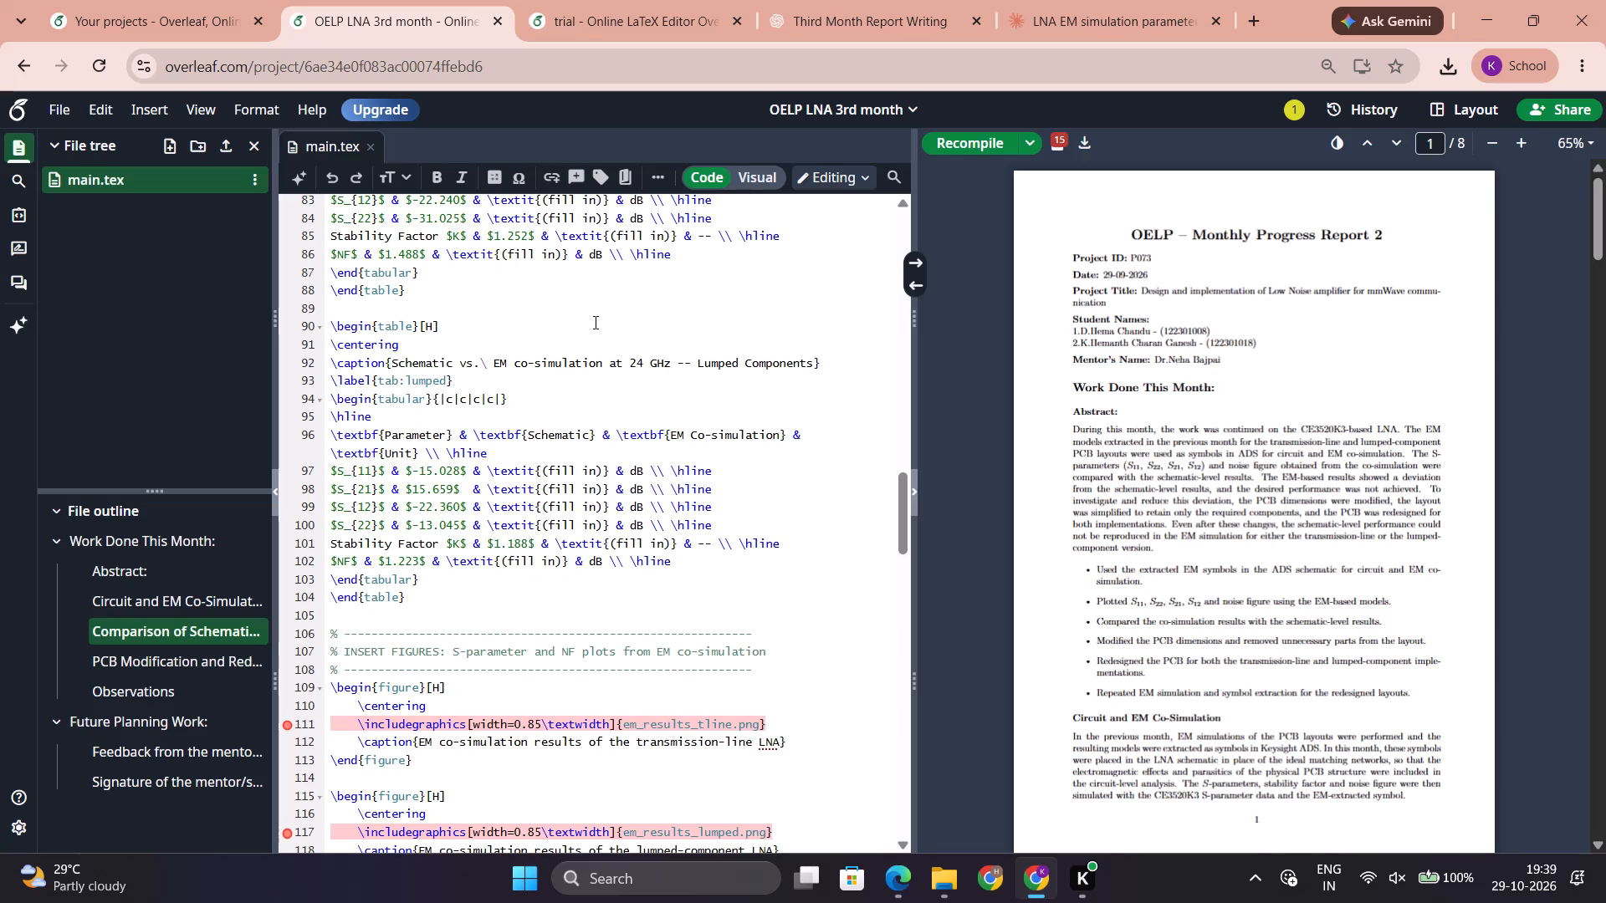
Skim the main.tex source around the comparison tables and results figures, and review the preamble and title block again.
scroll(594, 322, "down", 3)
scroll(594, 322, "up", 7)
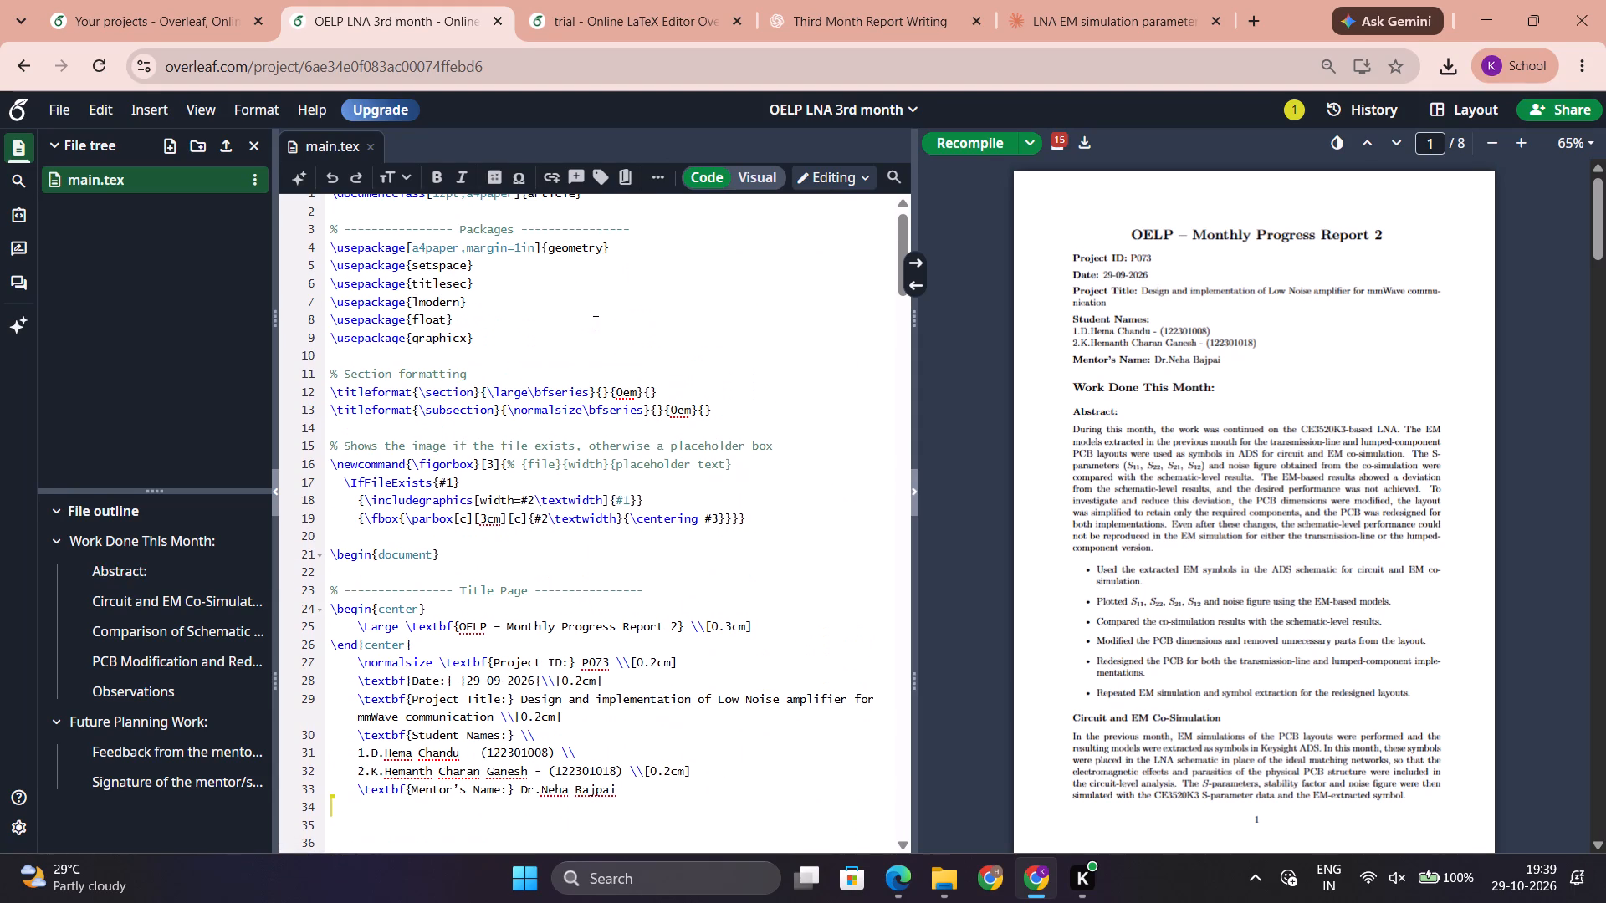
scroll(594, 322, "down", 2)
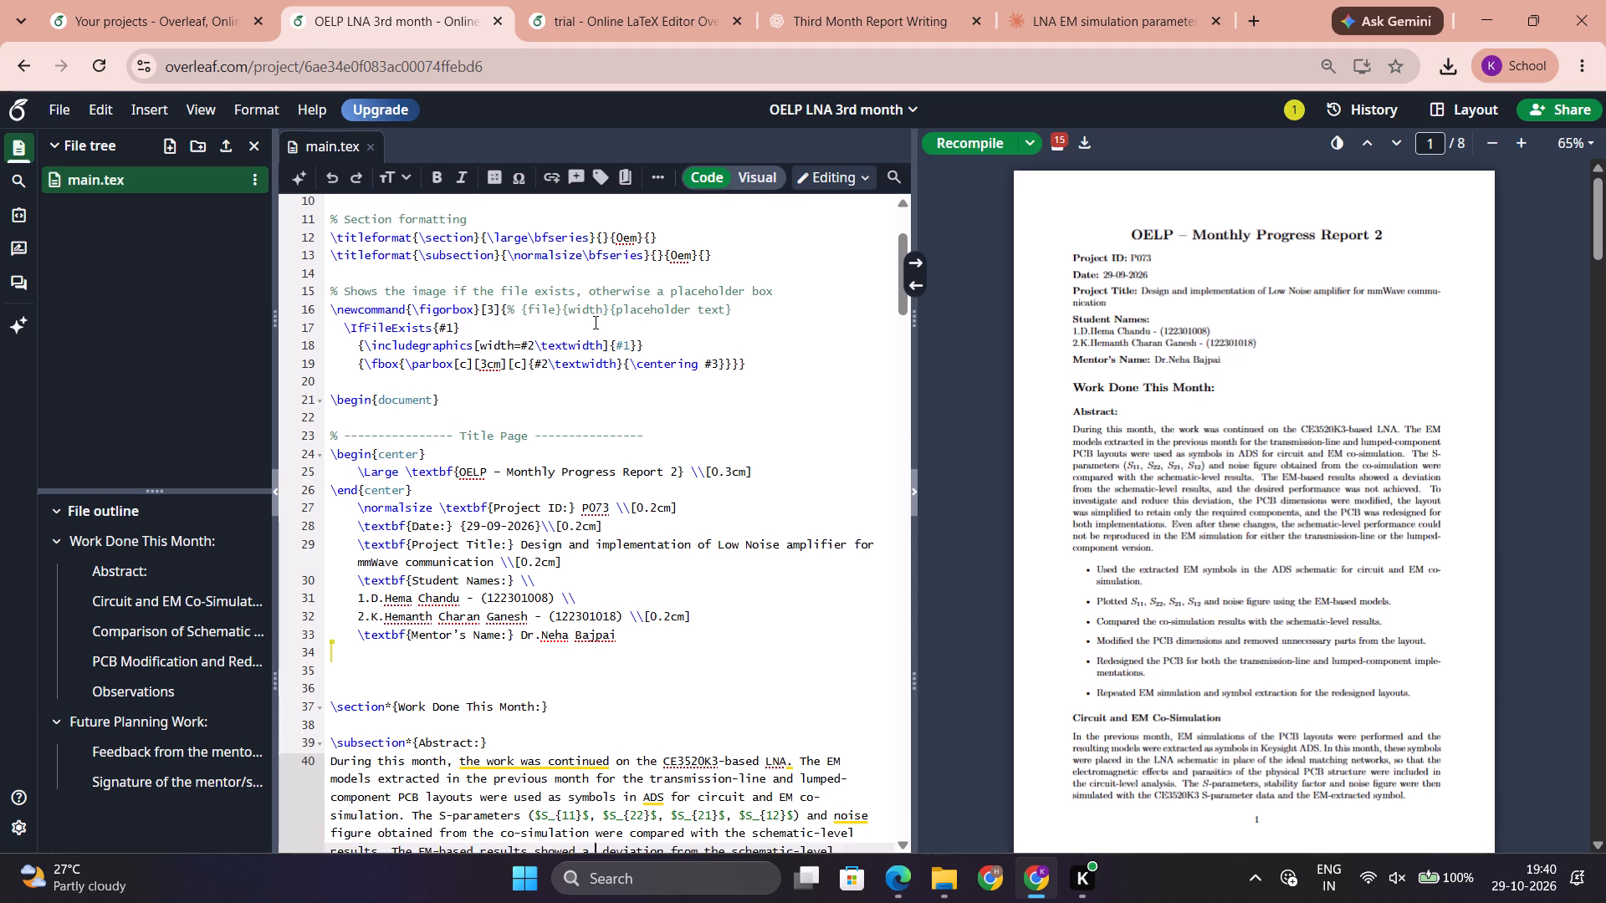
scroll(594, 322, "up", 4)
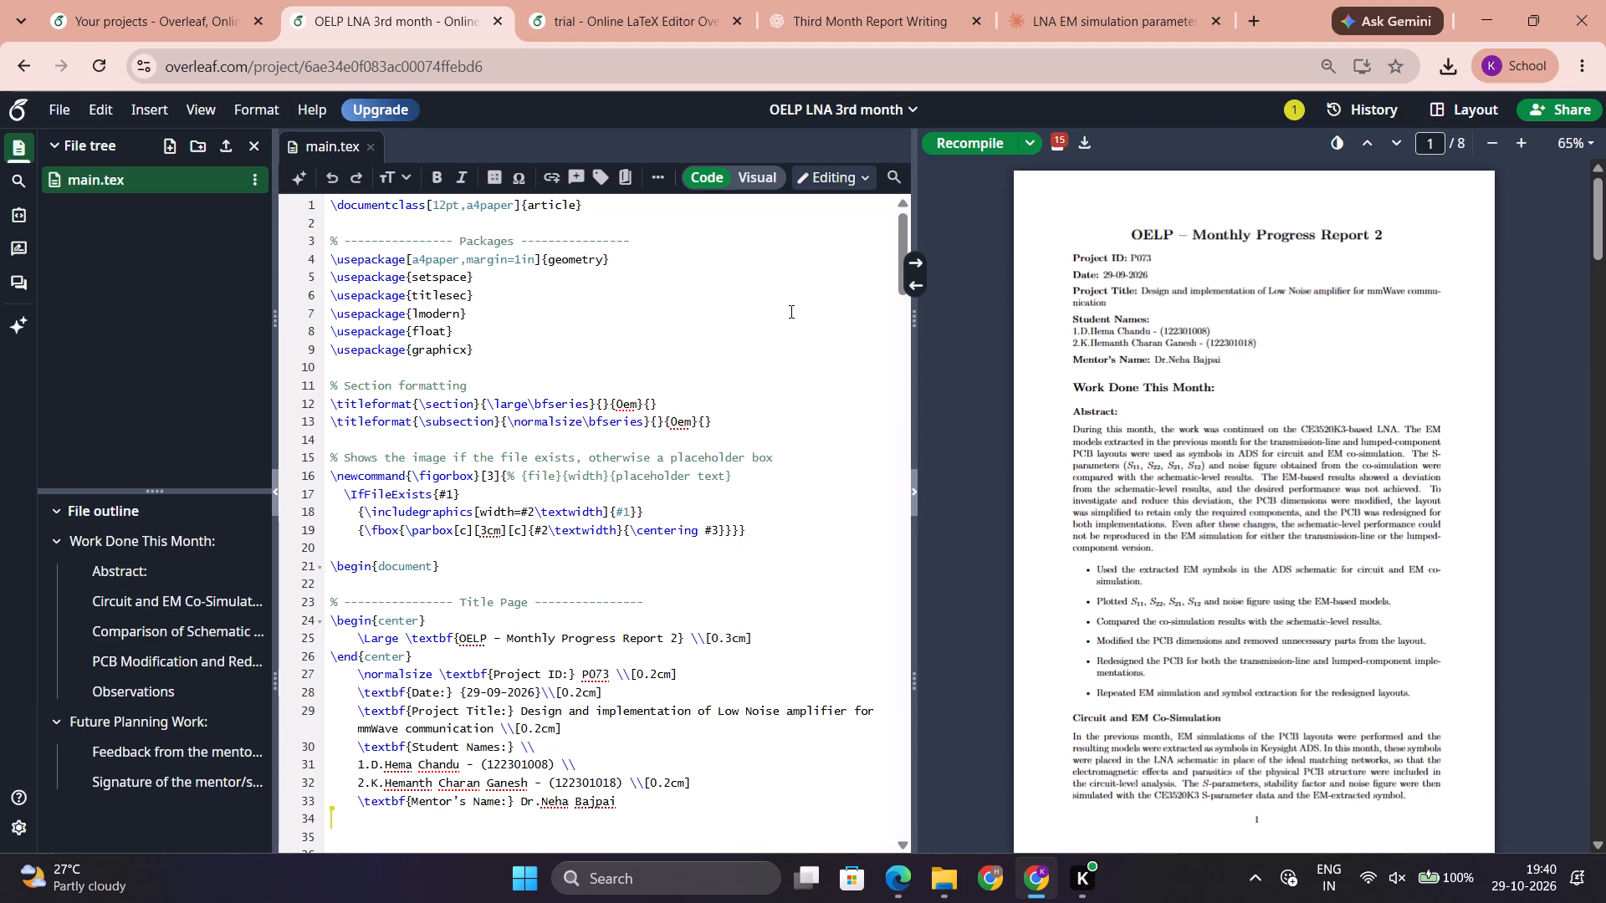
scroll(790, 309, "up", 10)
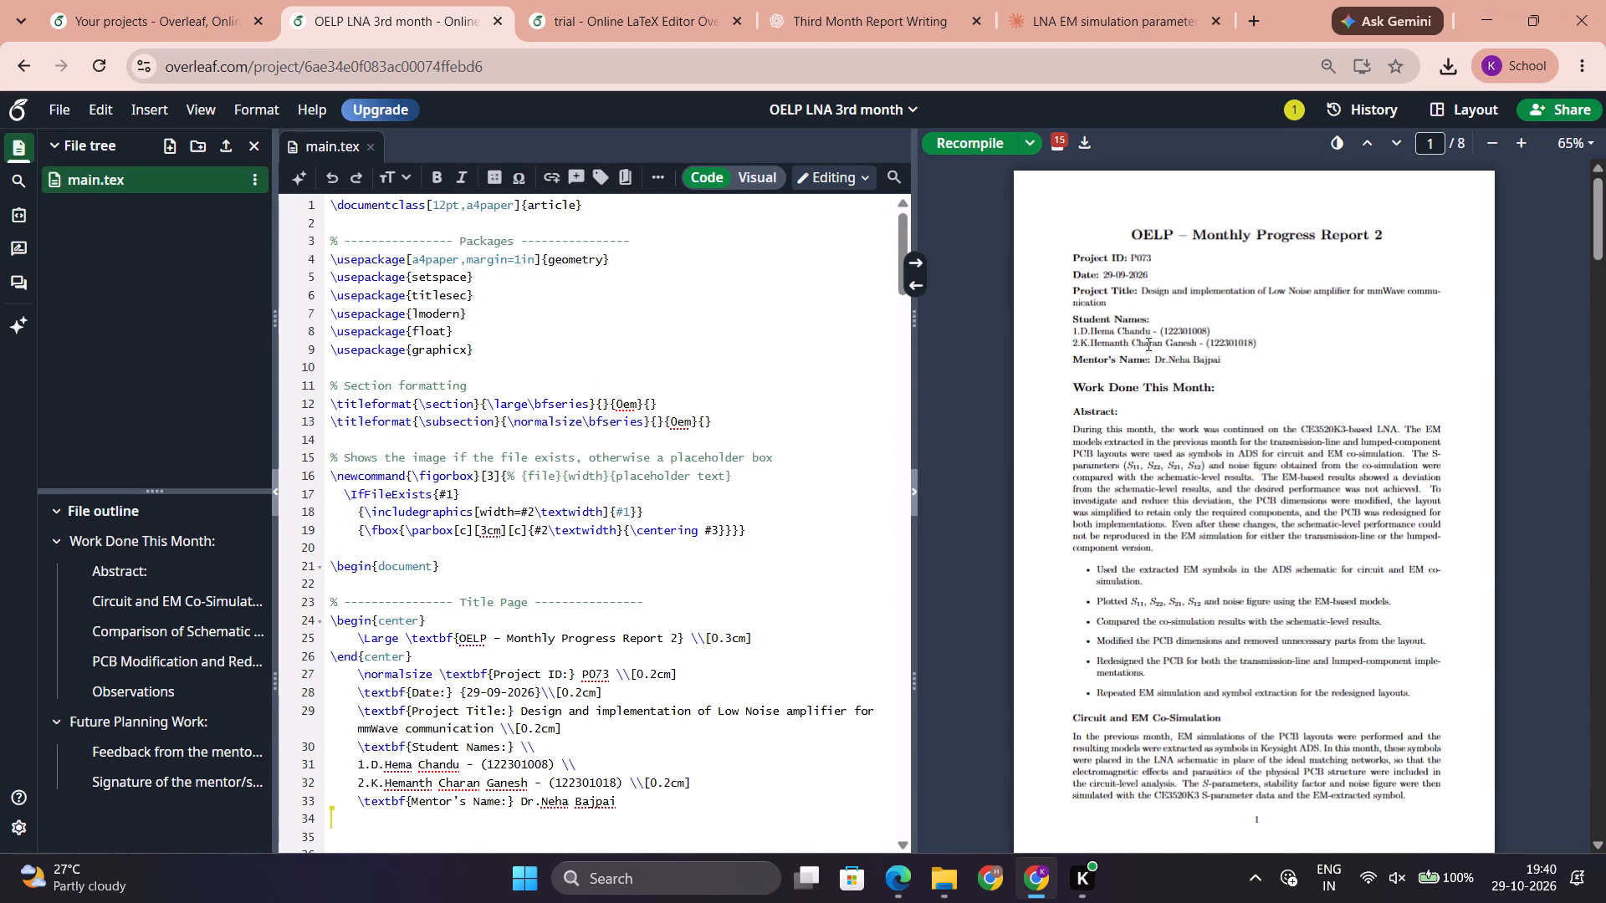
Enlarge the compiled PDF and skim it from the page 1 title block through the Observations and Future Planning Work sections.
scroll(1147, 344, "up", 2)
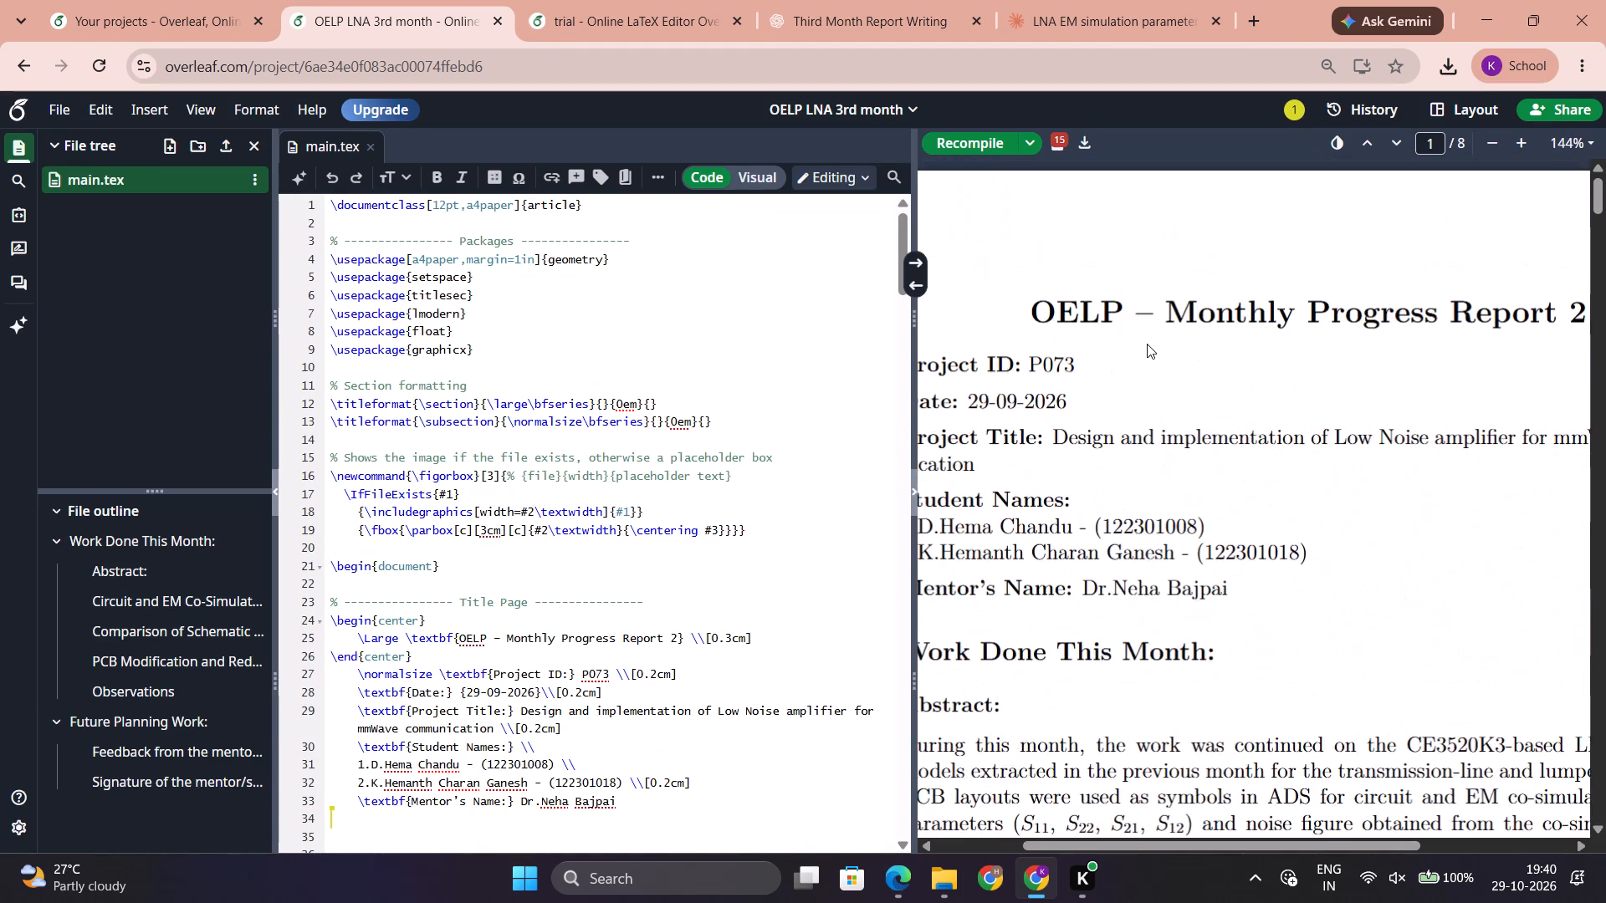
scroll(1147, 344, "up", 4)
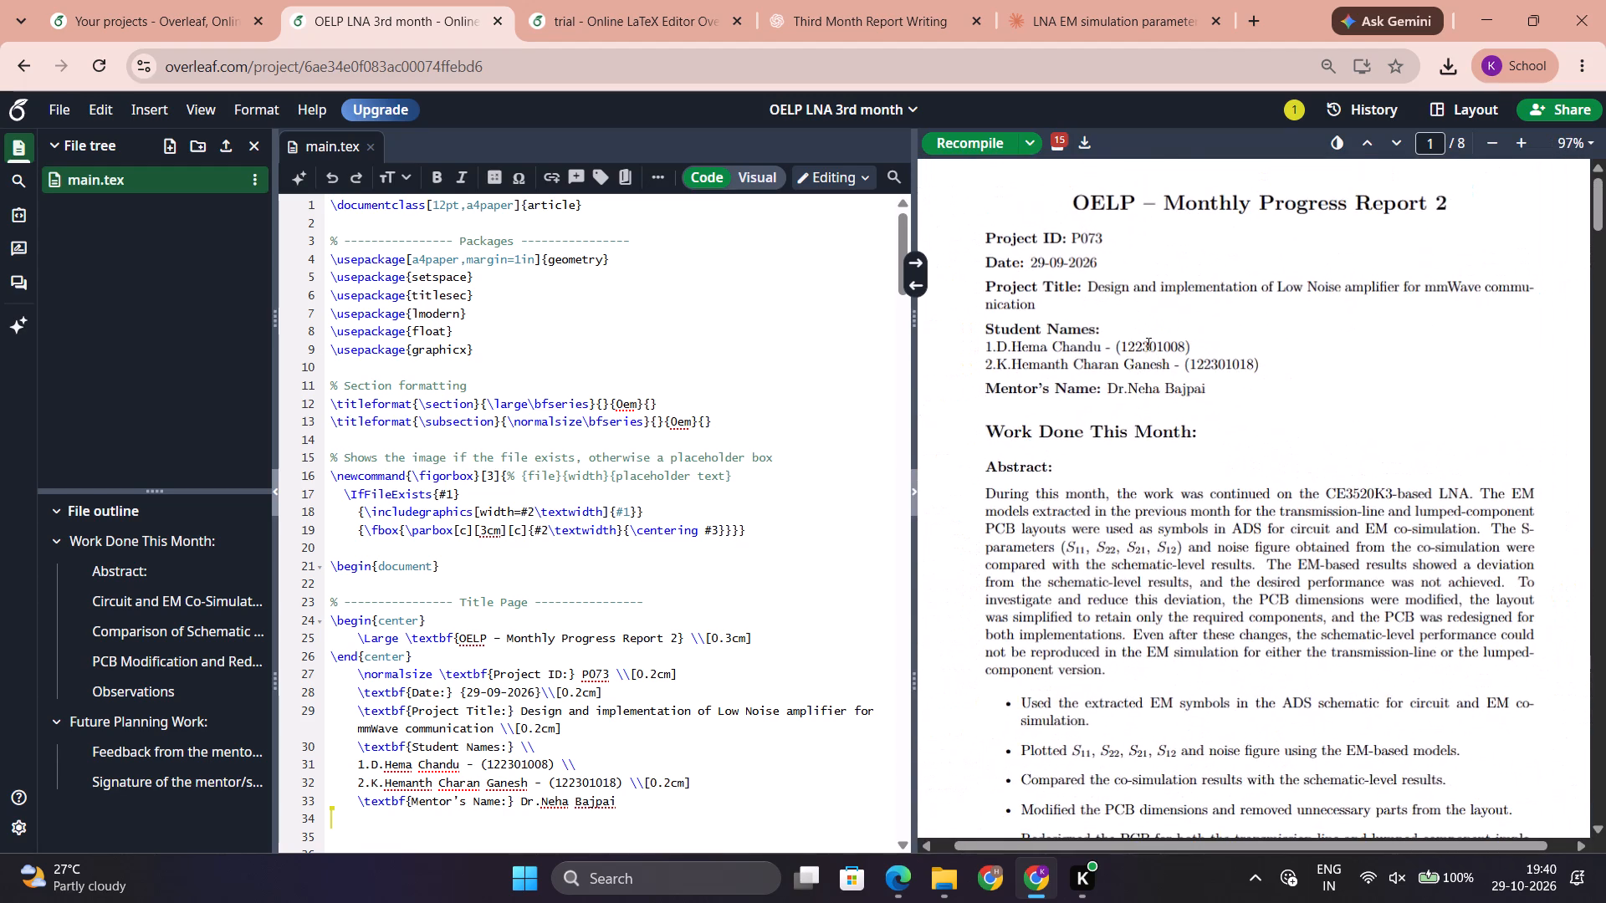
scroll(1147, 344, "up", 3)
scroll(1147, 344, "down", 11)
scroll(1147, 344, "up", 17)
scroll(1147, 344, "up", 6)
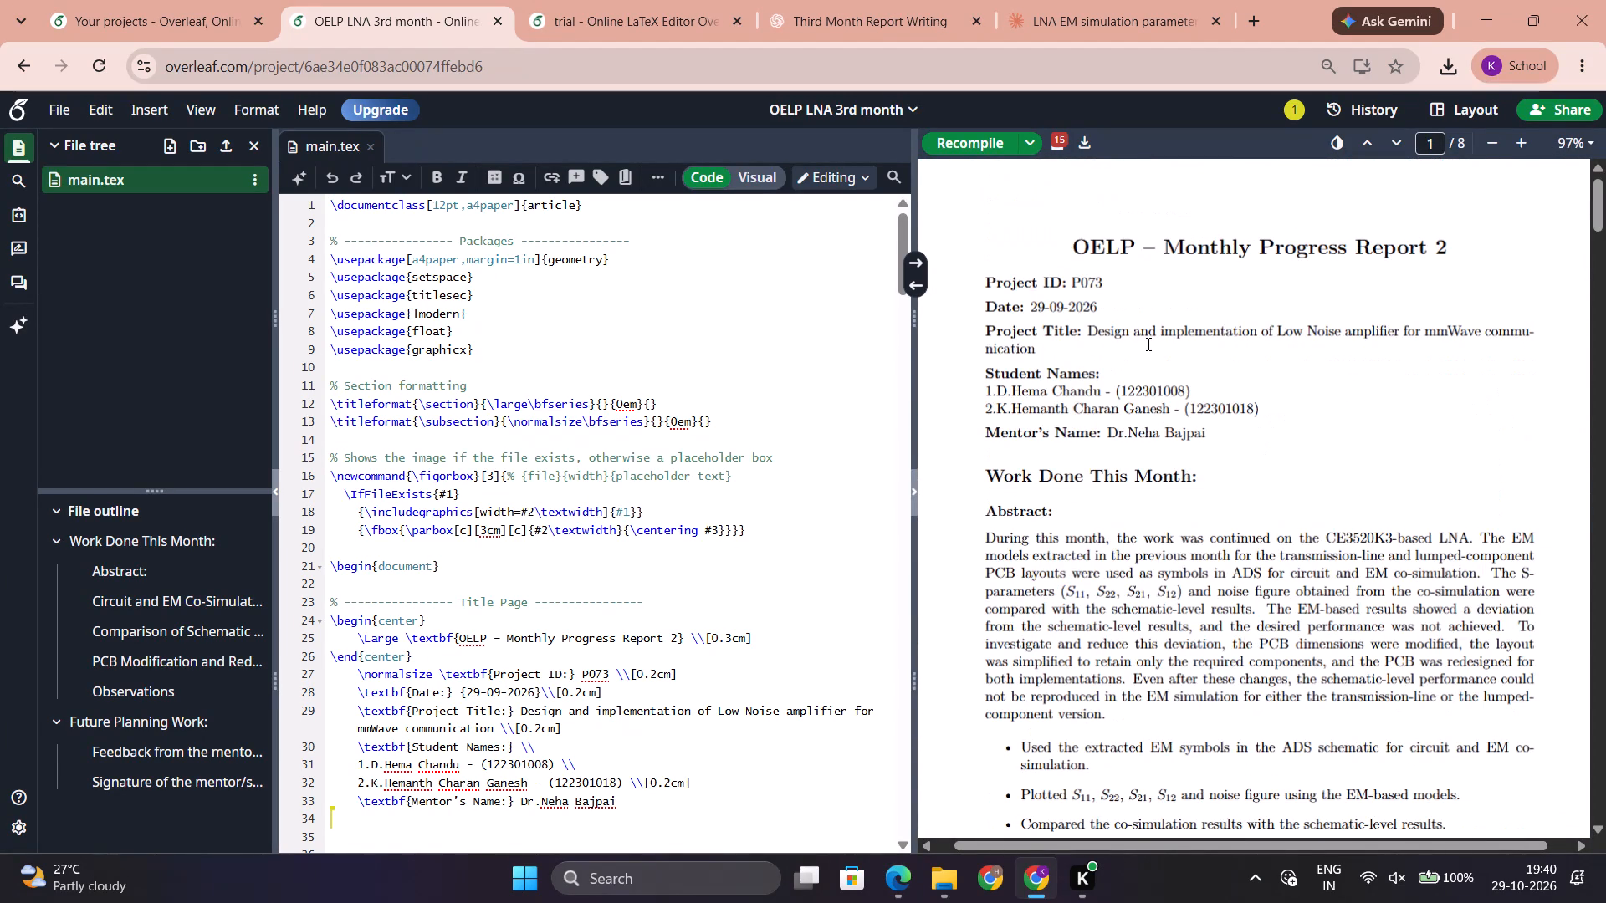
scroll(1147, 344, "up", 2)
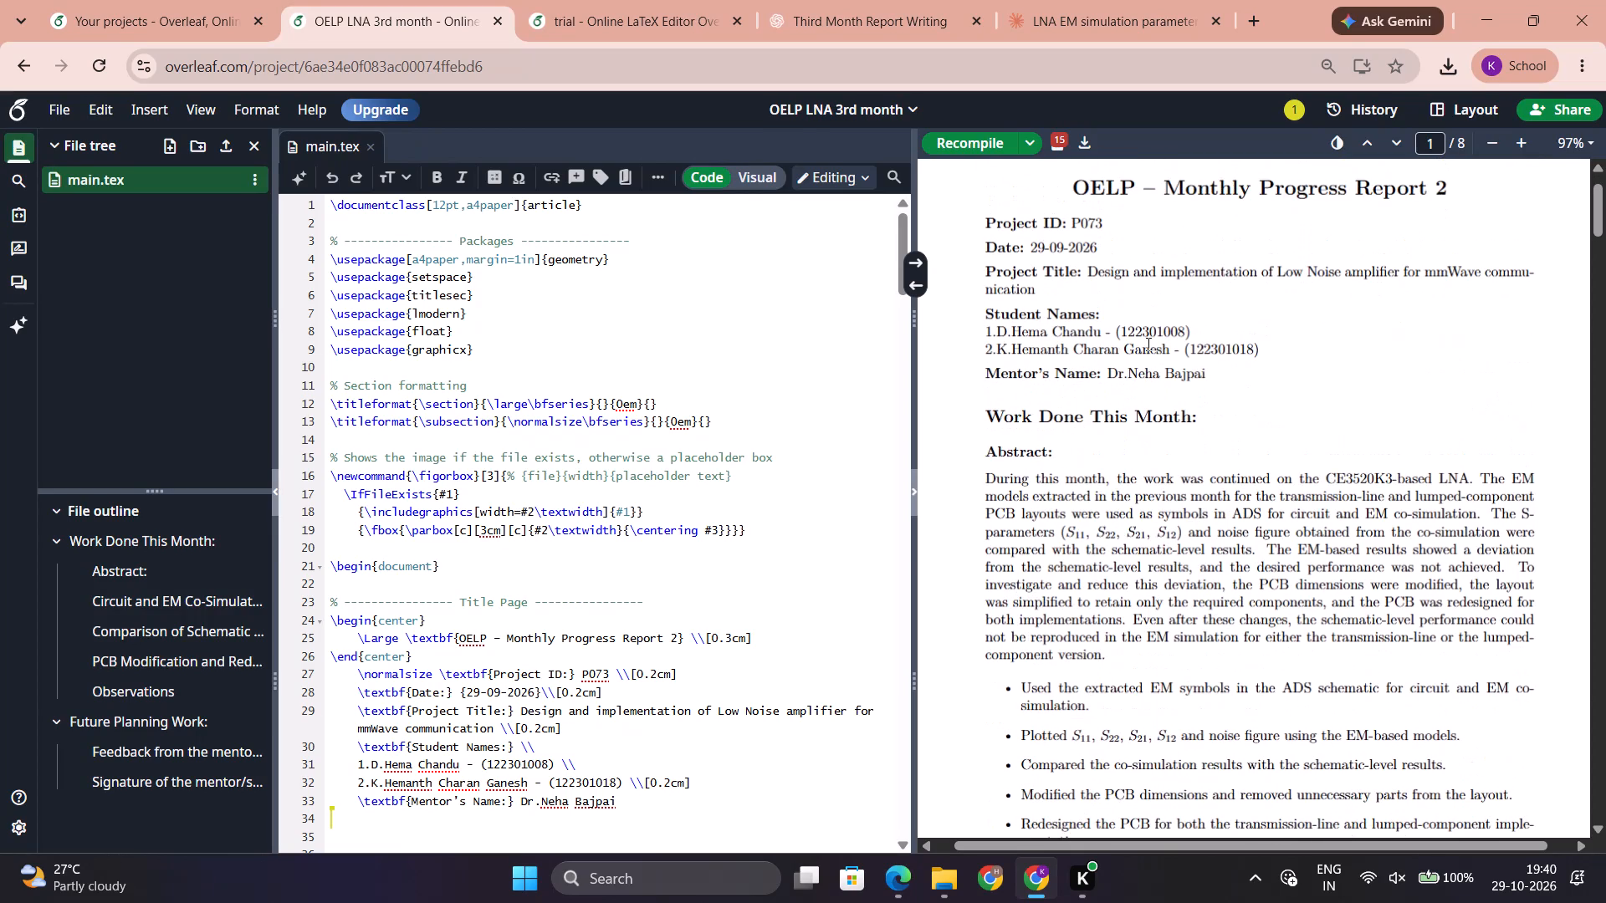
scroll(1147, 344, "up", 1)
scroll(1147, 344, "down", 14)
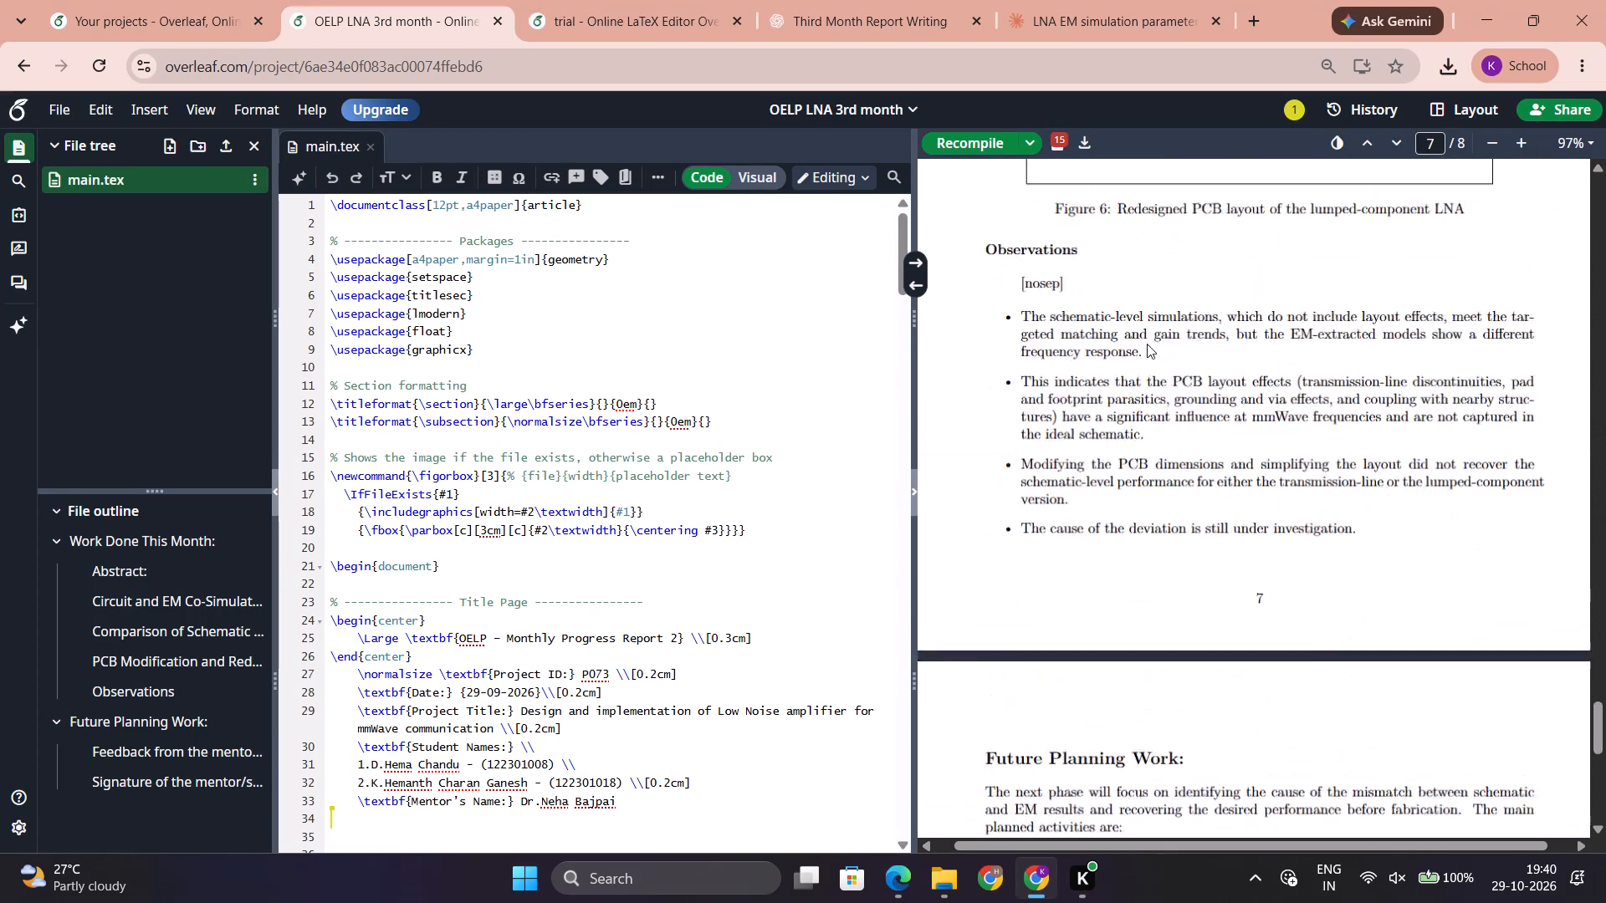
scroll(1147, 344, "down", 5)
scroll(1147, 344, "up", 15)
scroll(1147, 344, "up", 13)
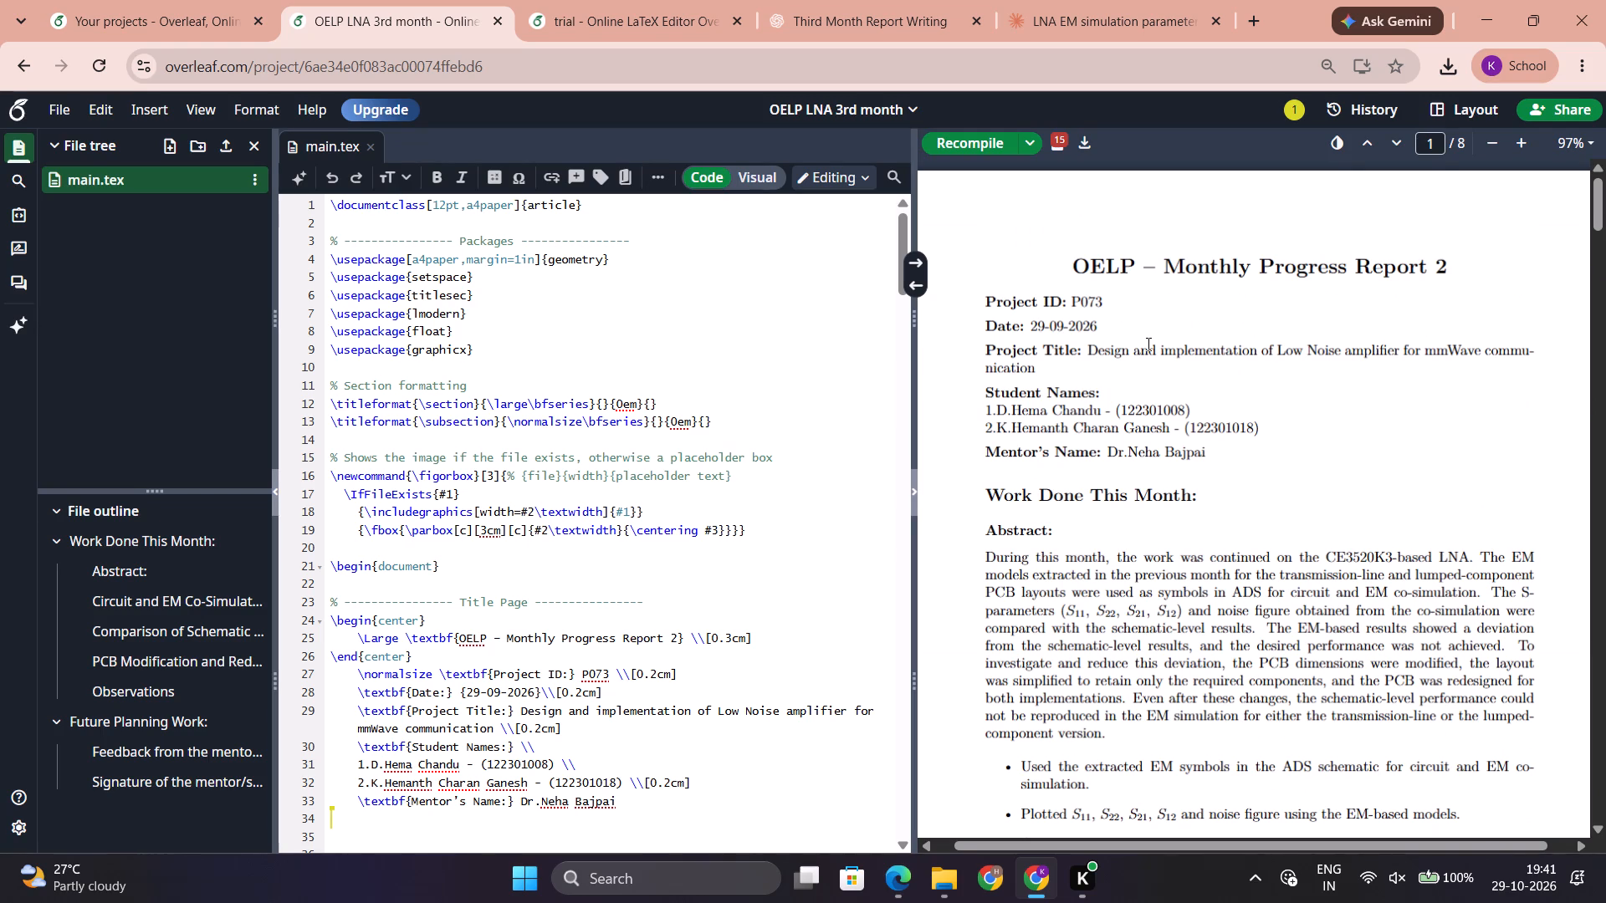
Reread the title block, Abstract and work list on page 1 of the compiled report.
scroll(1147, 344, "down", 1)
scroll(1147, 344, "right", 1)
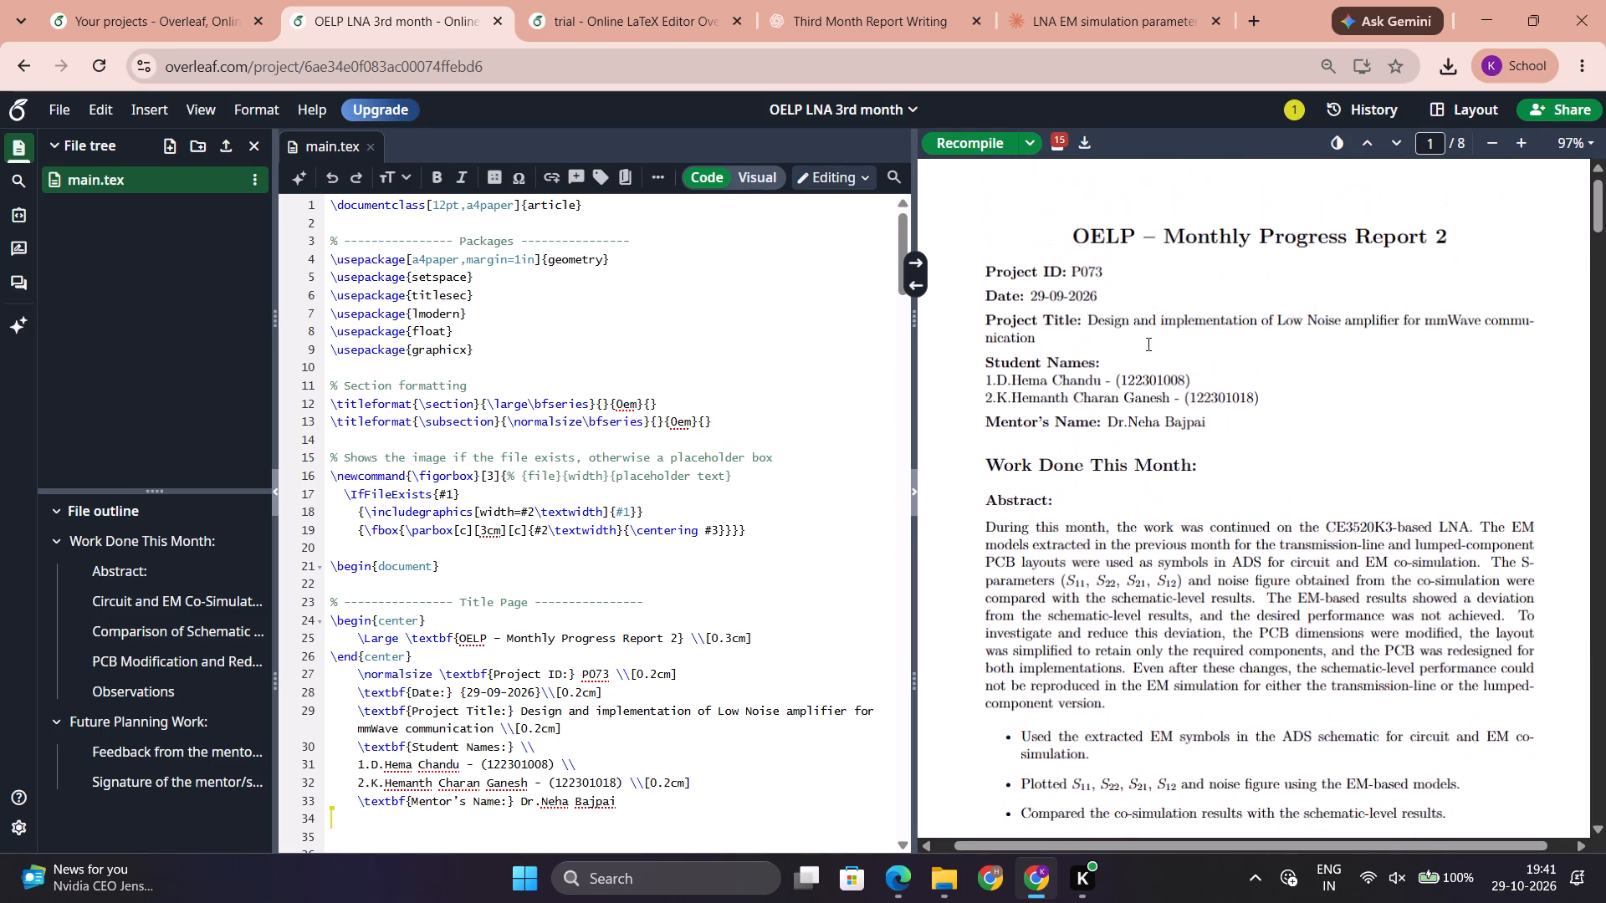
scroll(1147, 344, "up", 1)
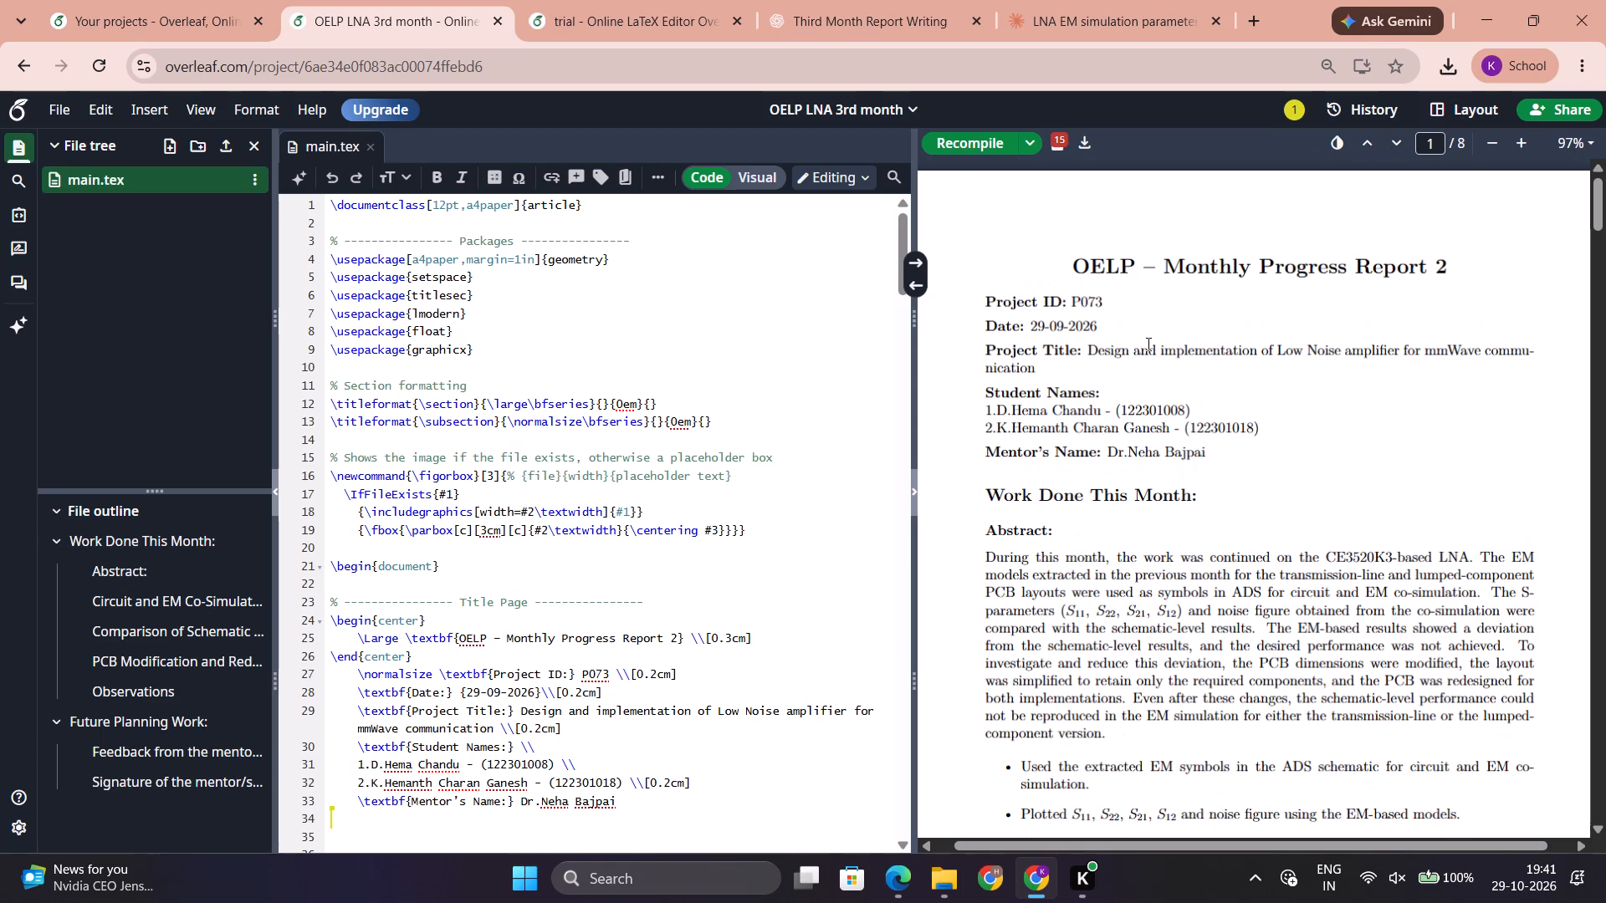
scroll(1147, 344, "up", 1)
scroll(1147, 344, "down", 2)
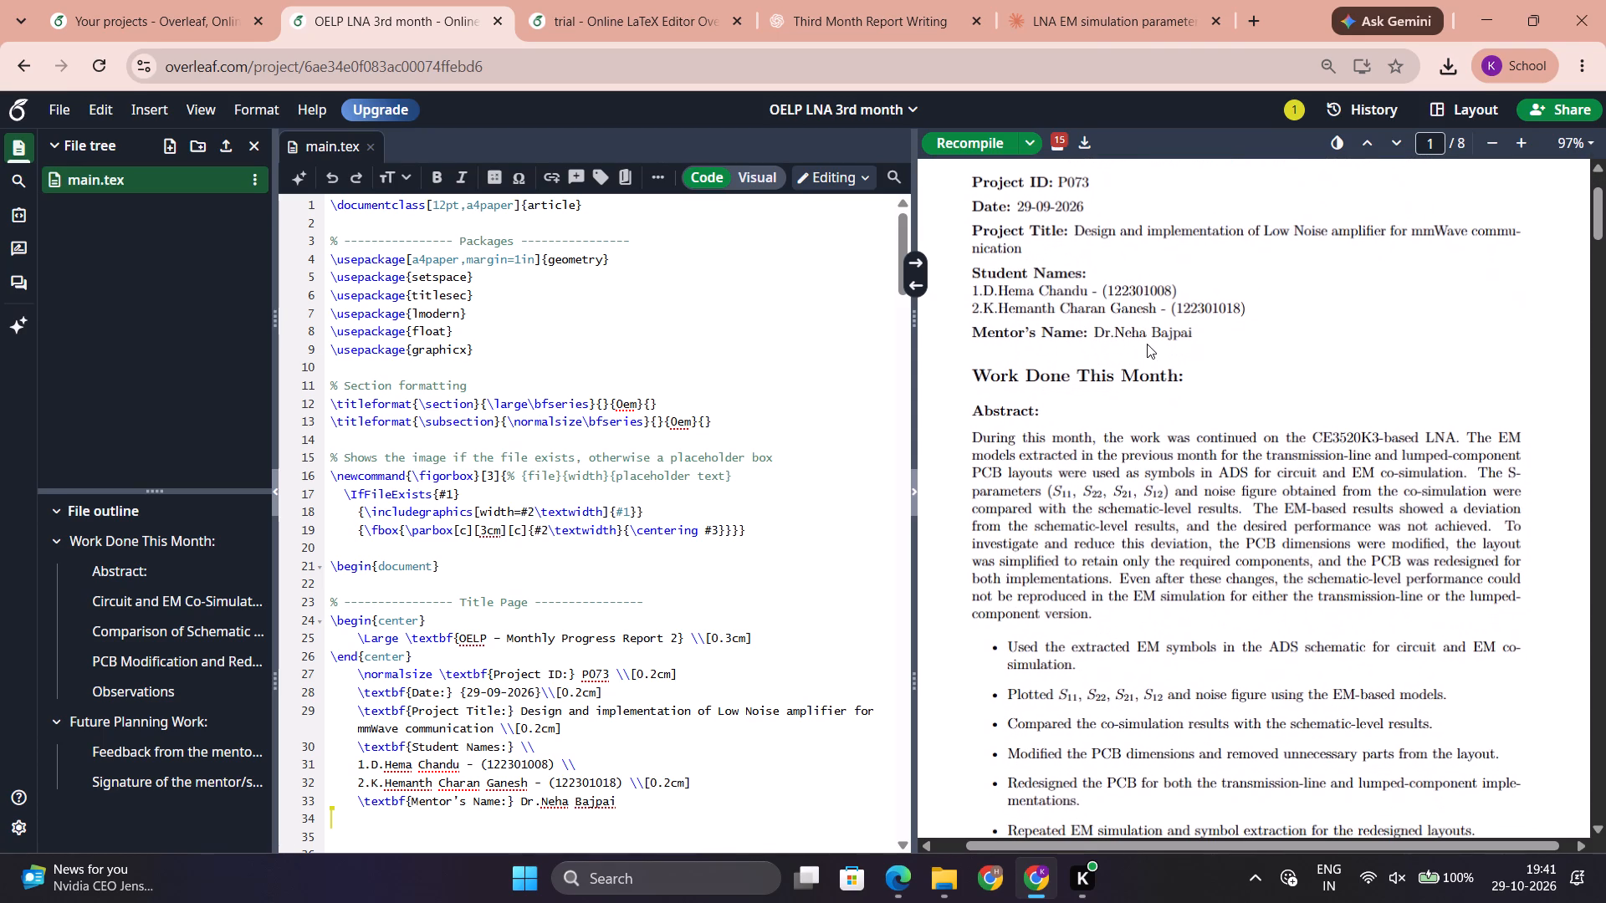
scroll(1147, 344, "down", 1)
scroll(1147, 344, "up", 8)
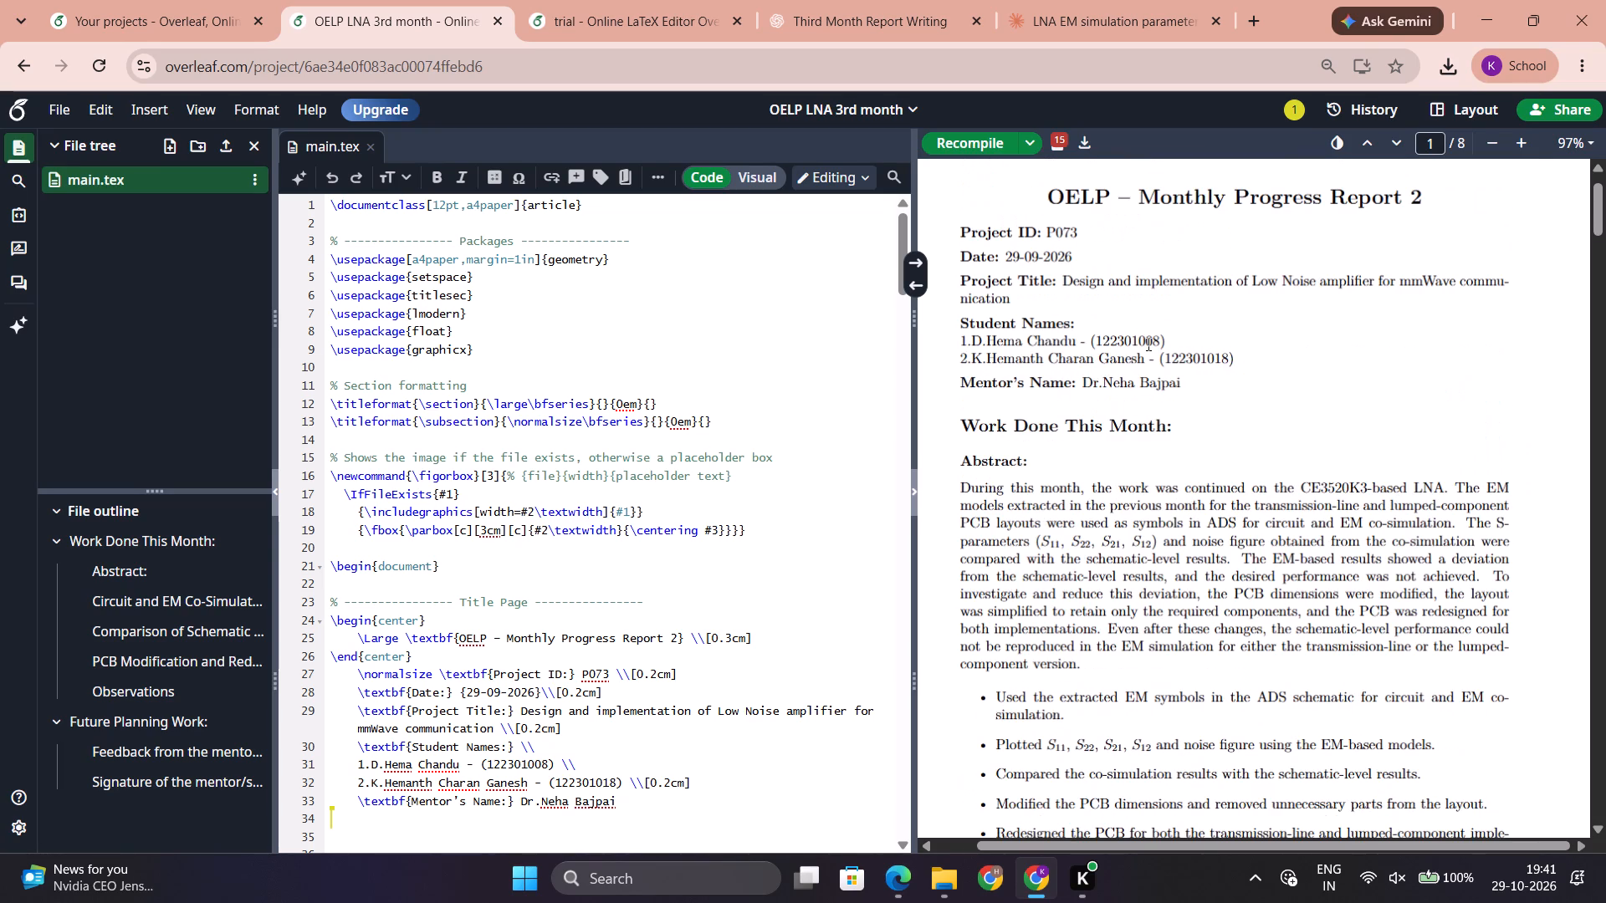
scroll(1147, 344, "down", 3)
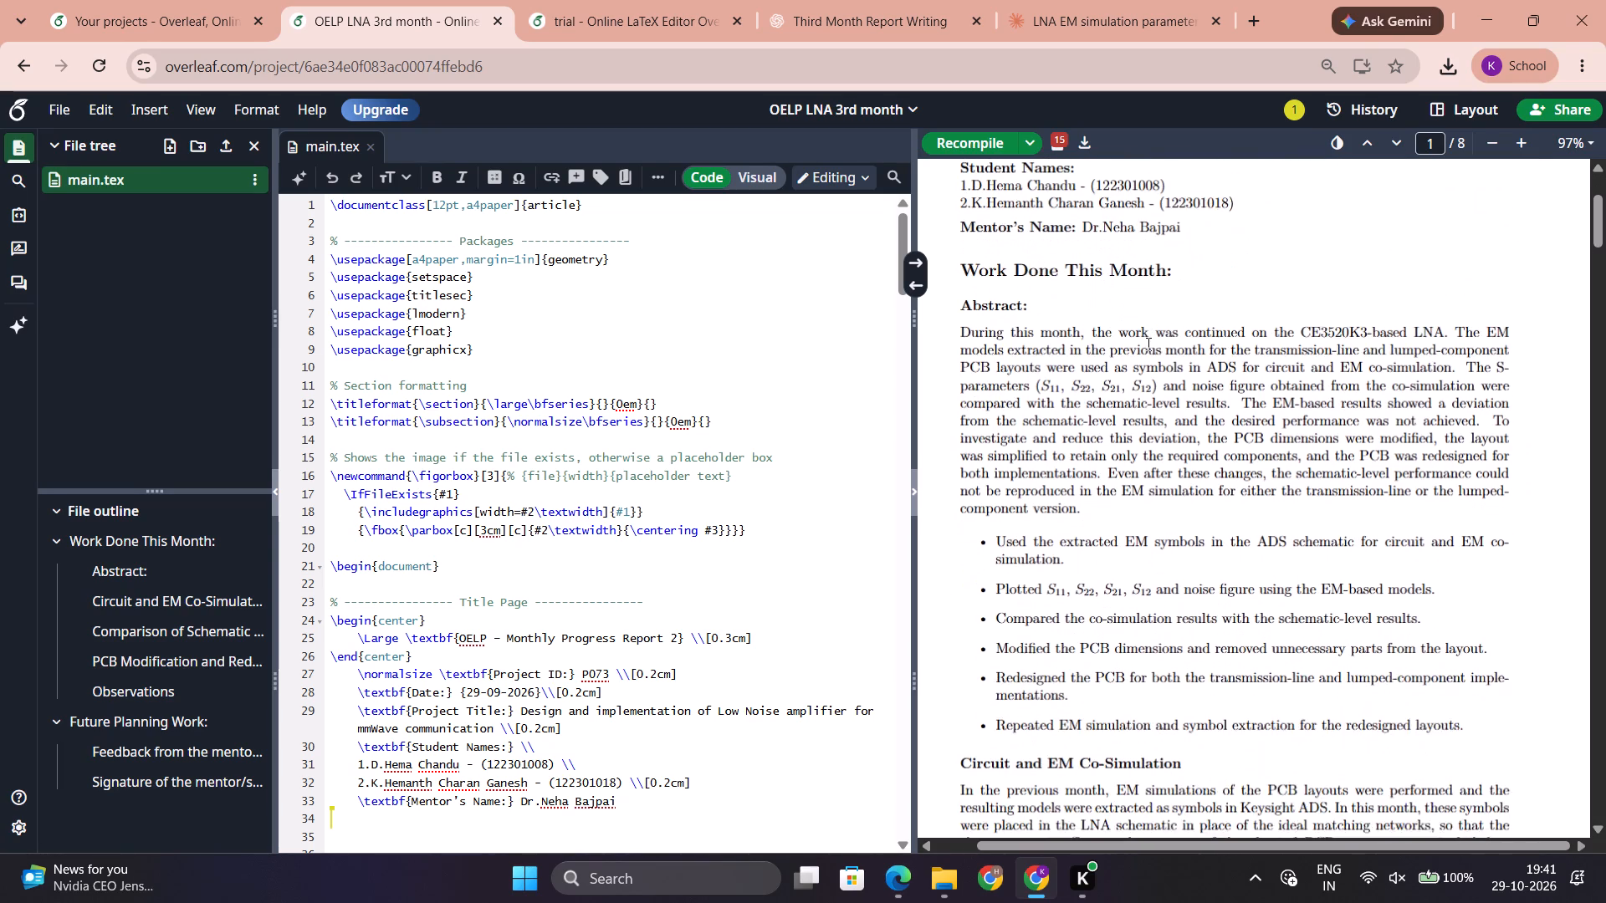
scroll(1147, 344, "up", 8)
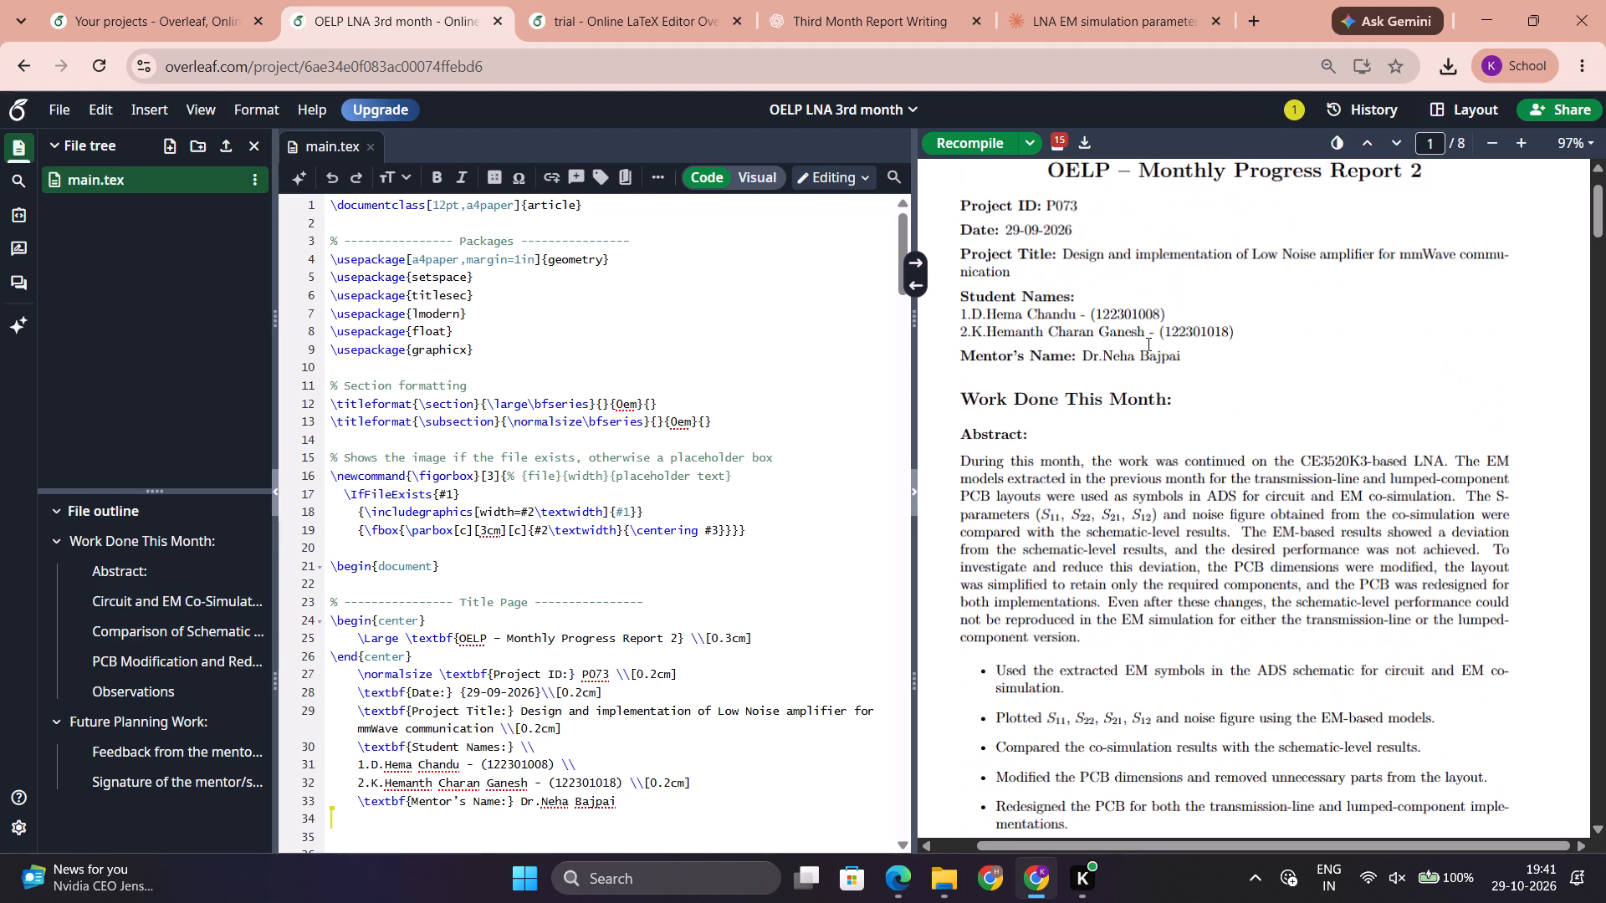
scroll(1147, 344, "down", 1)
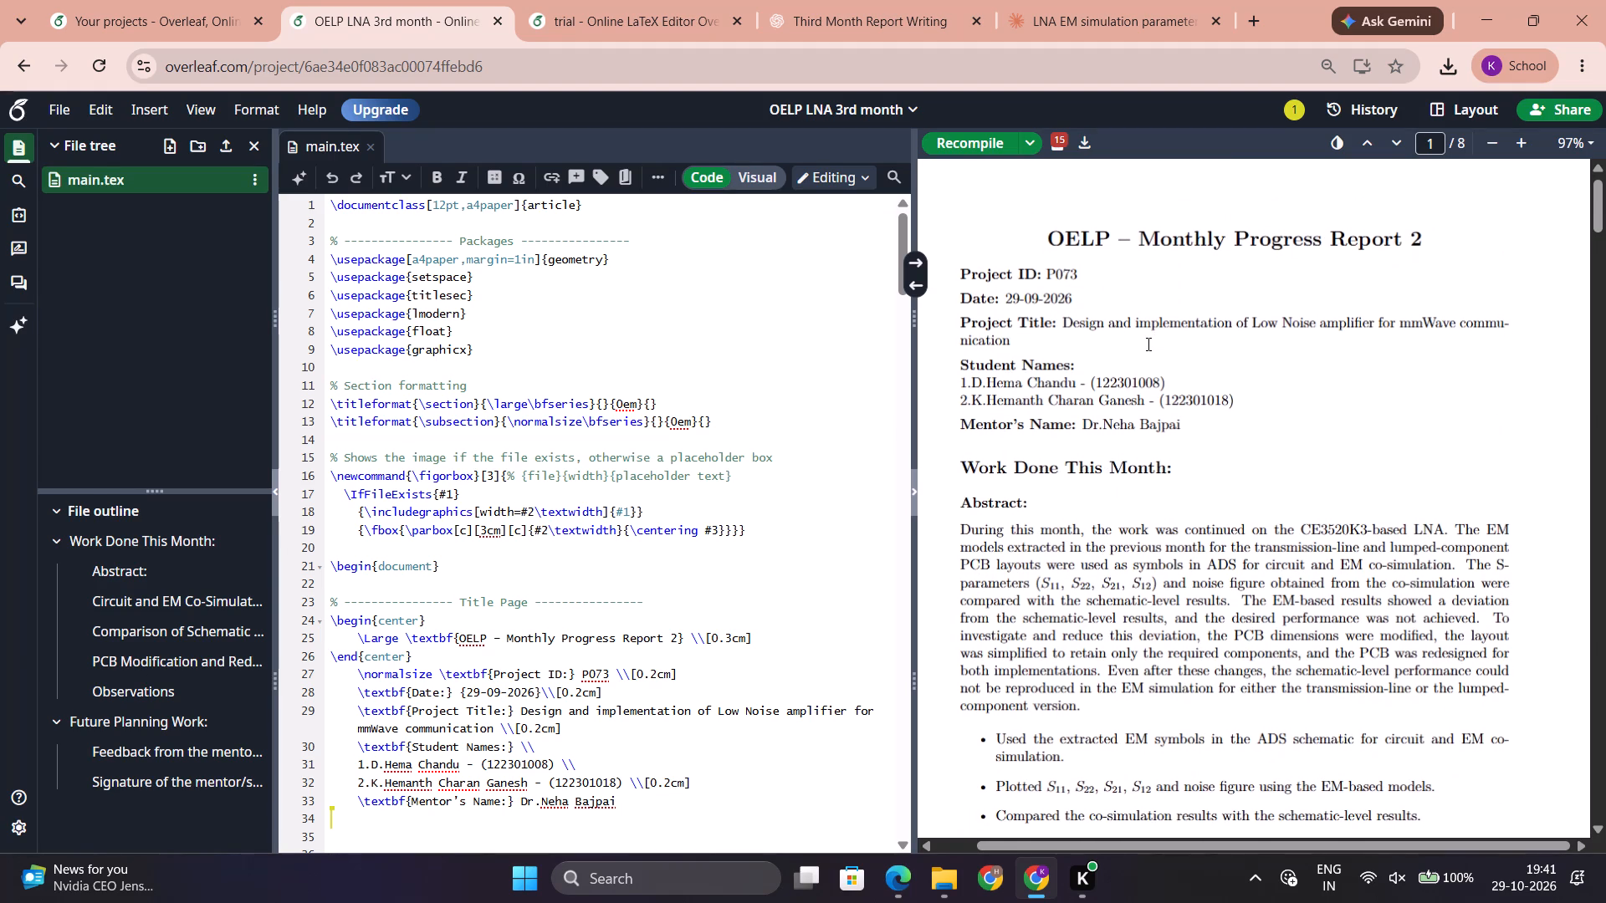
scroll(1147, 344, "down", 1)
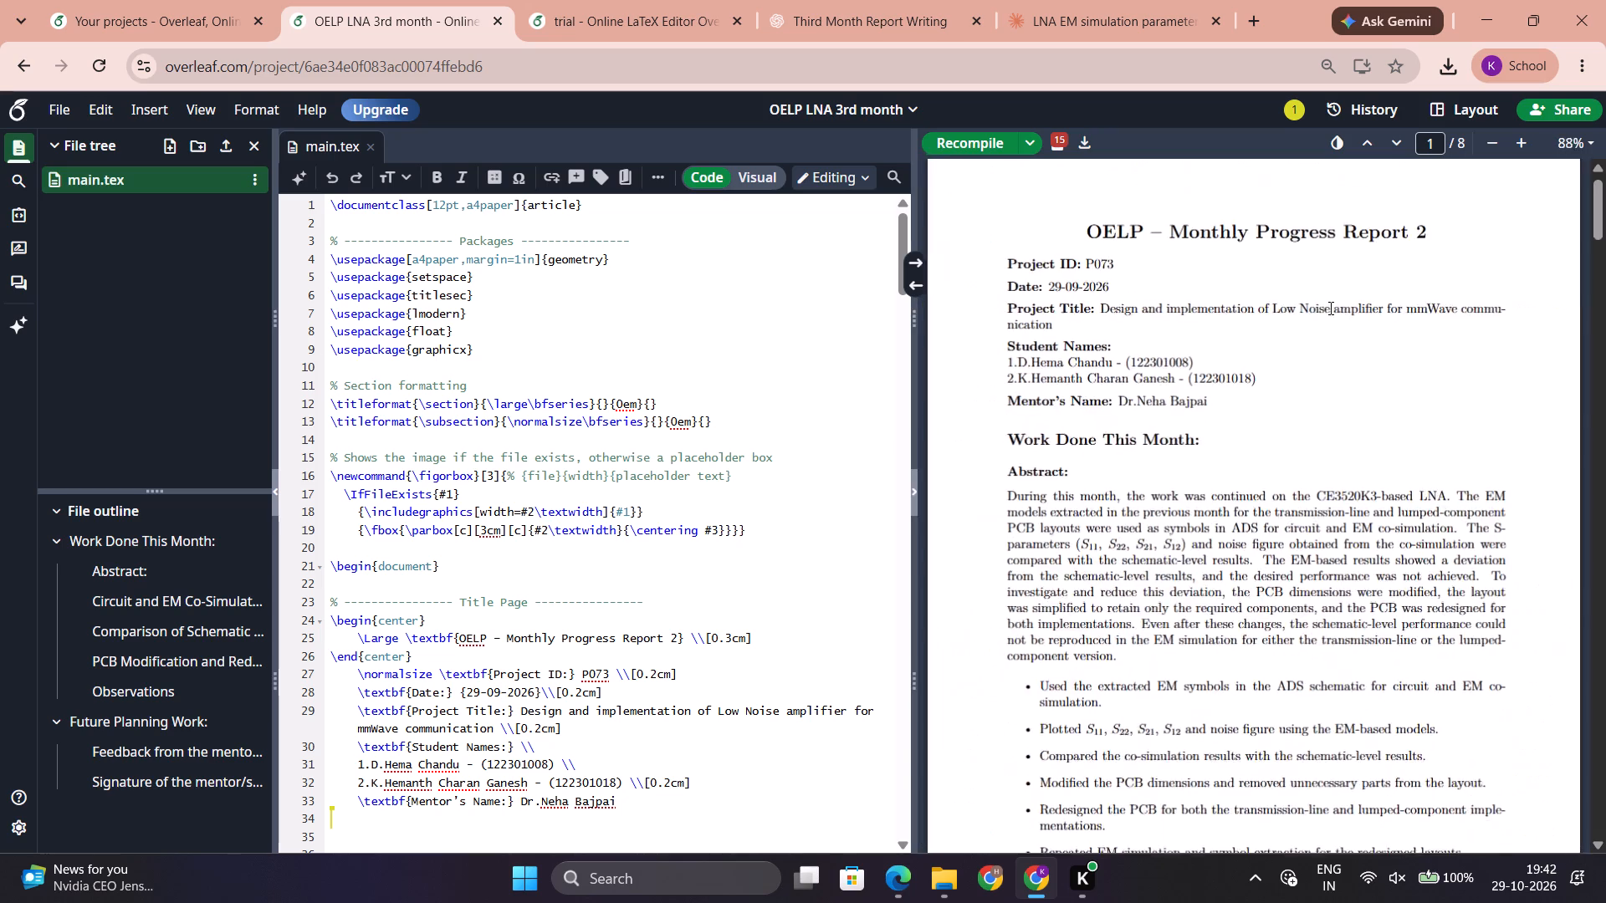
Read the compiled report from the Abstract through the Circuit and EM Co-Simulation paragraphs on pages 1 and 2.
scroll(1329, 308, "down", 2)
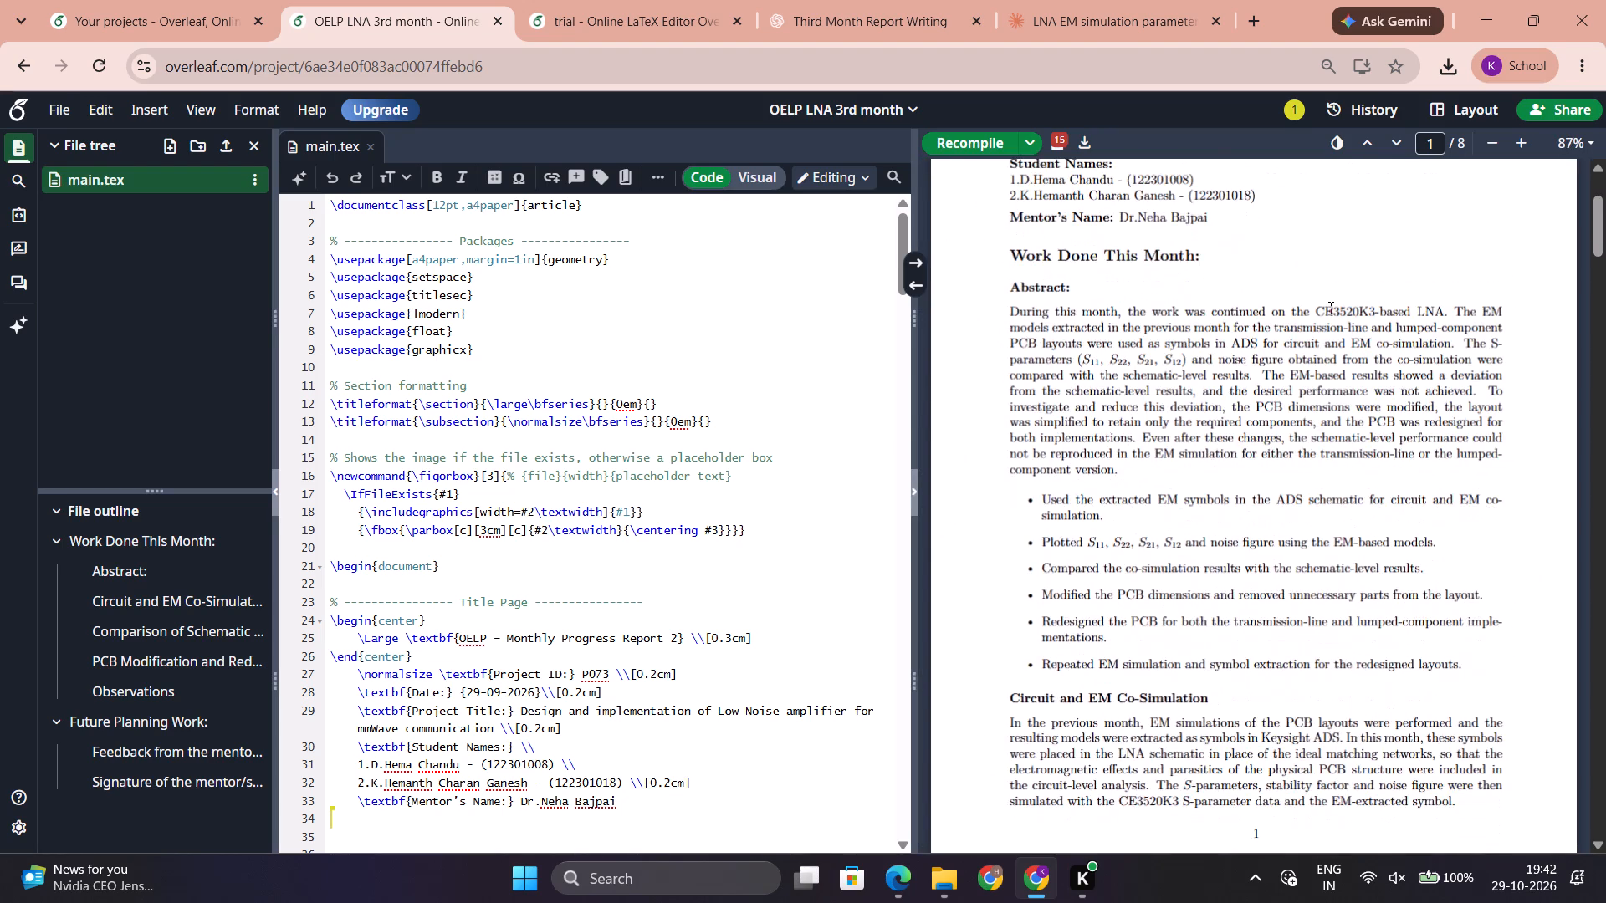
scroll(1329, 308, "down", 1)
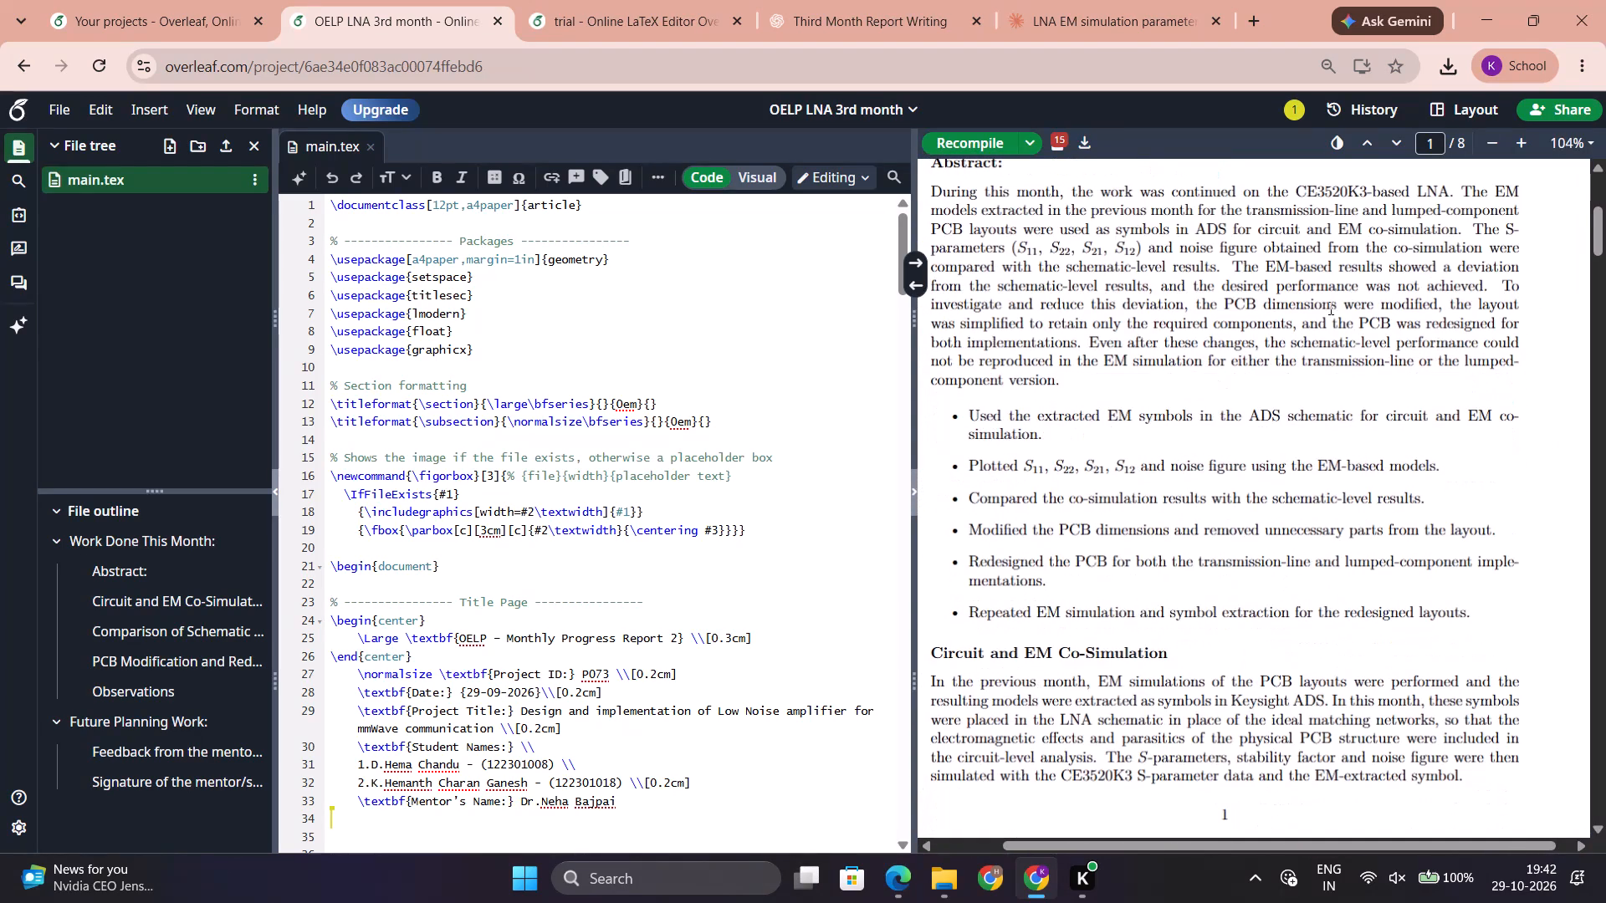
scroll(1329, 308, "down", 1)
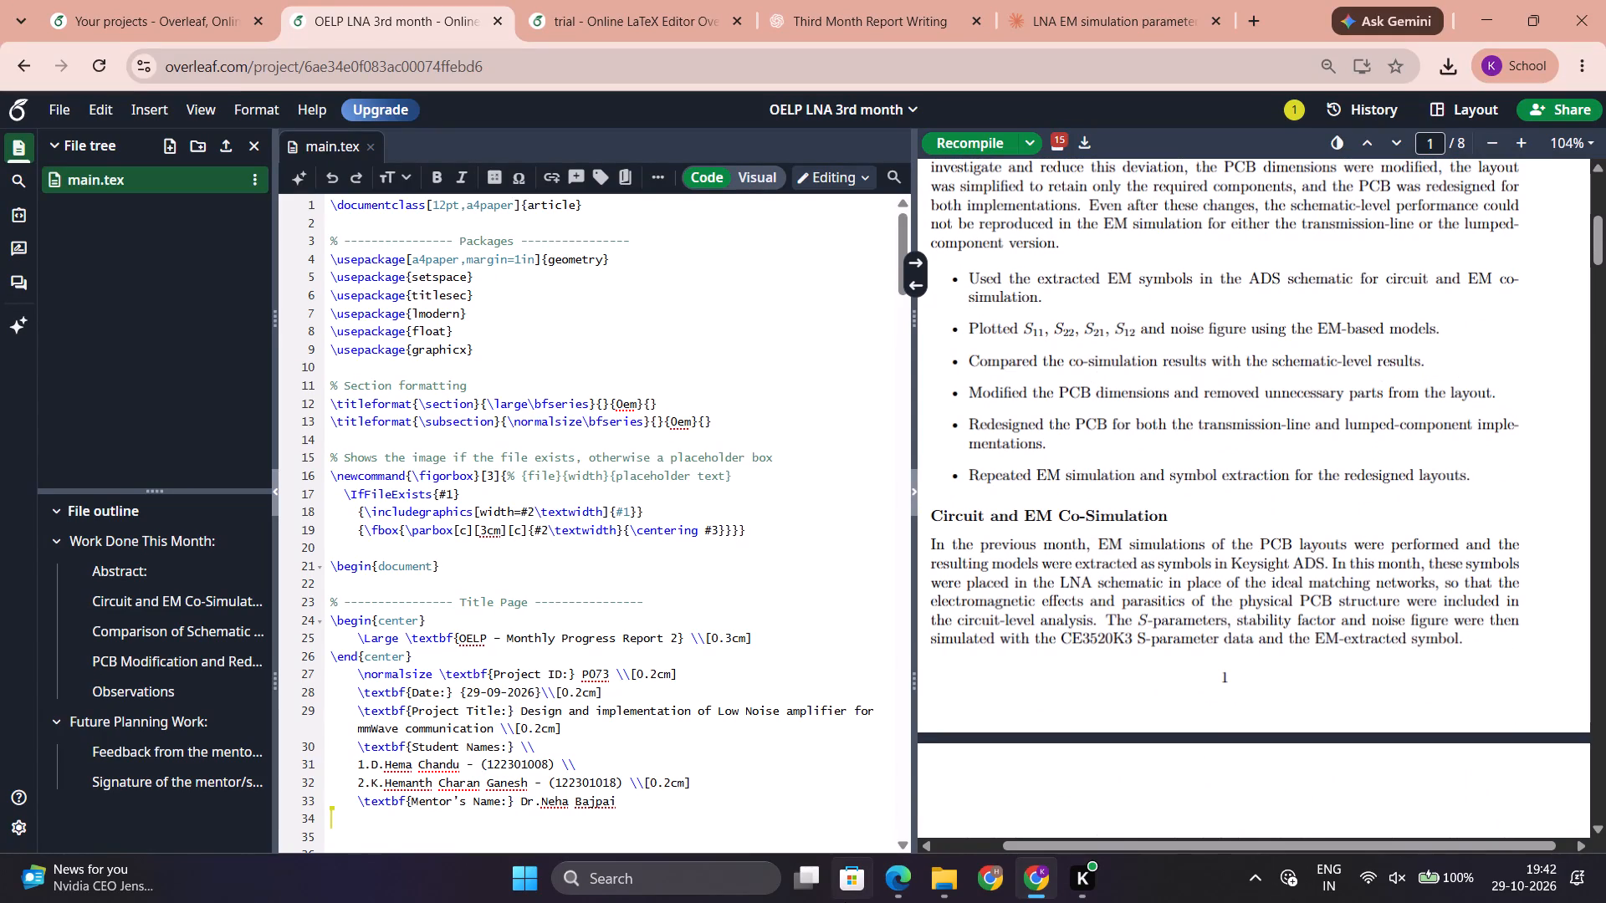
scroll(1235, 534, "down", 1)
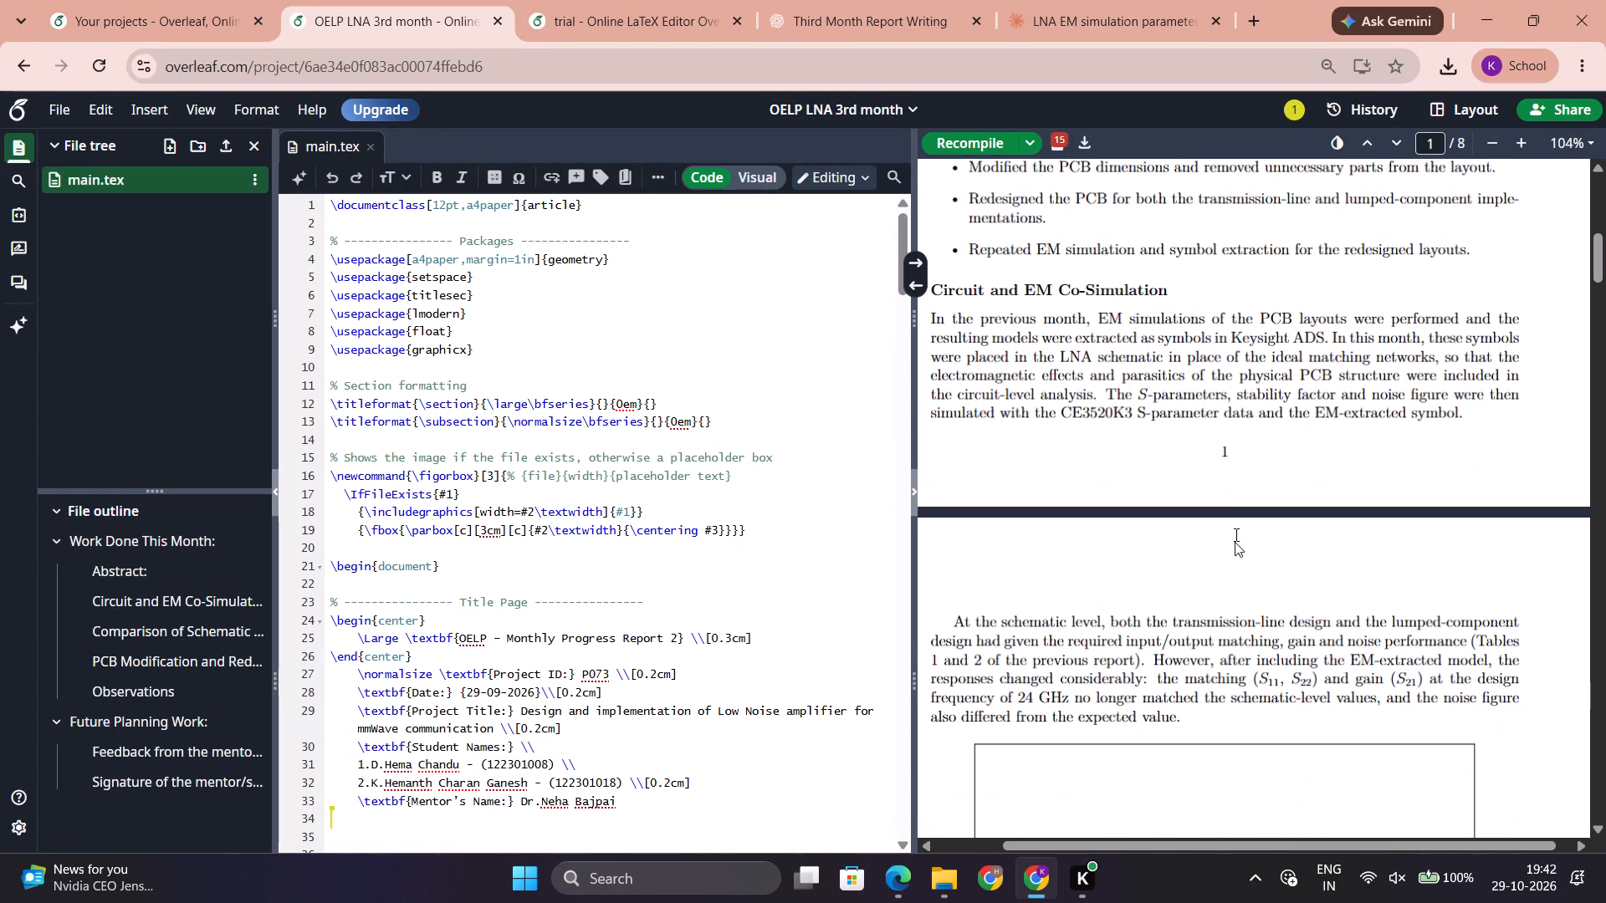
scroll(1220, 633, "up", 1)
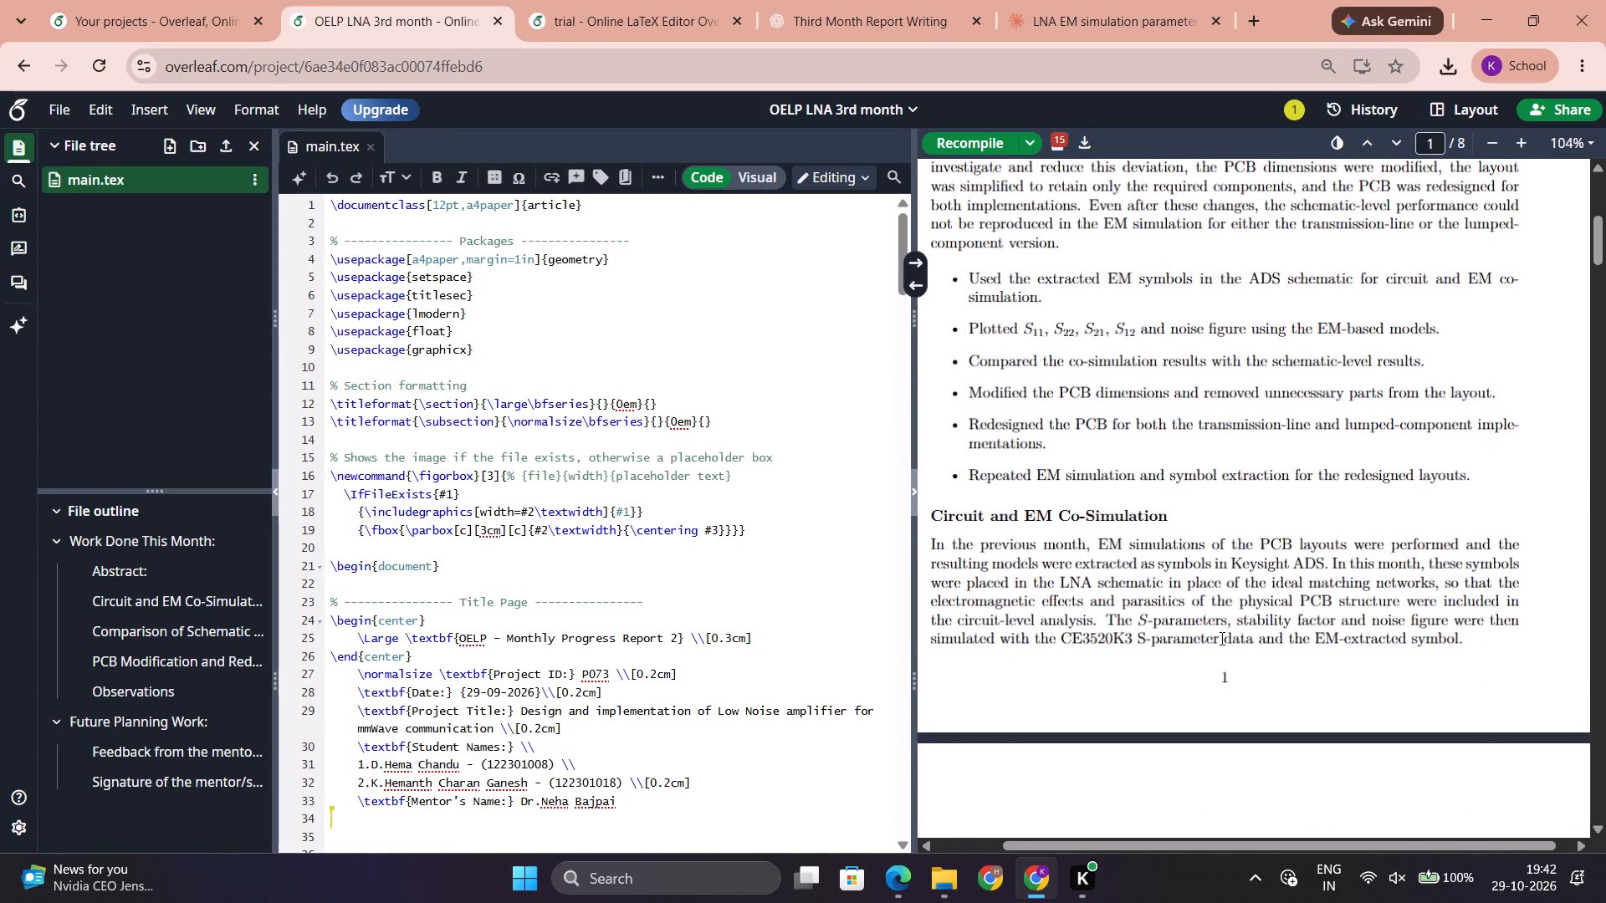
scroll(1220, 638, "down", 1)
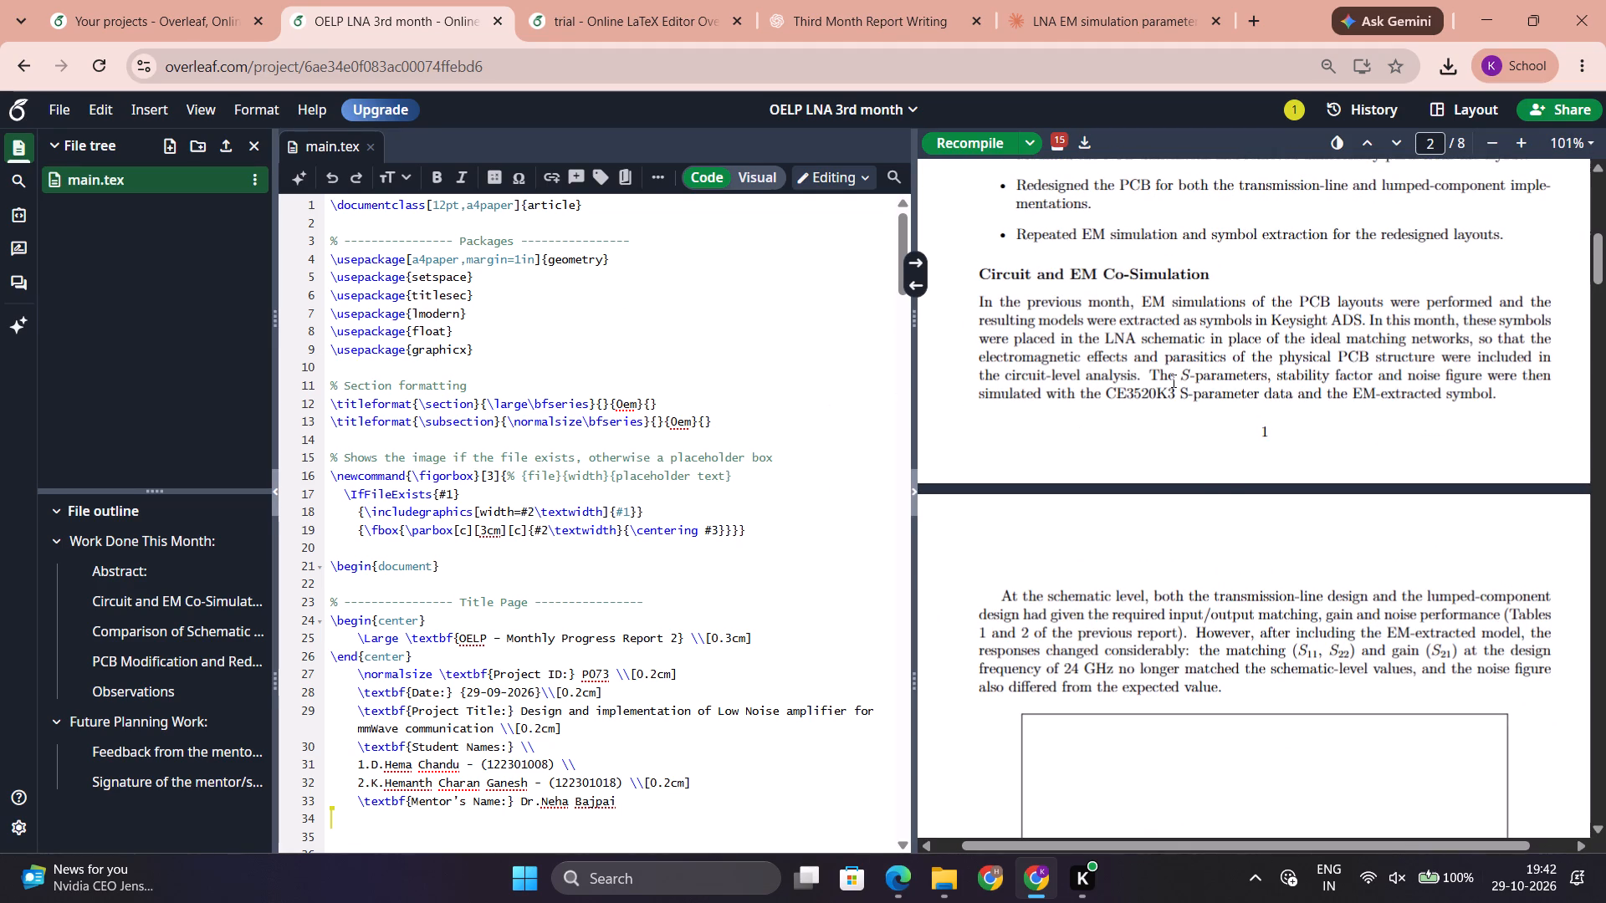
Launch Advanced Design System 2019 with the ADS Design Environment product option and dismiss its welcome dialog.
left_click(524, 861)
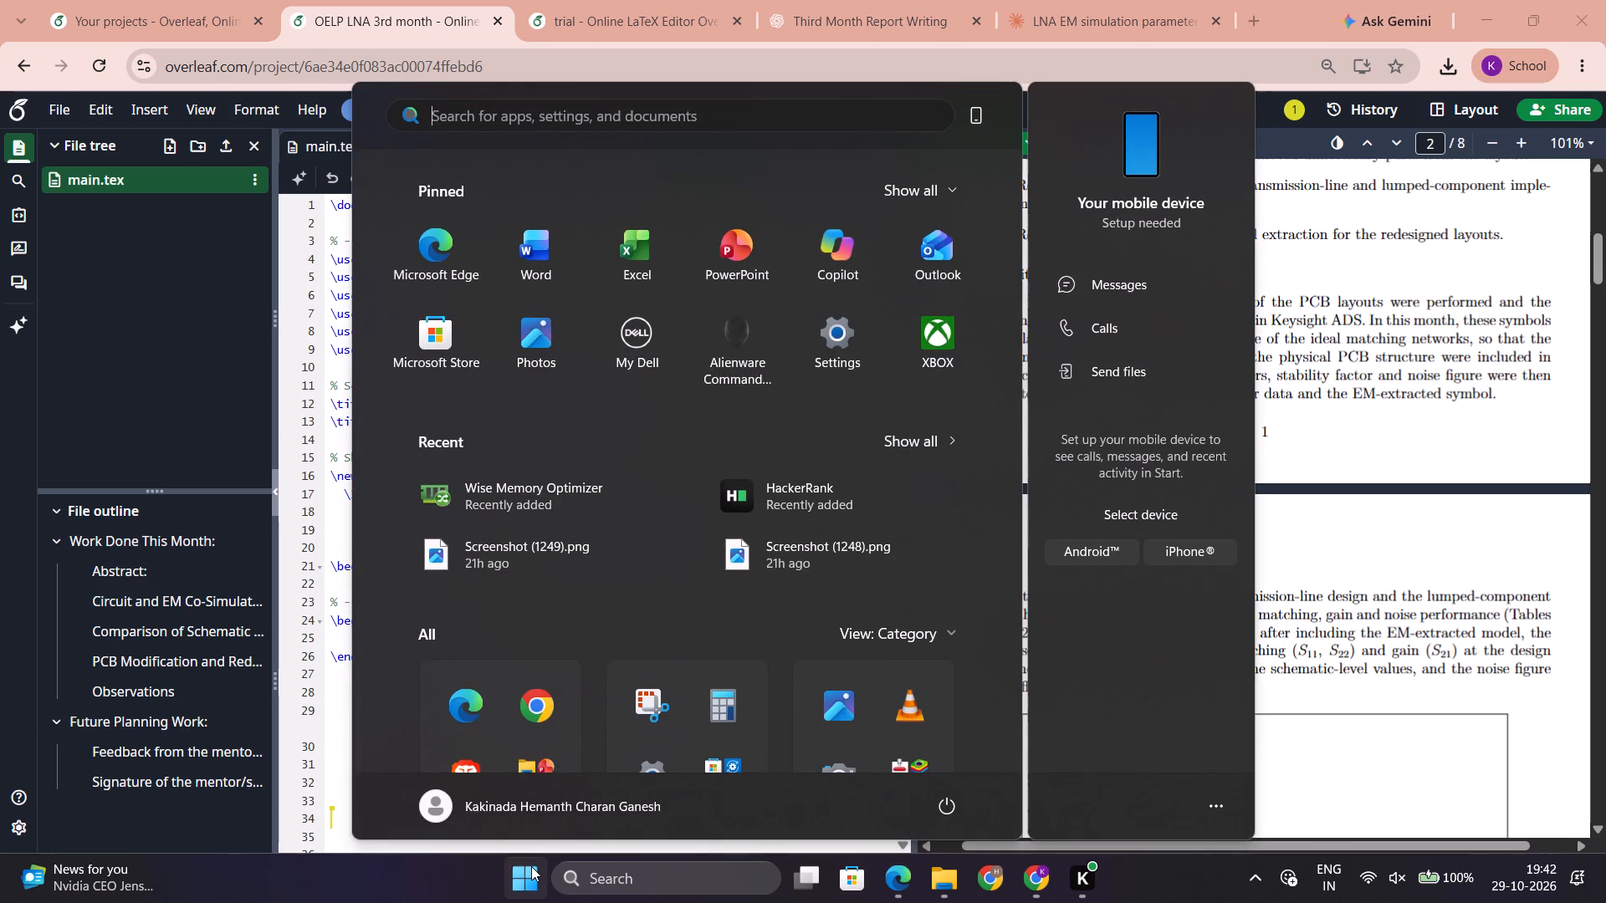
type("AD")
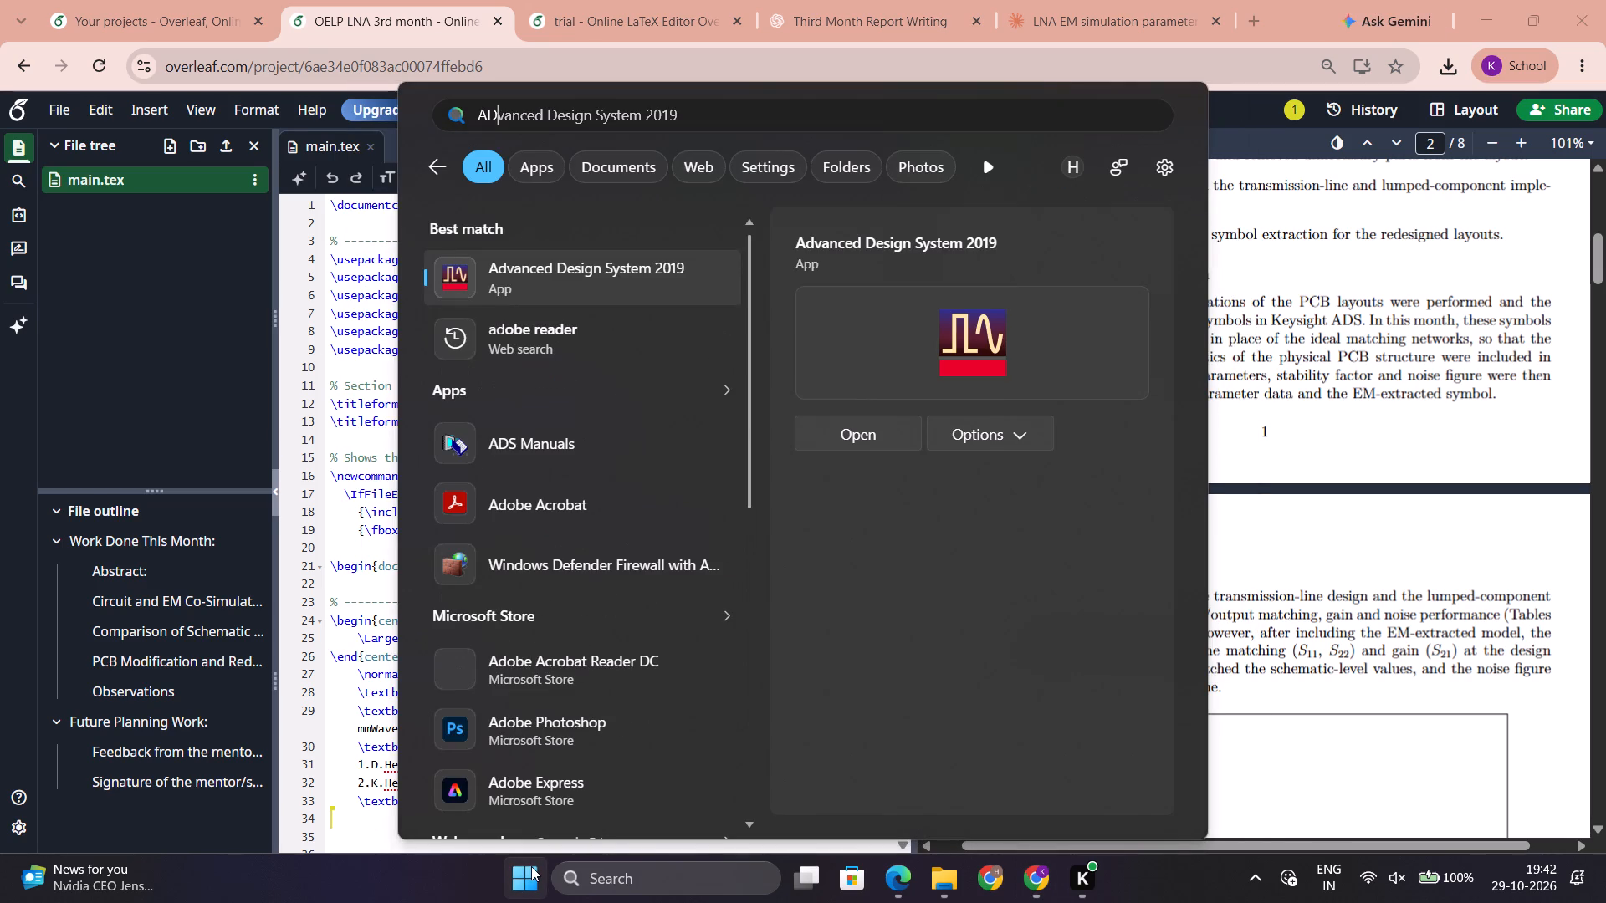
key("Return")
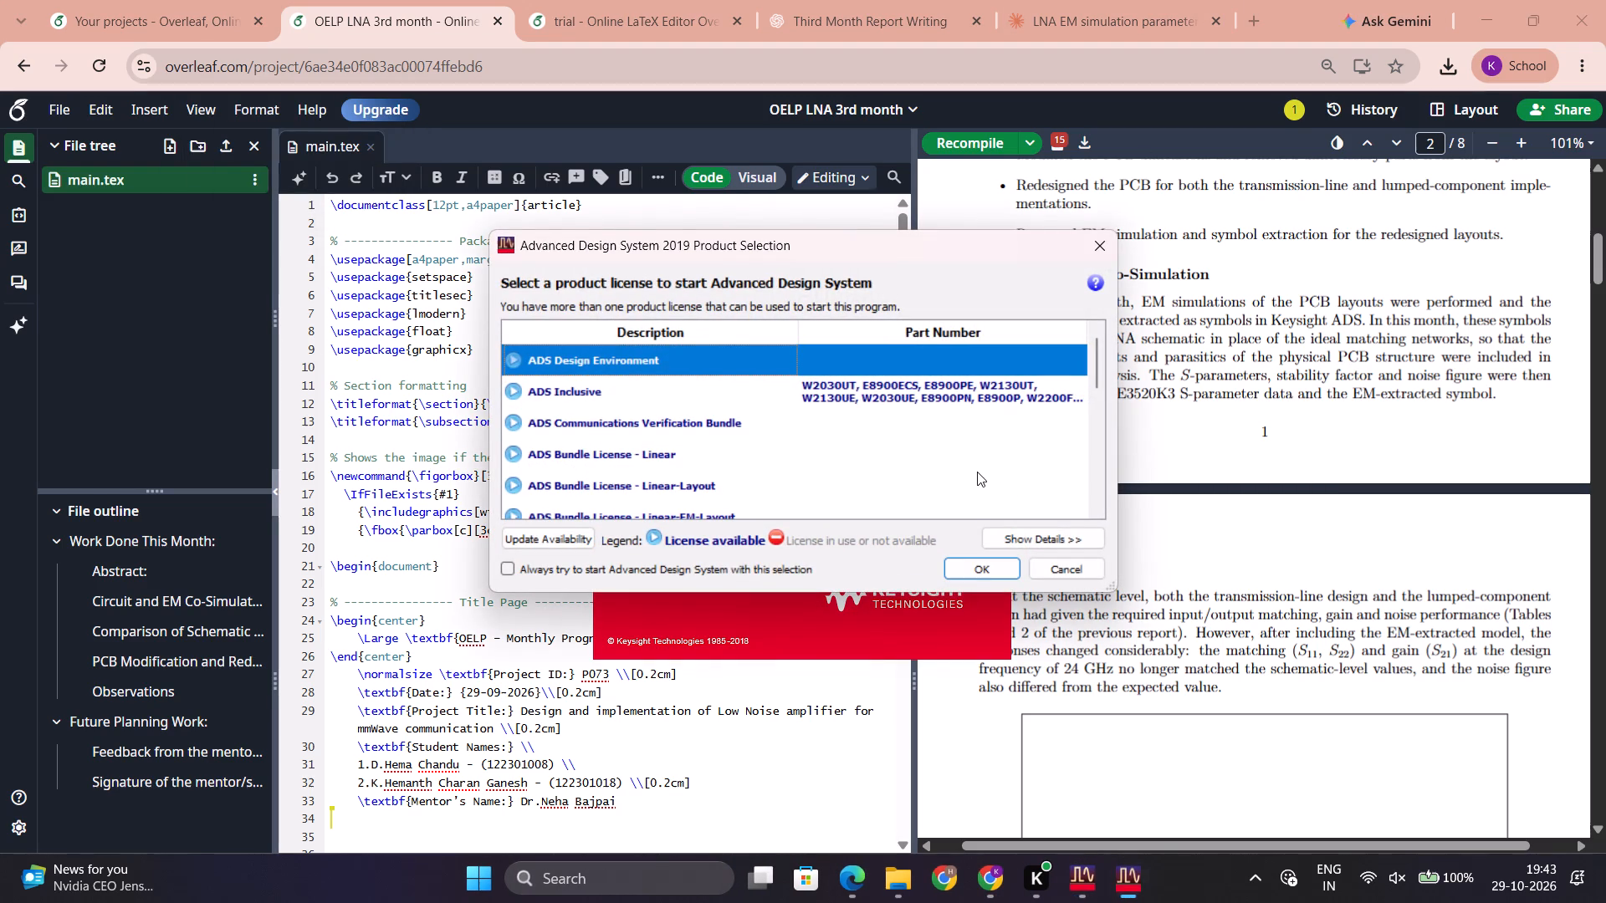
left_click(997, 564)
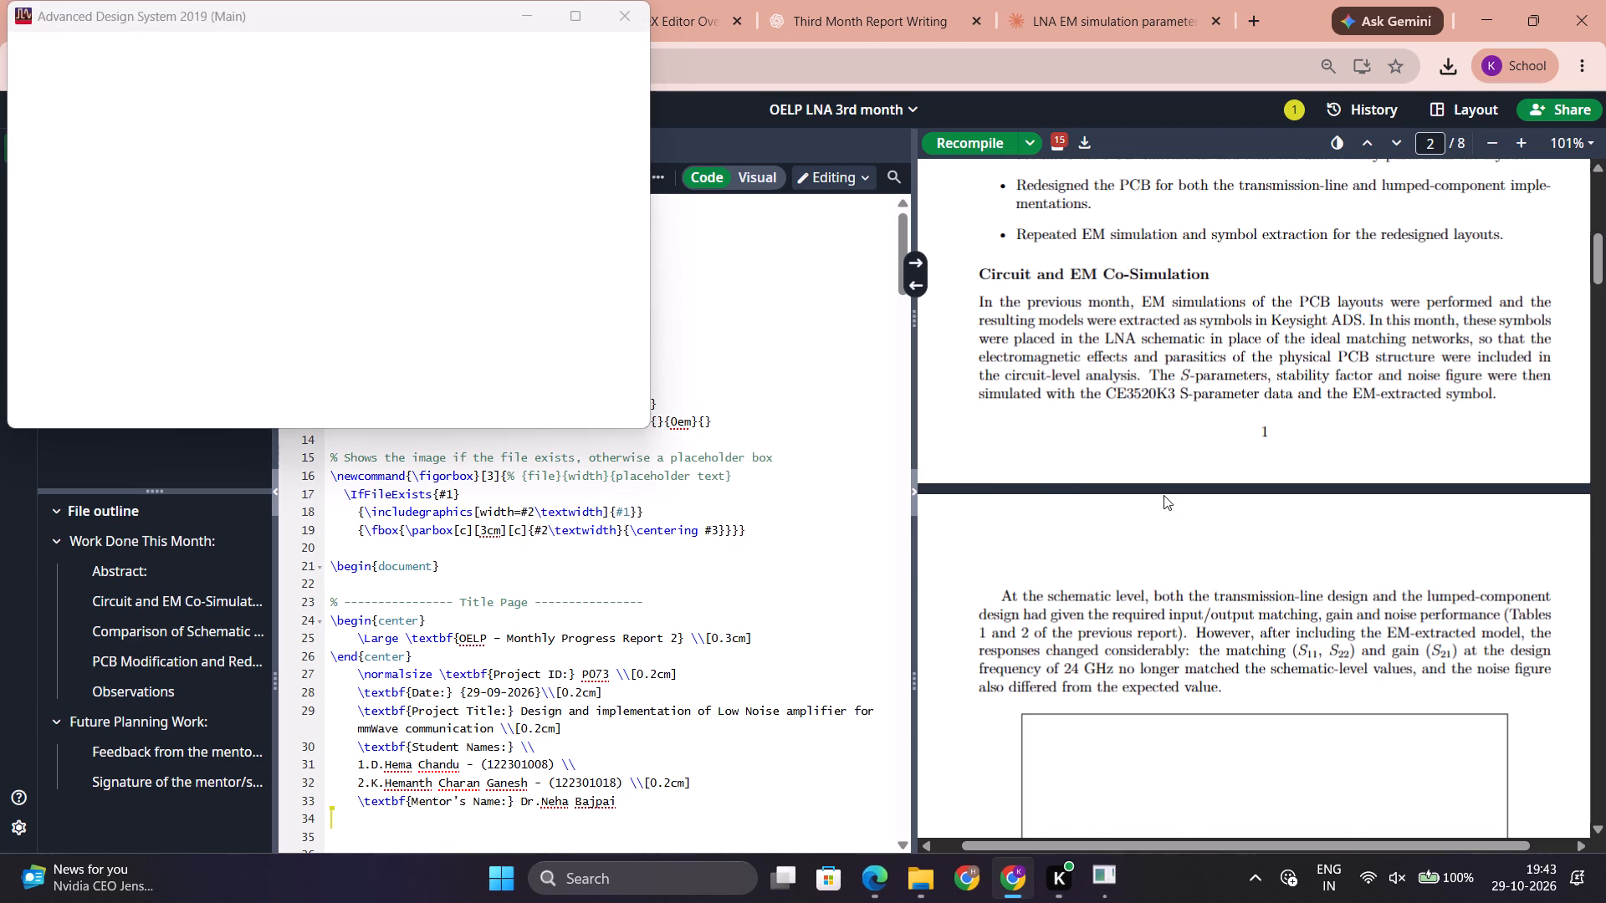
scroll(1165, 482, "up", 3)
scroll(1172, 472, "down", 1)
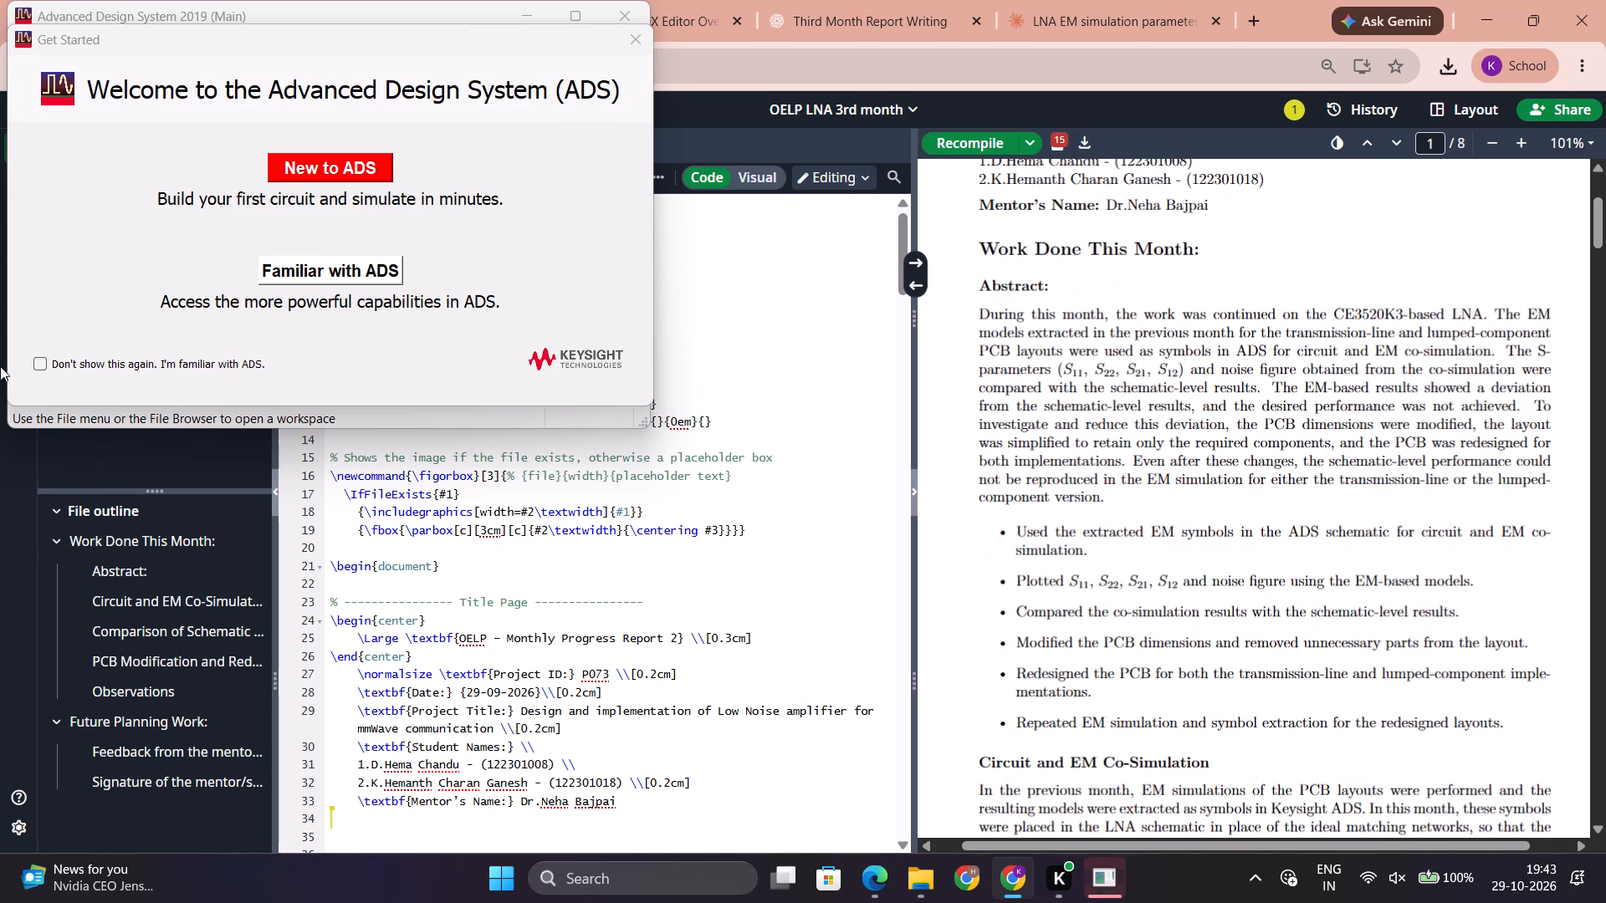
left_click_drag(334, 273, 337, 299)
left_click(191, 203)
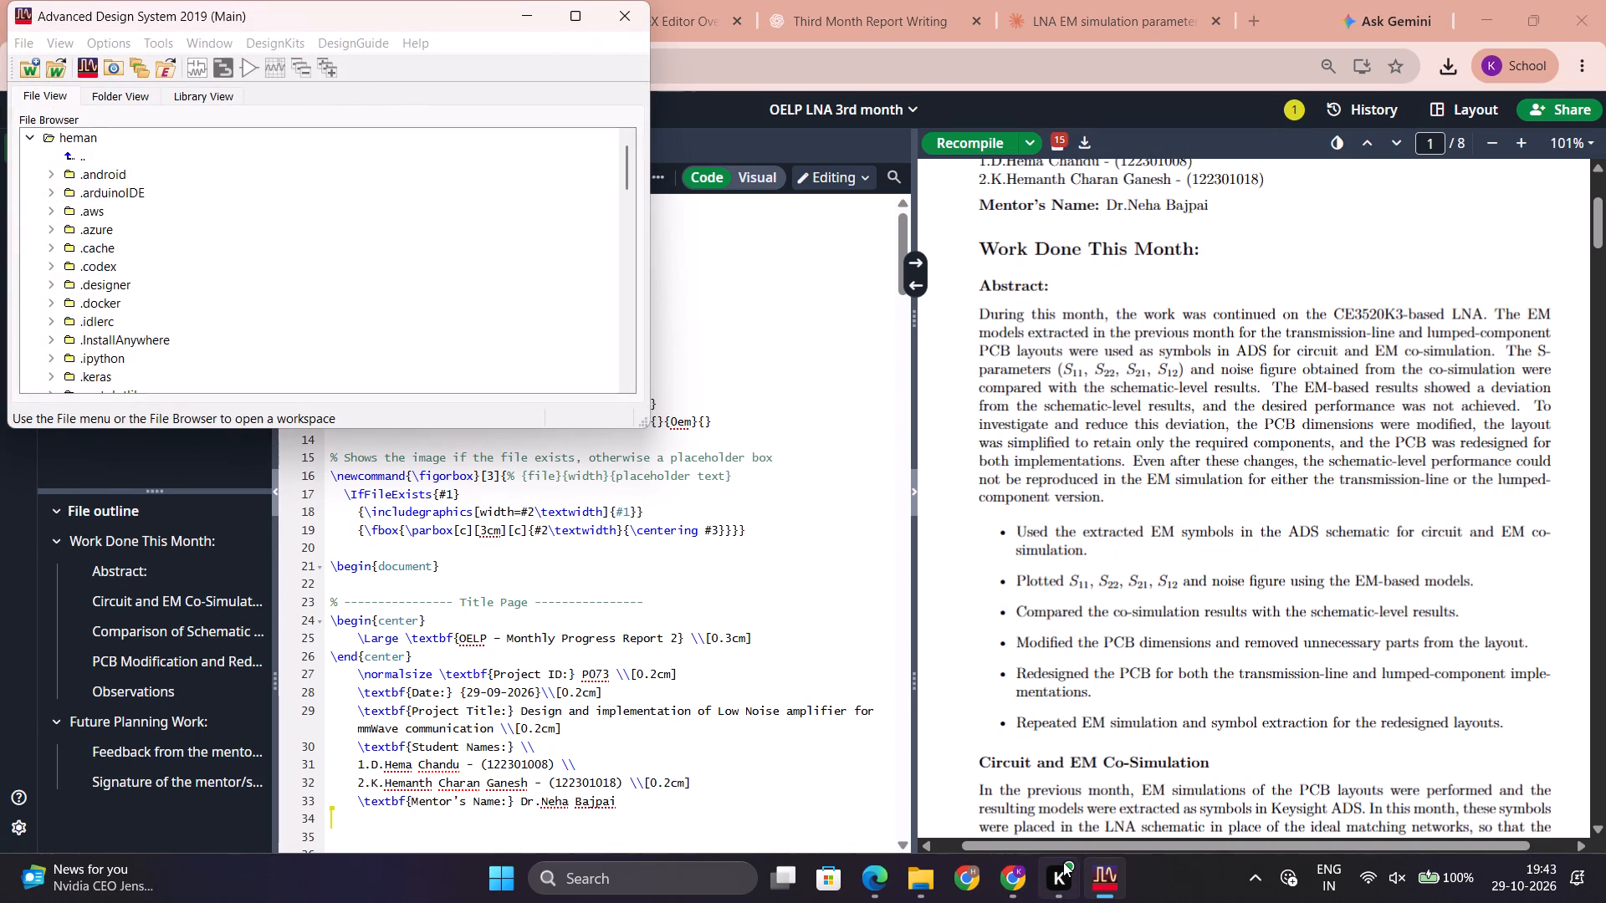
Look at the S-parameter plots in the top_cond data display in ADS, and minimize it to return to the Overleaf report.
left_click(1122, 892)
left_click(1106, 862)
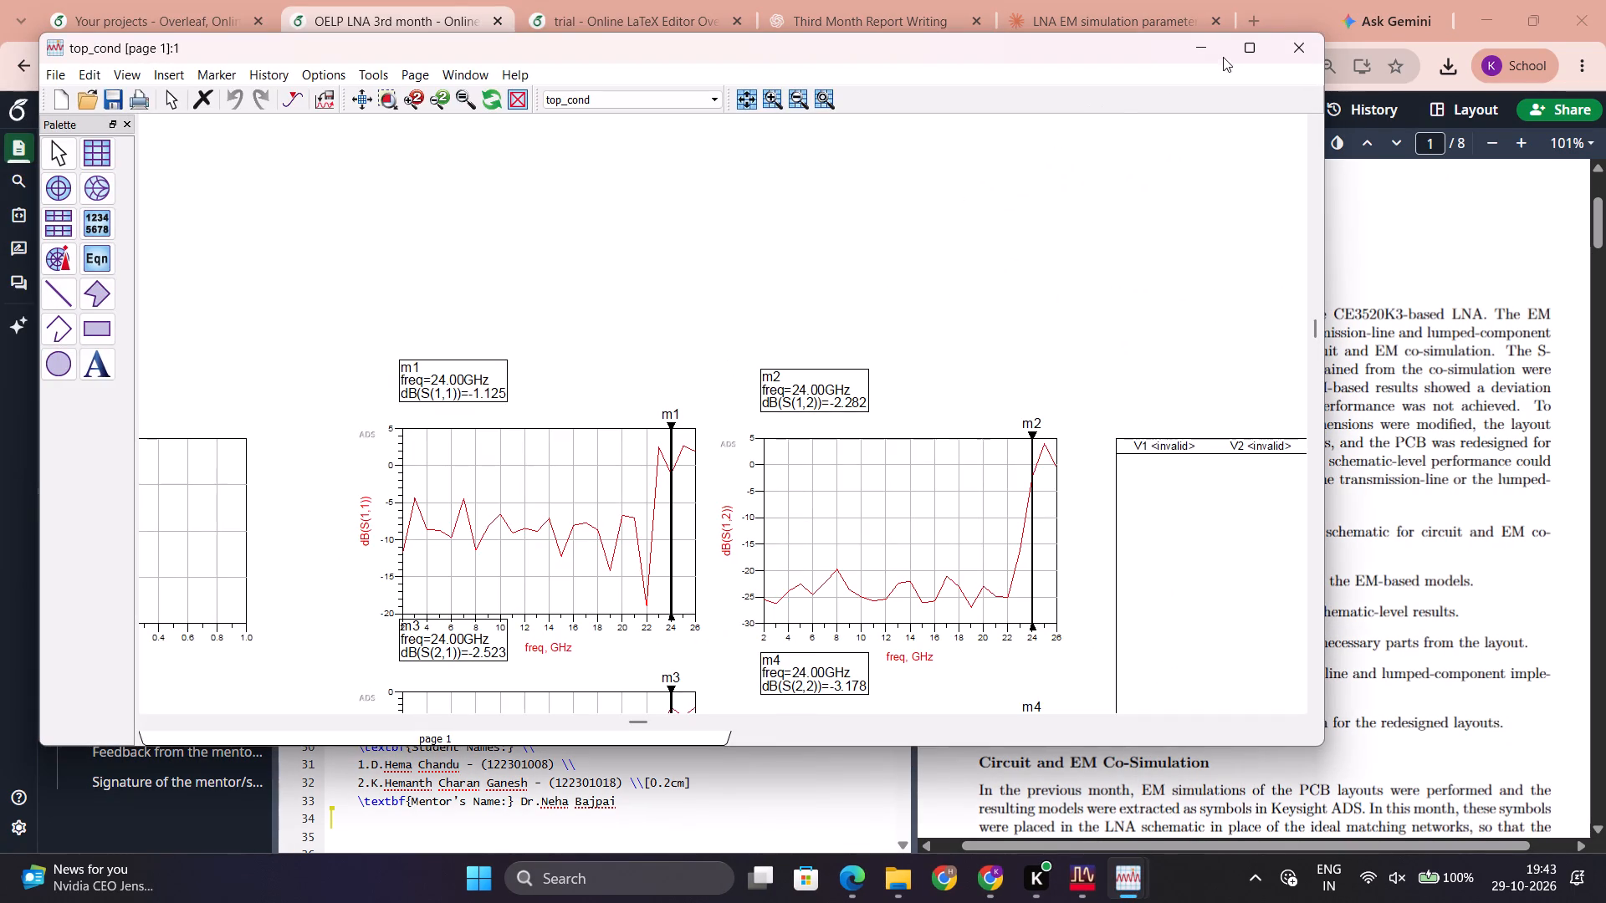
left_click(1215, 55)
left_click(1206, 55)
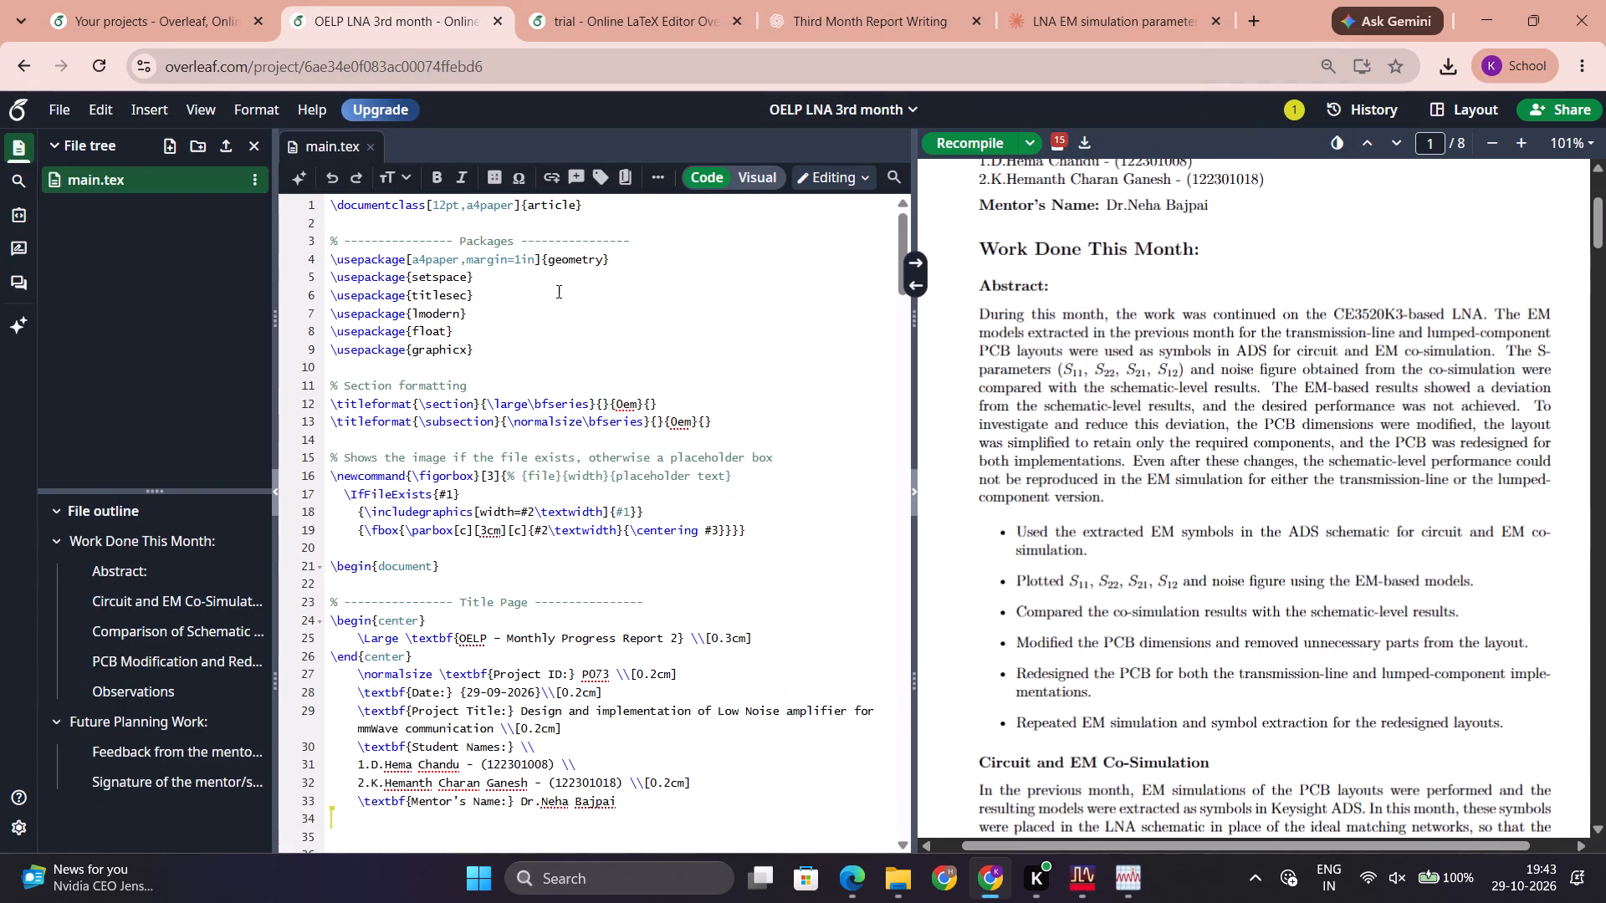
Look at the pcb_transmission_line_wrk workspace in the ADS main window, and minimize it to return to the Overleaf report.
left_click(1080, 876)
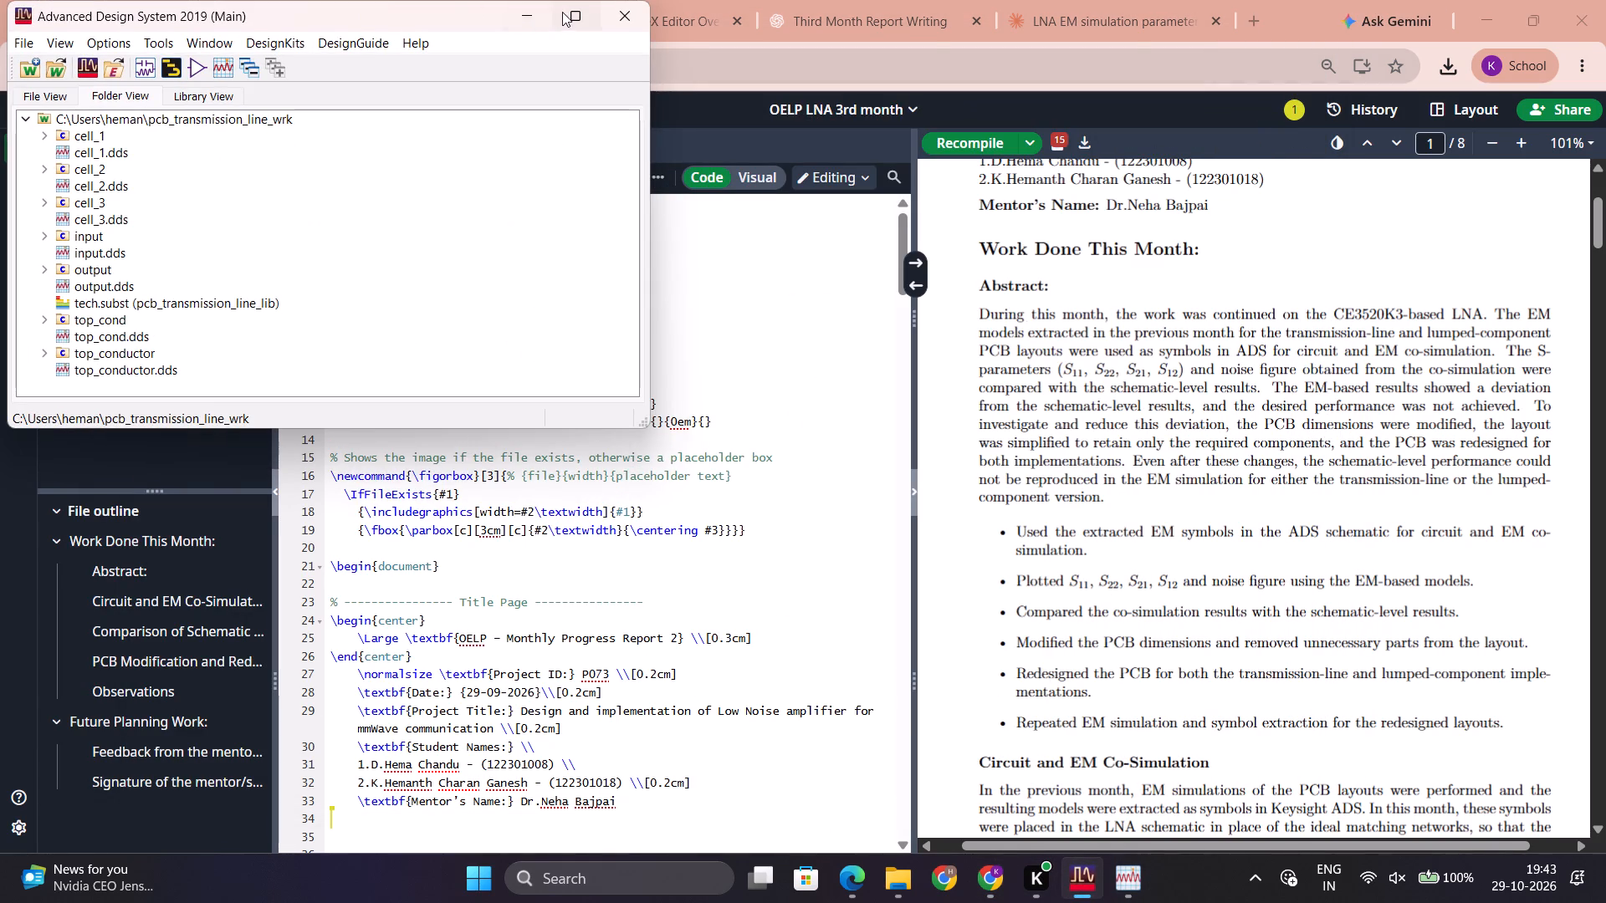
left_click(565, 13)
left_click(1469, 0)
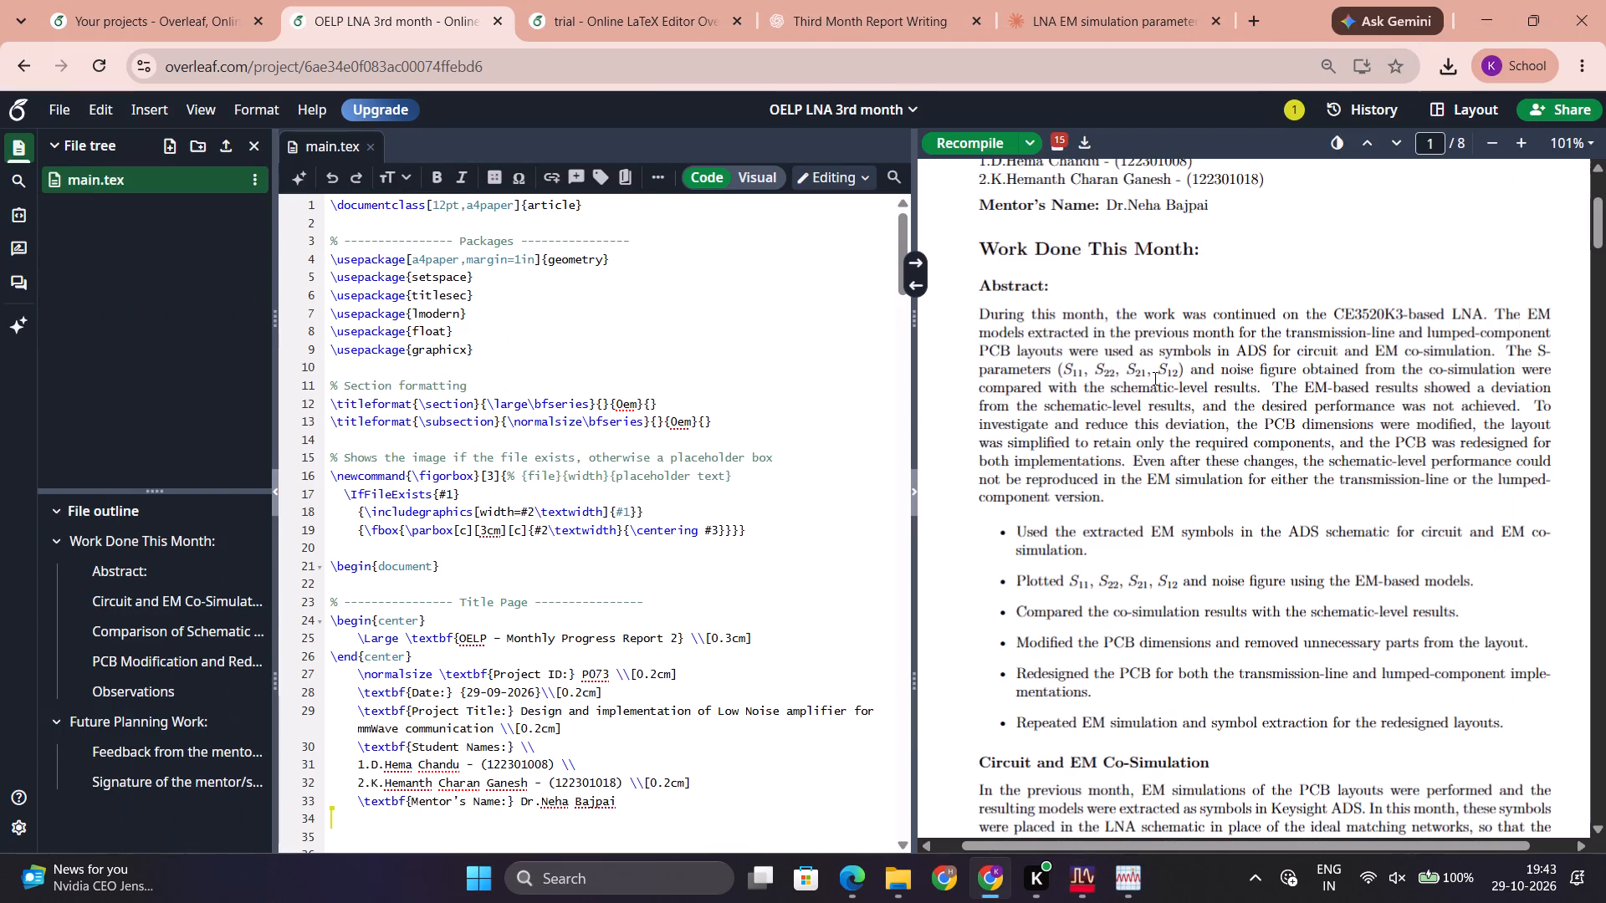
Look through the compiled report from the Abstract on page 1 to page 6, examining the comparison tables and figure placeholders.
scroll(1153, 360, "down", 1)
scroll(1232, 381, "down", 2)
scroll(1274, 381, "up", 2)
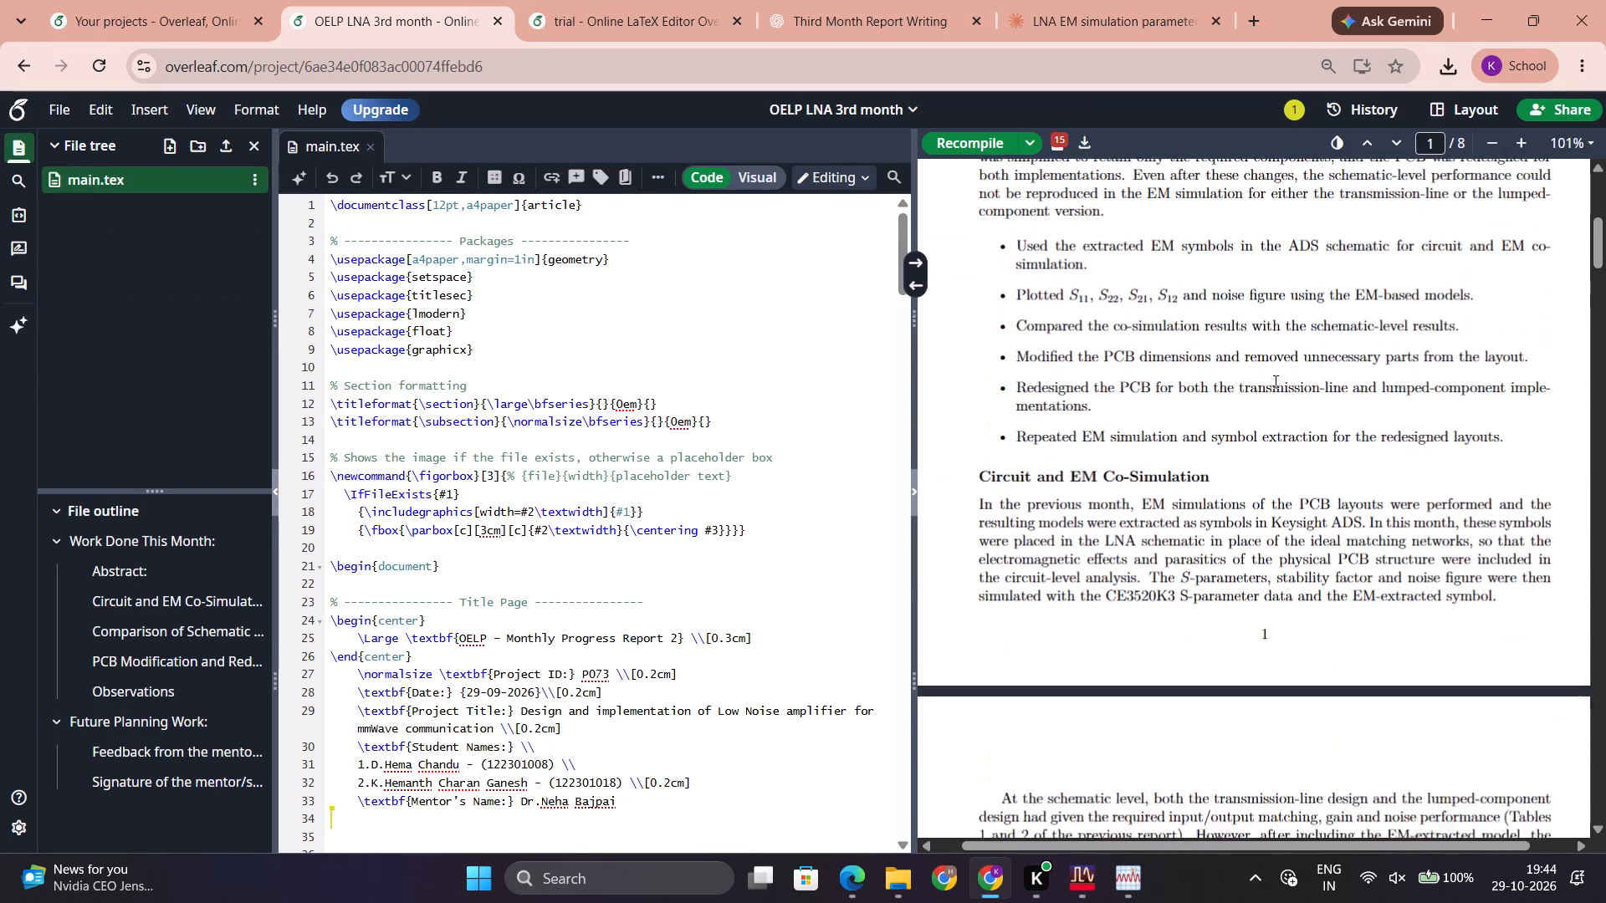
scroll(1291, 379, "down", 2)
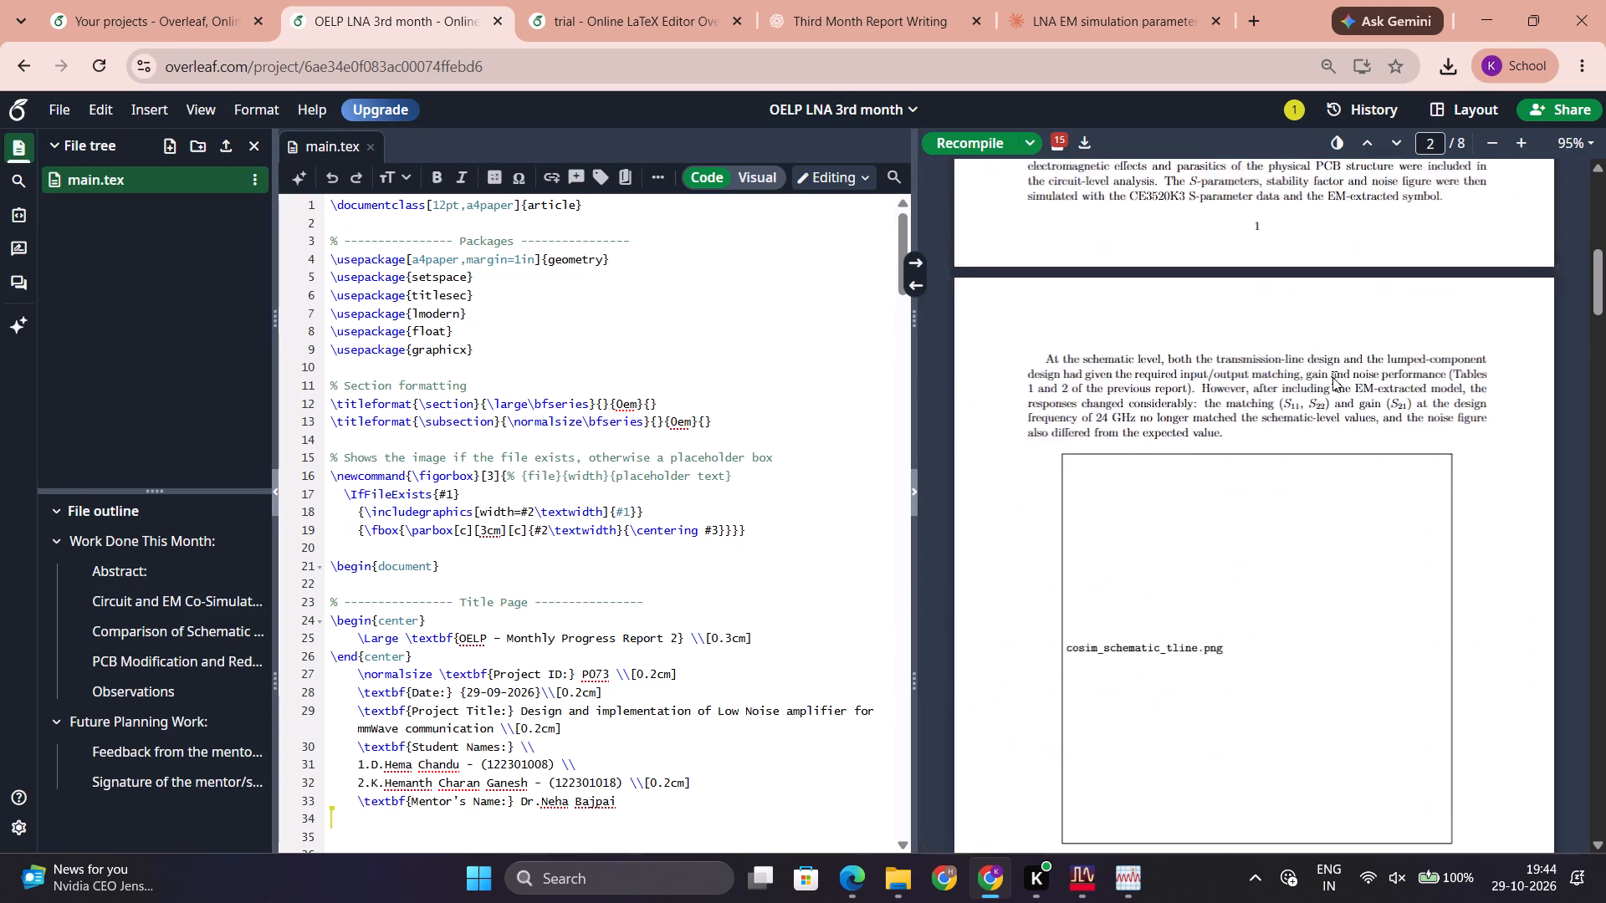
scroll(1332, 377, "up", 1)
scroll(1332, 377, "down", 7)
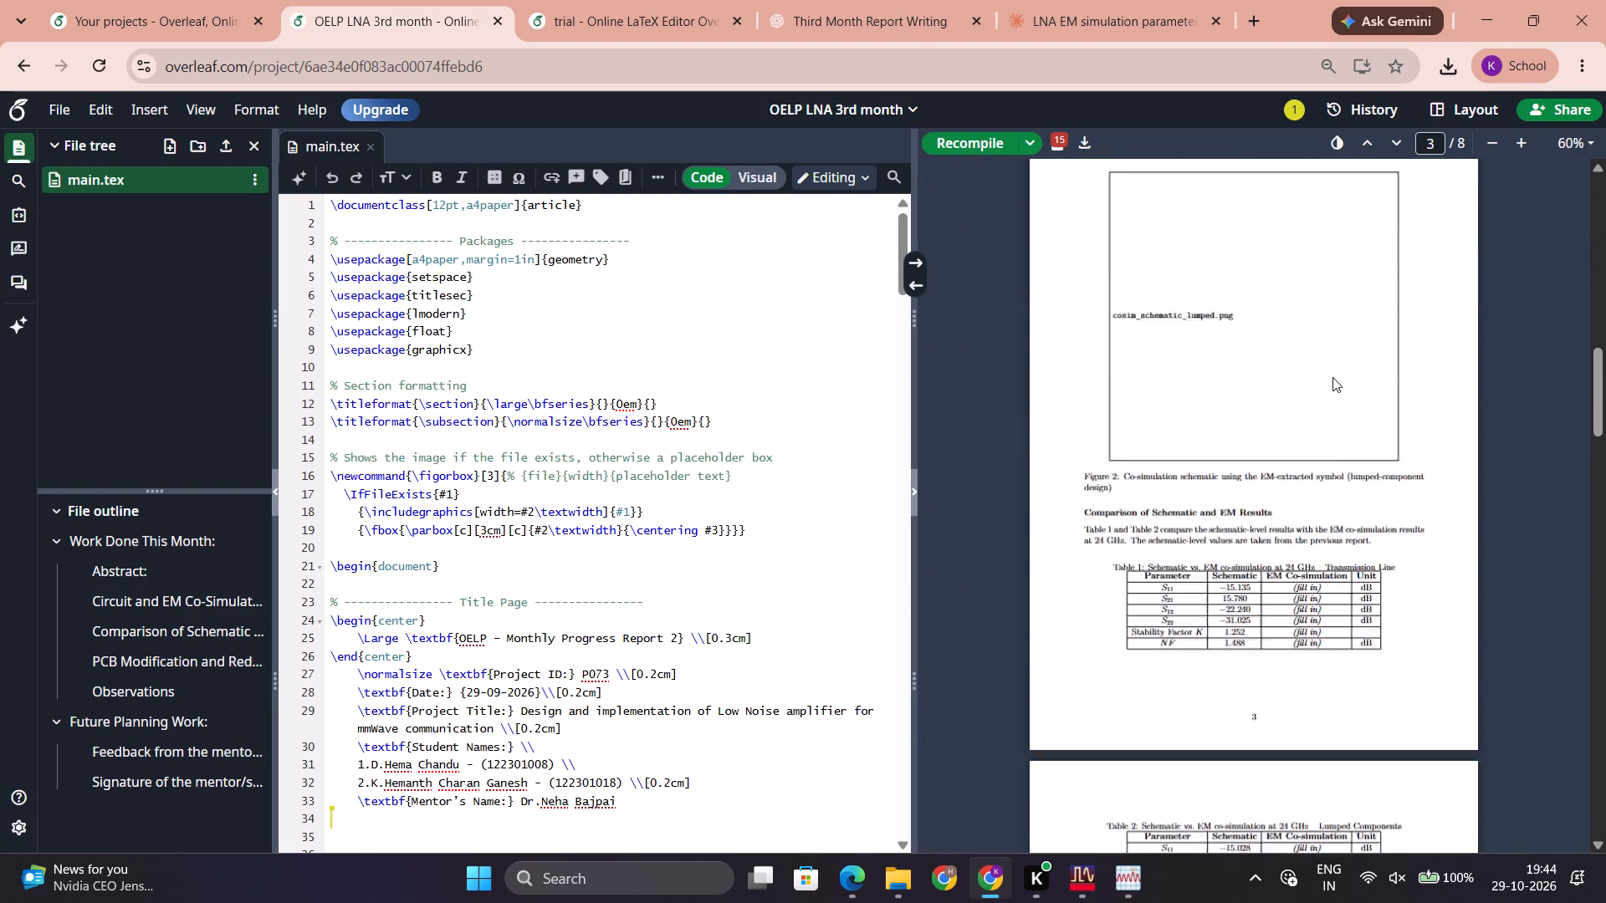
scroll(1332, 377, "down", 7)
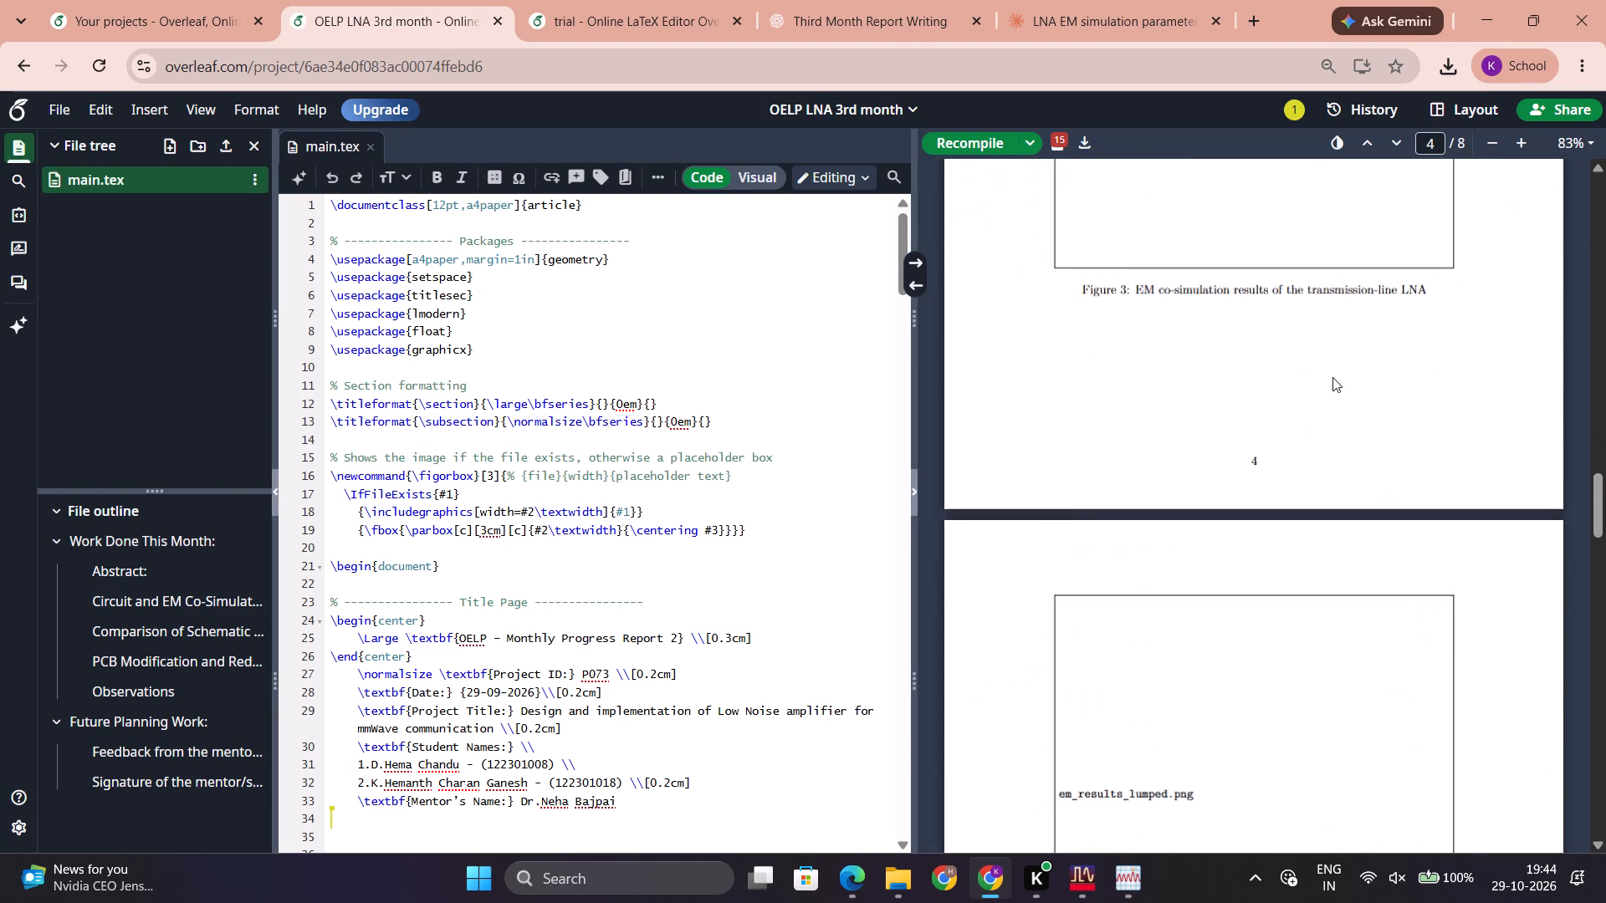
scroll(1332, 377, "down", 9)
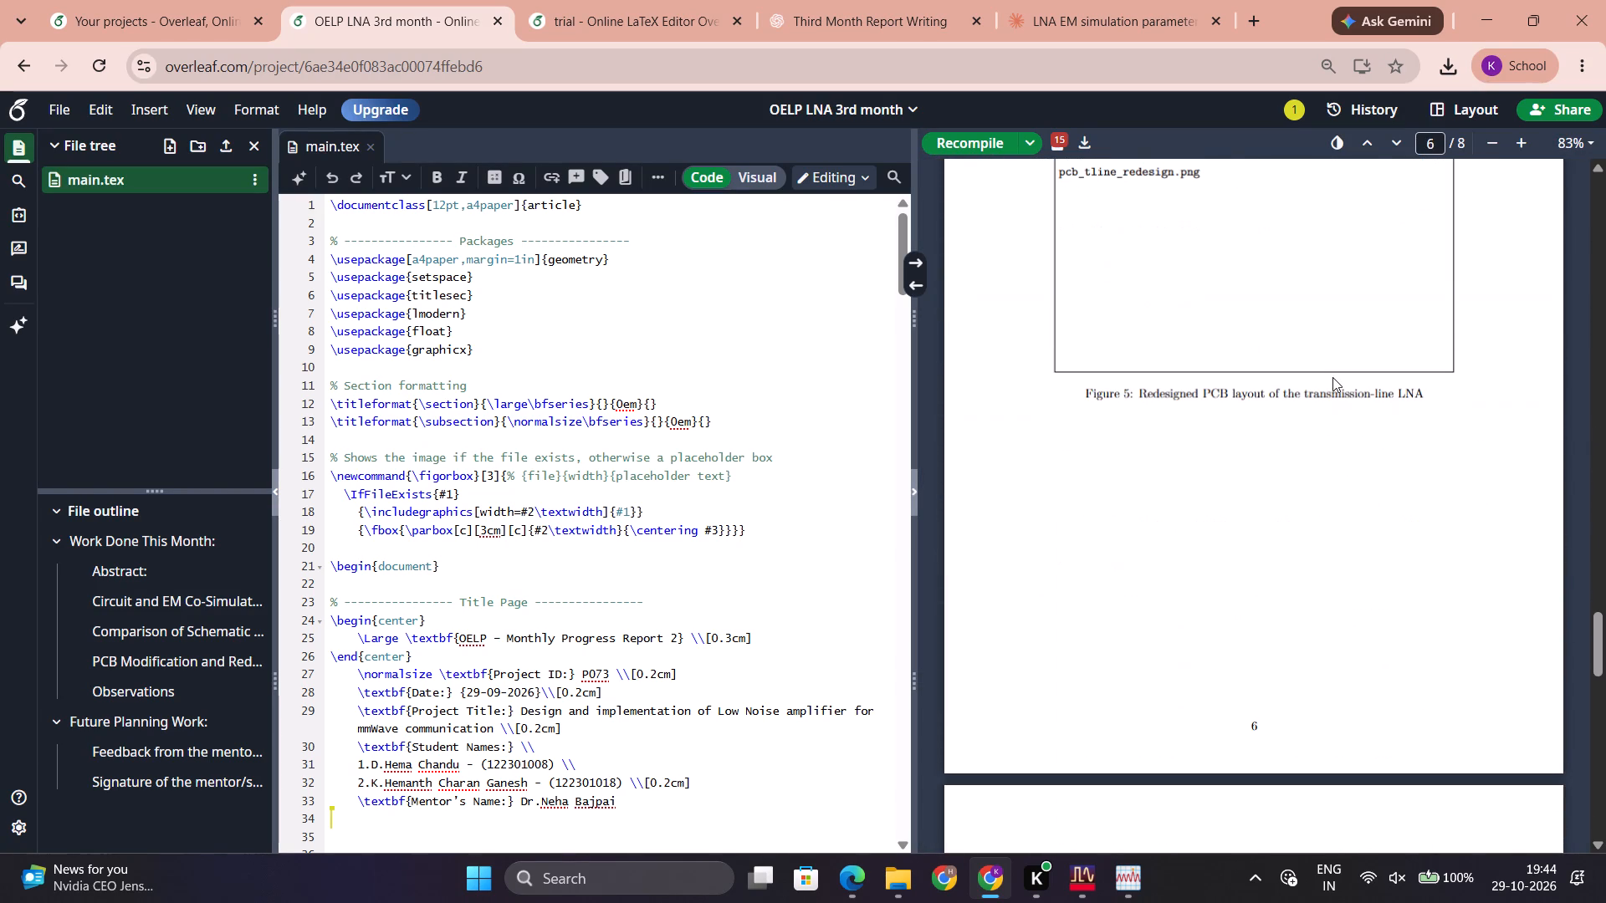
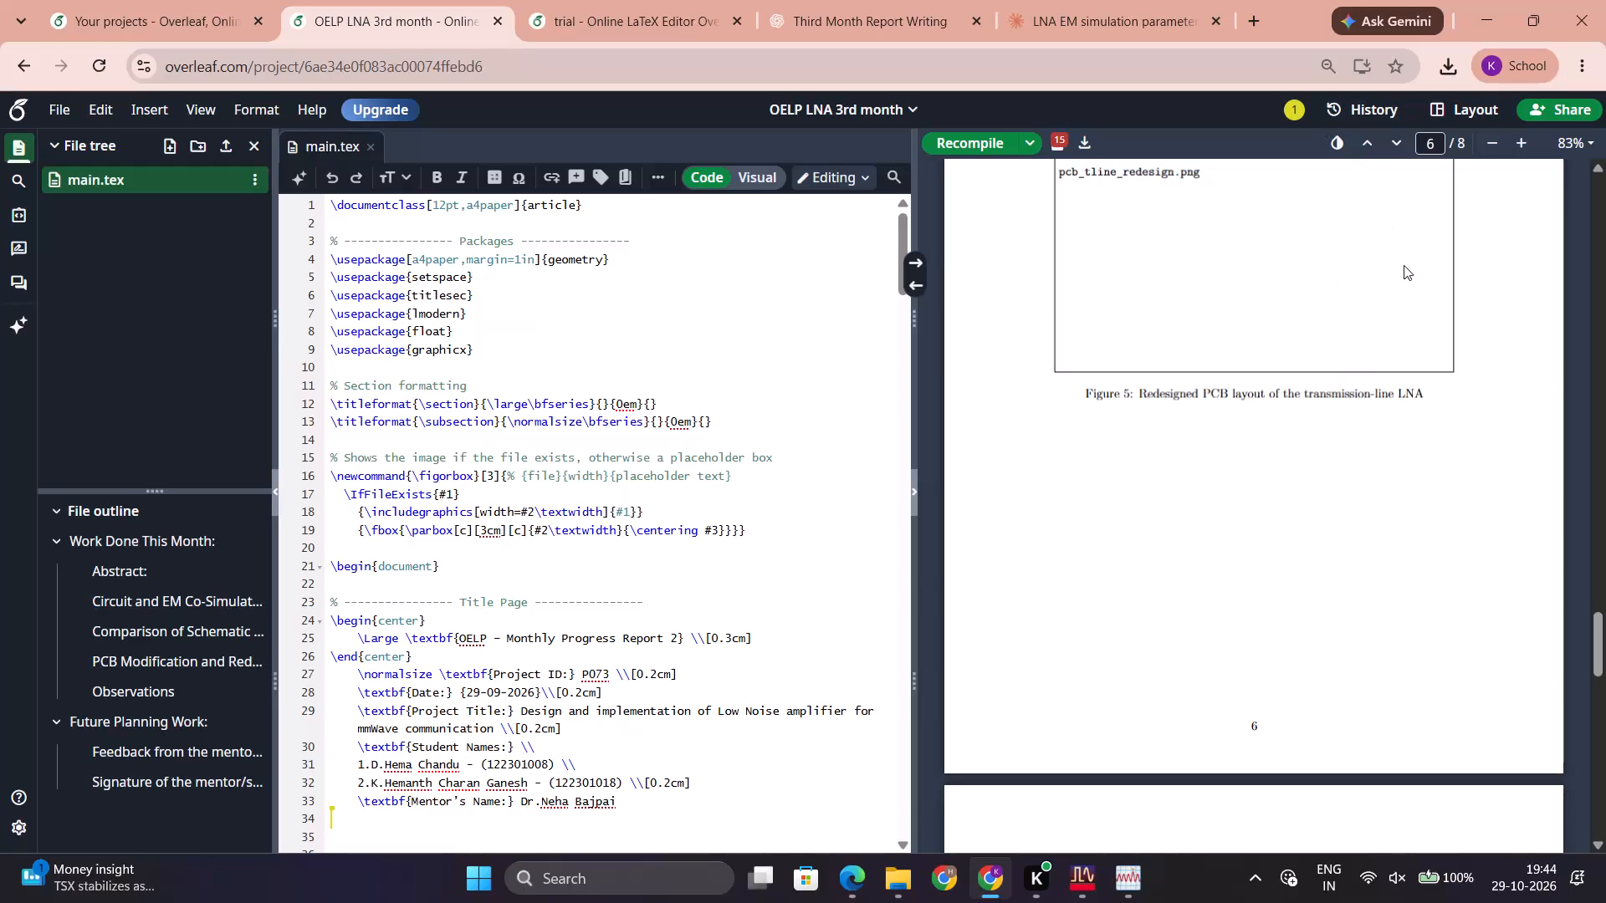
Look over the rest of the compiled report, from the Figure 5 placeholder to Future Planning Work, and return to page 1.
scroll(1339, 407, "down", 5)
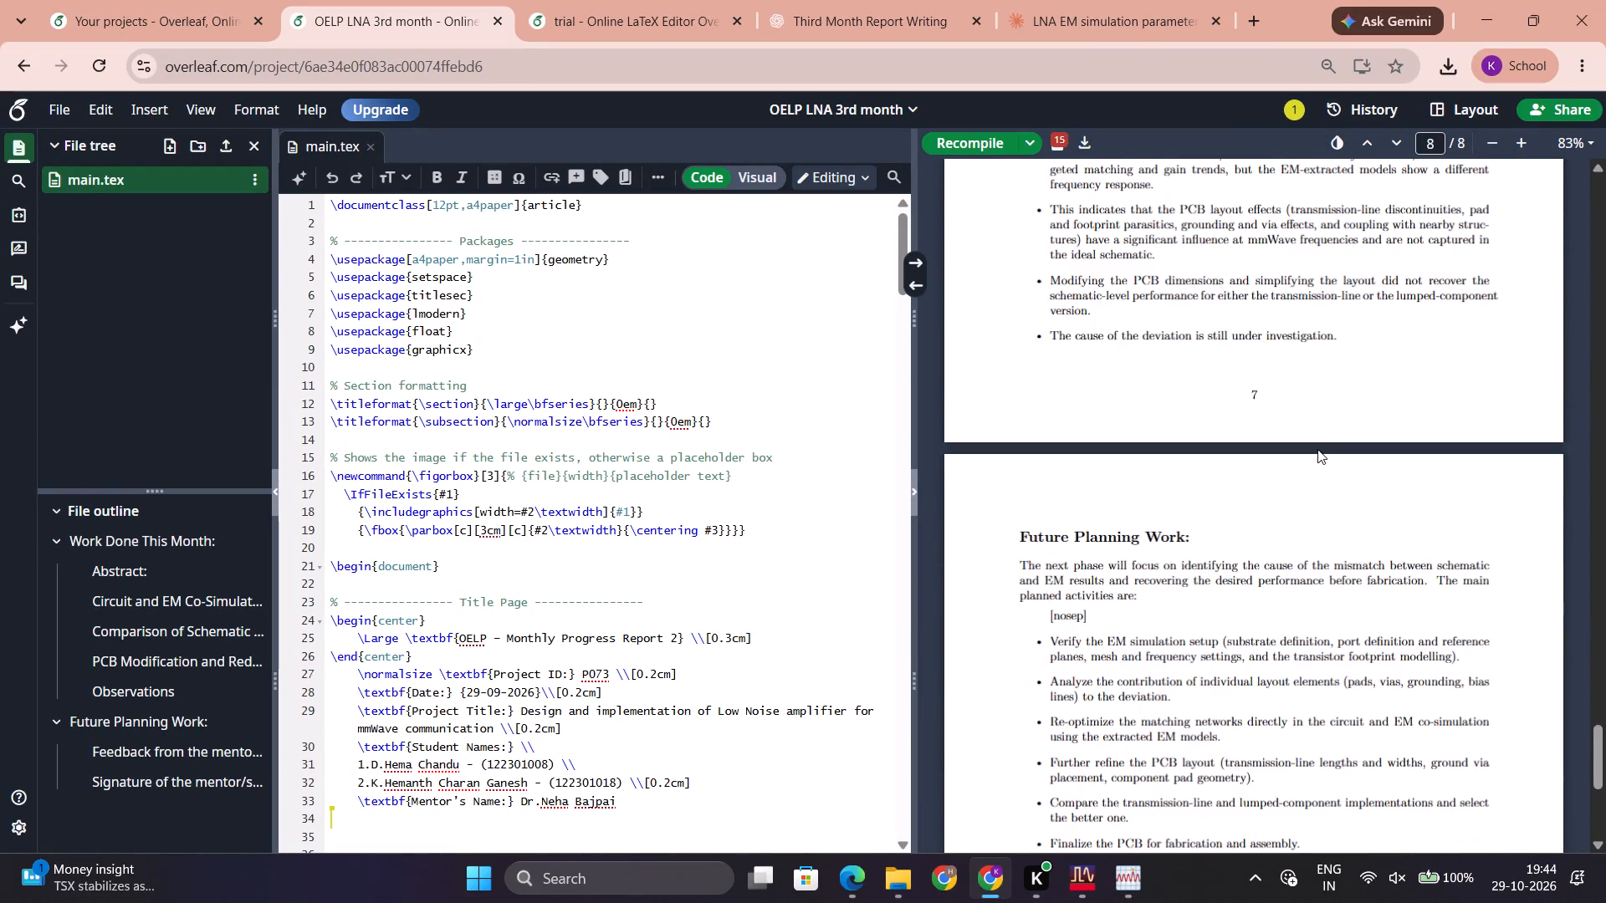
scroll(1317, 449, "up", 2)
scroll(1317, 450, "down", 4)
scroll(1317, 451, "up", 10)
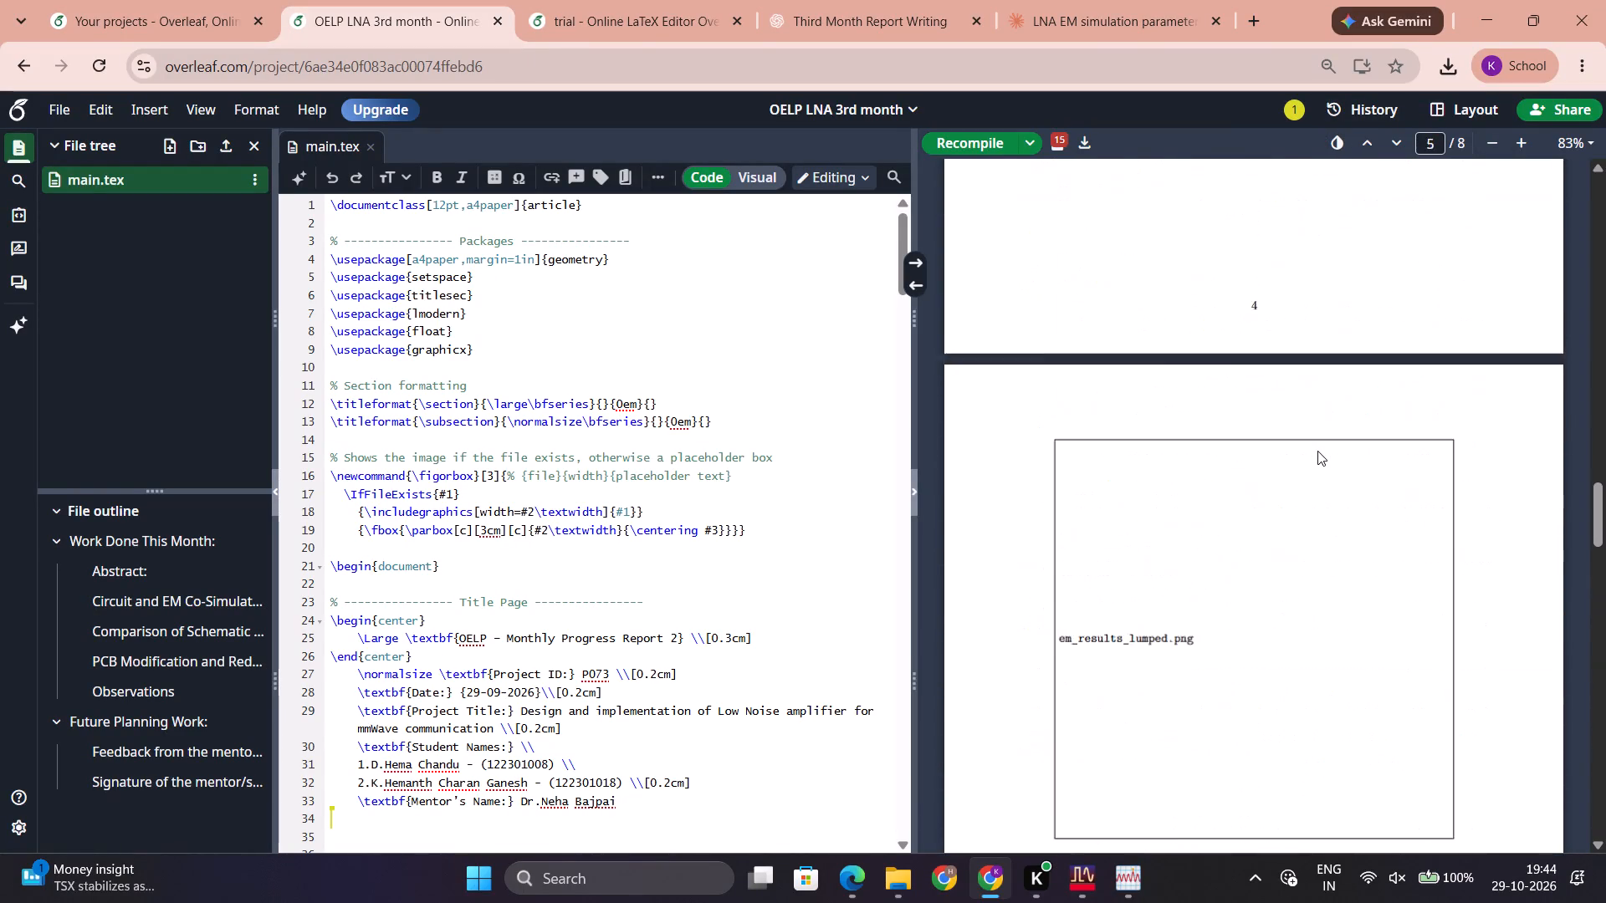
scroll(1317, 451, "up", 17)
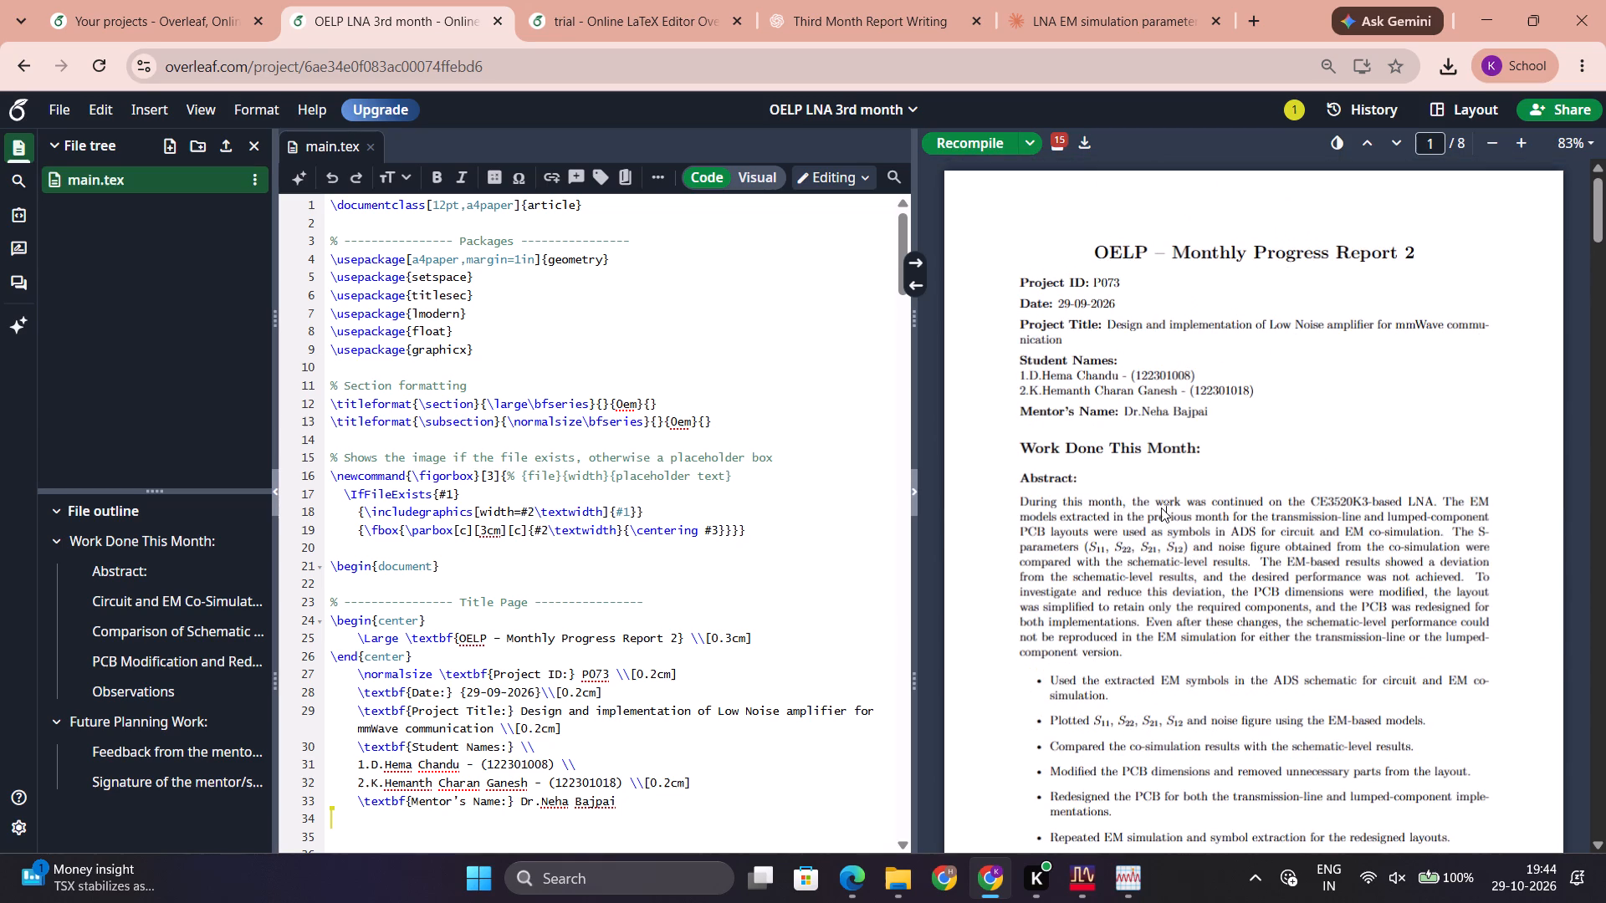
Enlarge the report preview and read the Abstract and the Circuit and EM Co-Simulation section up to the cosim_schematic_tline.png placeholder.
scroll(1161, 508, "down", 1)
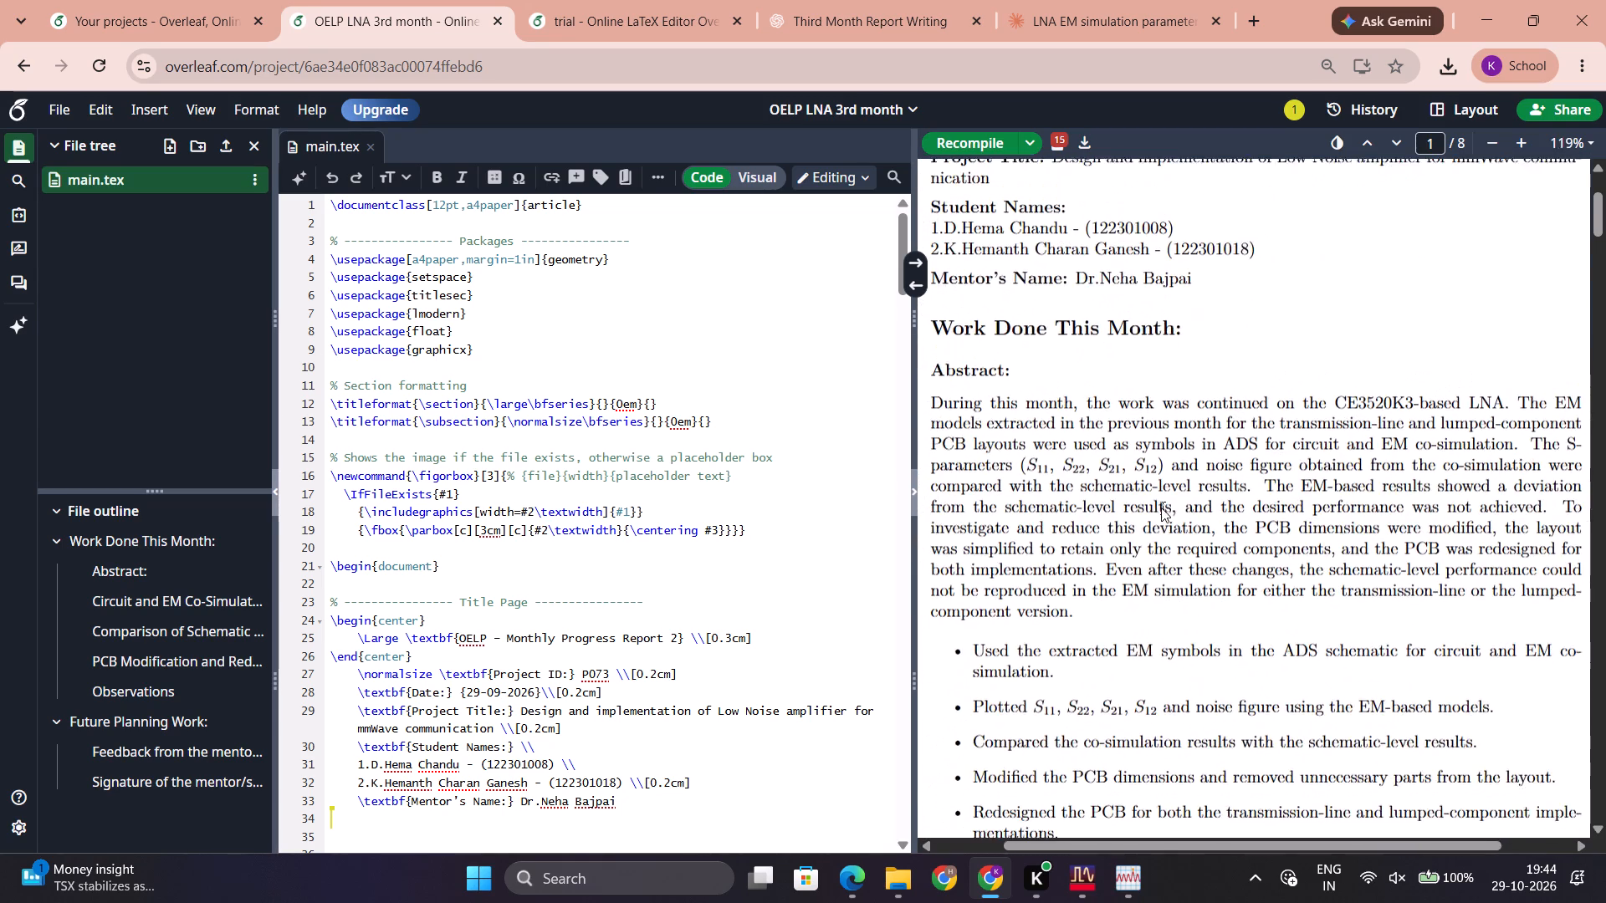
scroll(1161, 508, "up", 1)
scroll(1161, 508, "right", 1)
scroll(1161, 508, "up", 1)
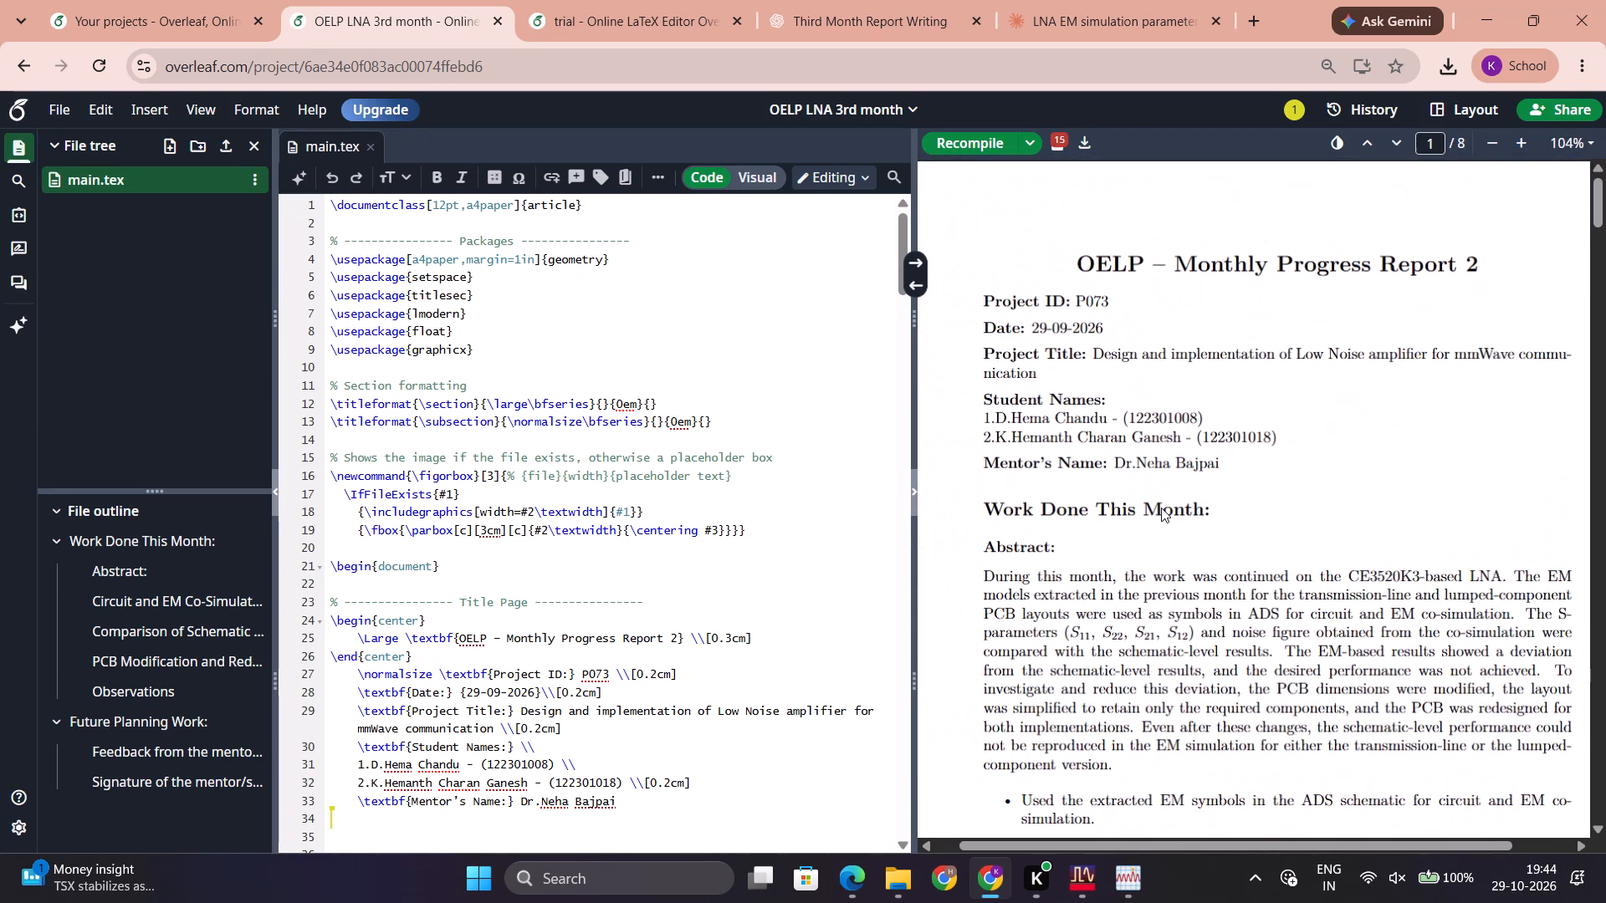
scroll(1161, 508, "up", 1)
scroll(1161, 508, "down", 2)
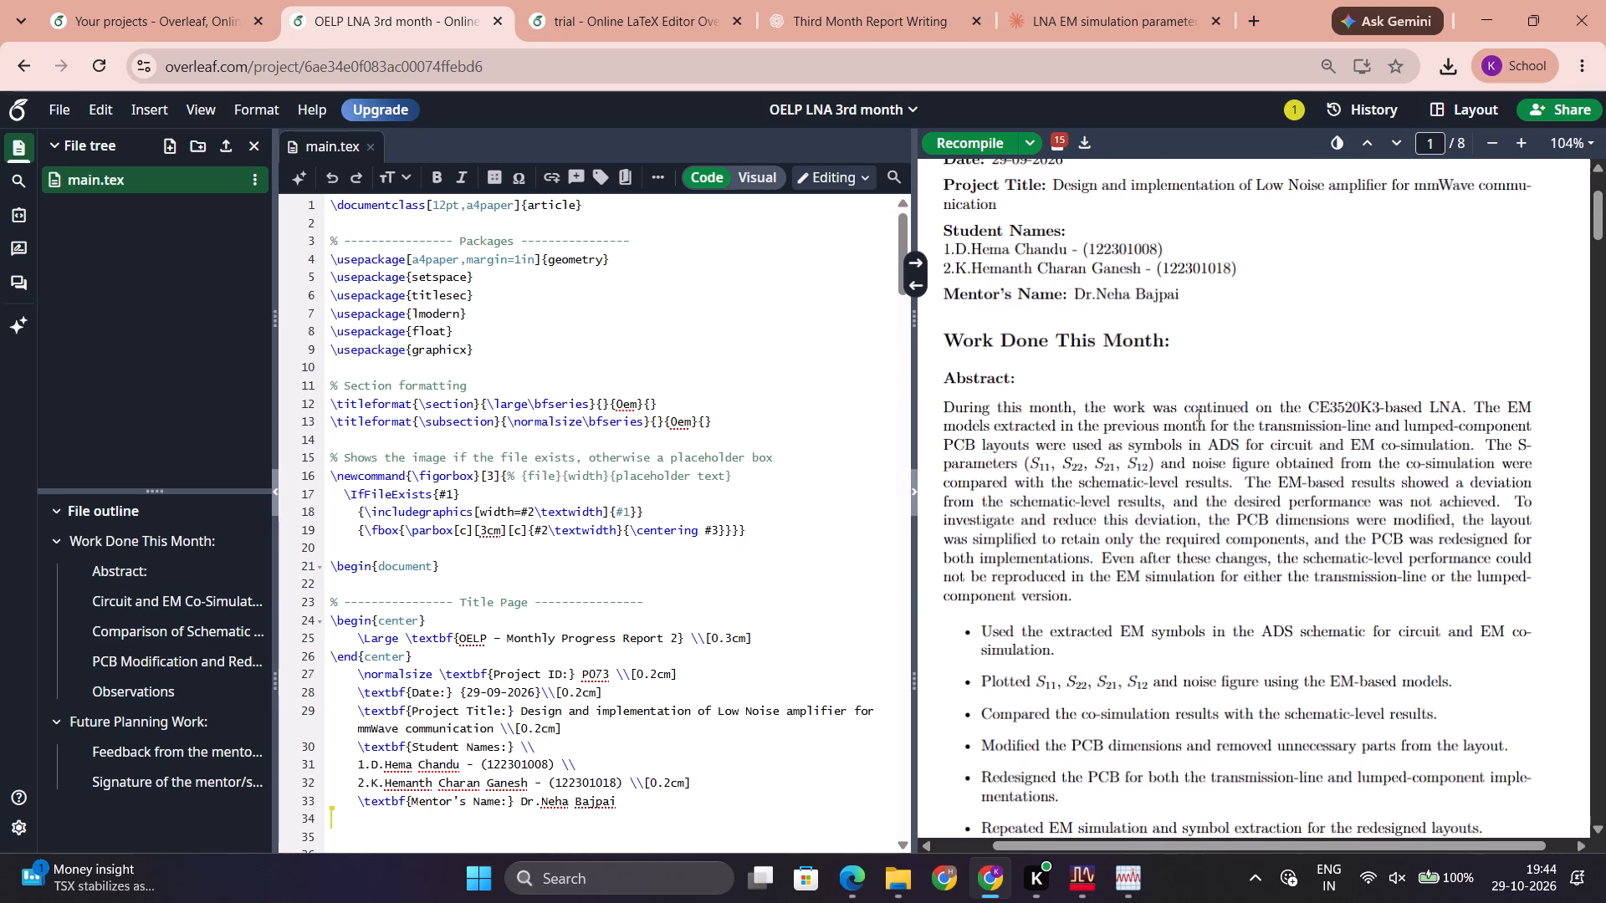
scroll(1197, 414, "down", 1)
scroll(1197, 414, "up", 1)
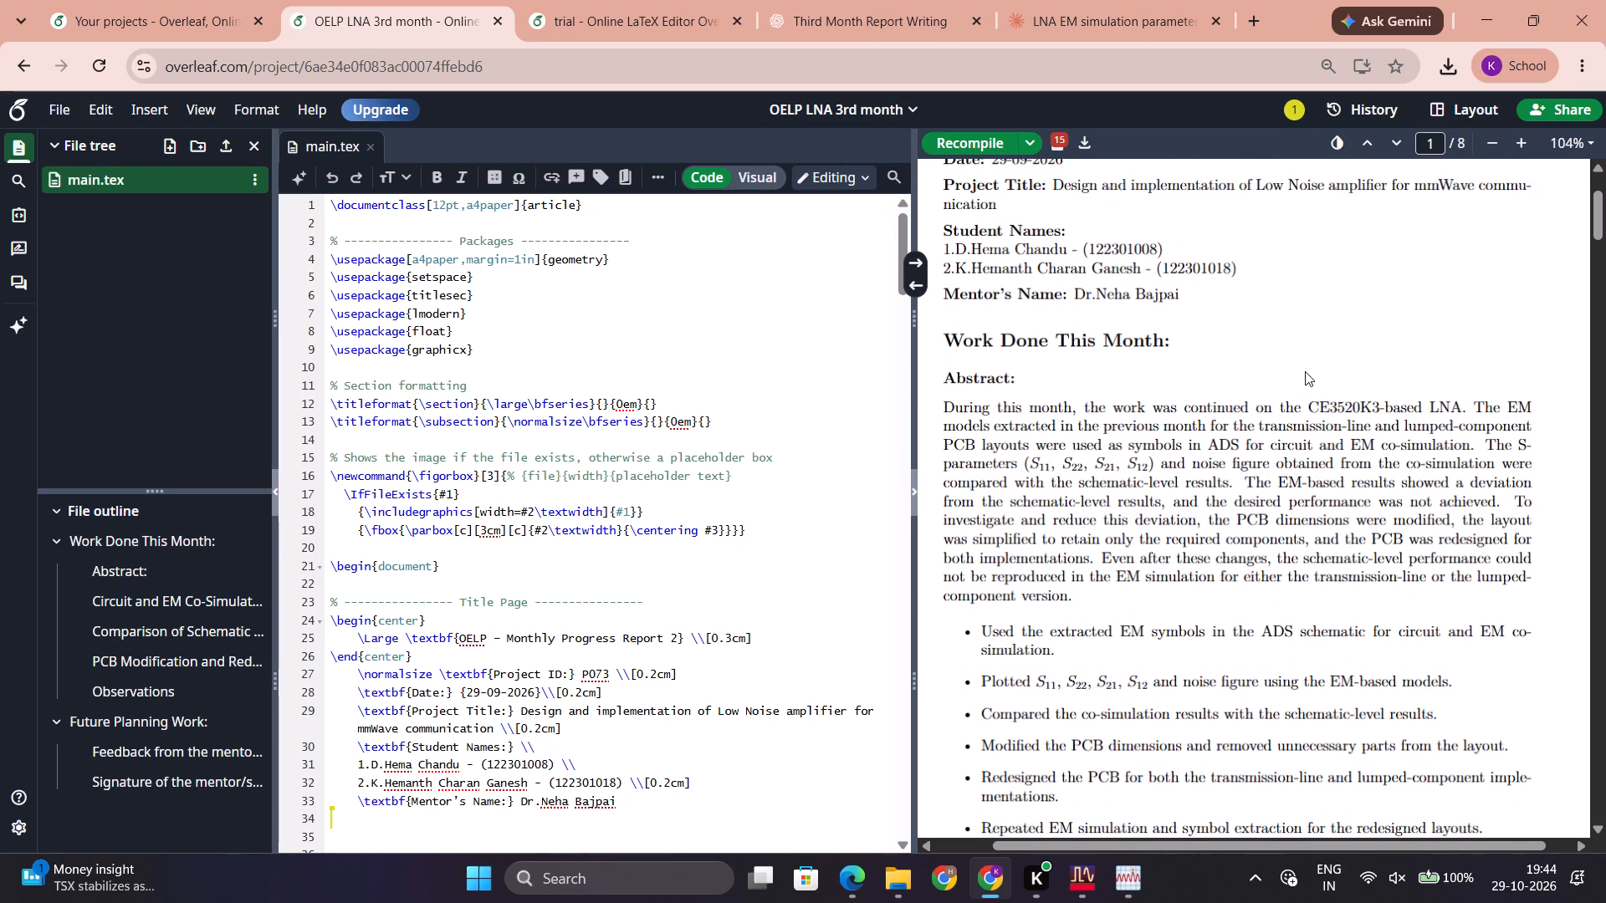
scroll(1312, 473, "down", 3)
scroll(1107, 460, "up", 1)
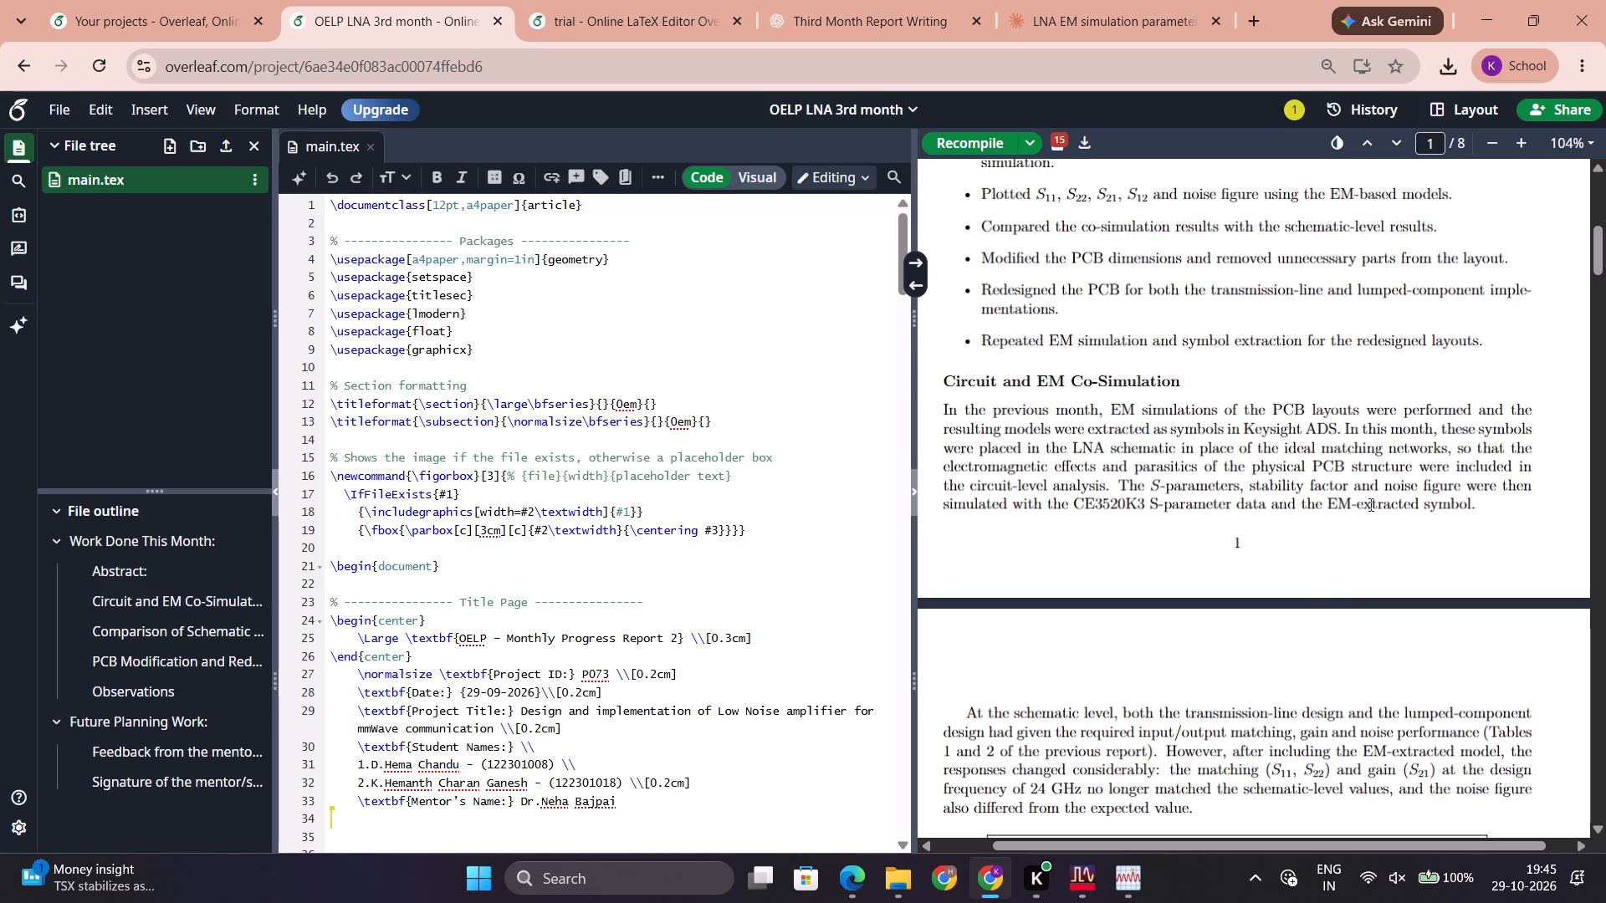
scroll(1302, 556, "down", 1)
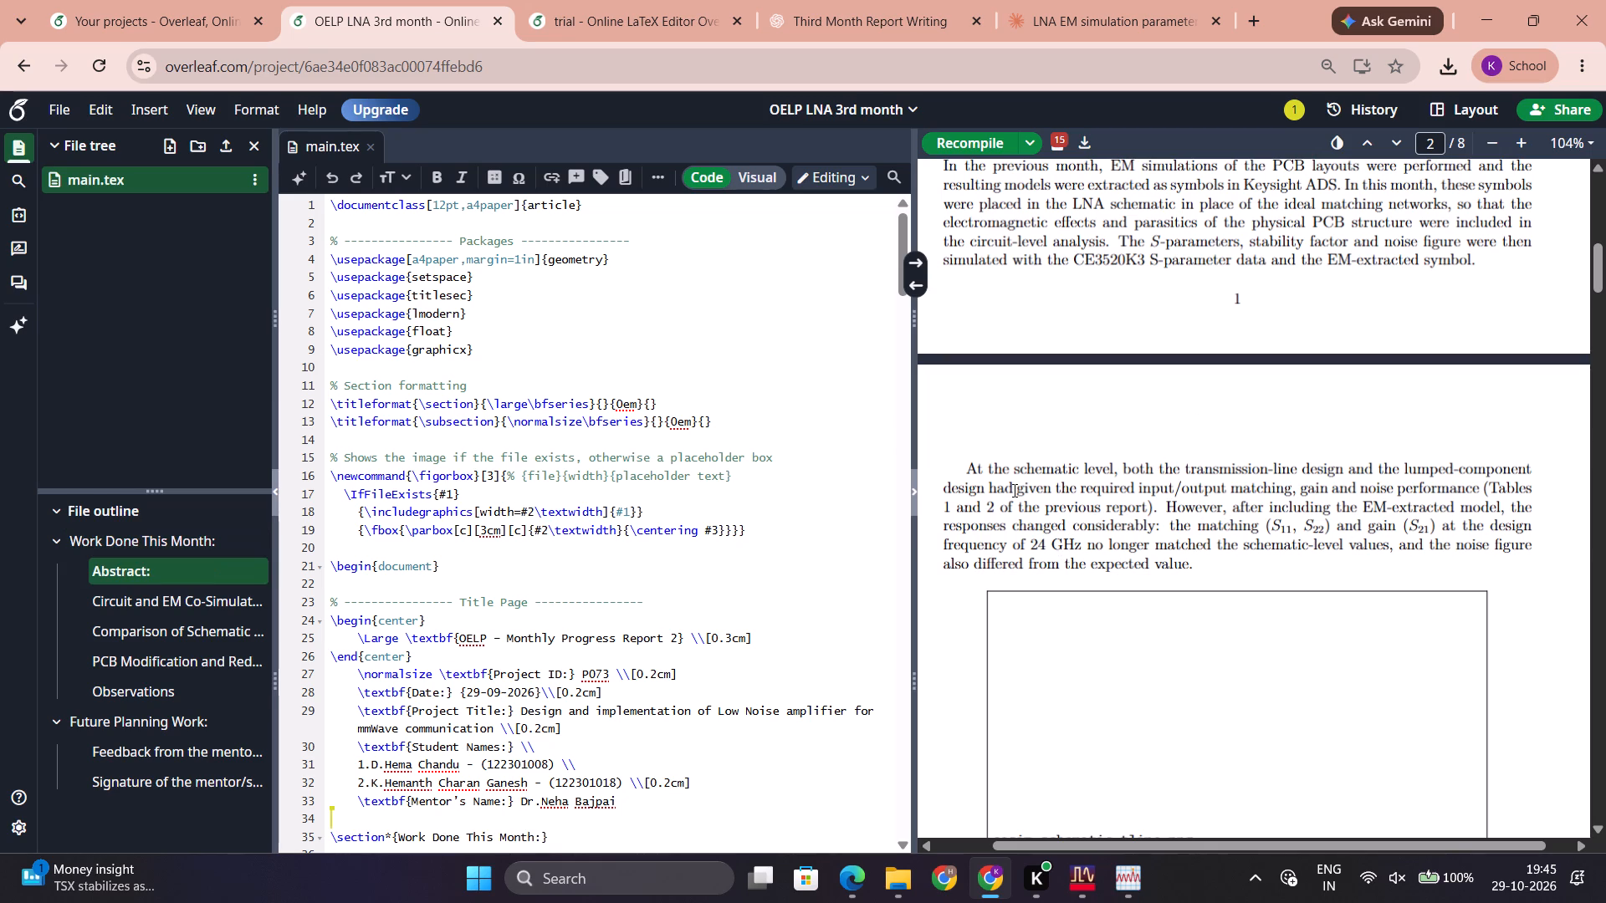
scroll(1210, 338, "up", 1)
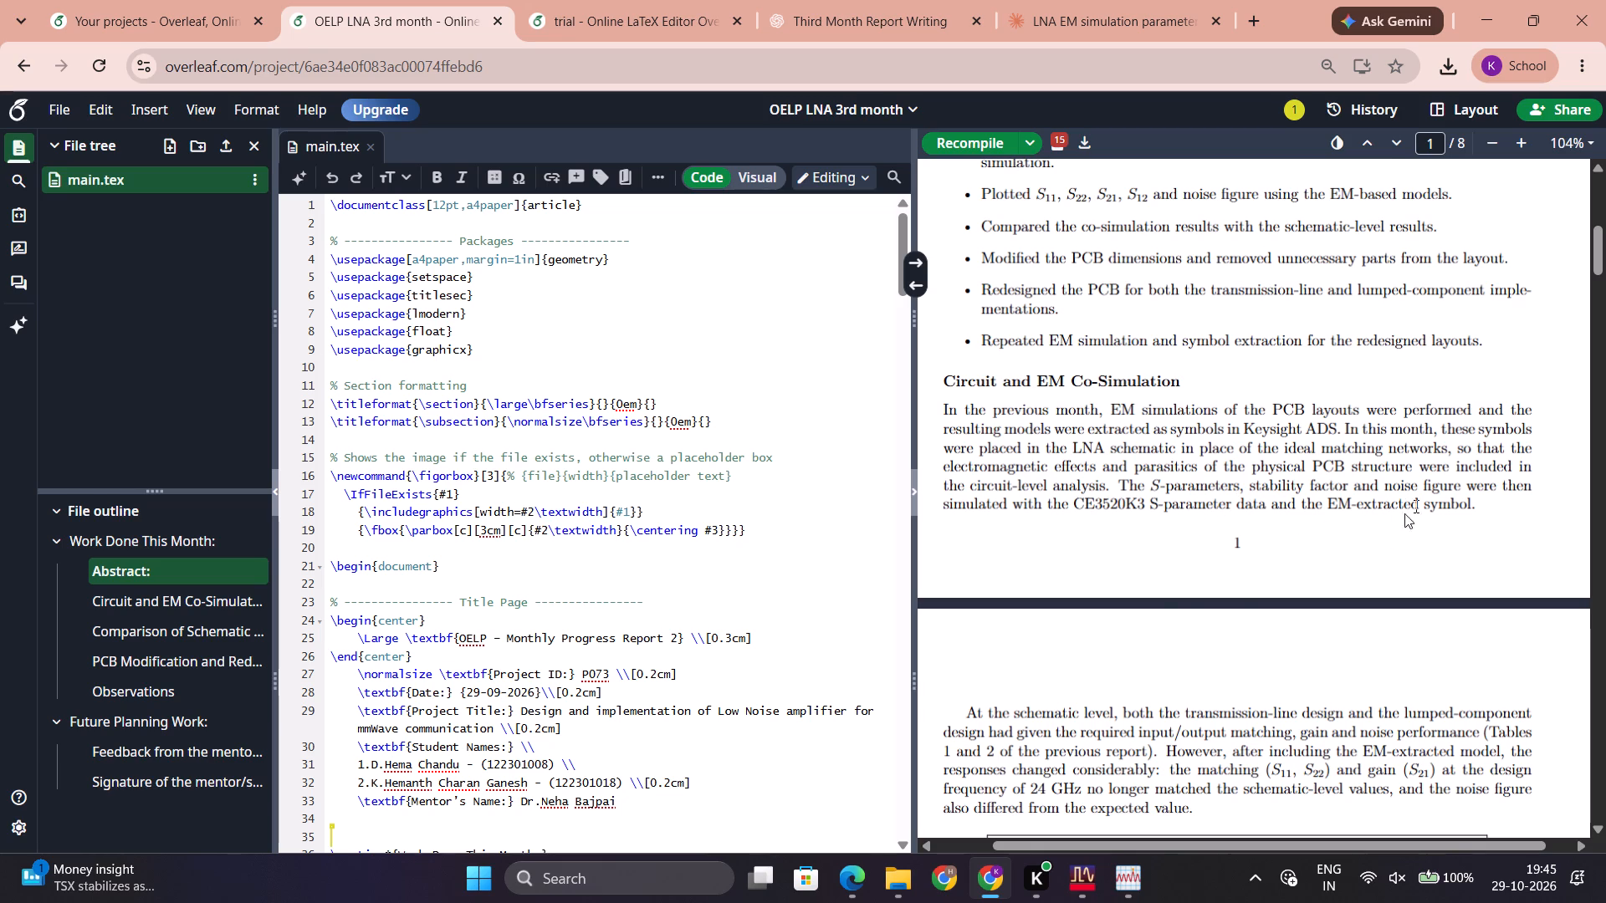
scroll(1150, 593, "down", 1)
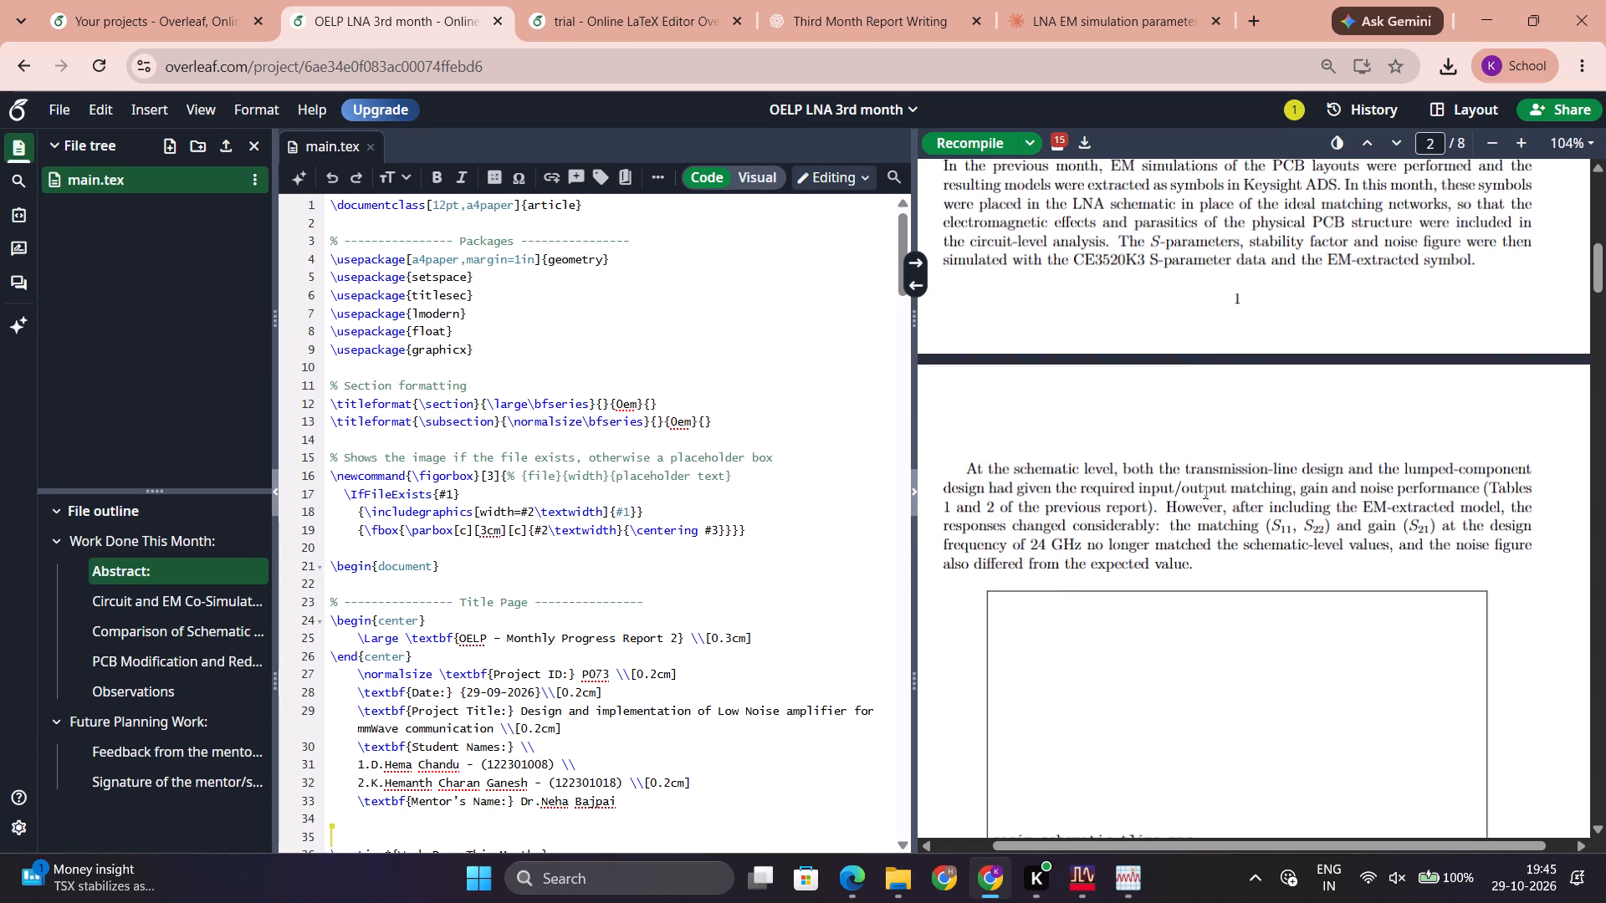
scroll(1189, 503, "down", 1)
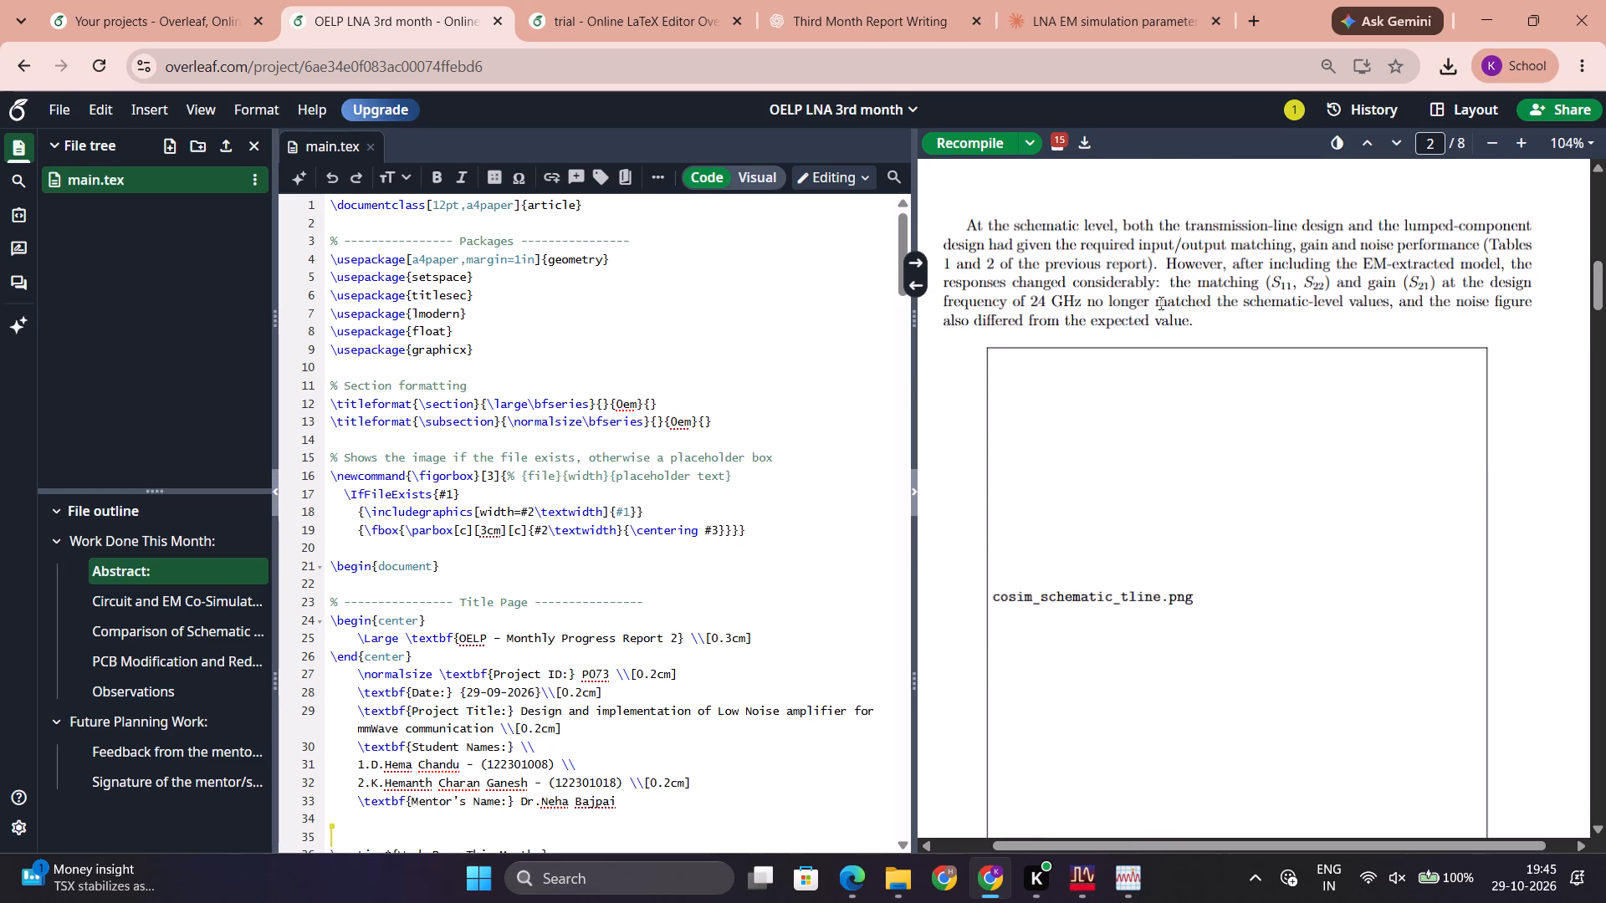
Switch to ADS, open the cell_2 schematic, examine its PCB layout symbol and terminations, and minimize the schematic window.
left_click(1079, 865)
left_click(41, 164)
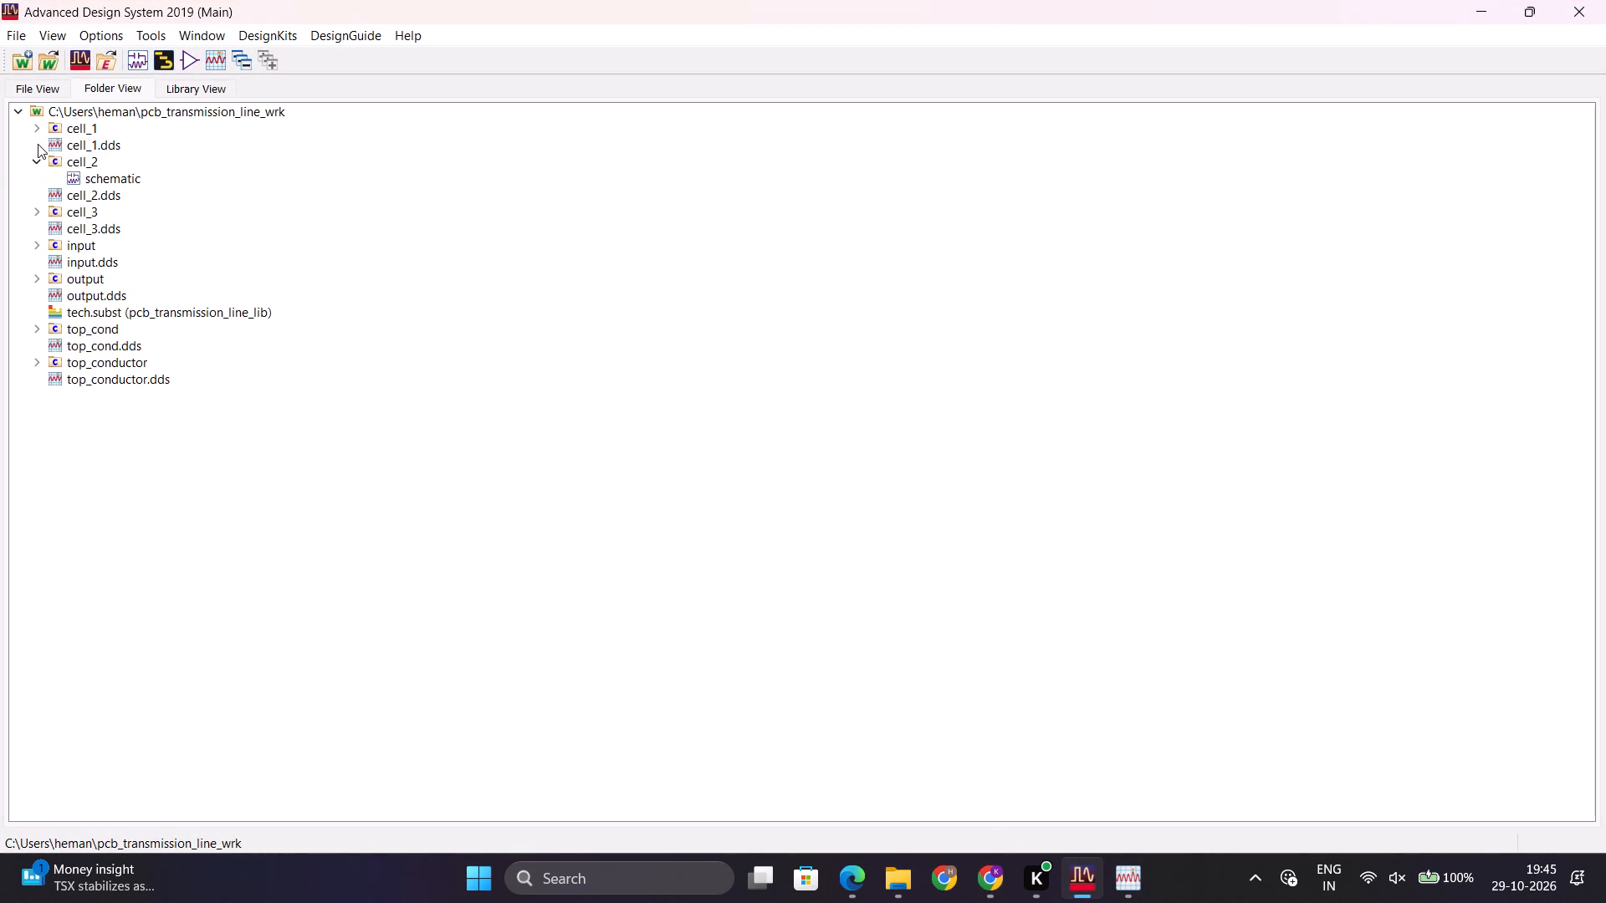
left_click(38, 144)
double_click(75, 177)
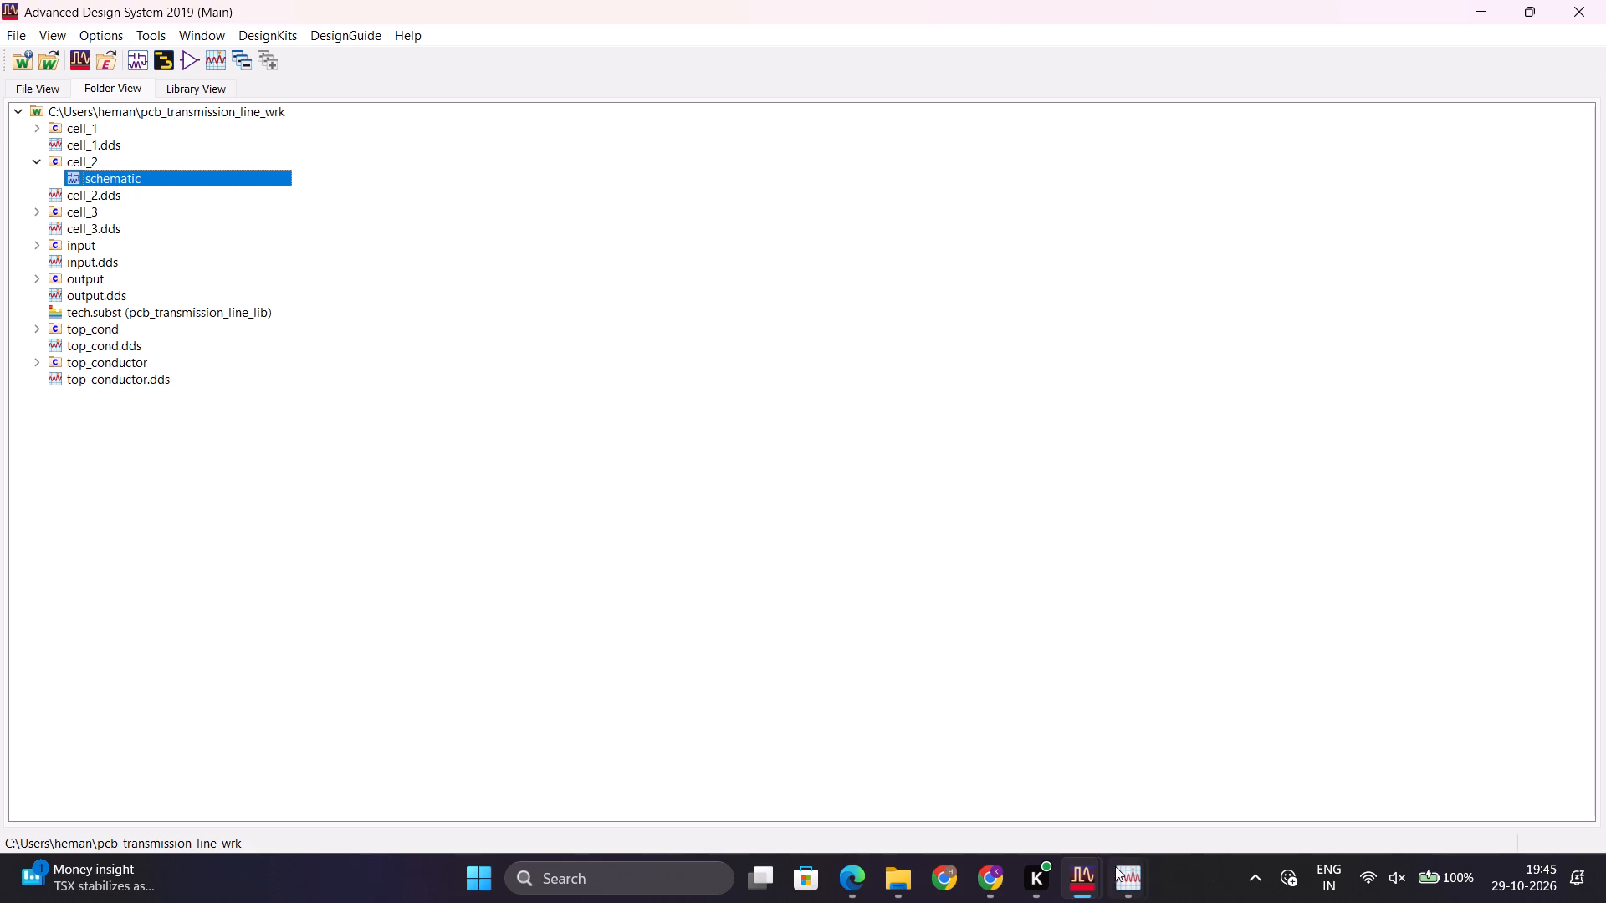
left_click(1092, 881)
left_click(1193, 768)
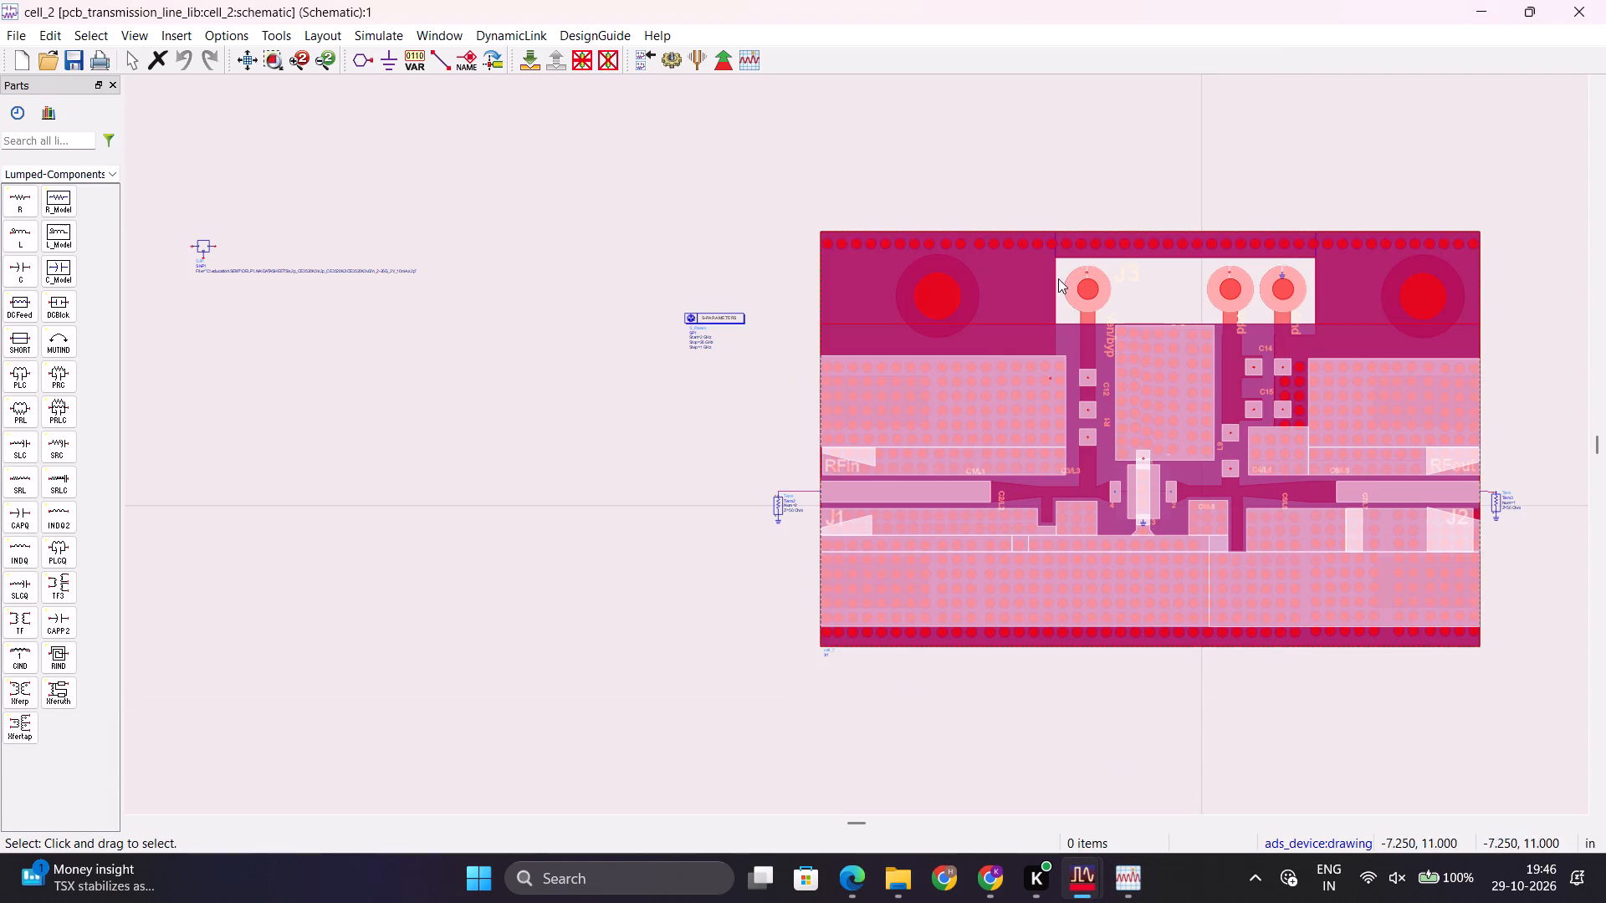
scroll(1183, 412, "down", 1)
scroll(1042, 428, "up", 4)
scroll(867, 442, "down", 3)
scroll(857, 444, "up", 1)
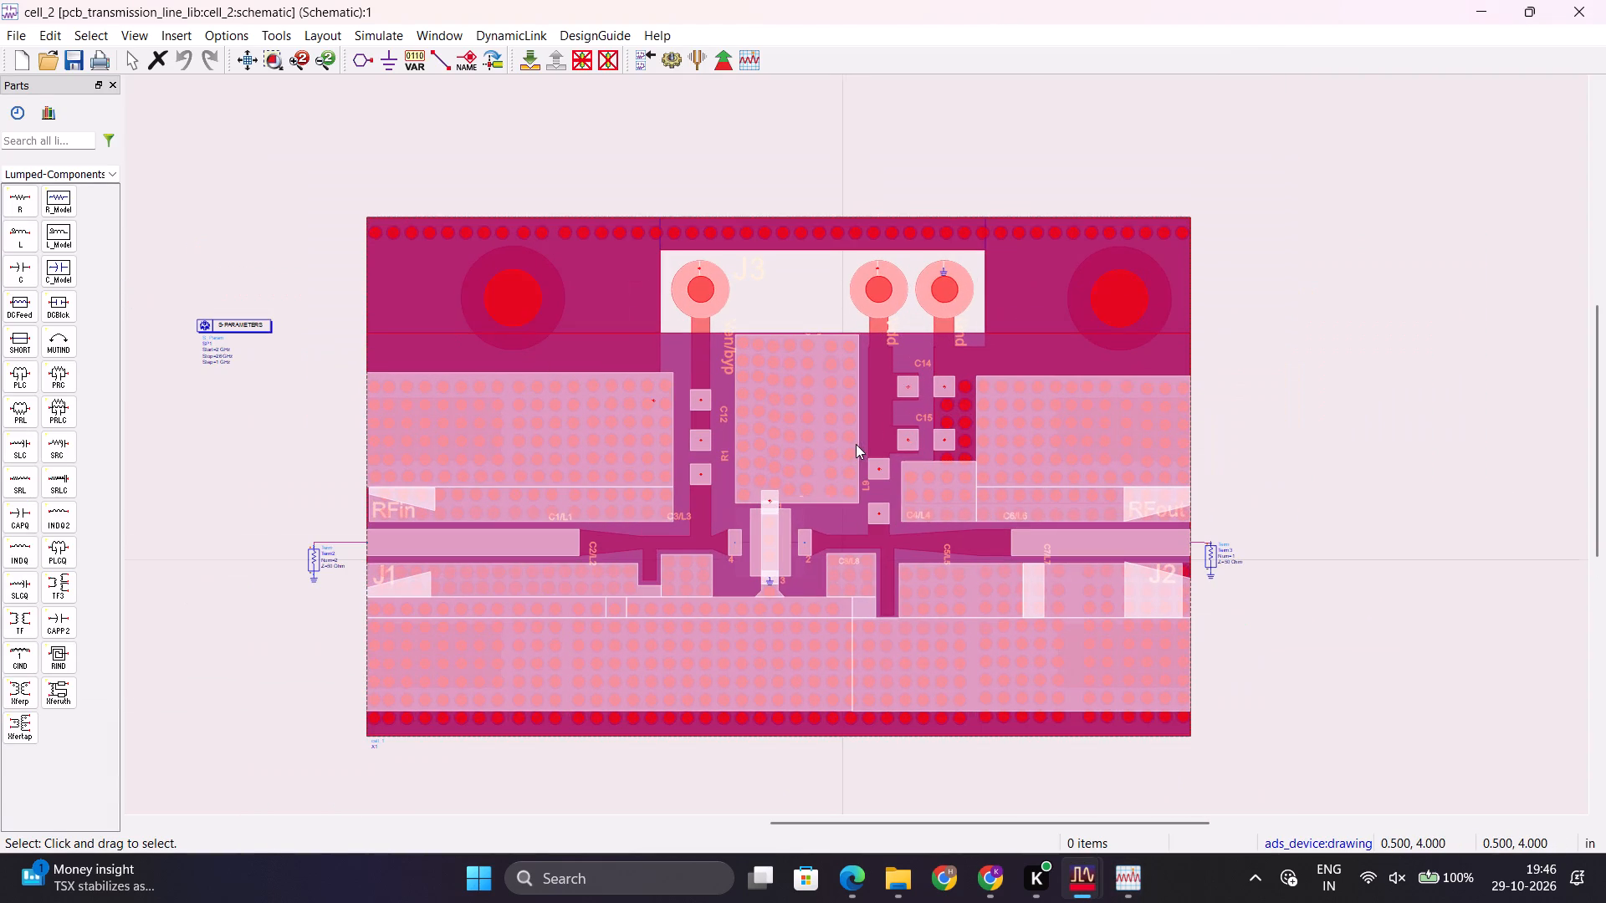
left_click(740, 771)
scroll(831, 599, "up", 4)
scroll(854, 453, "down", 3)
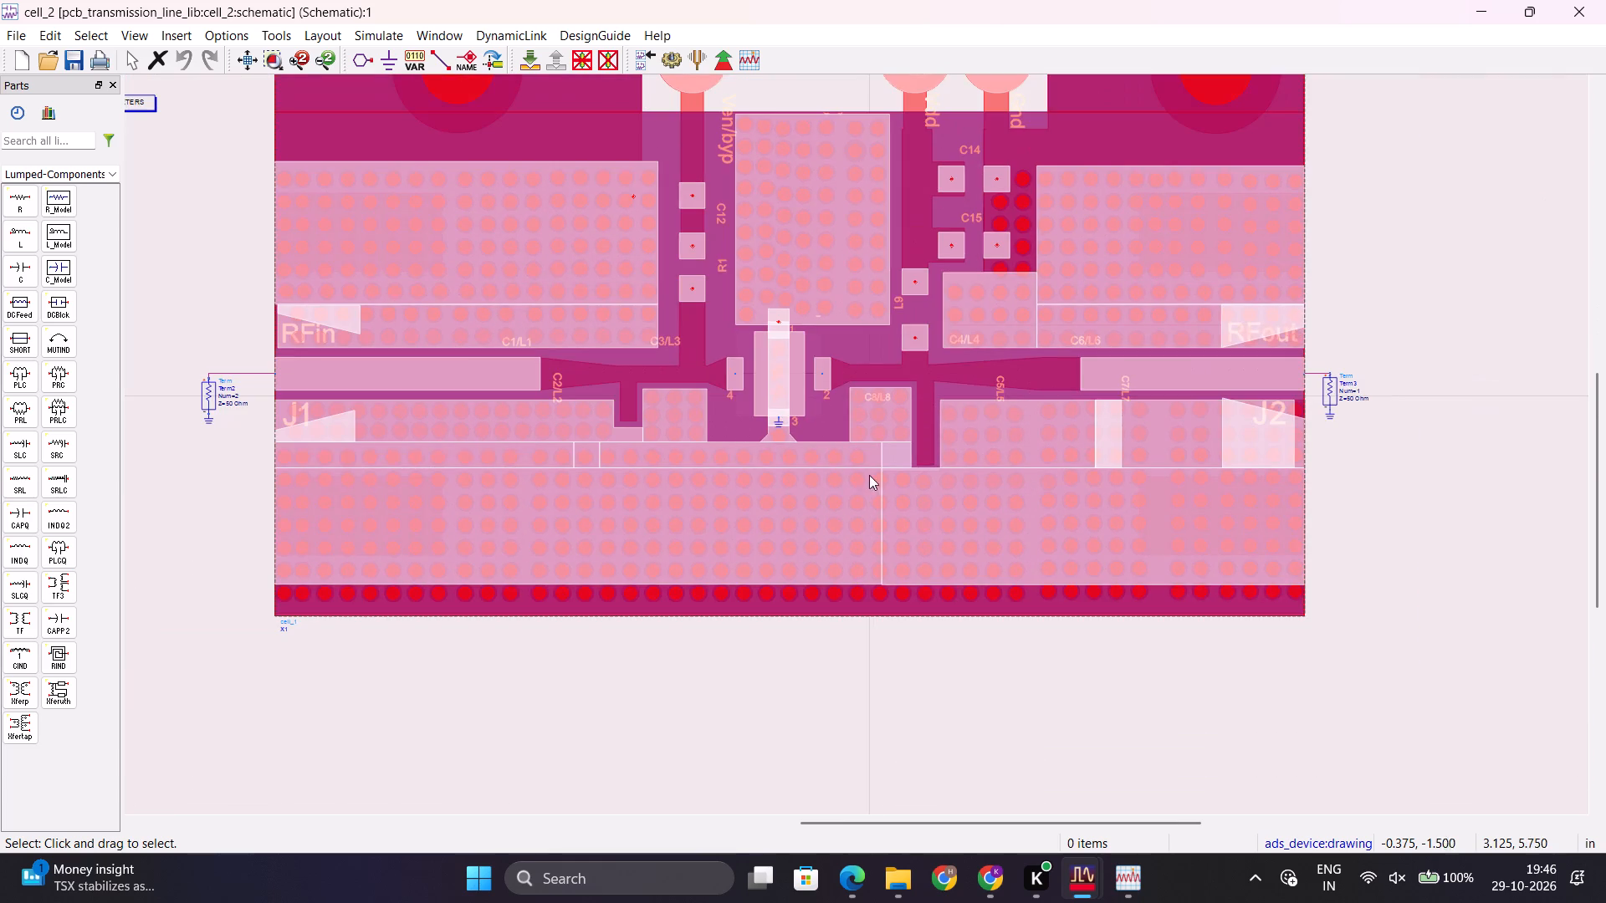
scroll(952, 415, "down", 3)
scroll(821, 340, "up", 2)
scroll(846, 418, "up", 2)
scroll(853, 437, "down", 2)
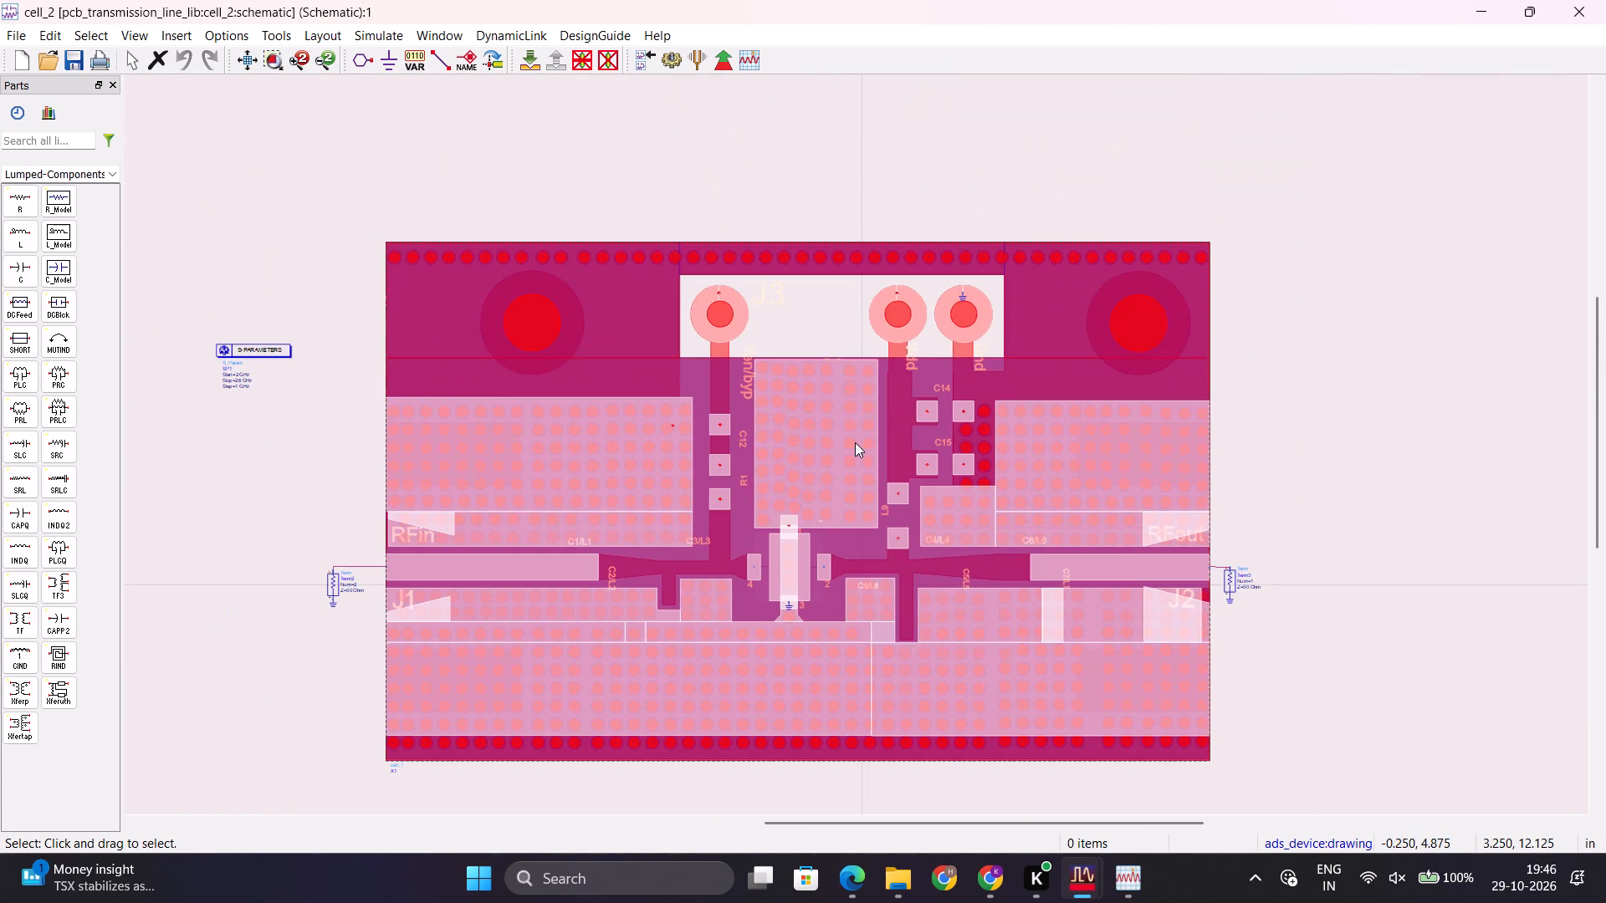
left_click(1475, 0)
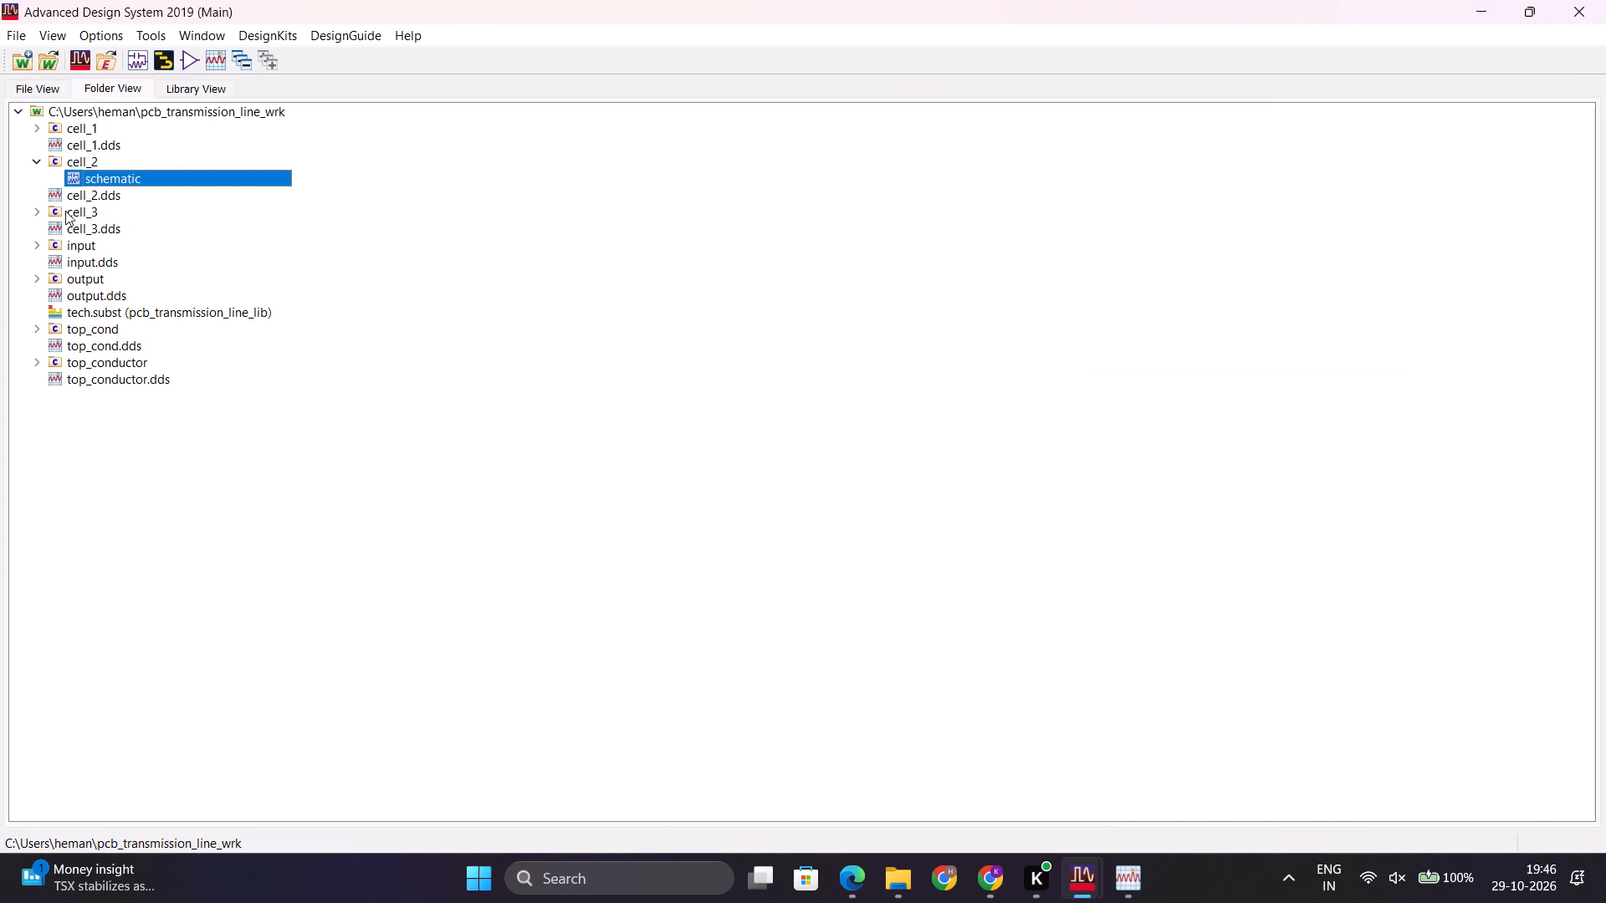
Open the cell_3 schematic, examine its input and output matching symbols around the S2P transistor block, and minimize the window.
left_click(42, 206)
double_click(95, 228)
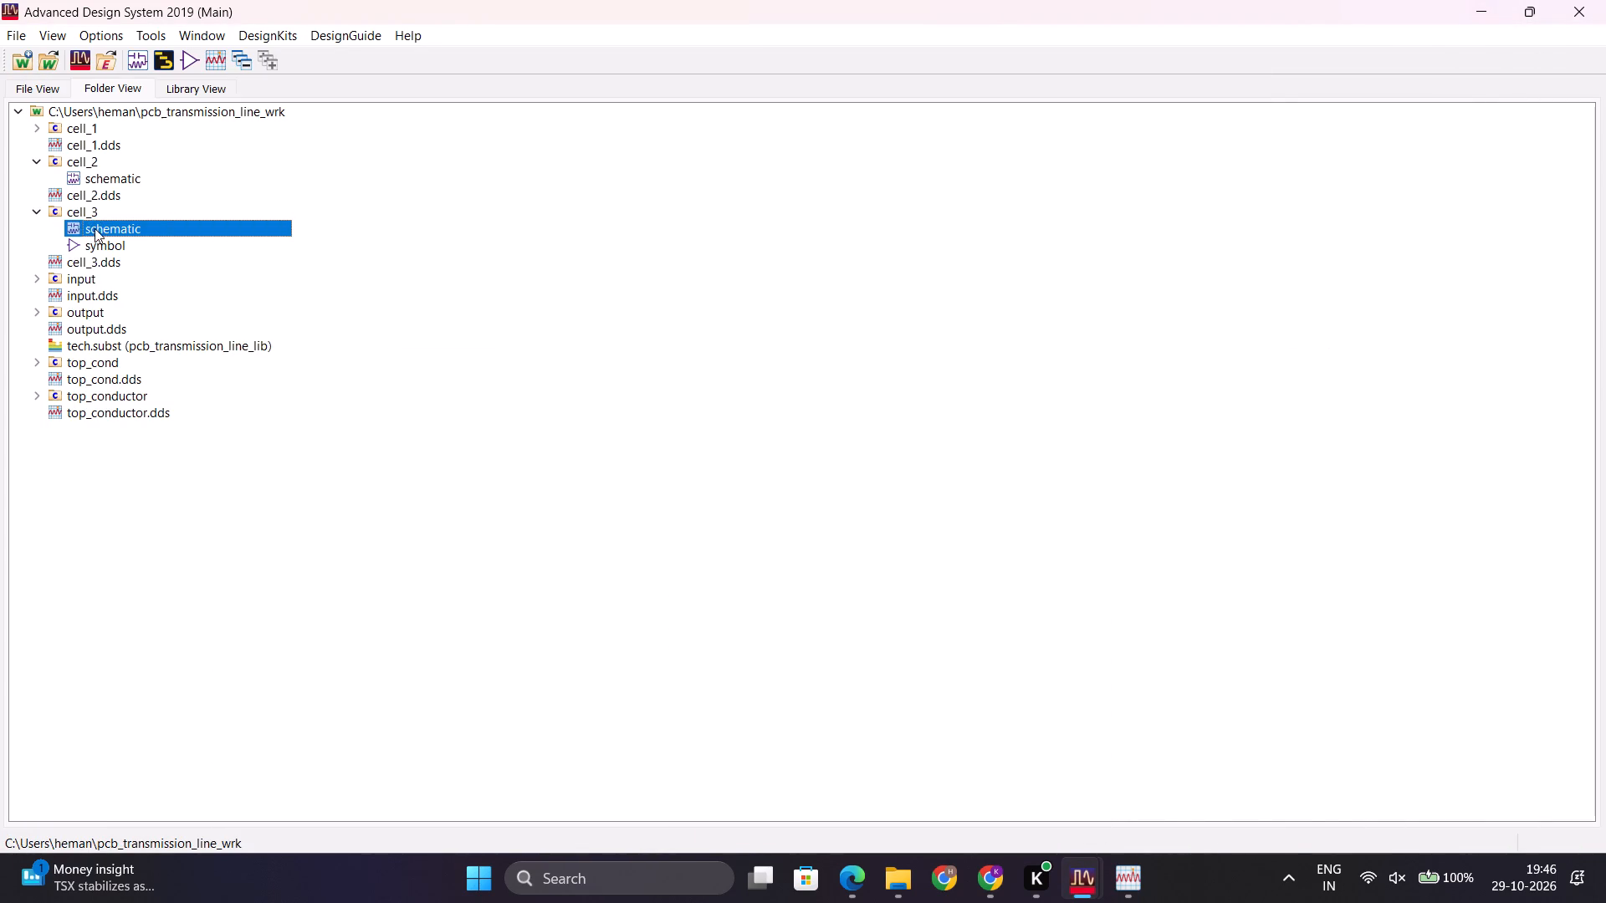
left_click(1086, 874)
left_click(1301, 742)
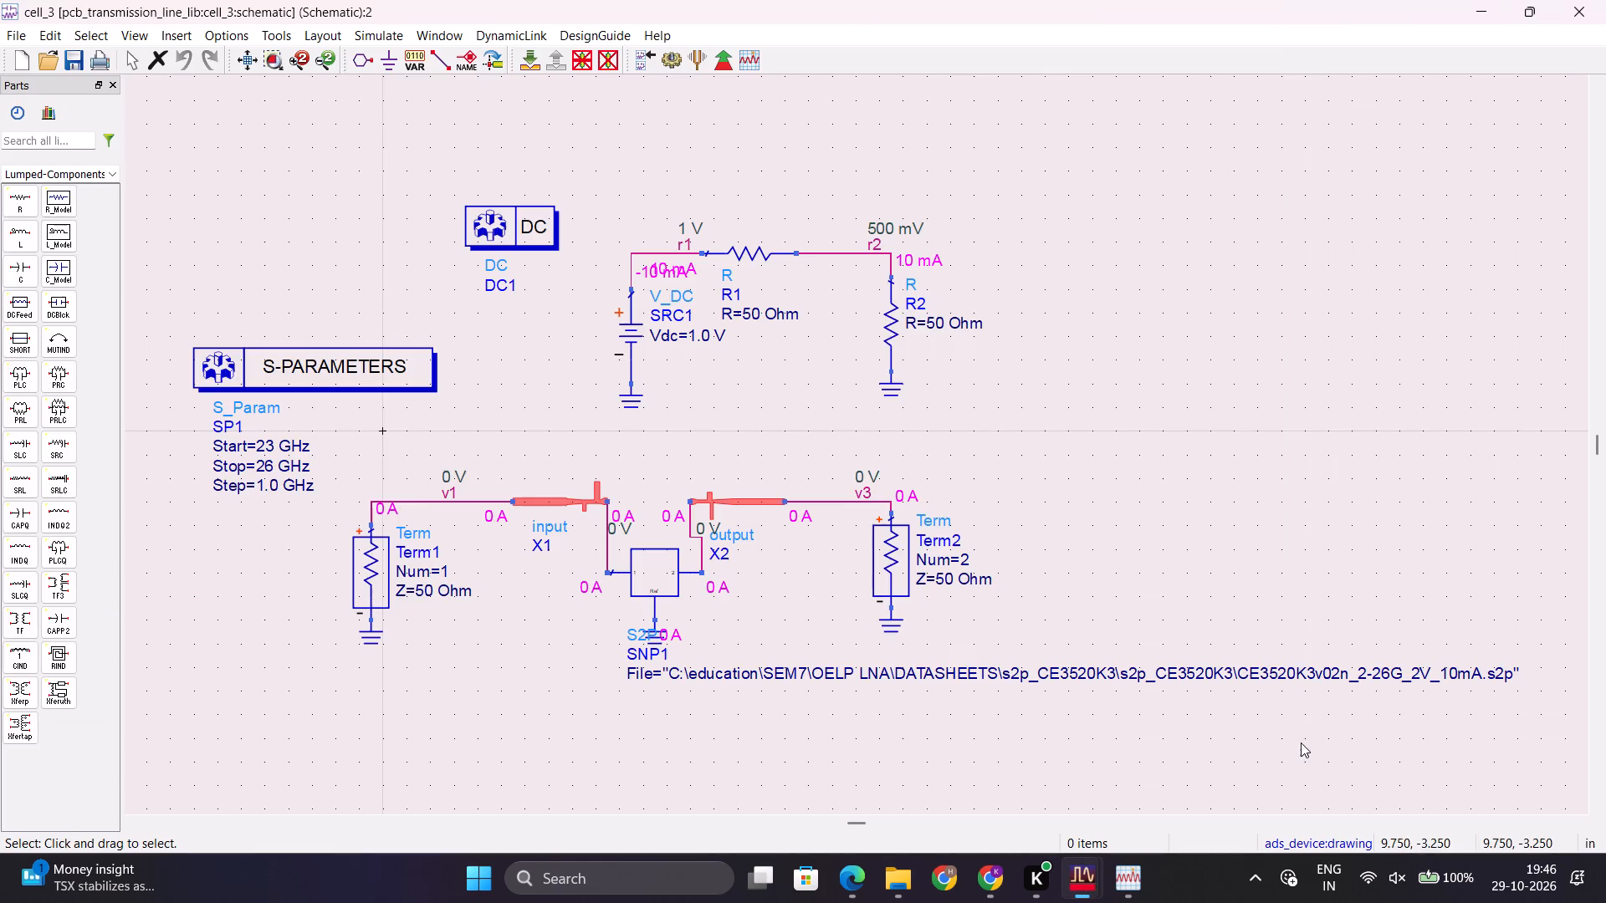
scroll(934, 450, "down", 1)
scroll(895, 446, "up", 1)
scroll(617, 460, "down", 2)
scroll(795, 447, "up", 2)
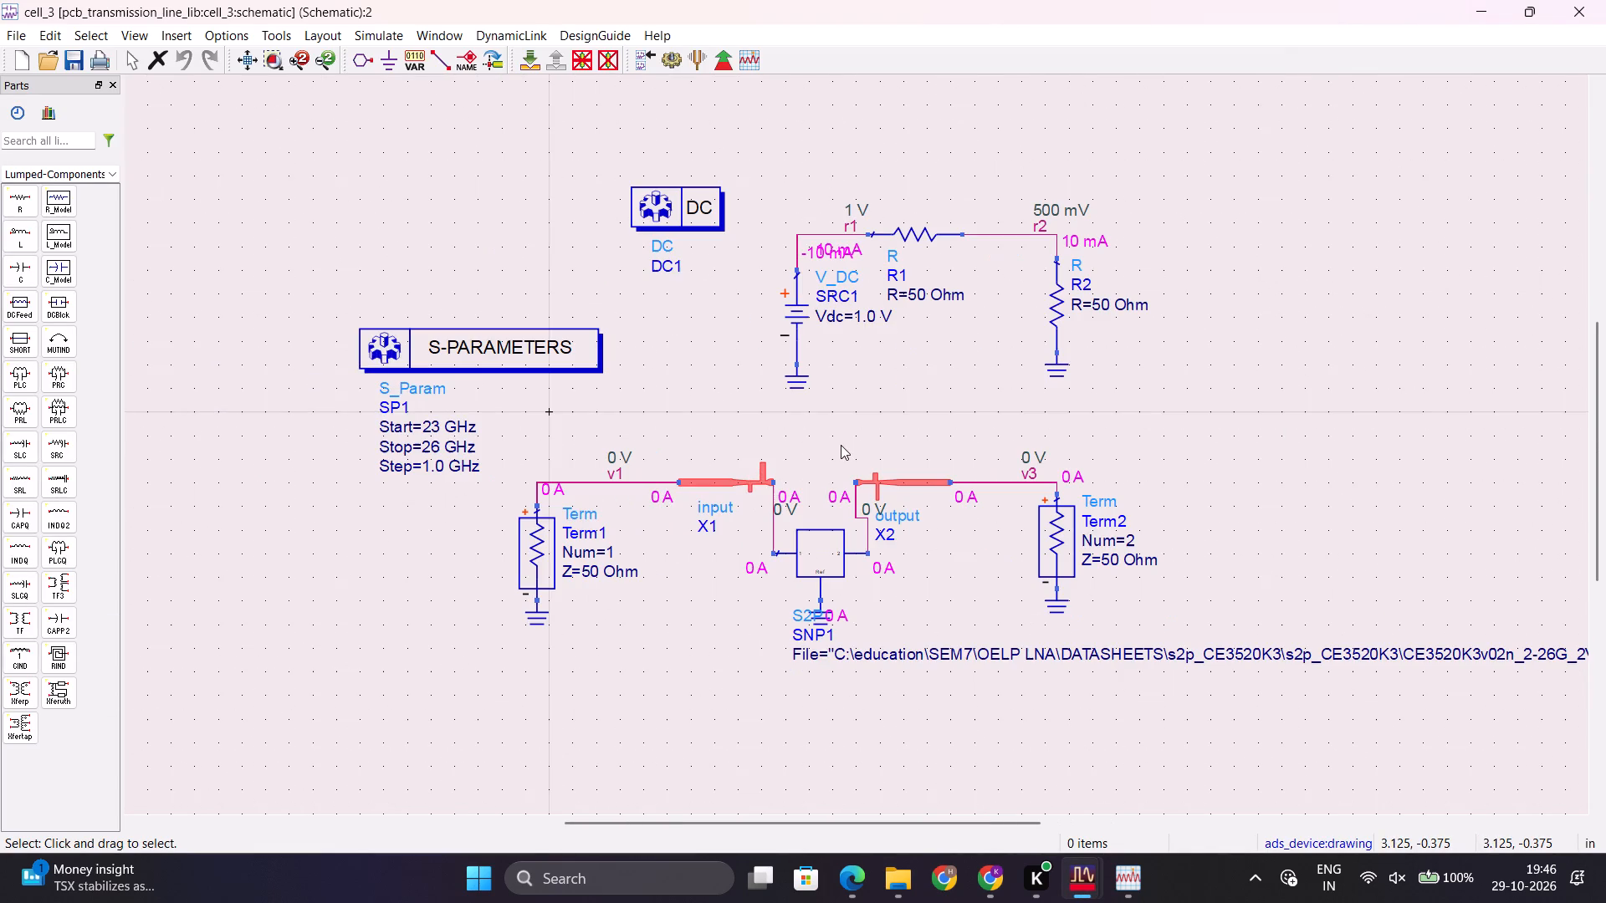
left_click(1465, 0)
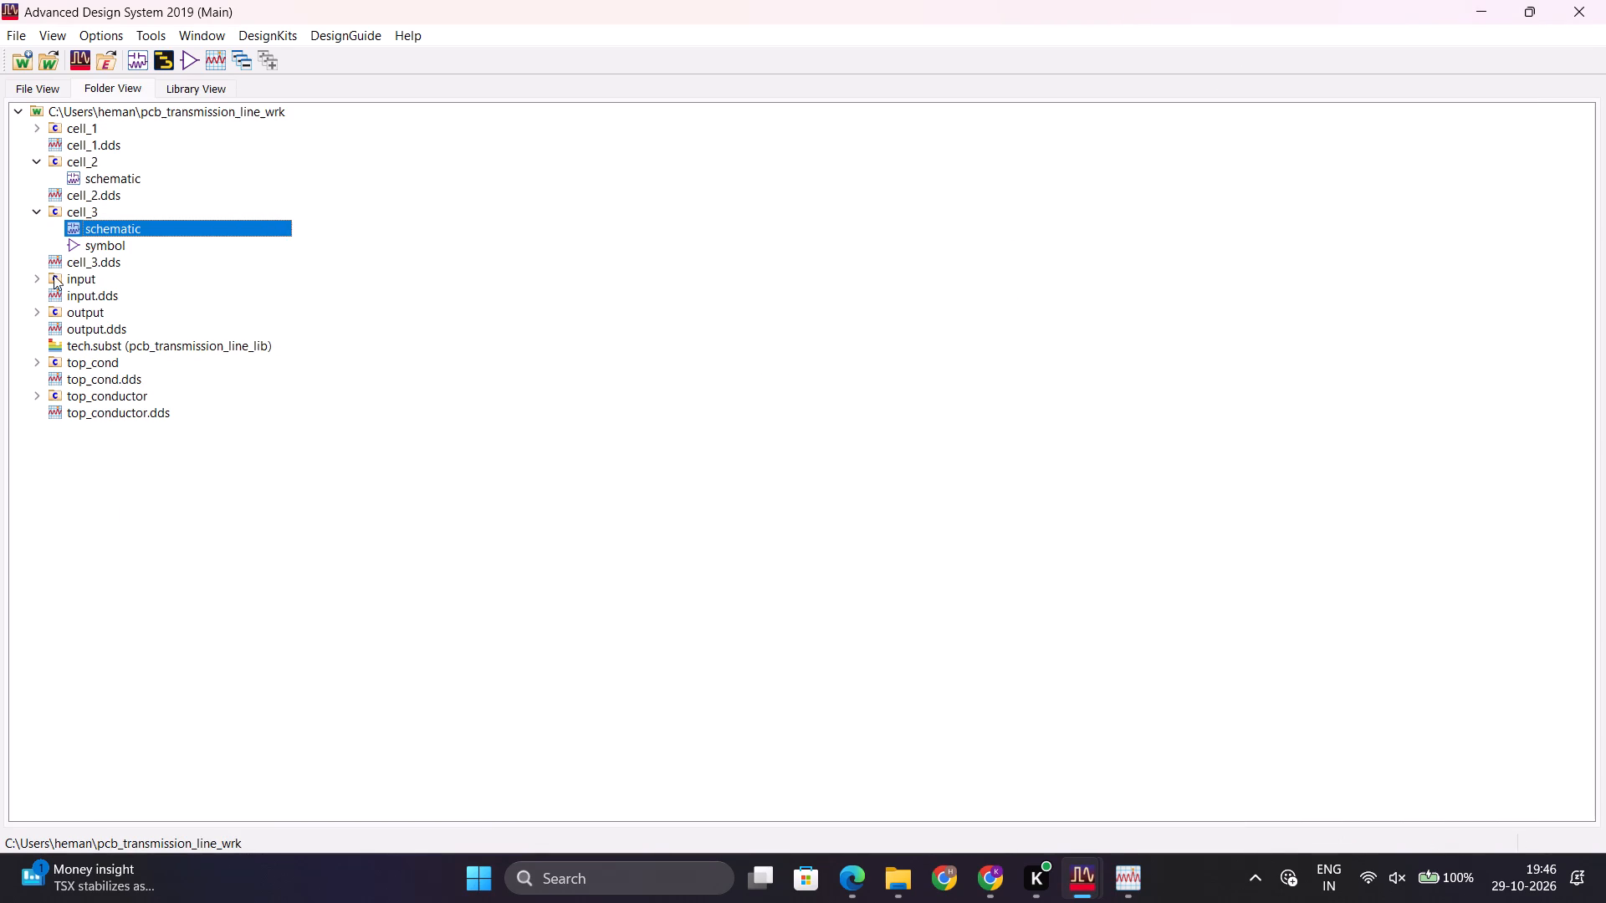
Expand the input, output and top_cond cells in the workspace tree to see their views.
left_click(38, 280)
left_click(42, 375)
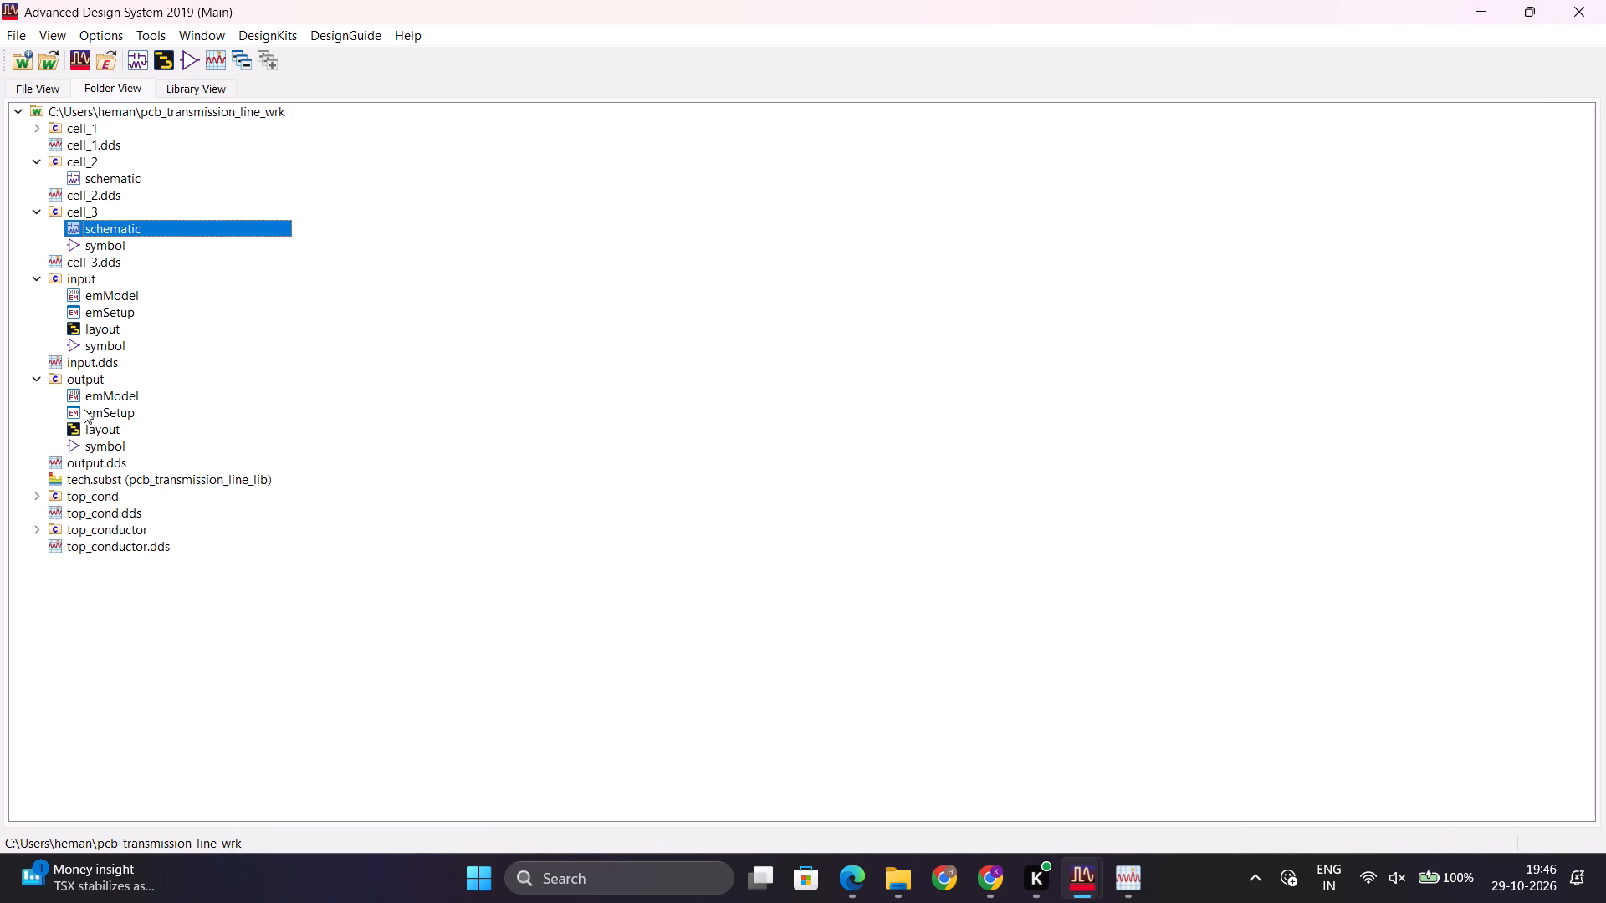
left_click(39, 499)
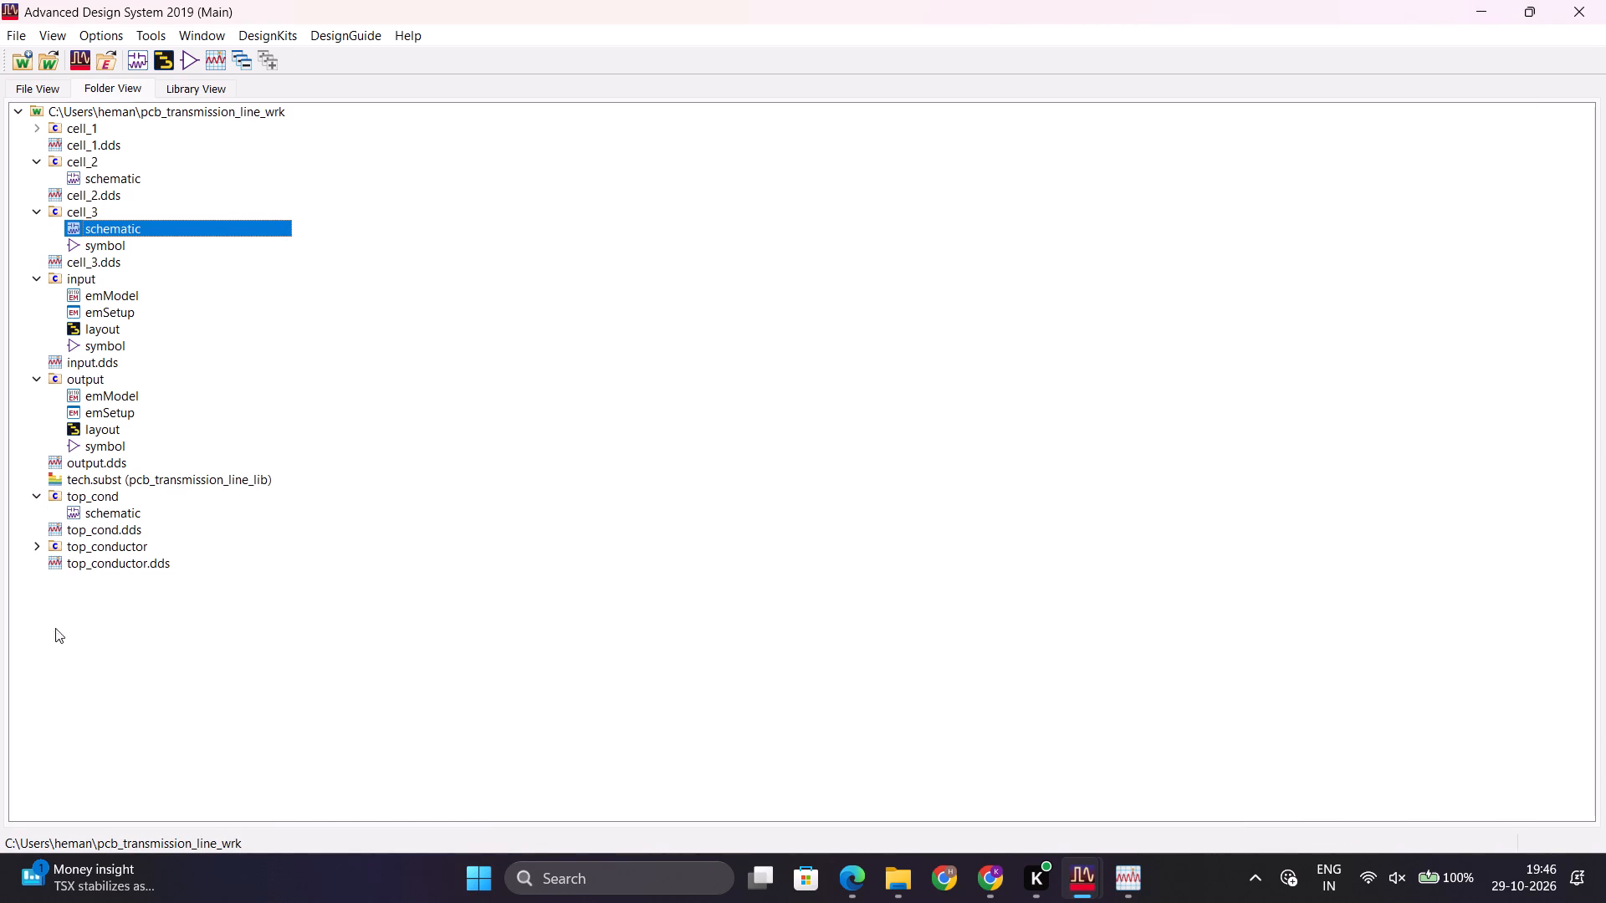
left_click_drag(59, 655, 55, 646)
Open the layout of cell_1, examine the full PCB and the transistor footprint with its ports, and minimize the window.
left_click(33, 132)
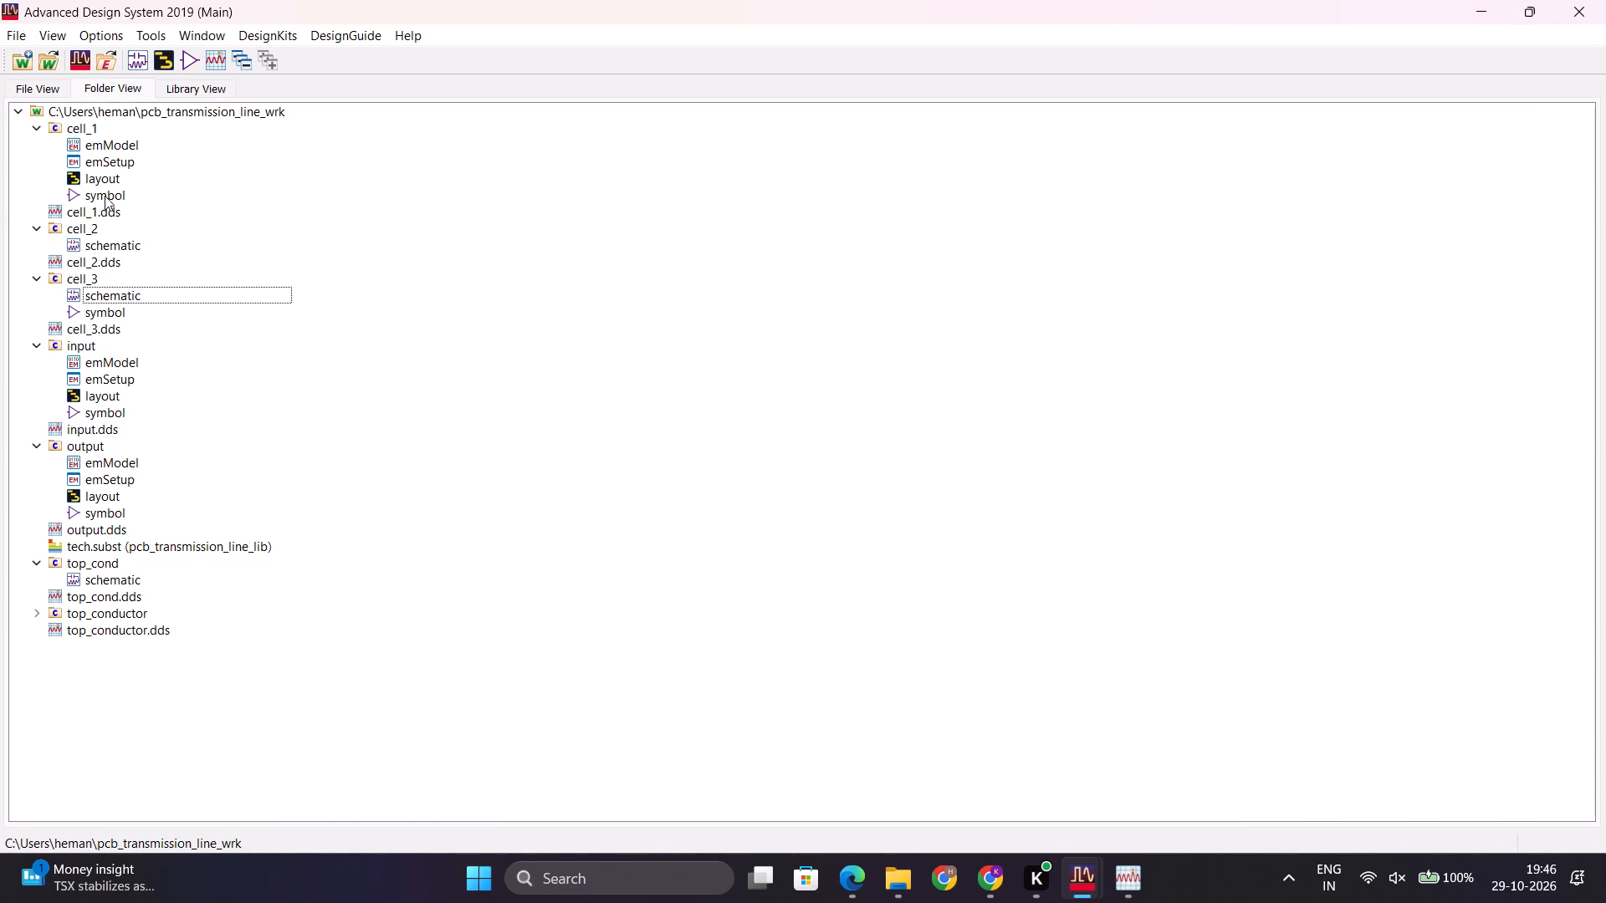
double_click(107, 176)
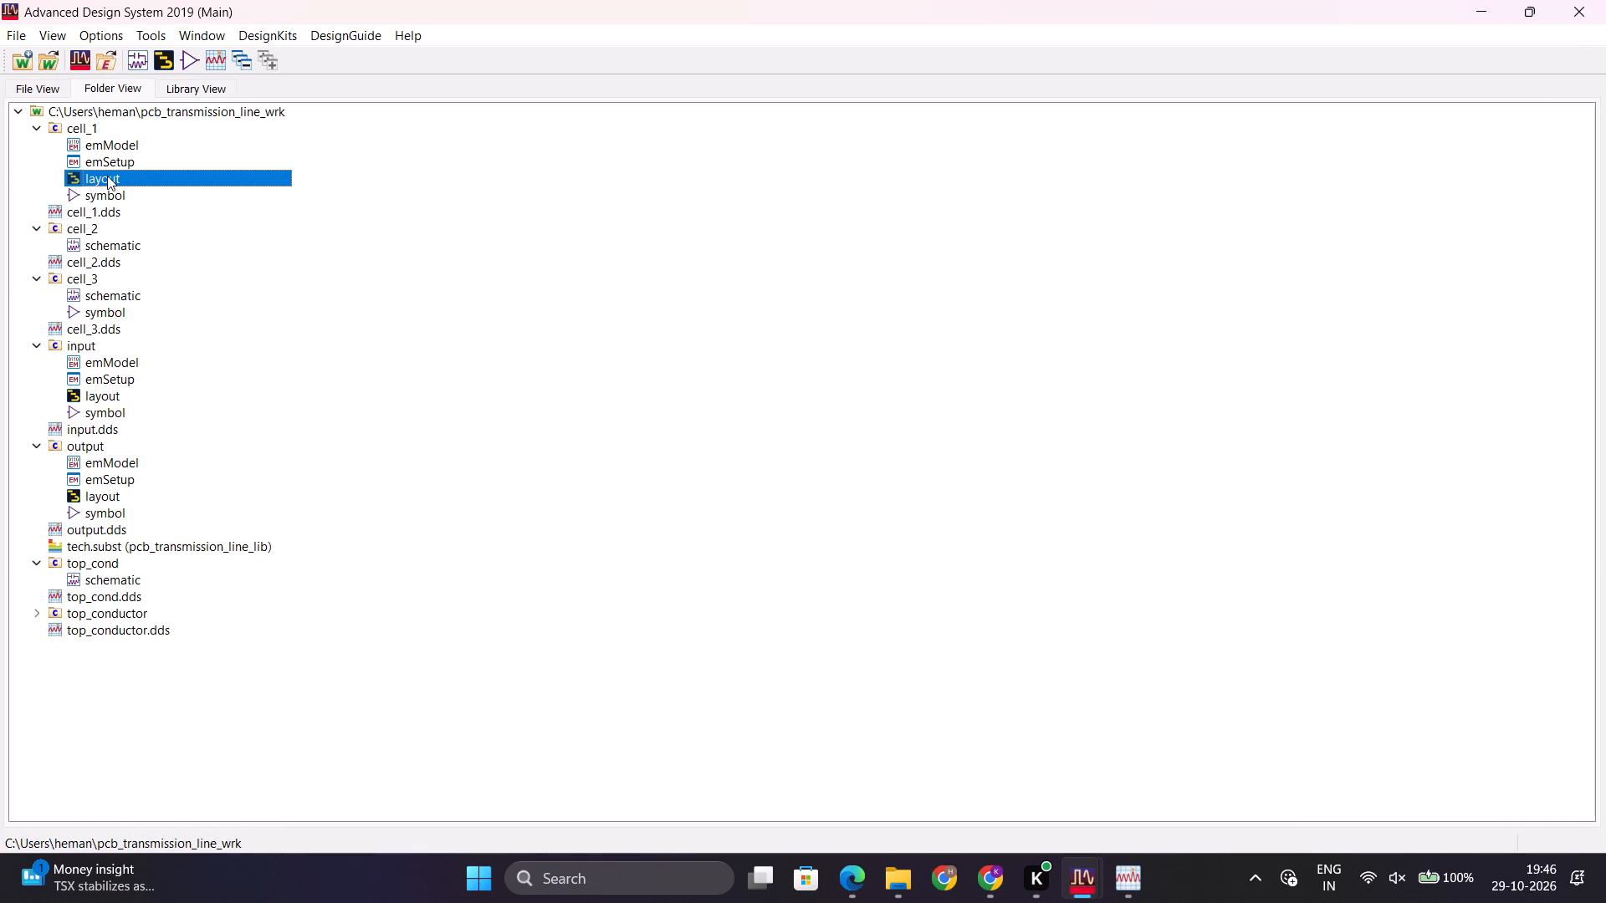
left_click(1088, 874)
left_click(1465, 756)
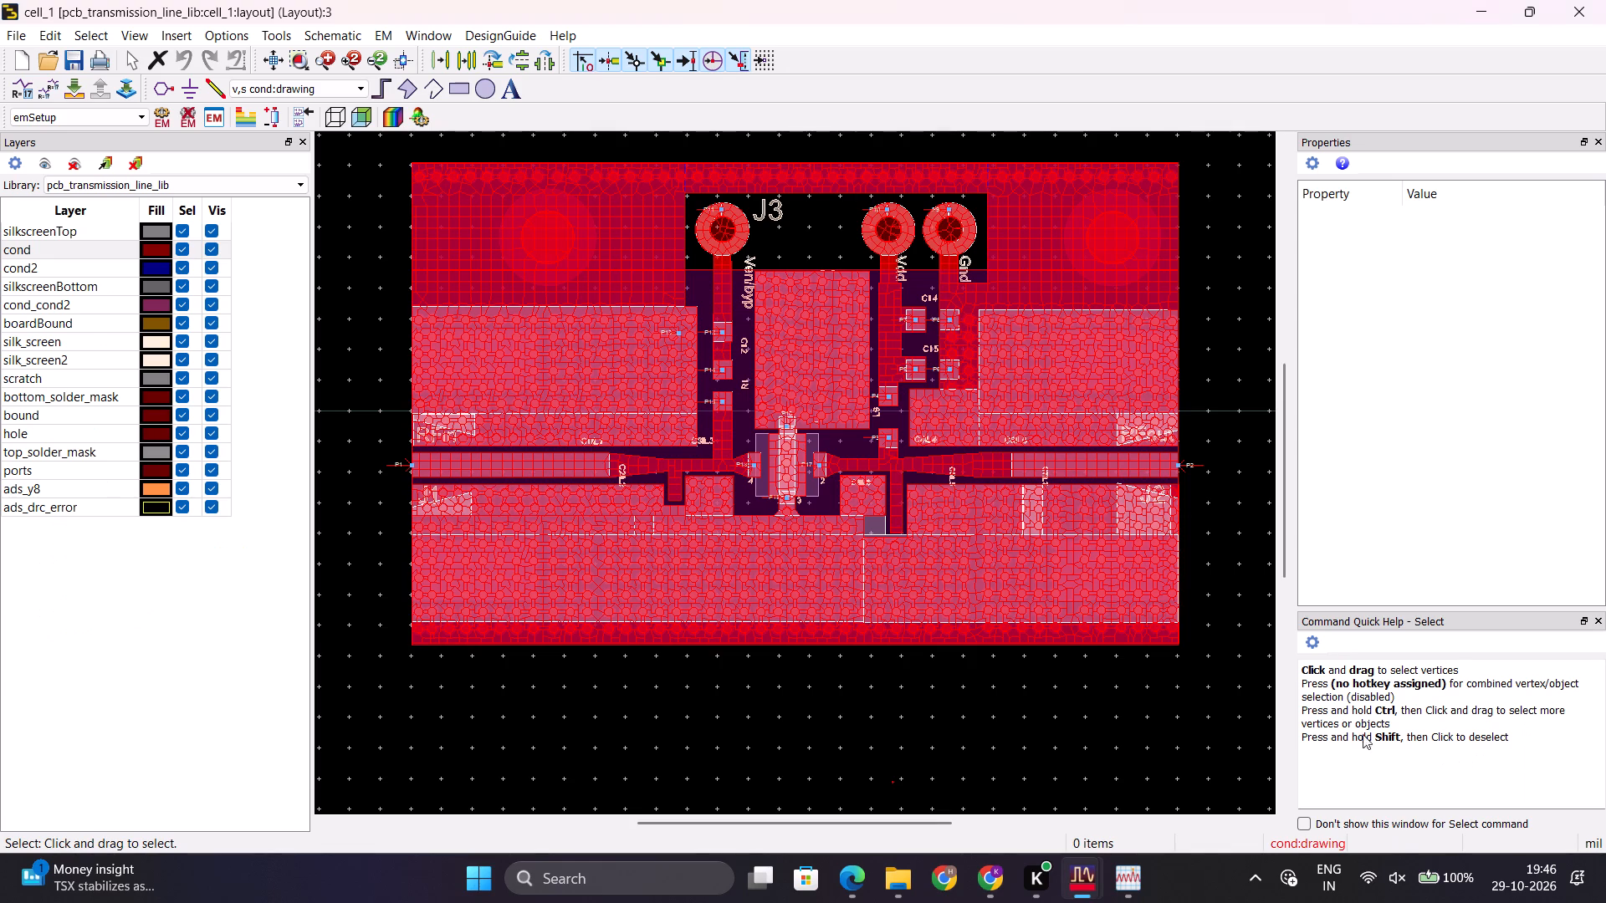
scroll(878, 394, "up", 3)
scroll(760, 497, "down", 2)
scroll(663, 559, "down", 1)
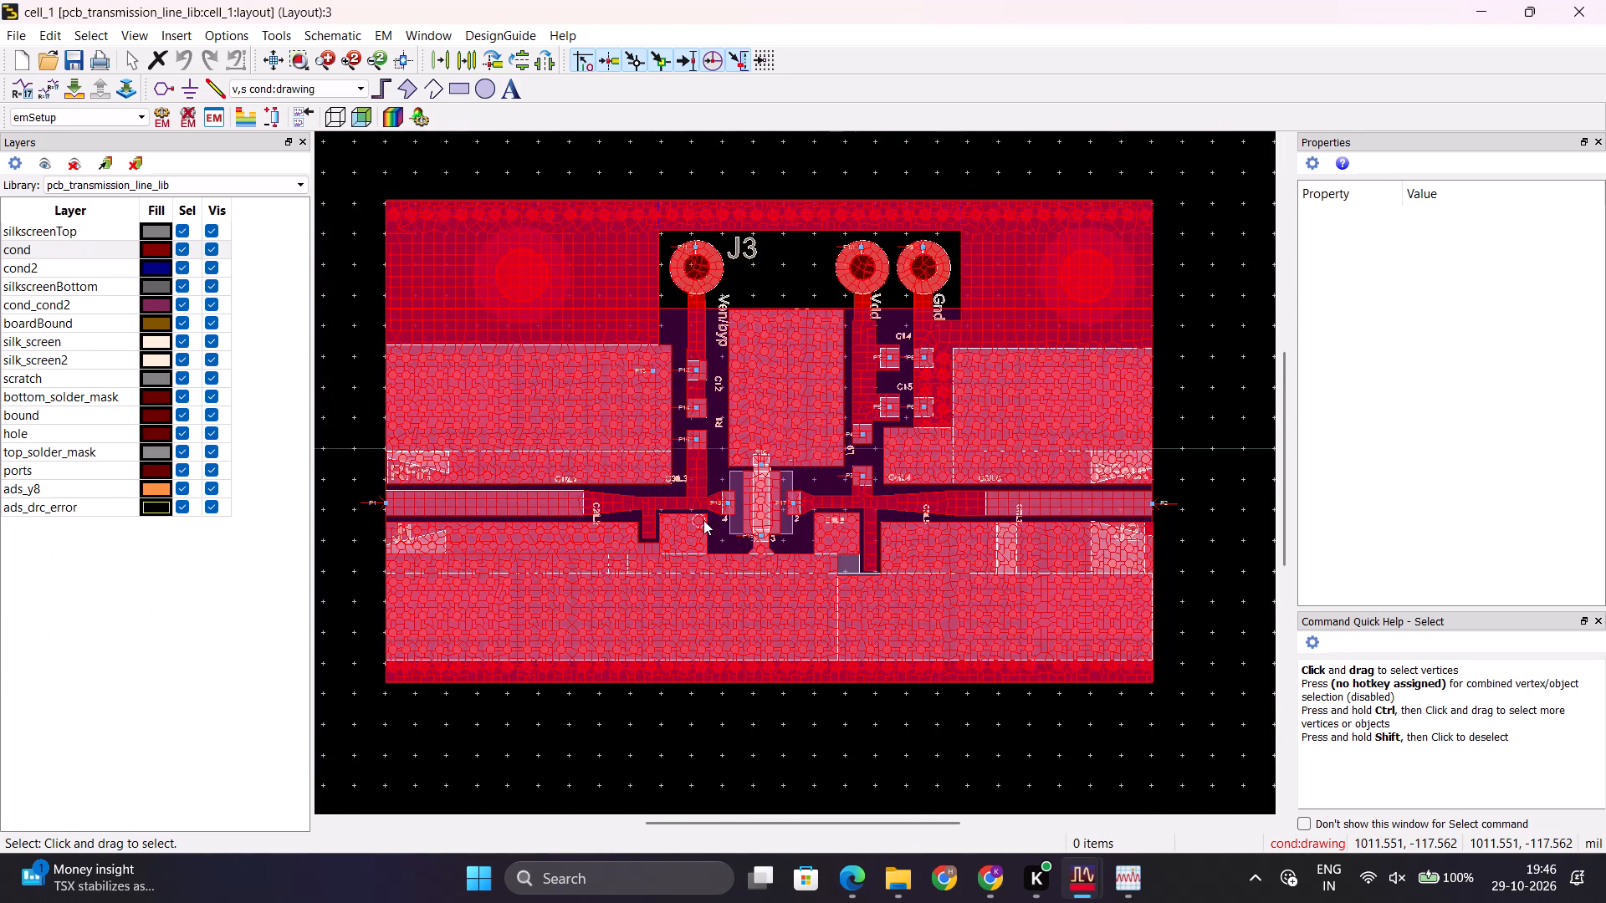
scroll(703, 520, "up", 2)
scroll(773, 484, "down", 2)
scroll(790, 472, "up", 2)
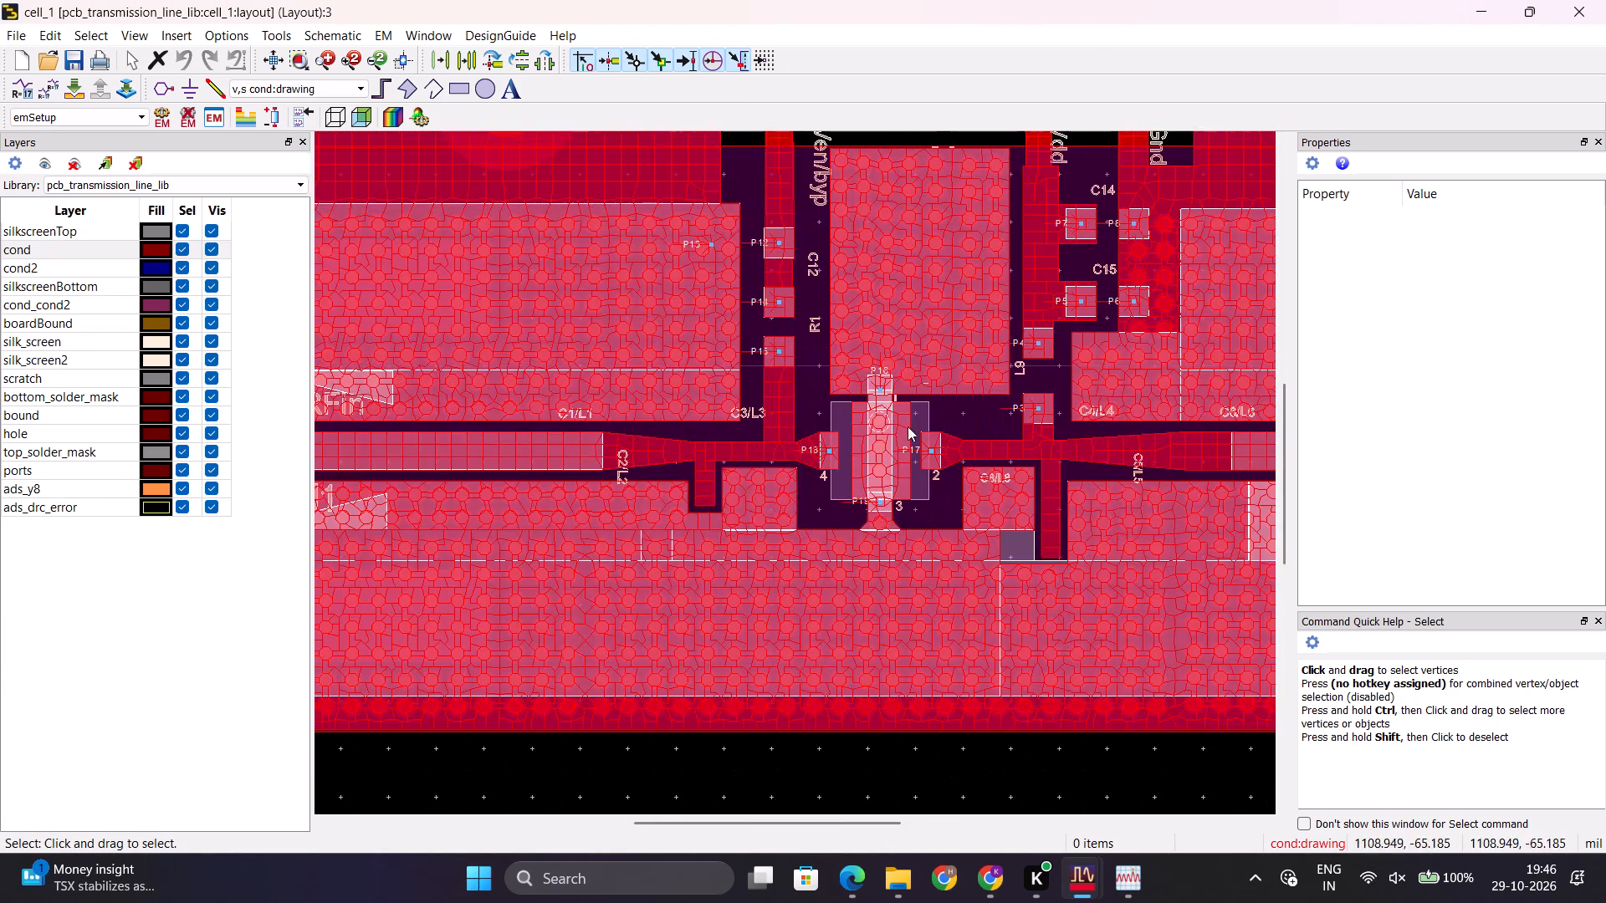
scroll(921, 426, "down", 2)
scroll(887, 473, "up", 4)
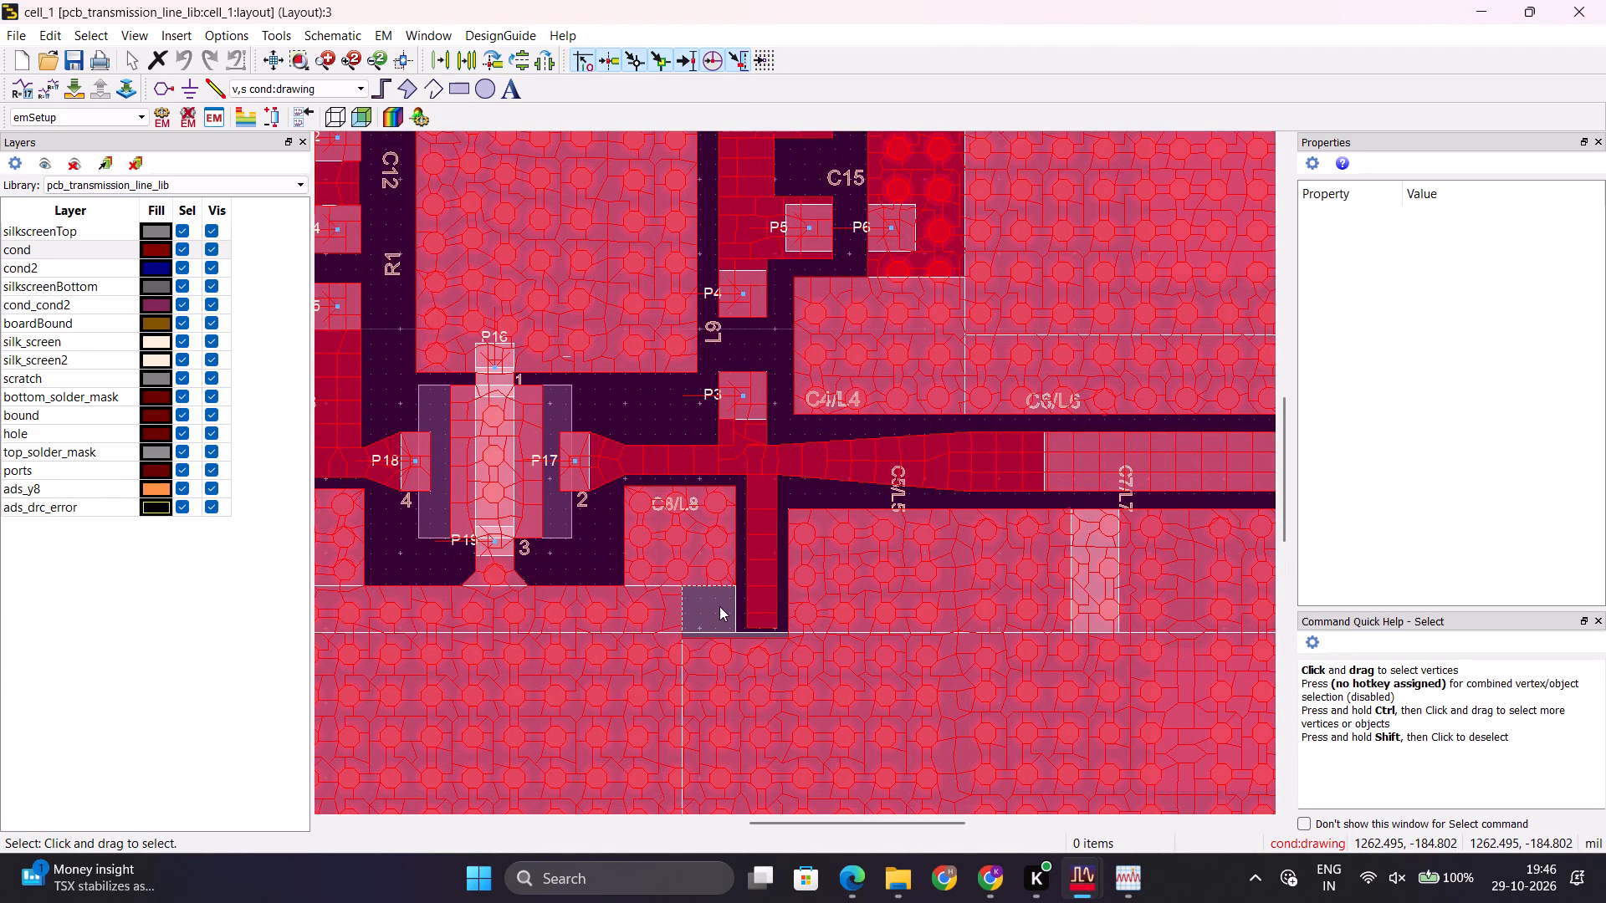
scroll(979, 536, "down", 2)
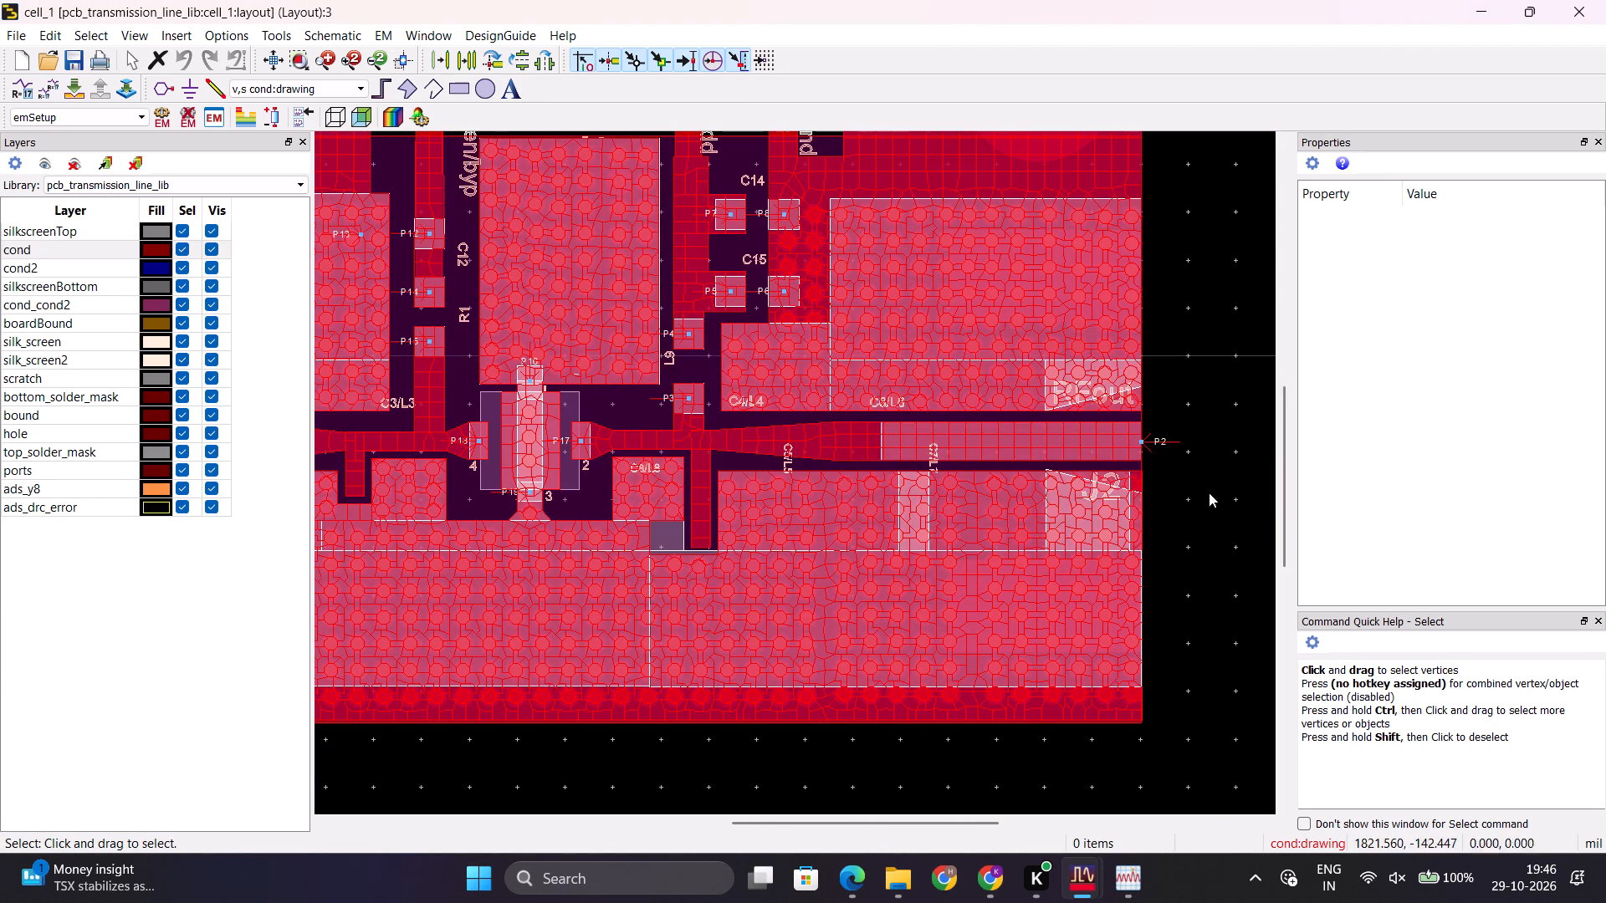
left_click(1209, 492)
scroll(960, 346, "down", 2)
scroll(652, 389, "down", 1)
scroll(647, 419, "up", 3)
scroll(776, 466, "down", 2)
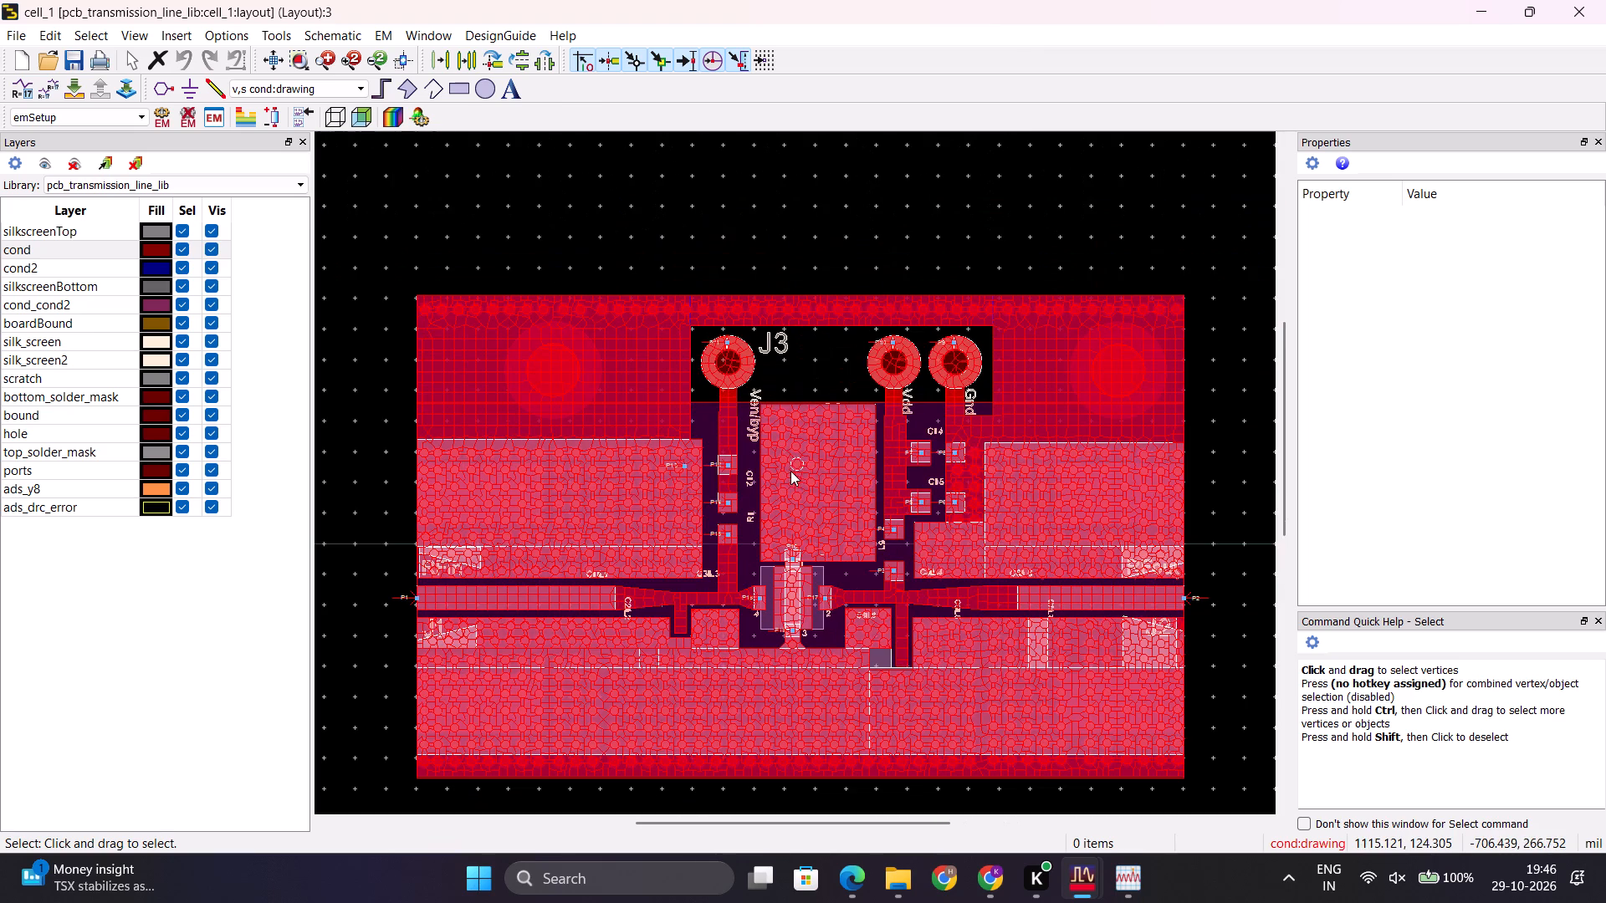
left_click(1491, 0)
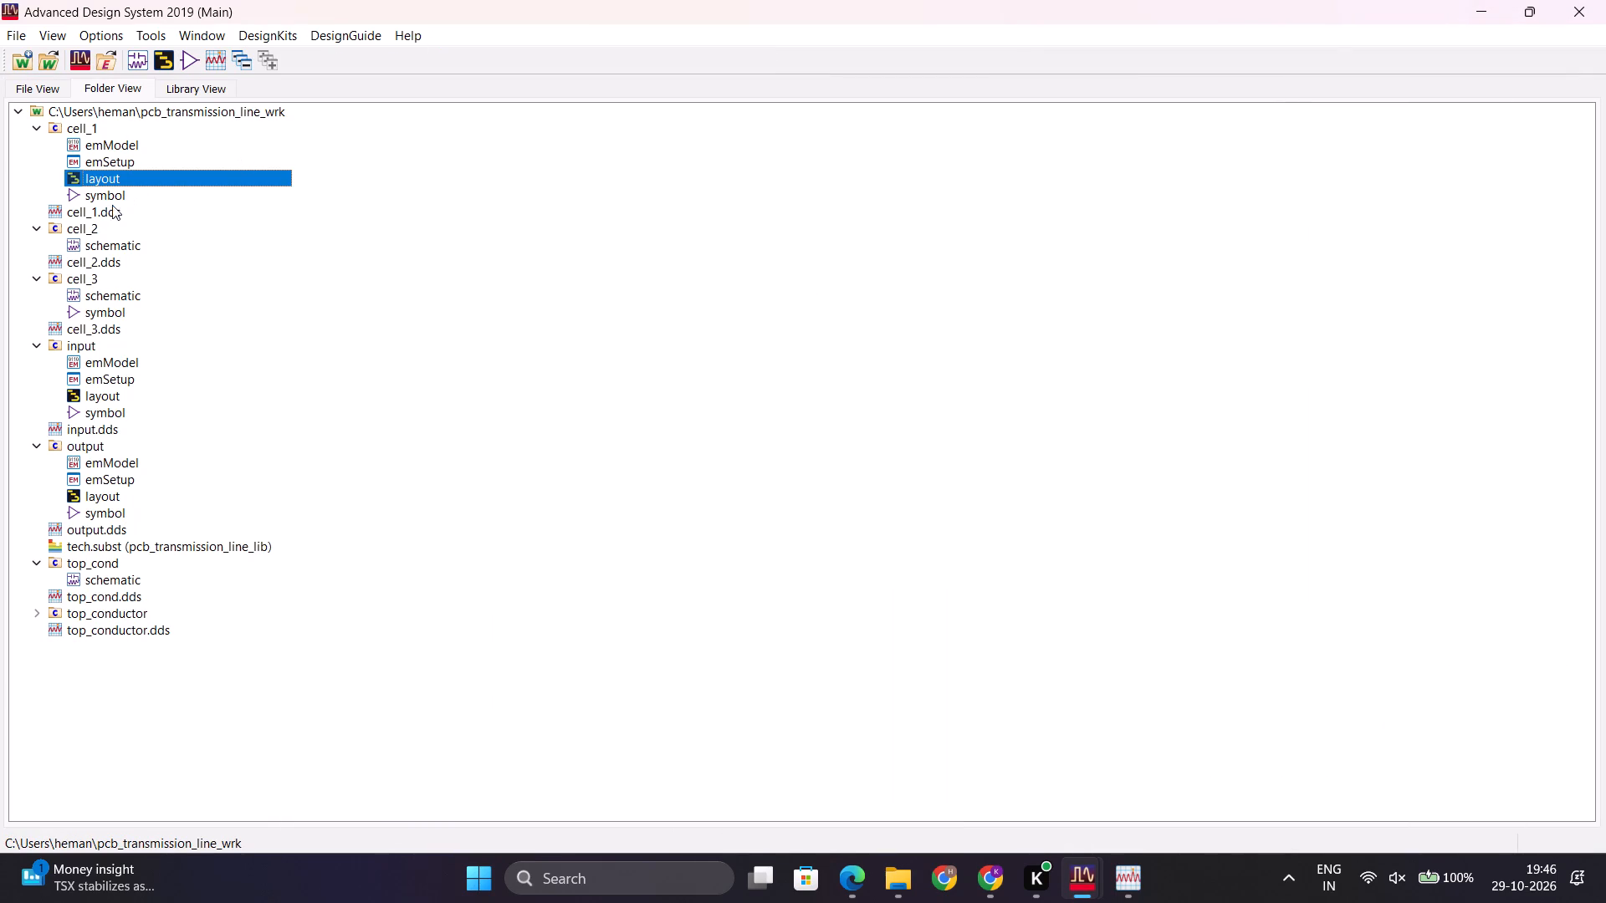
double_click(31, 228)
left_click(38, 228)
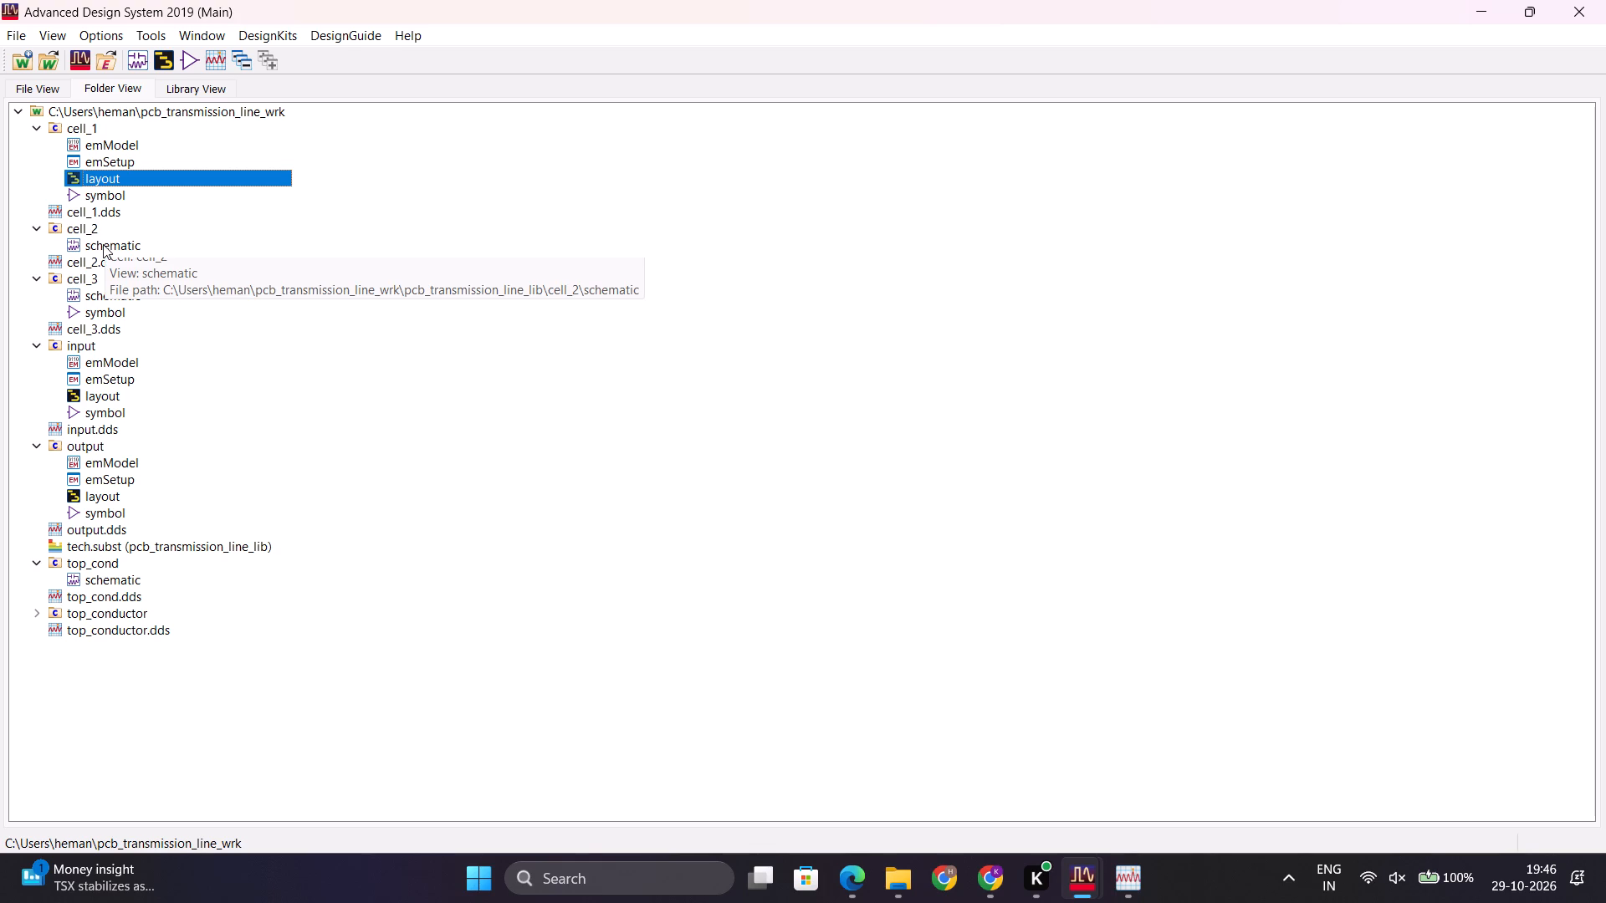
Return to the Overleaf report and examine the co-simulation schematic placeholders for the transmission-line and lumped-component designs in the compiled PDF.
left_click(1490, 0)
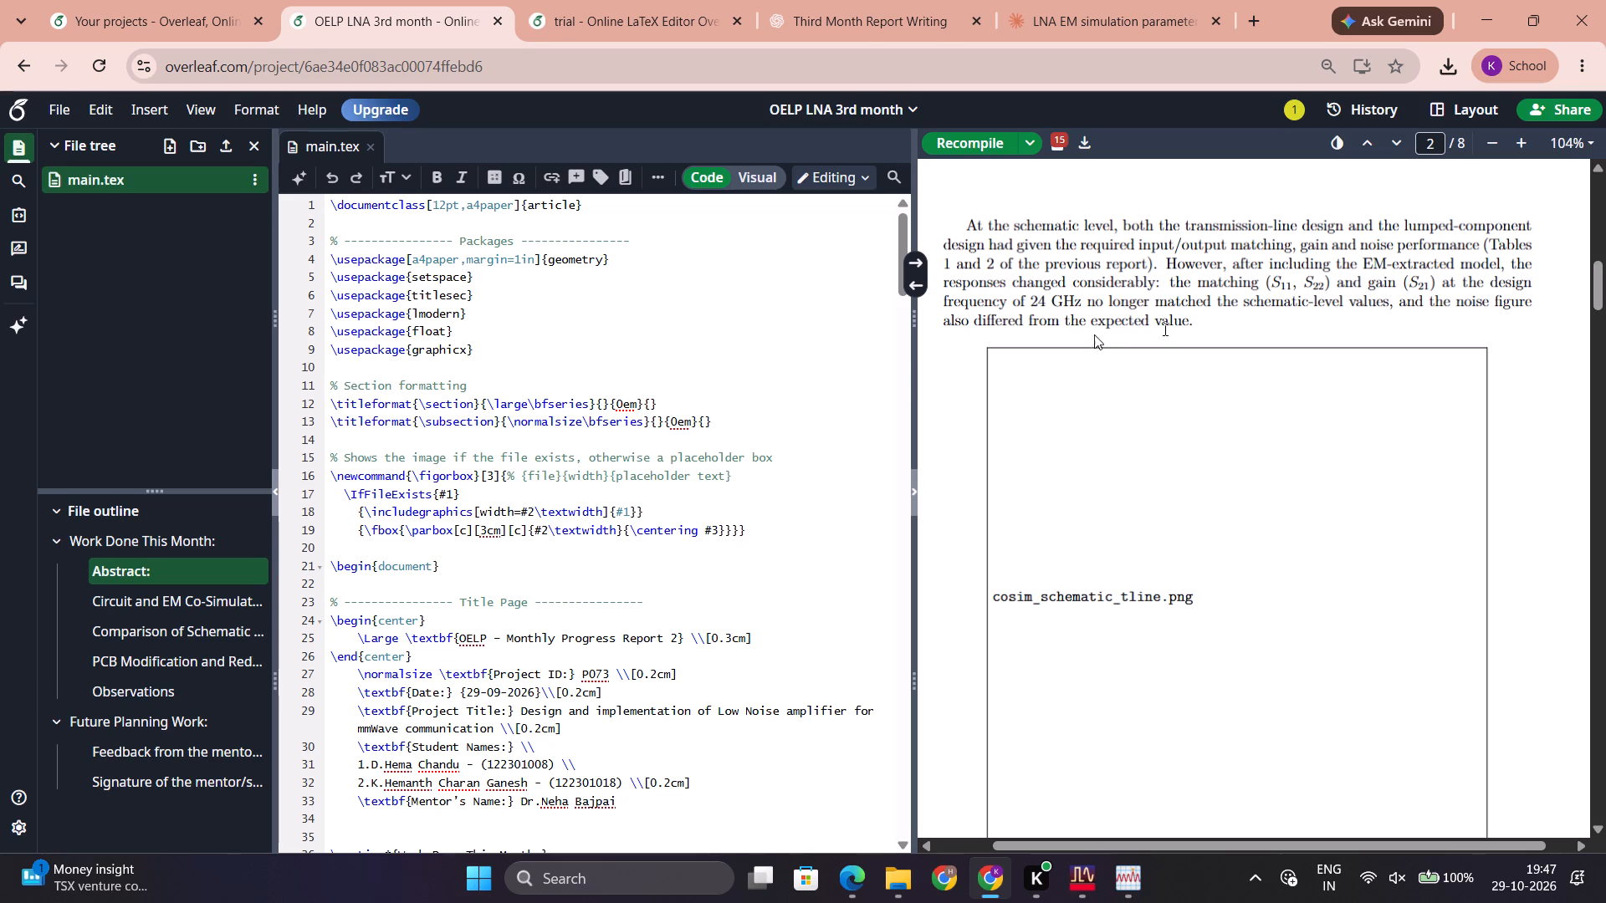
scroll(1189, 362, "down", 1)
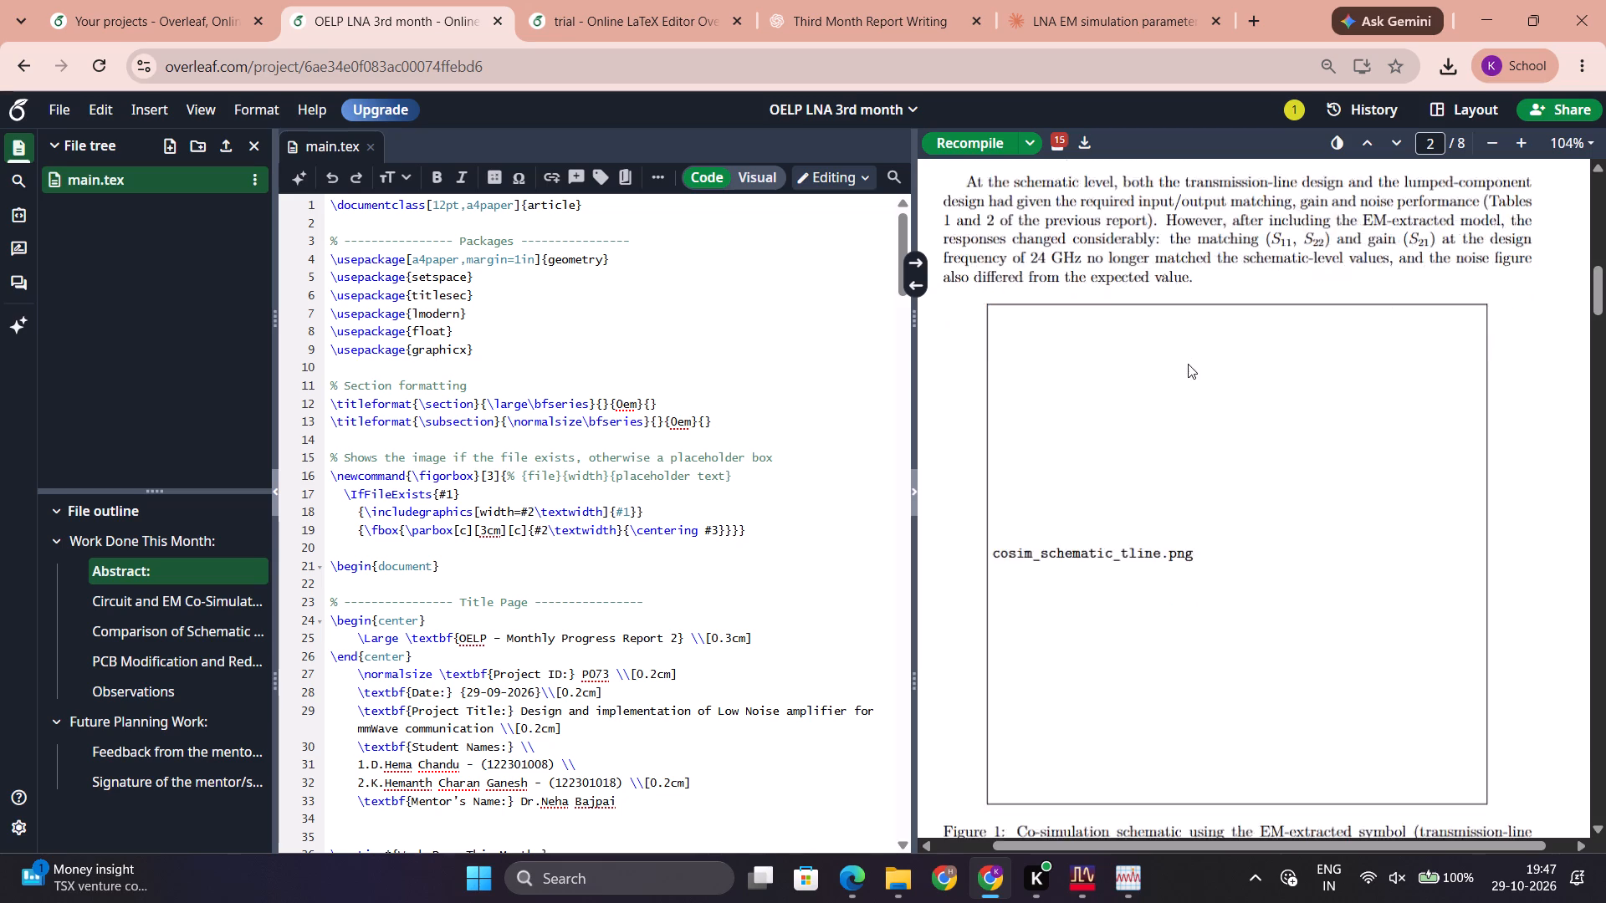
scroll(1188, 364, "down", 1)
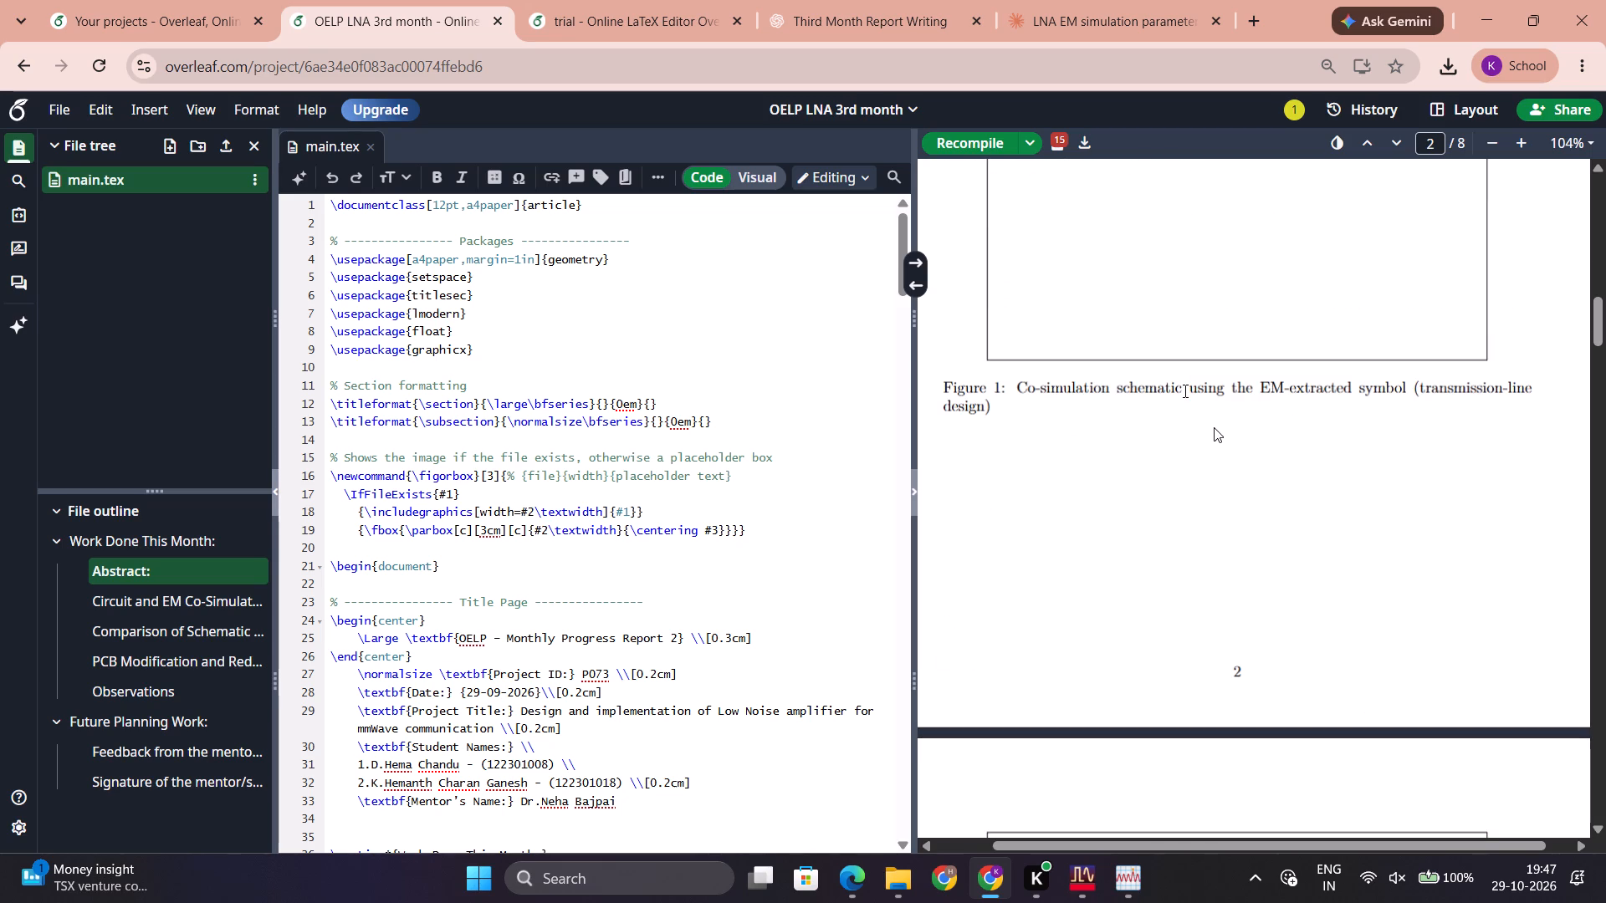
scroll(1337, 423, "down", 2)
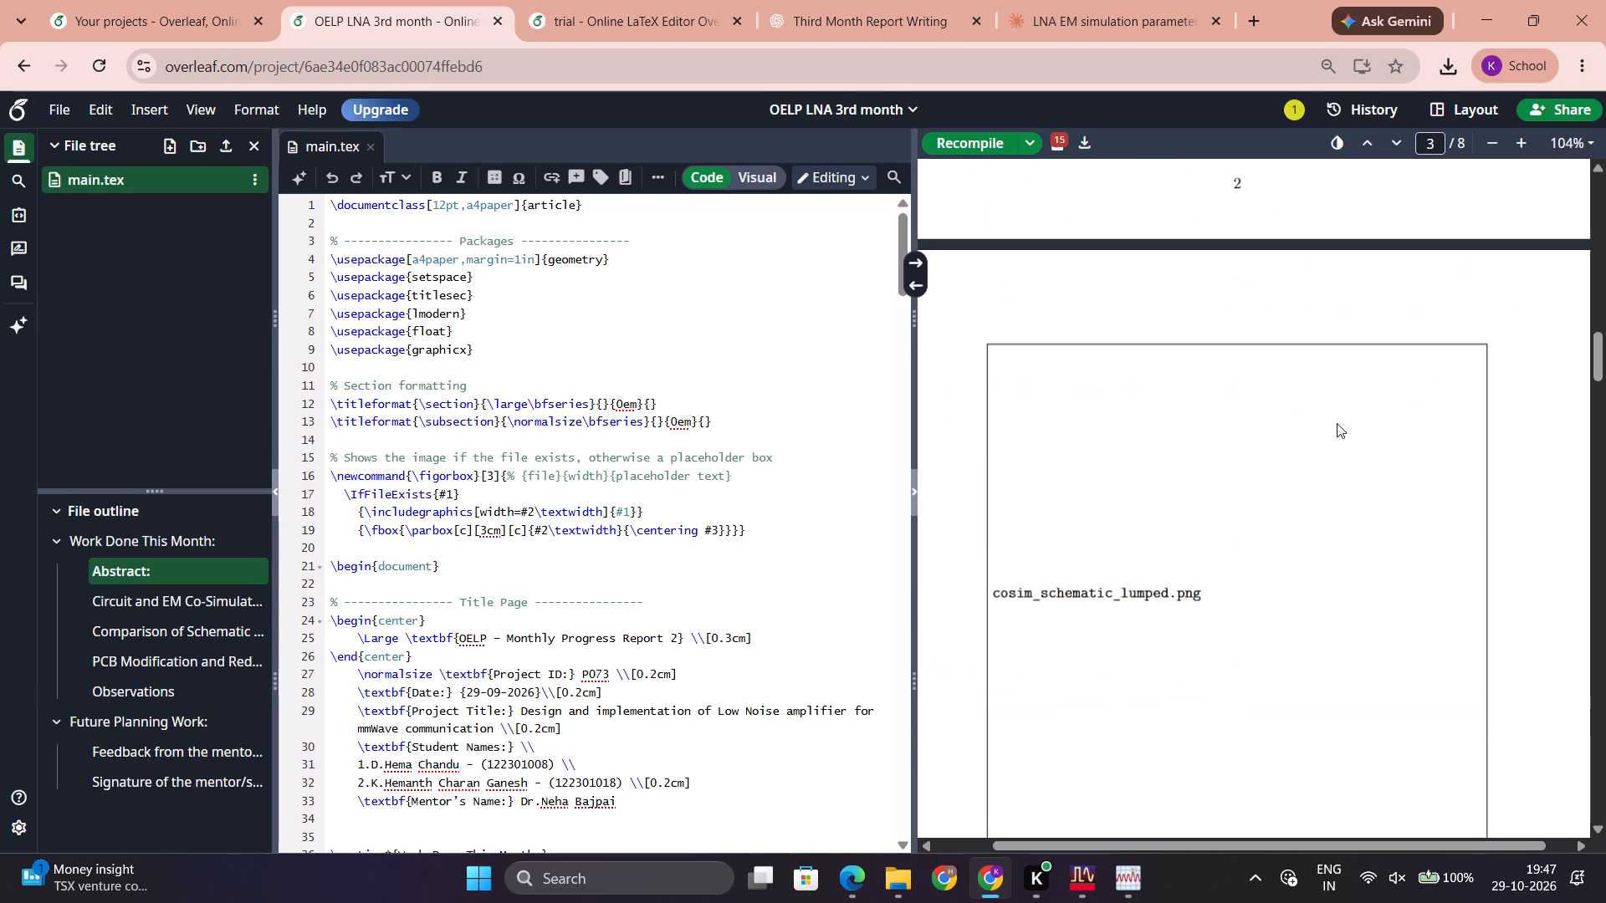
scroll(1324, 415, "down", 2)
scroll(1319, 418, "up", 3)
scroll(1302, 436, "down", 3)
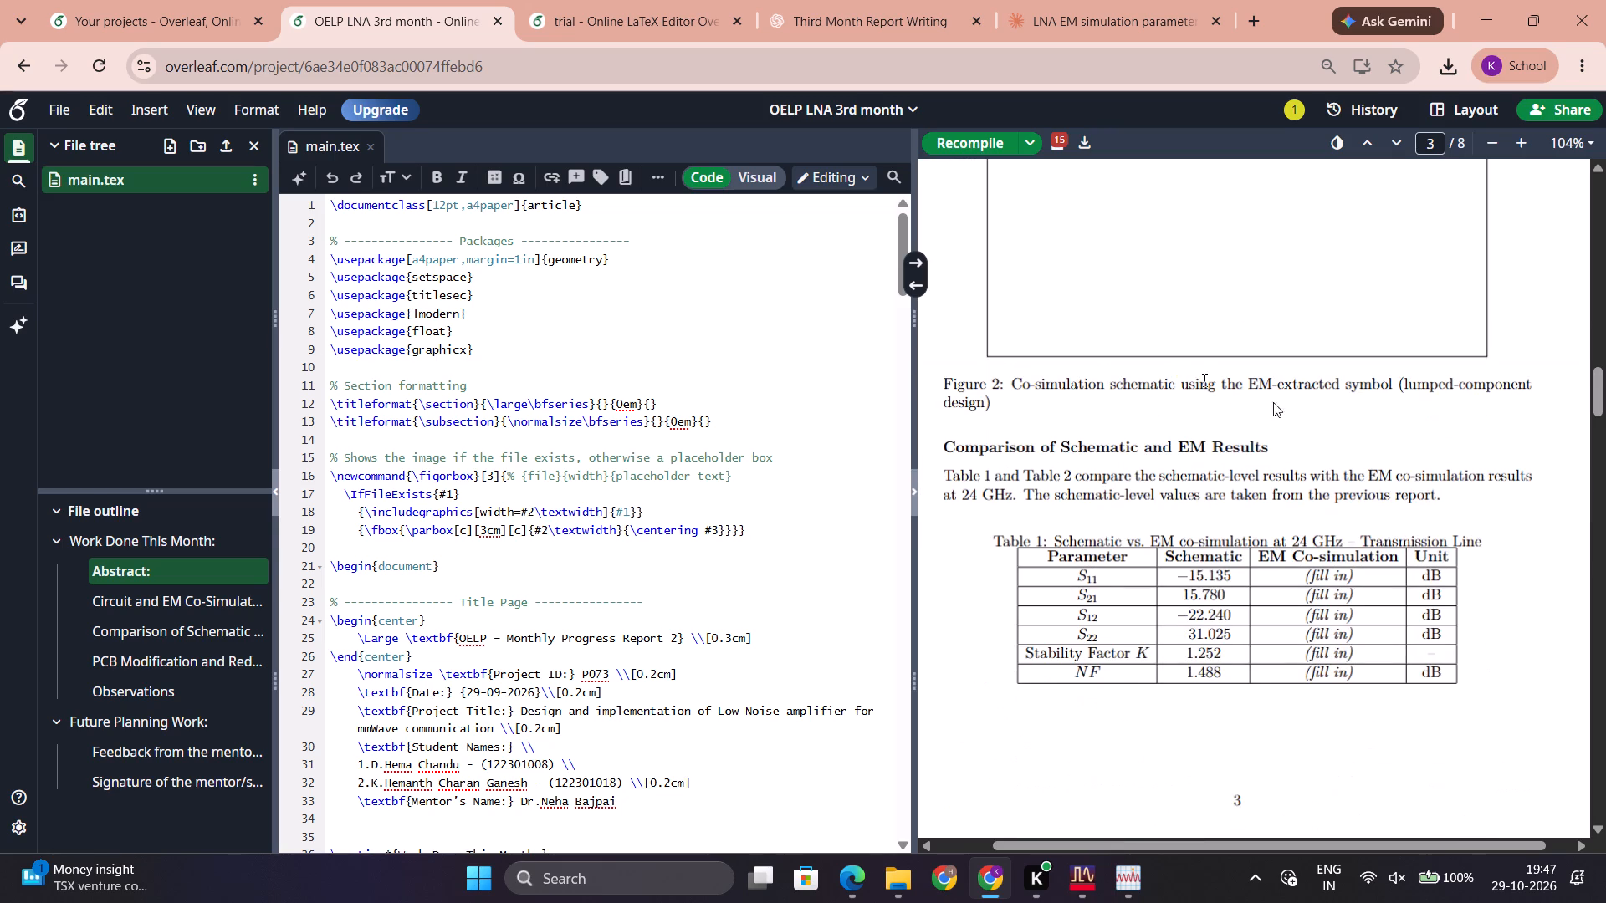
Review the Comparison of Schematic and EM Results tables, checking the EM co-simulation entries for the transmission-line and lumped-component designs.
scroll(1219, 498, "down", 1)
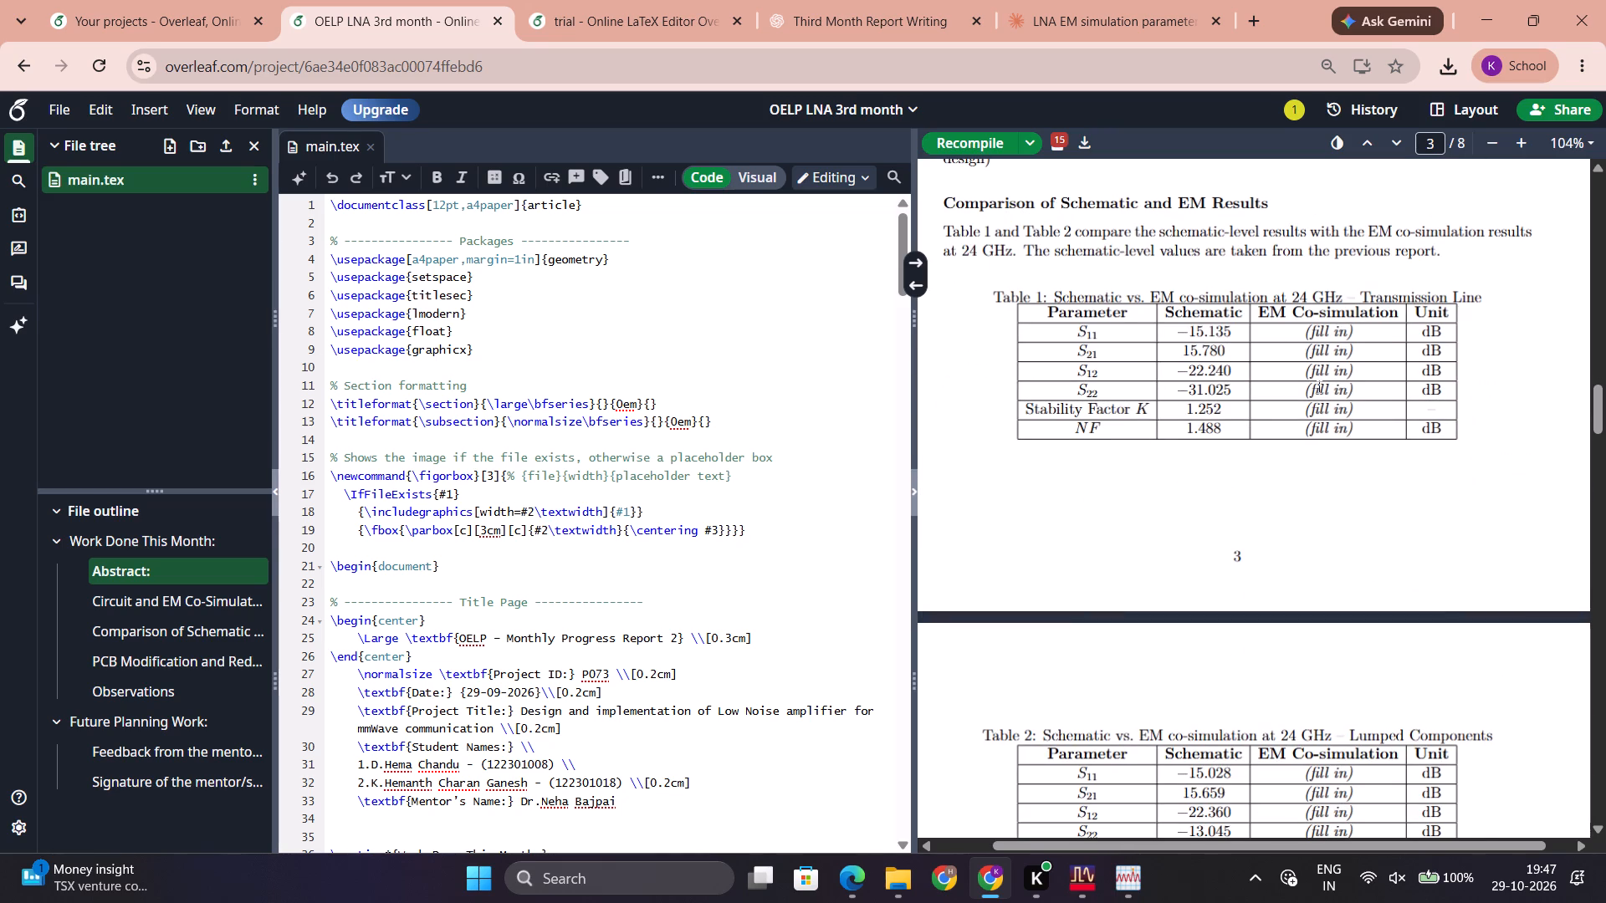
scroll(1317, 389, "down", 1)
scroll(1317, 389, "up", 1)
scroll(1317, 390, "down", 1)
scroll(1317, 390, "up", 1)
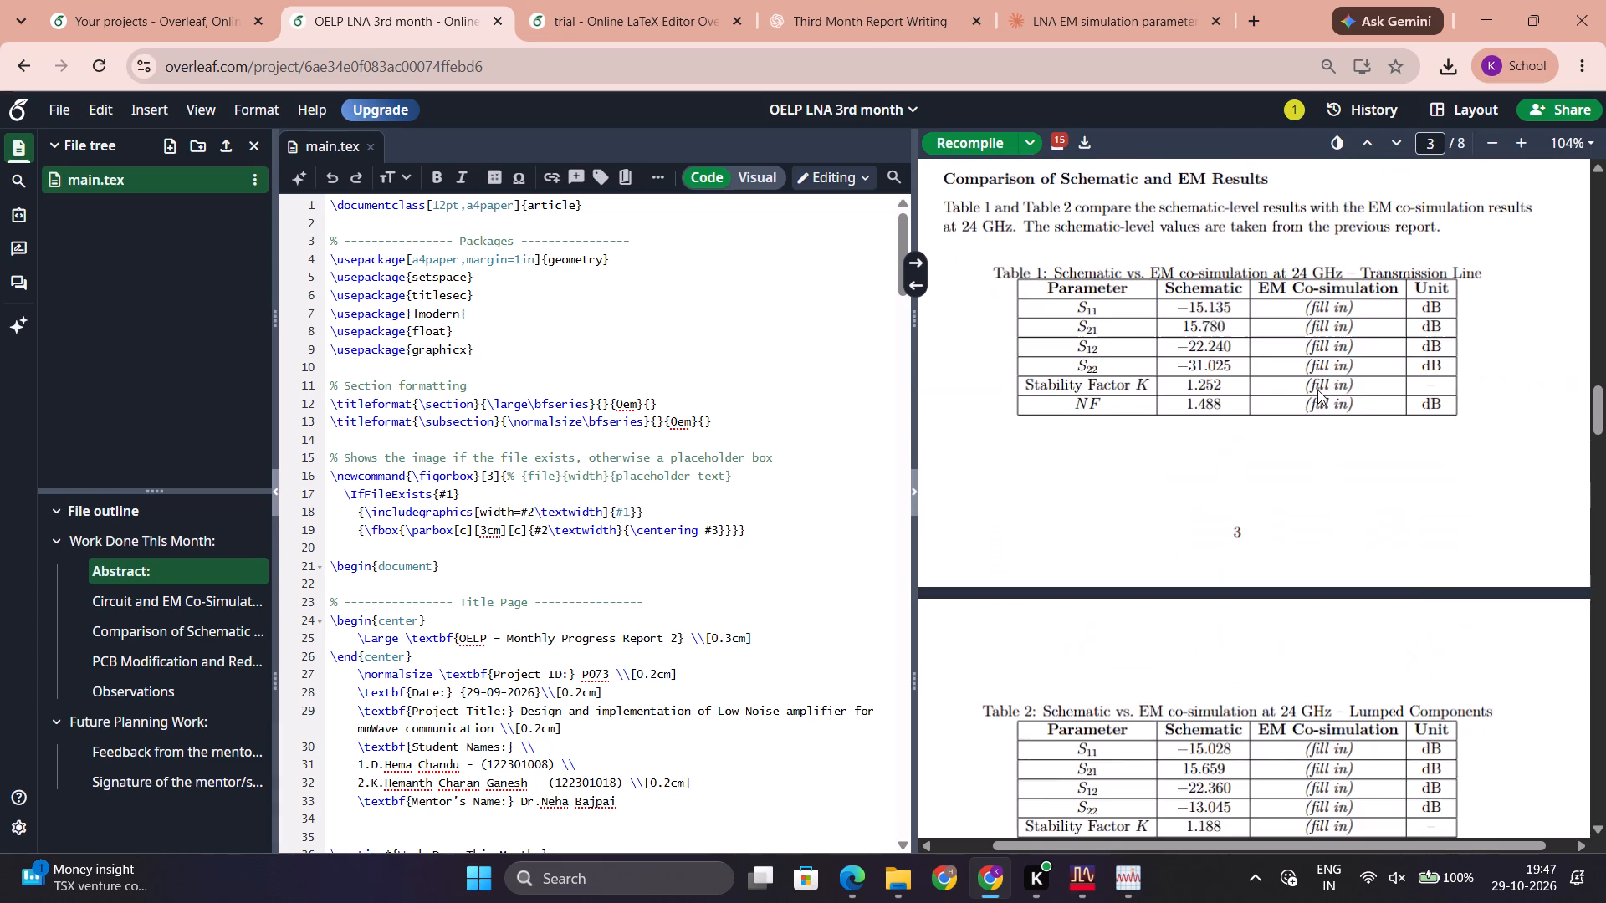
scroll(1317, 390, "down", 1)
scroll(1251, 416, "up", 1)
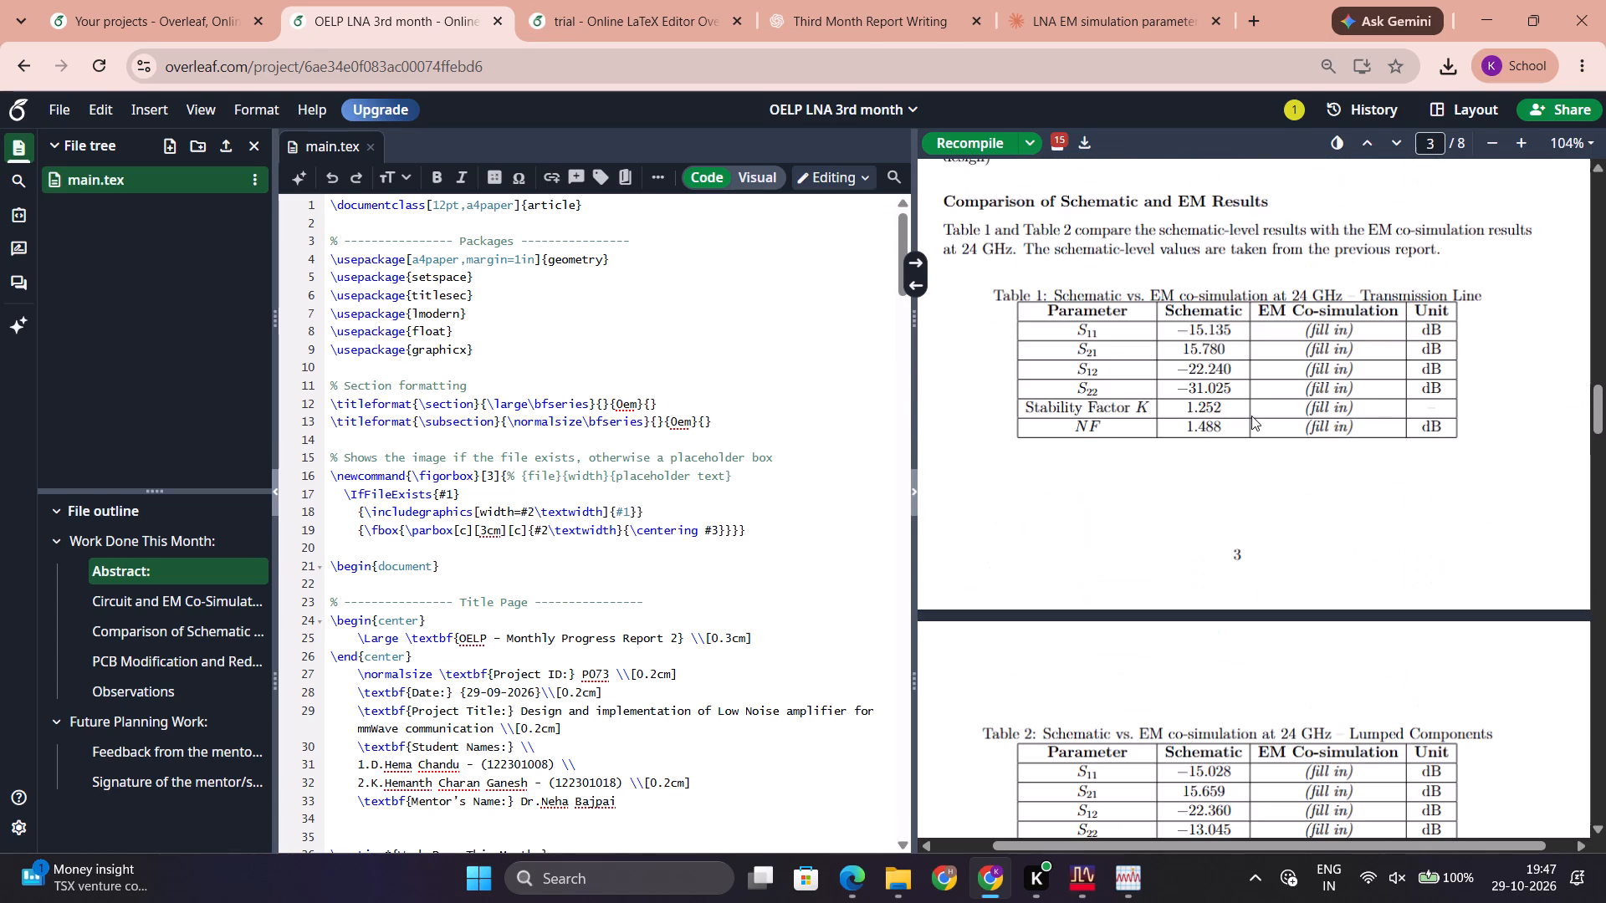
scroll(1251, 416, "down", 1)
scroll(1252, 416, "up", 1)
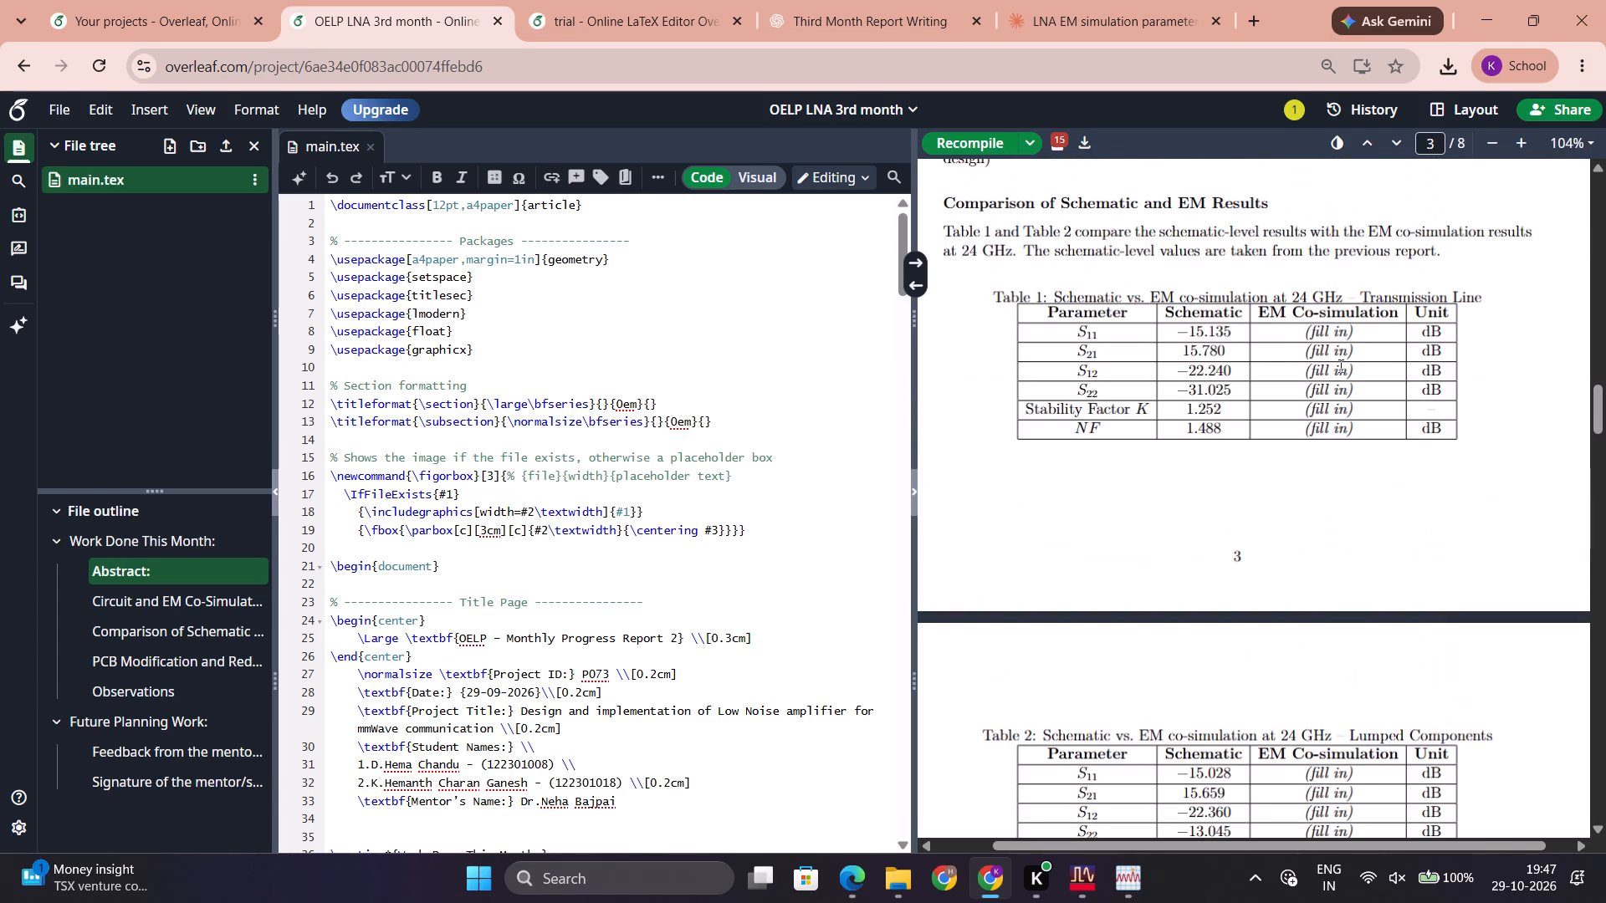
scroll(1423, 362, "down", 1)
scroll(1371, 395, "up", 1)
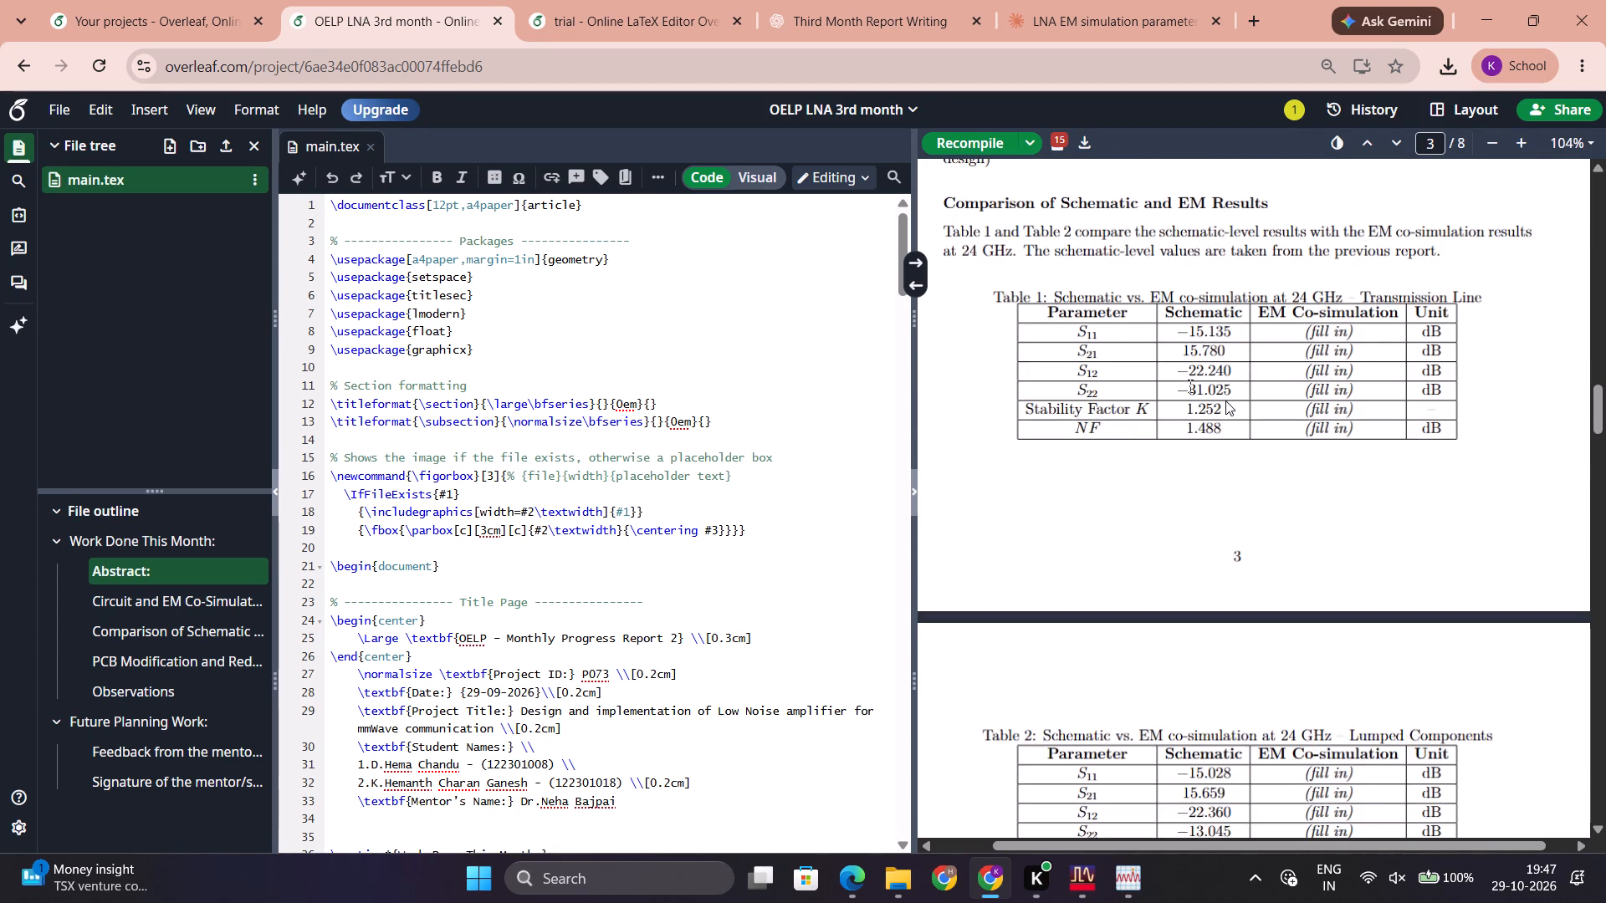
Look through the EM co-simulation result figure placeholders and read the PCB Modification and Redesign section.
scroll(1226, 401, "down", 4)
scroll(1226, 401, "up", 1)
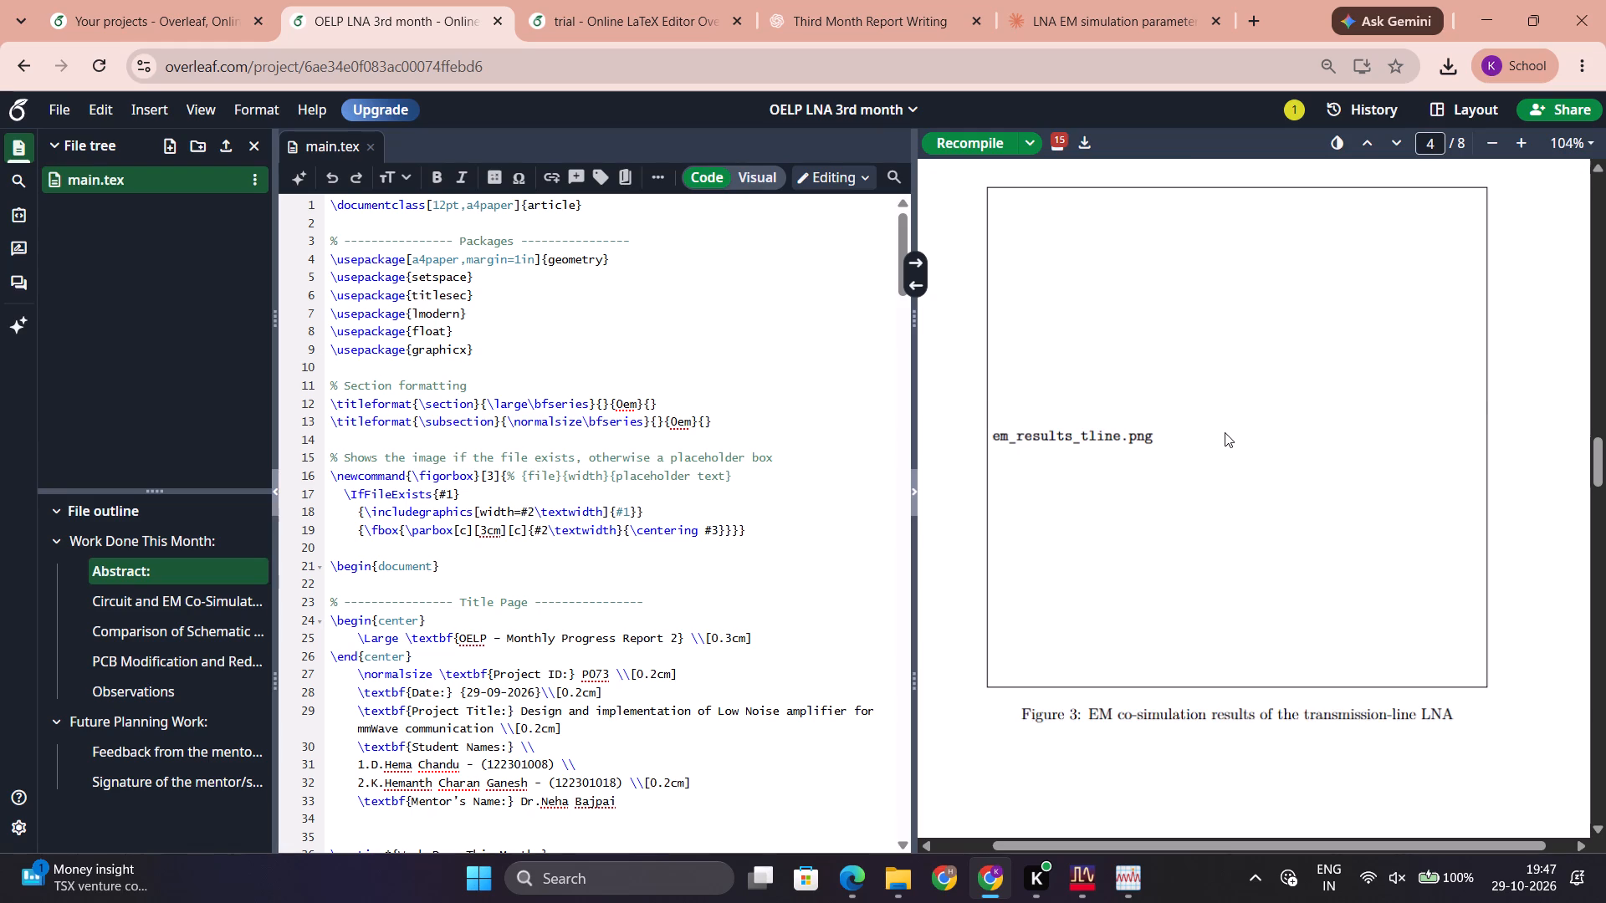
scroll(1225, 432, "up", 3)
scroll(1225, 432, "down", 9)
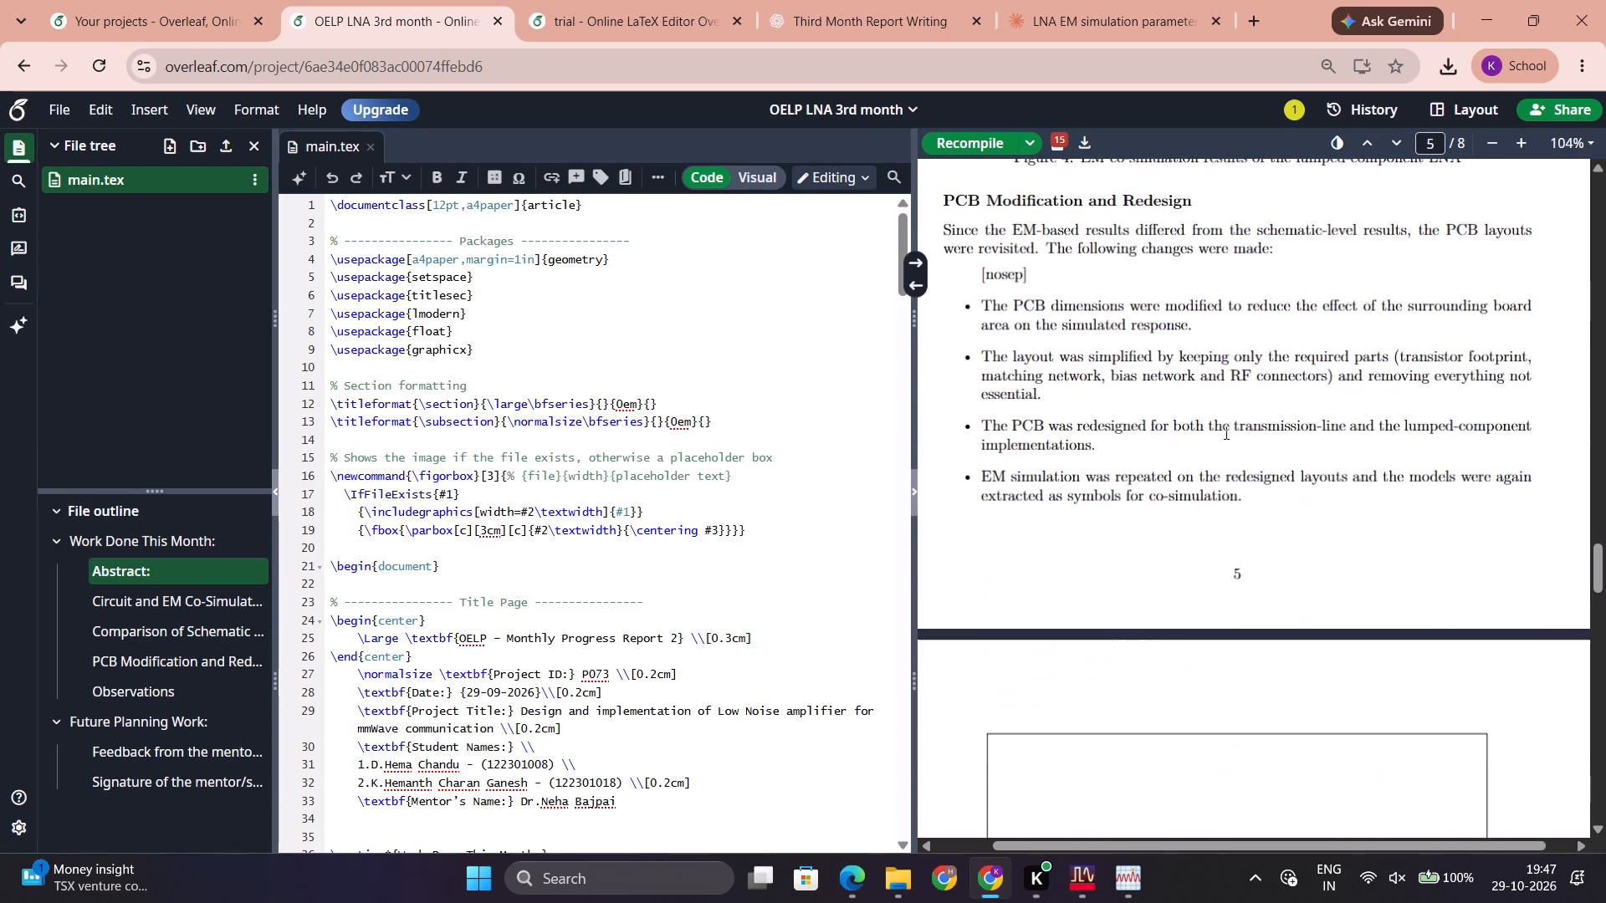
scroll(1225, 432, "up", 2)
scroll(1223, 433, "down", 2)
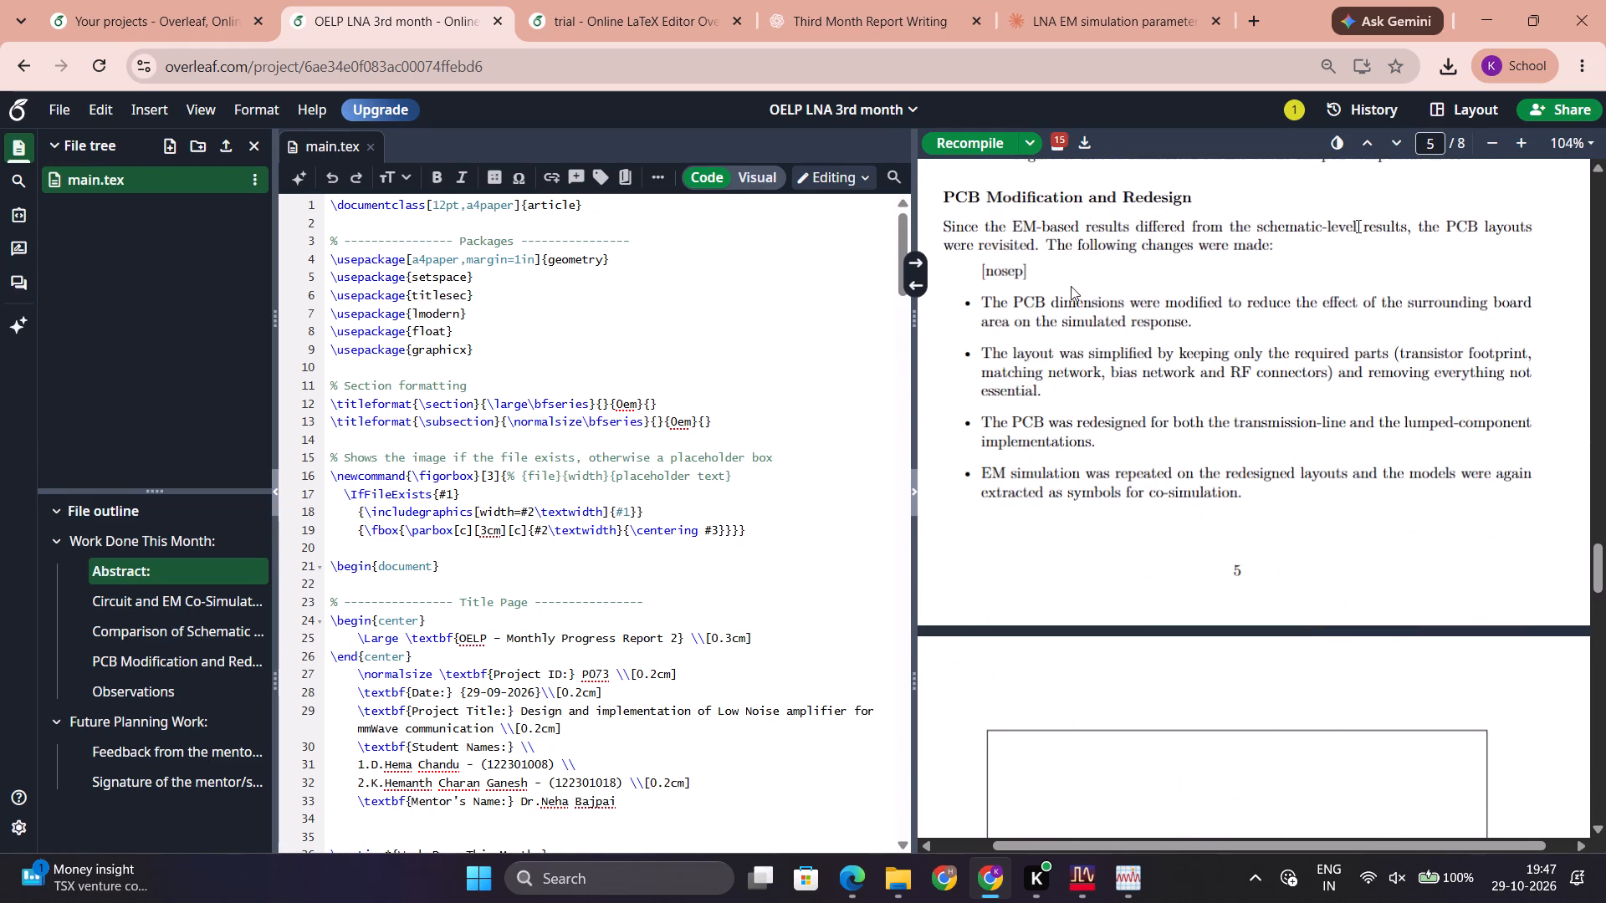
Locate the source of the PCB Modification and Redesign bullet list from its stray [nosep] text, and recompile the report.
double_click(1016, 274)
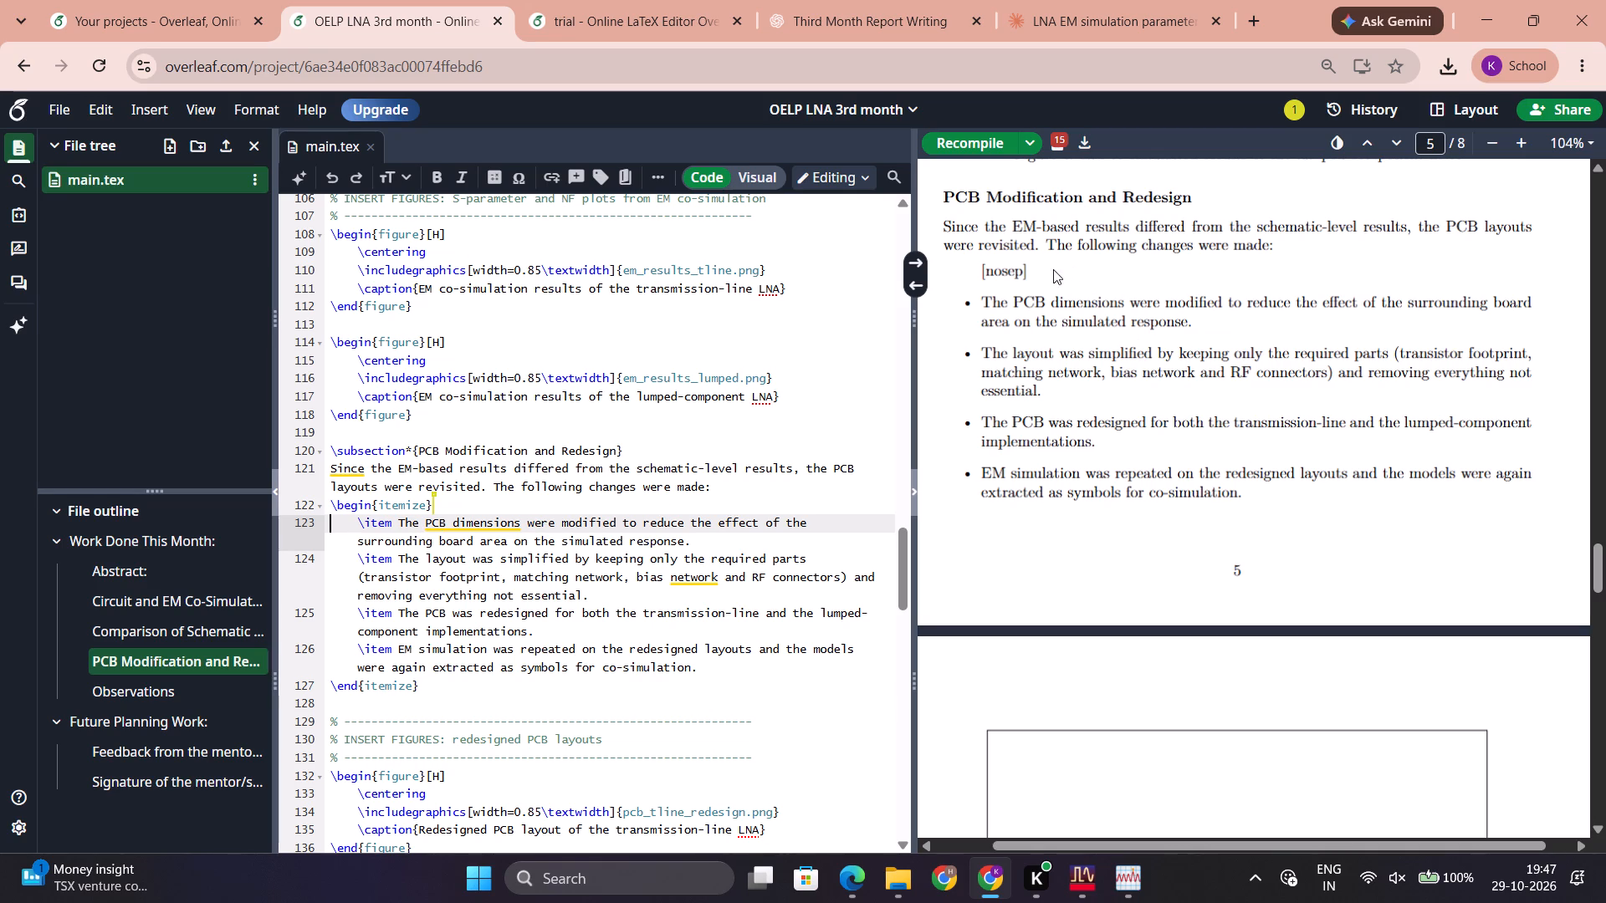
left_click(1017, 278)
double_click(1017, 272)
key("ctrl+s")
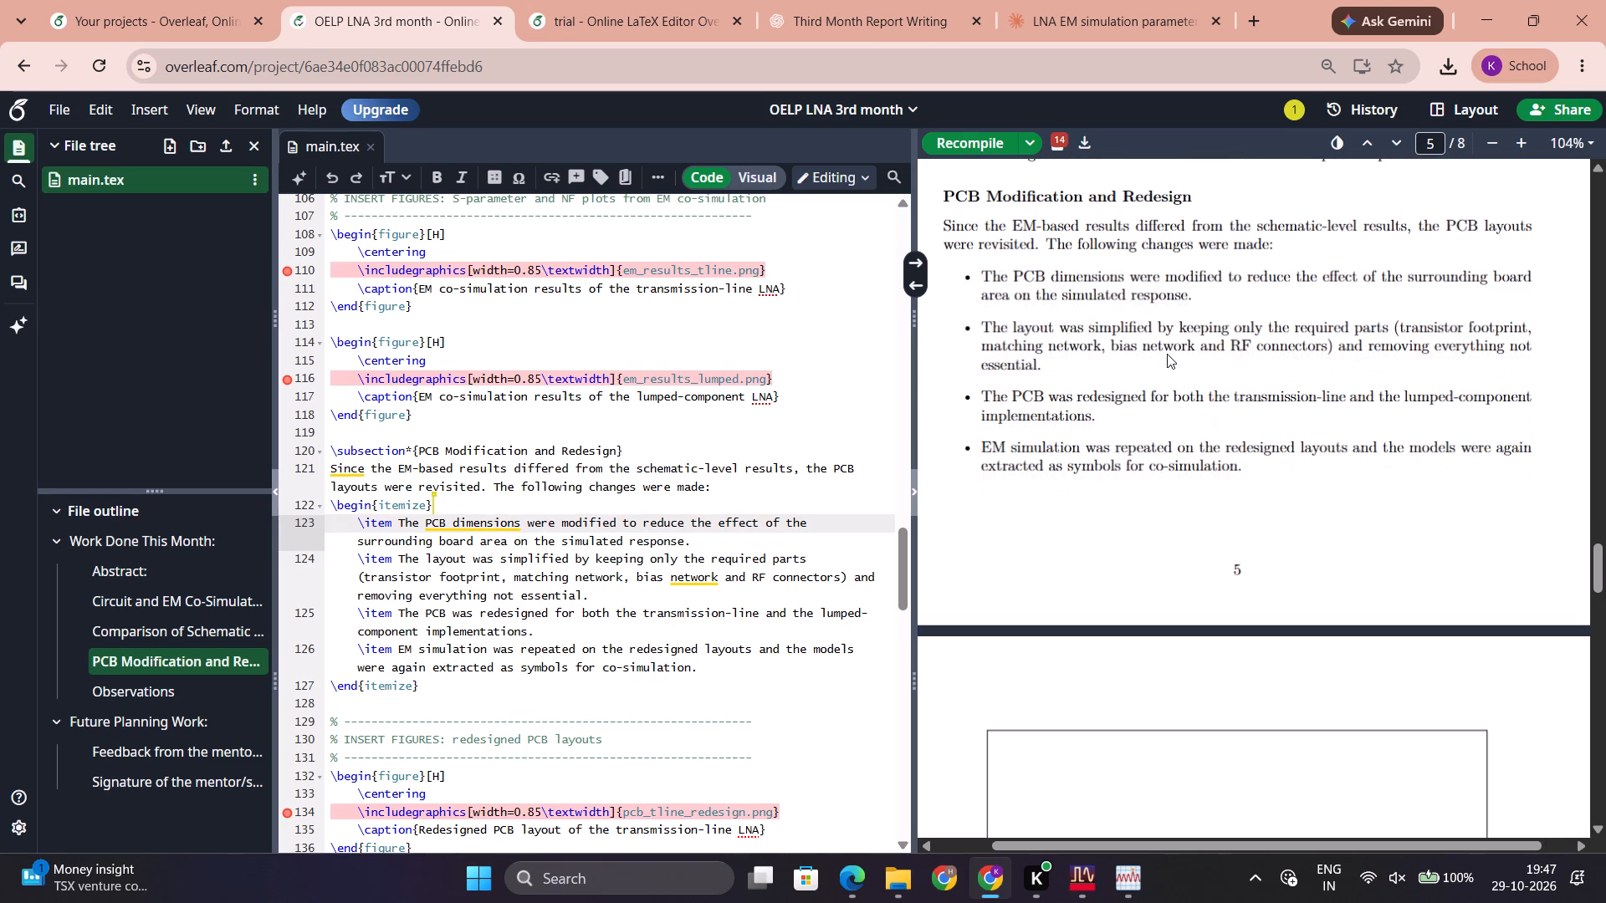
Review the recompiled PCB Modification and Redesign section and the redesigned PCB layout placeholders through to the Observations section.
scroll(1221, 333, "up", 2)
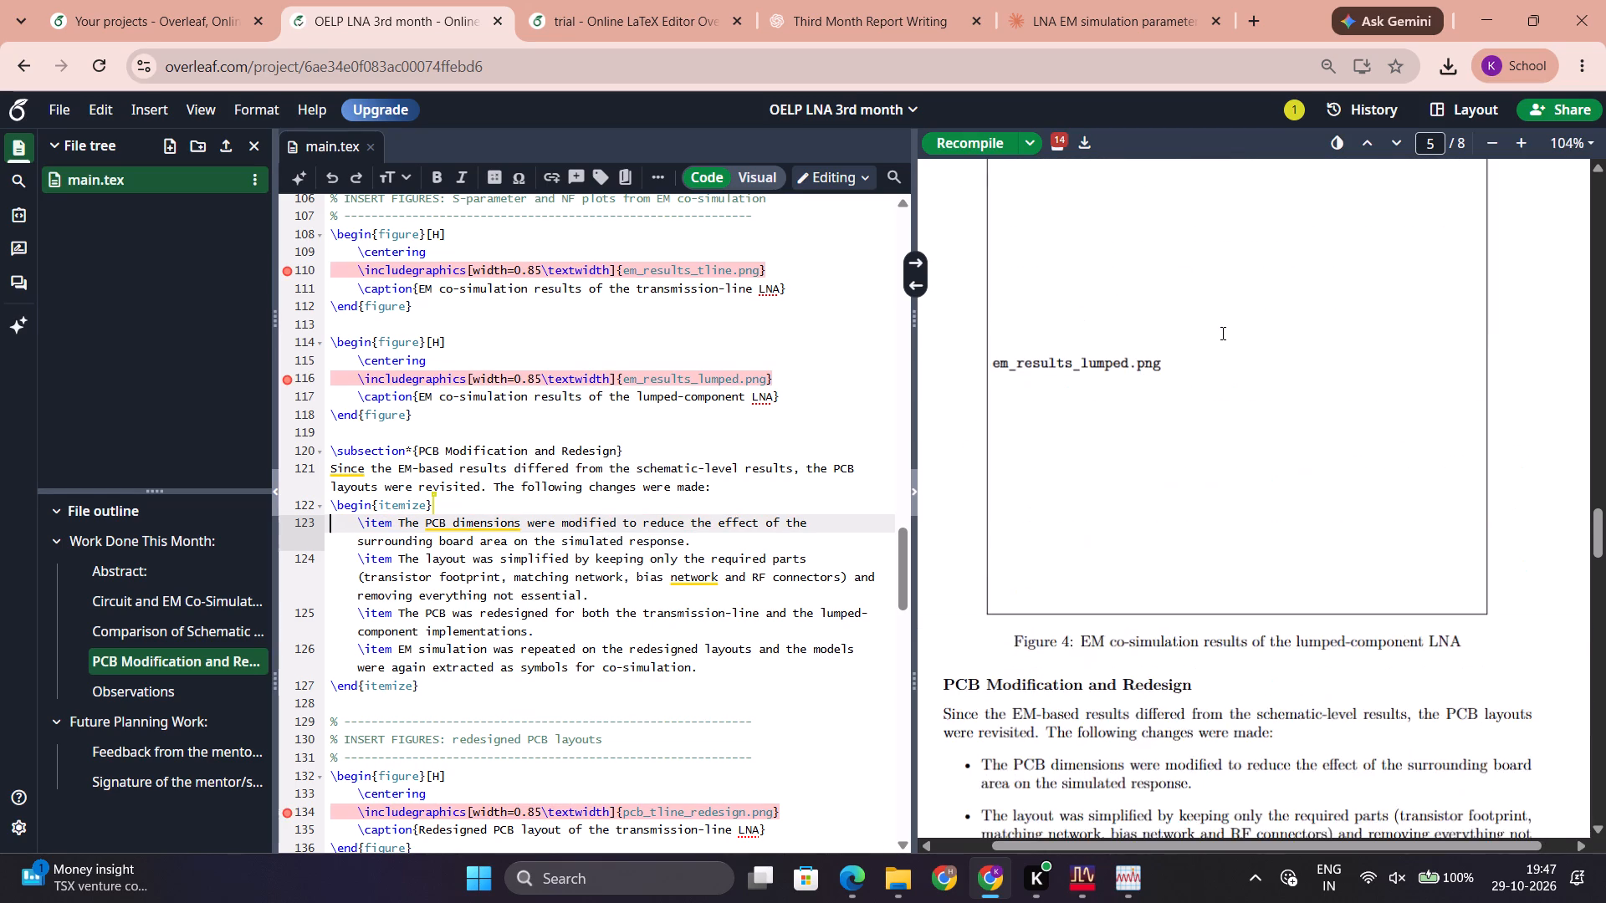
scroll(1221, 333, "down", 2)
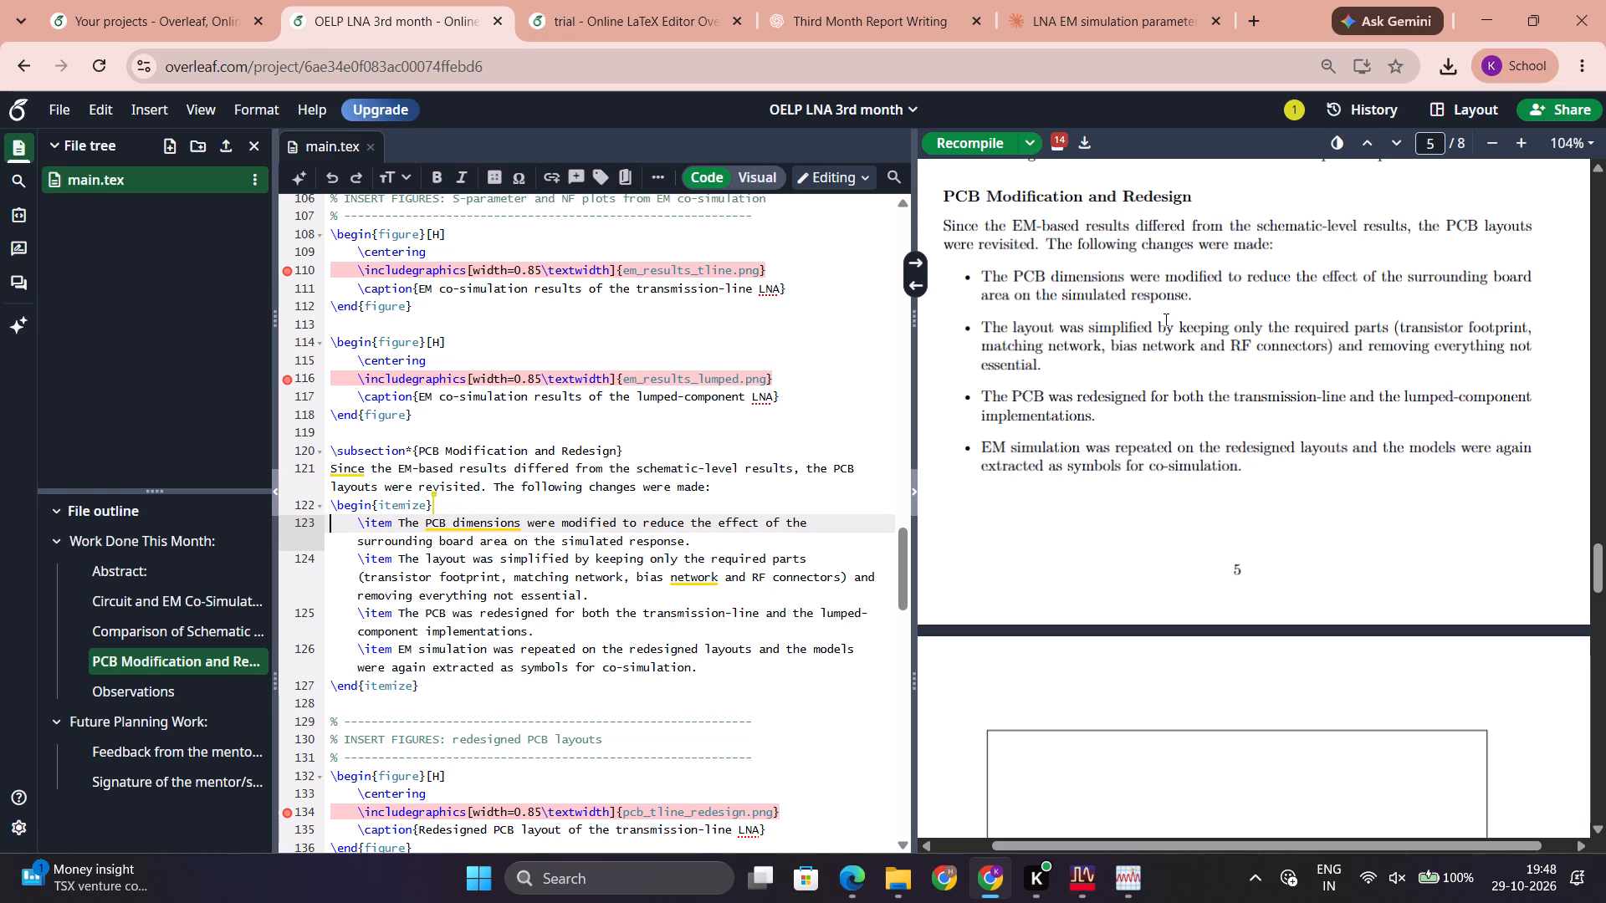
scroll(1127, 422, "down", 2)
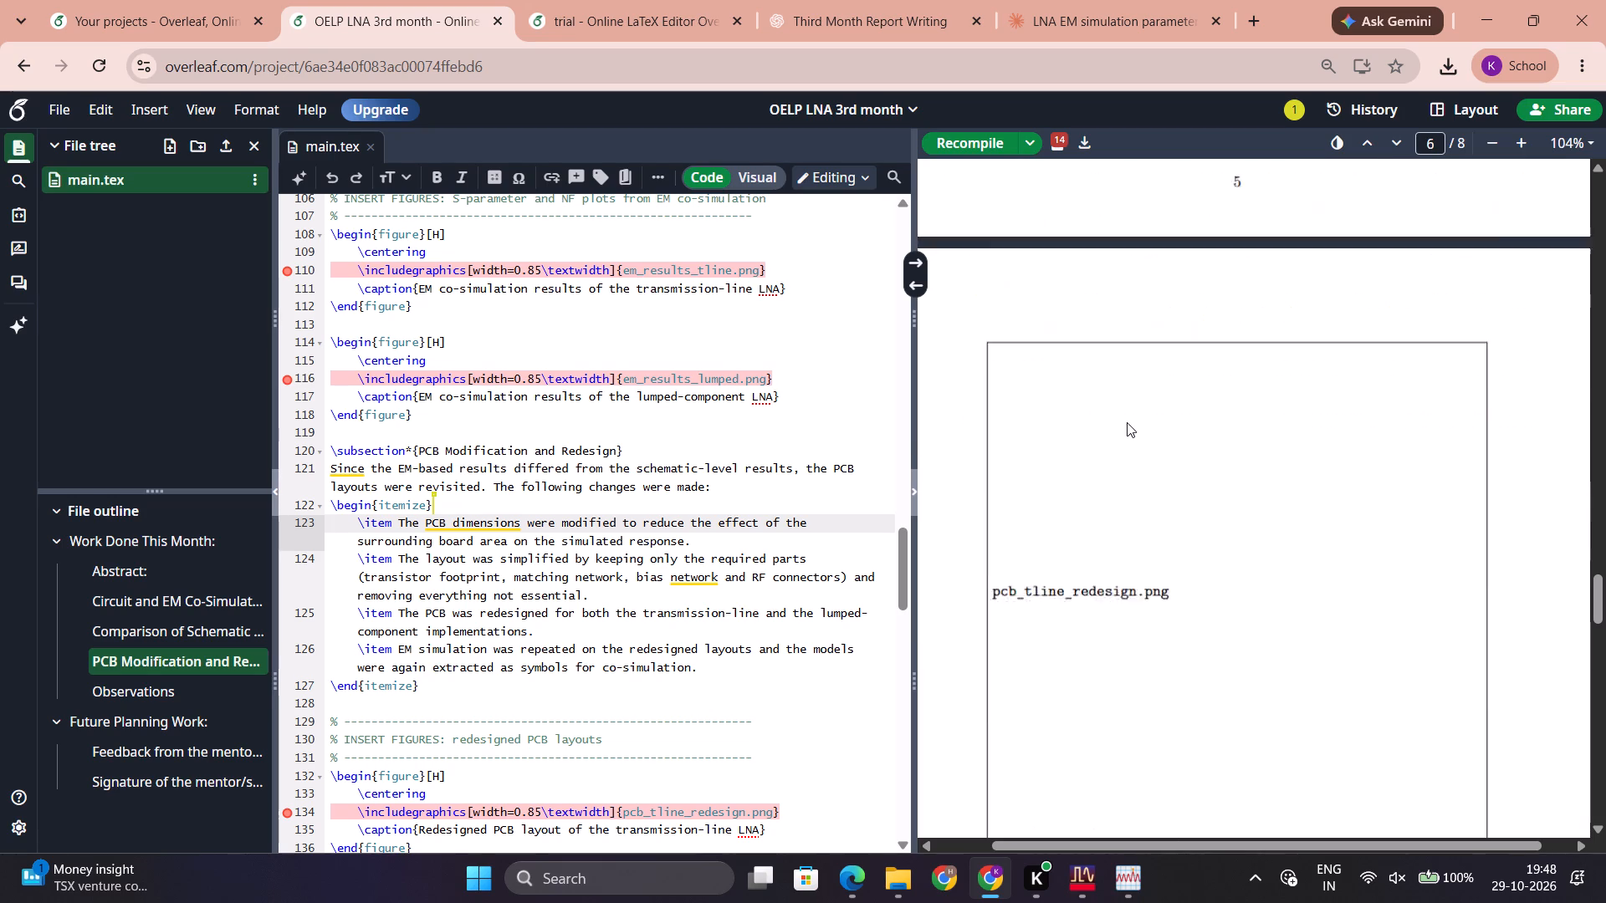
scroll(1127, 422, "up", 2)
scroll(1325, 419, "down", 3)
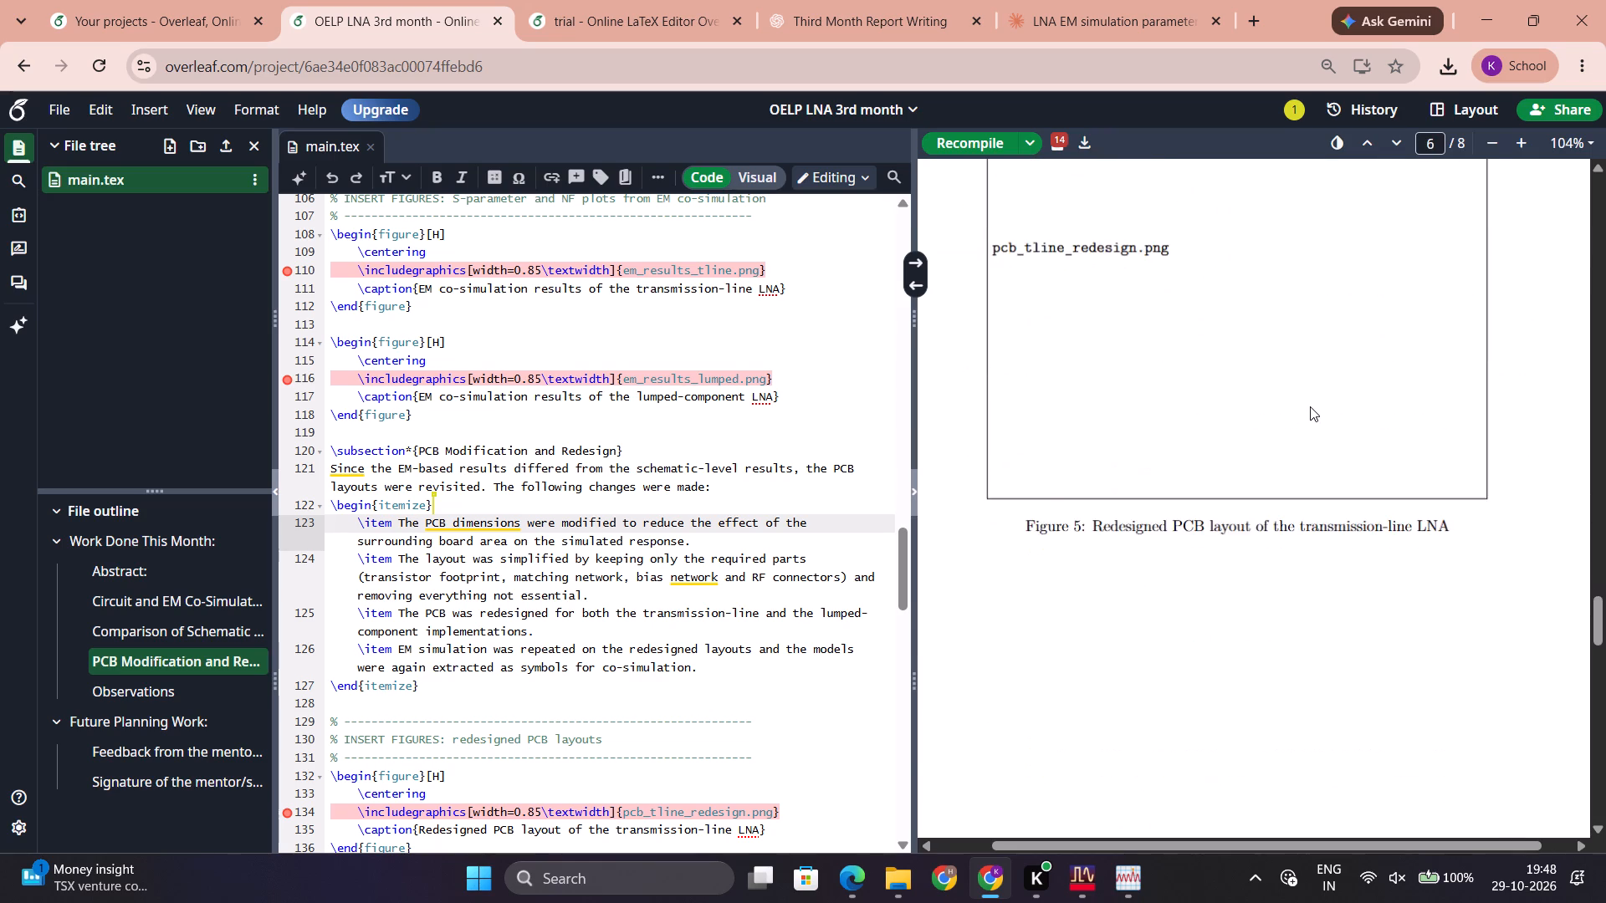
scroll(1310, 406, "down", 5)
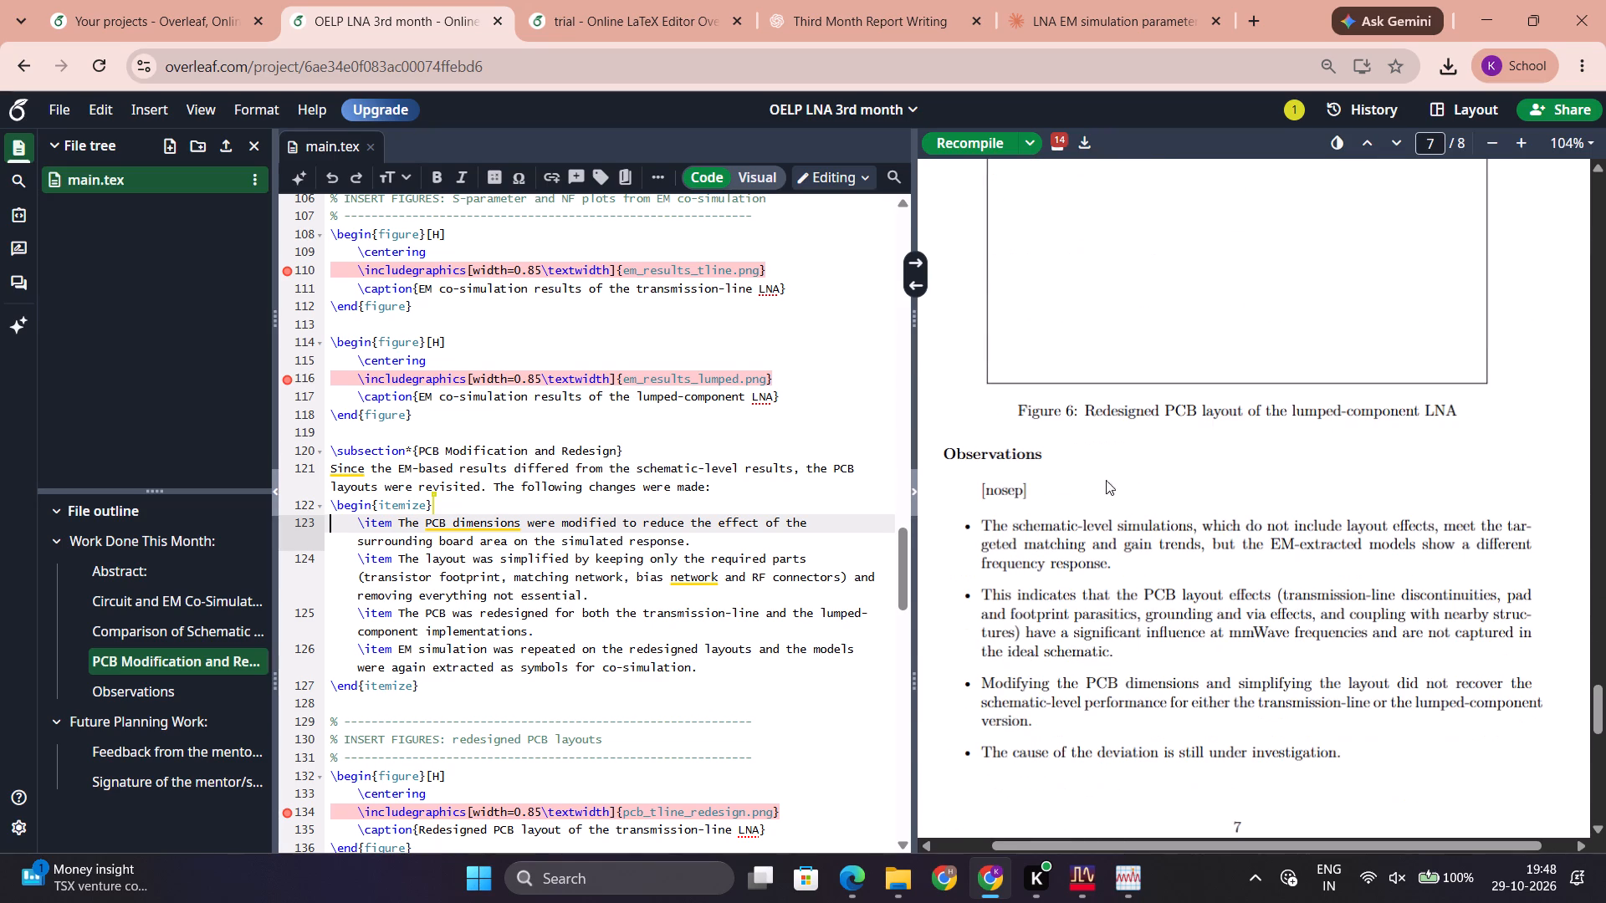
Remove the [nosep] option from the itemize list under Observations, keeping \begin{itemize} intact, and recompile the report.
double_click(1018, 491)
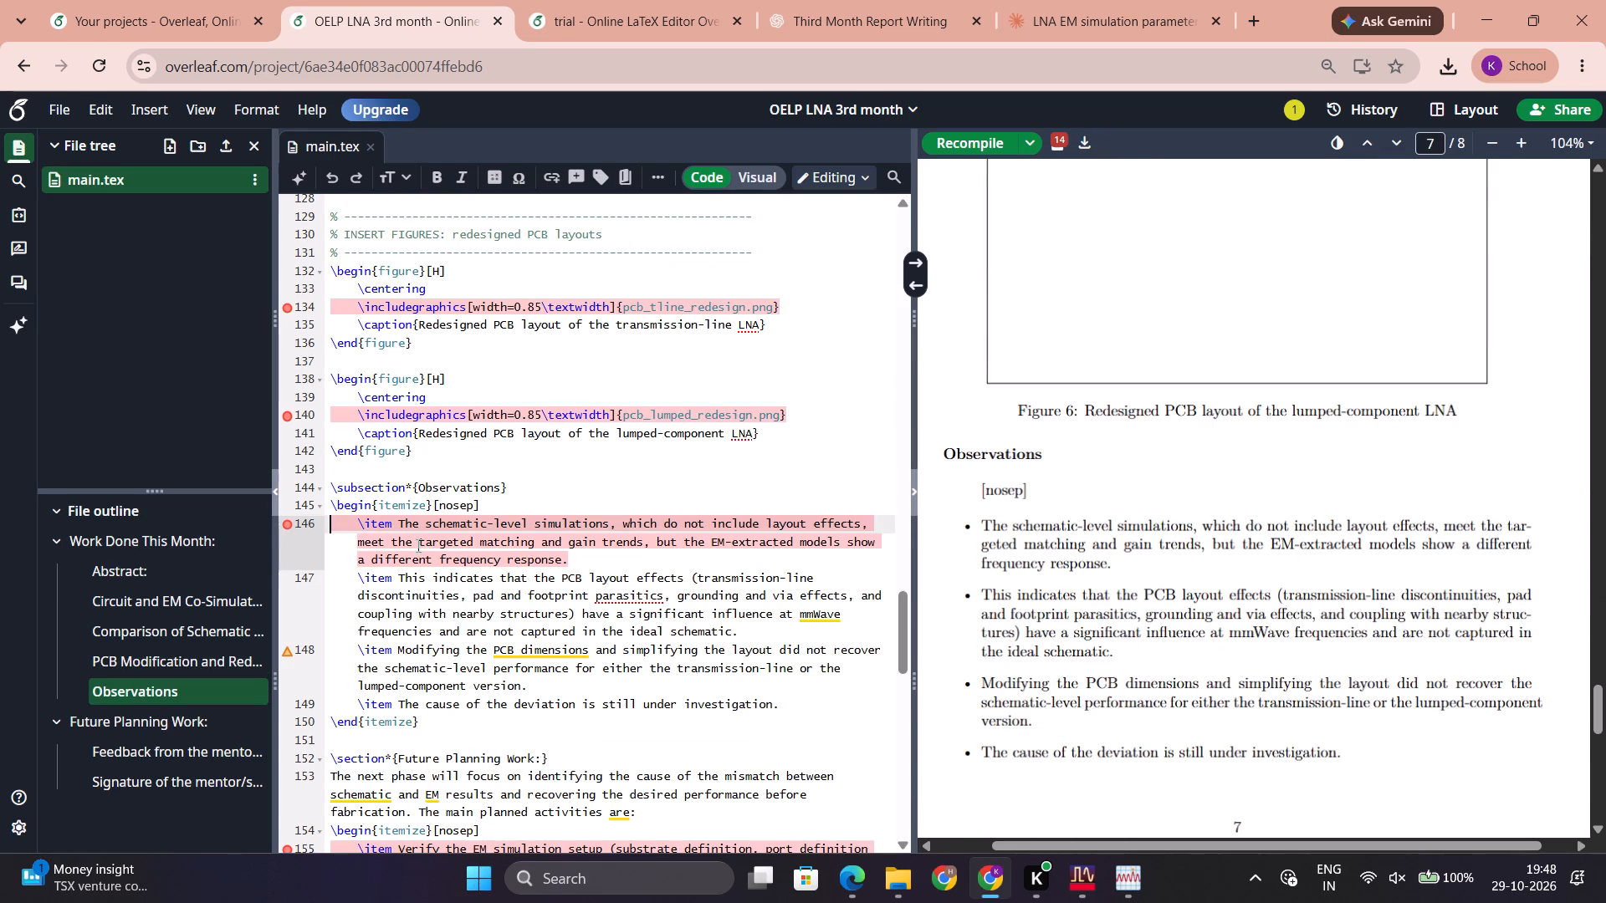
left_click_drag(484, 510, 434, 513)
key("Delete")
key("BackSpace")
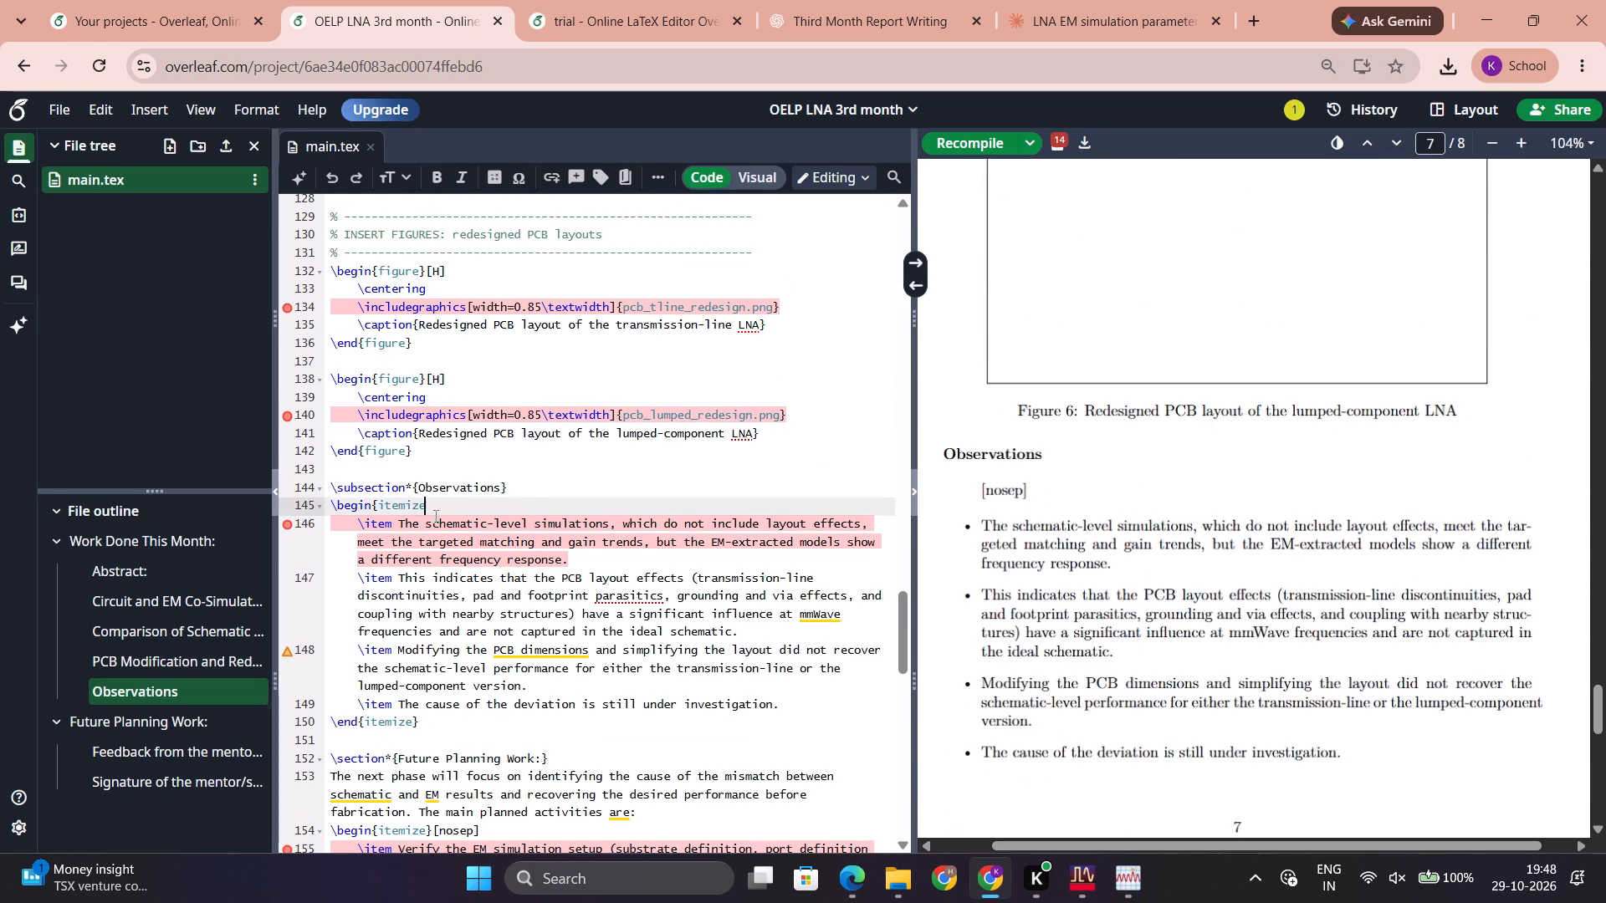
key("shift+braceright")
key("ctrl+a")
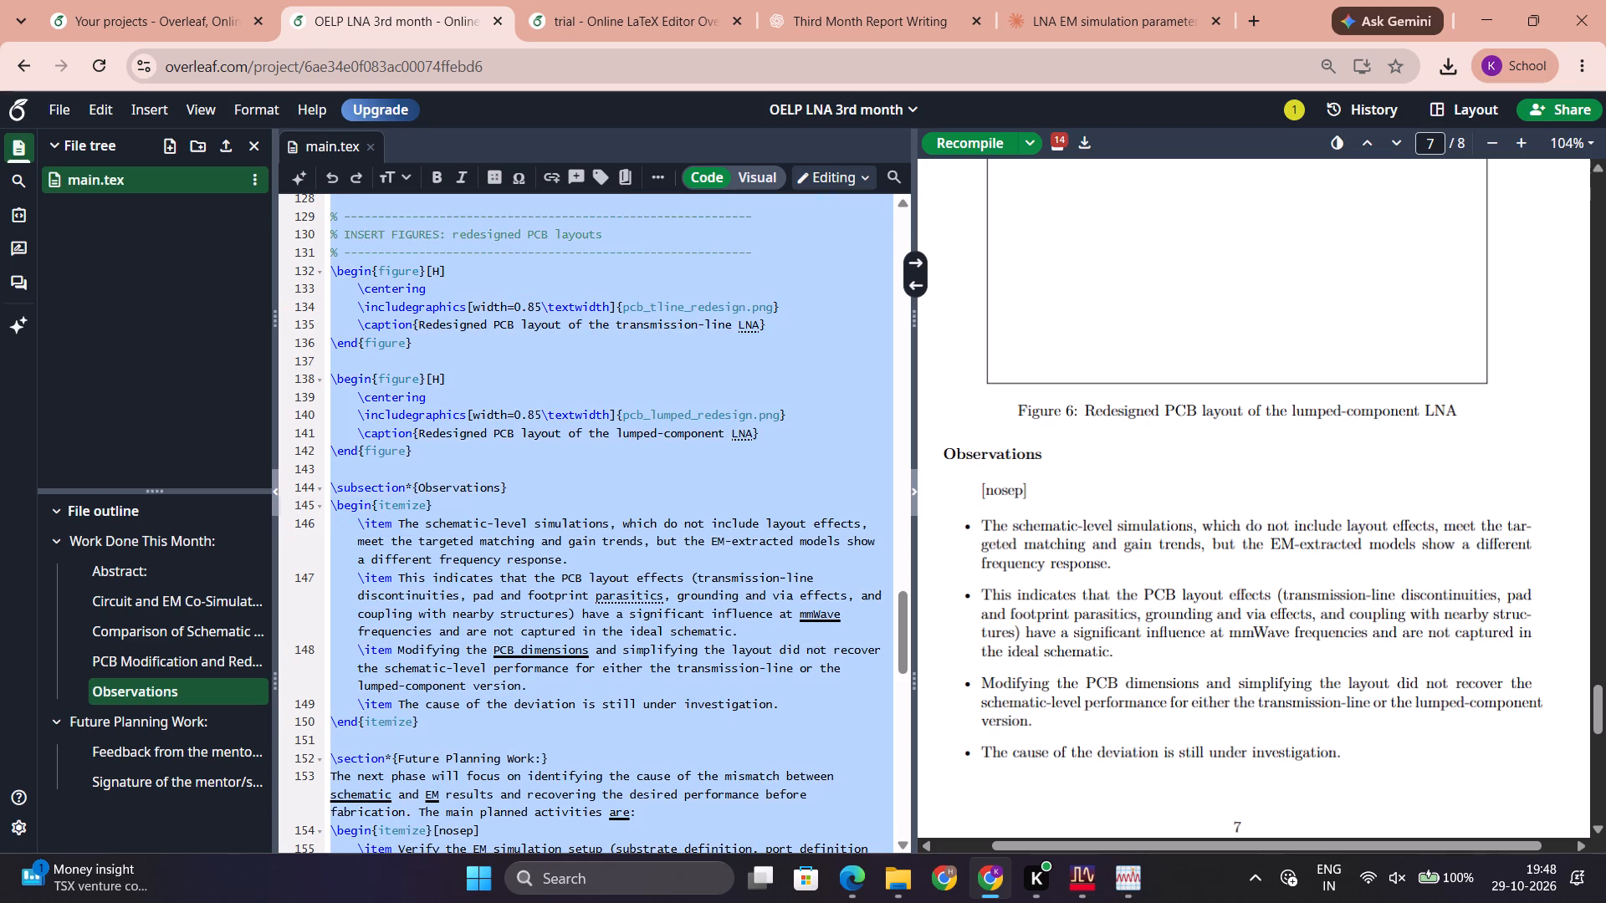
left_click(480, 381)
key("ctrl+s")
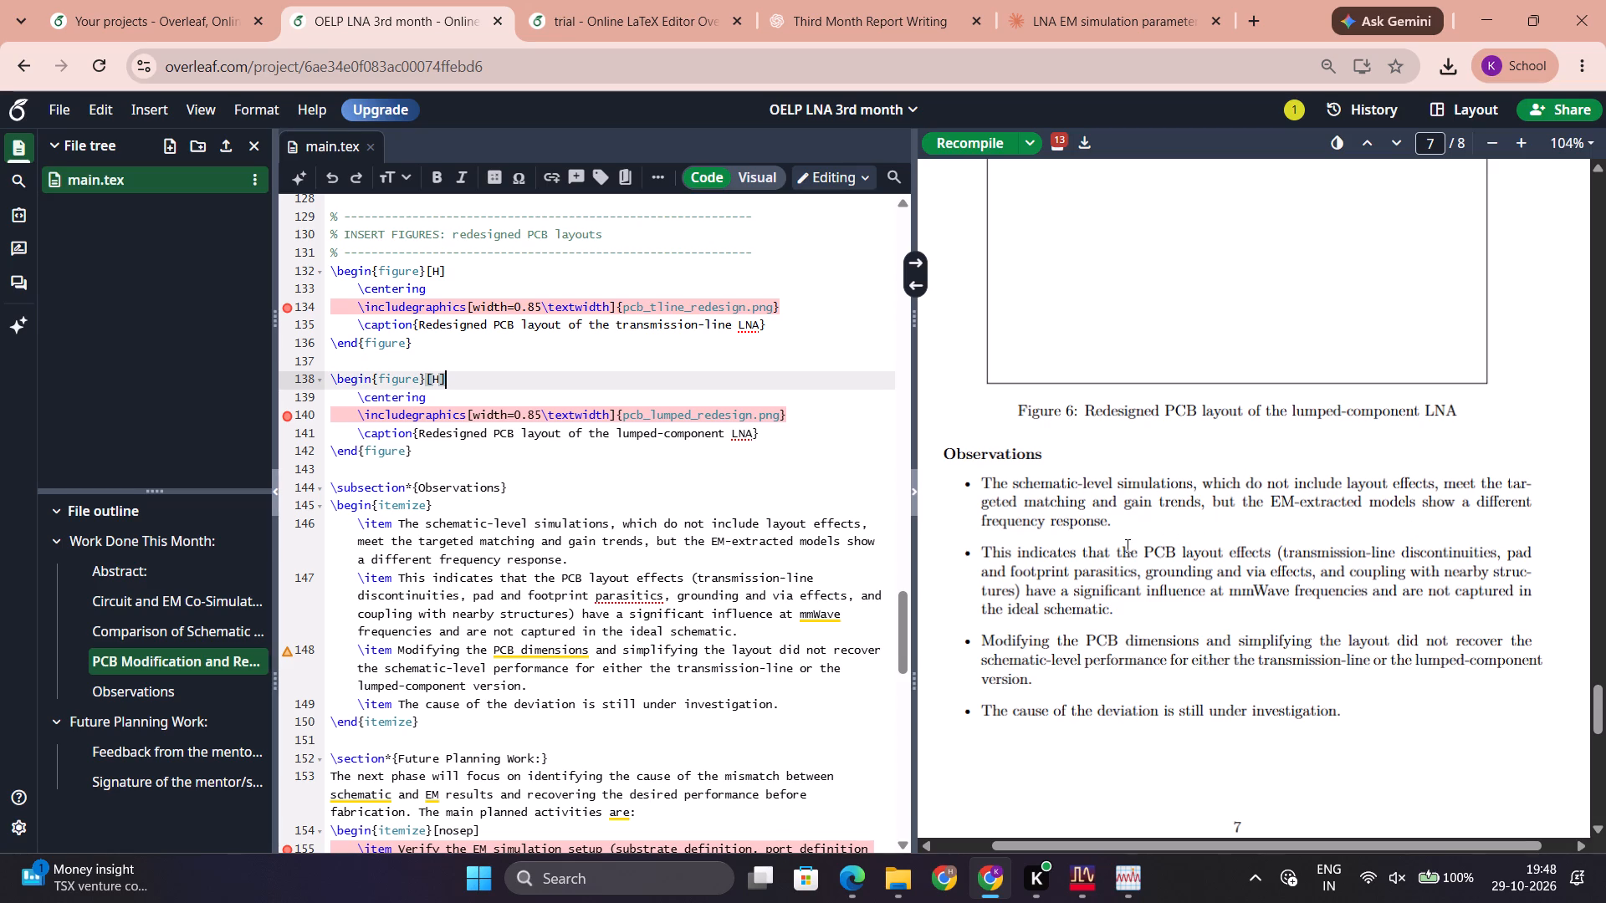
Read the Observations and Future Planning Work sections in the compiled PDF, checking their bullet lists for stray text.
scroll(1129, 528, "down", 1)
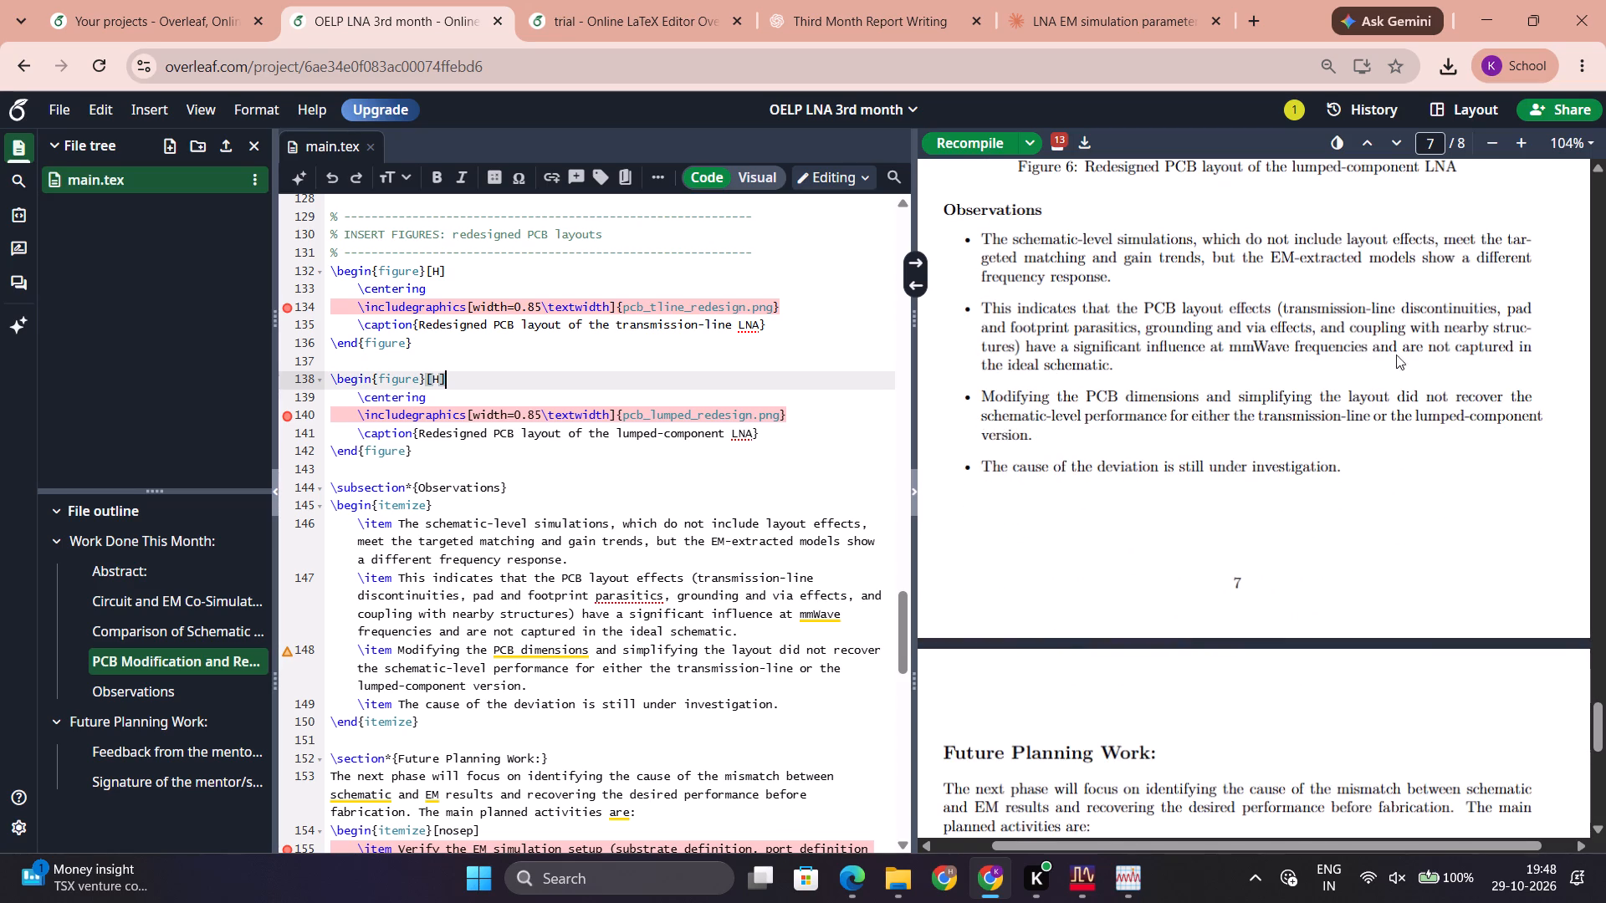
scroll(1082, 395, "down", 1)
scroll(1082, 395, "up", 1)
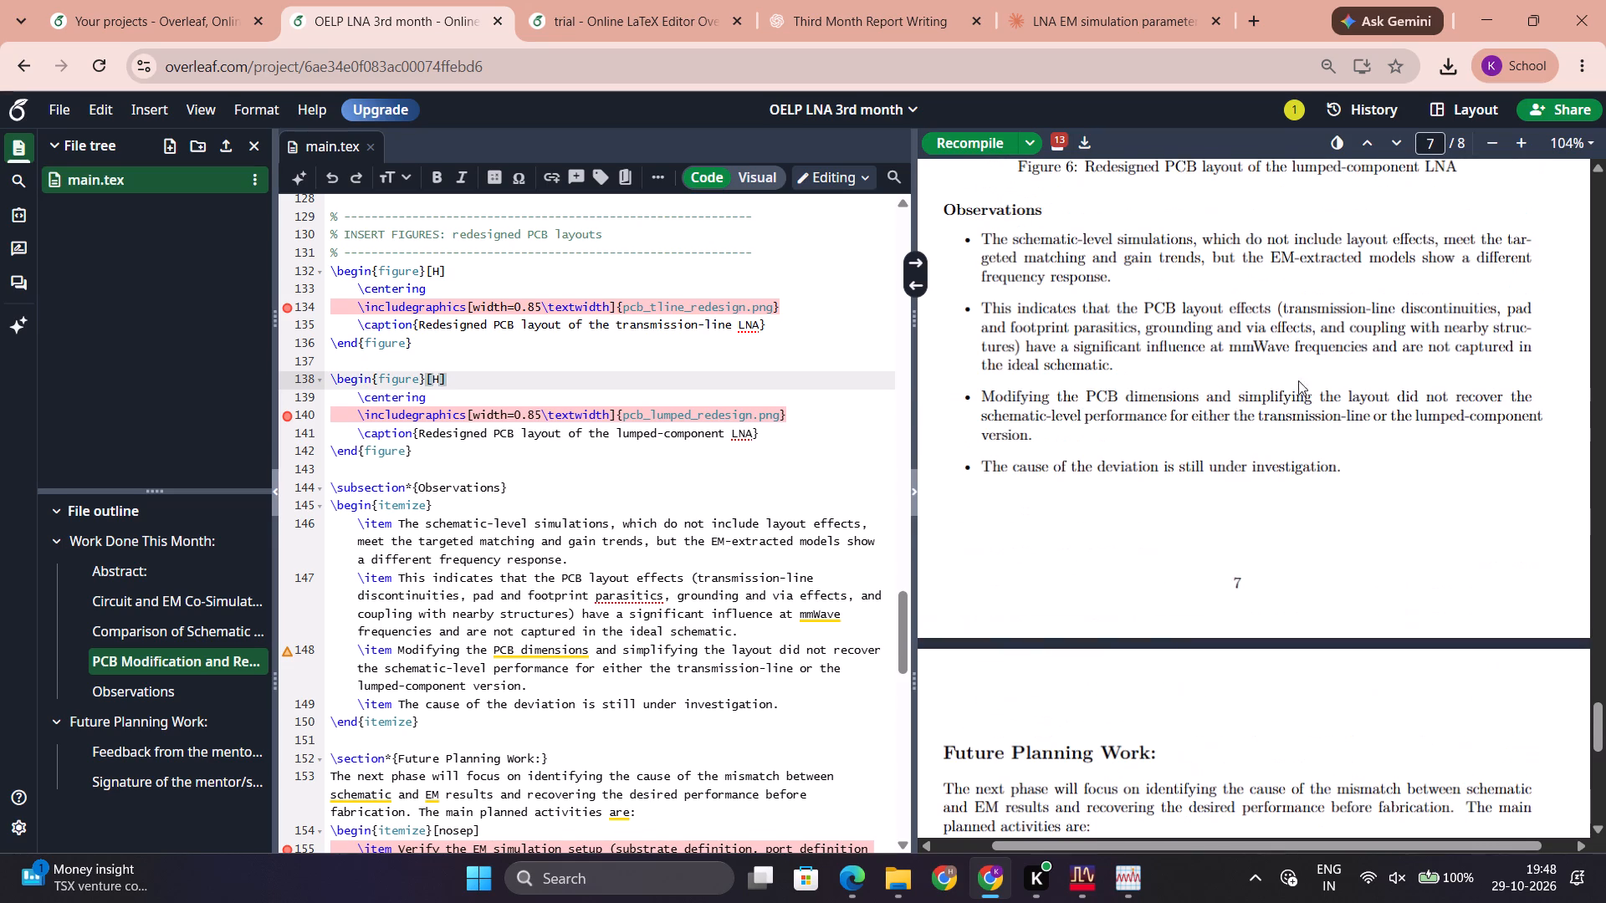
scroll(1153, 422, "down", 1)
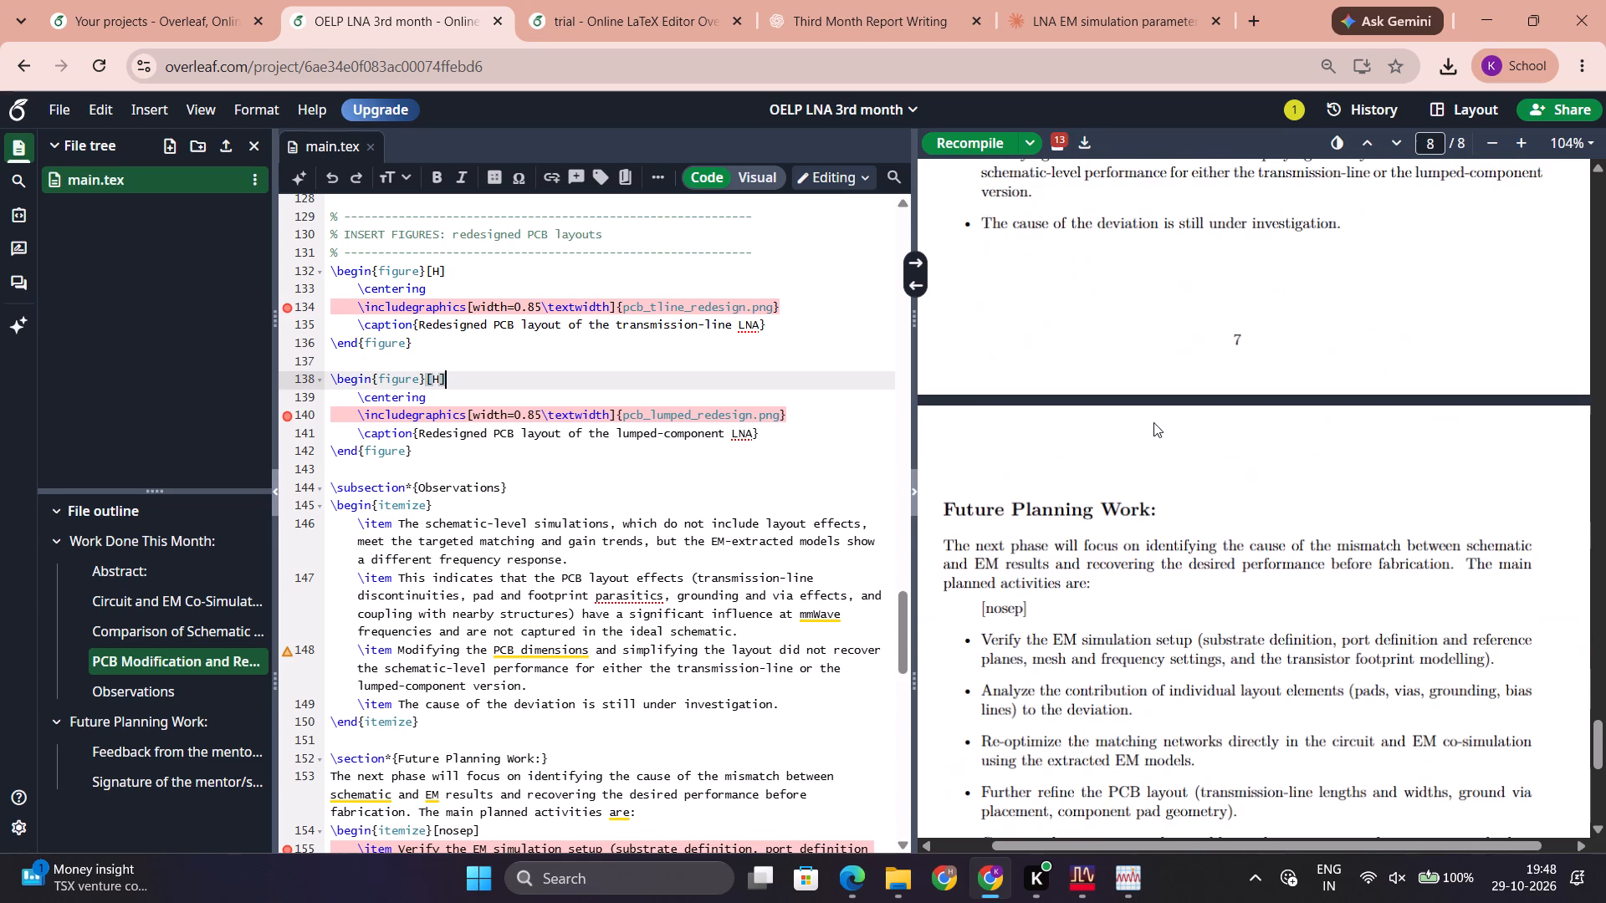
scroll(1163, 431, "down", 1)
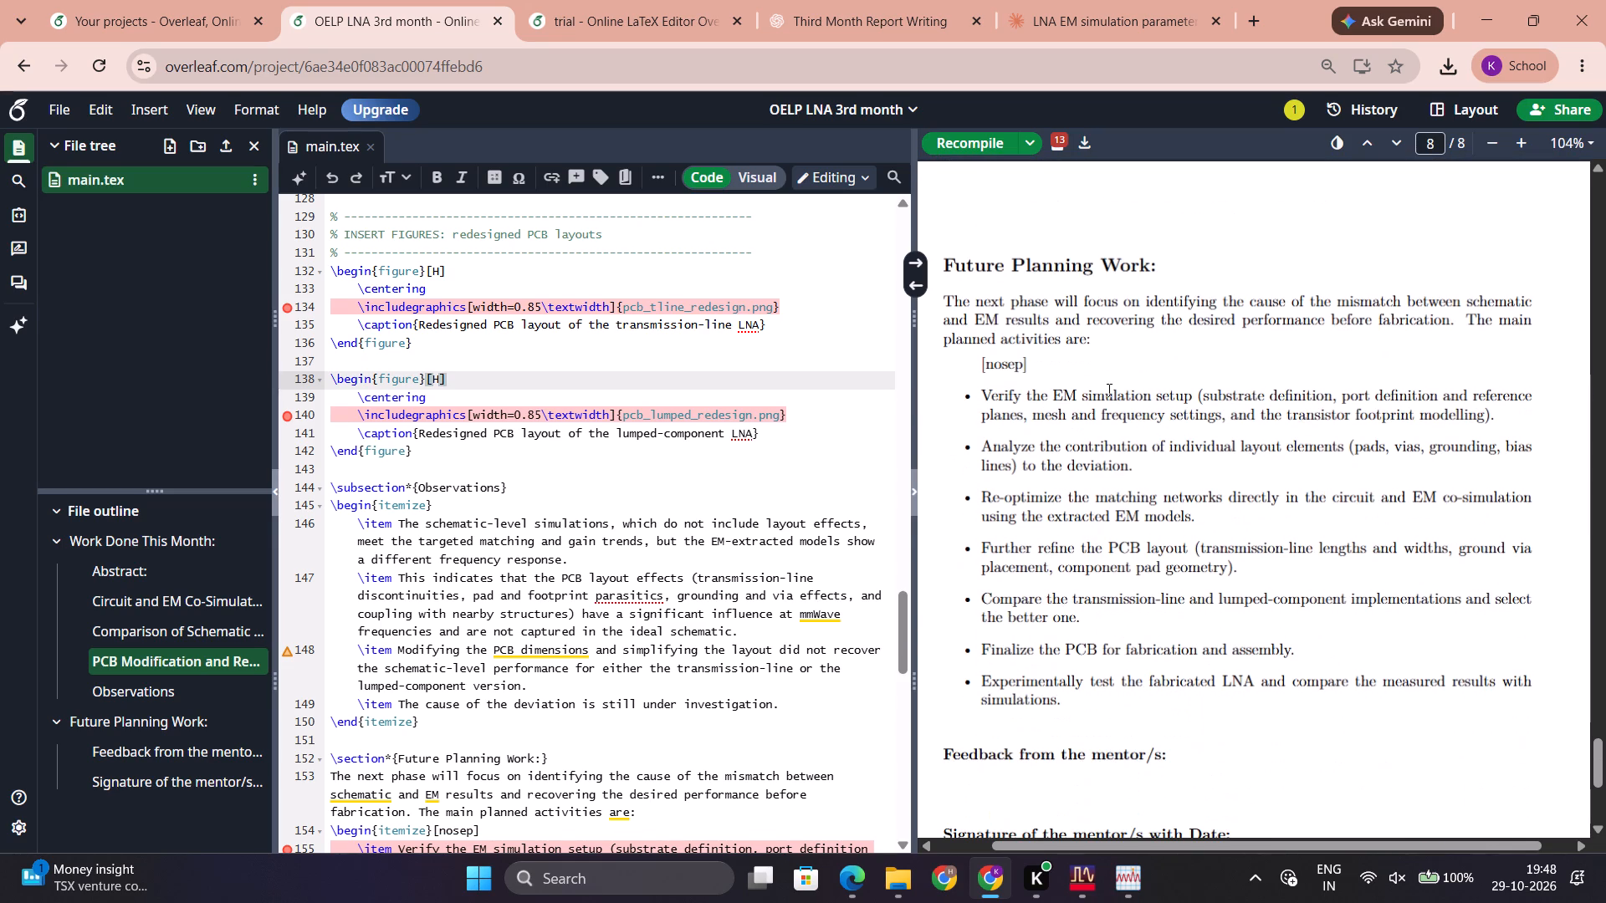
scroll(1107, 381, "up", 4)
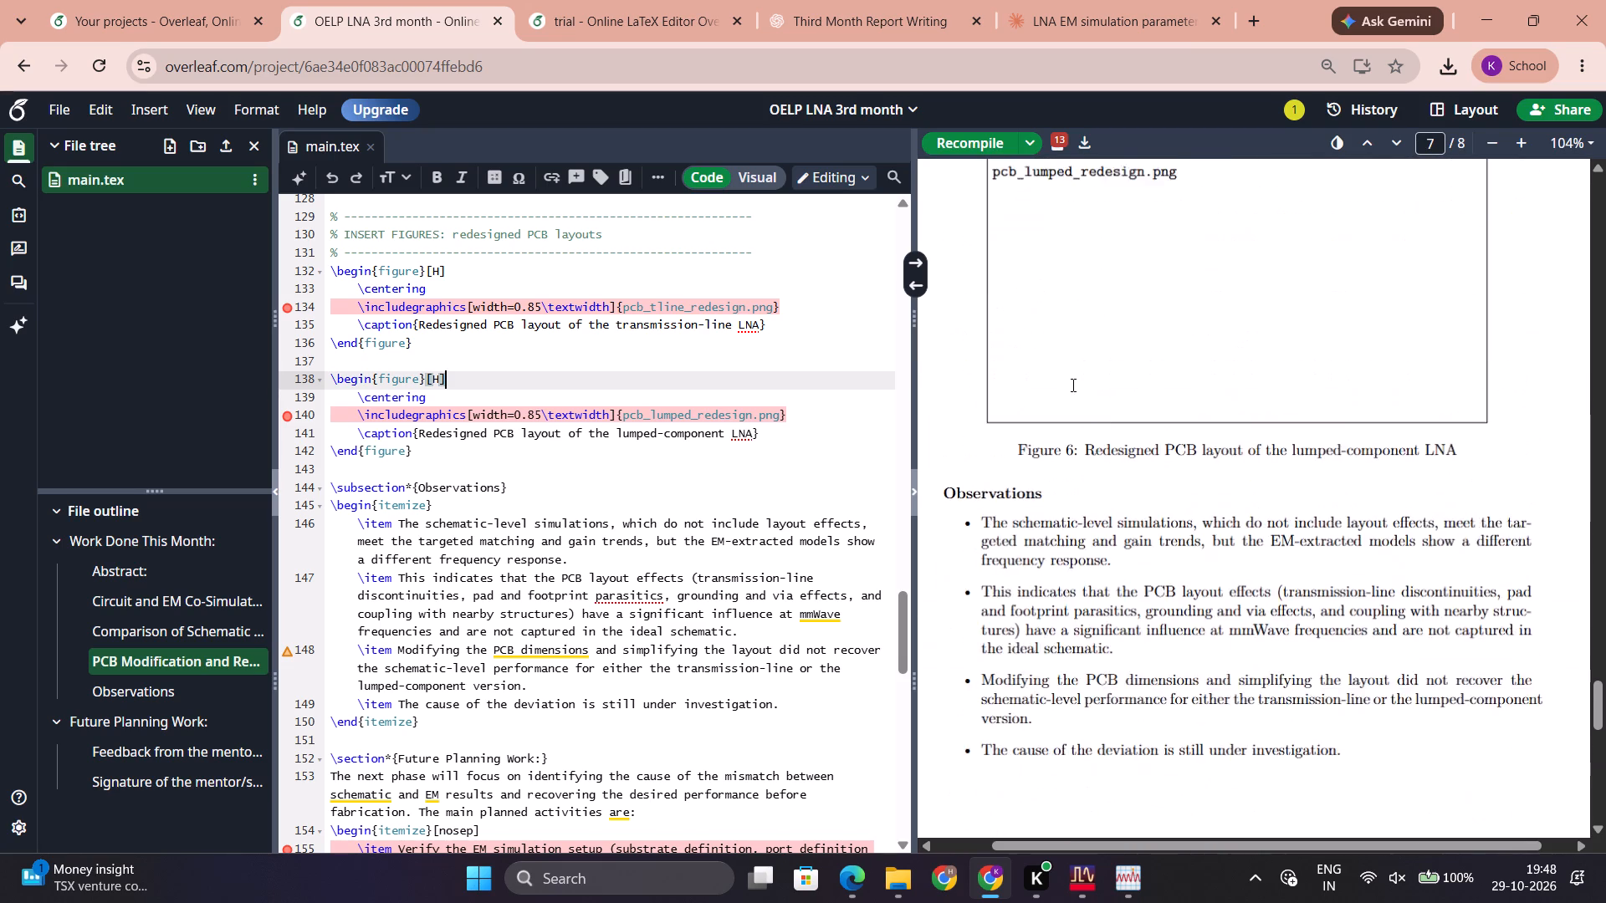
scroll(1072, 385, "up", 1)
scroll(1072, 386, "down", 3)
scroll(1078, 390, "up", 2)
scroll(1078, 390, "down", 2)
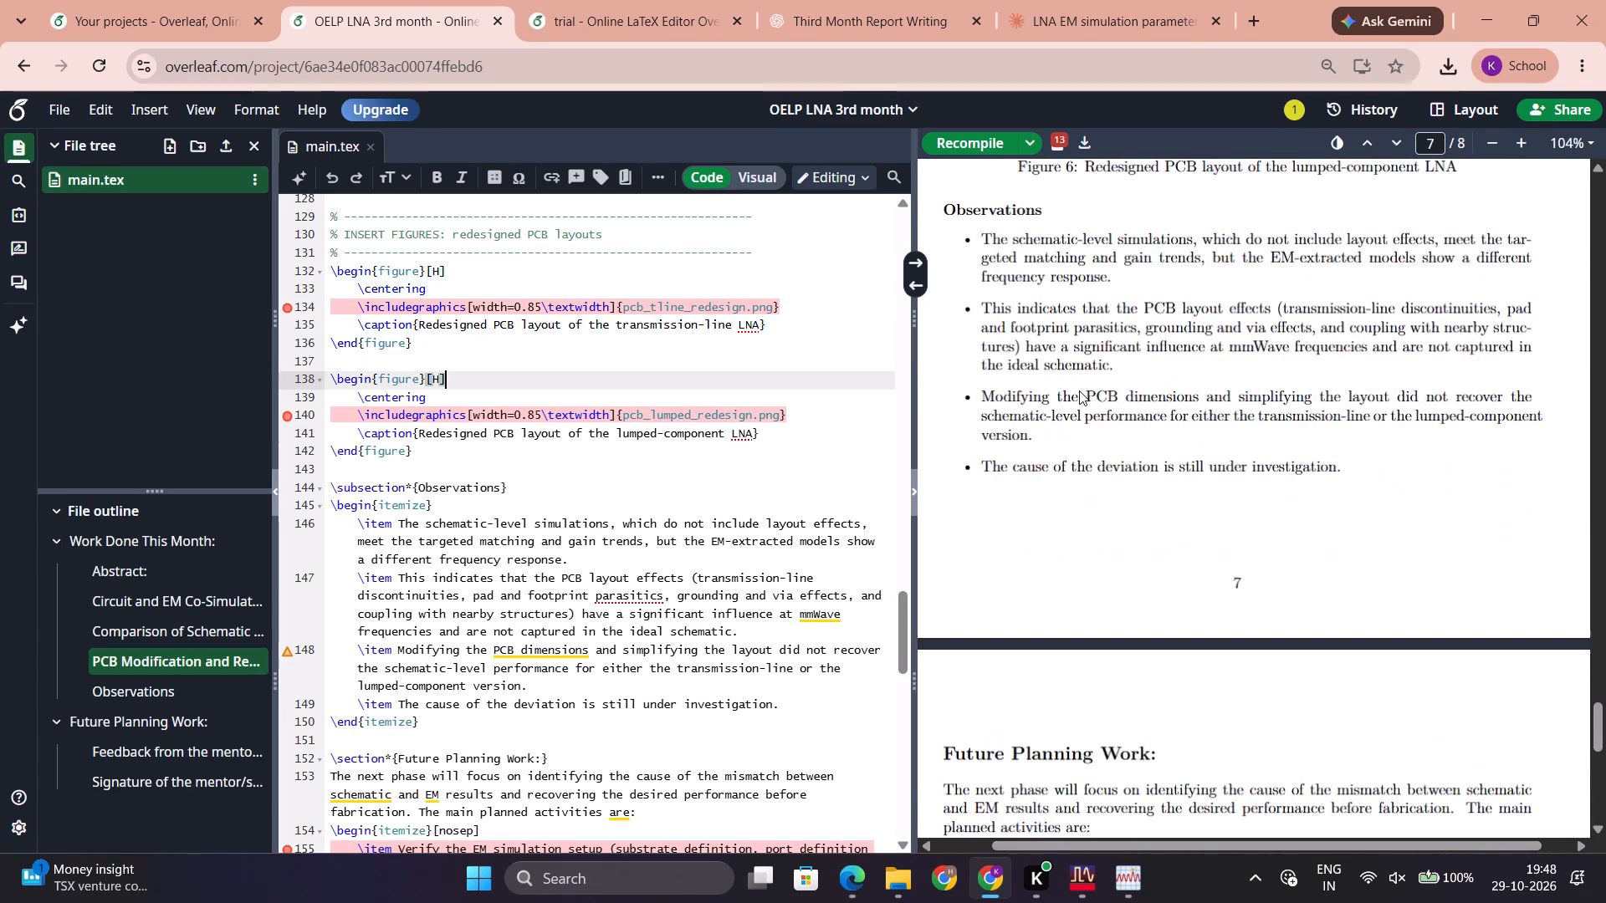
scroll(1079, 390, "up", 4)
scroll(1079, 390, "down", 6)
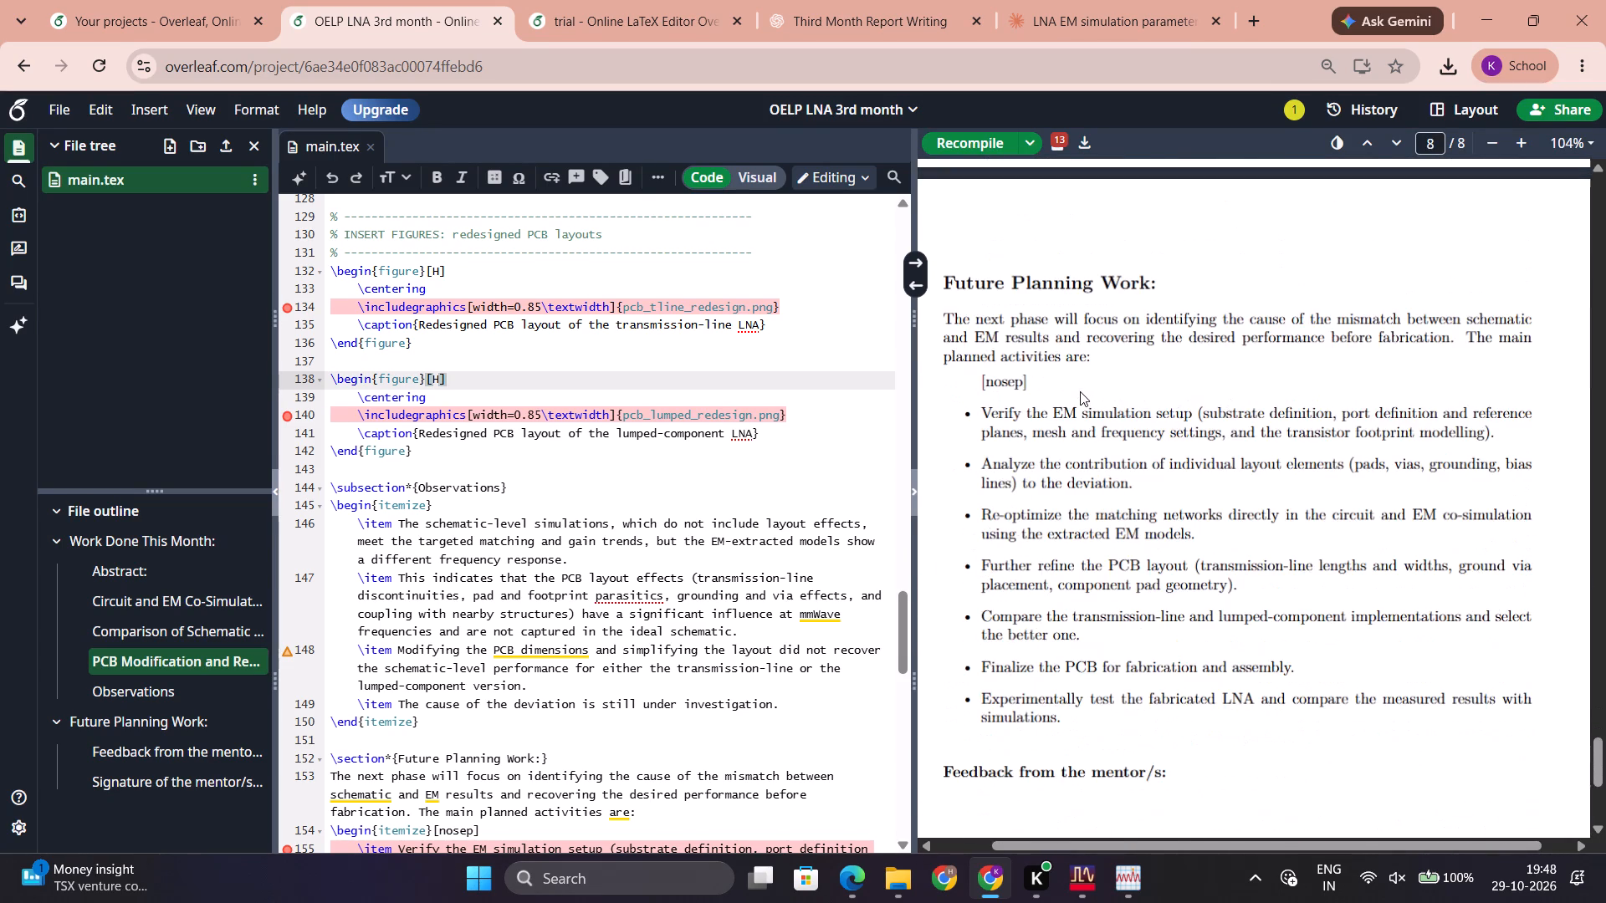
scroll(1080, 391, "up", 4)
scroll(1080, 391, "down", 2)
scroll(1080, 391, "up", 6)
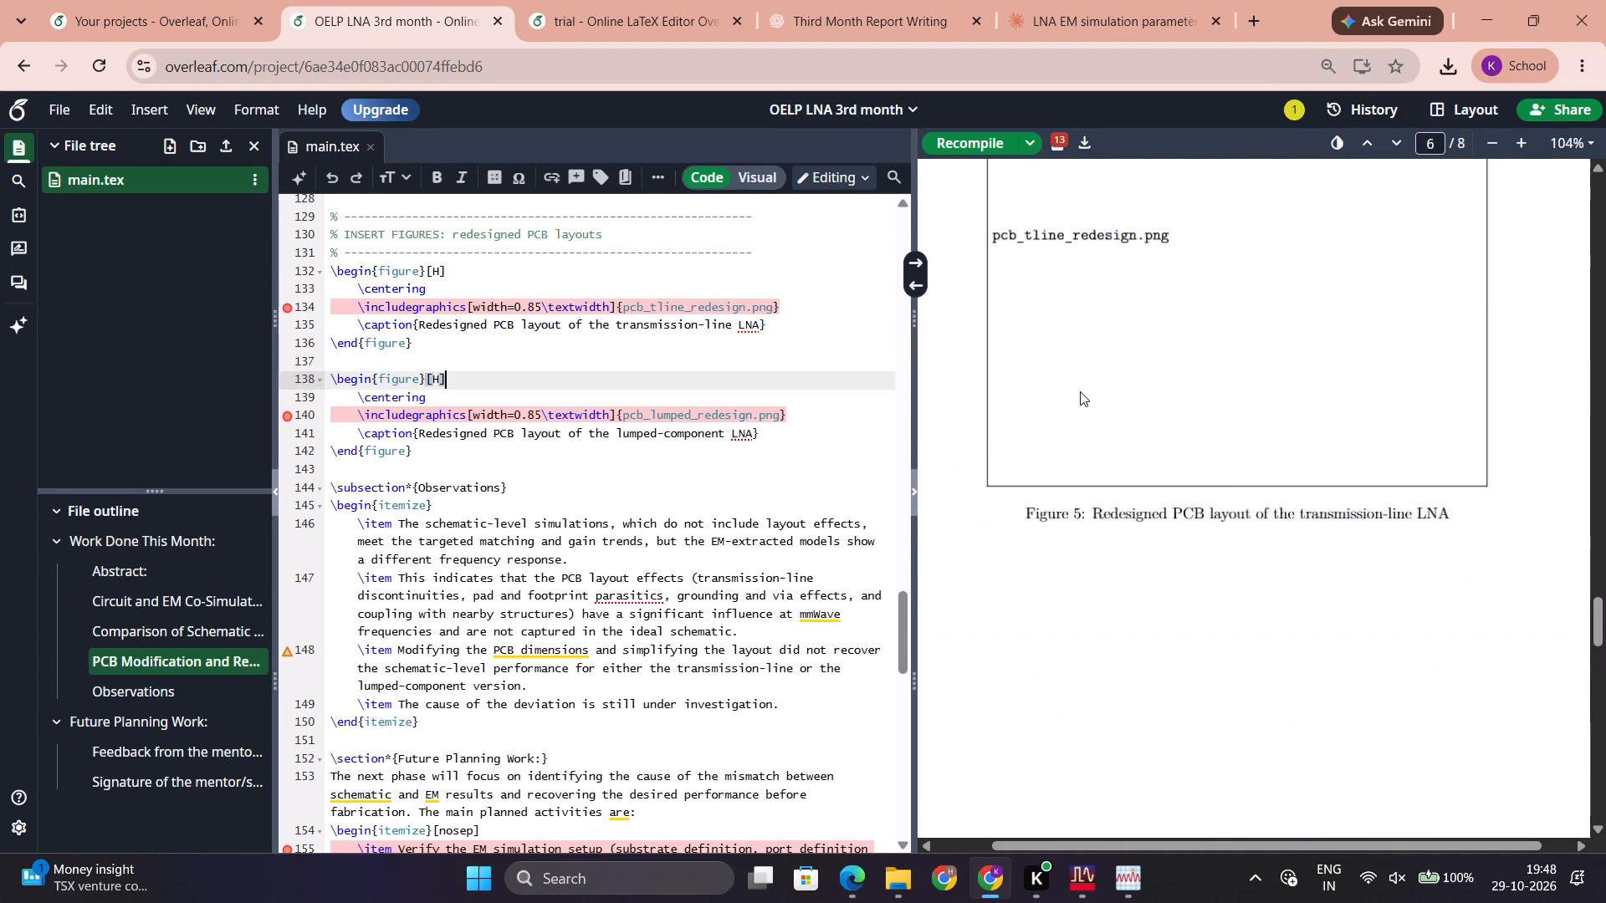
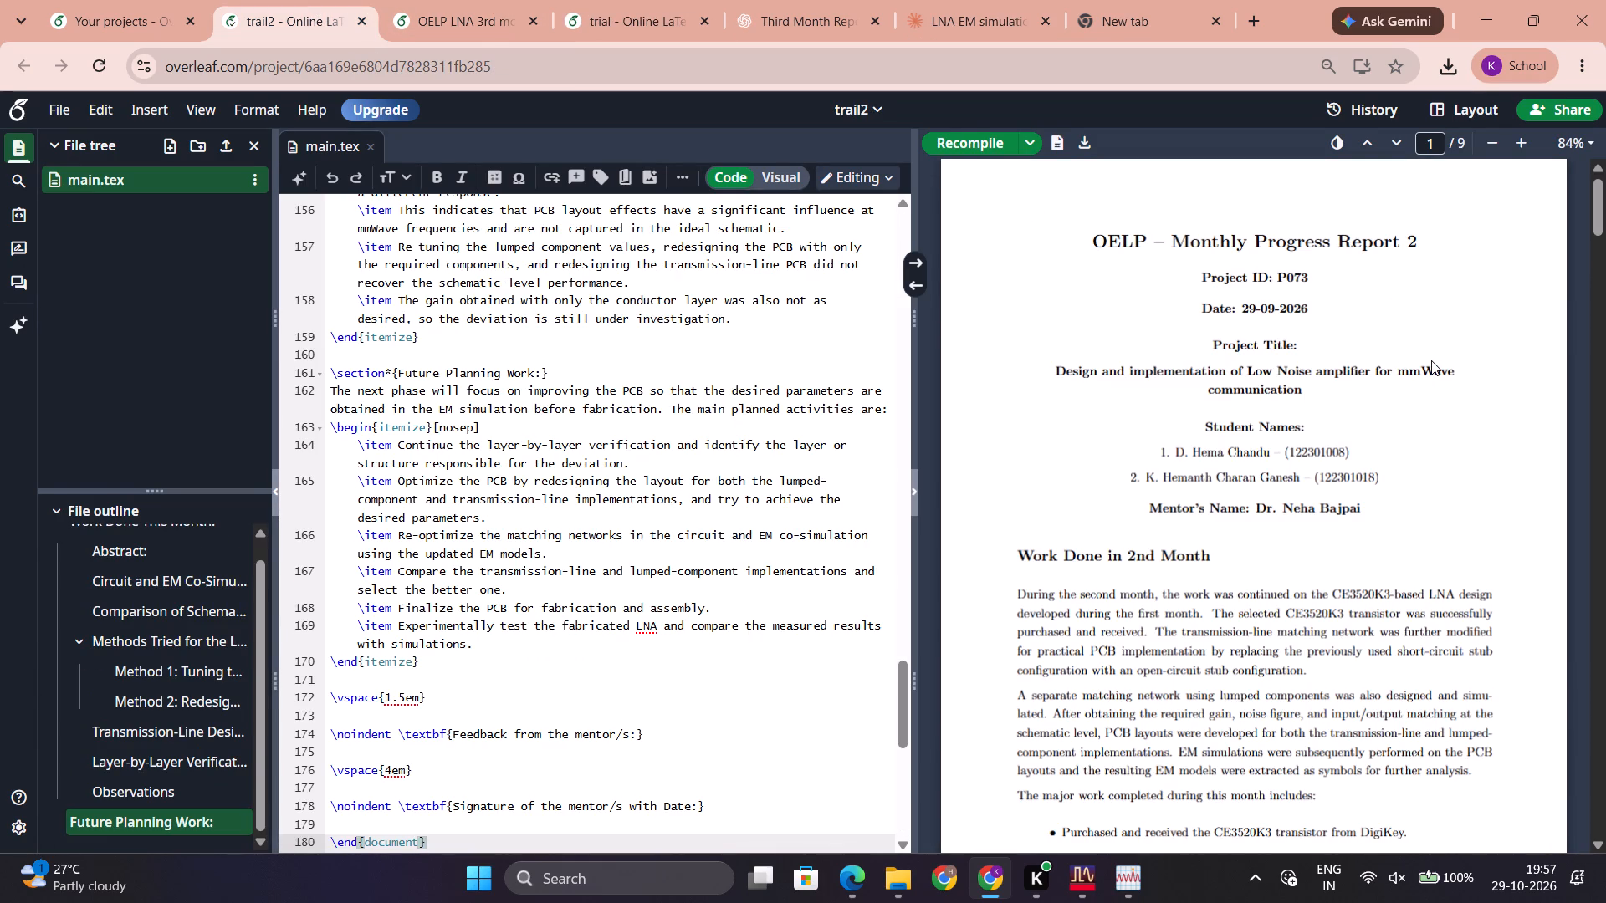
Read the header, the abstract and the bulleted work summary on page 1 of the compiled Monthly Progress Report 3.
scroll(1421, 404, "up", 2)
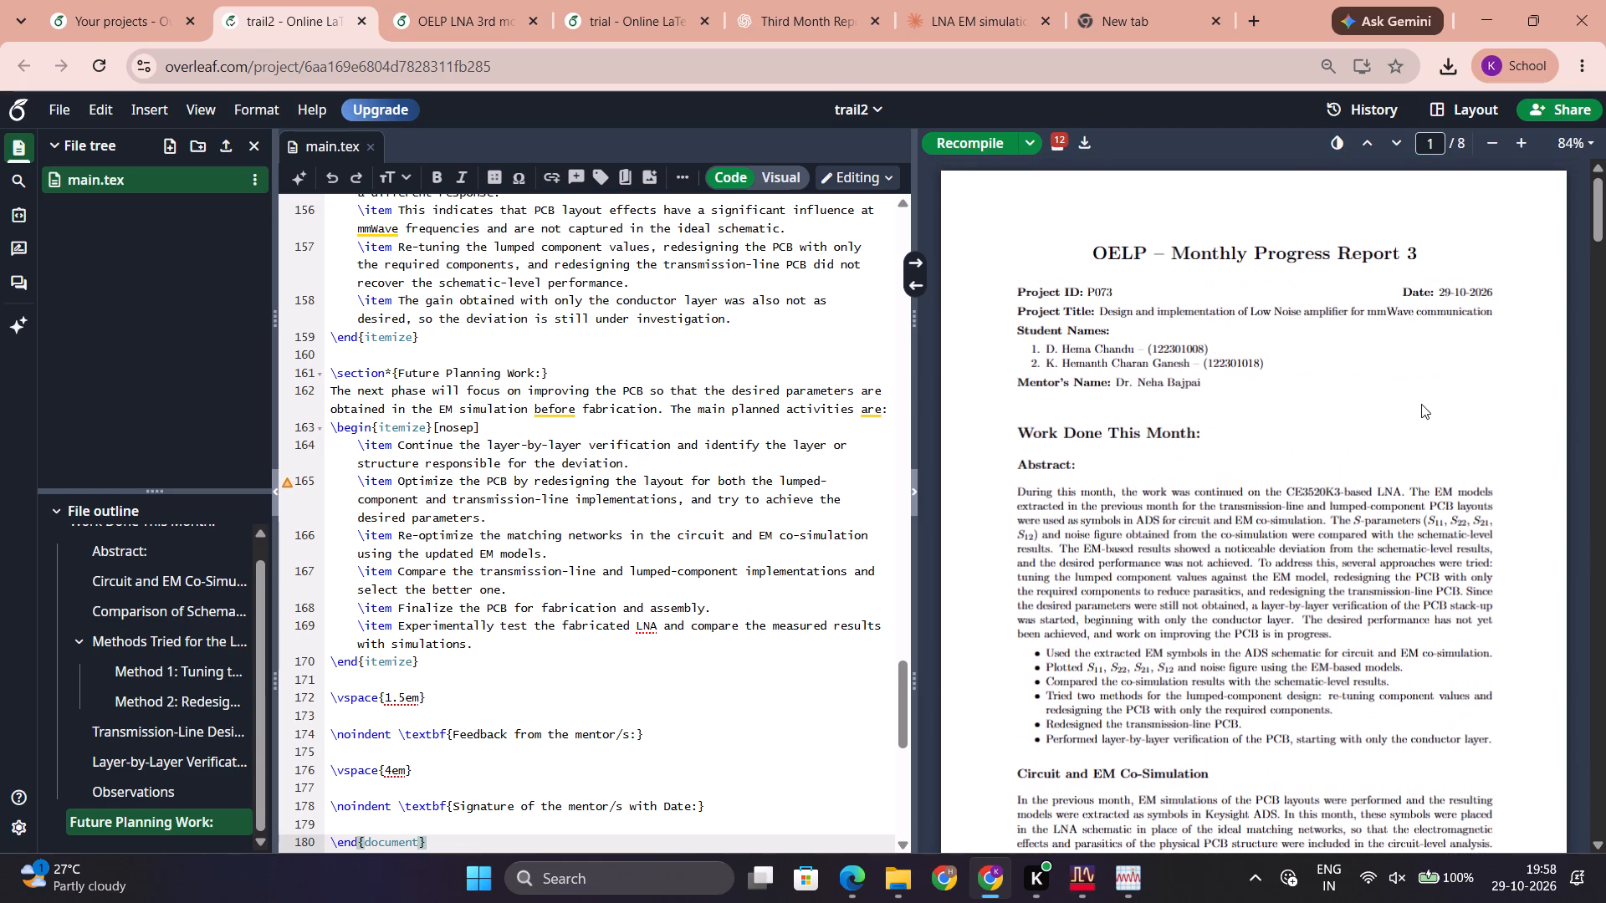
scroll(1421, 404, "down", 1)
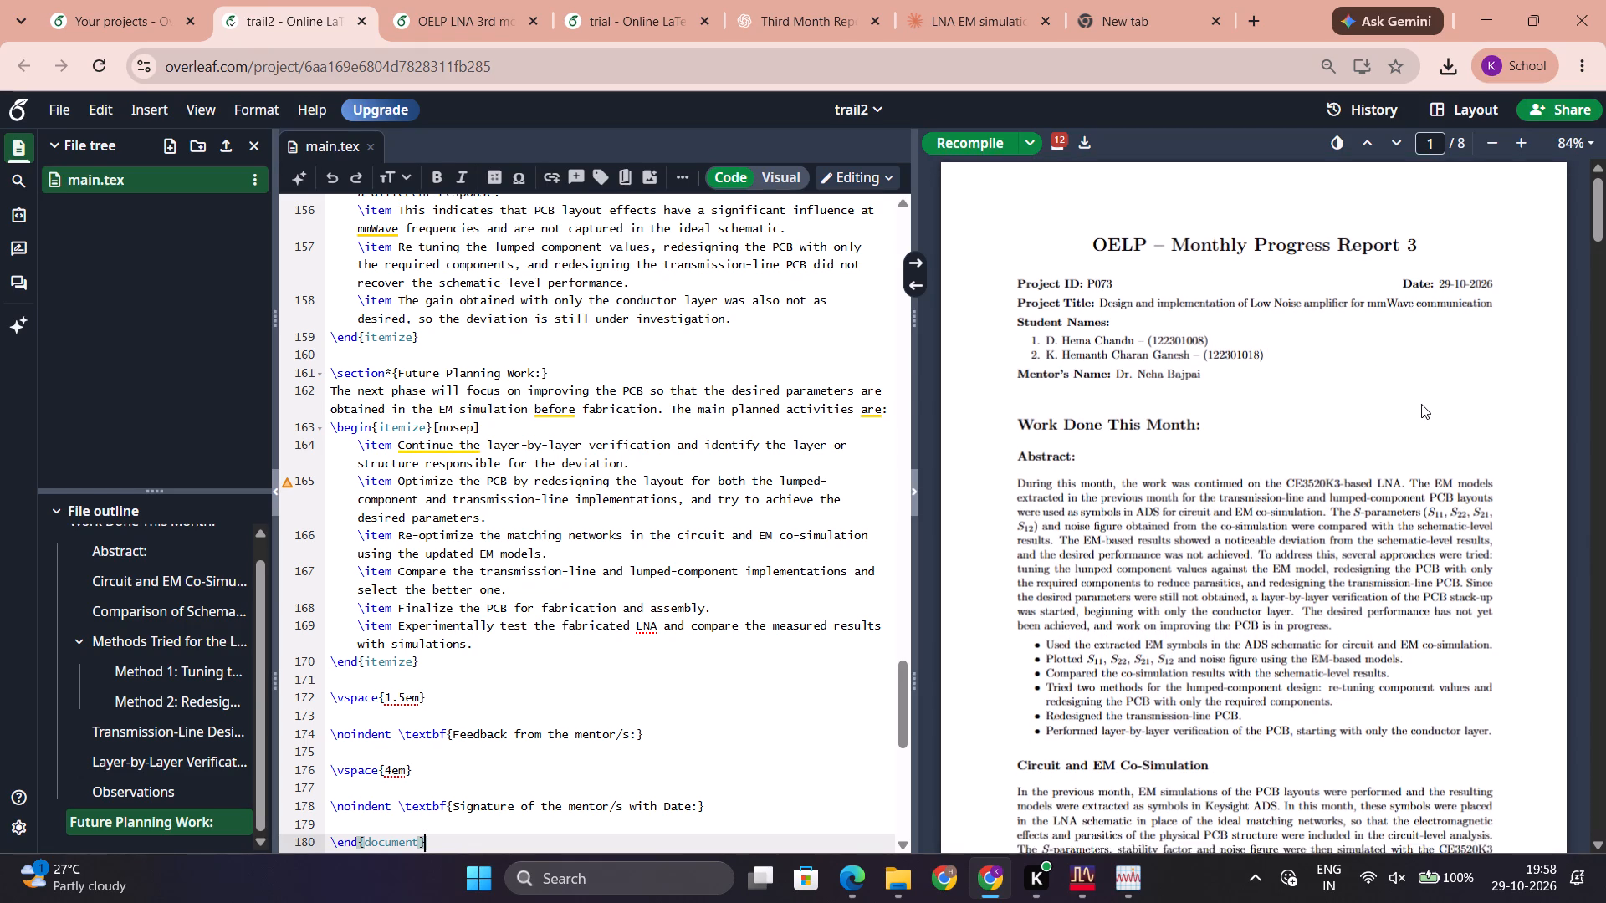
scroll(1421, 404, "down", 2)
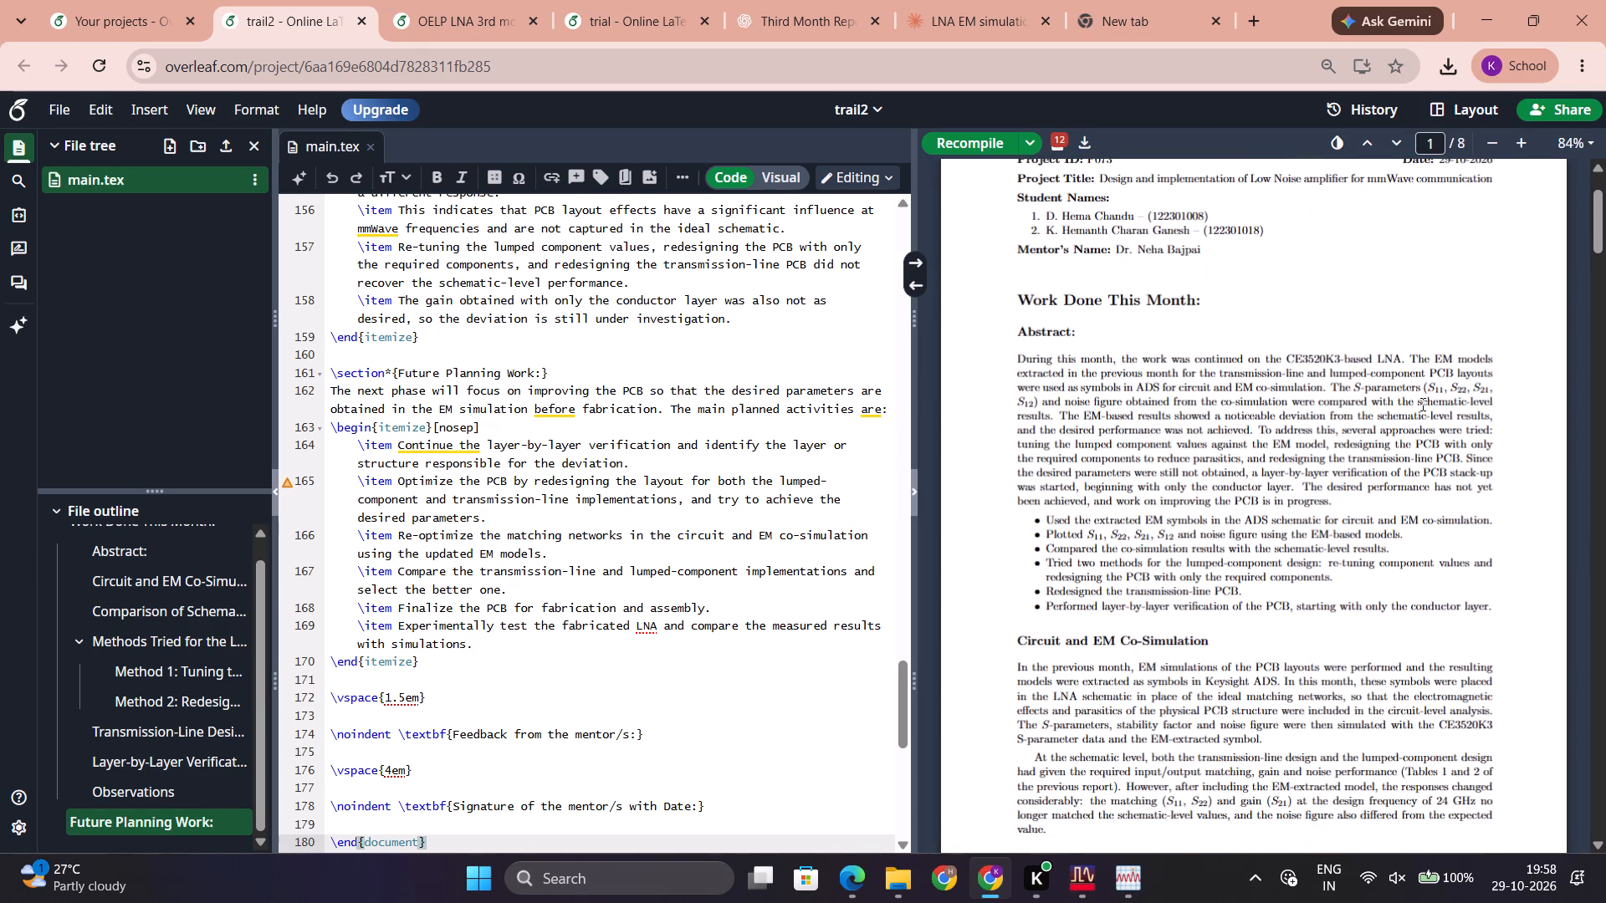
scroll(1421, 404, "down", 2)
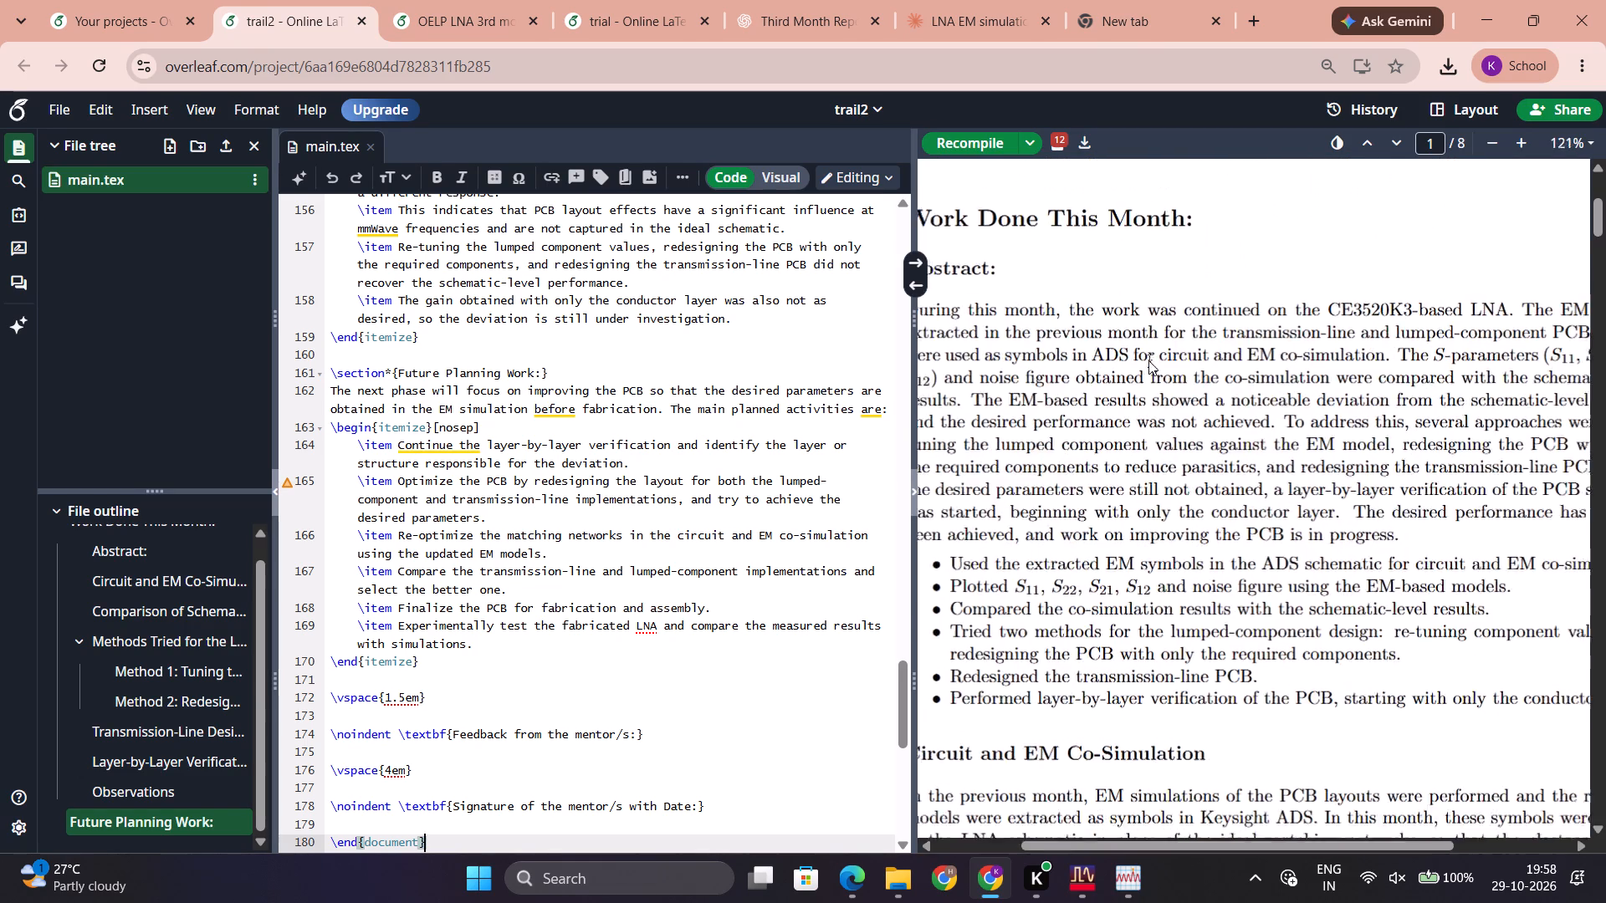
scroll(1148, 360, "down", 1)
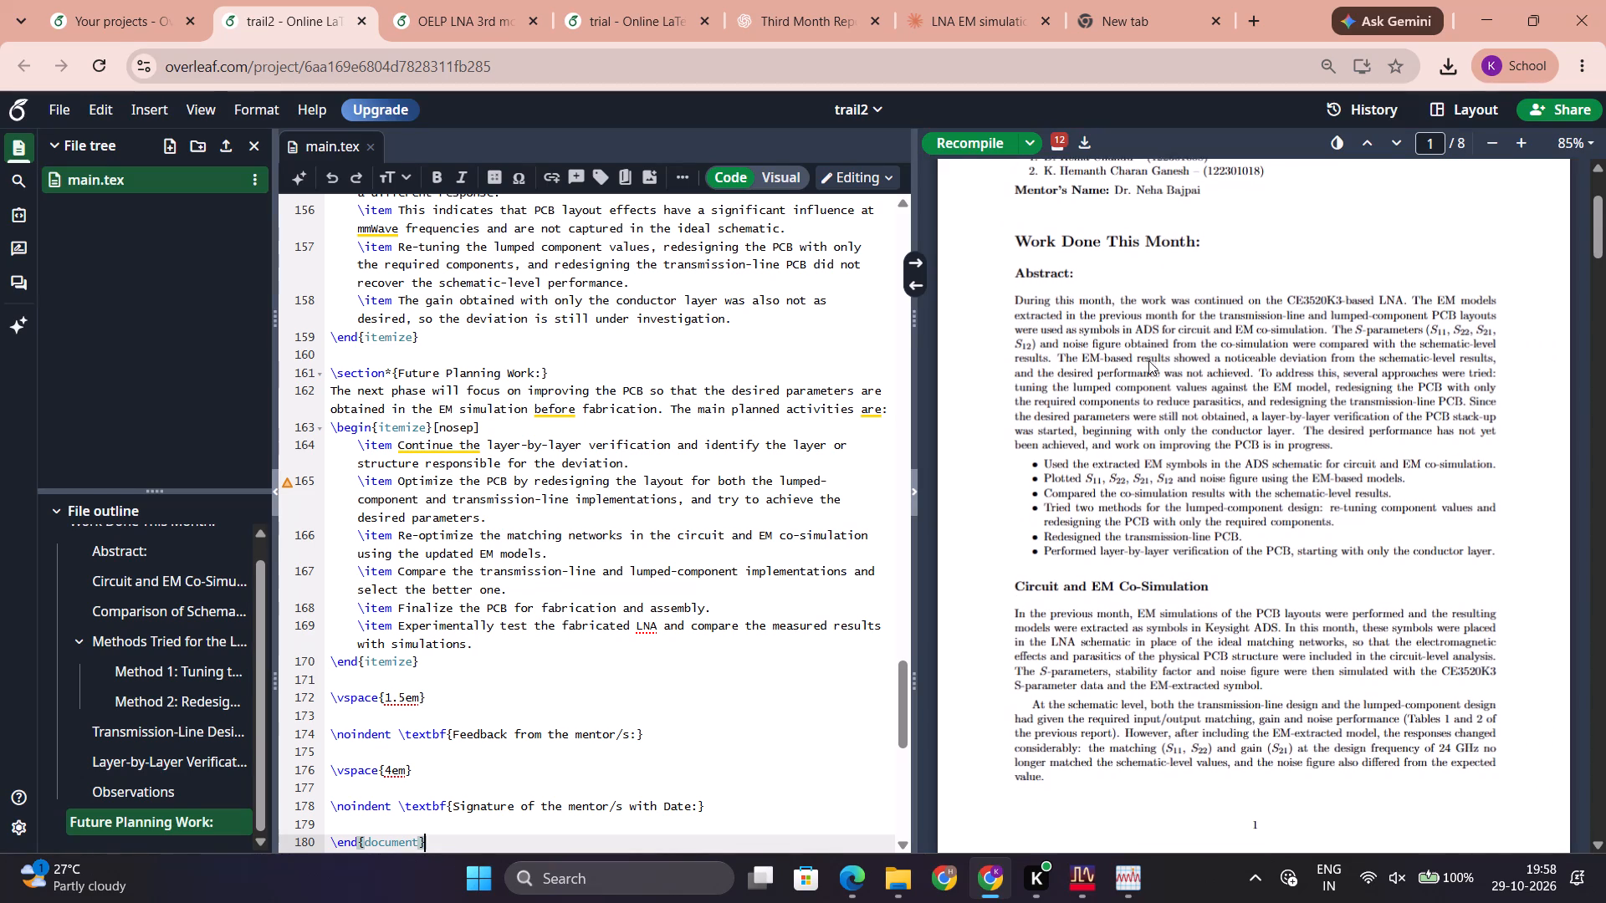
scroll(1148, 360, "down", 1)
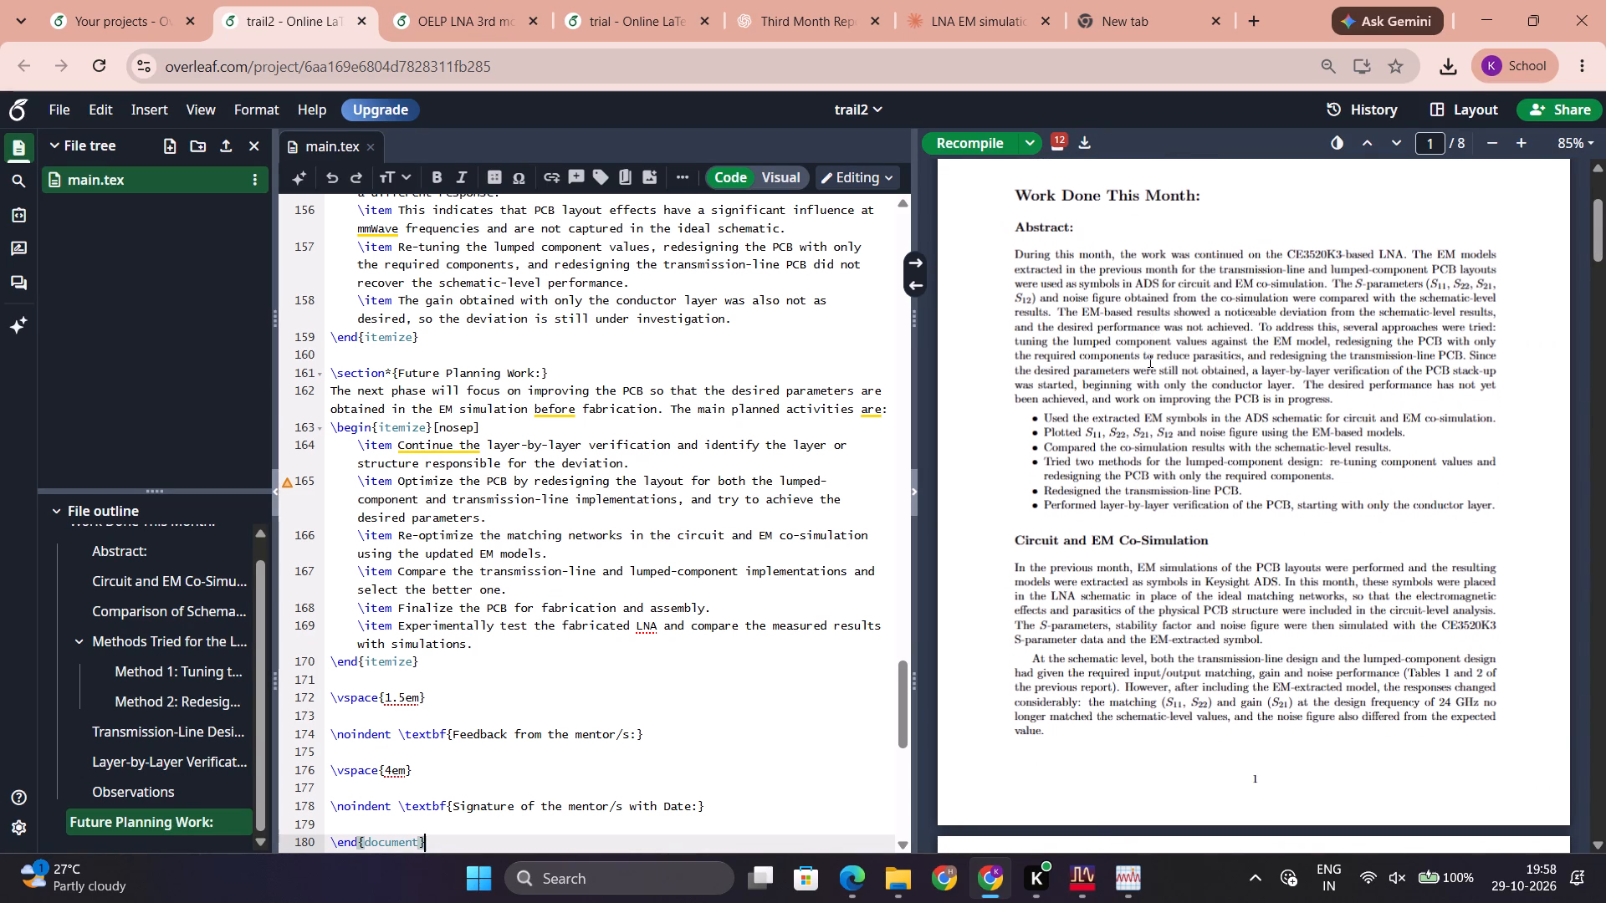
scroll(1148, 360, "down", 1)
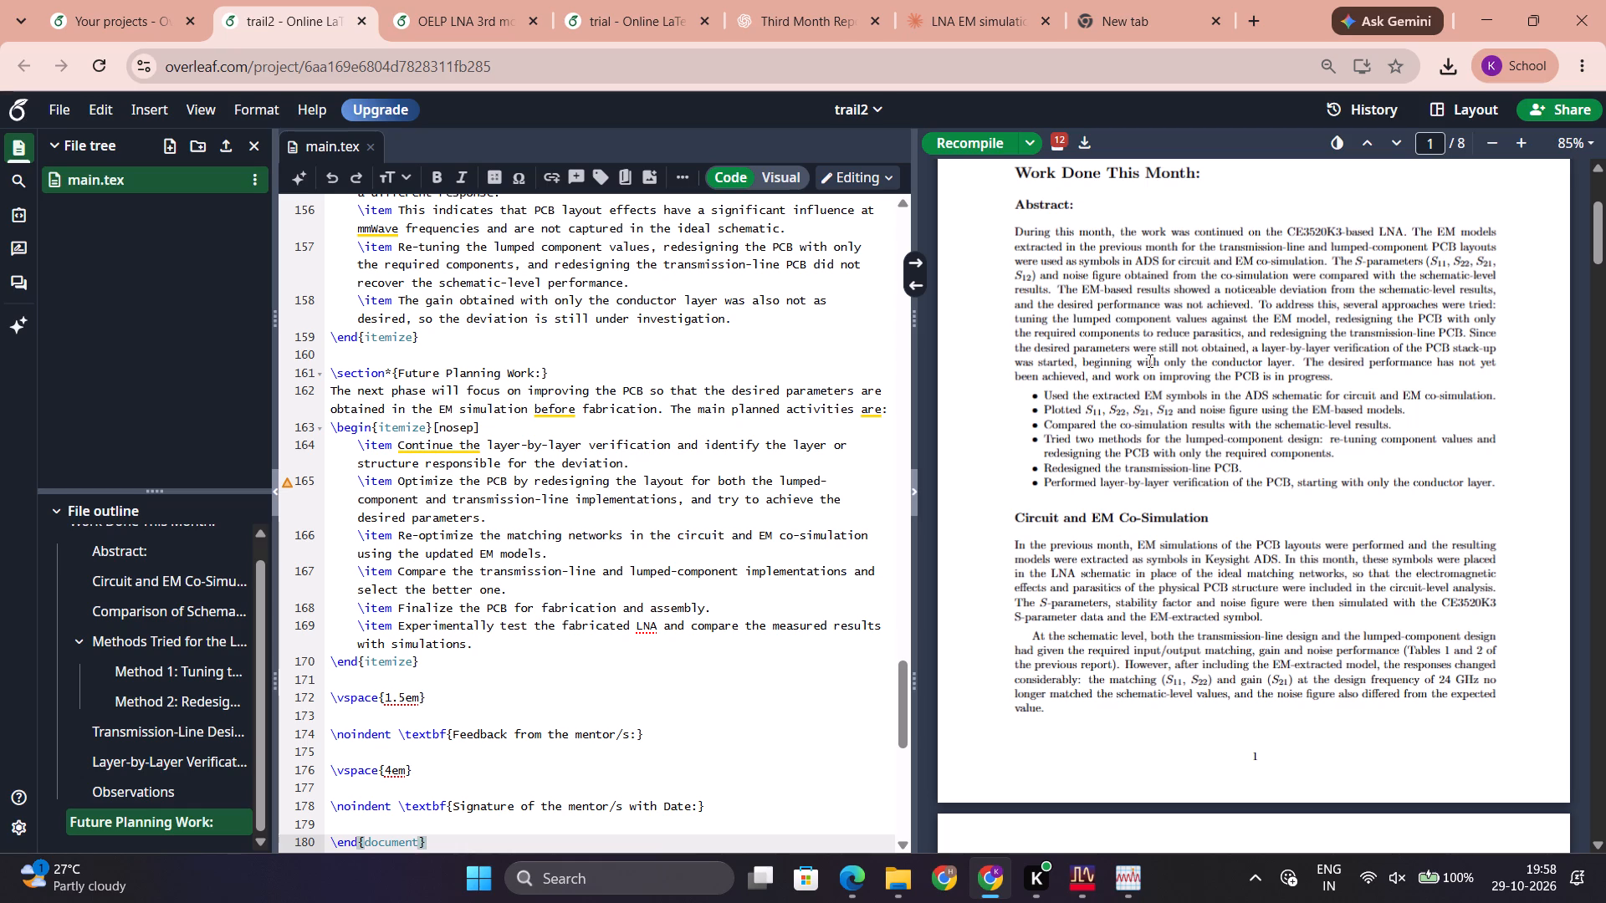
scroll(1148, 360, "down", 1)
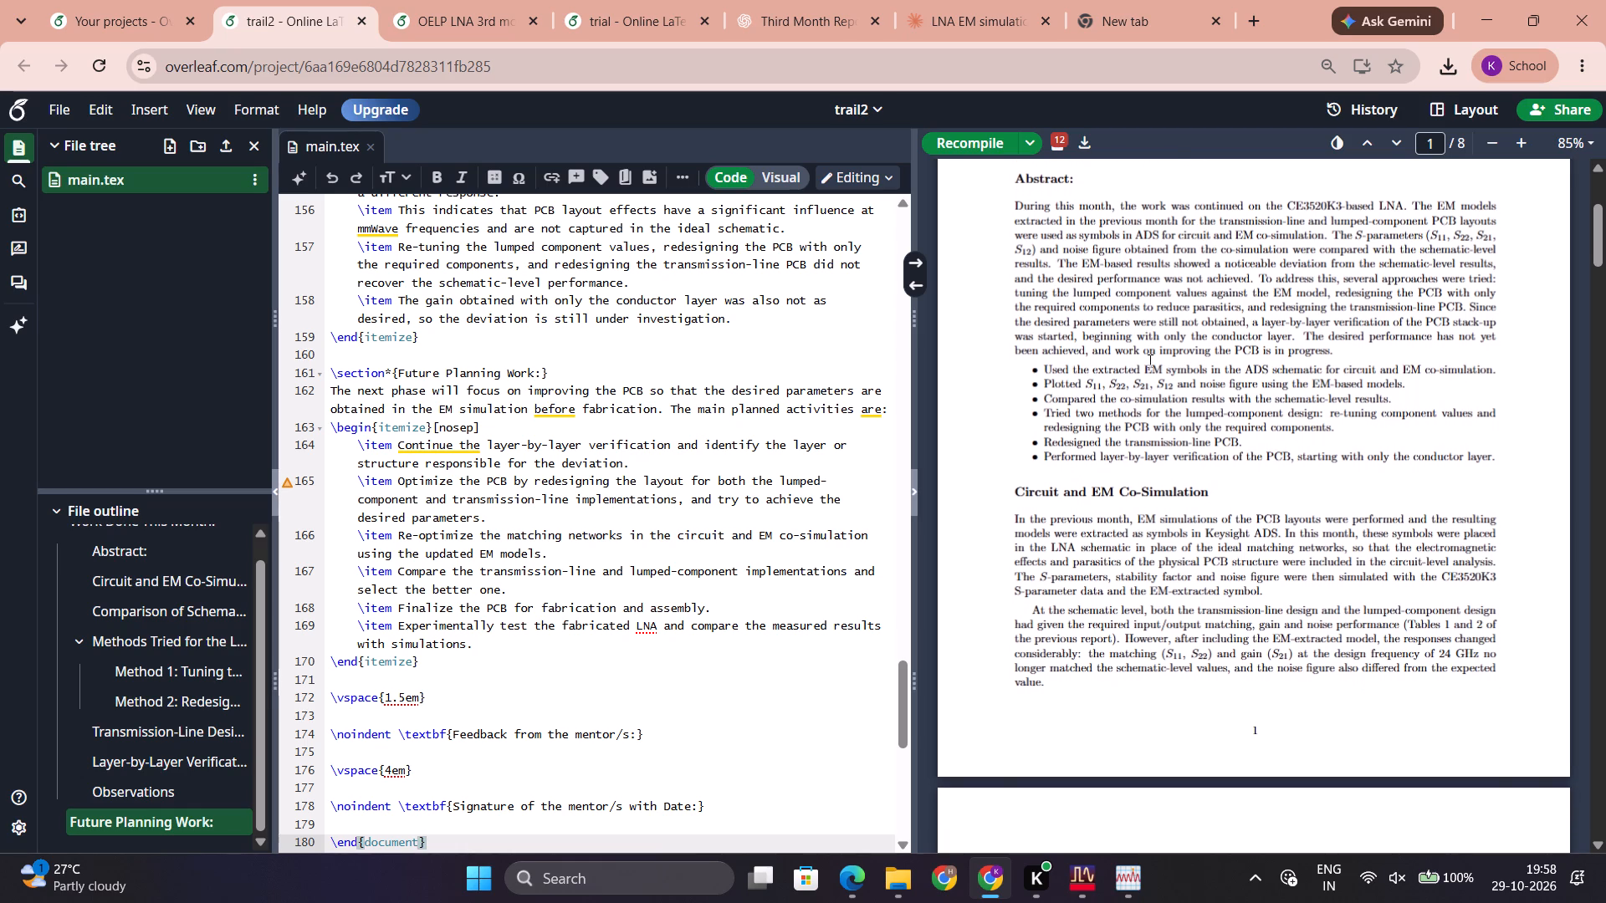
scroll(1148, 360, "down", 3)
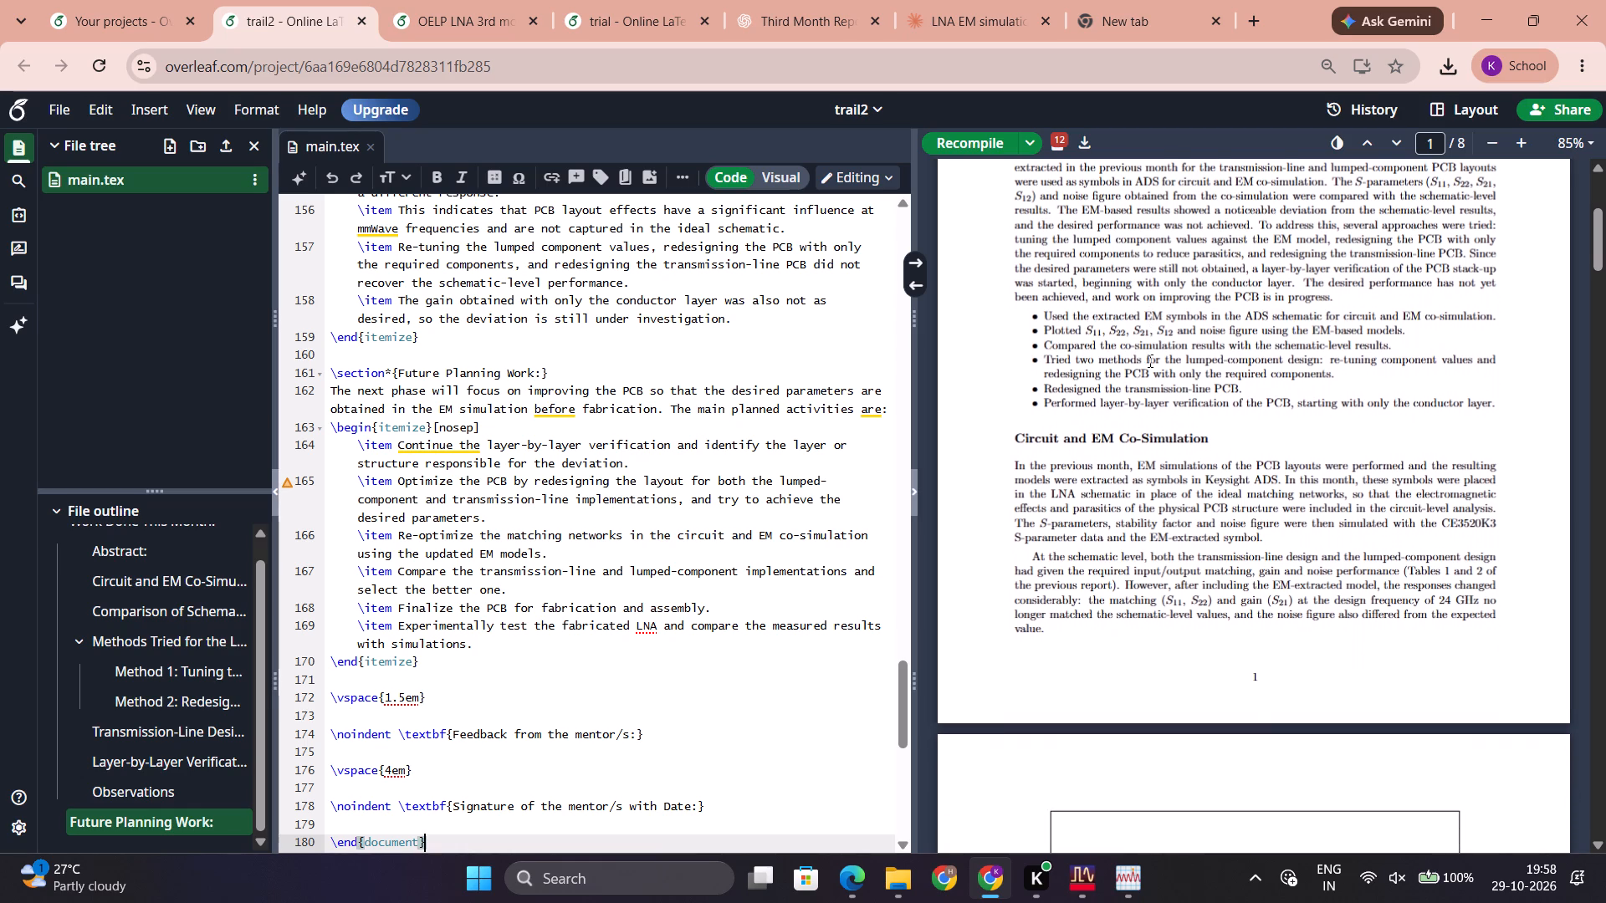
scroll(1148, 360, "down", 3)
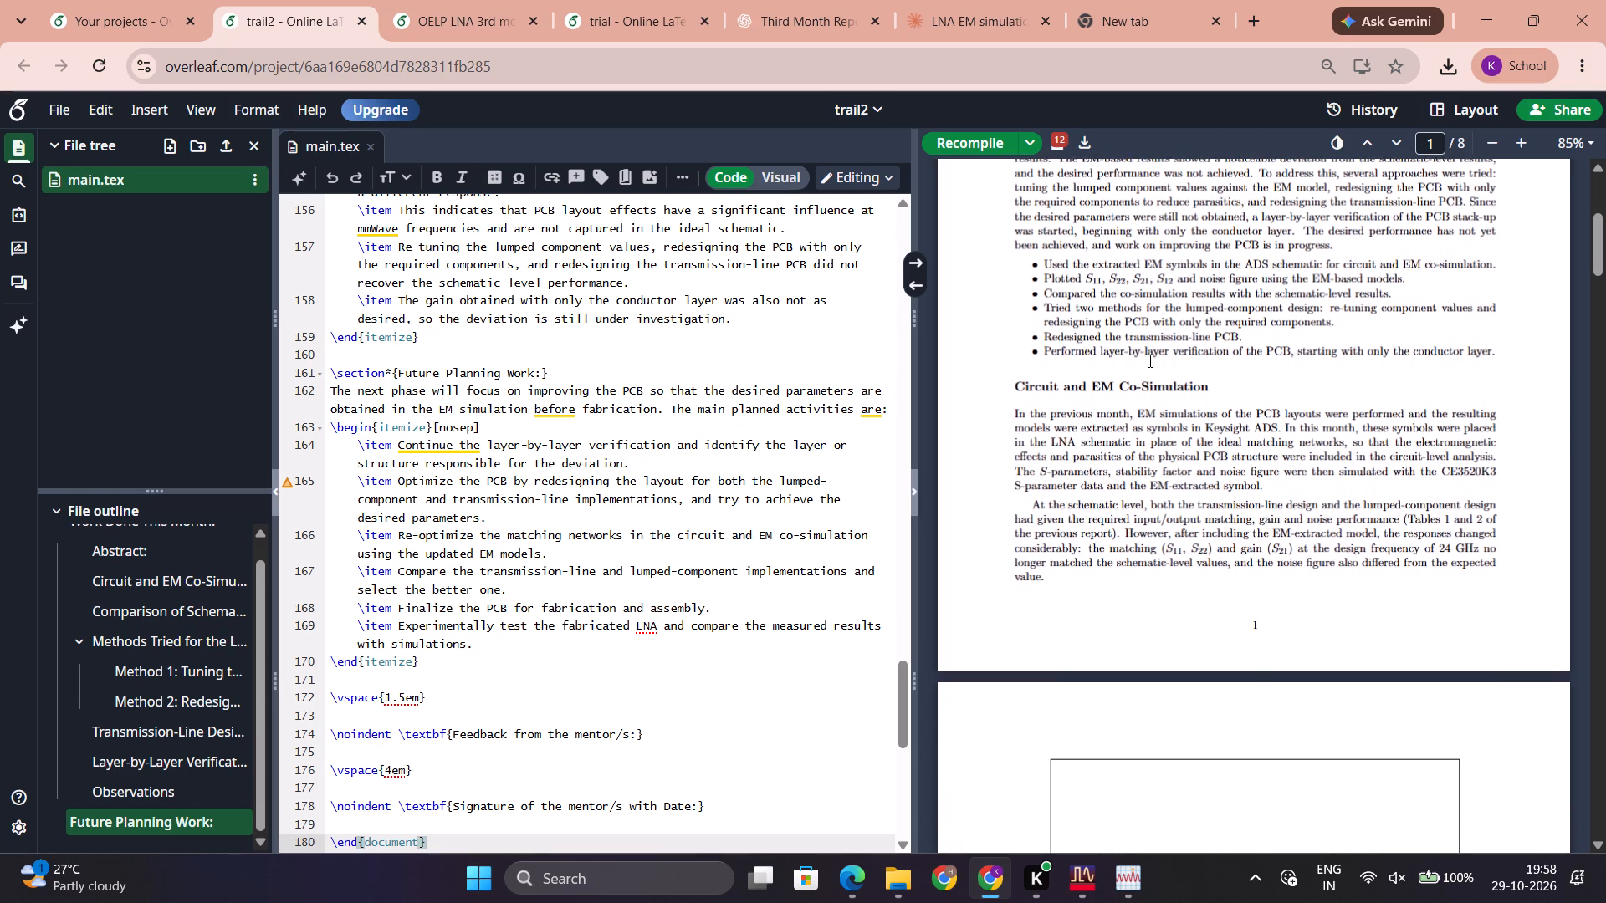
Read the Circuit and EM Co-Simulation section at the end of page 1 of the compiled report.
scroll(1148, 360, "down", 2)
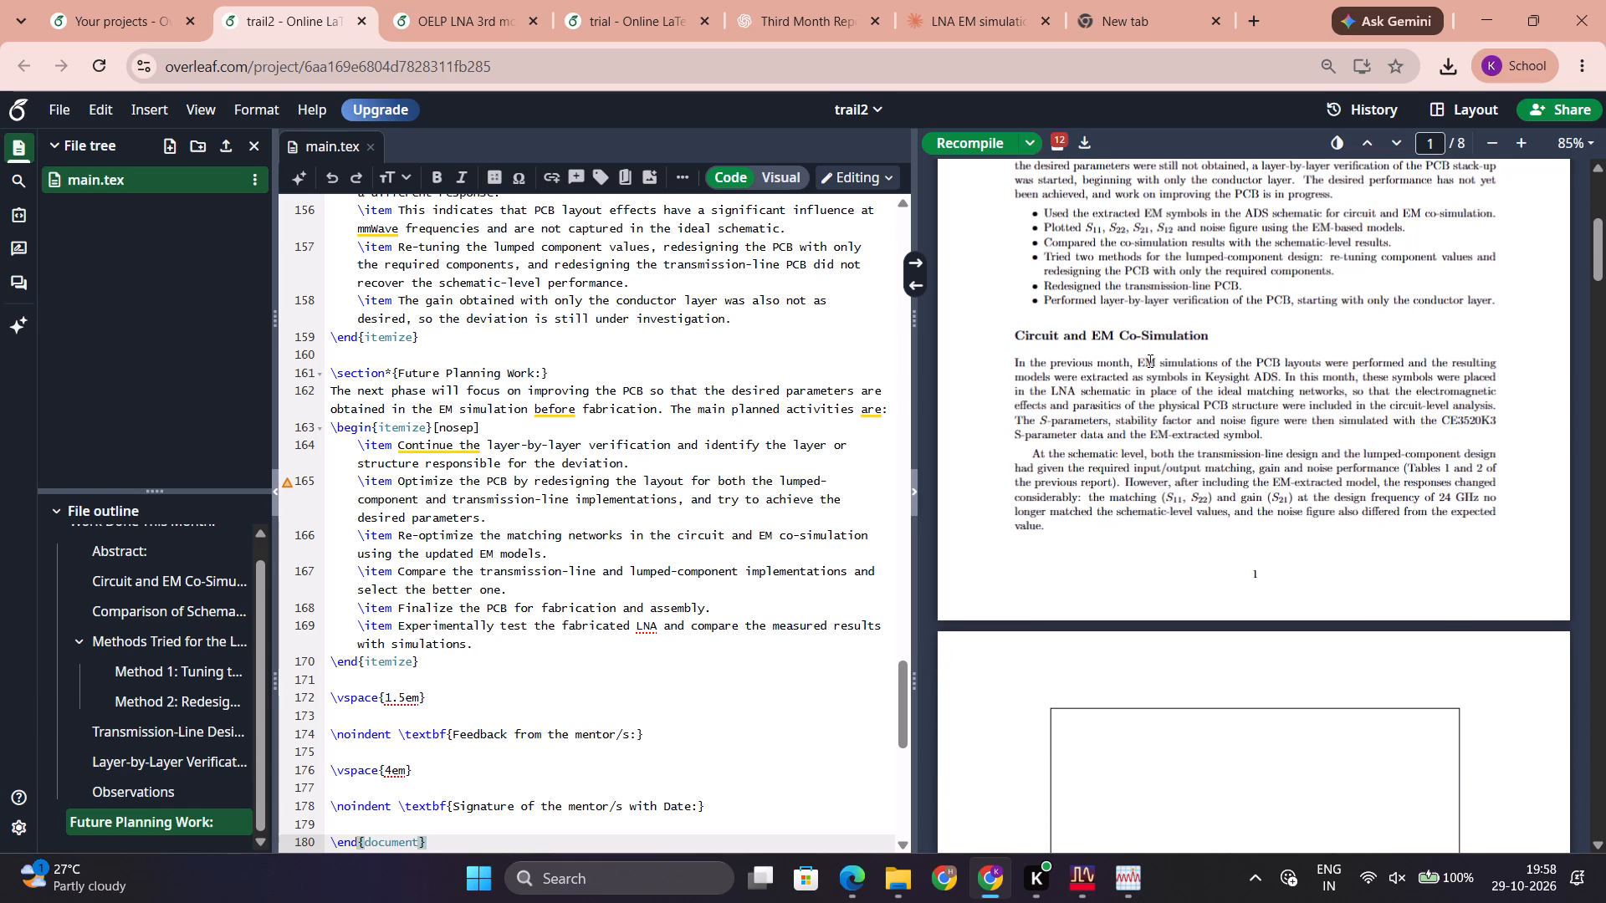
scroll(1148, 360, "down", 1)
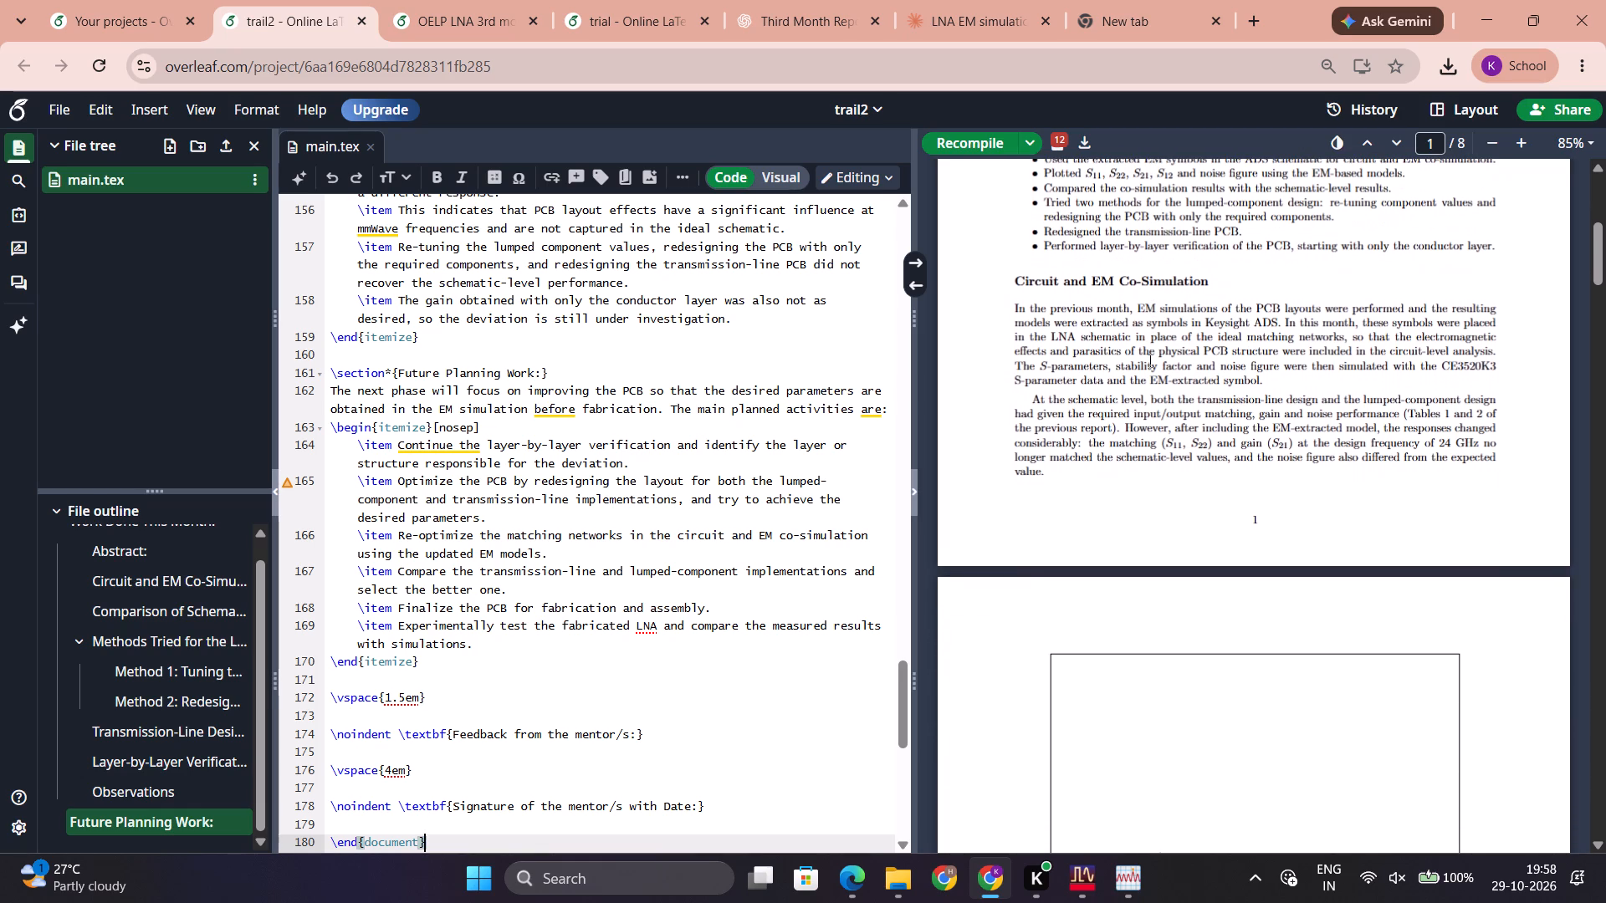
scroll(1148, 360, "down", 1)
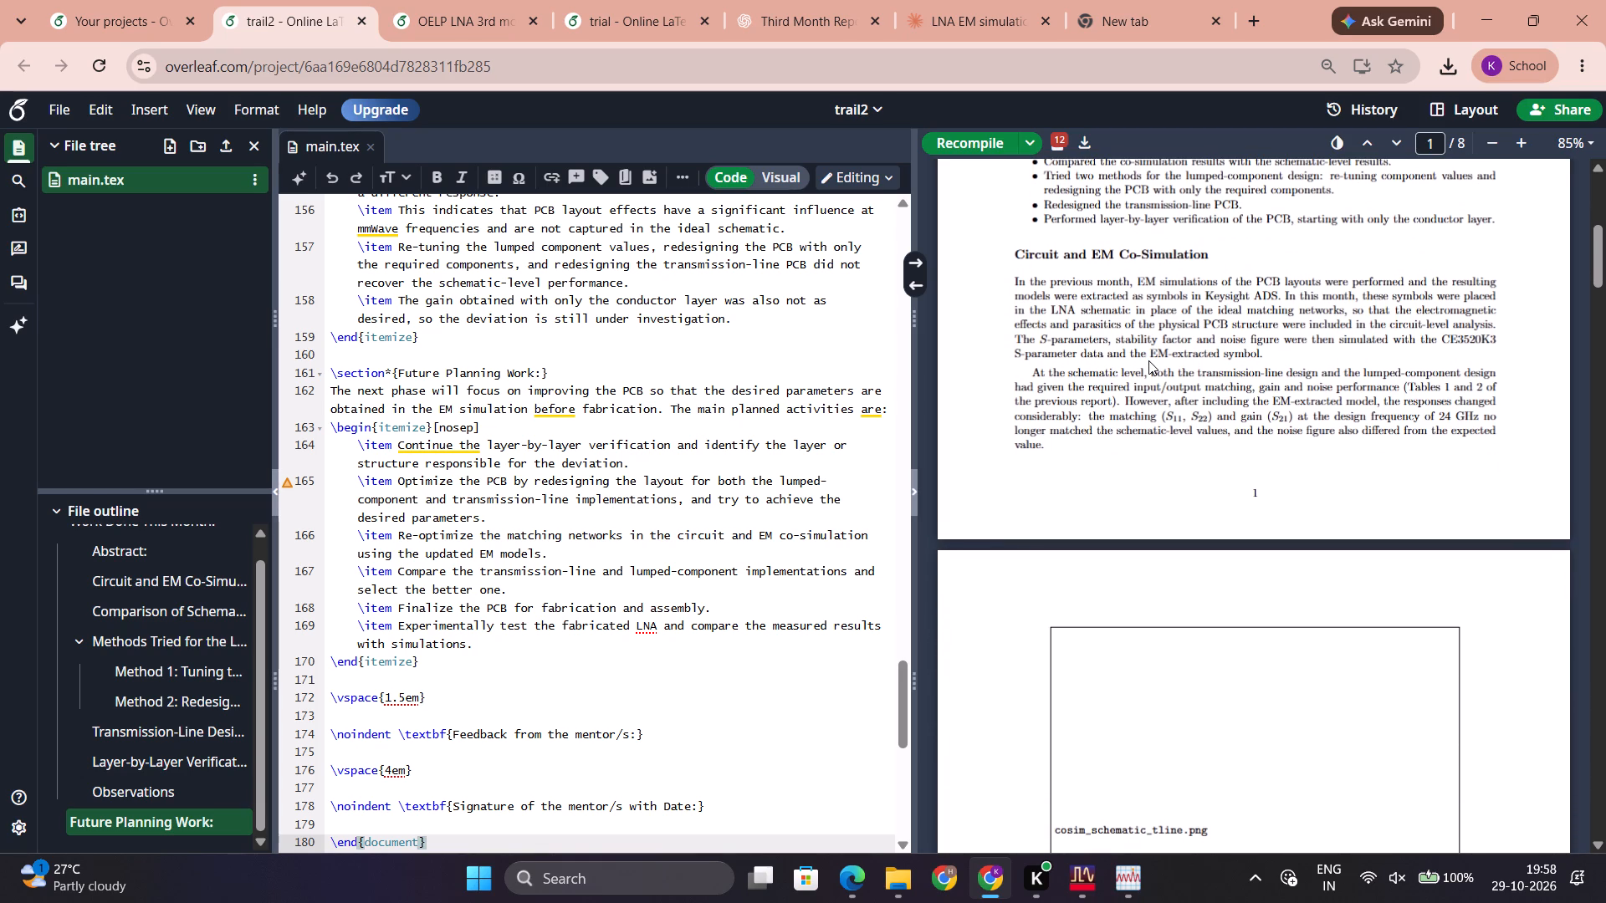
scroll(1148, 360, "down", 2)
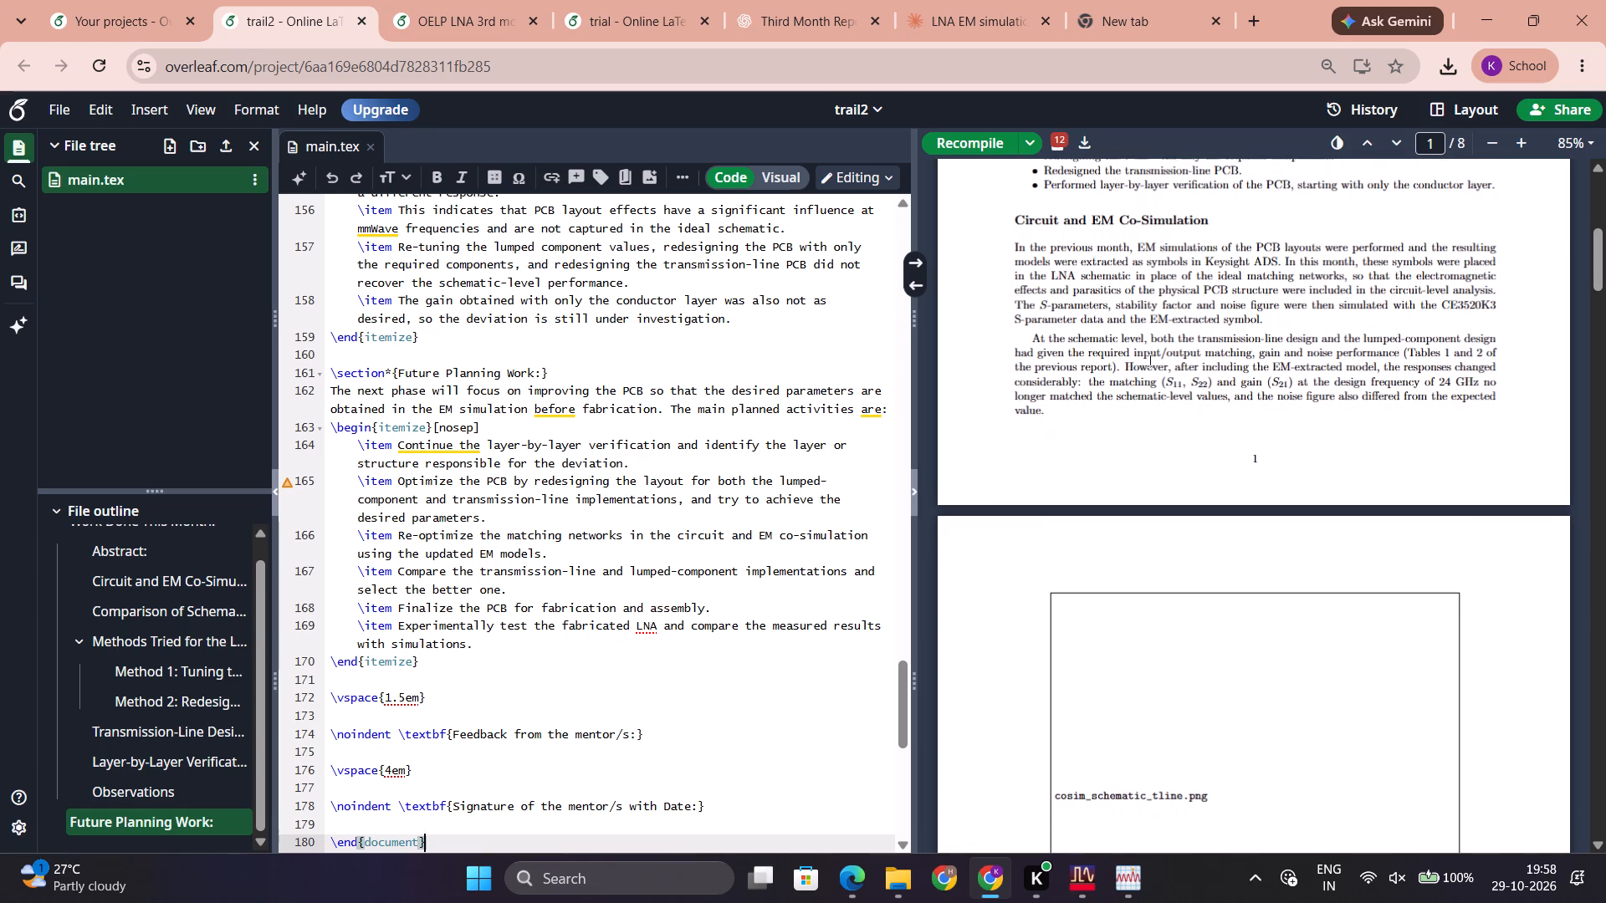
scroll(1148, 360, "down", 3)
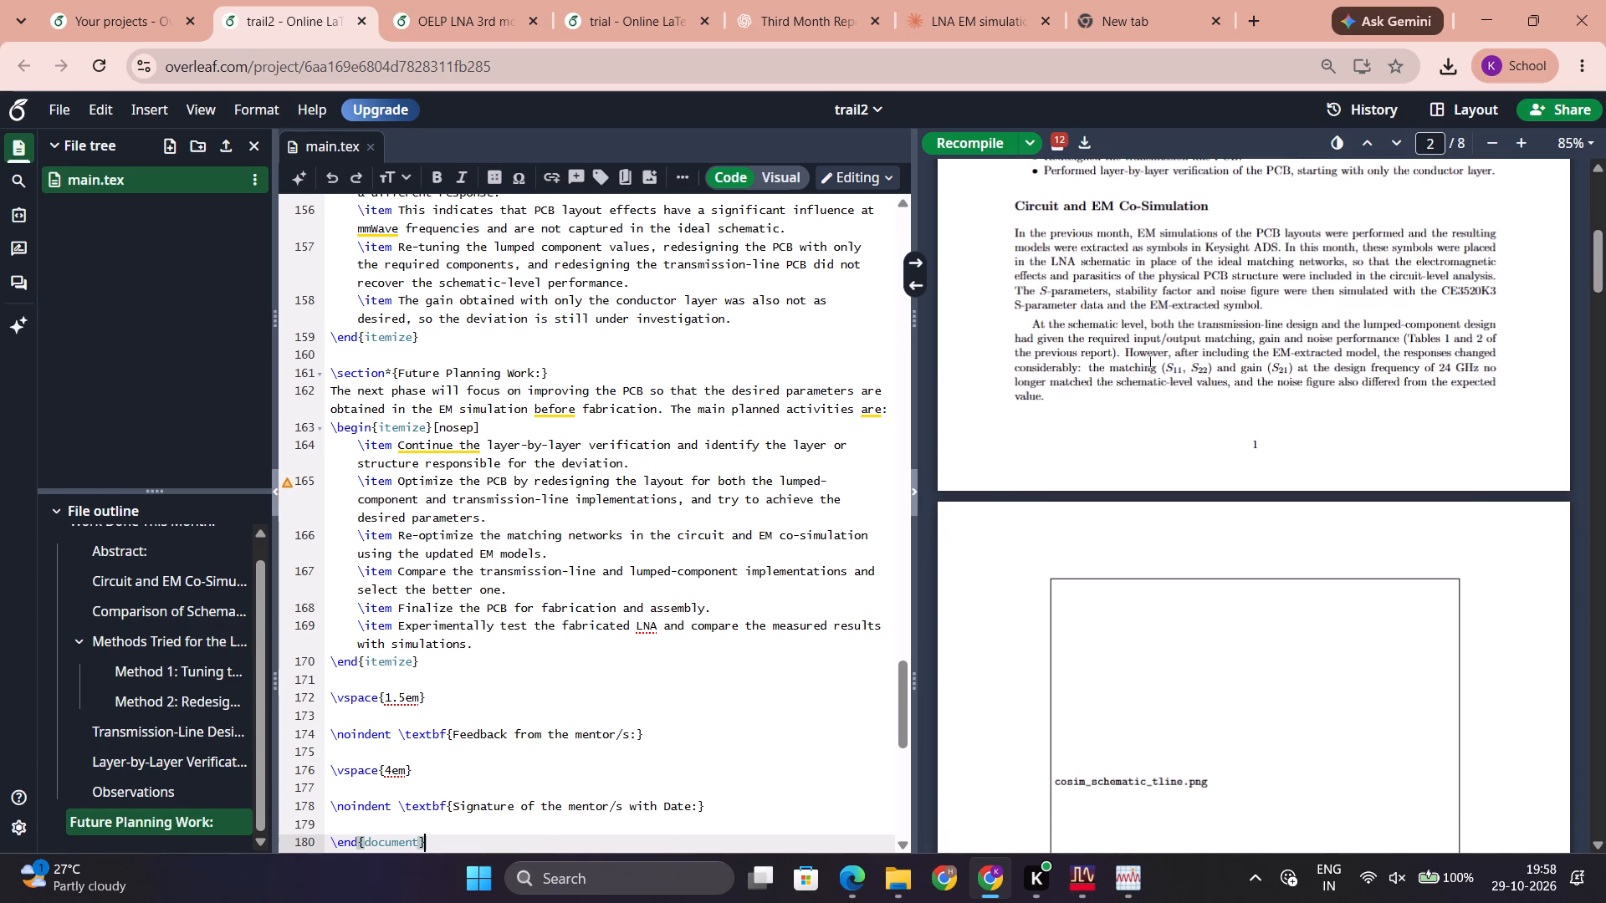
scroll(1148, 360, "down", 3)
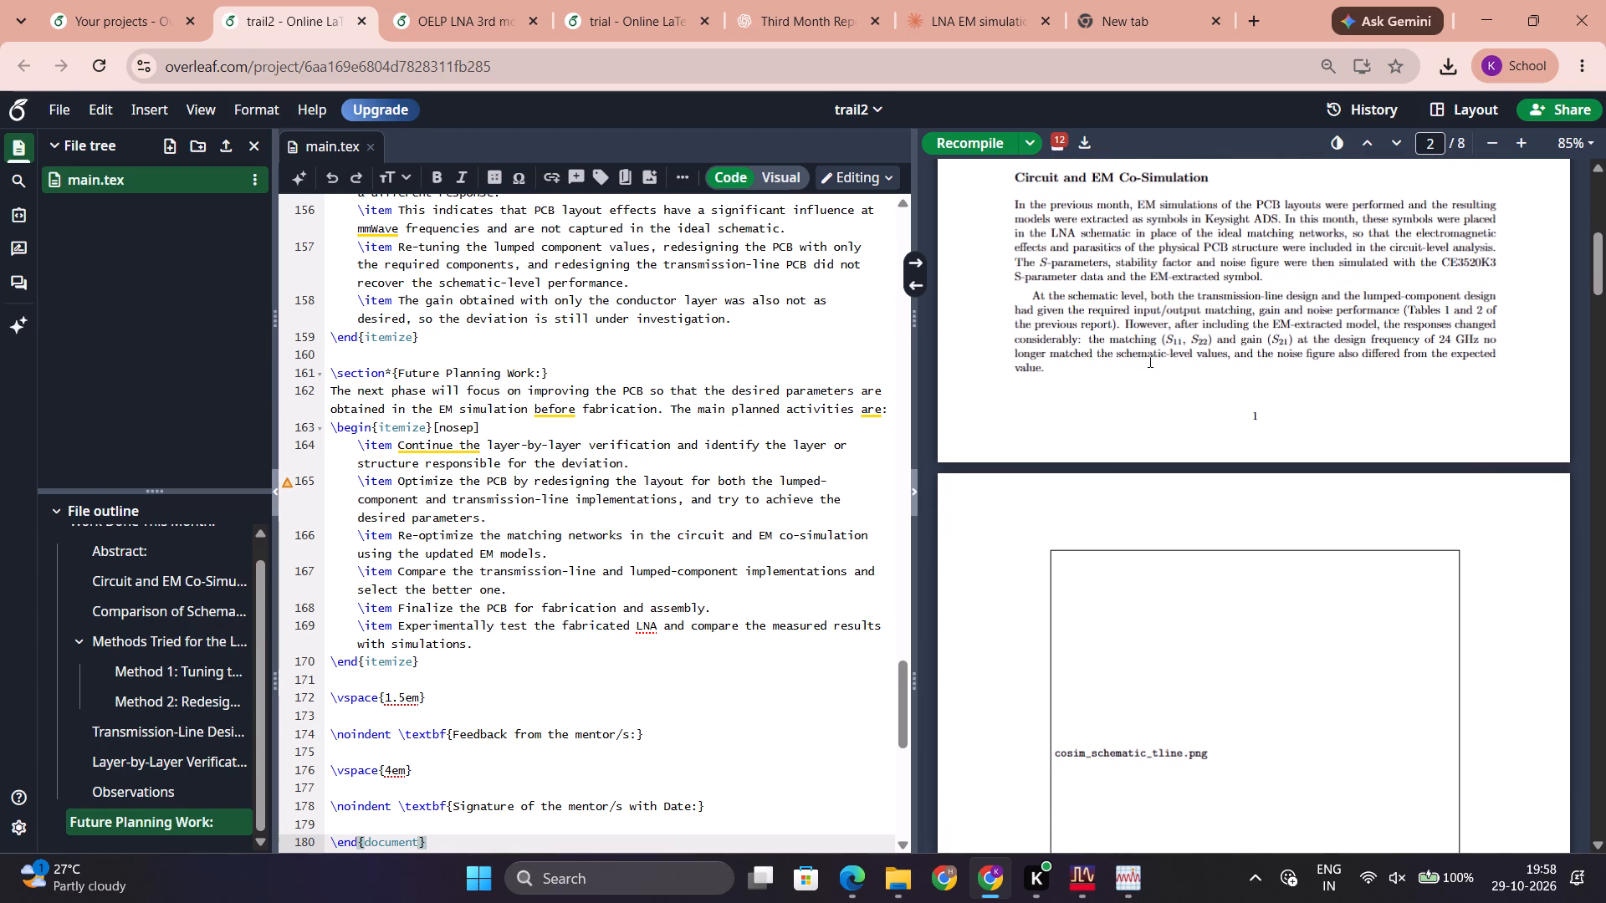
scroll(1148, 360, "down", 3)
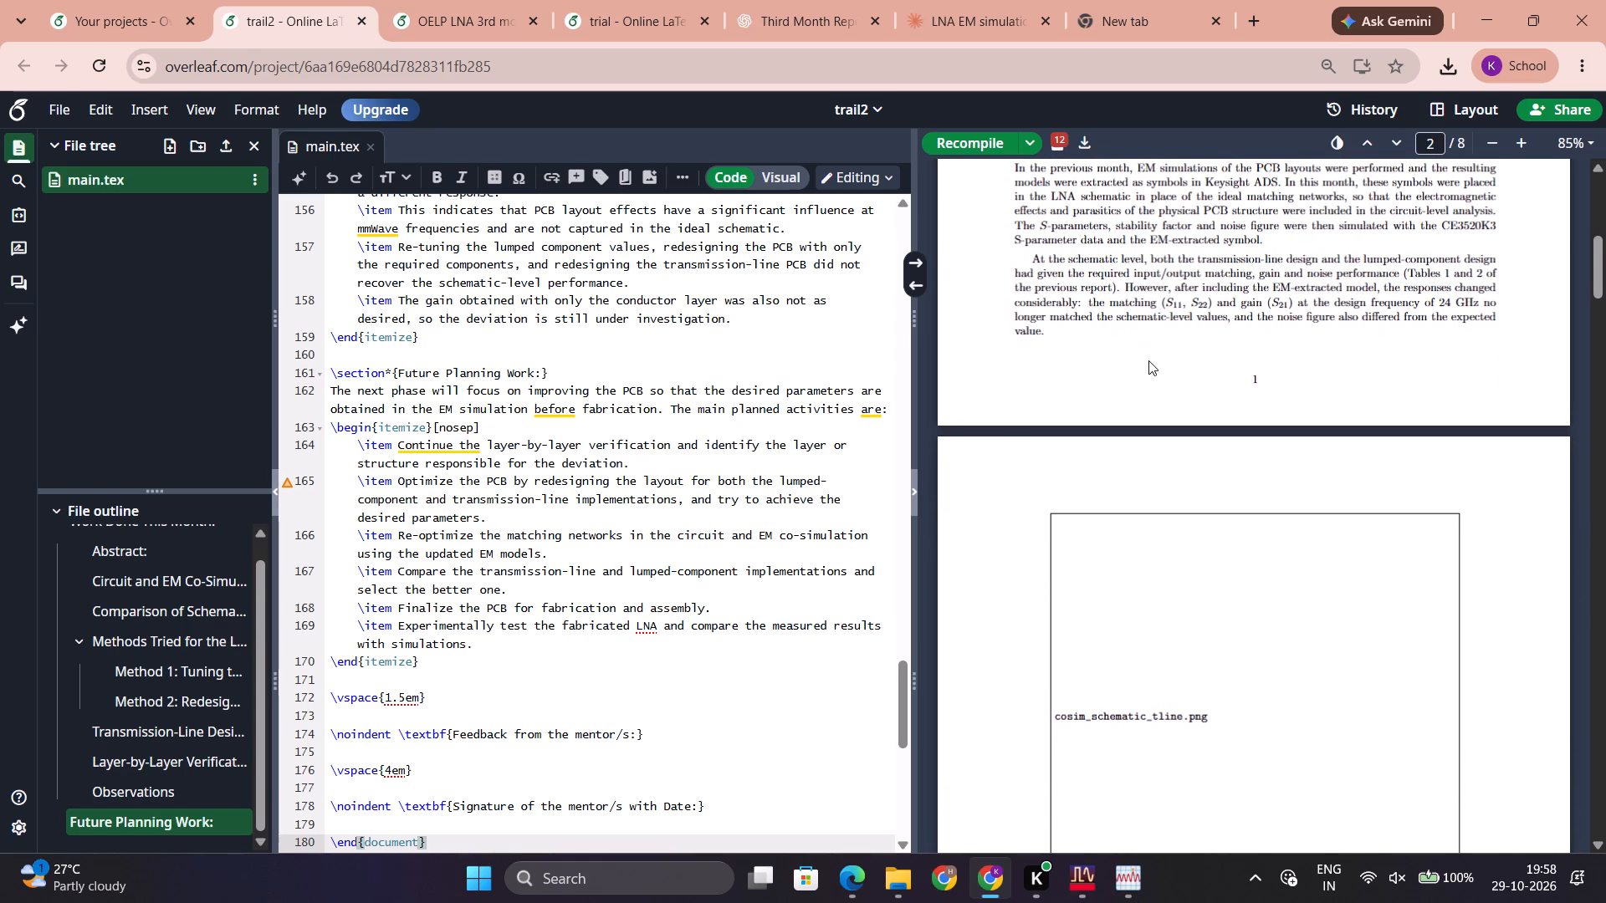
scroll(1148, 360, "down", 3)
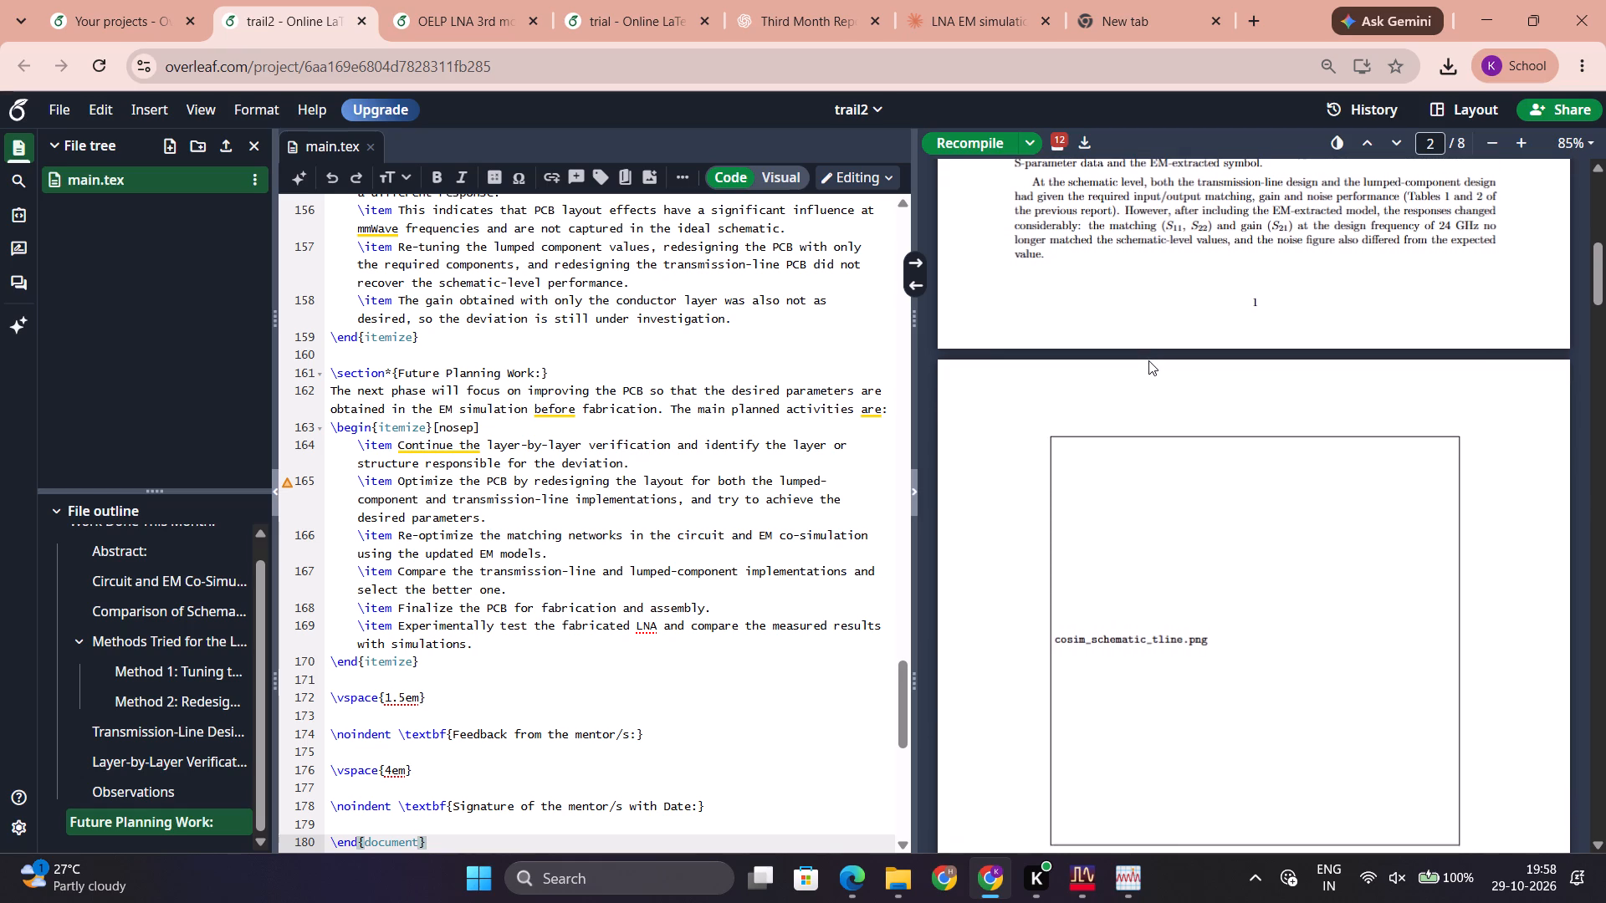
Examine the Figure 1 and Figure 2 co-simulation schematic placeholders on pages 2 and 3 of the compiled report.
scroll(1148, 360, "down", 3)
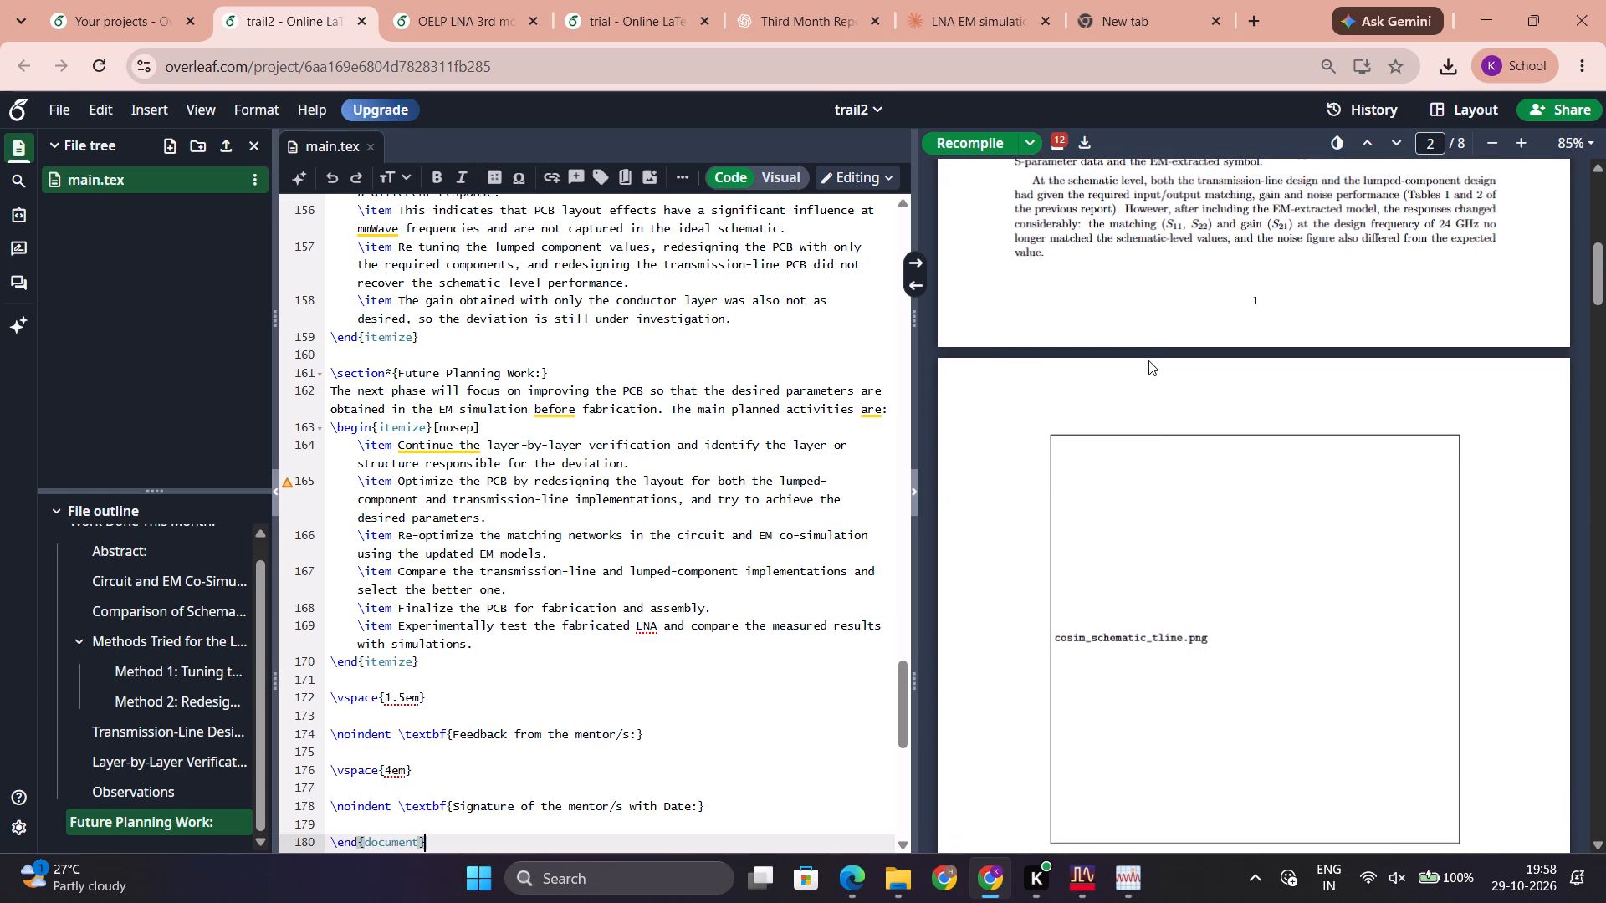
scroll(1148, 360, "down", 2)
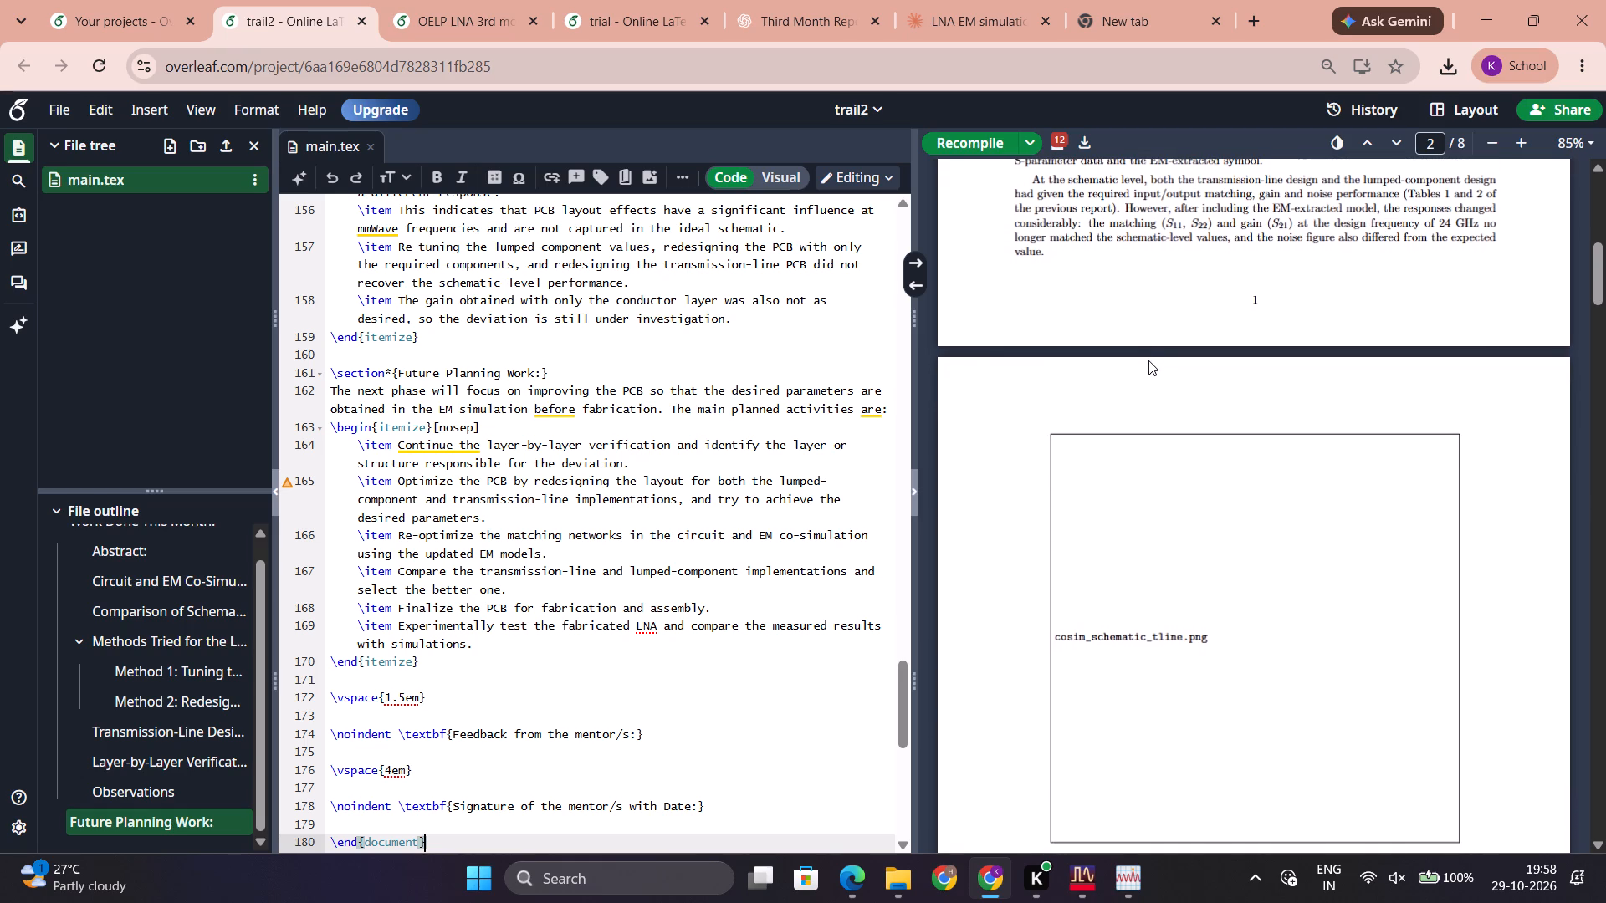
scroll(1148, 360, "down", 2)
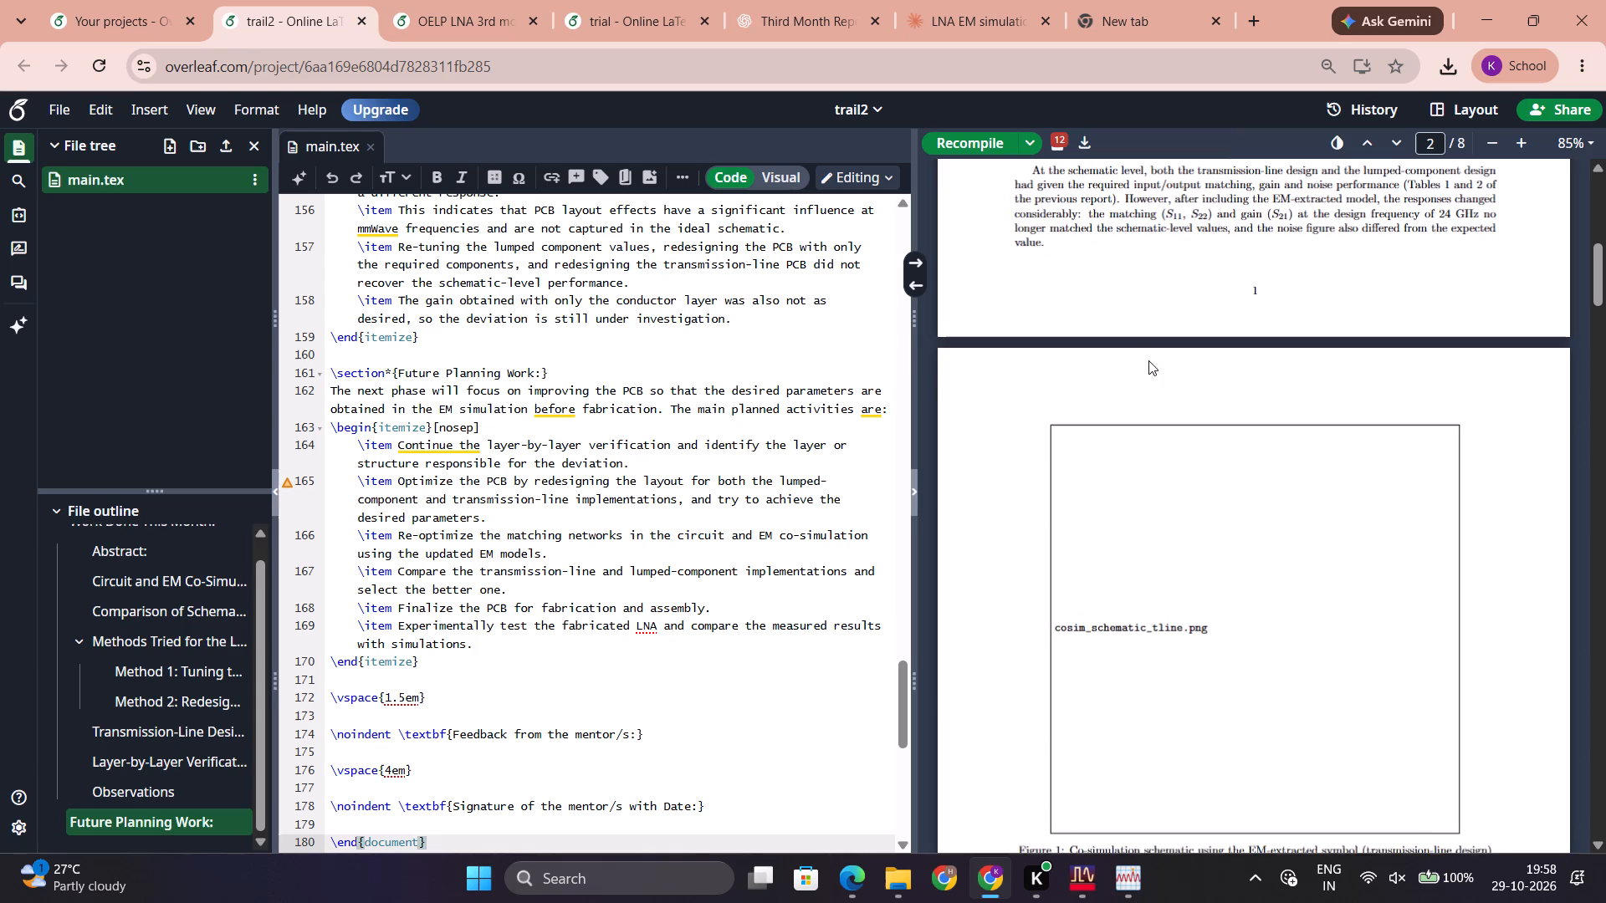
scroll(1148, 360, "down", 2)
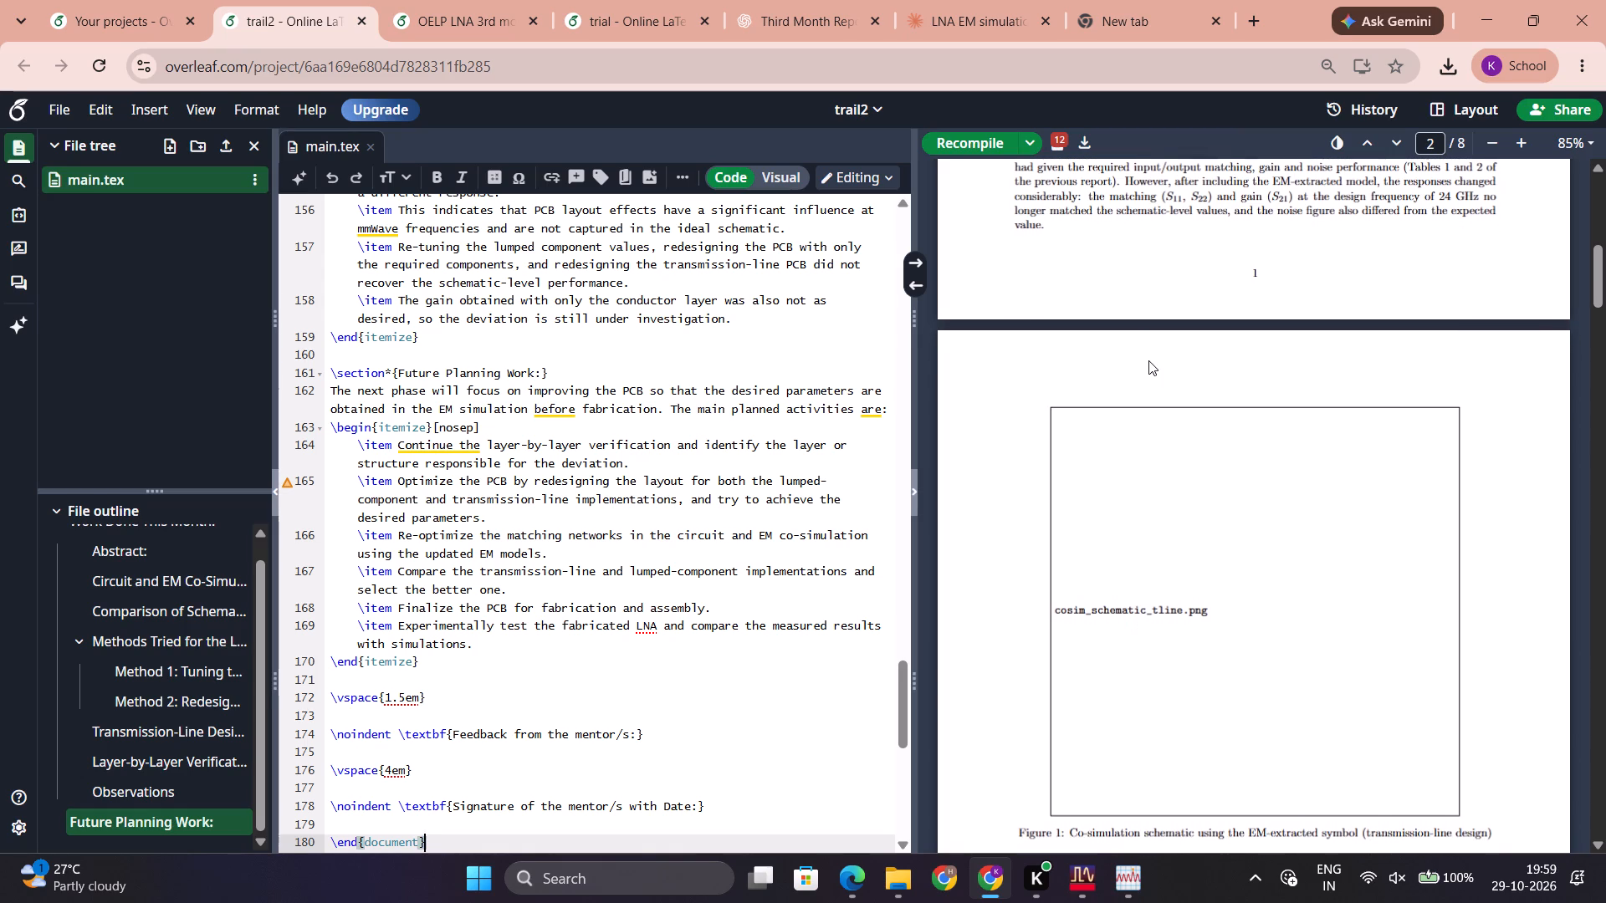
scroll(1148, 360, "down", 4)
scroll(1148, 360, "up", 1)
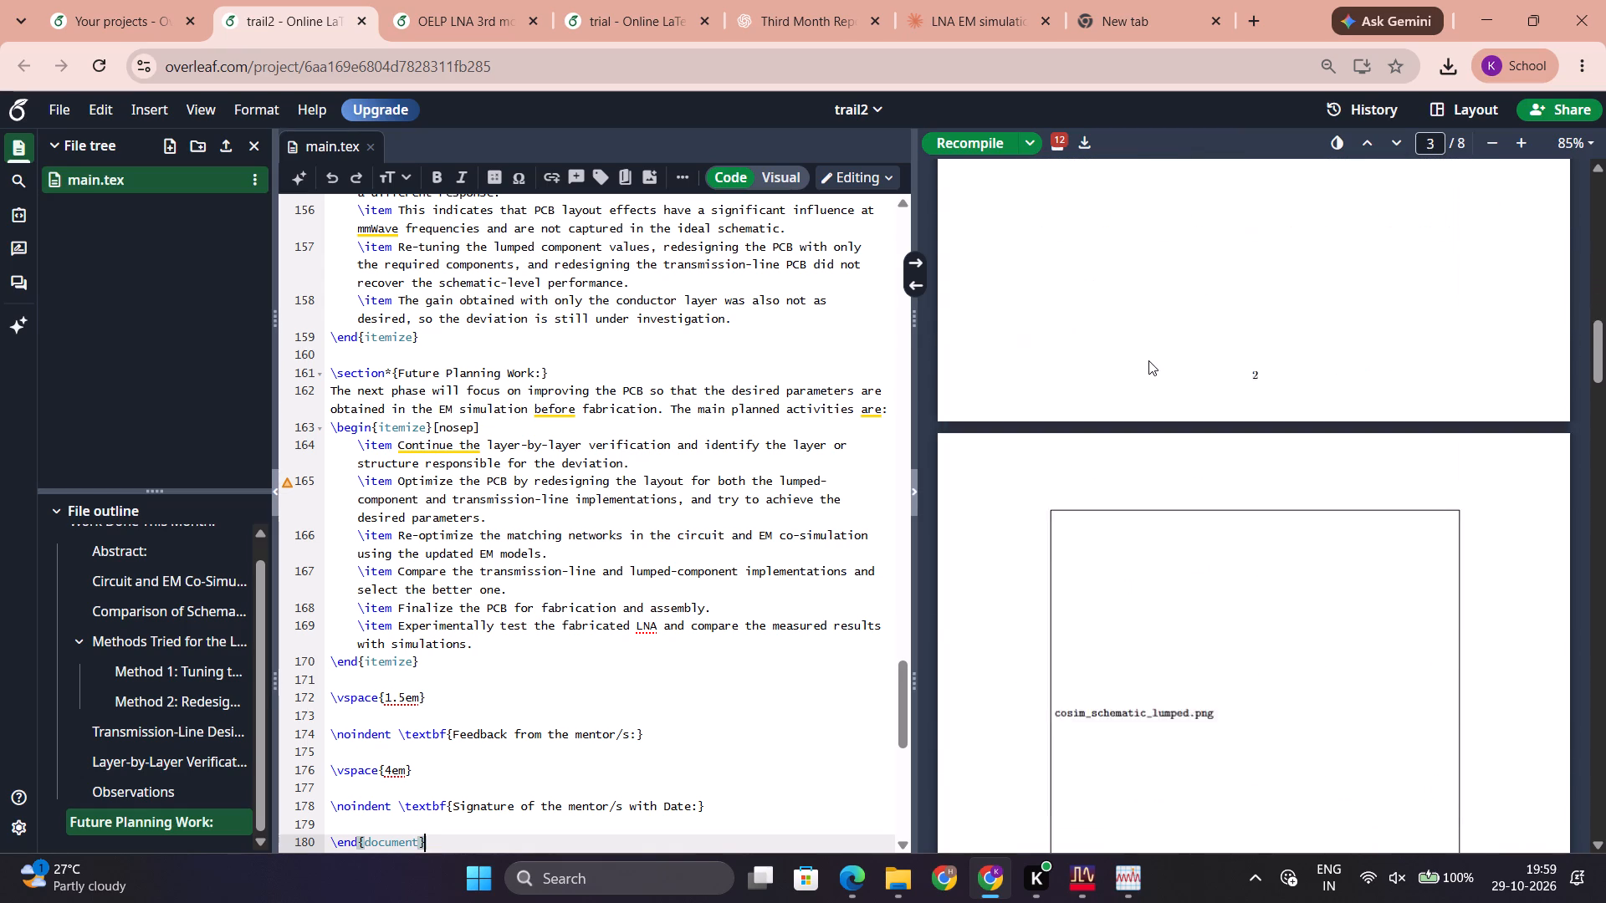
scroll(1148, 360, "up", 1)
scroll(1148, 360, "down", 1)
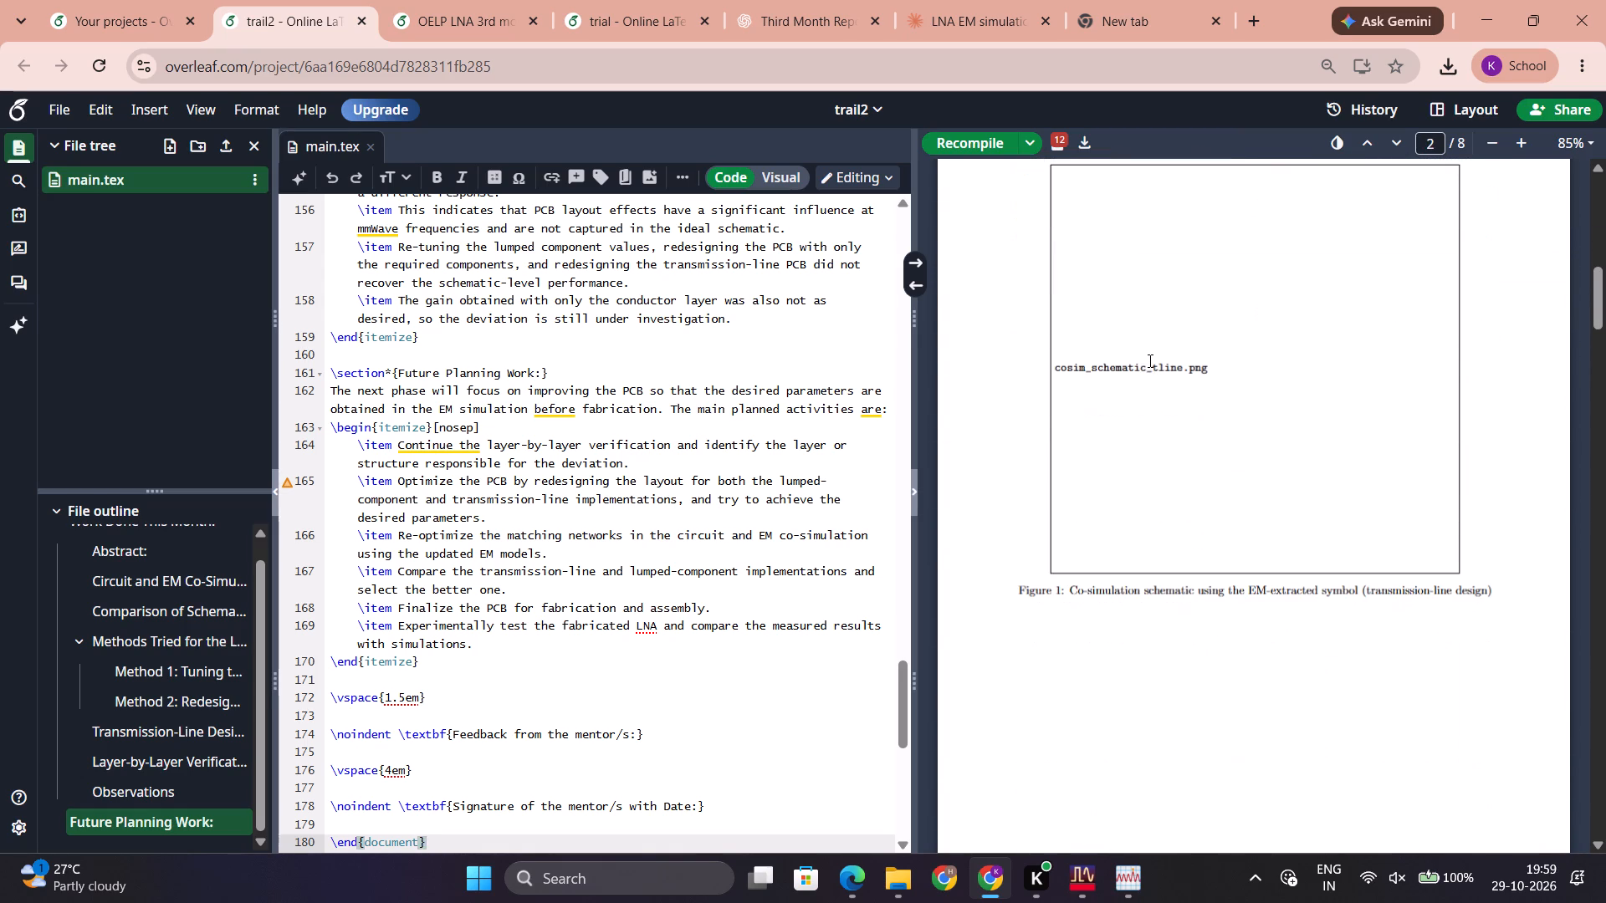
scroll(1148, 360, "down", 1)
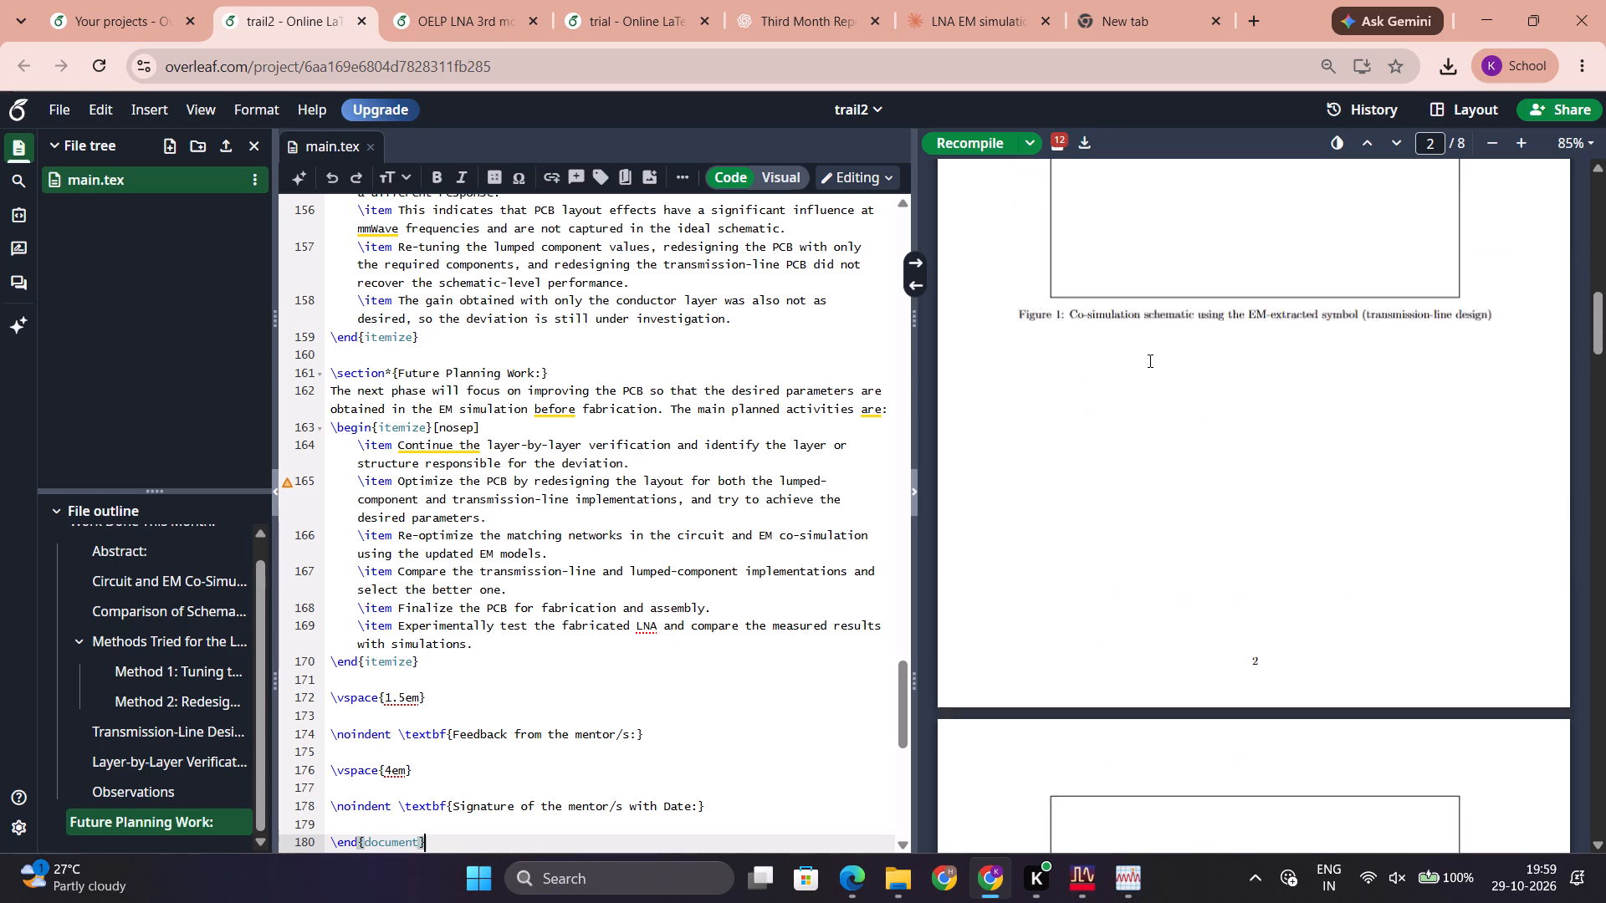
scroll(1148, 360, "down", 3)
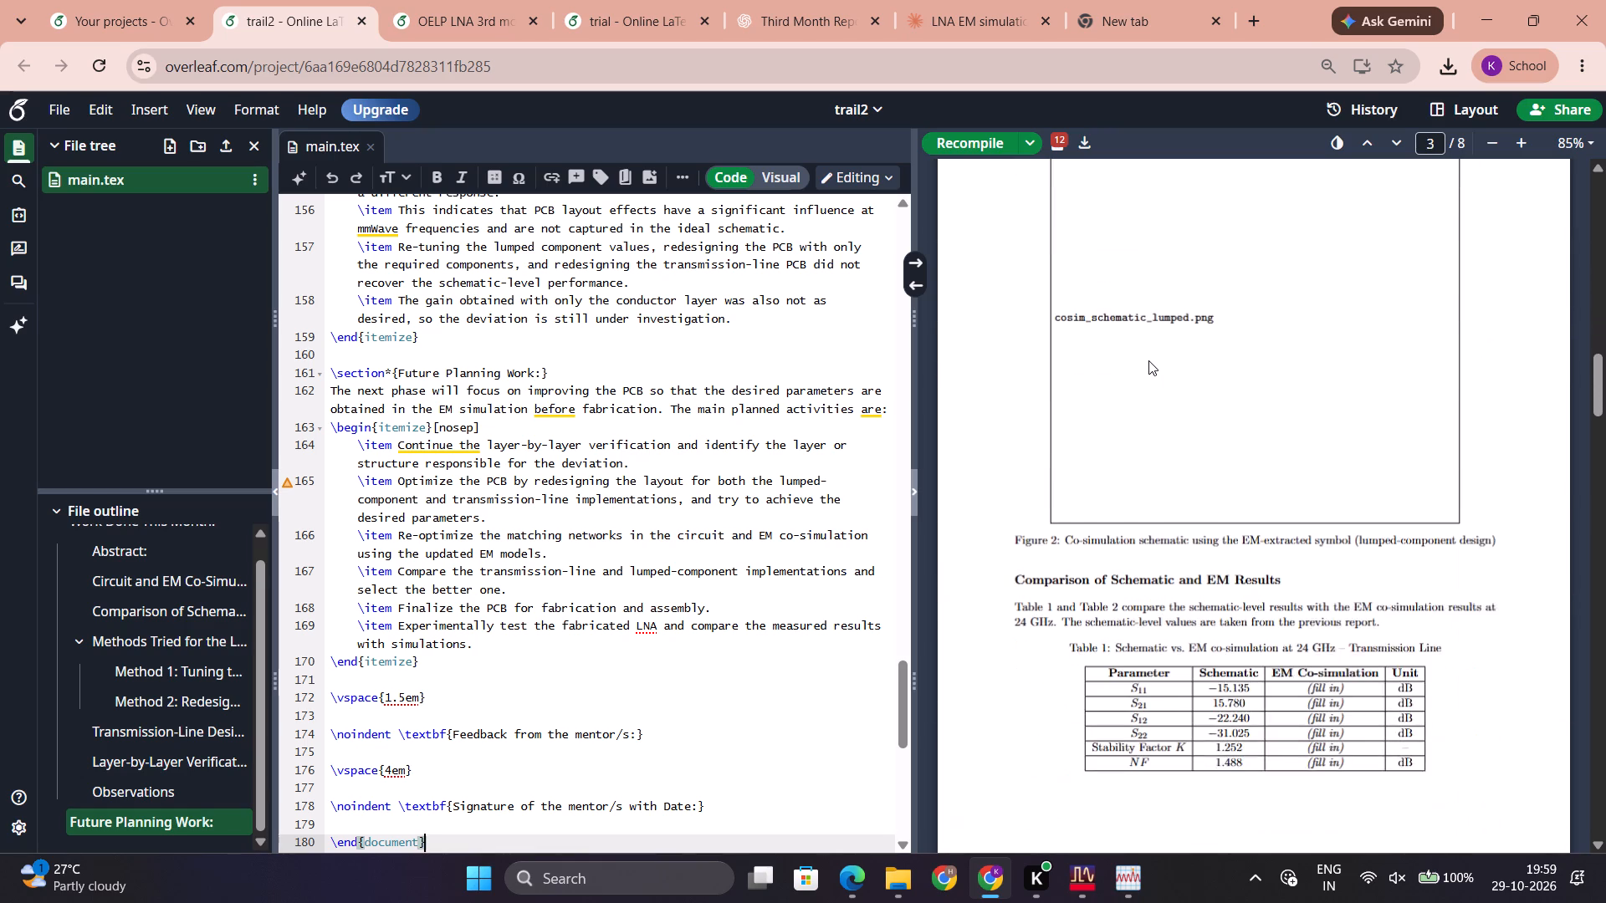
Review the Comparison of Schematic and EM Results section, including its tables and the EM co-simulation result figures.
scroll(1148, 360, "down", 4)
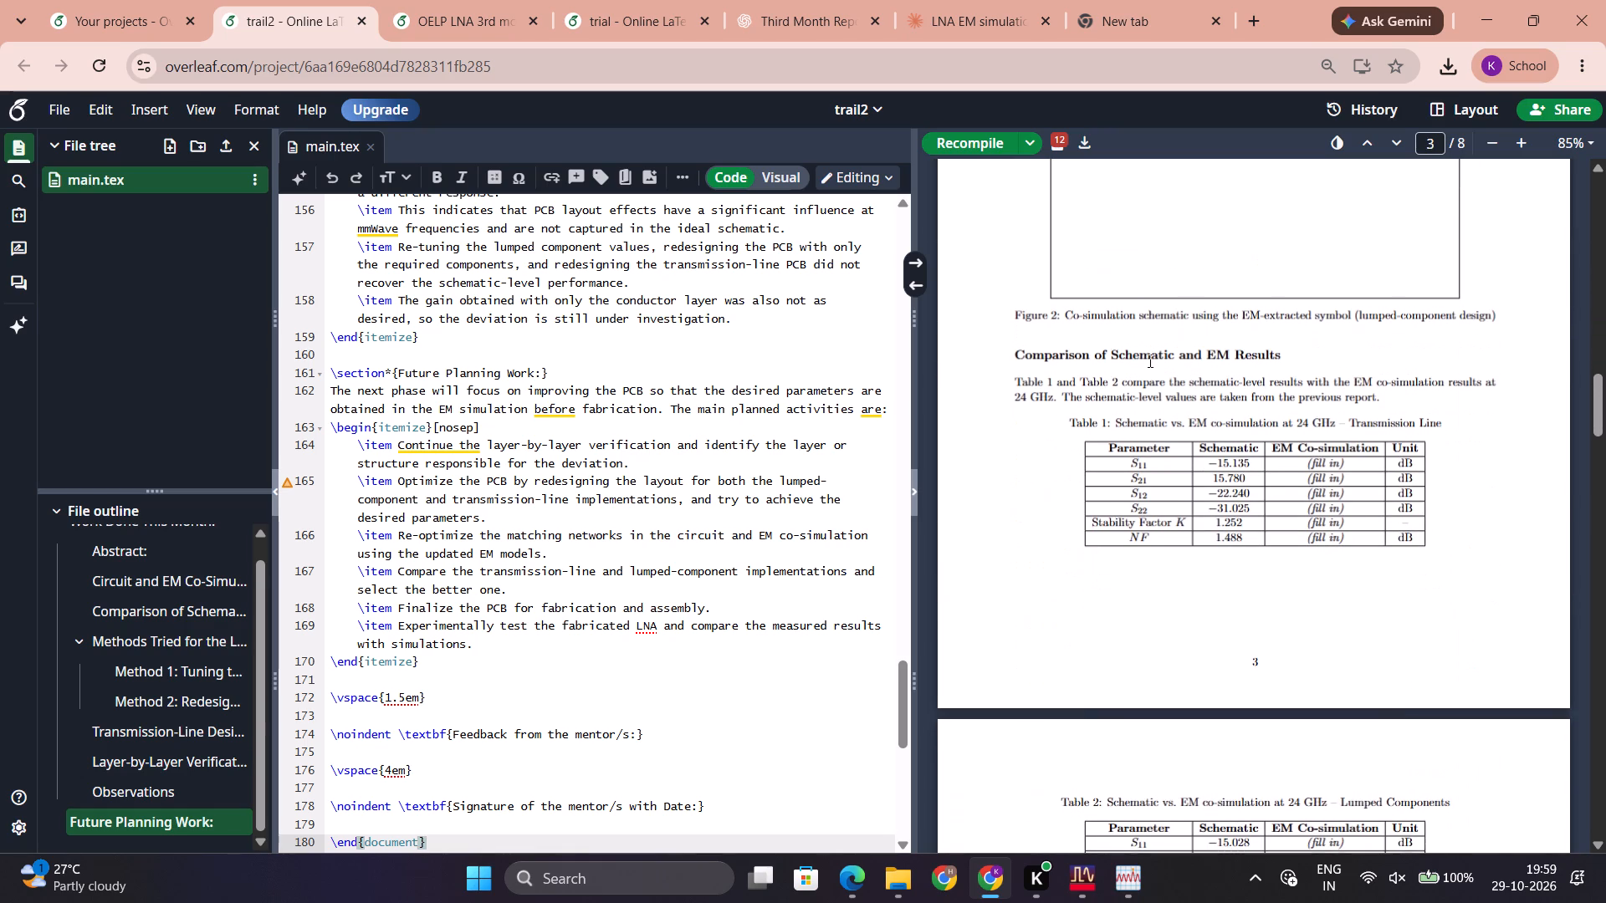
scroll(1148, 360, "down", 2)
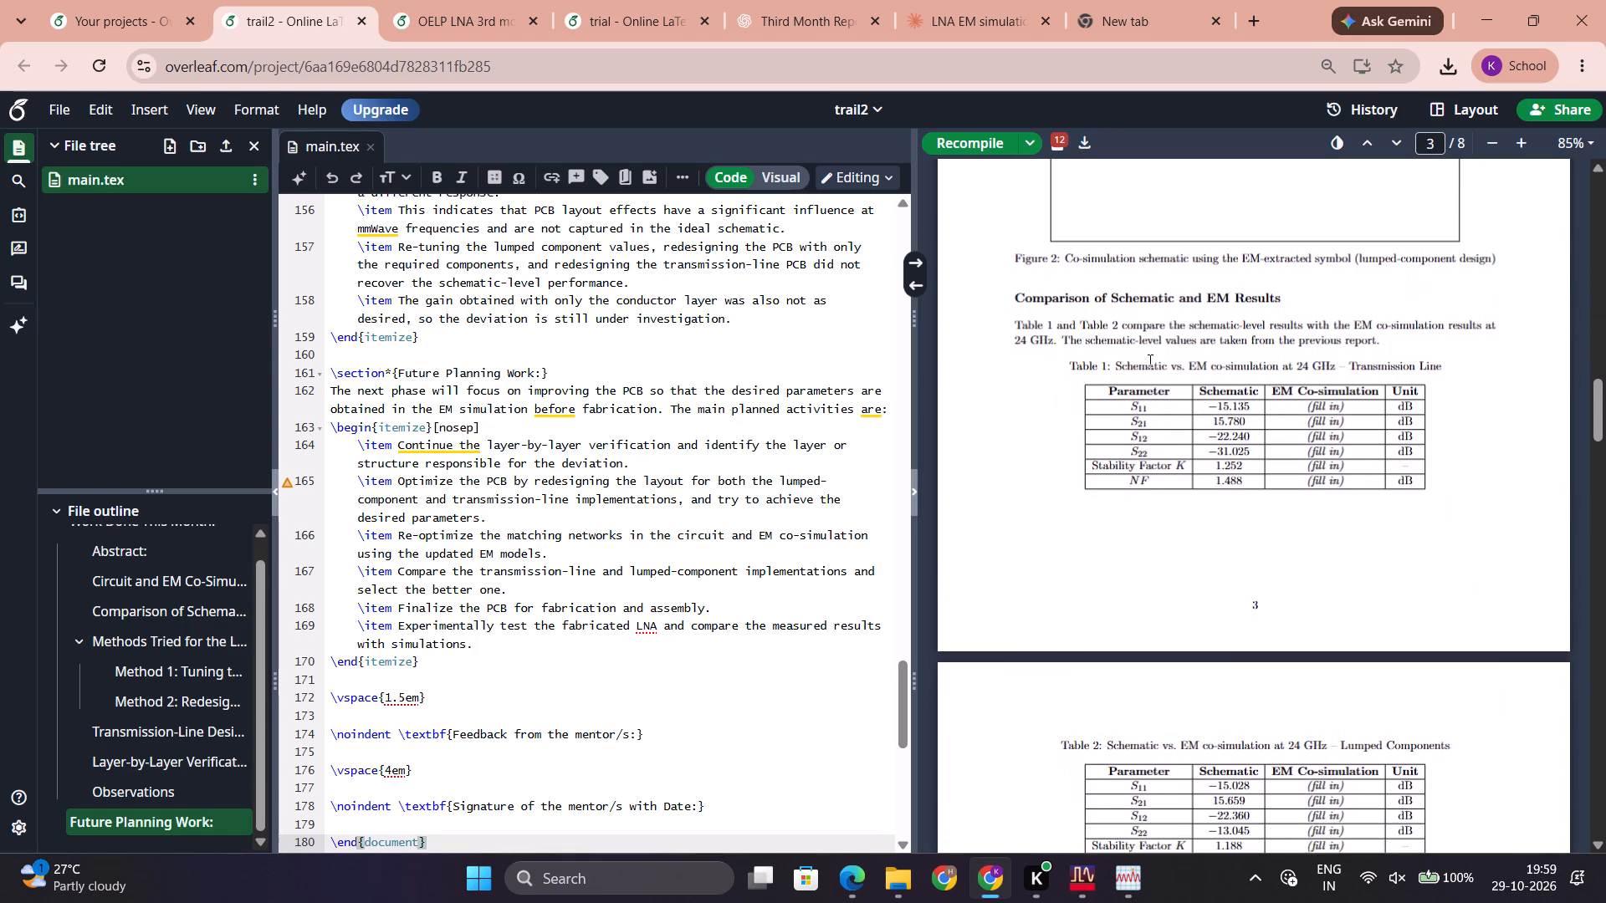
scroll(1148, 360, "down", 2)
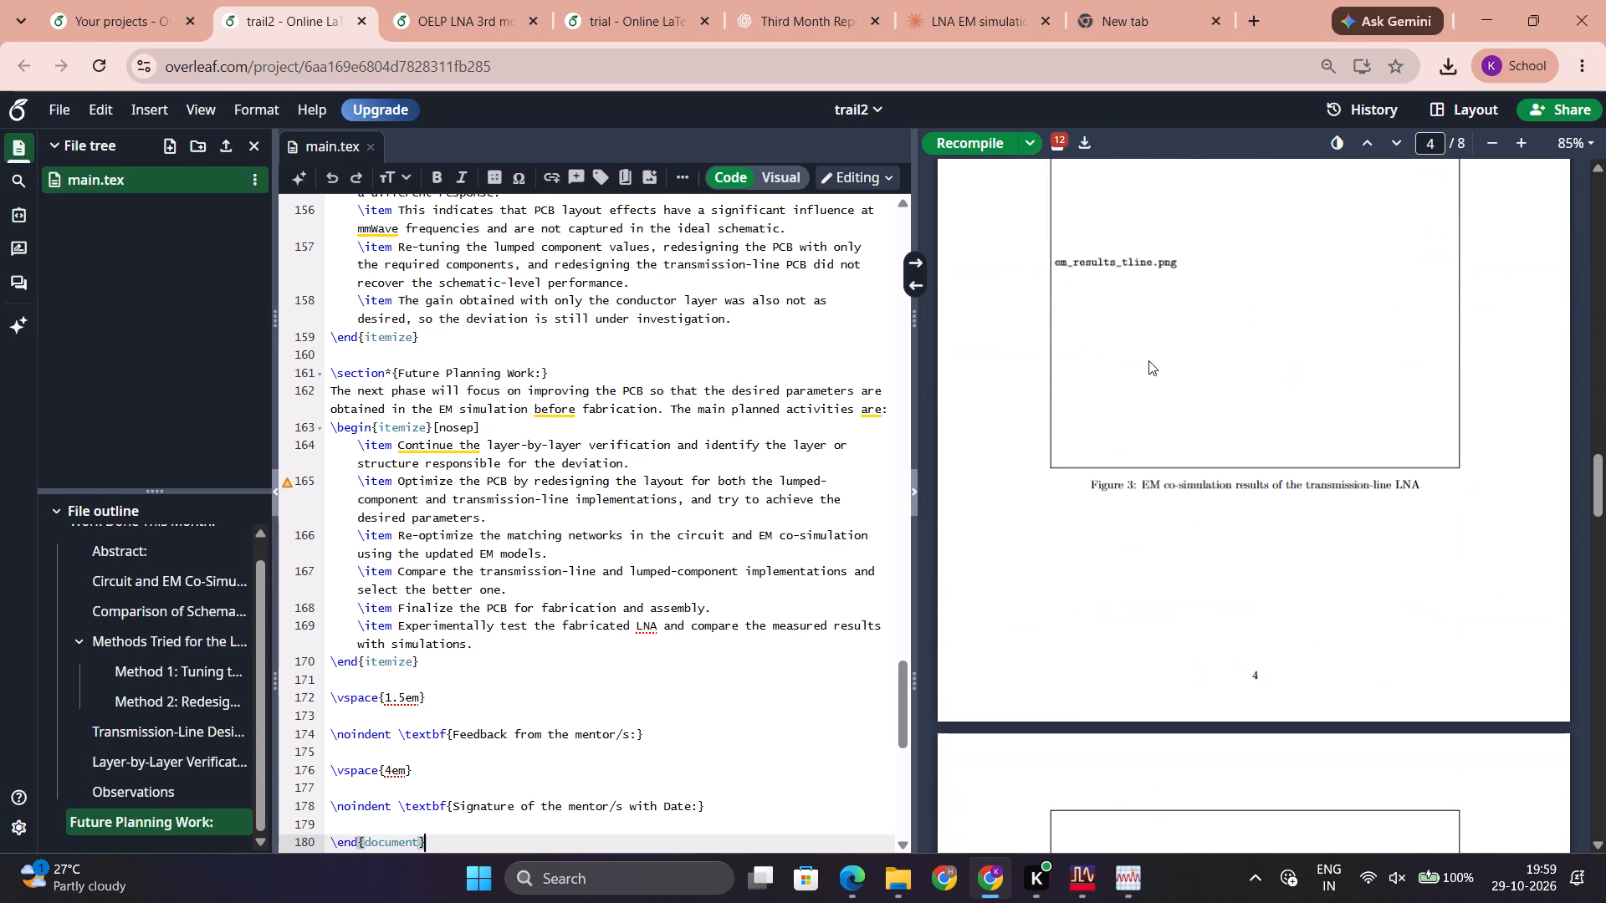
scroll(1148, 360, "down", 4)
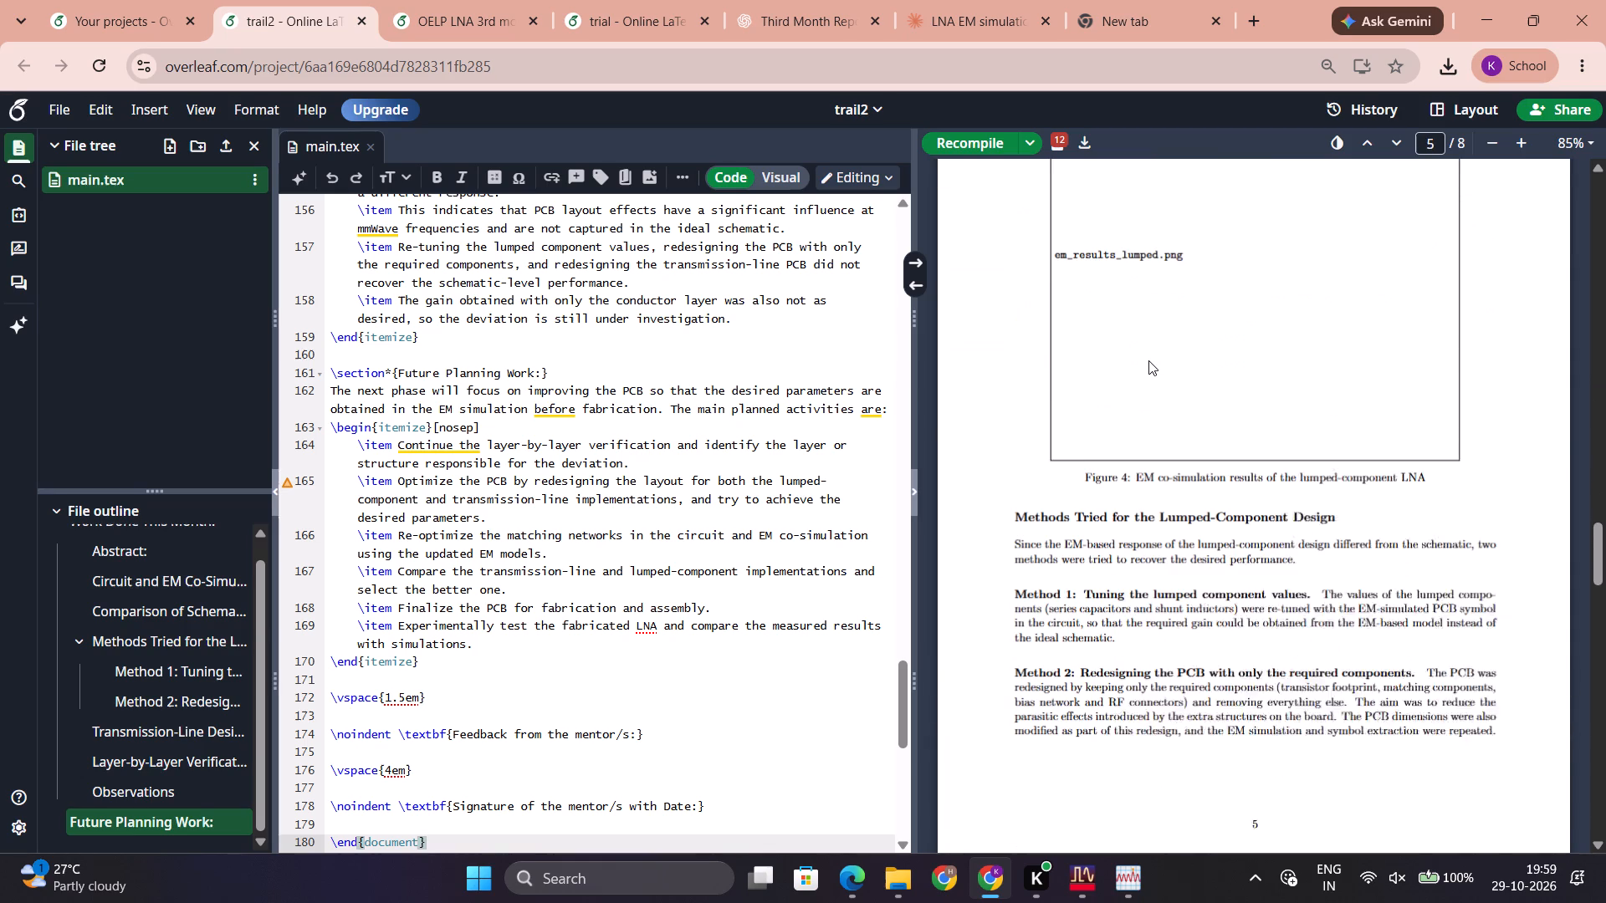
Read the Methods Tried for the Lumped-Component Design section on page 5, covering Method 1 and Method 2.
scroll(1148, 360, "down", 4)
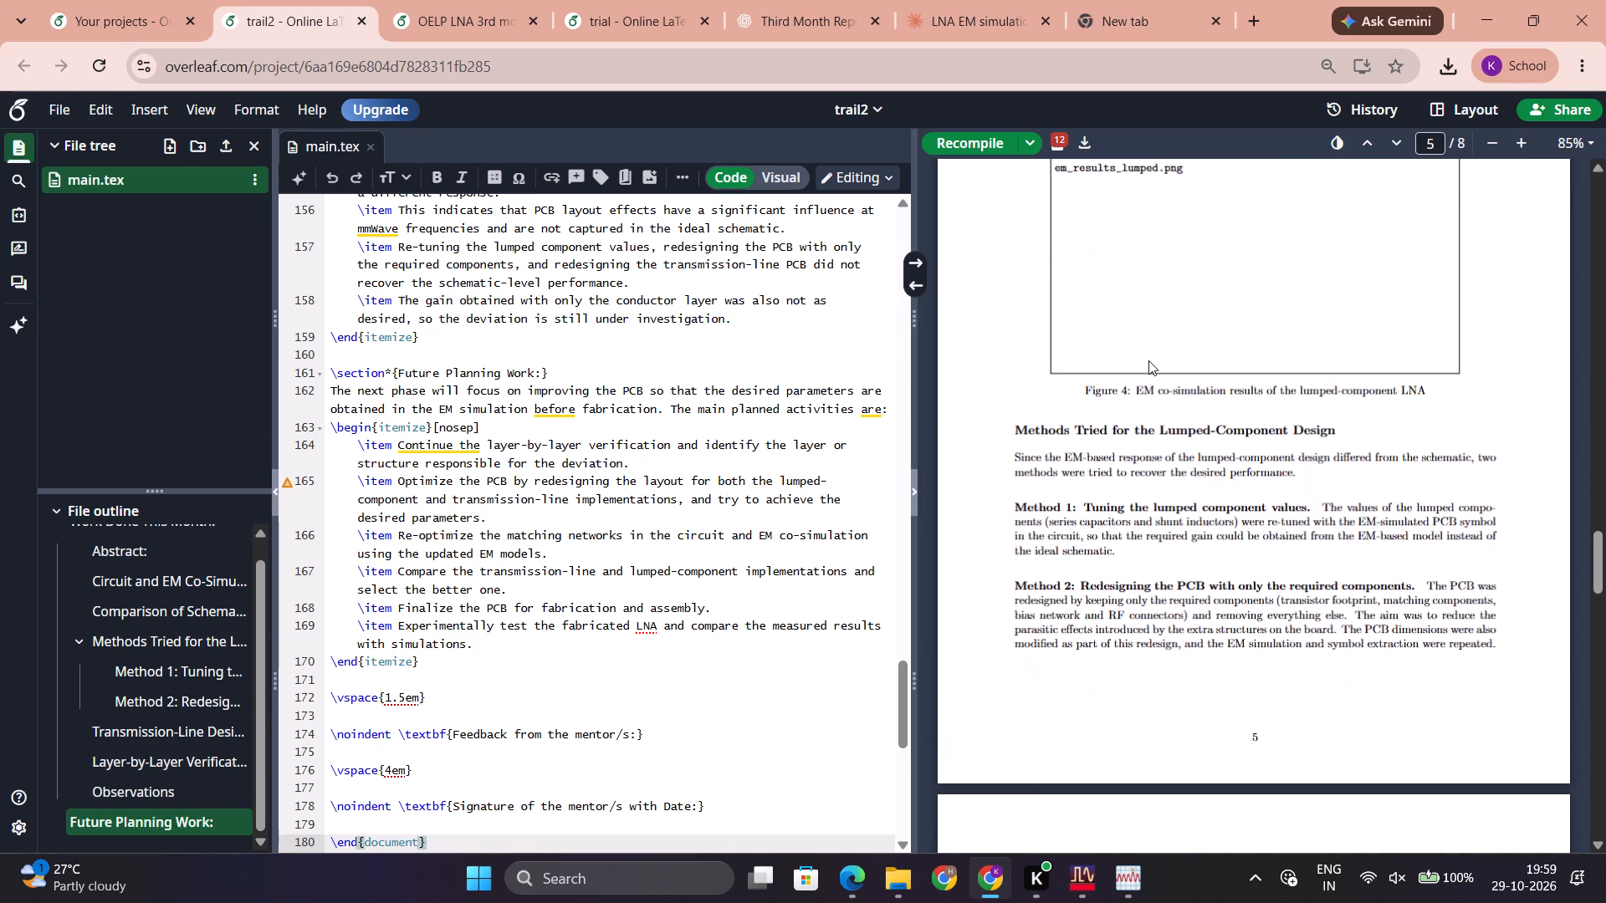
scroll(1148, 360, "down", 3)
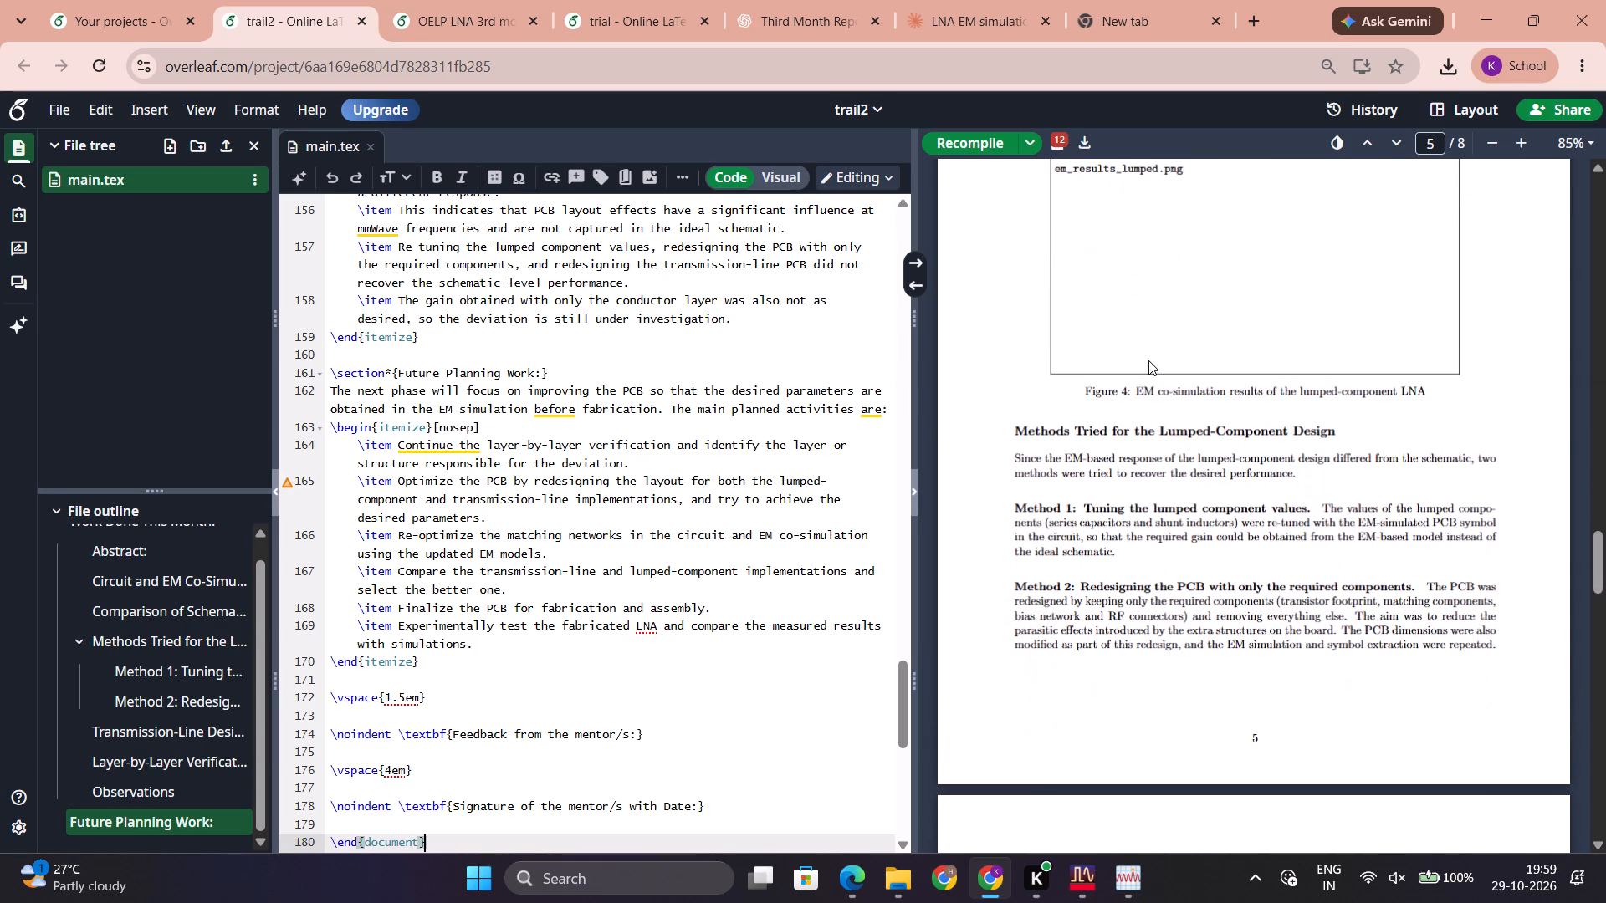
scroll(1148, 360, "down", 6)
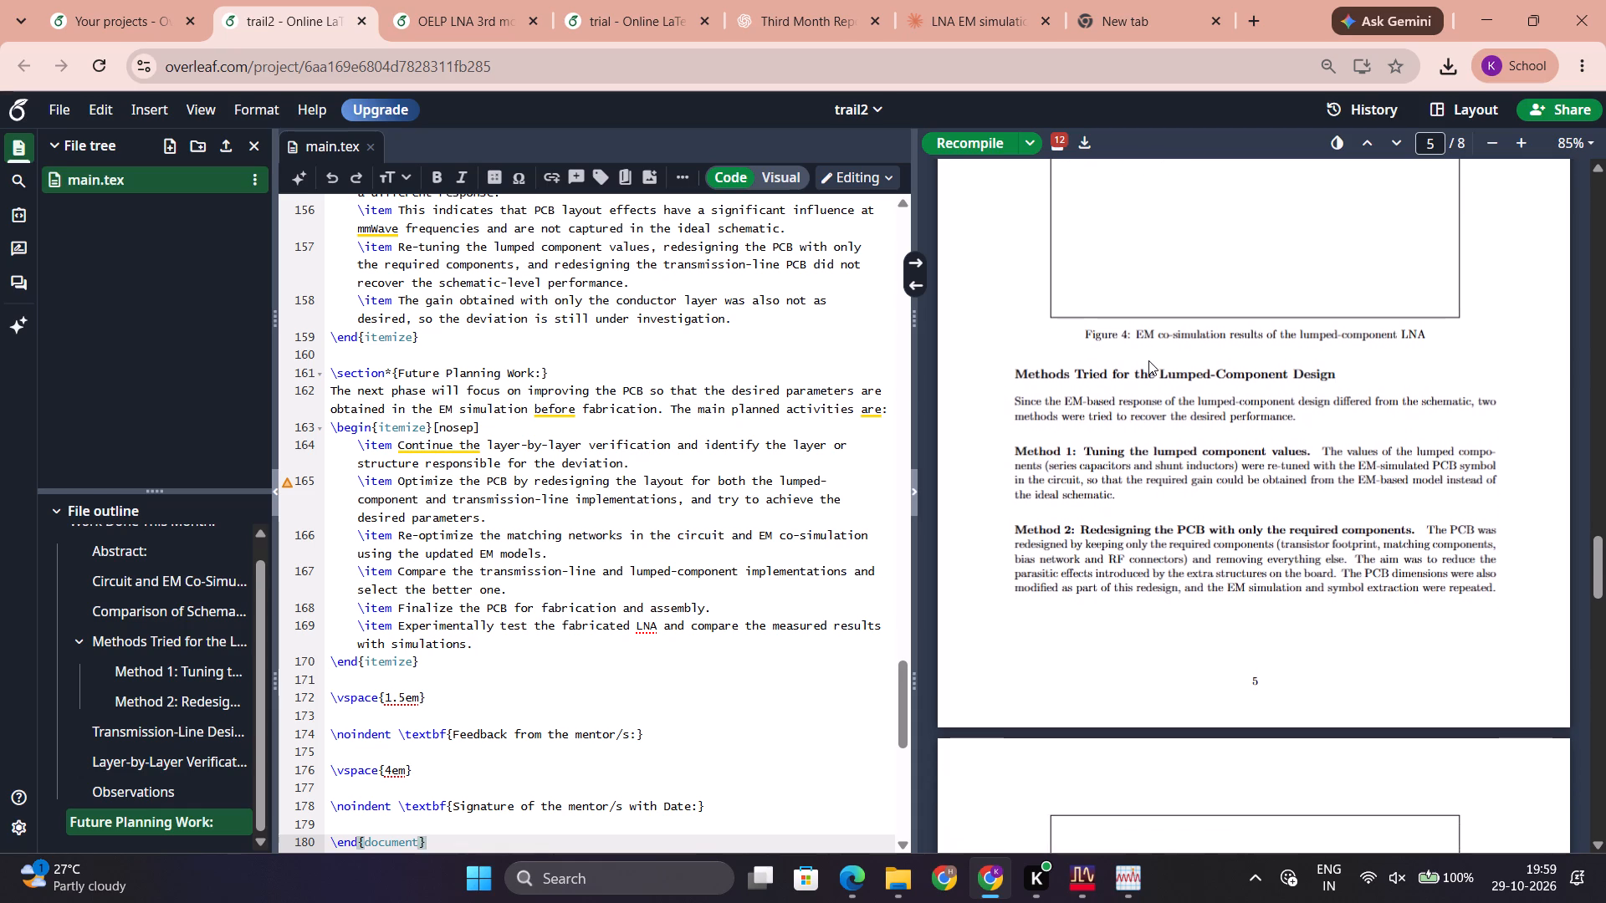
scroll(1148, 360, "down", 3)
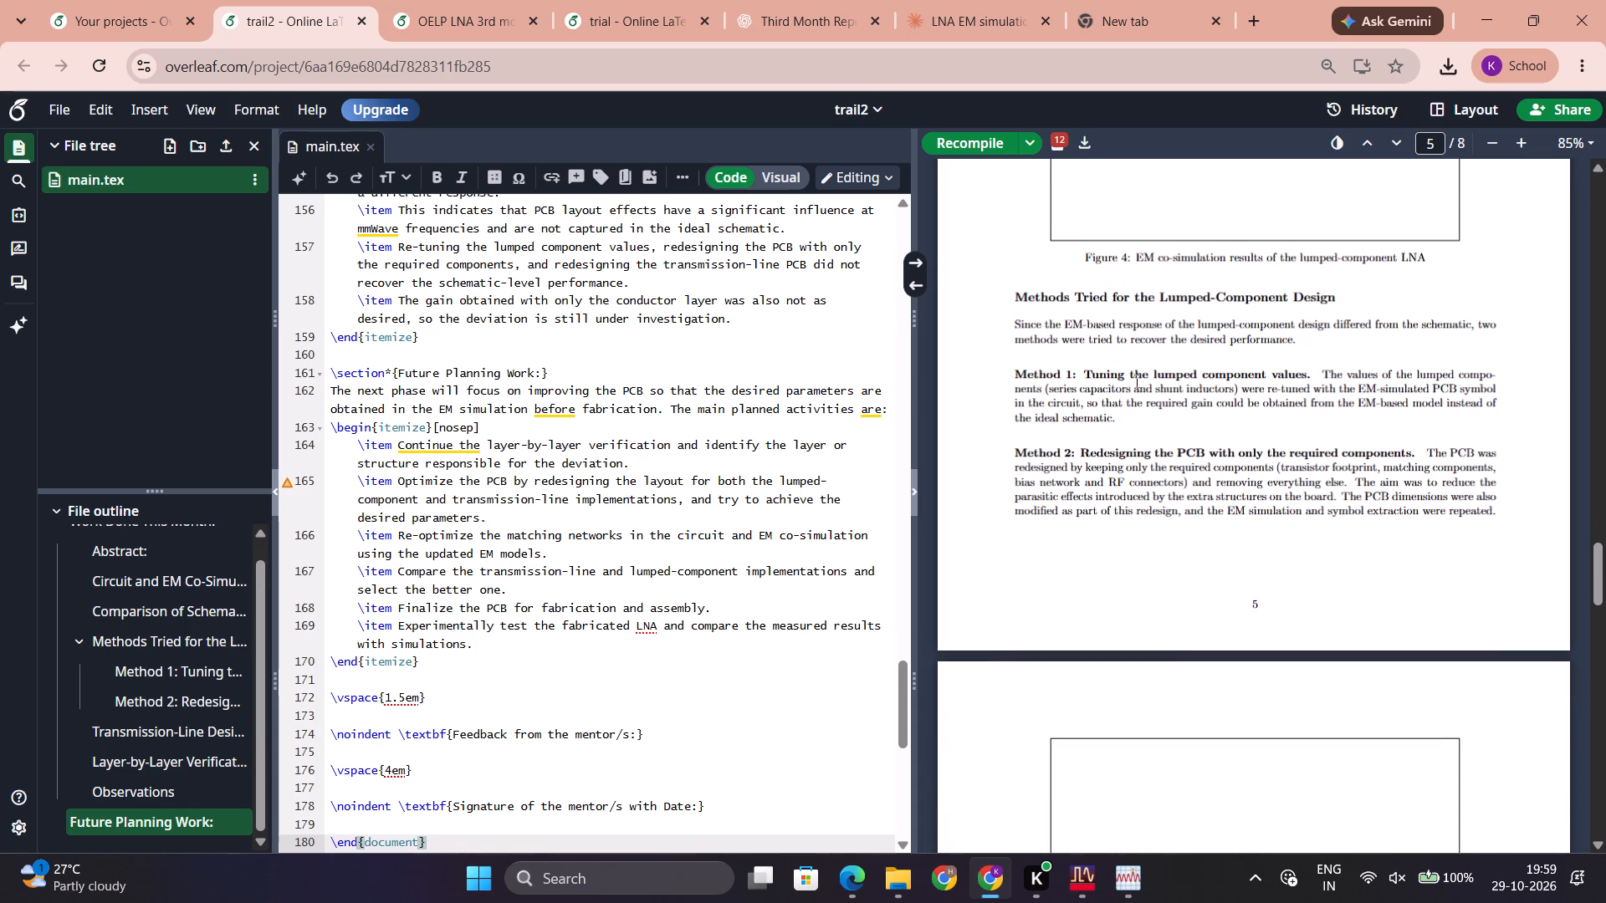
scroll(1312, 368, "down", 1)
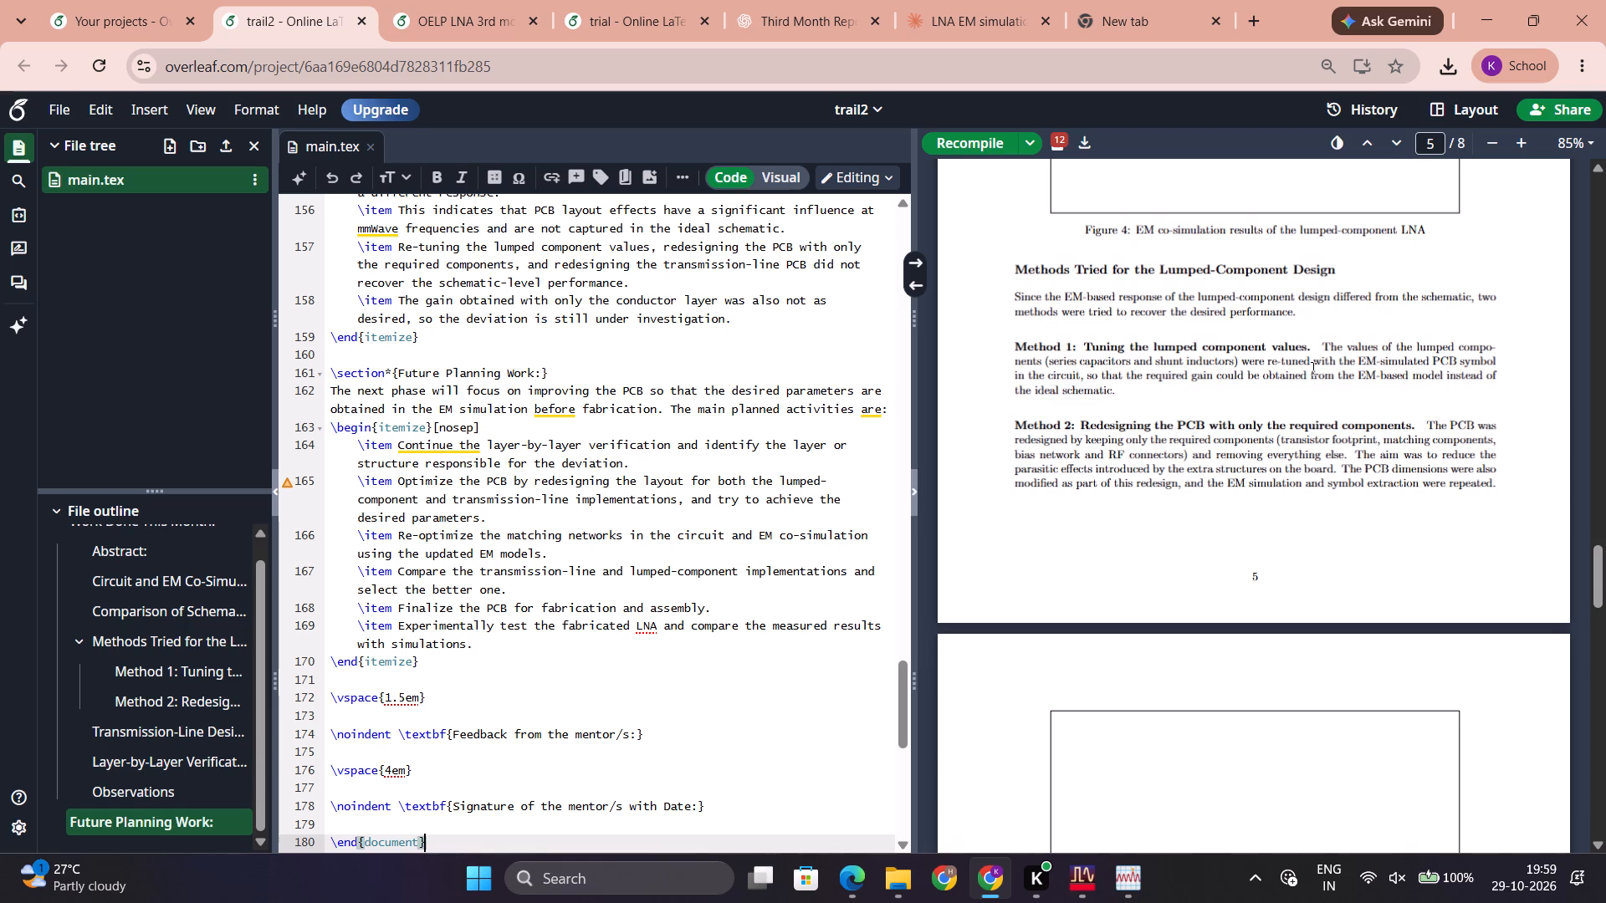
scroll(1312, 368, "down", 2)
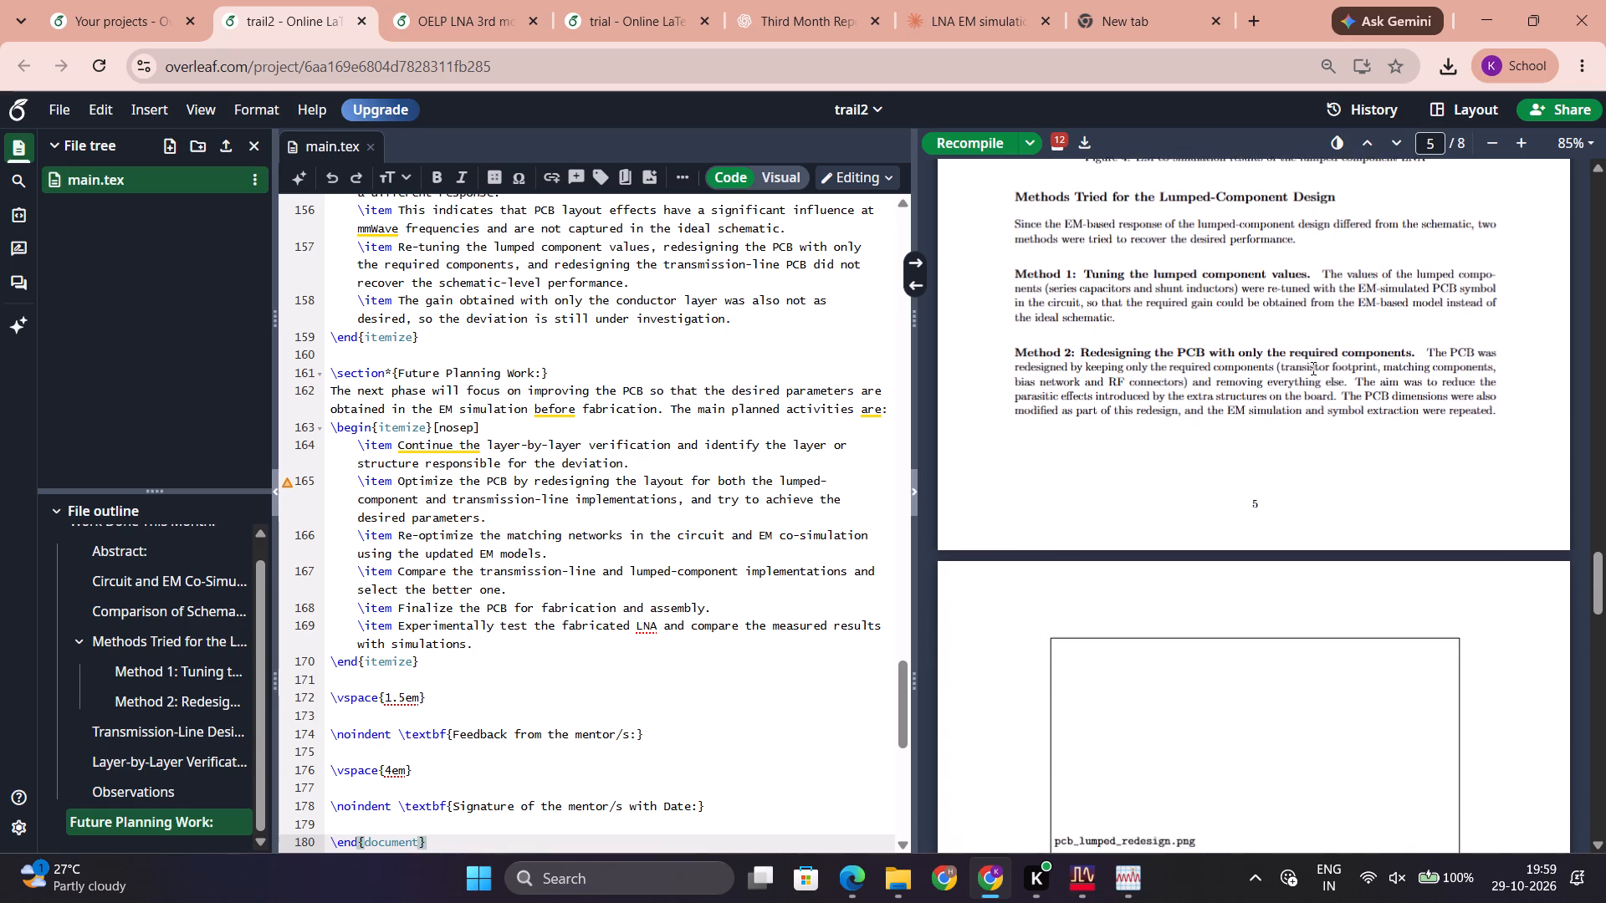
scroll(1312, 368, "down", 1)
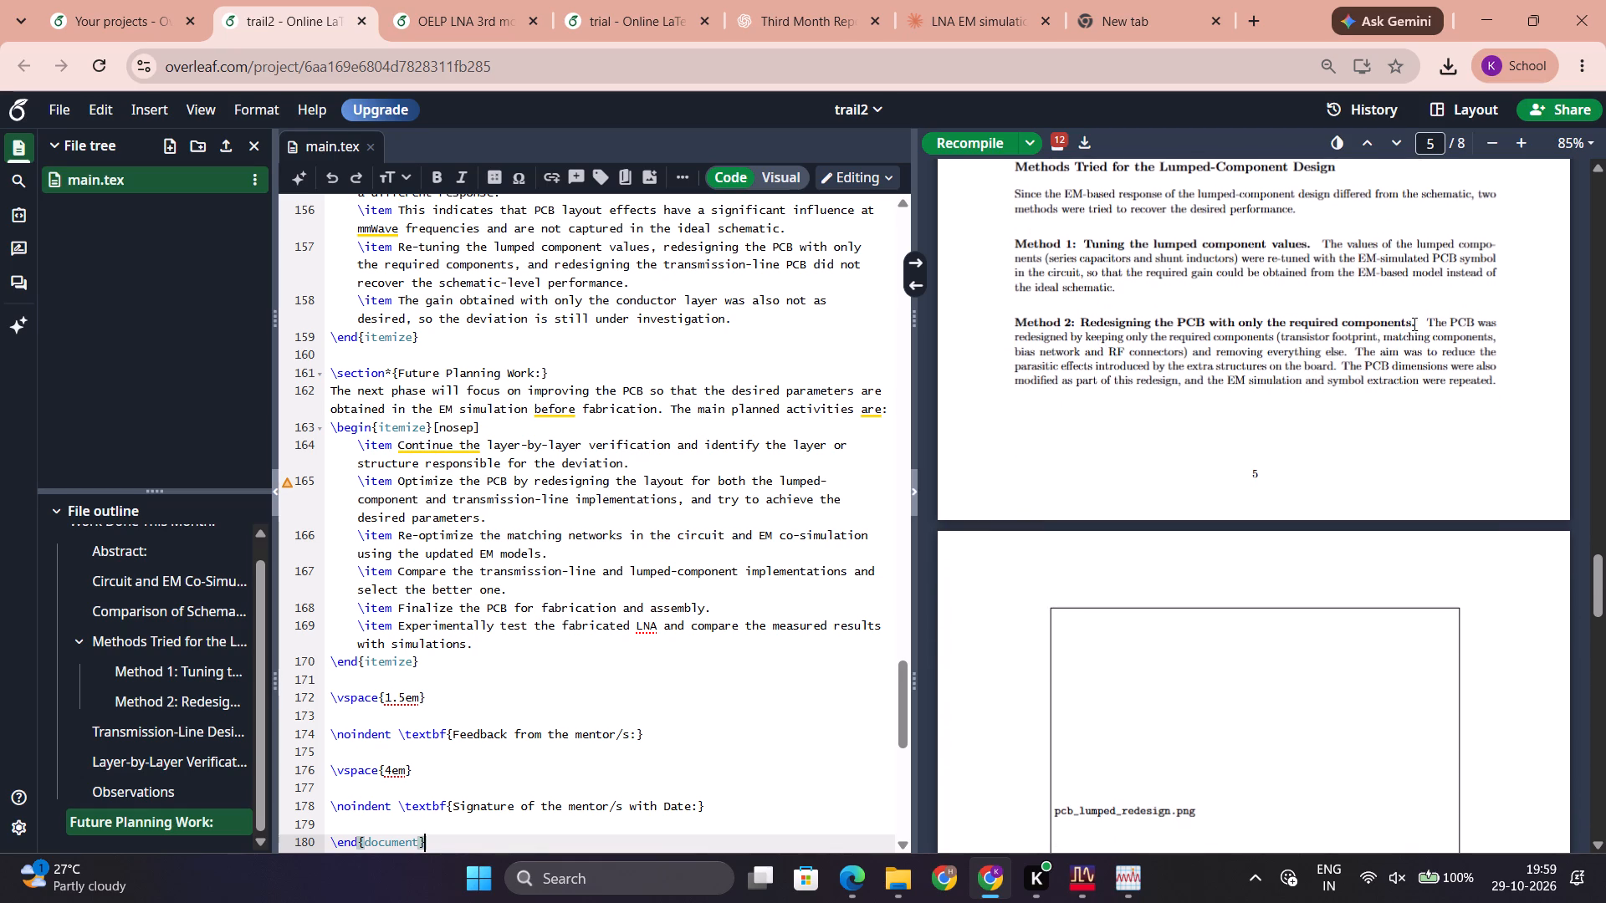
scroll(1279, 387, "down", 2)
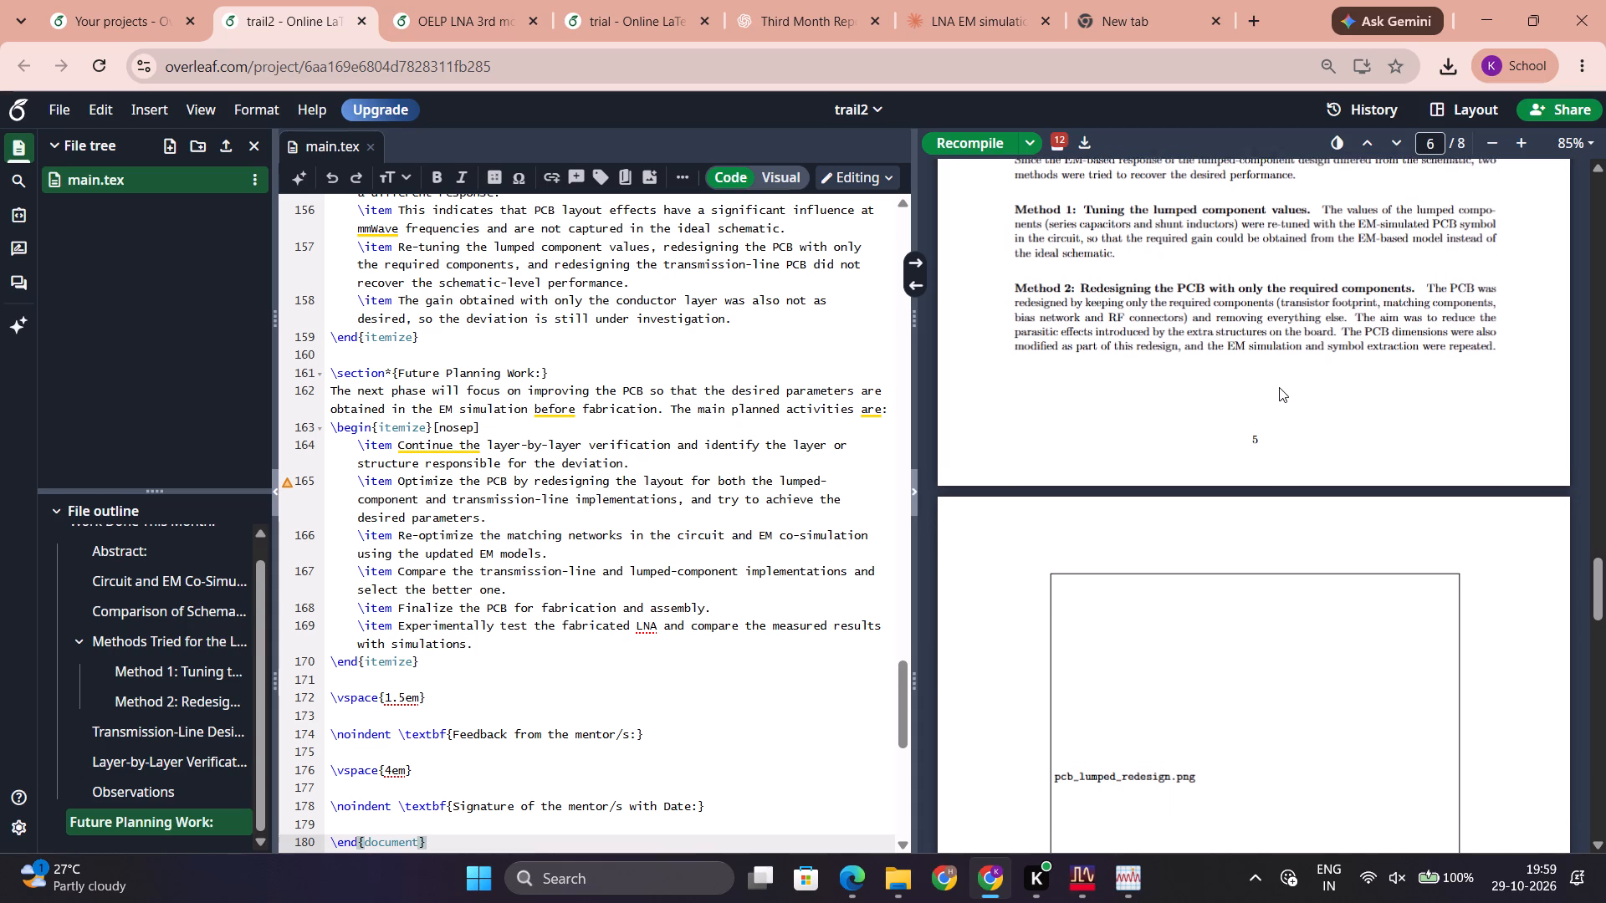
Check the redesigned lumped-component PCB figure and read the Transmission-Line Design section on page 6.
scroll(1279, 387, "down", 3)
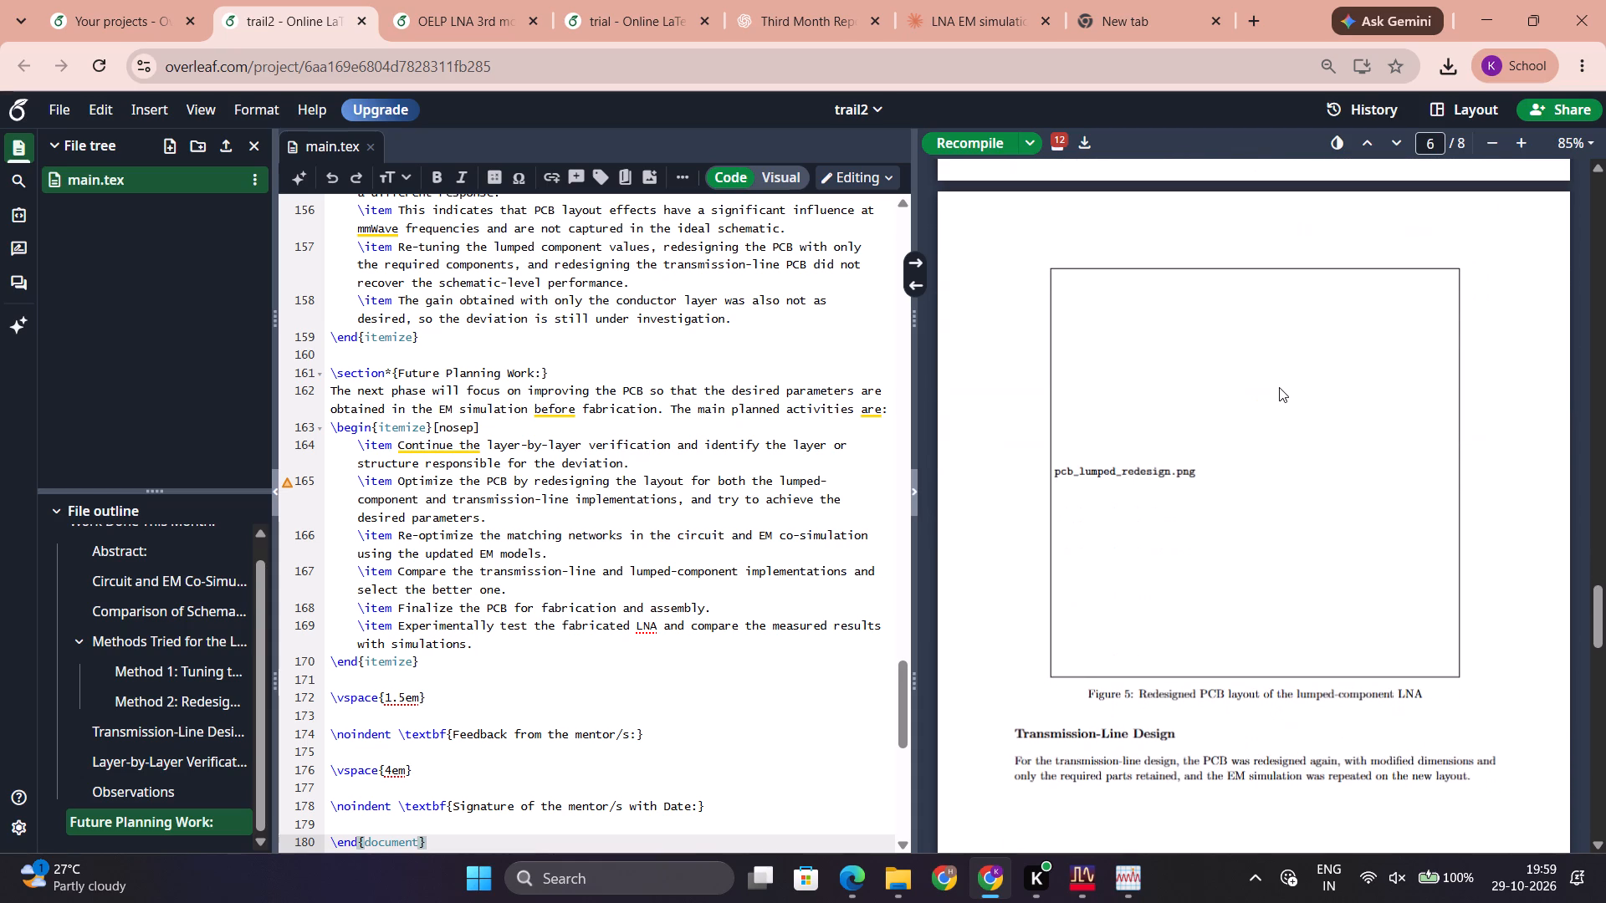
scroll(1279, 387, "down", 1)
scroll(1279, 387, "up", 1)
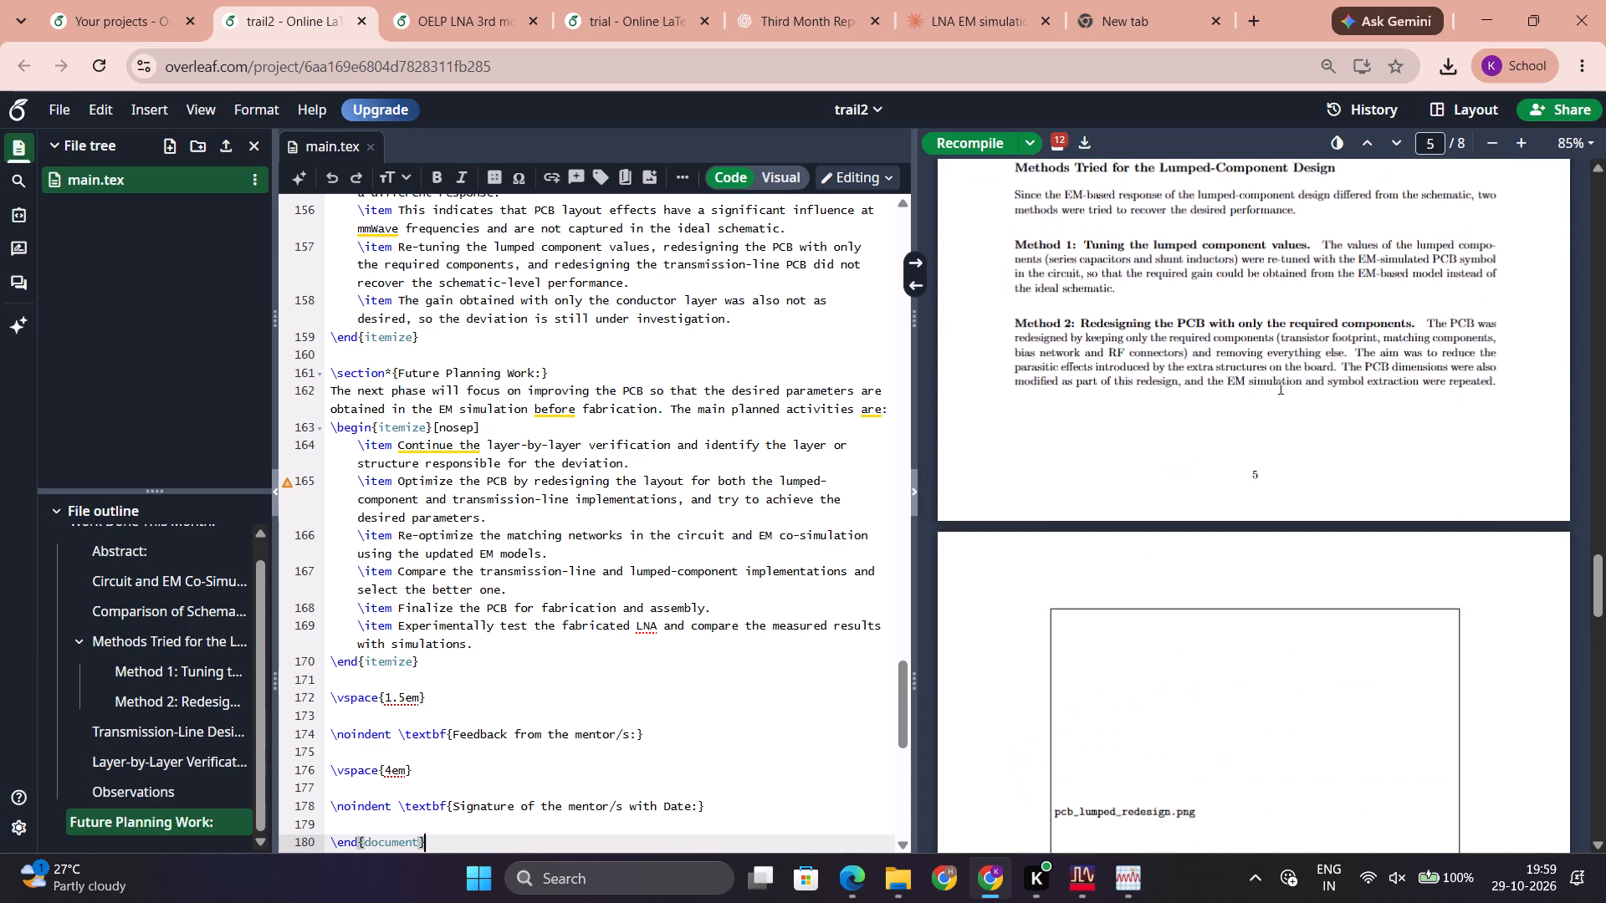
scroll(1279, 387, "up", 1)
scroll(1279, 387, "down", 5)
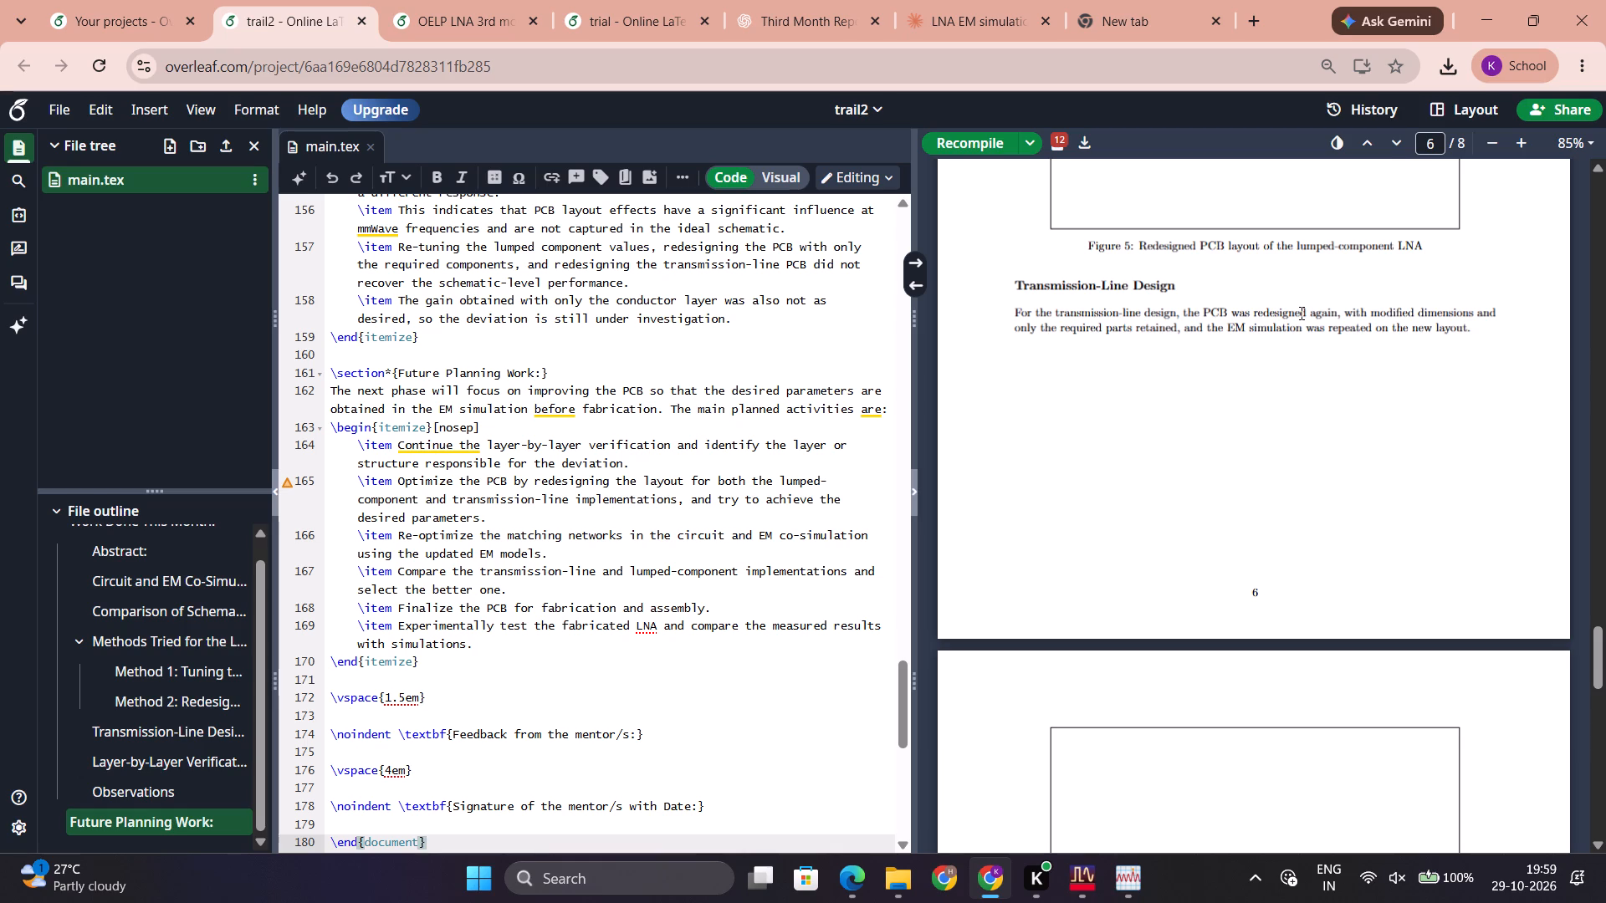
Read the Layer-by-Layer Verification section on page 7 of the compiled report.
scroll(1300, 313, "down", 4)
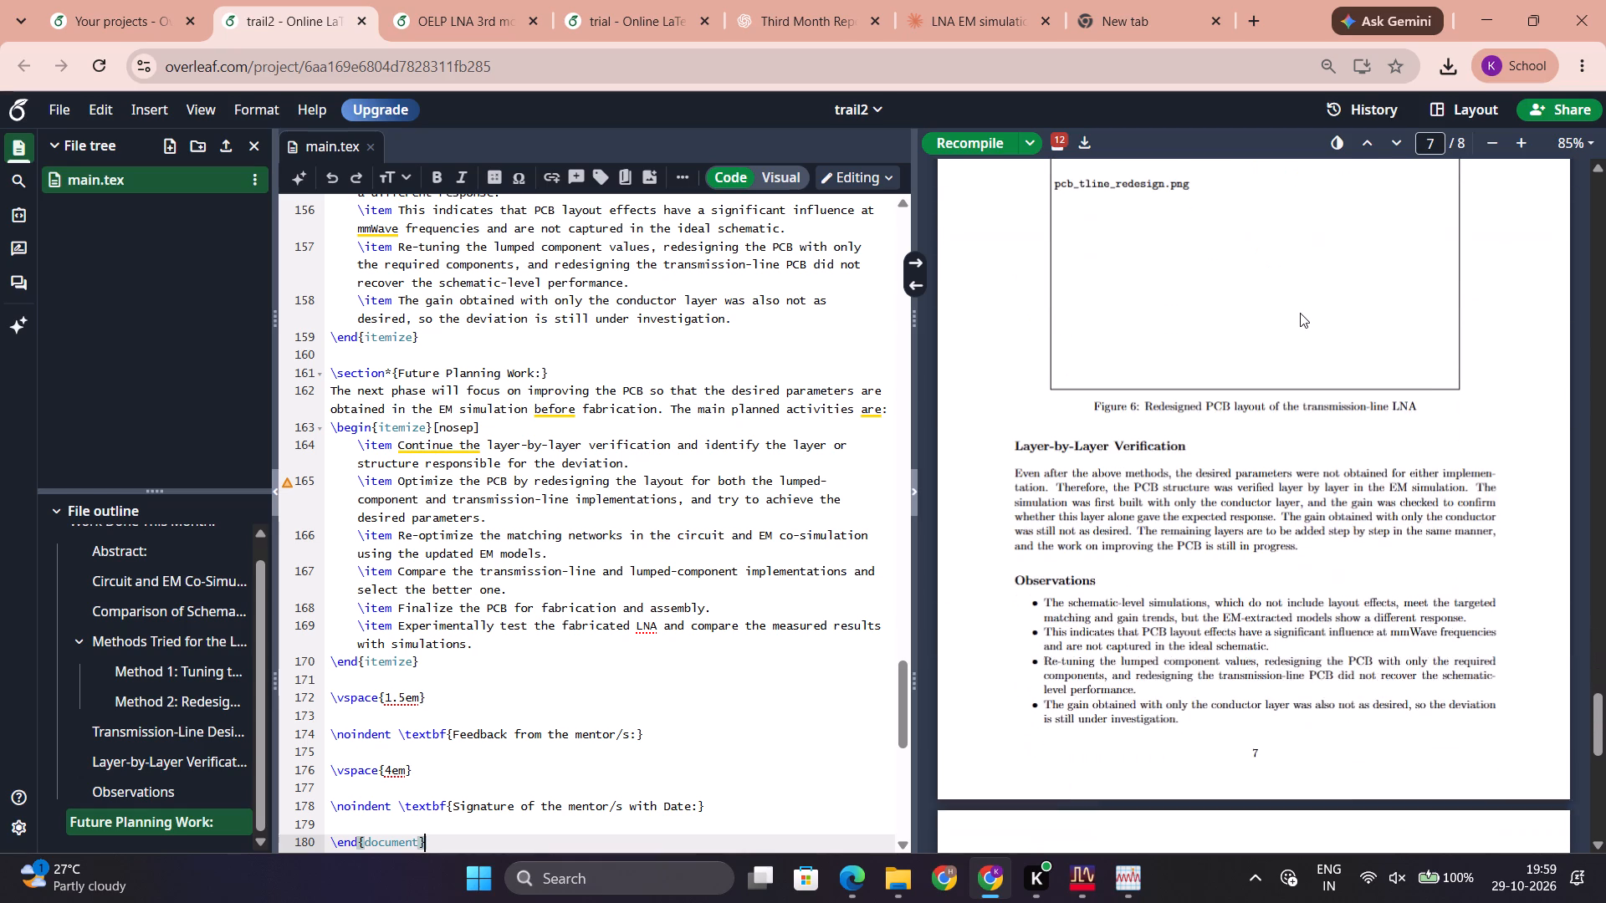
scroll(1300, 313, "down", 1)
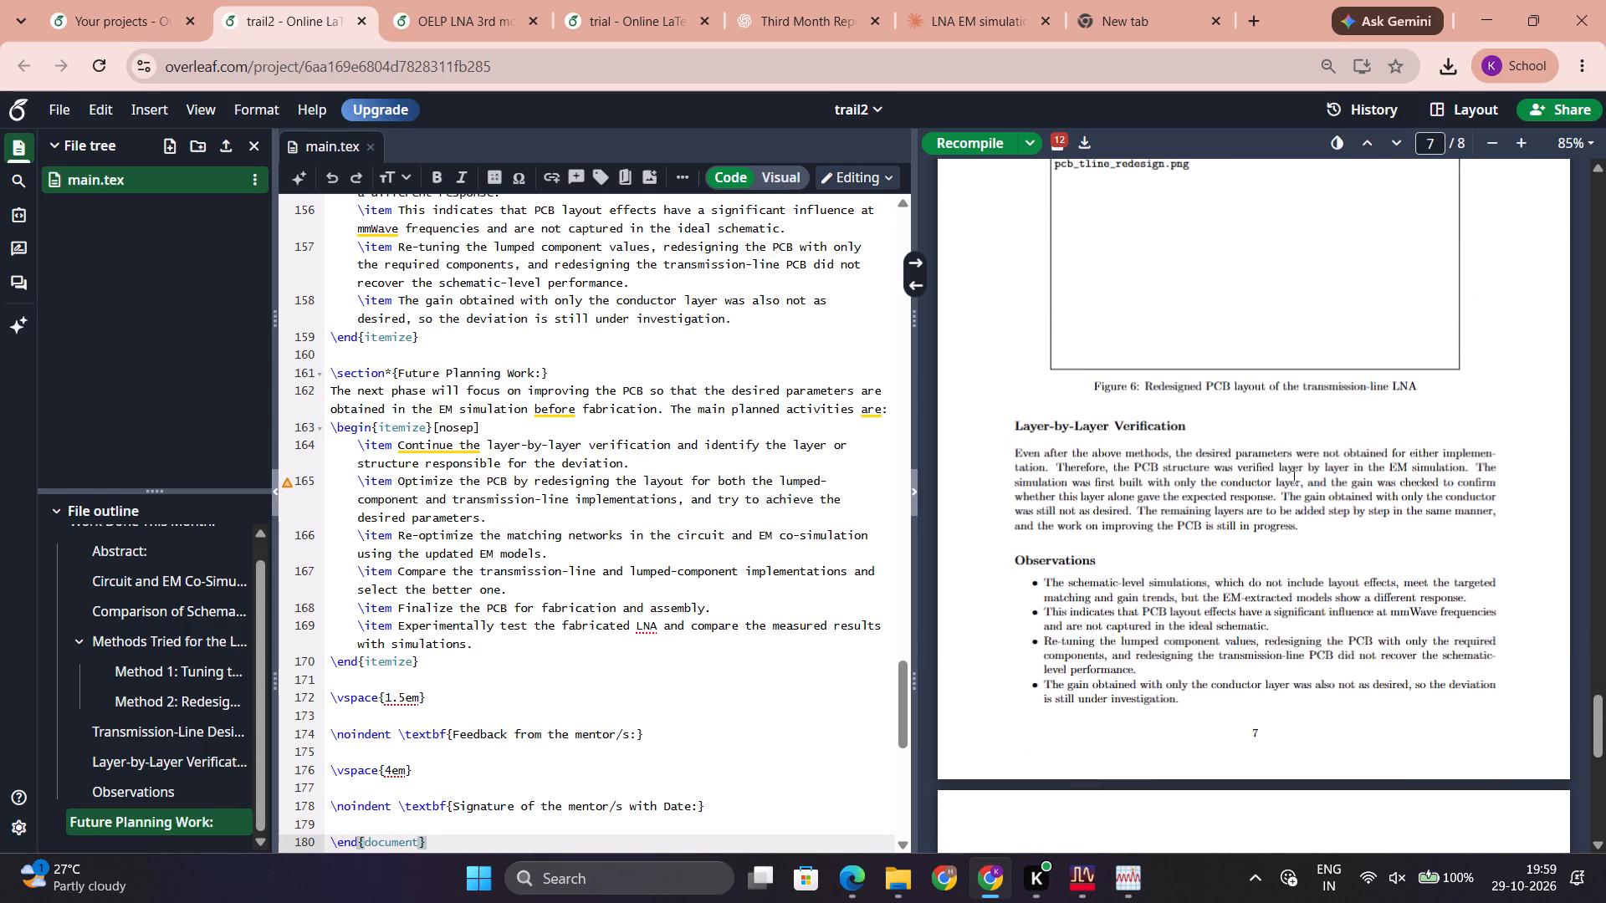
scroll(1272, 478, "down", 2)
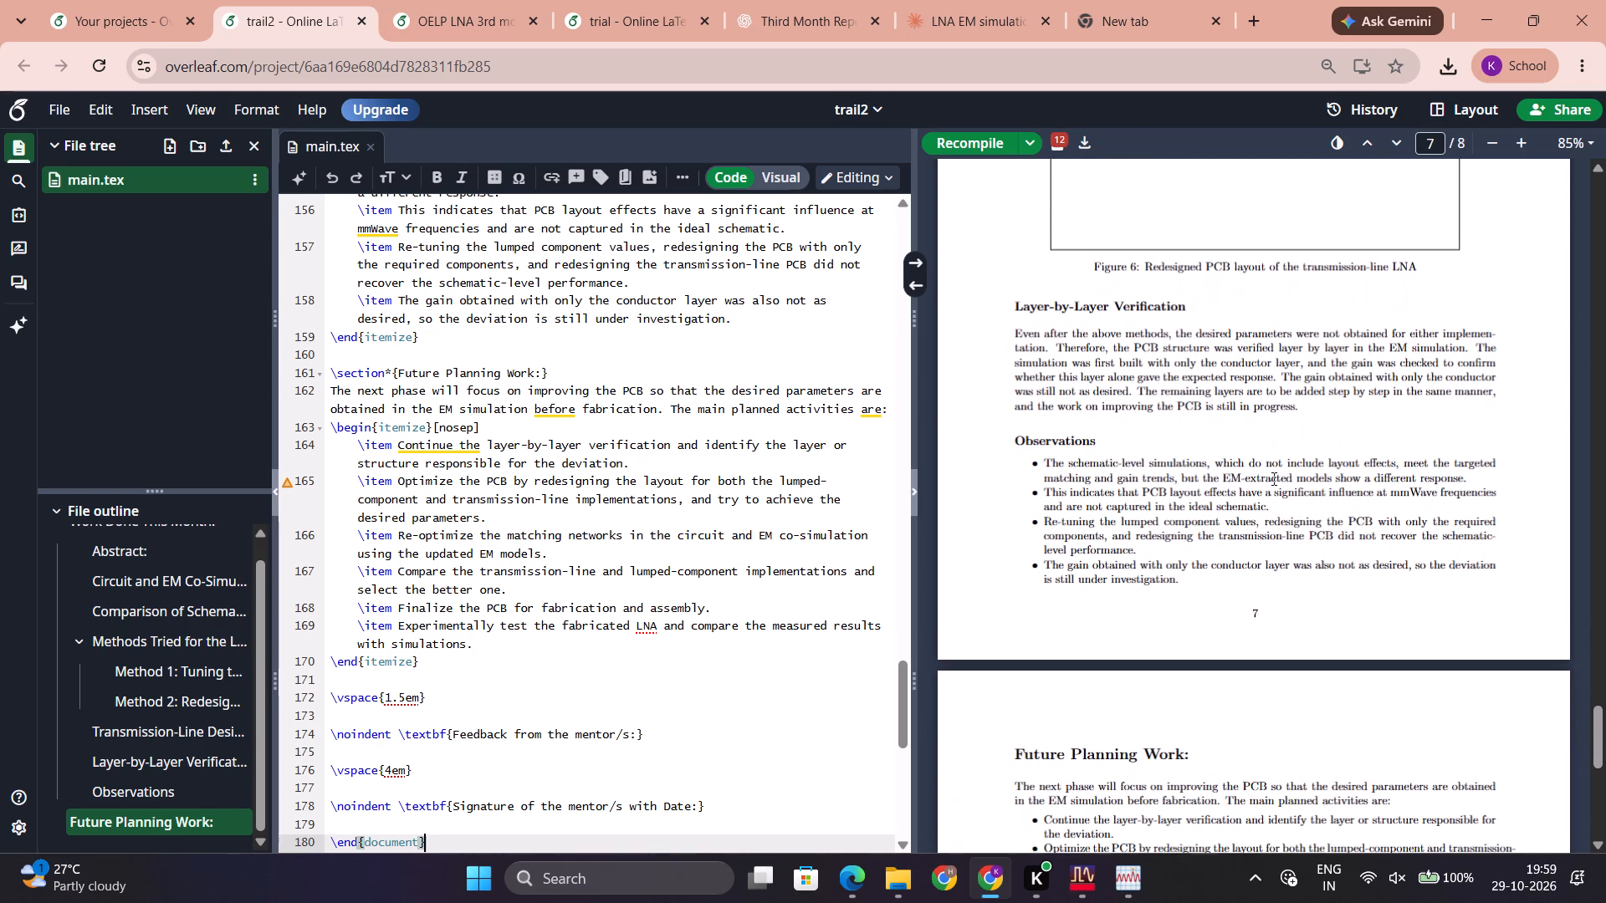
scroll(1272, 478, "down", 1)
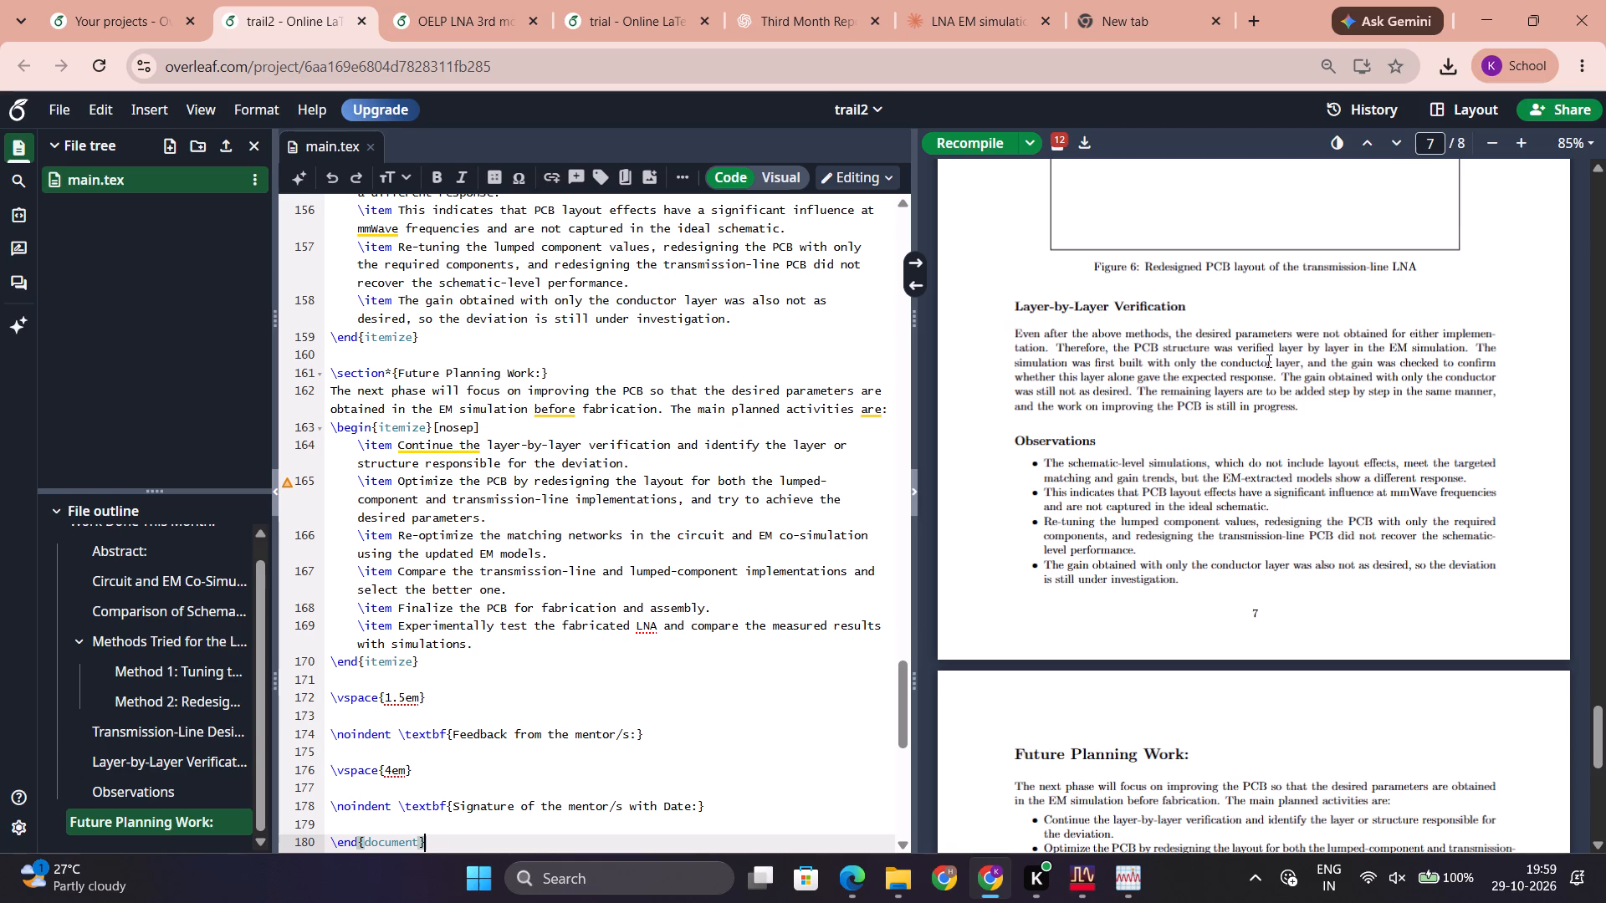
scroll(1267, 360, "down", 1)
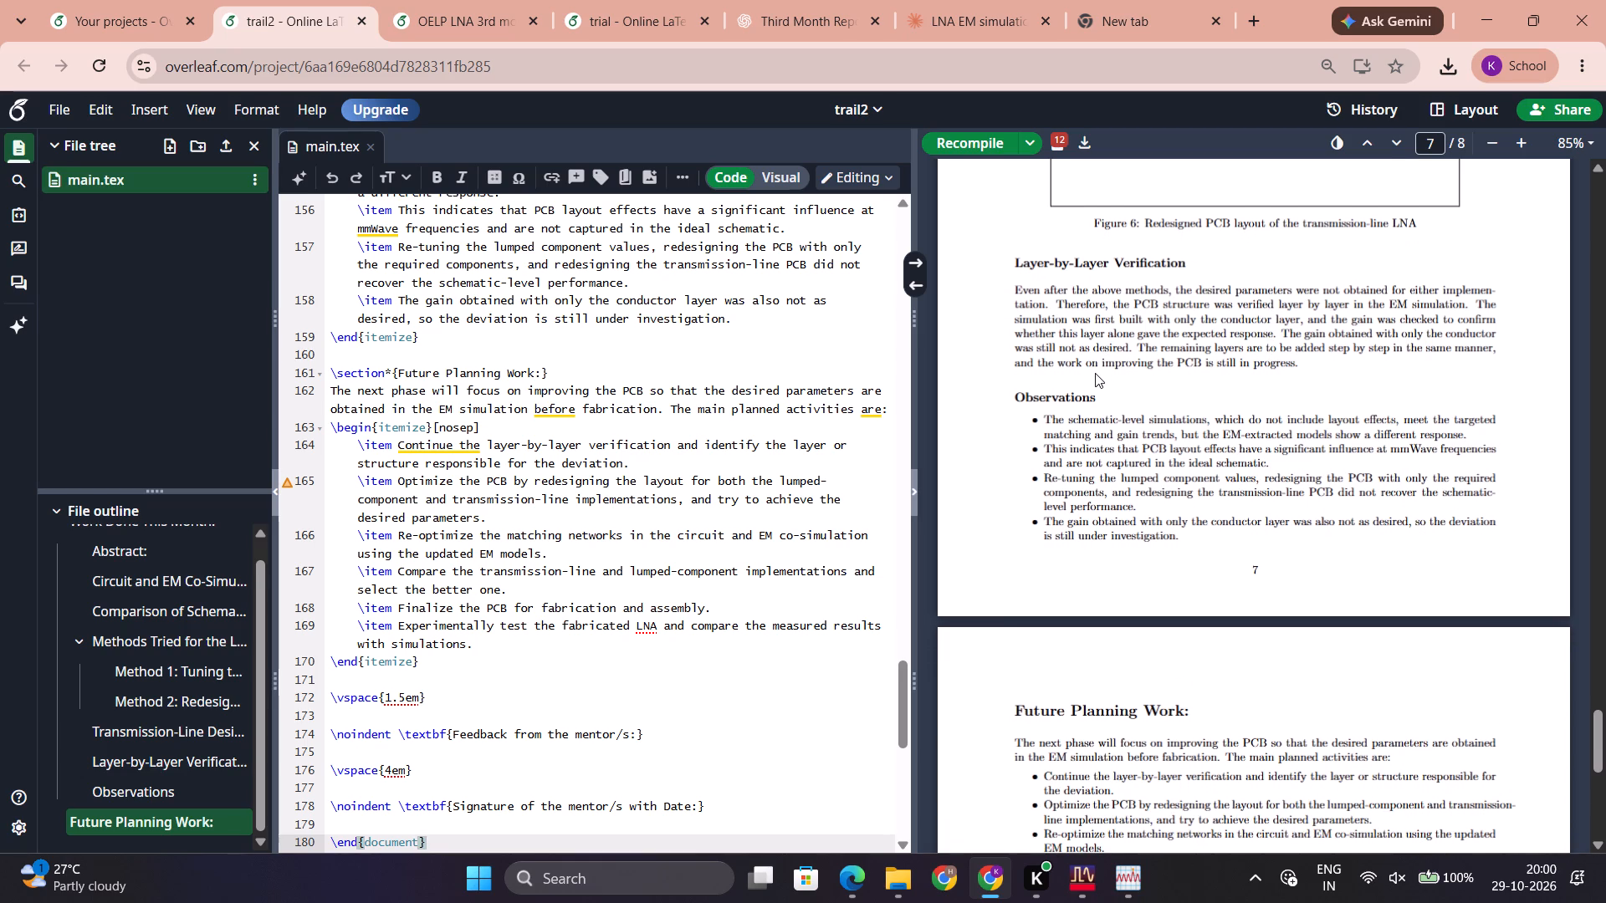
Read the Observations bullets on page 7 and the Future Planning Work section on page 8.
scroll(1095, 373, "down", 1)
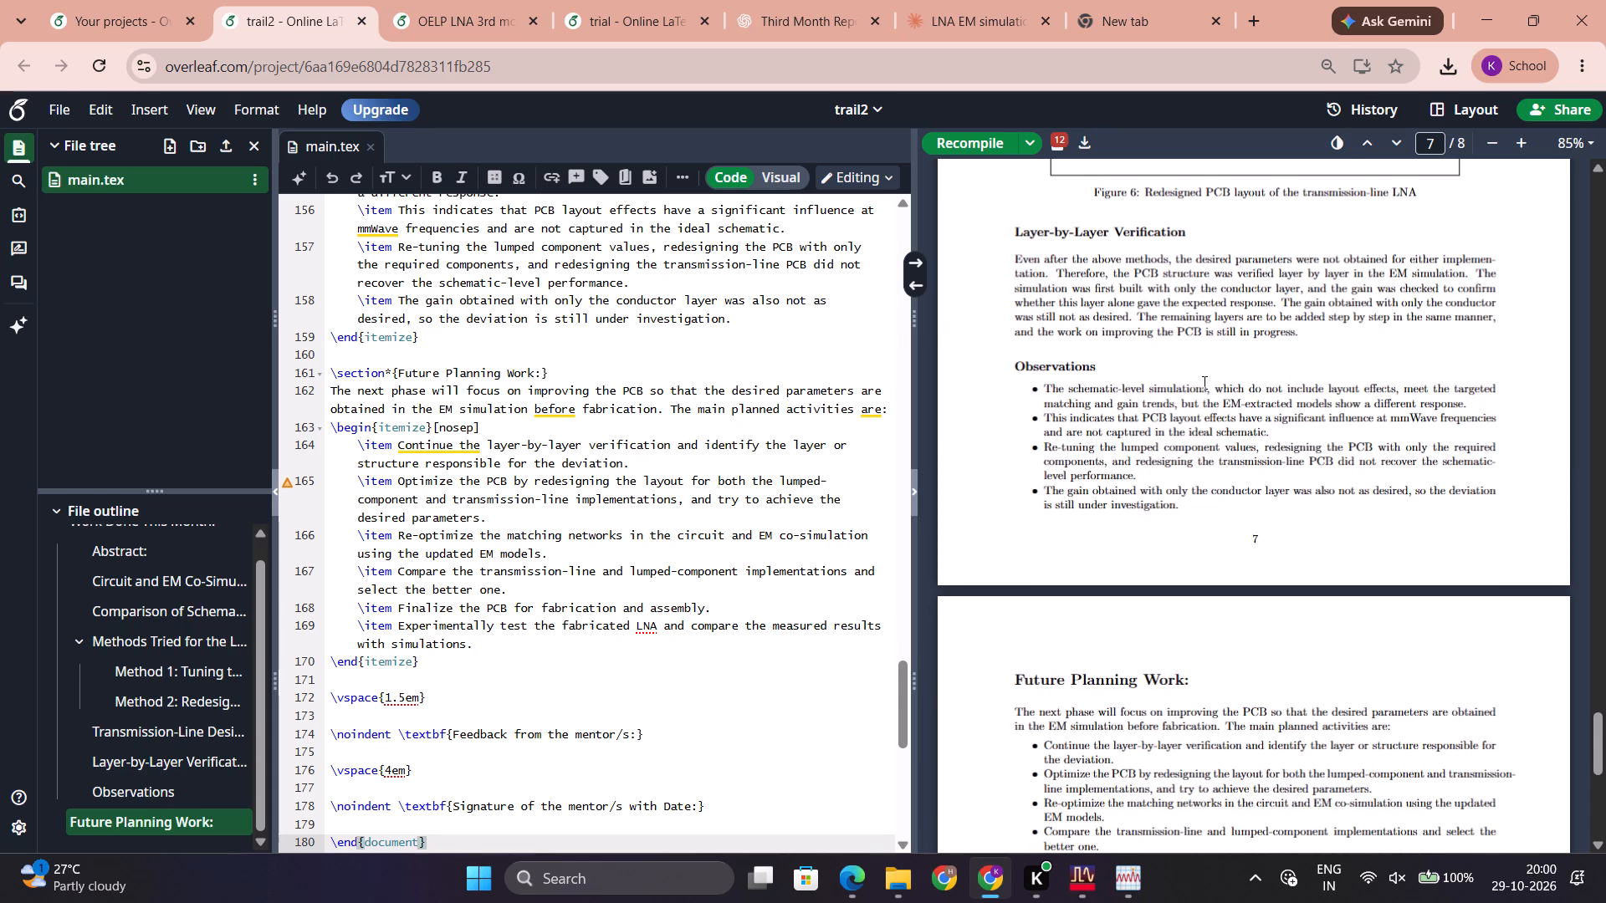
scroll(1203, 382, "down", 1)
scroll(1056, 360, "down", 1)
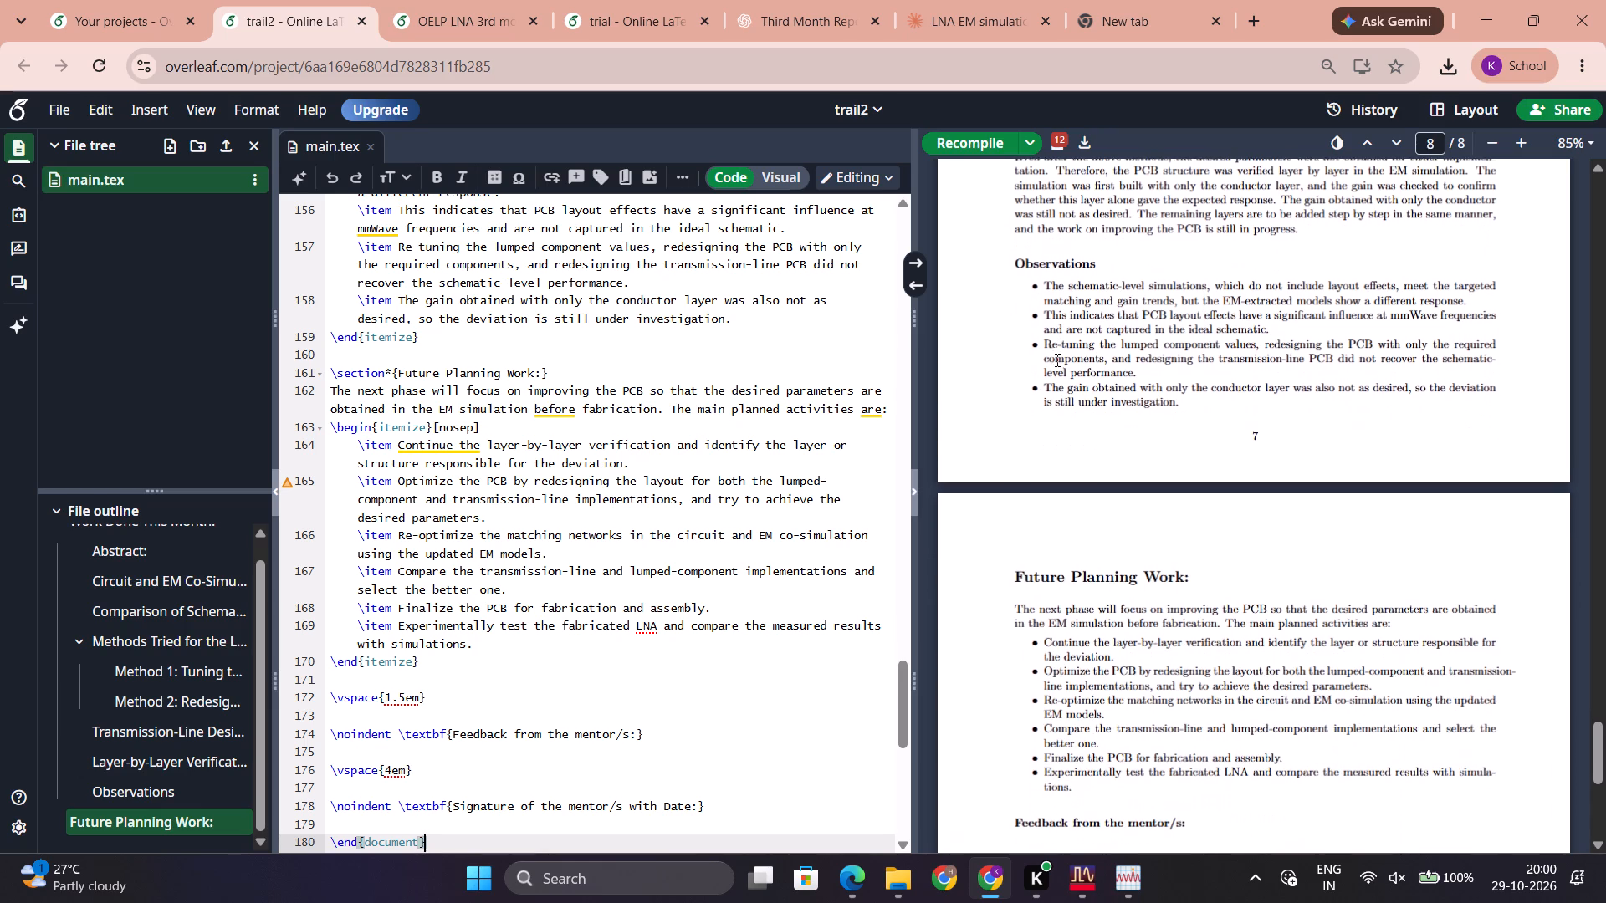
scroll(1056, 360, "down", 2)
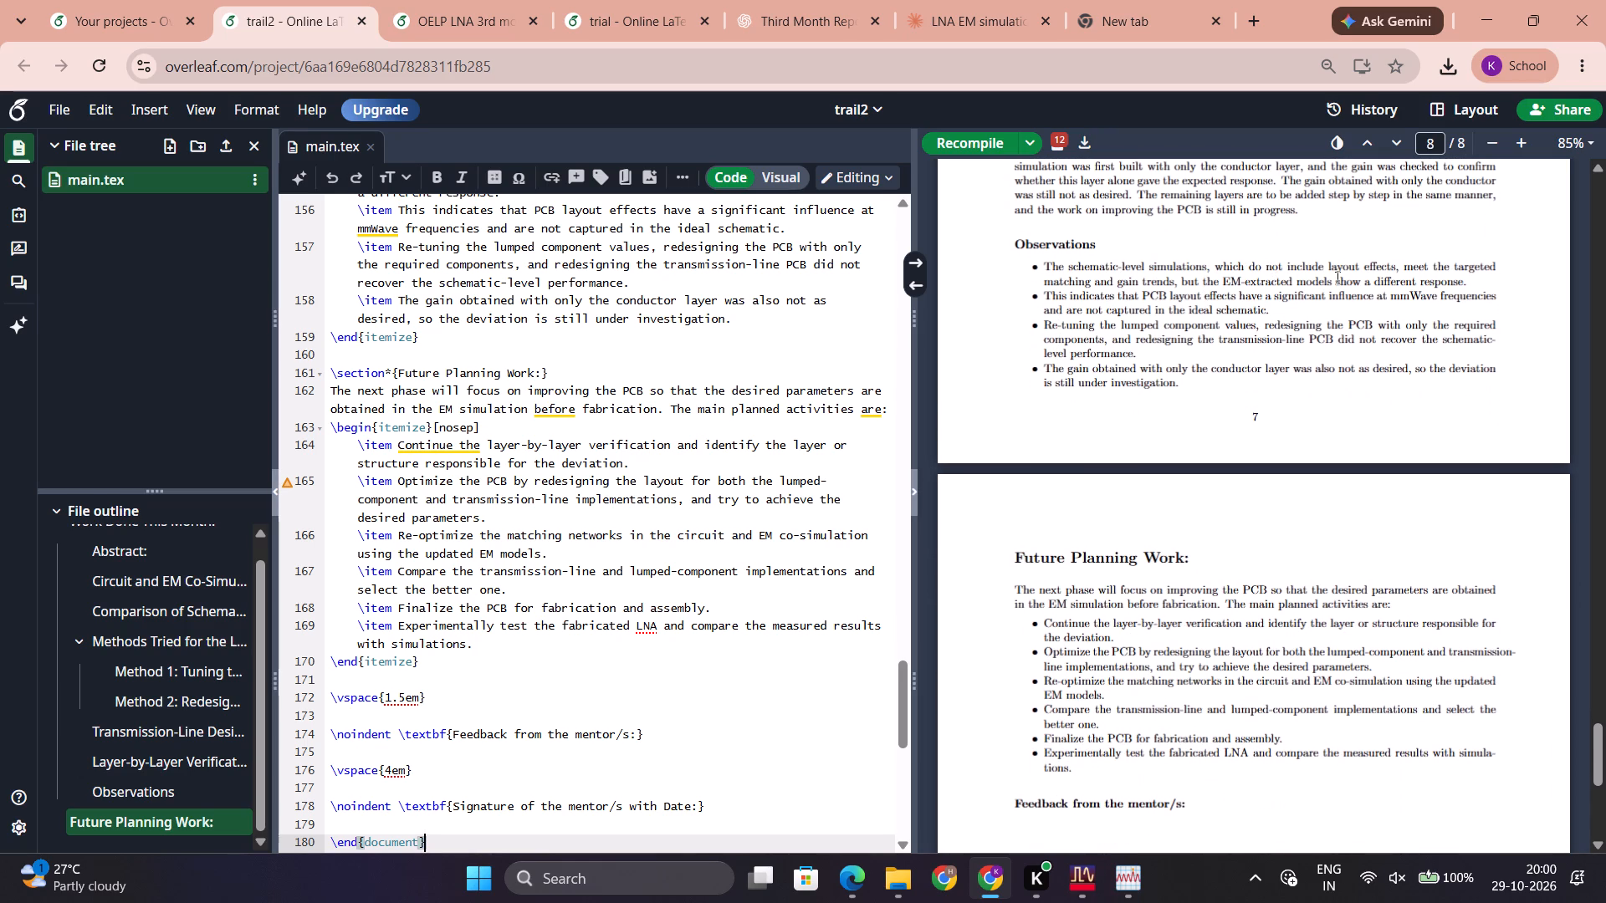
scroll(1097, 334, "down", 1)
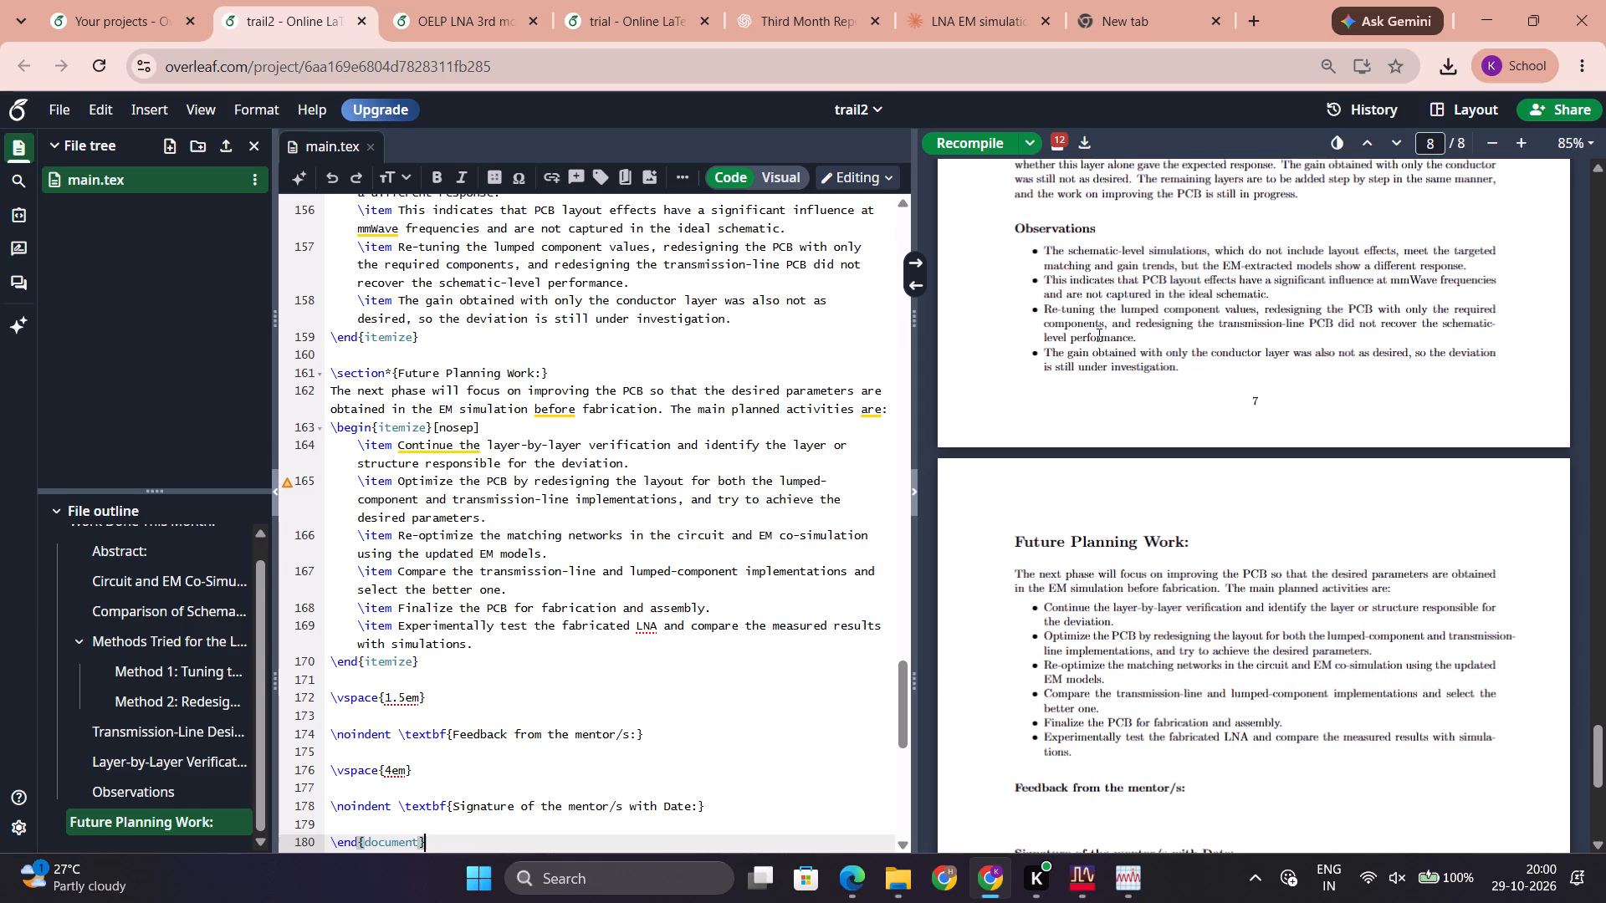
scroll(1097, 334, "down", 3)
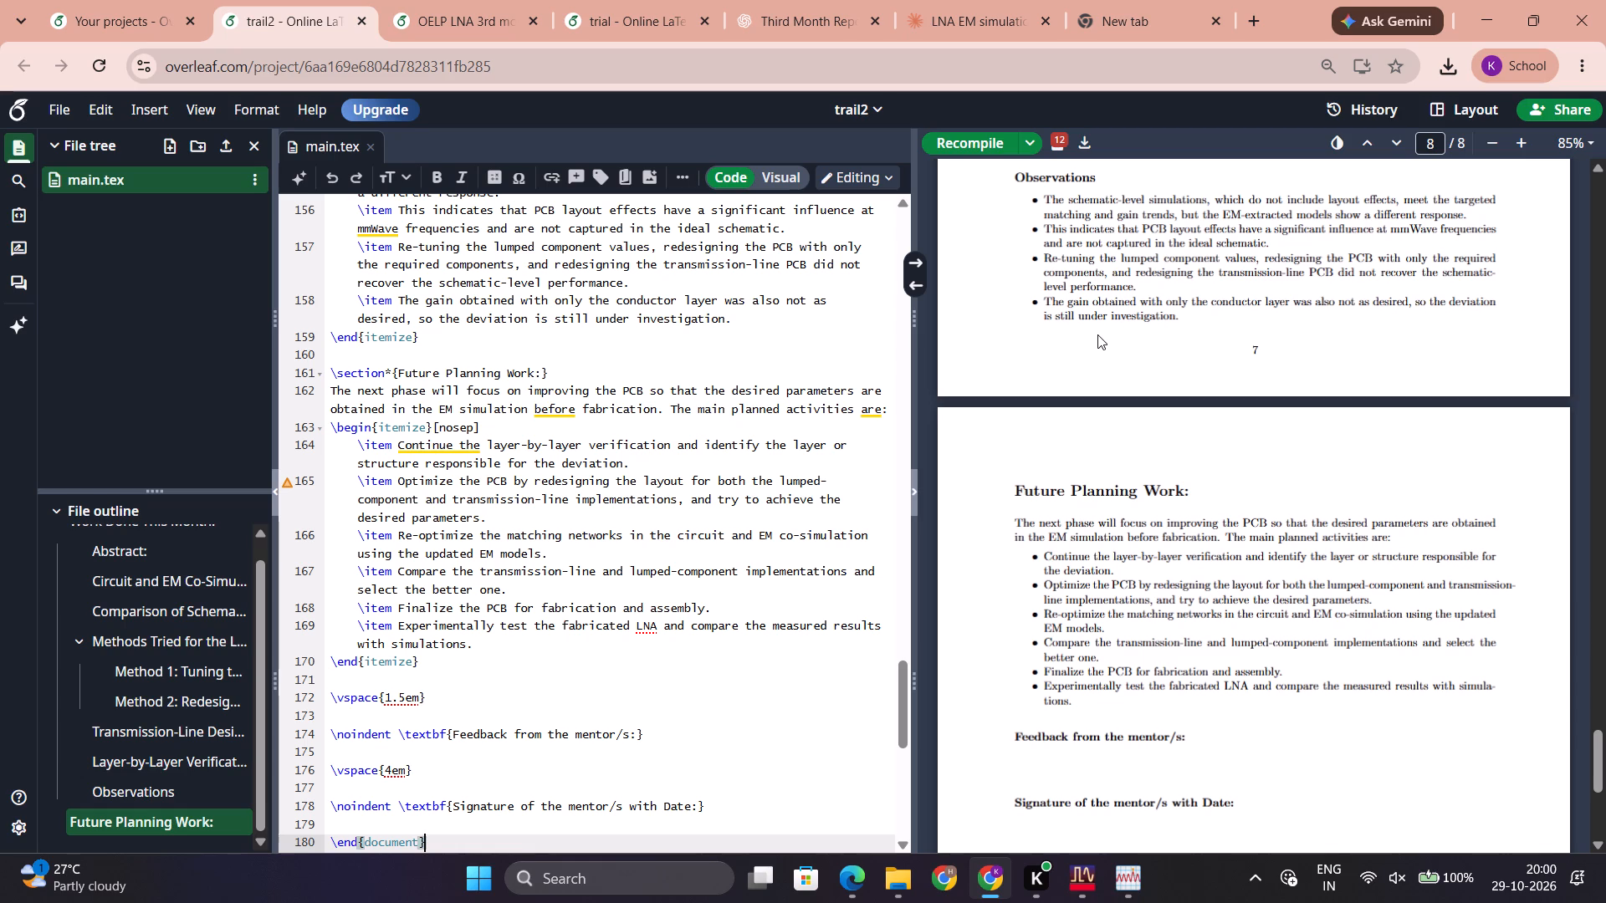
scroll(1097, 334, "up", 1)
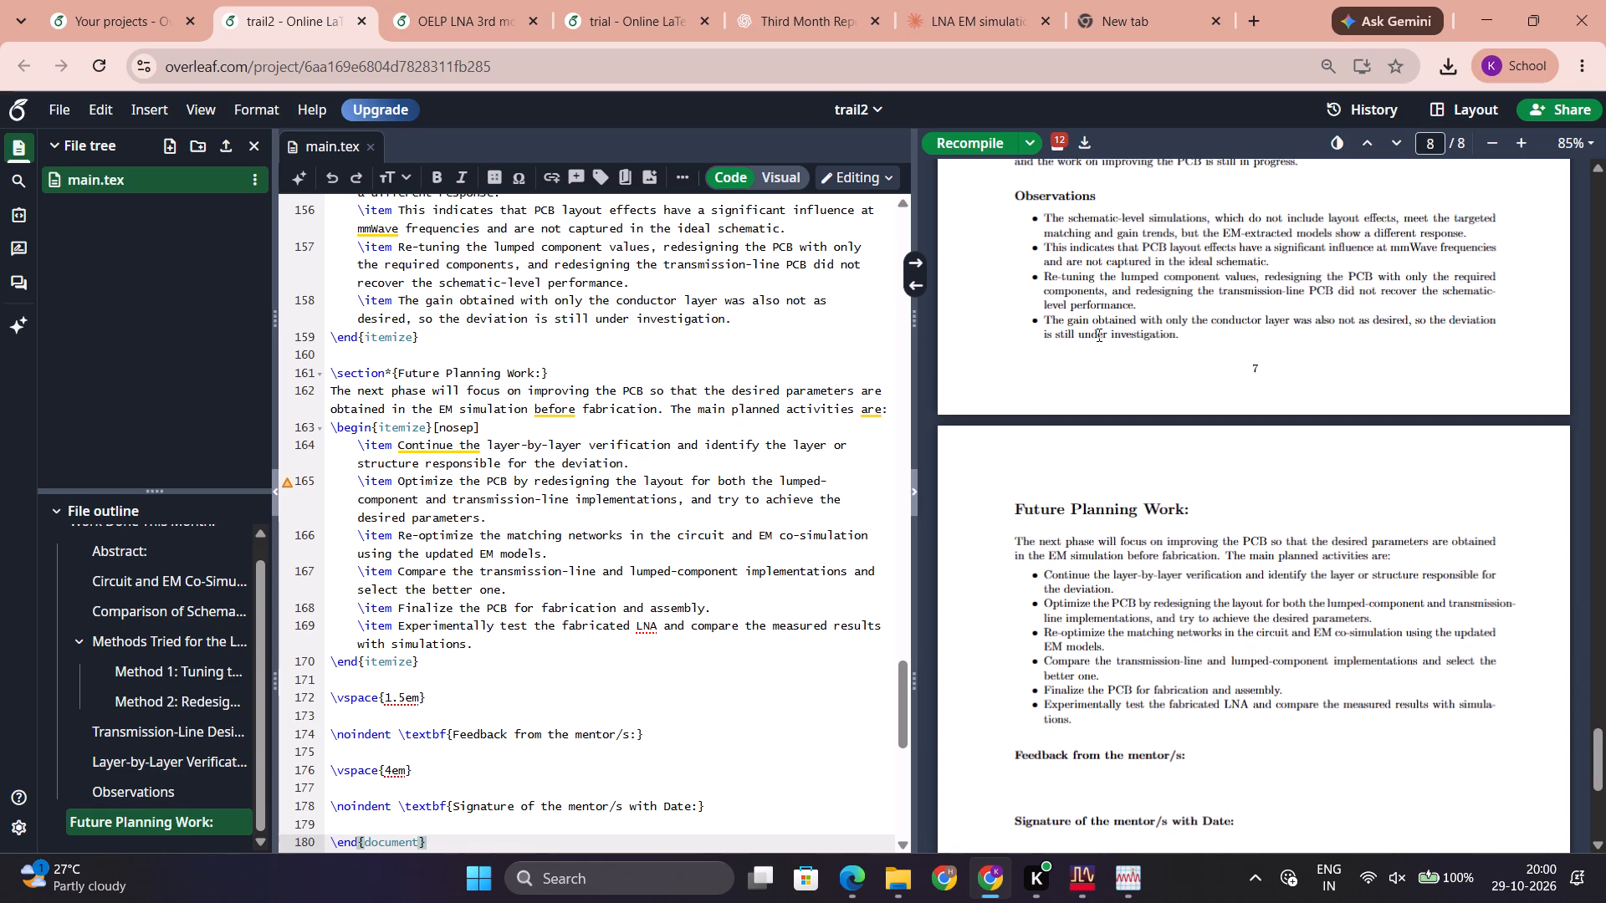
Check the mentor feedback and signature lines at the end of page 8 of the compiled report.
scroll(1097, 334, "down", 2)
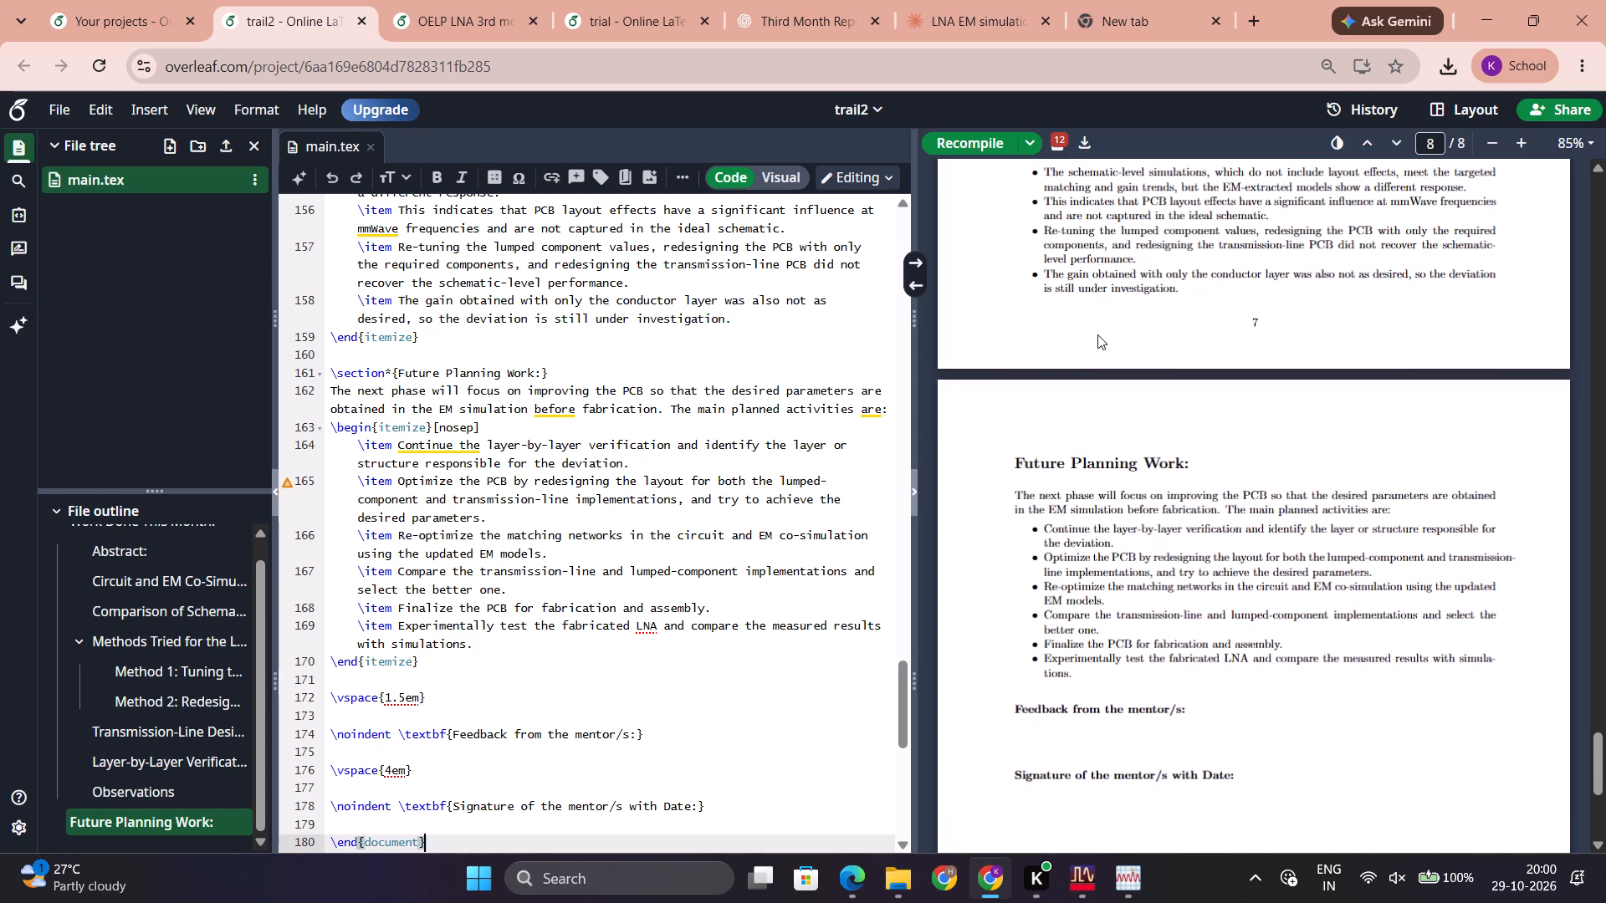
scroll(1097, 334, "down", 1)
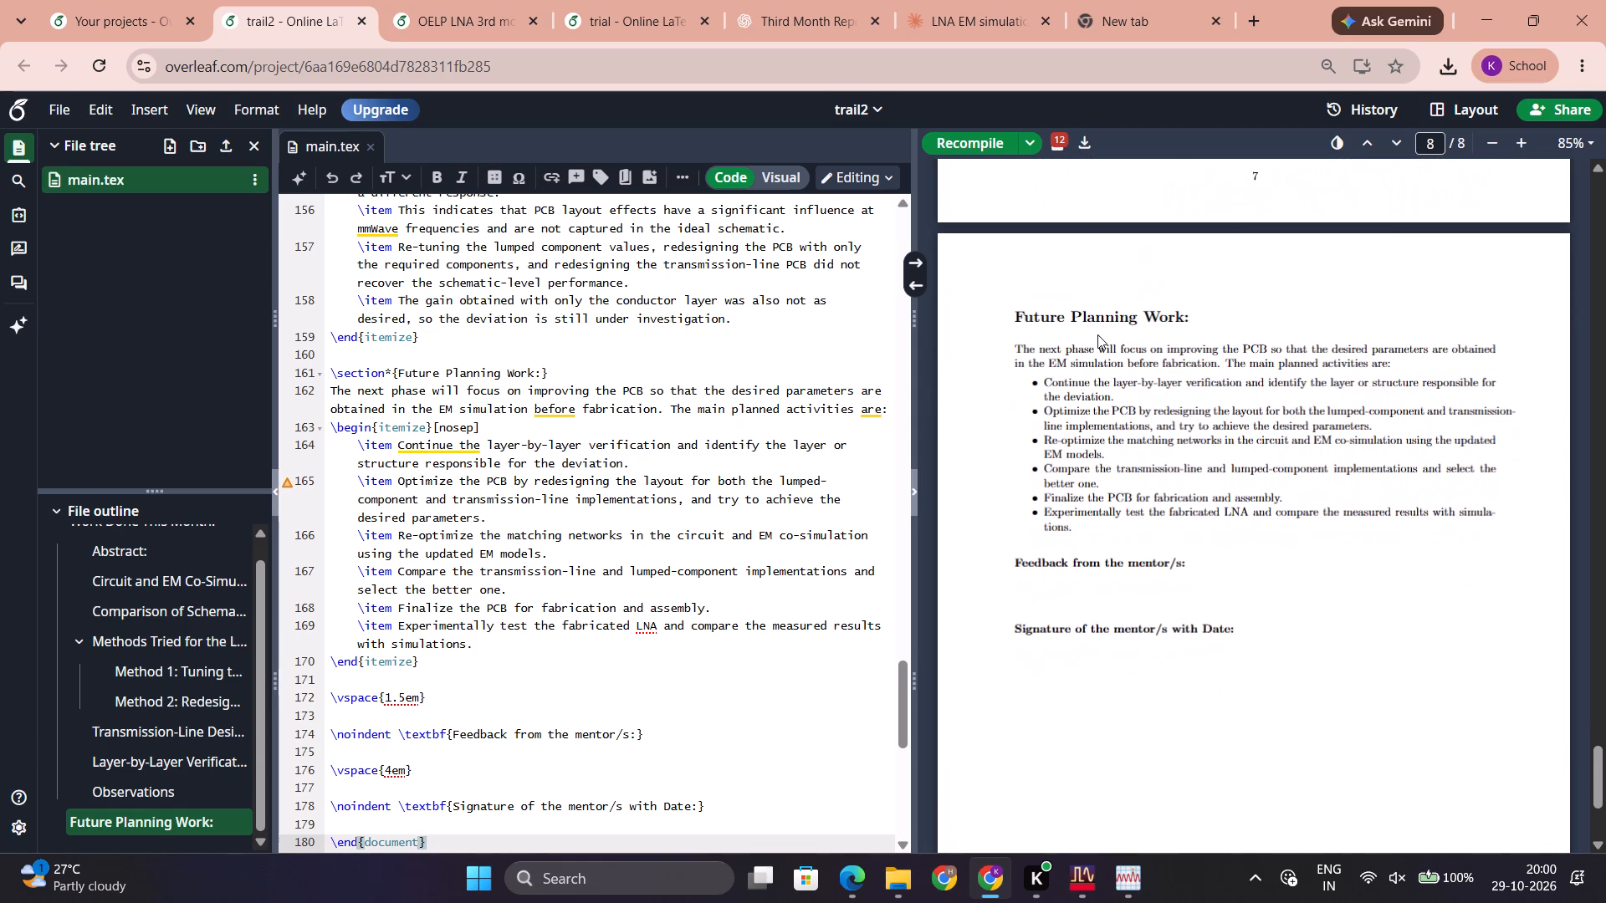
scroll(1219, 0, "down", 3)
scroll(1148, 413, "down", 8)
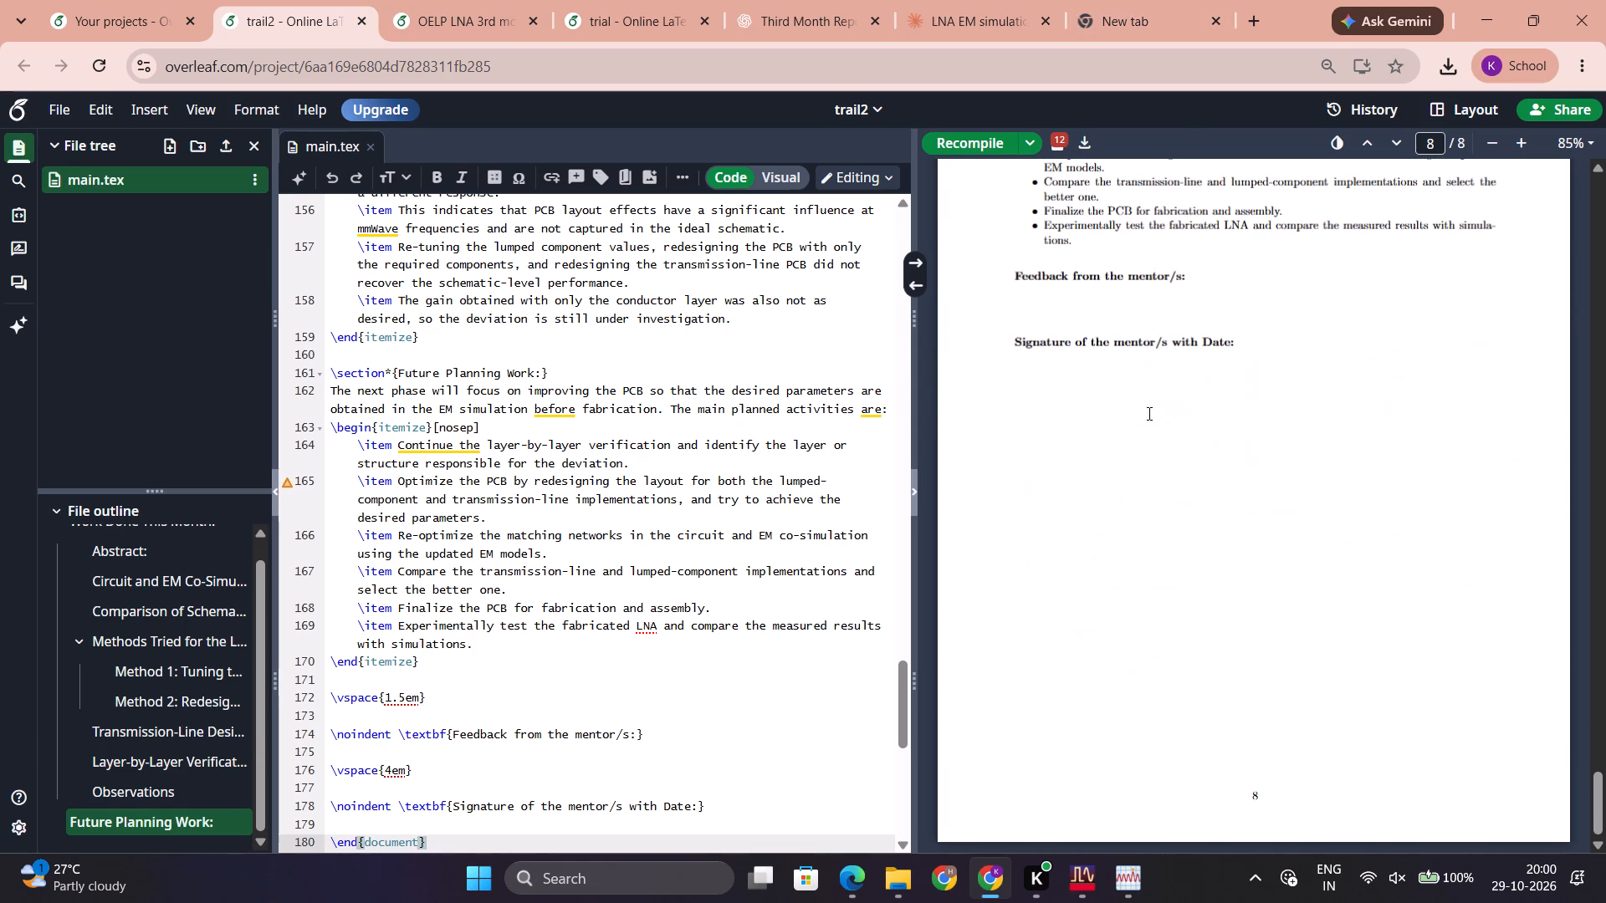
Look through pages 4 to 8 of the existing compiled report in the OELP LNA 3rd month project.
left_click(438, 0)
left_click(618, 0)
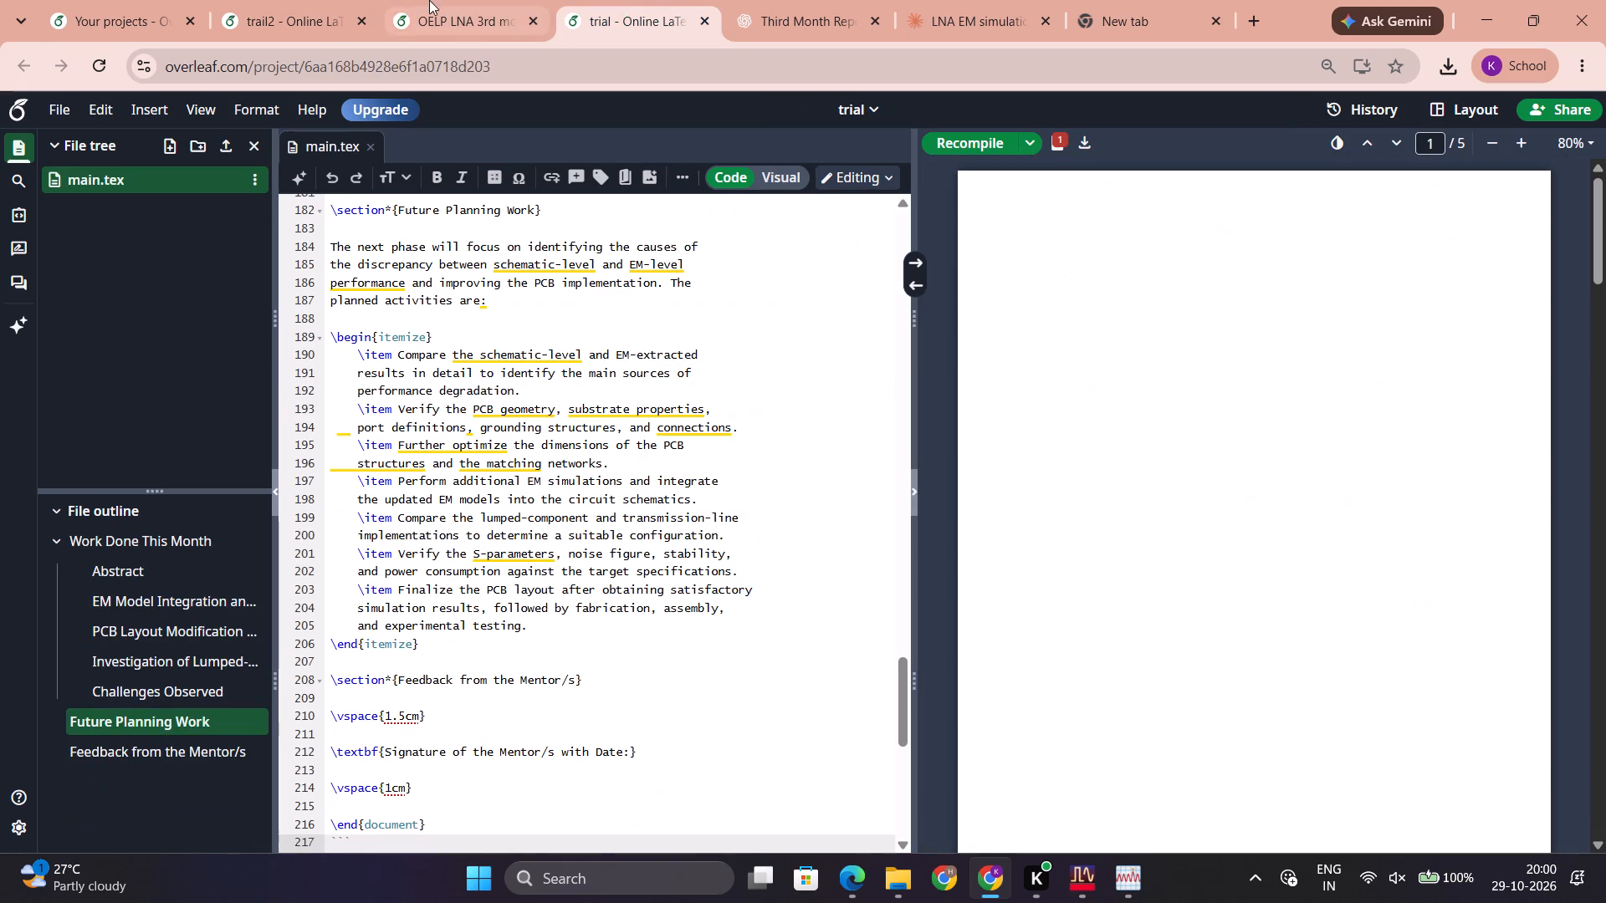
left_click(424, 0)
scroll(1104, 474, "down", 5)
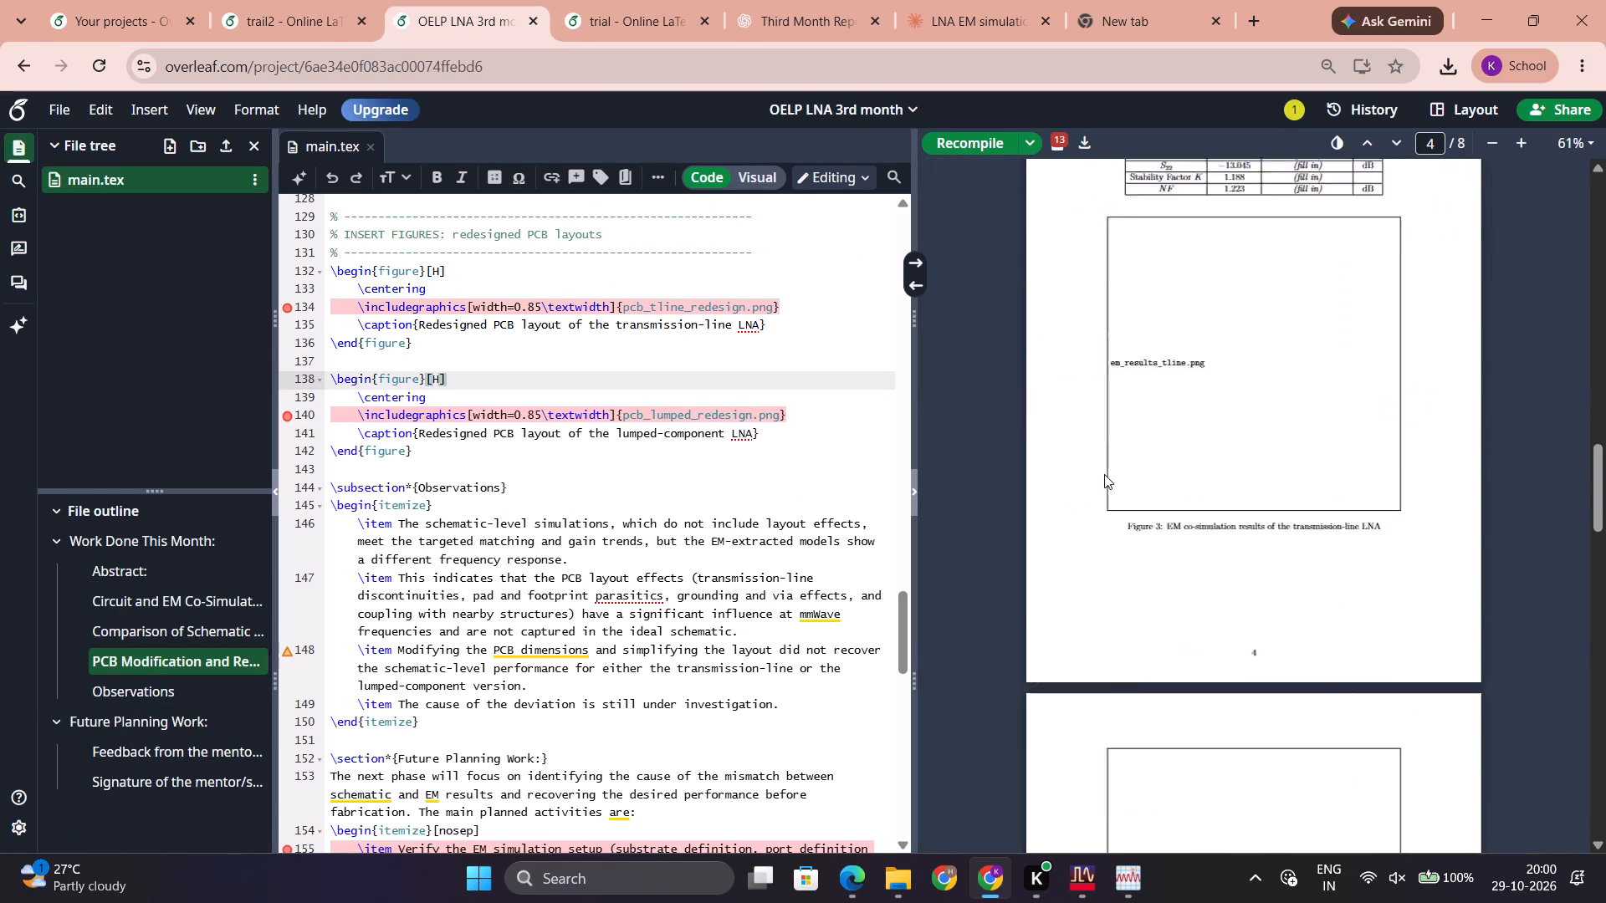
scroll(1104, 474, "down", 2)
scroll(1104, 474, "up", 1)
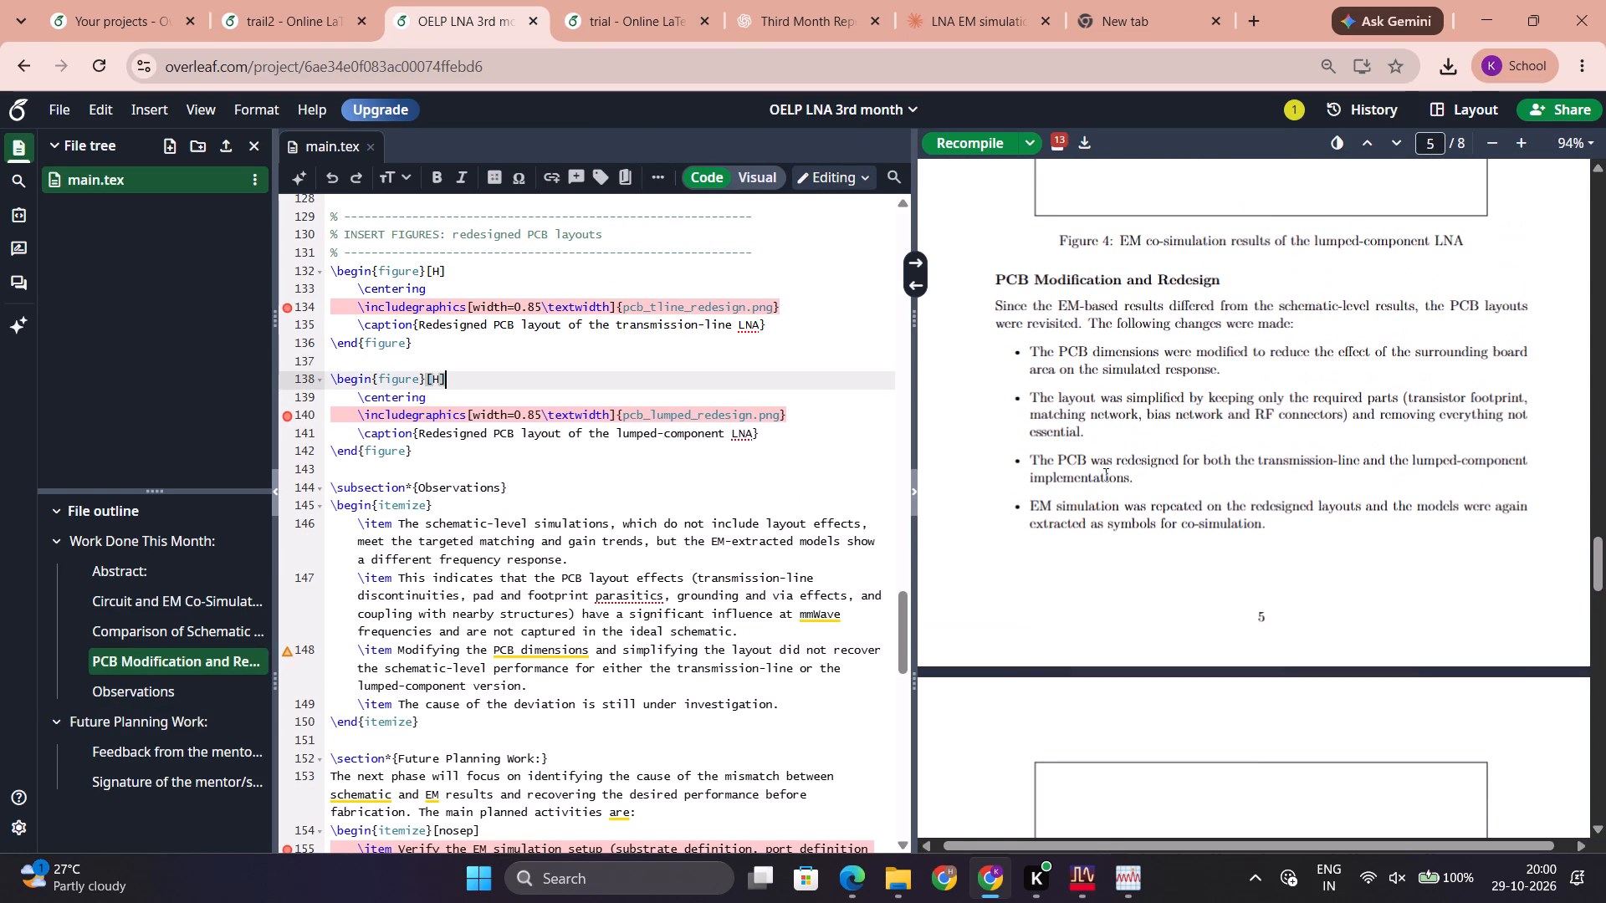
scroll(1104, 474, "down", 18)
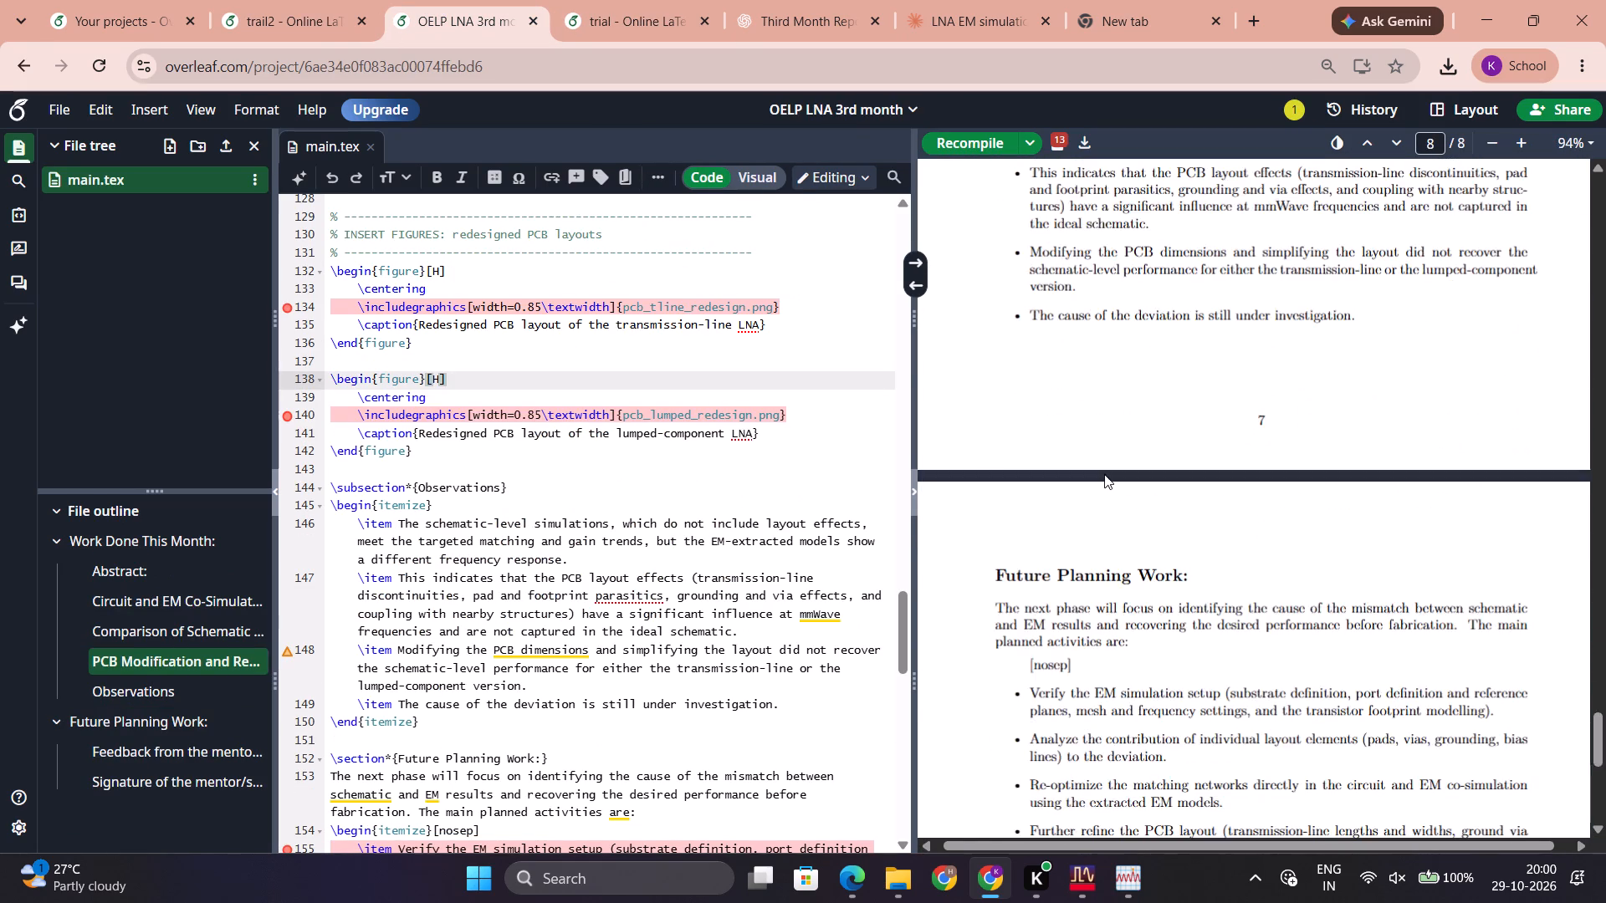
scroll(1104, 474, "down", 9)
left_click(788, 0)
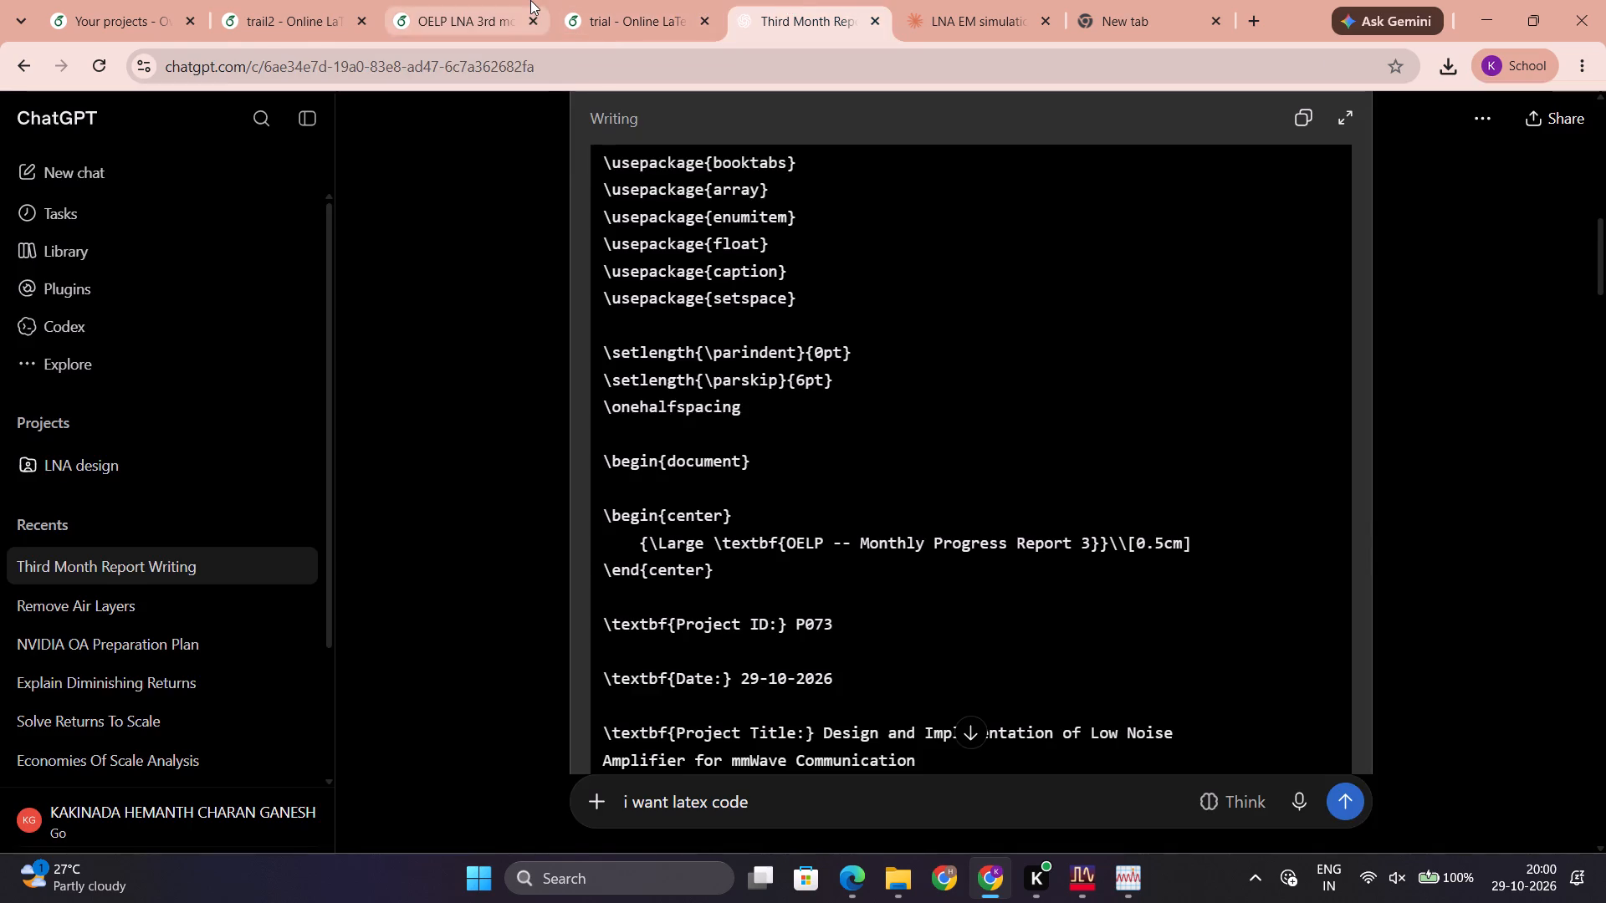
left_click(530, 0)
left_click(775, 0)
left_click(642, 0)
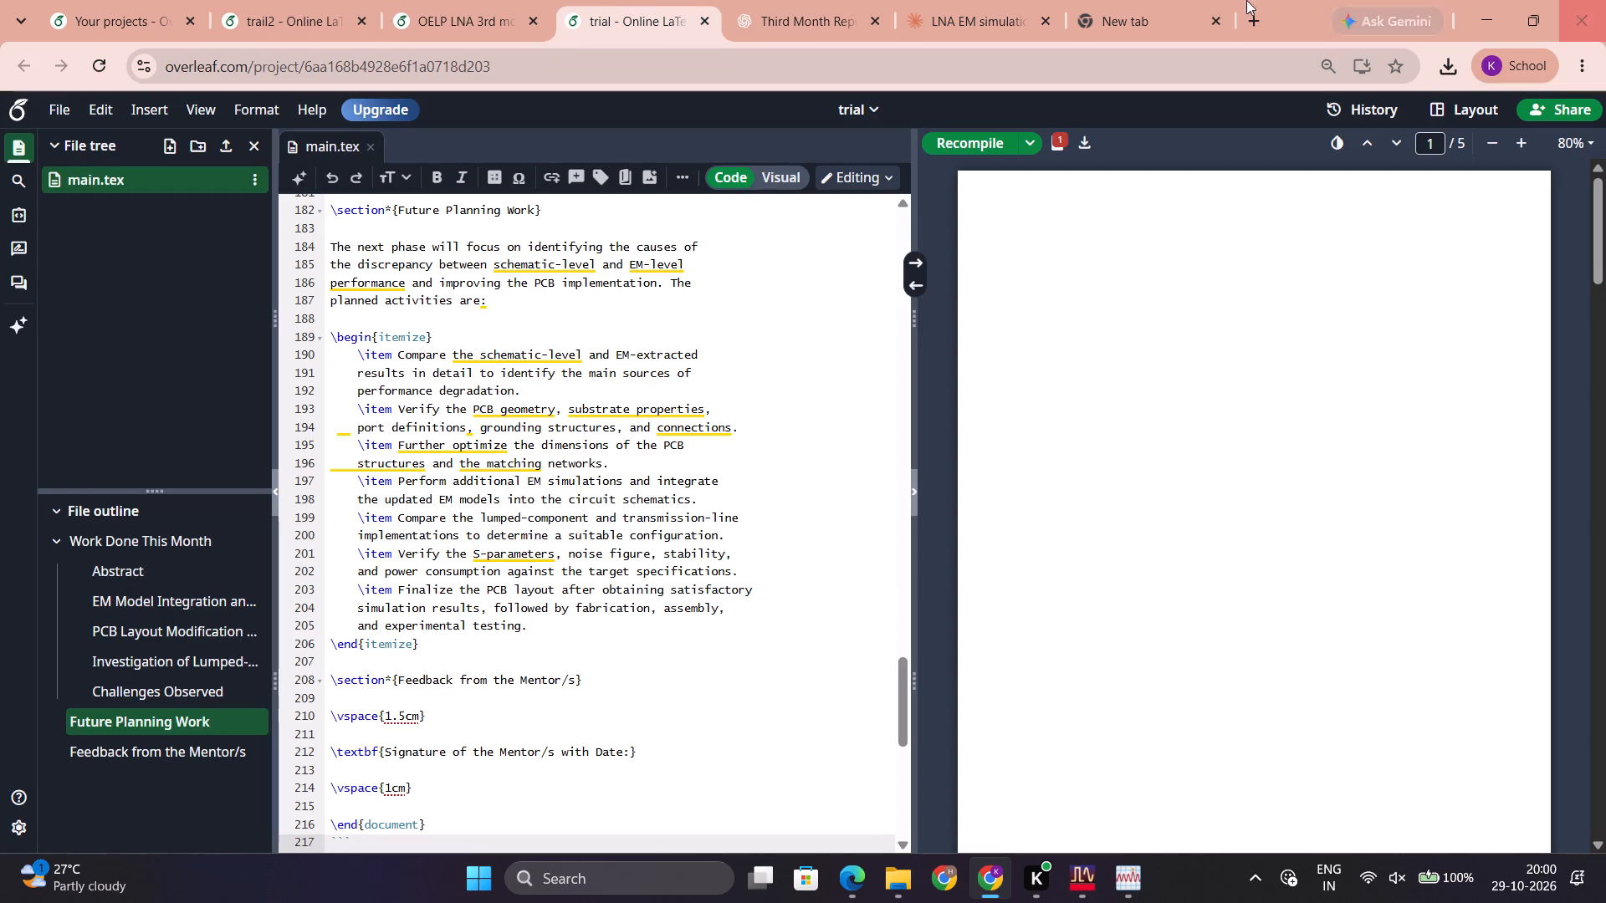
Replace all of main.tex in the OELP LNA 3rd month project with the complete LaTeX source from trail2 and recompile.
left_click(311, 0)
left_click(698, 654)
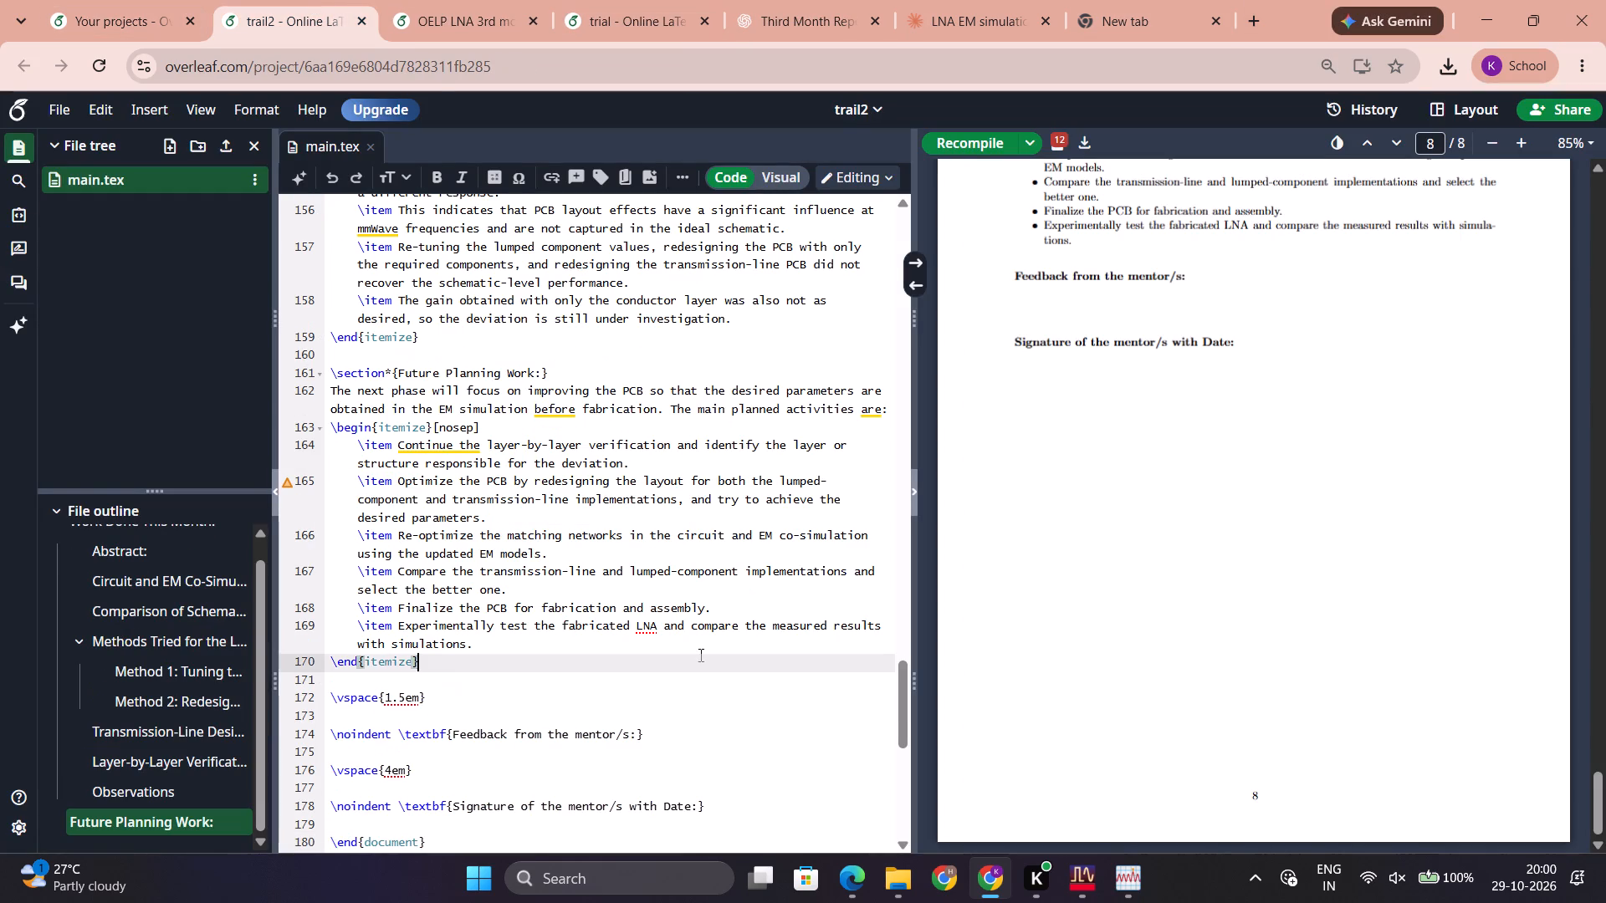
key("ctrl+a")
left_click(754, 655)
scroll(1000, 487, "up", 12)
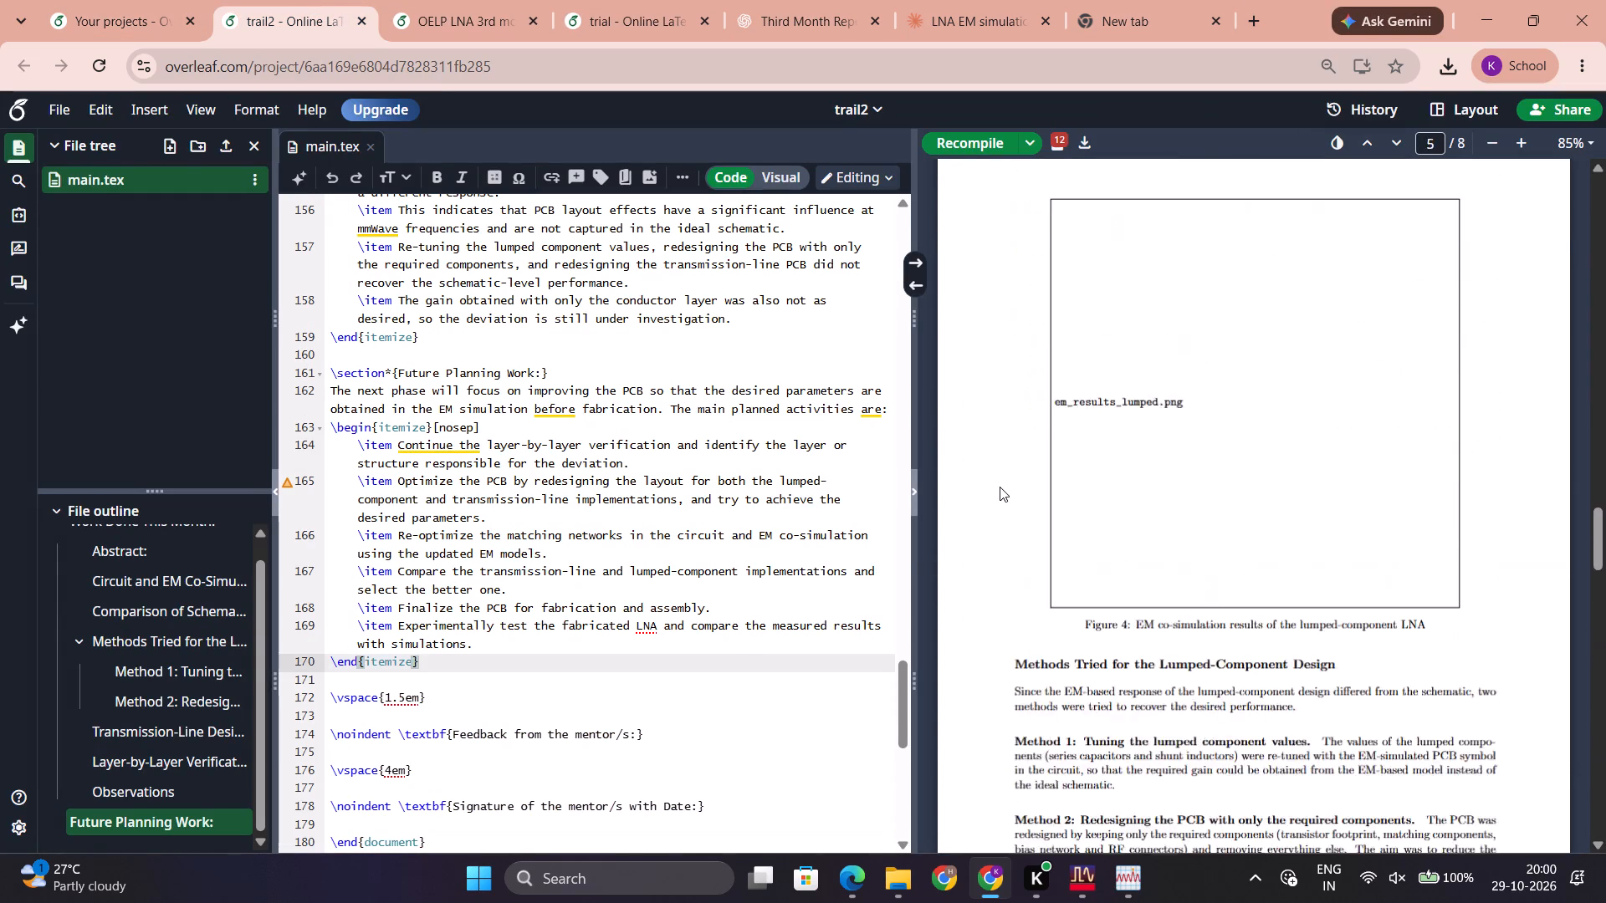
scroll(1000, 487, "up", 20)
scroll(1000, 487, "up", 5)
left_click(749, 457)
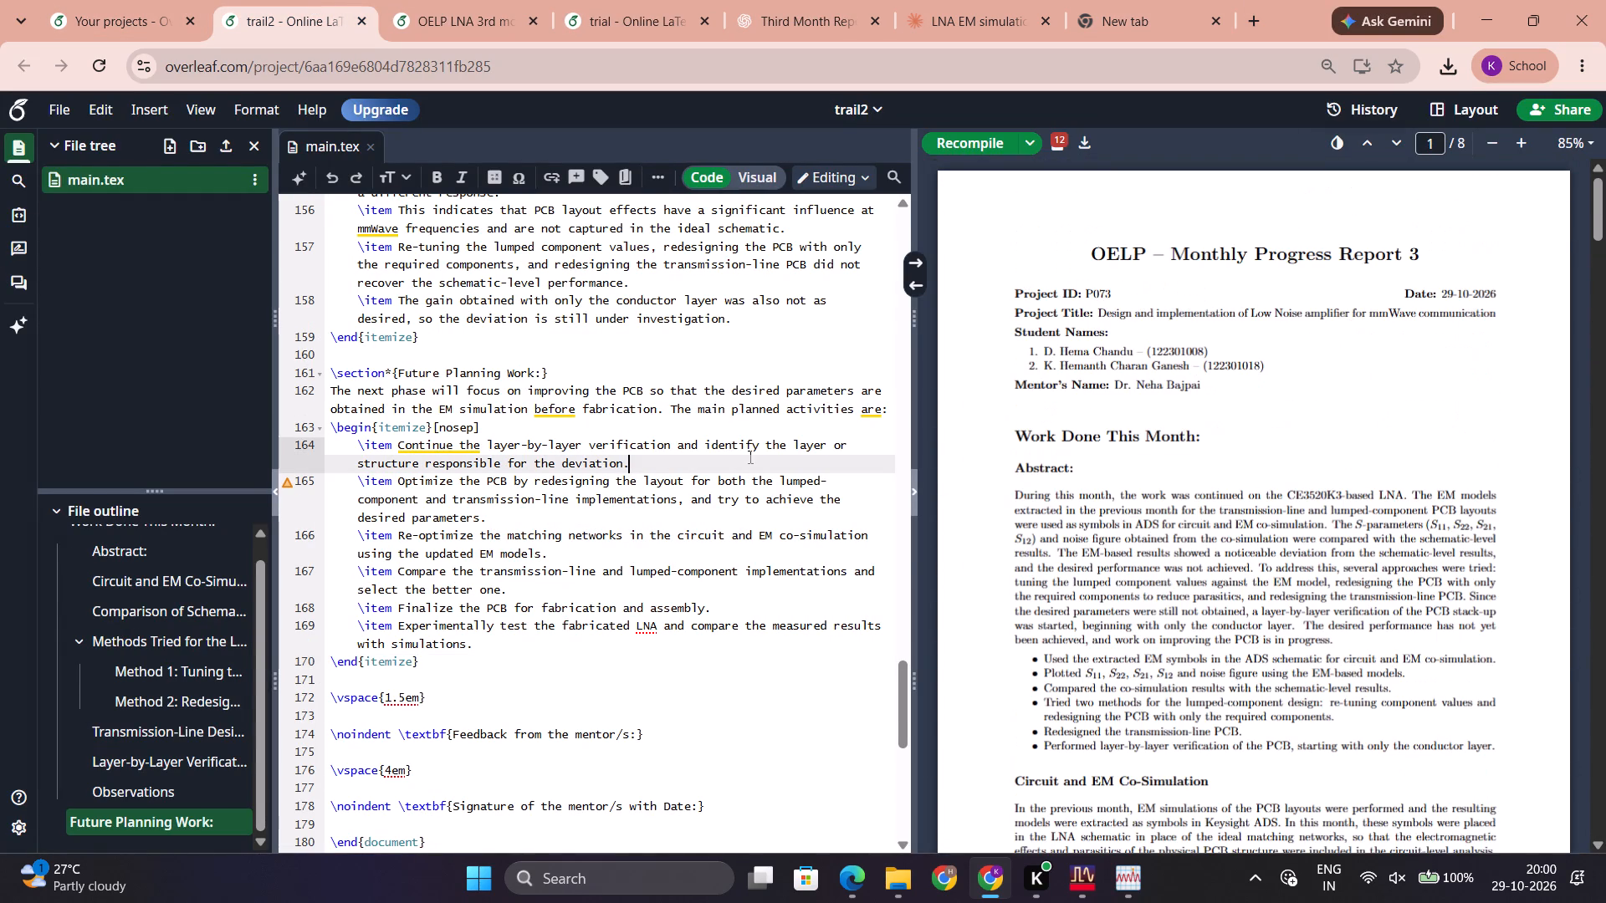
key("ctrl+a")
key("ctrl+c")
left_click(485, 0)
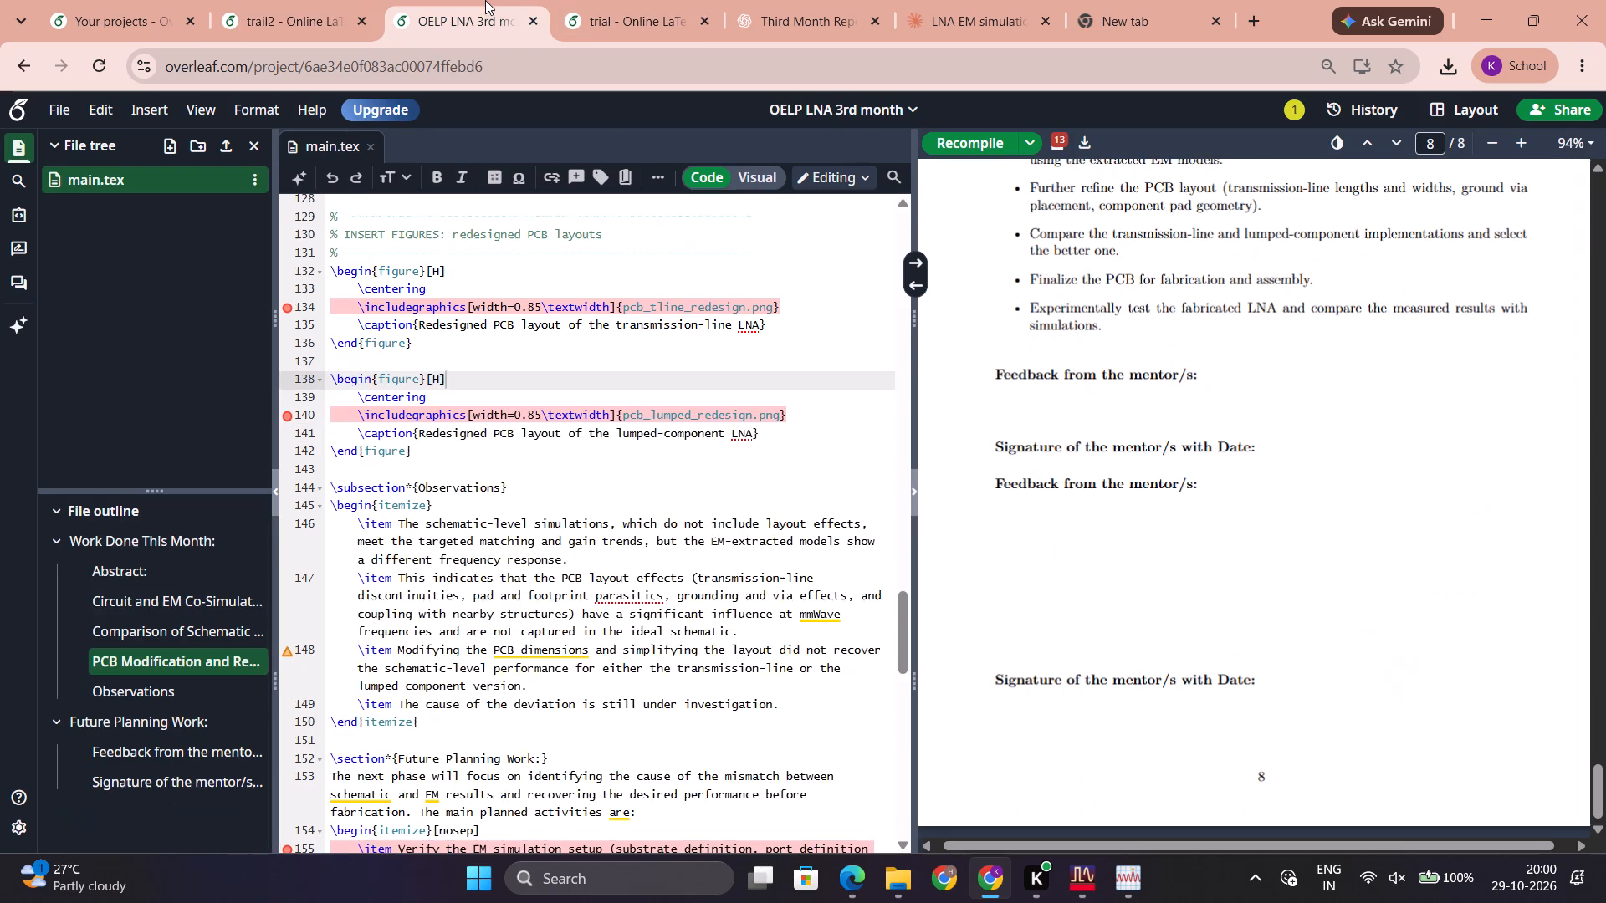
left_click(688, 350)
key("ctrl+a")
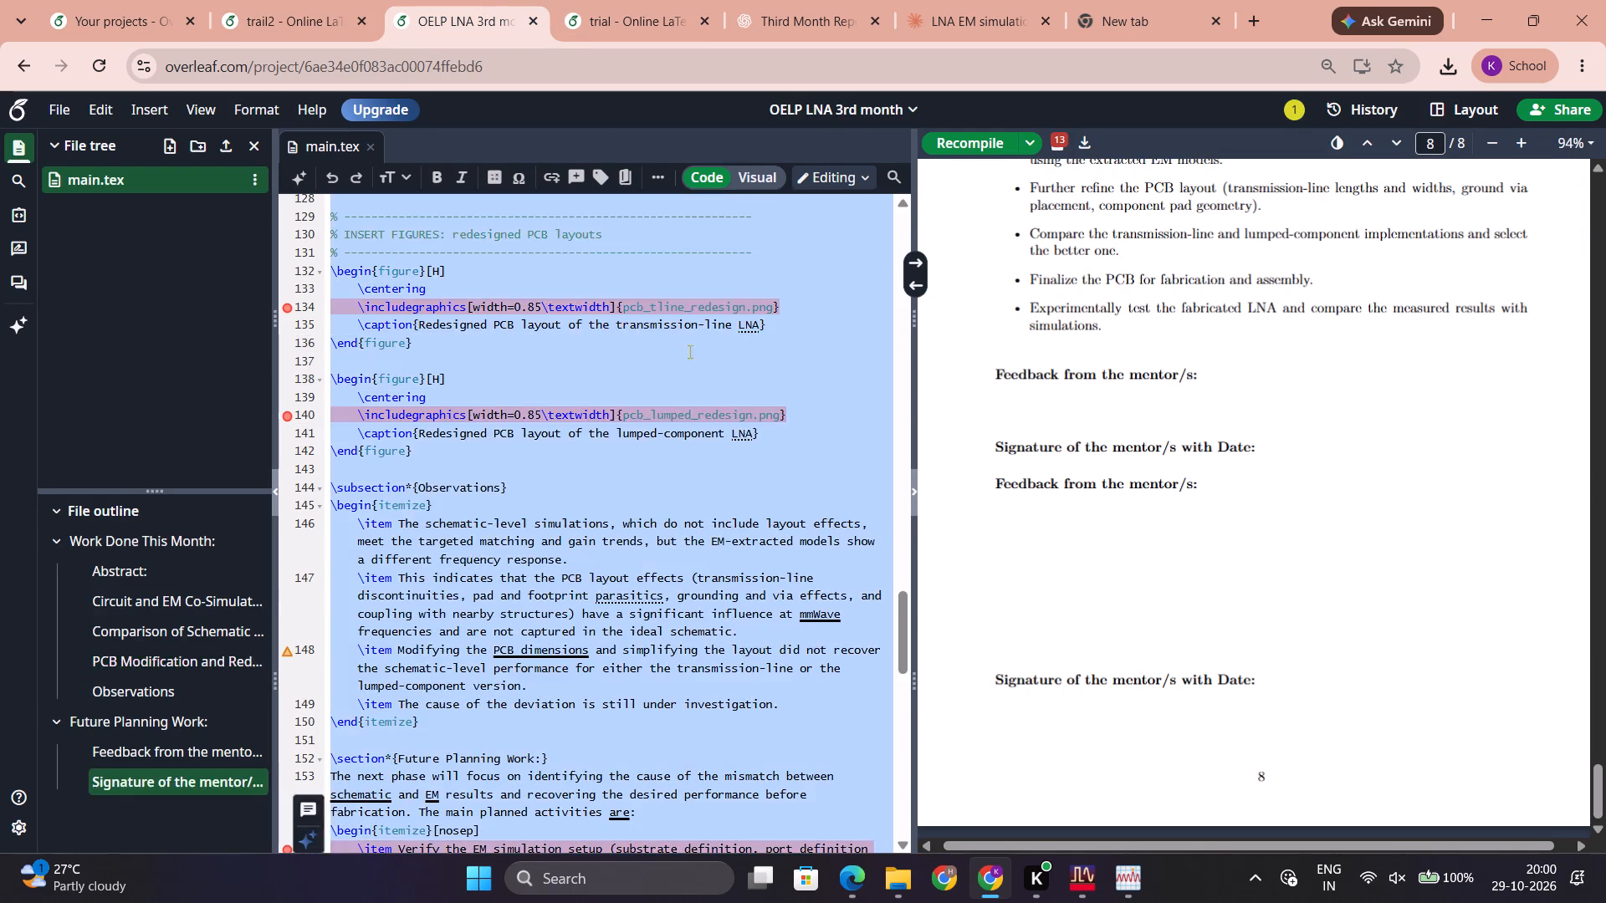
key("BackSpace")
key("ctrl+v")
key("ctrl+s")
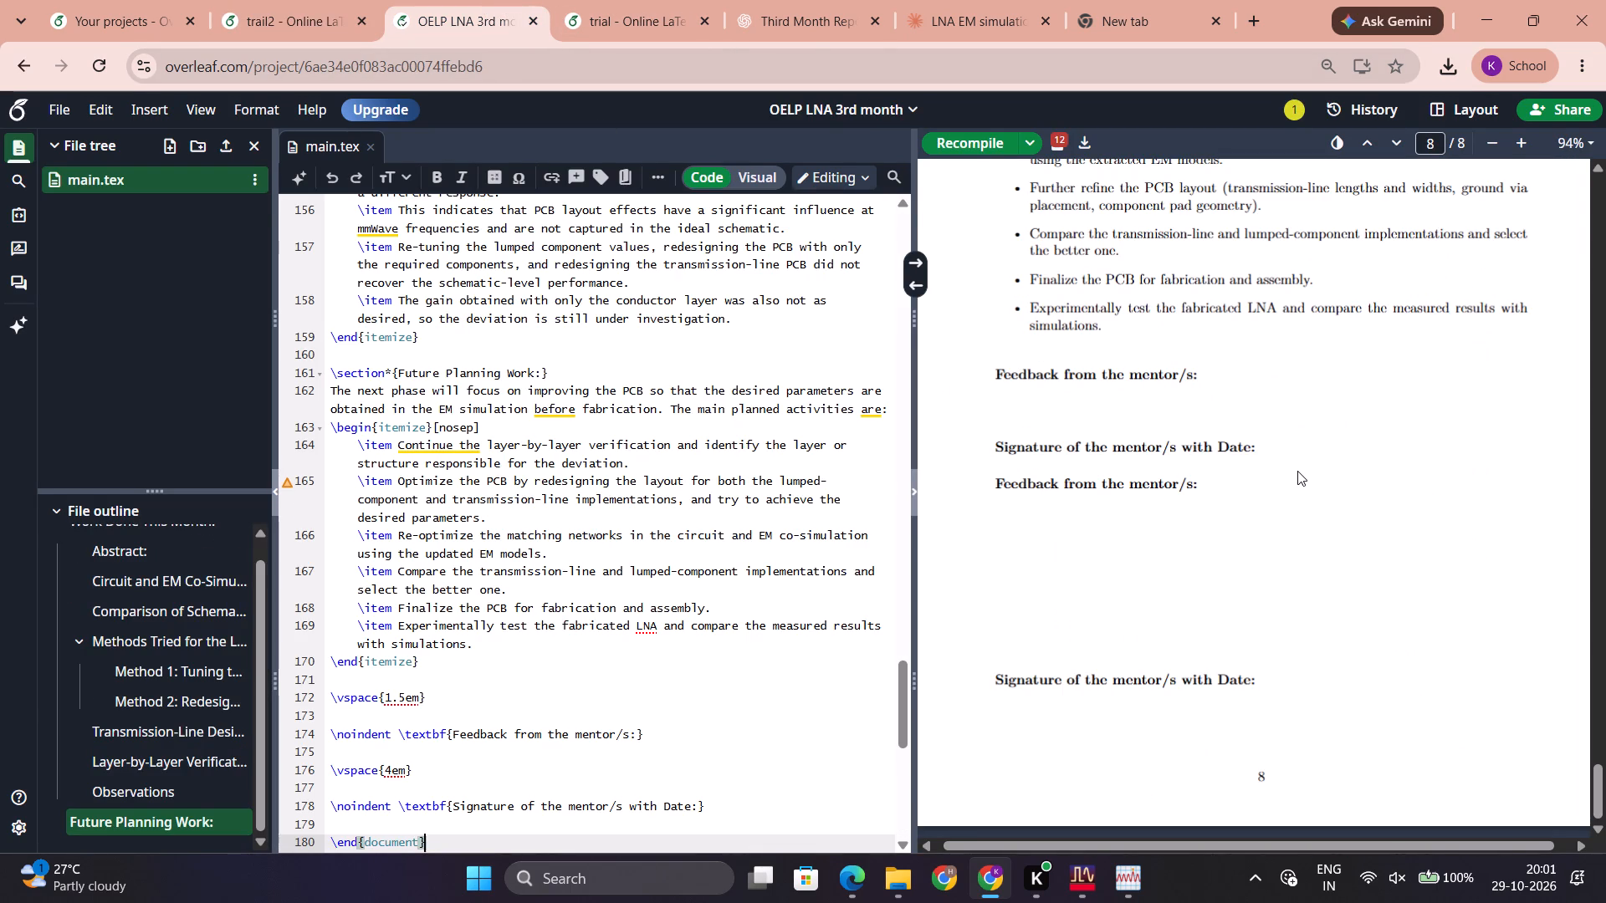
Review the header, Abstract and Circuit and EM Co-Simulation section on page 1 of the OELP LNA 3rd month report.
scroll(1297, 471, "up", 20)
scroll(1297, 471, "up", 10)
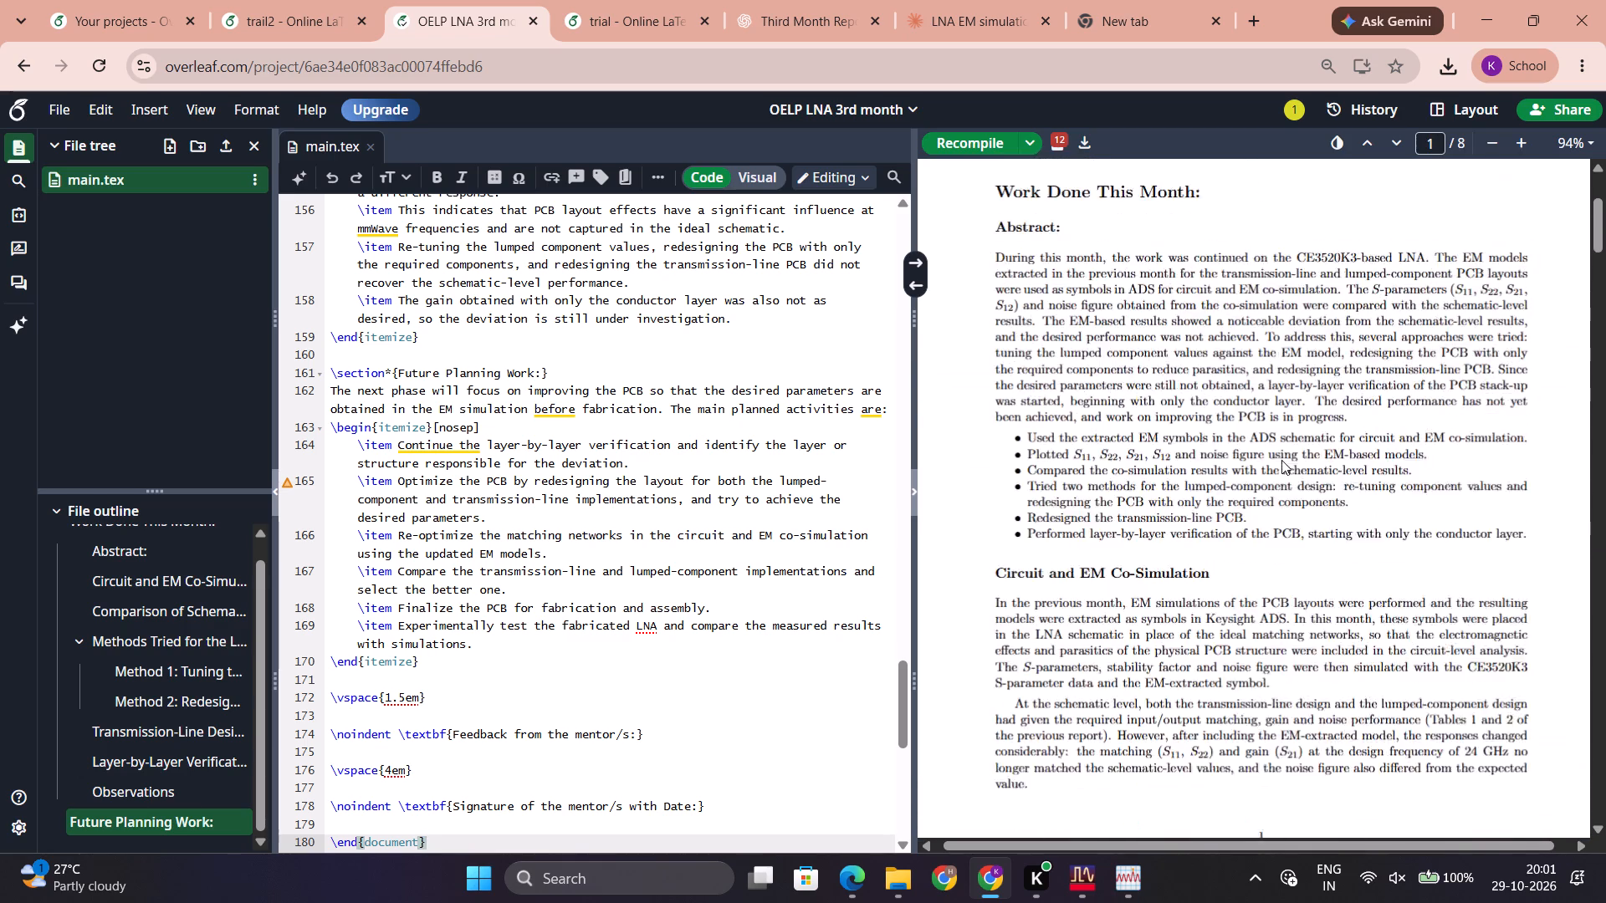
scroll(1281, 460, "up", 10)
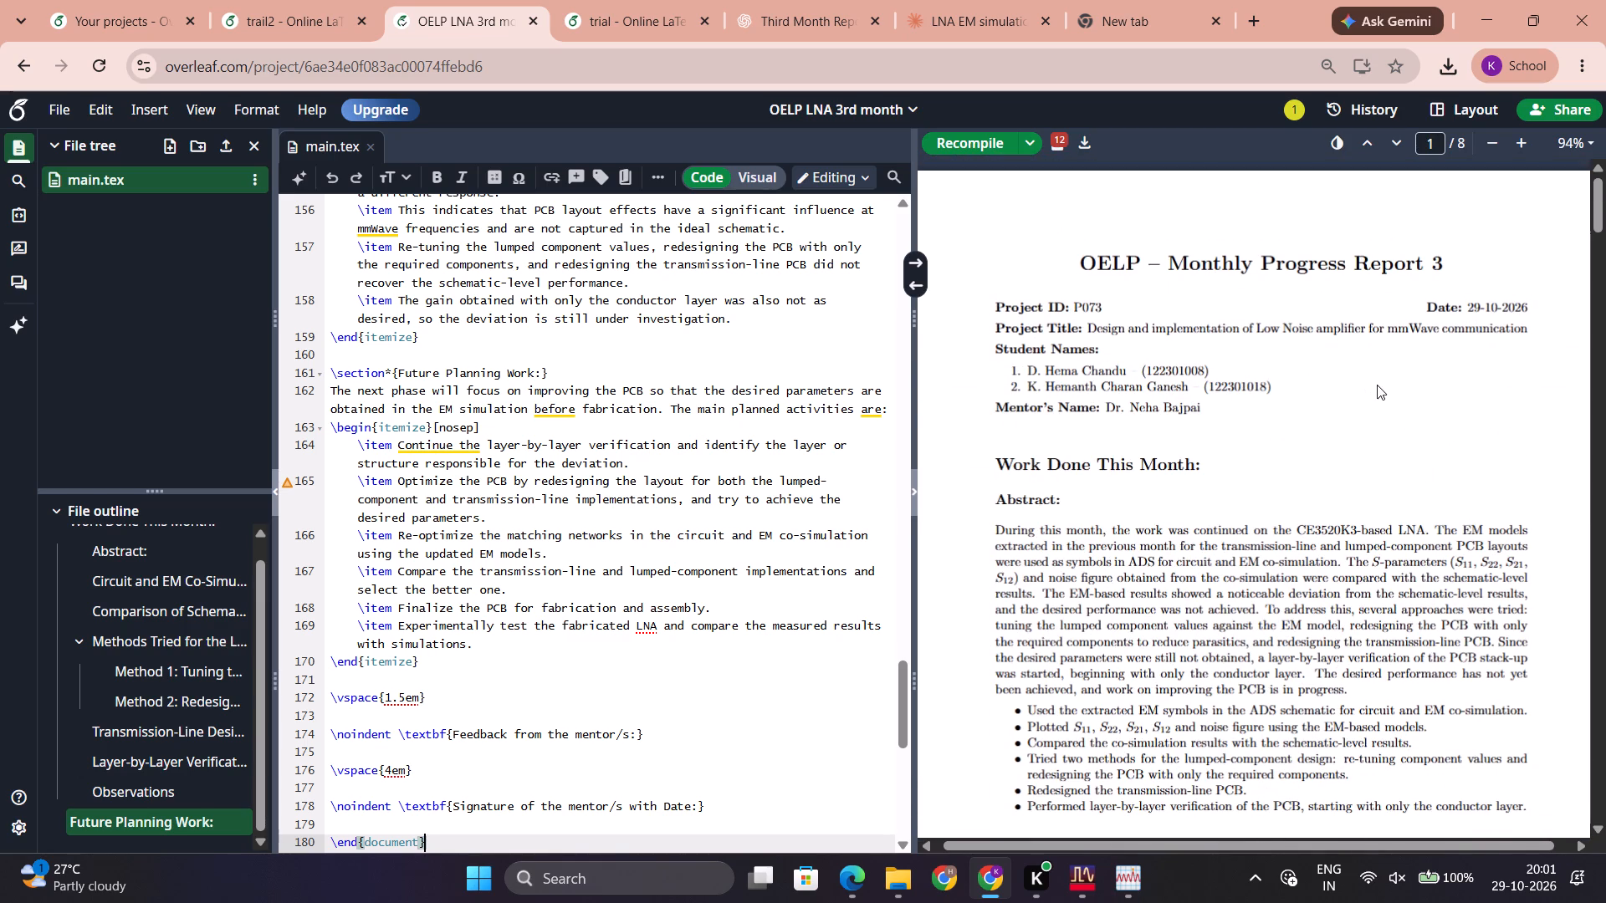
scroll(1328, 426, "down", 1)
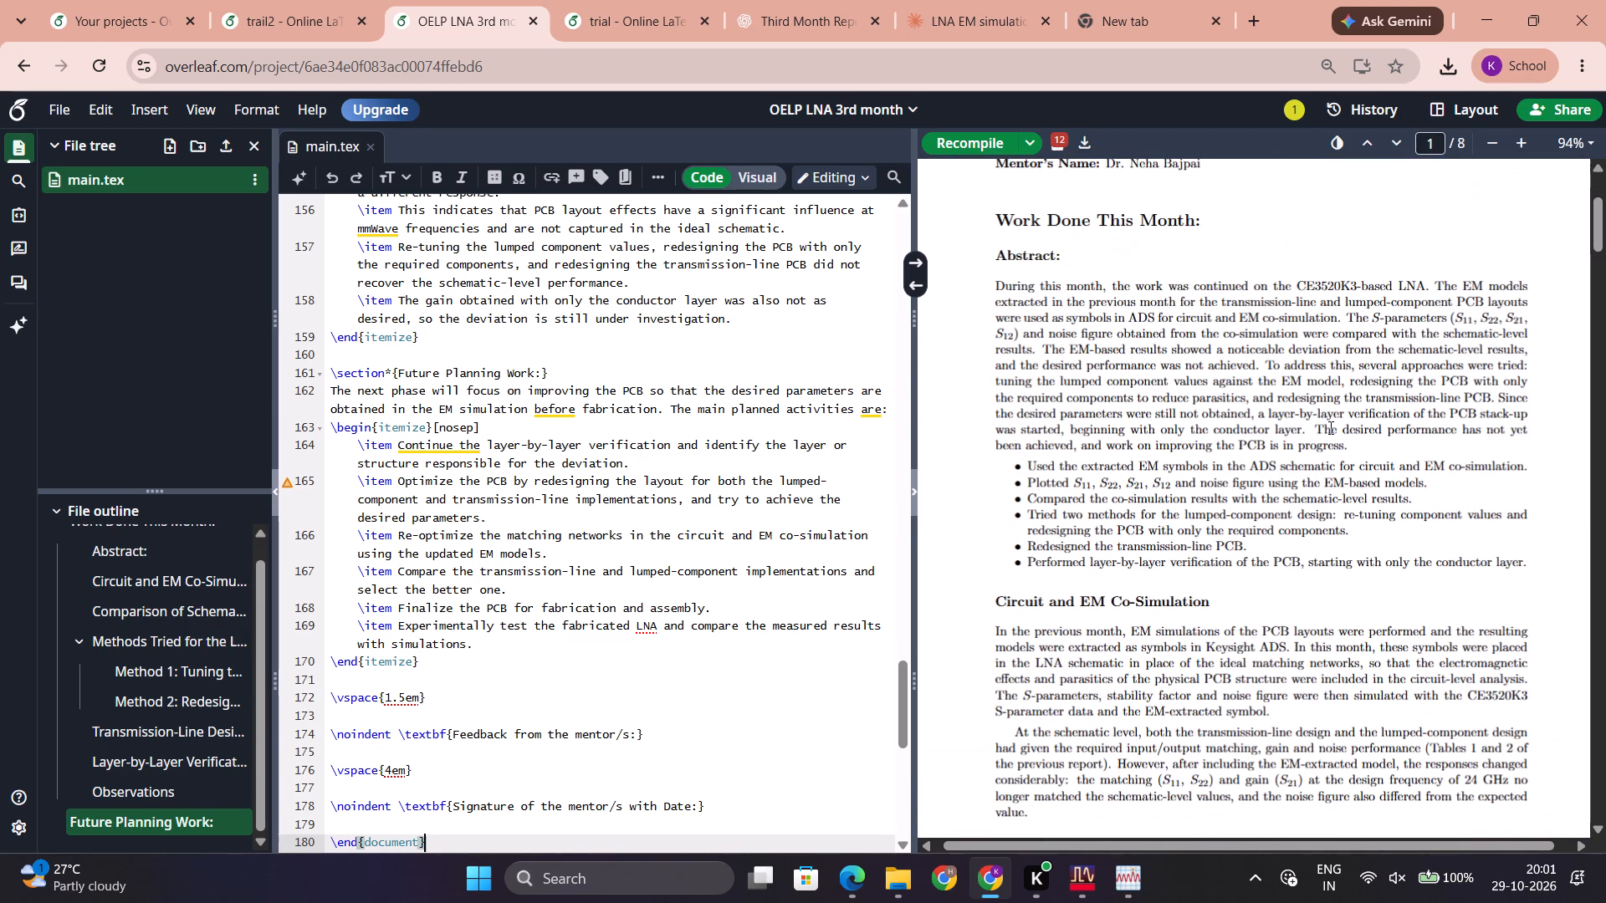
scroll(1299, 434, "down", 1)
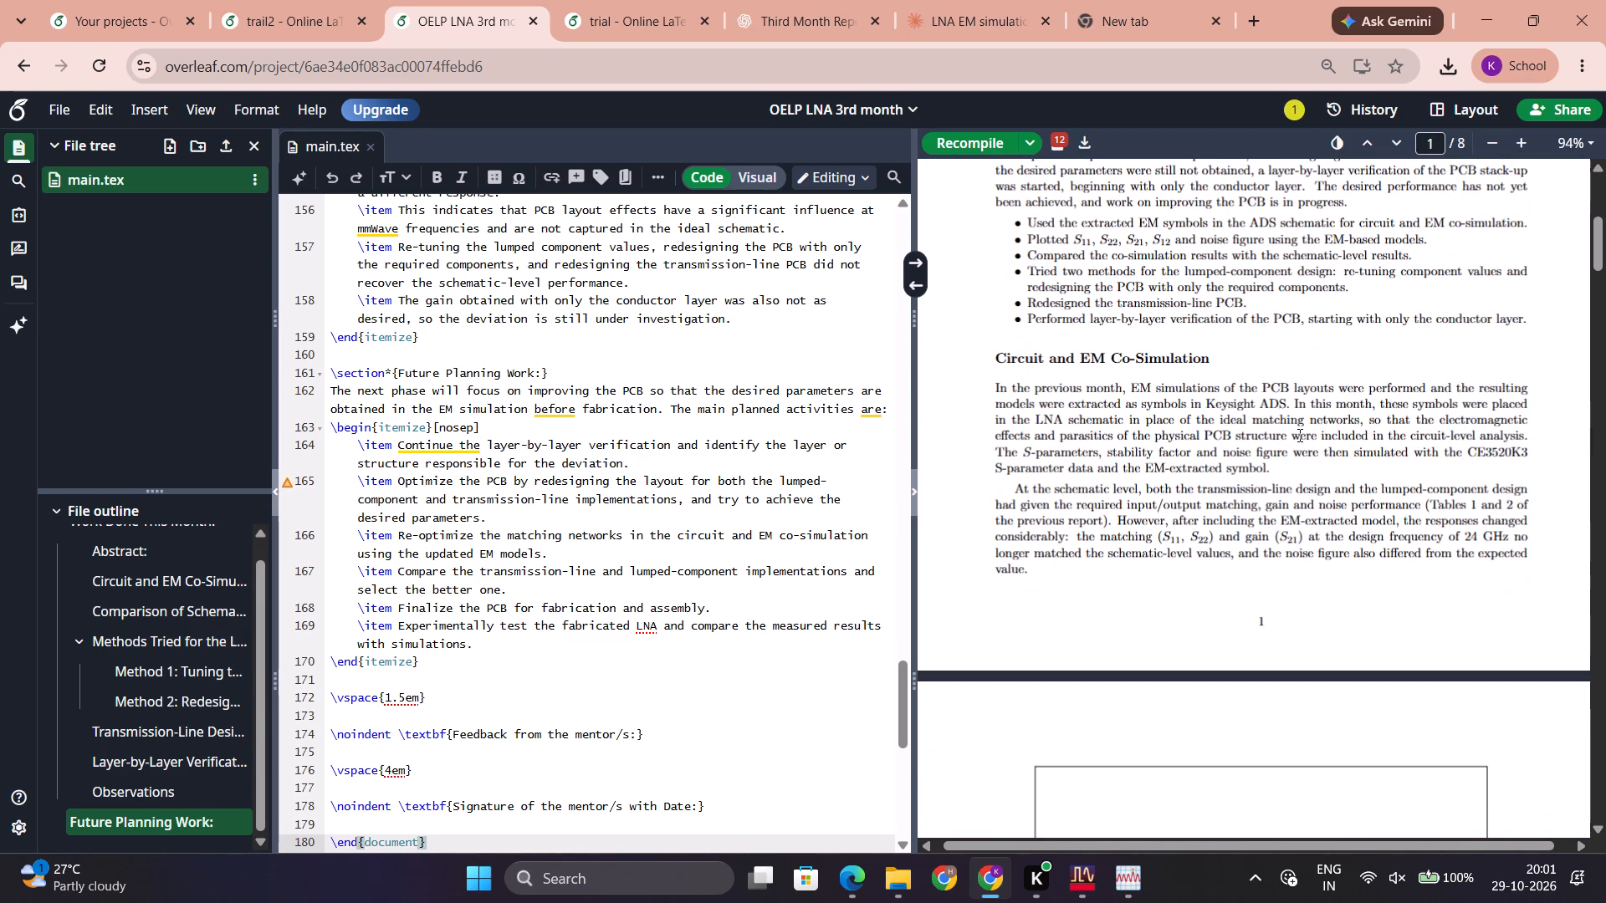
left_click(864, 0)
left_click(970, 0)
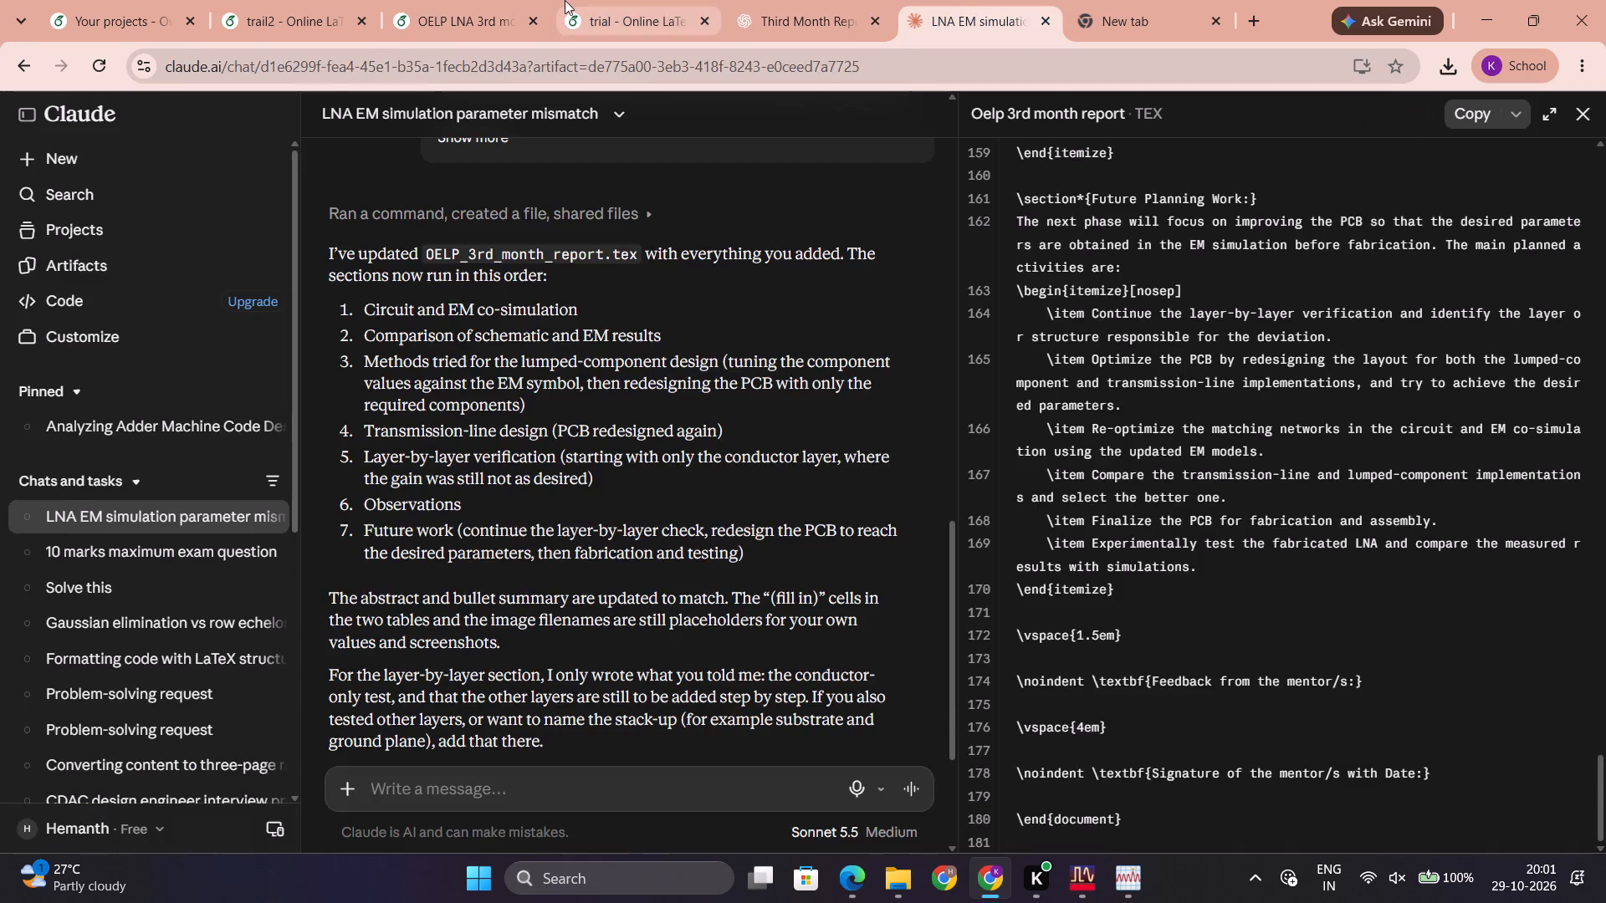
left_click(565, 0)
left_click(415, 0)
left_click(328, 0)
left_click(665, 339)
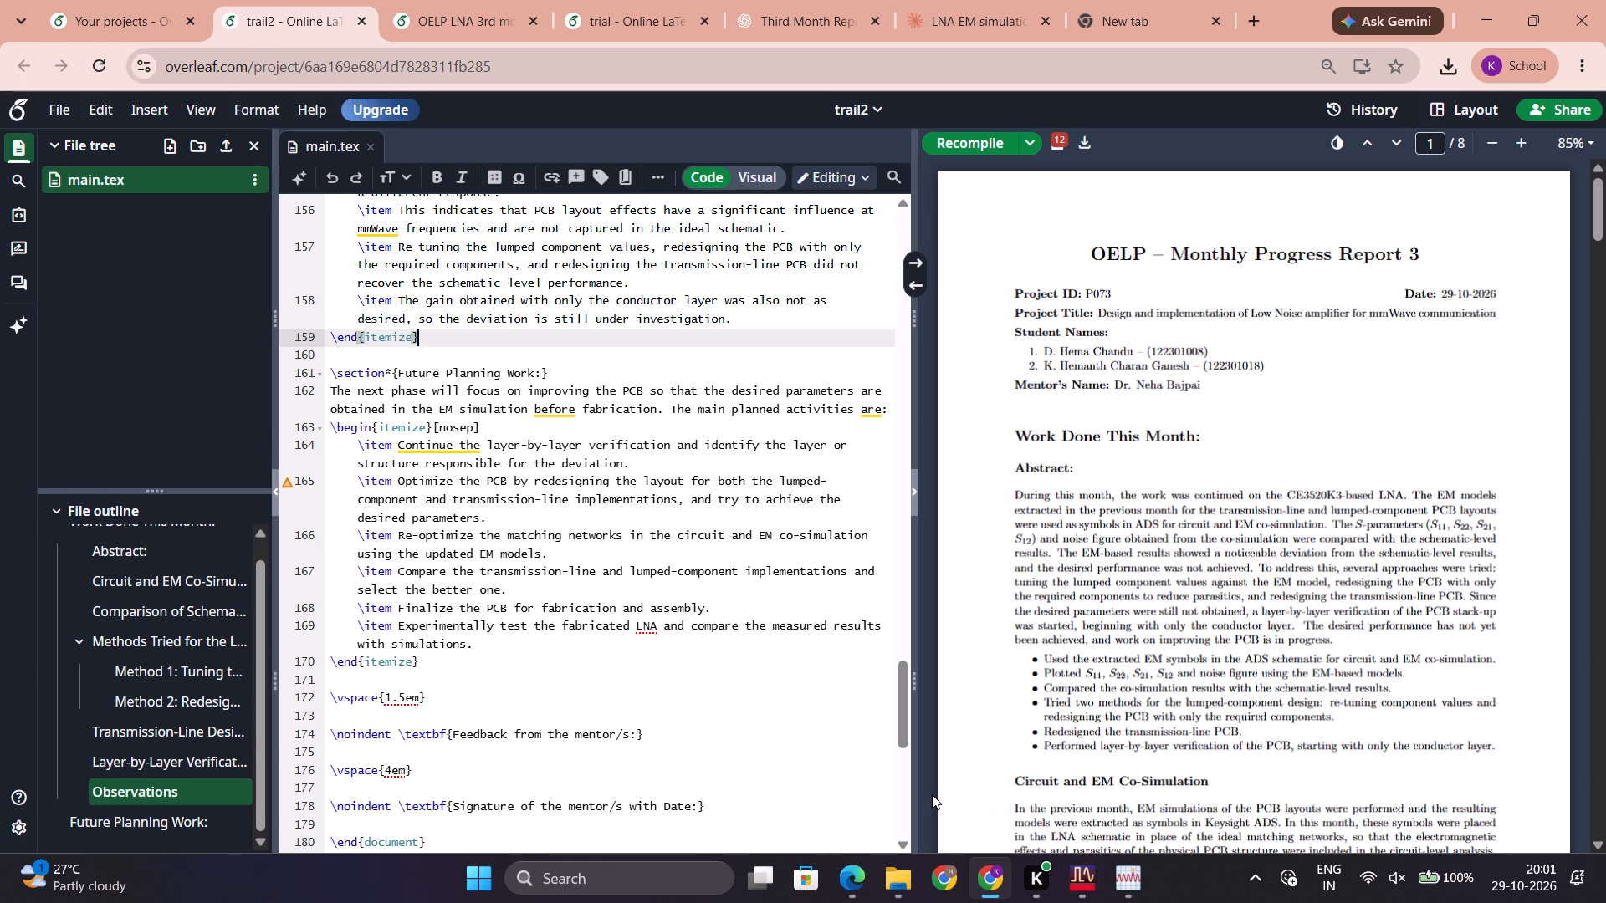
scroll(1120, 690, "down", 2)
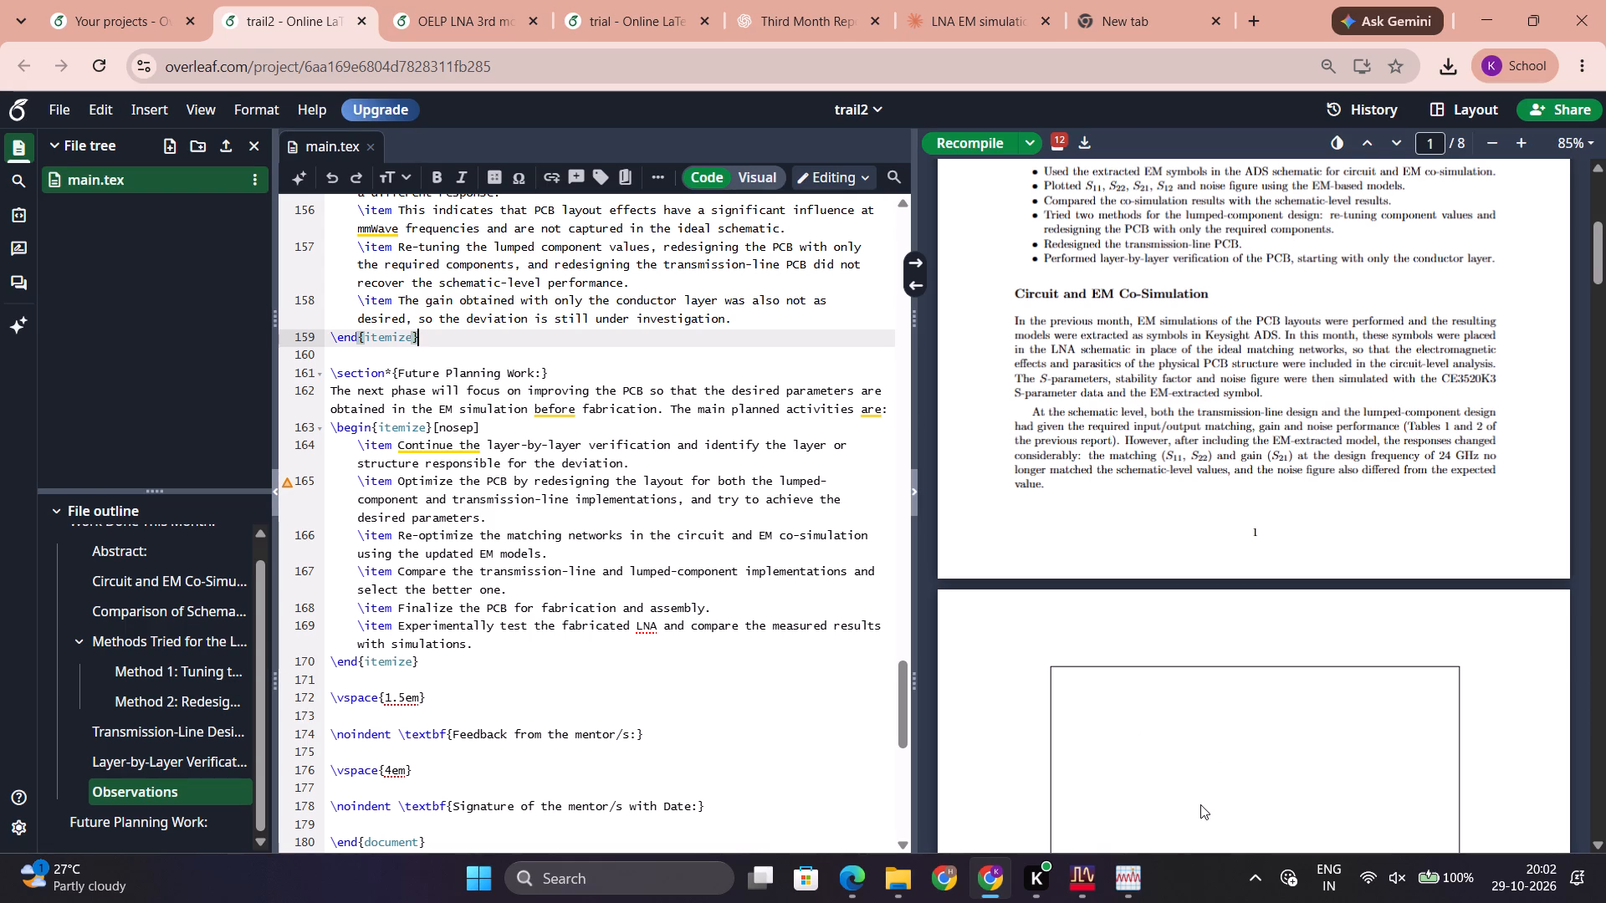
scroll(1329, 798, "down", 4)
scroll(1325, 521, "down", 5)
scroll(1332, 514, "up", 4)
scroll(1330, 518, "down", 4)
scroll(1330, 518, "up", 3)
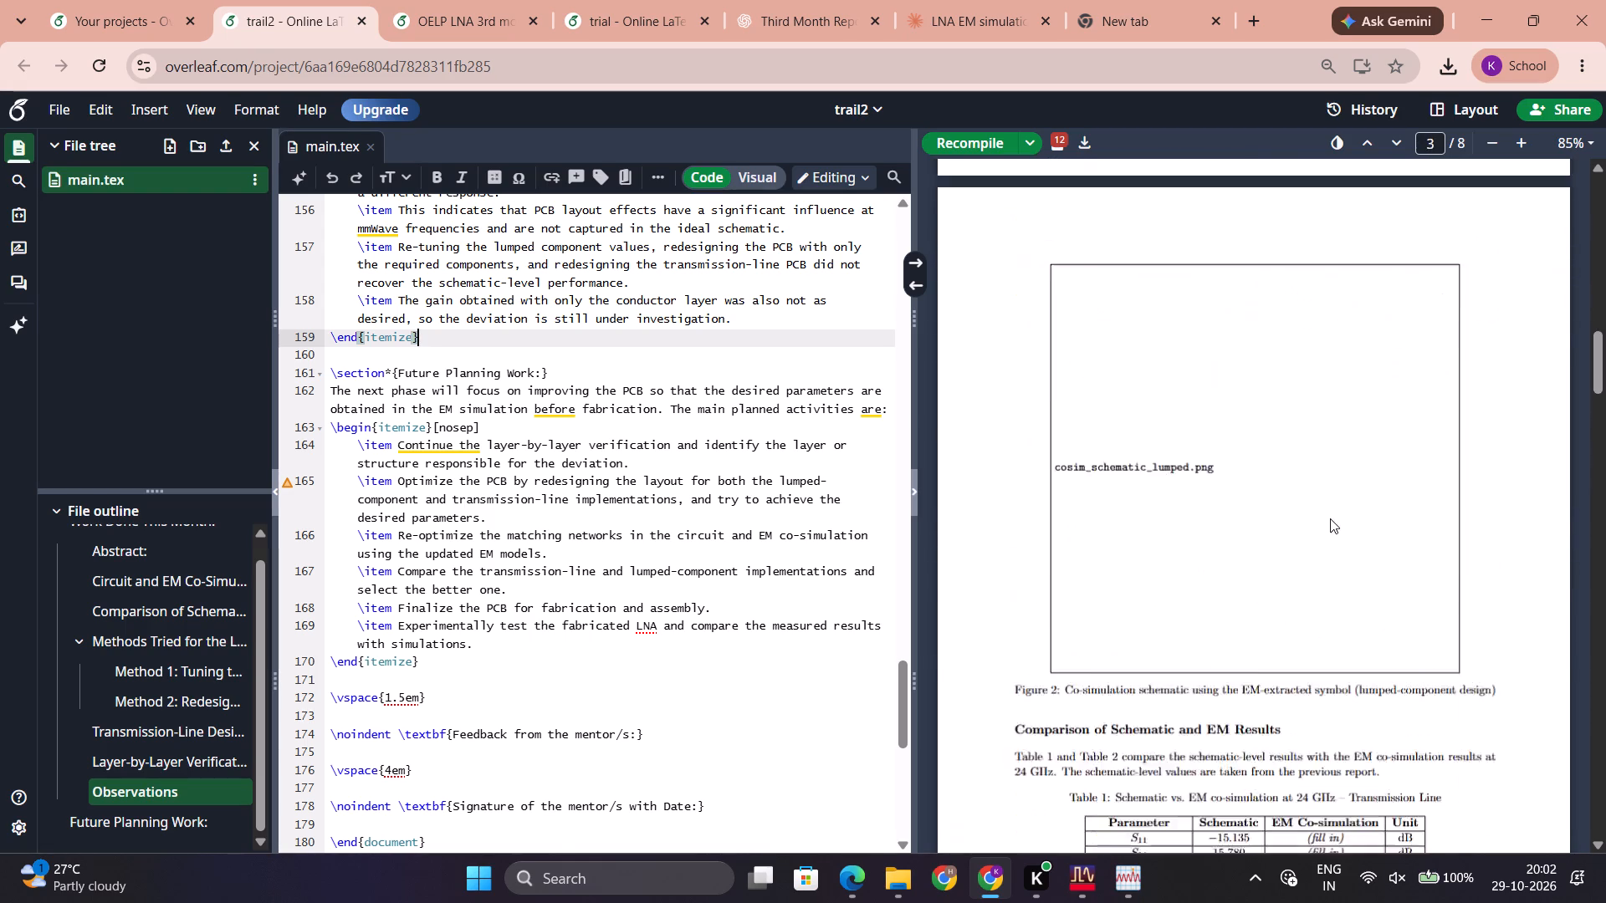
scroll(1330, 518, "up", 18)
scroll(1330, 518, "down", 7)
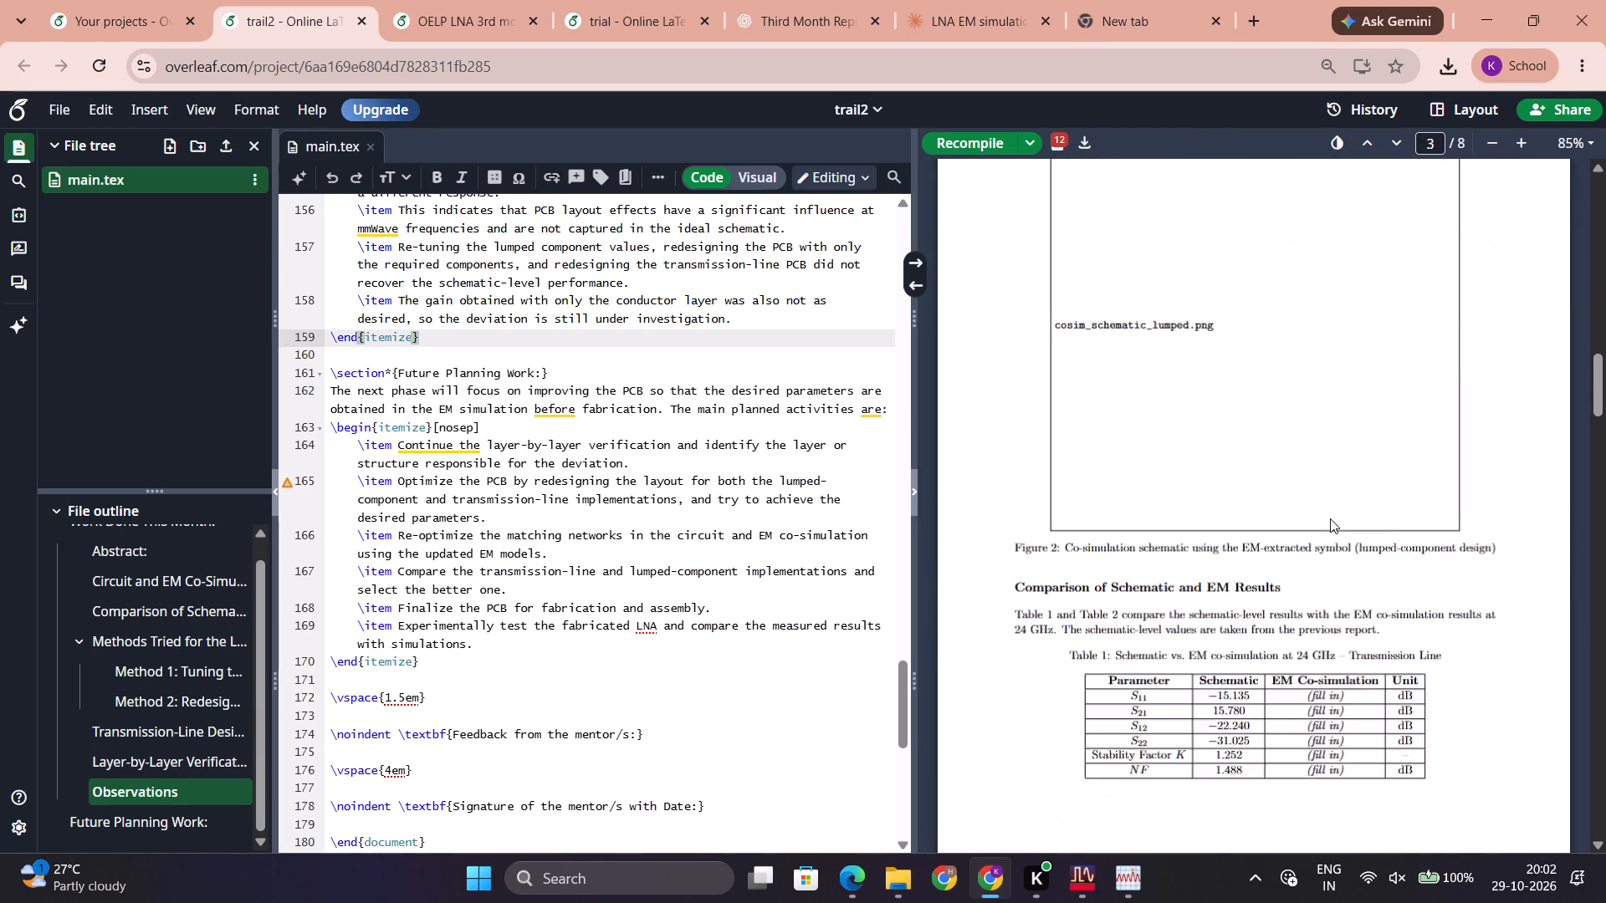
Skim the trail2 report through to Future Planning Work on page 8, and reread the Abstract and co-simulation section on page 1.
scroll(1330, 518, "down", 20)
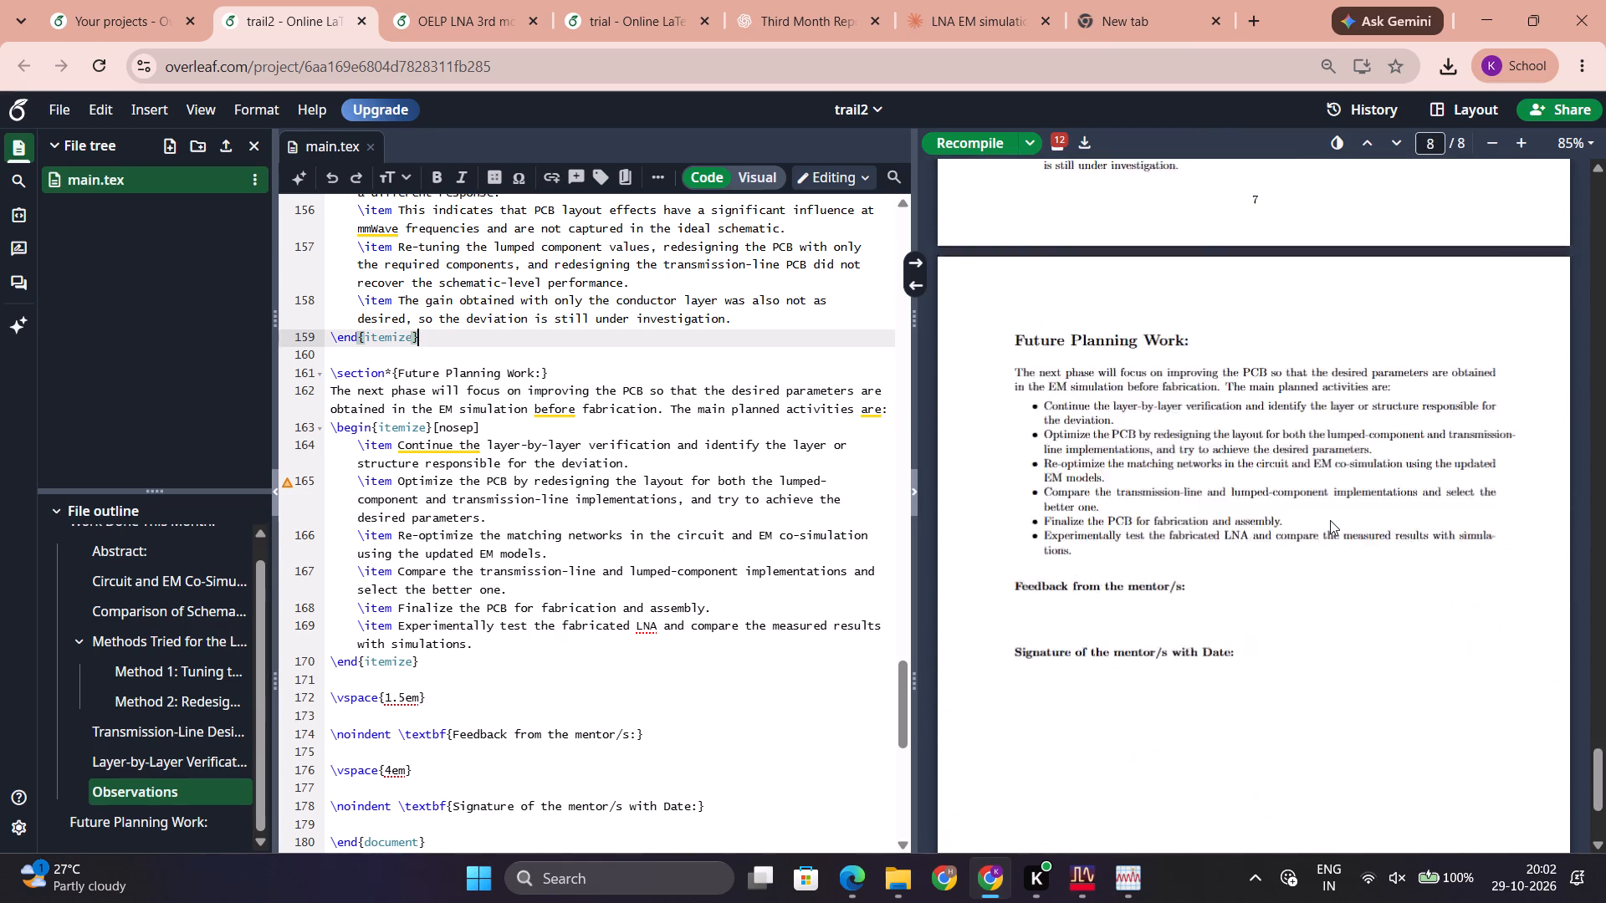
scroll(1330, 519, "up", 17)
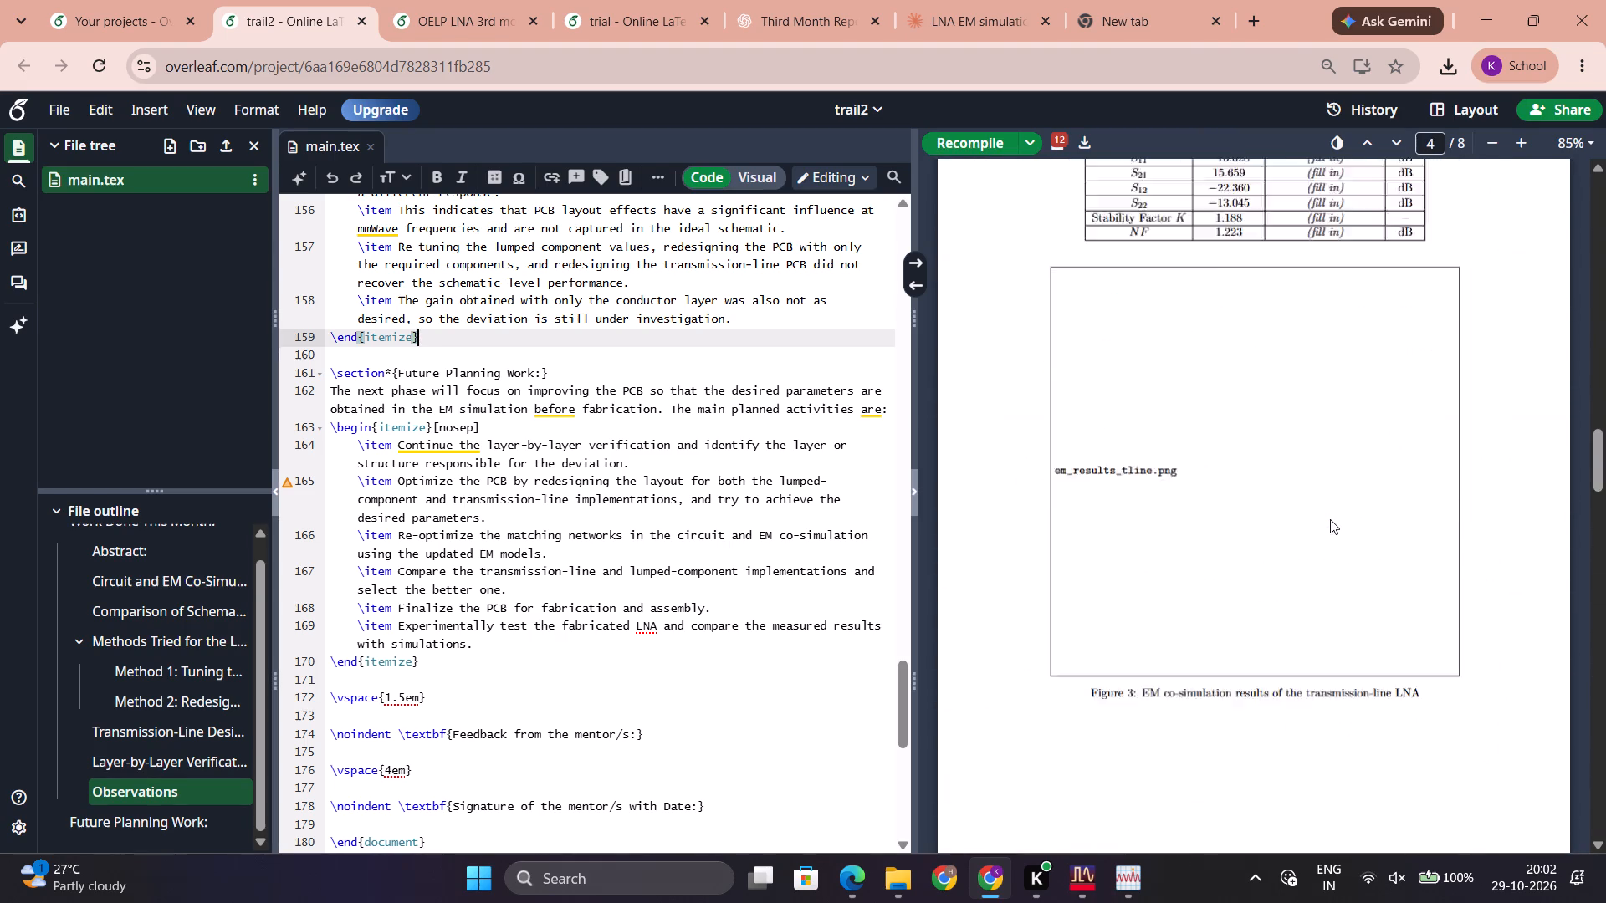
scroll(1330, 519, "up", 13)
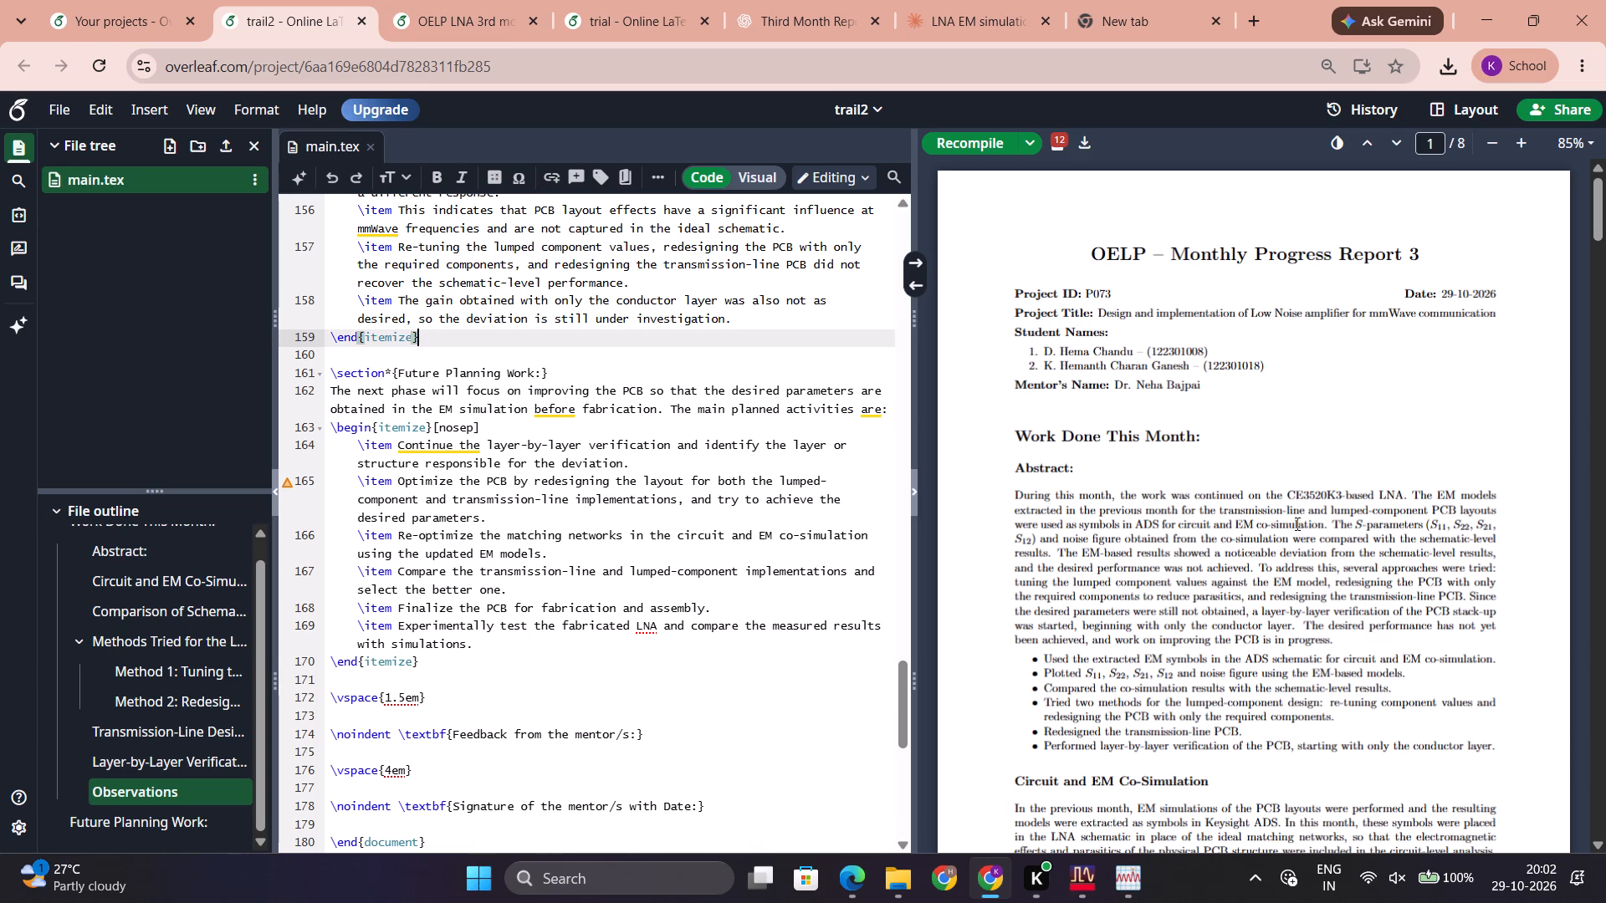
scroll(1203, 586, "down", 1)
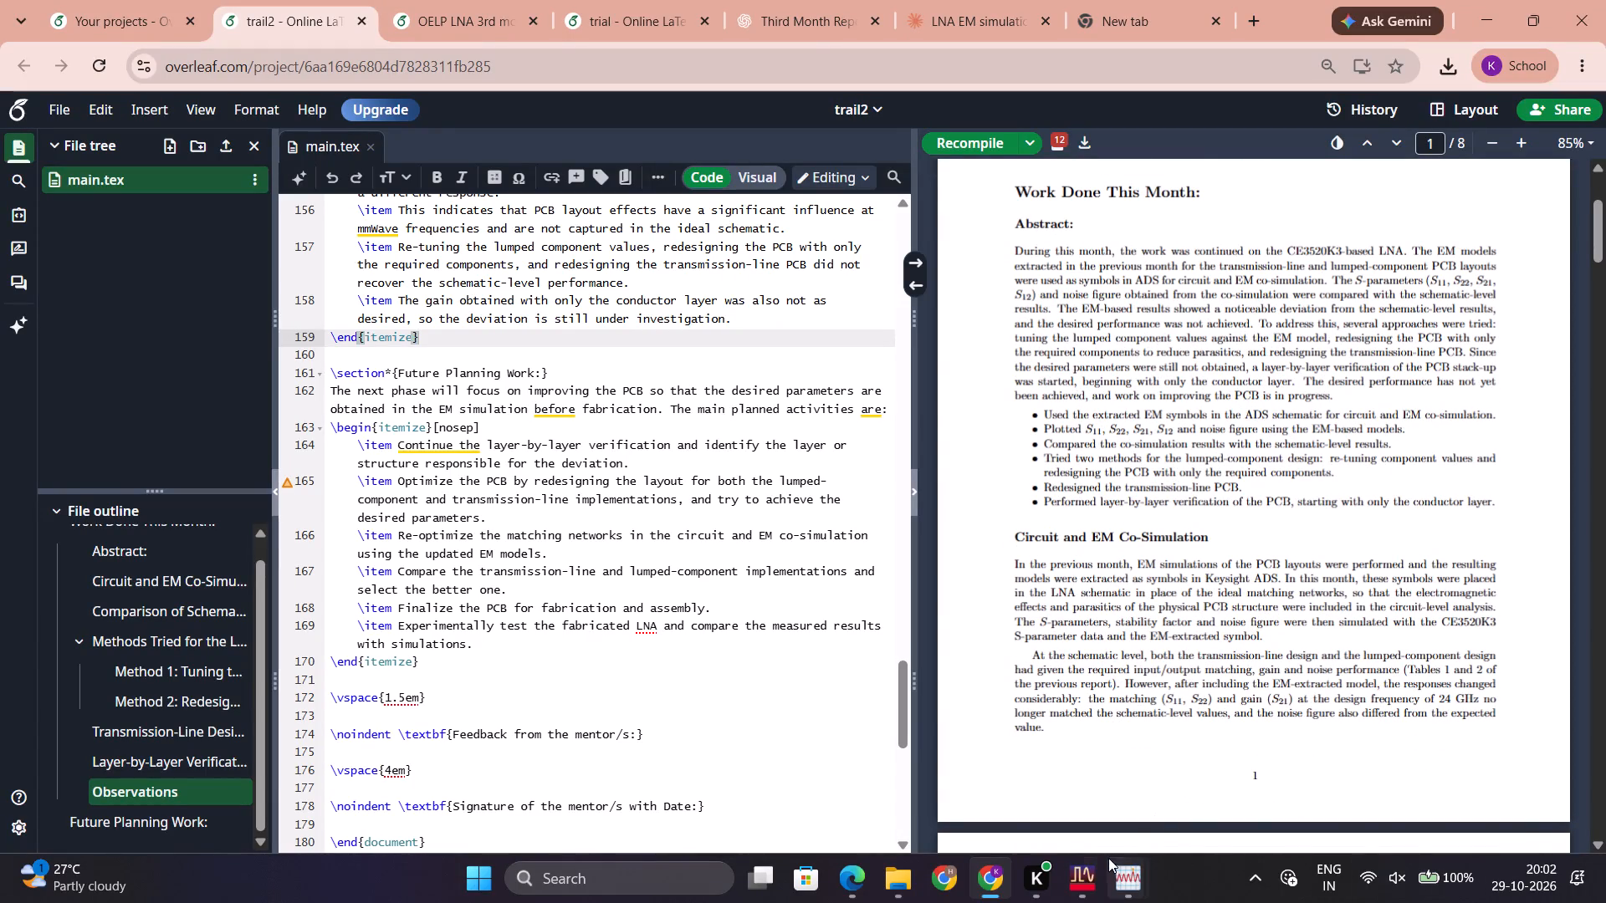
Switch to ADS and examine the transmission-line PCB layout in cell_1 and the co-simulation schematic in cell_2.
left_click(1085, 872)
left_click(1388, 768)
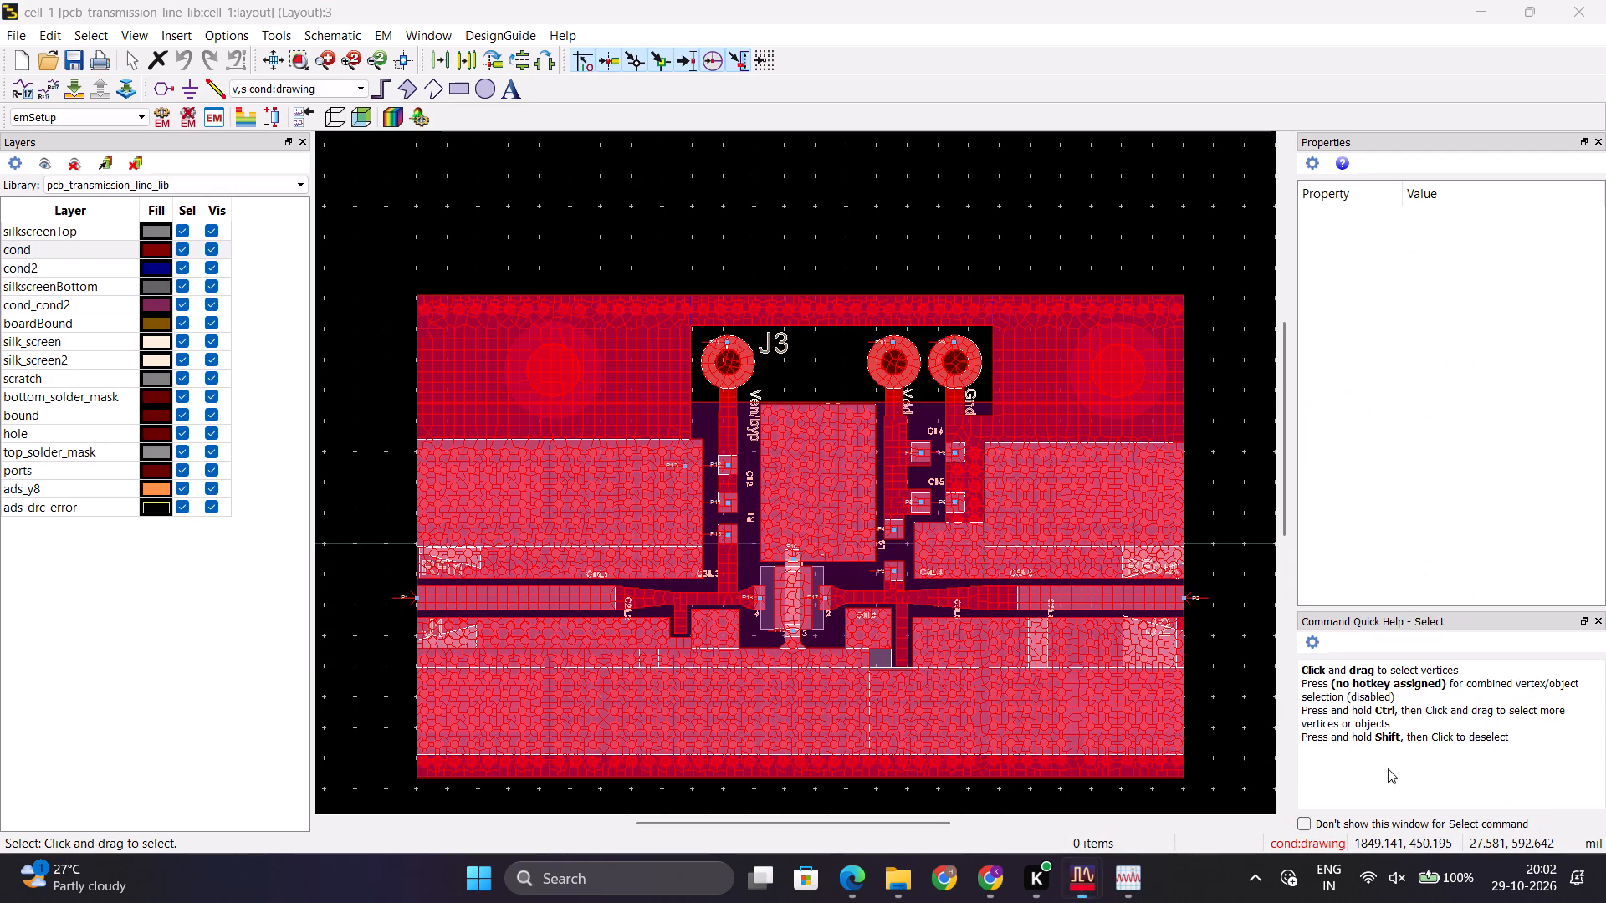
left_click(1090, 871)
left_click(977, 793)
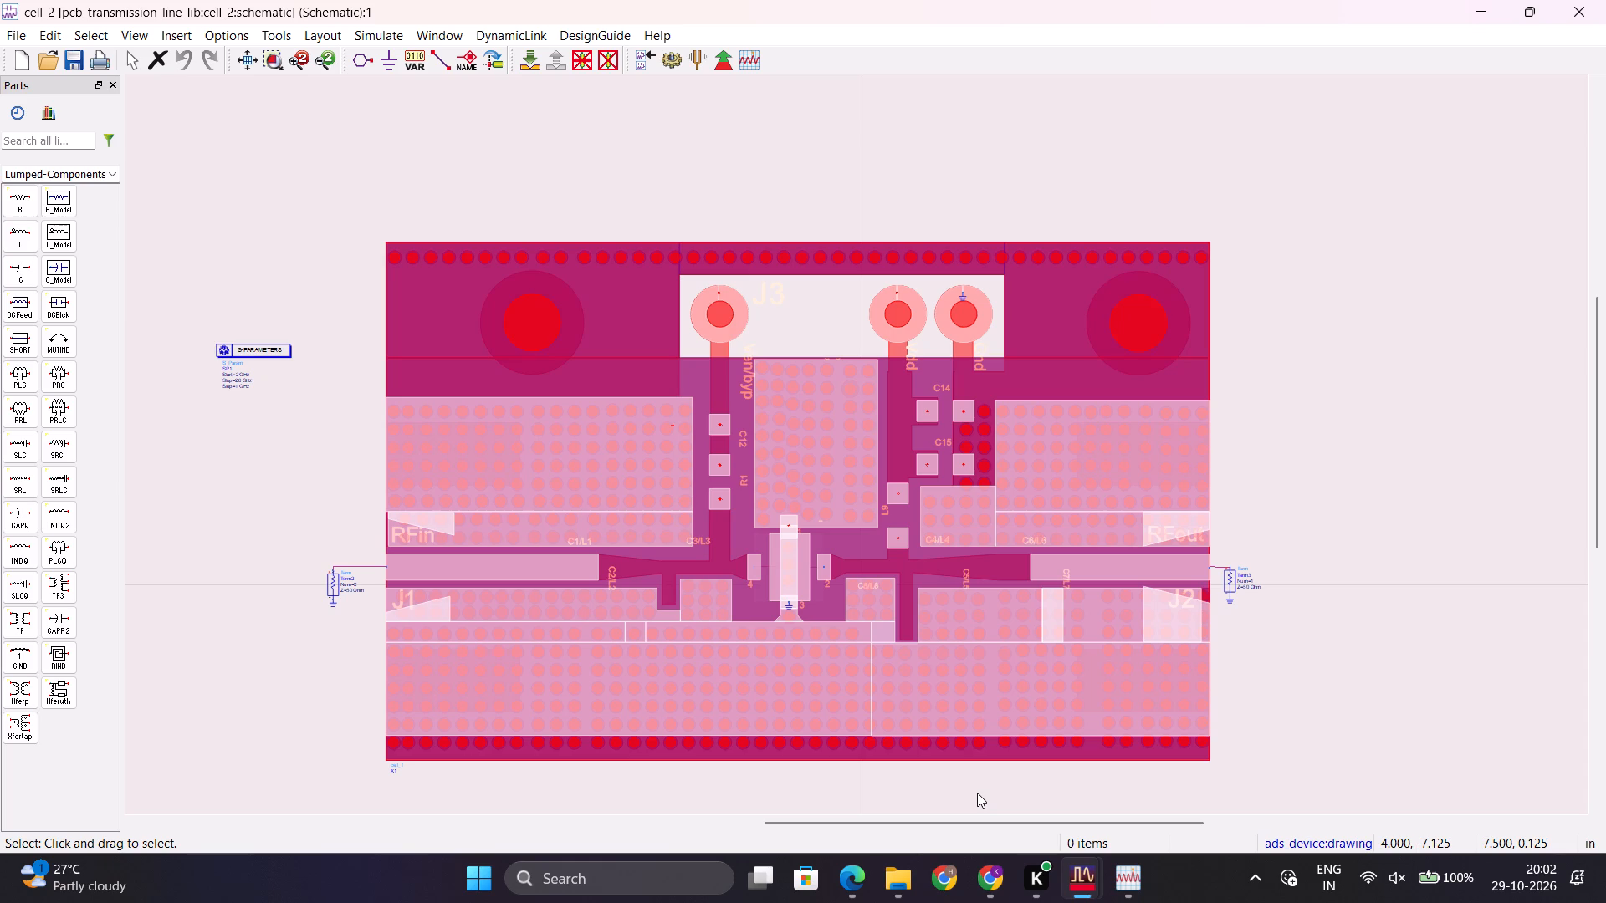
left_click(1082, 883)
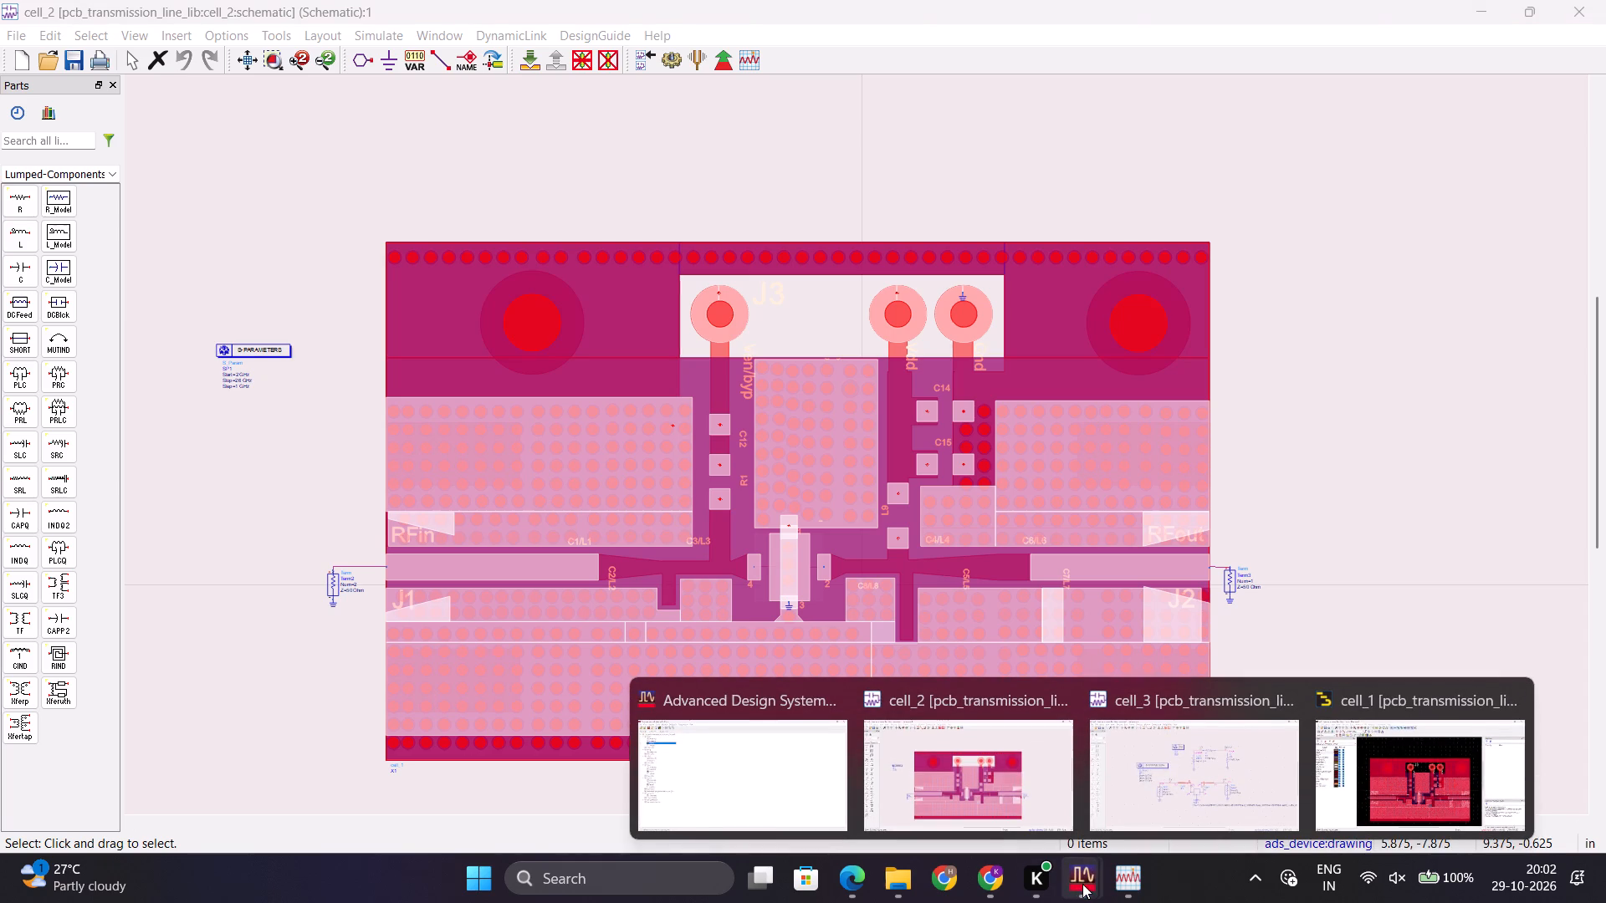
left_click(1082, 884)
left_click(1300, 381)
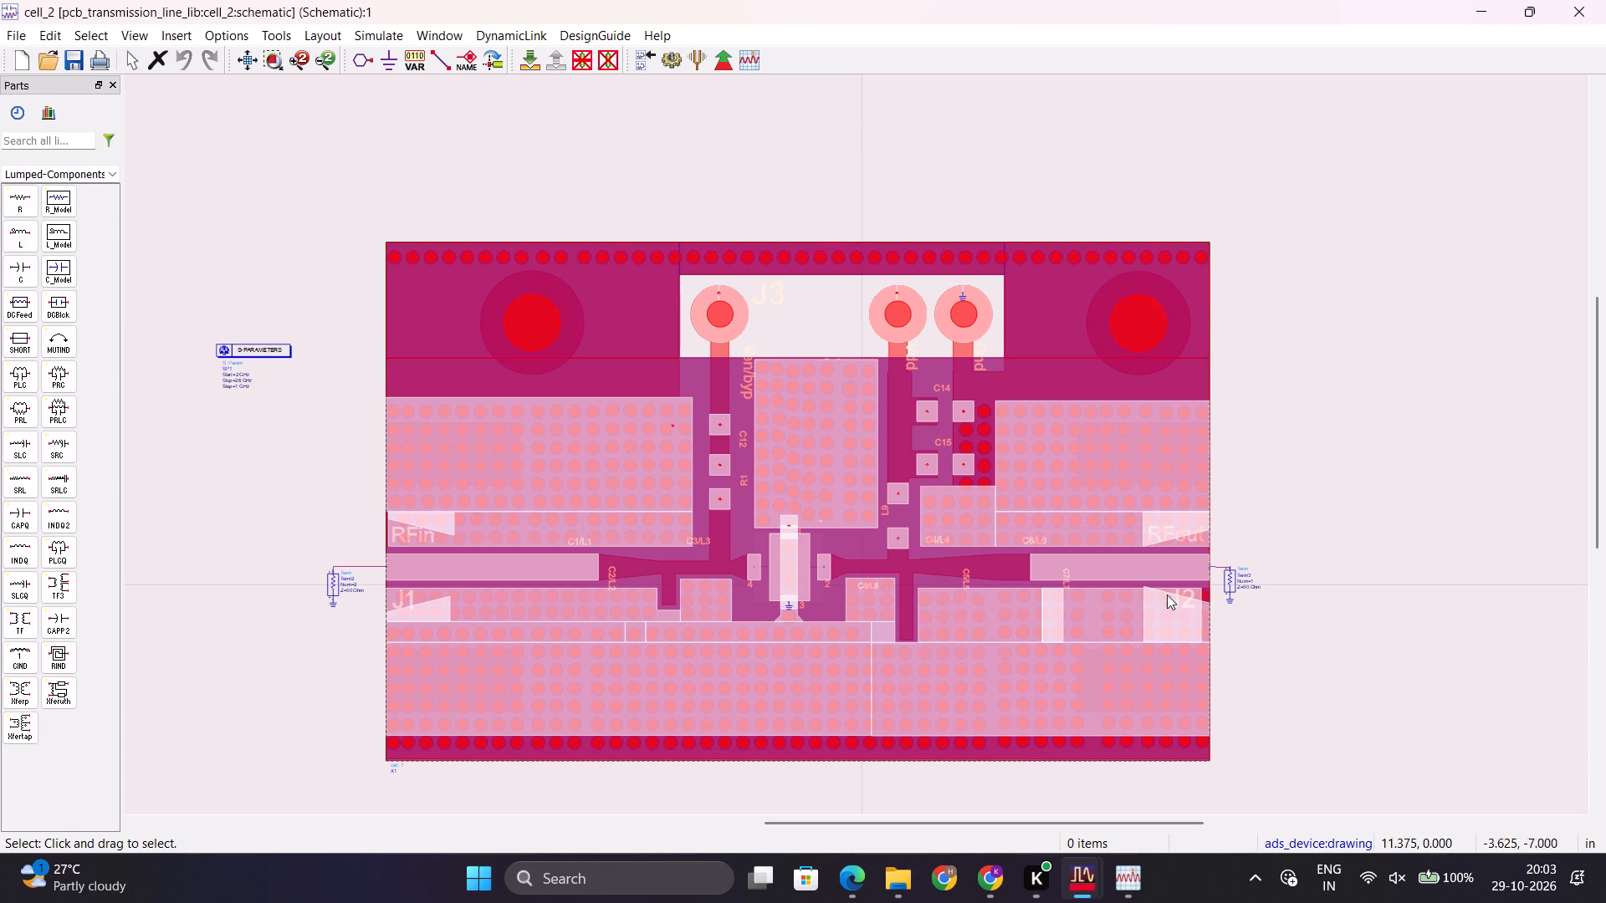
left_click(888, 868)
left_click(888, 868)
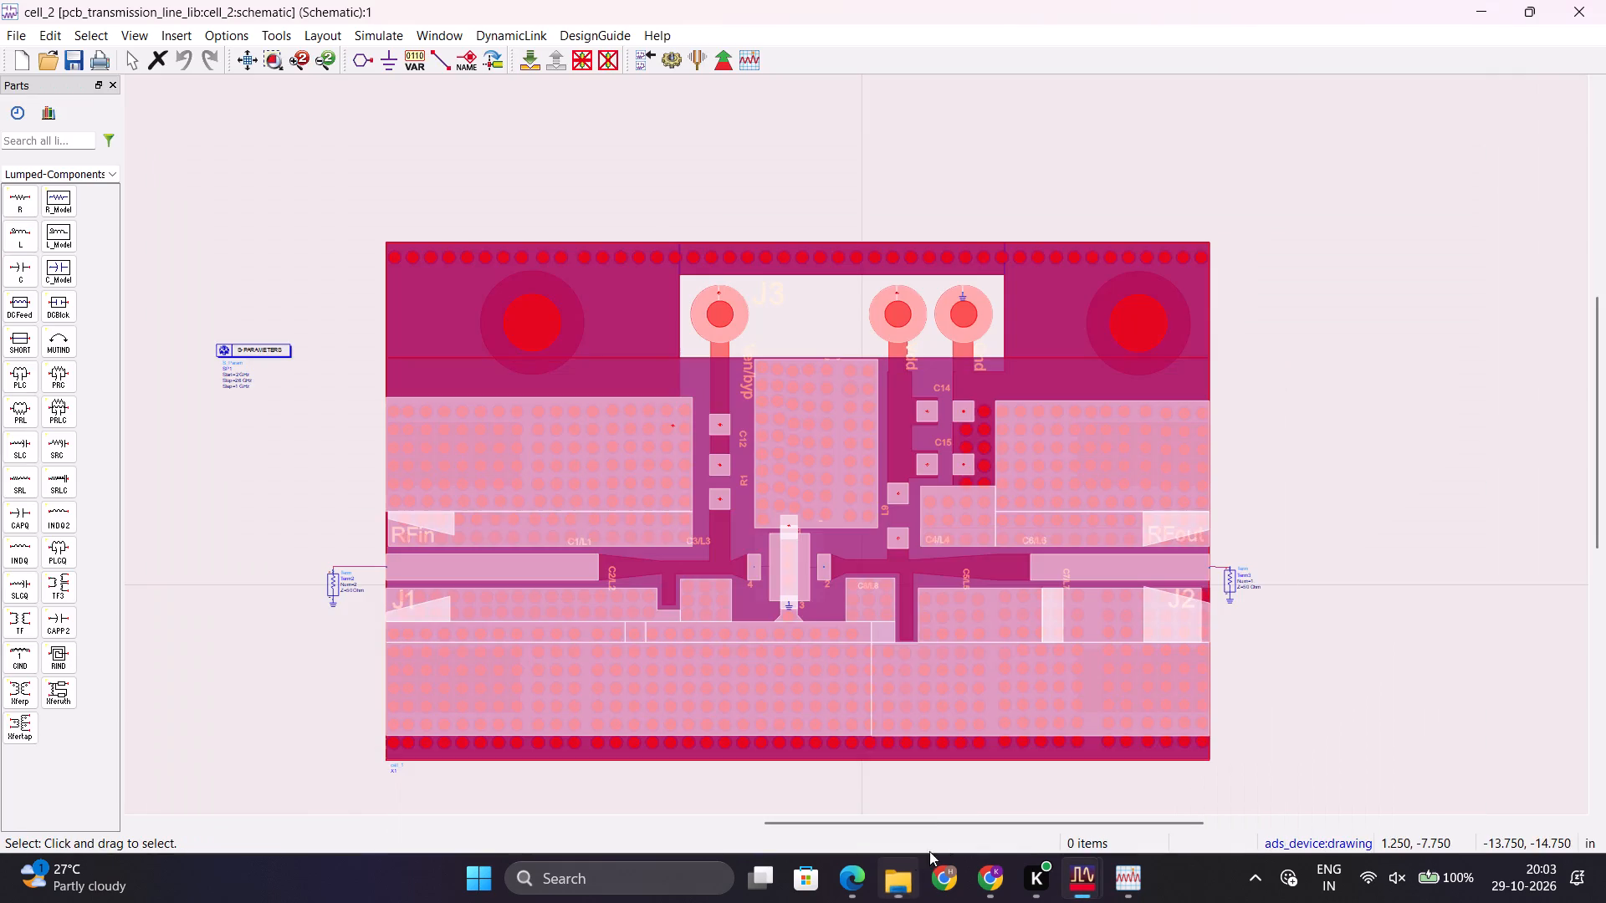
Return to the trail2 project in Overleaf and review the report header, Abstract and their LaTeX source.
left_click(990, 863)
scroll(1306, 285, "up", 8)
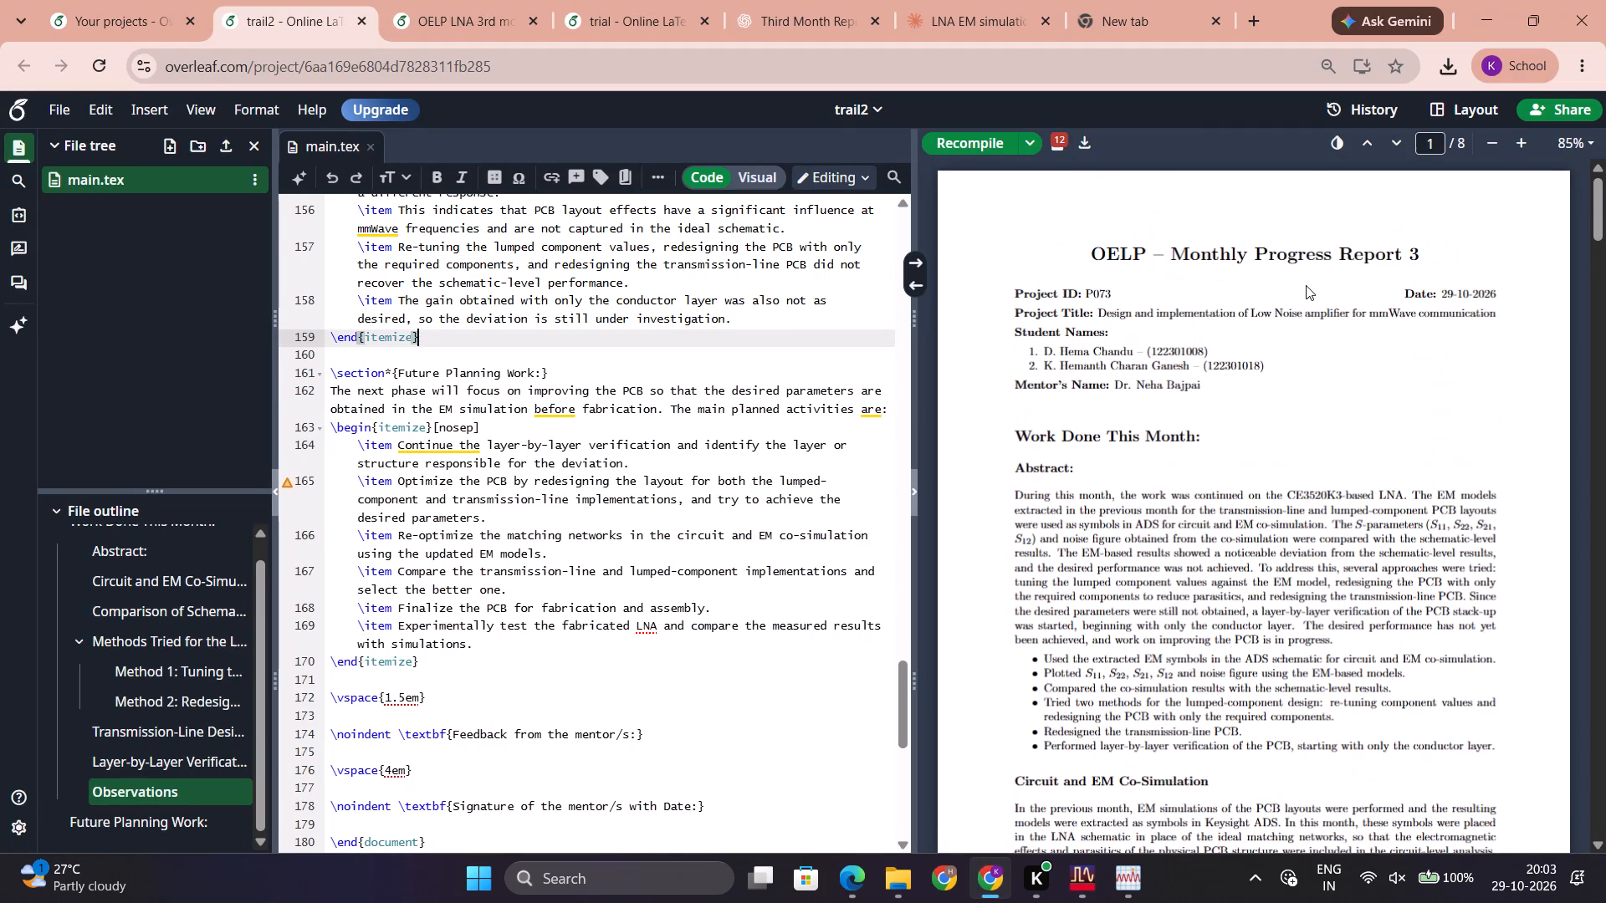
scroll(1306, 289, "down", 2)
scroll(1306, 290, "up", 7)
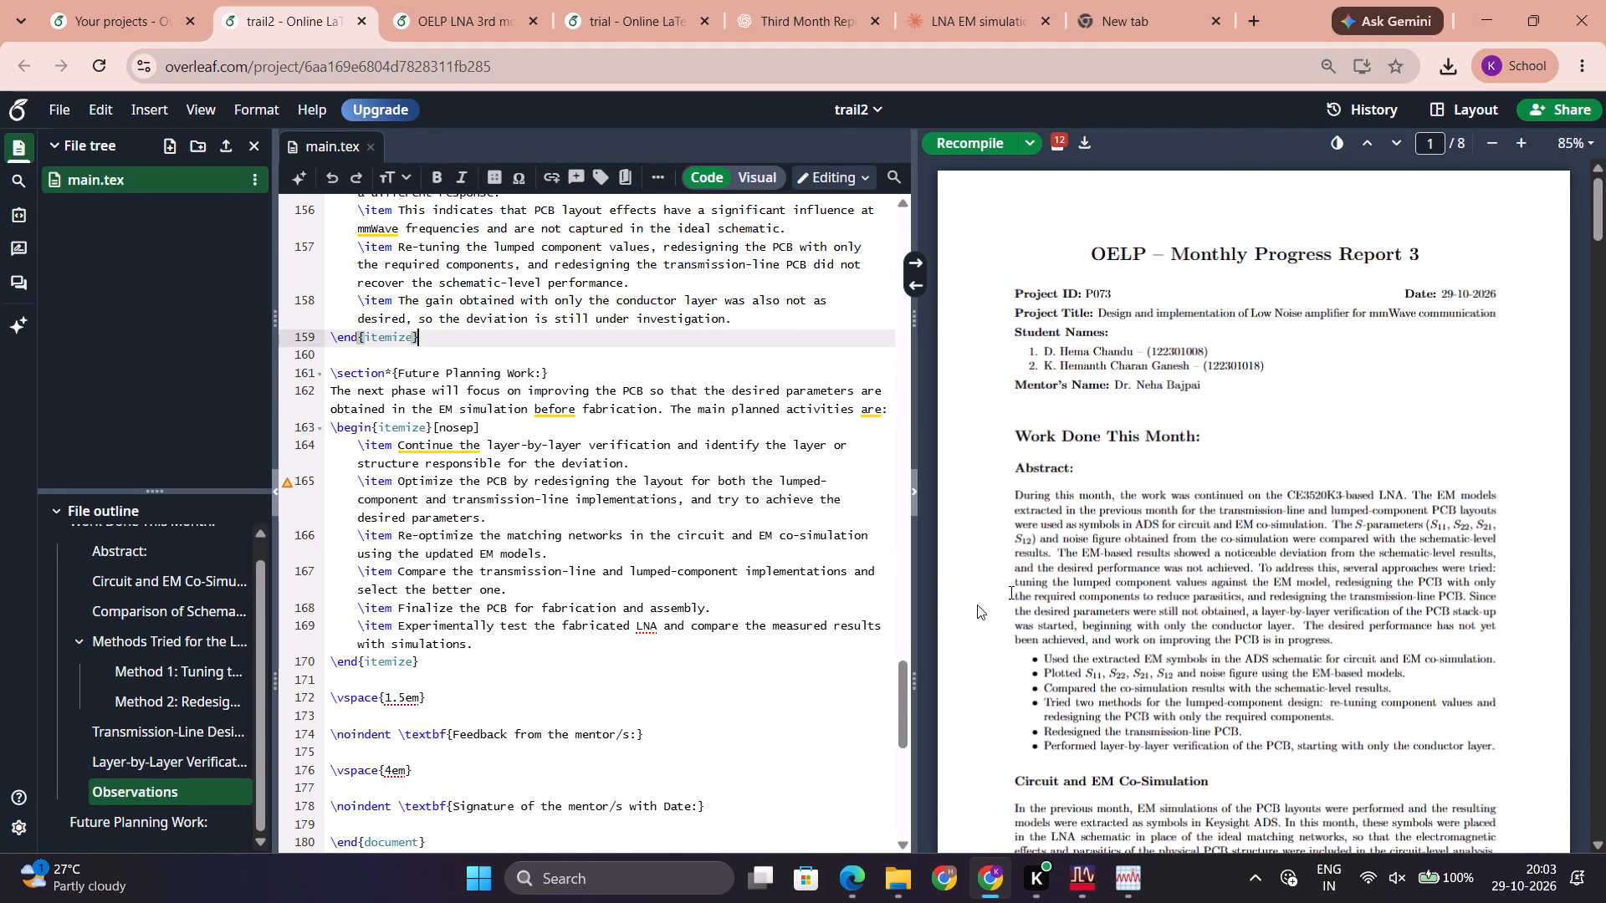
scroll(725, 508, "down", 2)
scroll(725, 507, "up", 3)
scroll(668, 555, "up", 4)
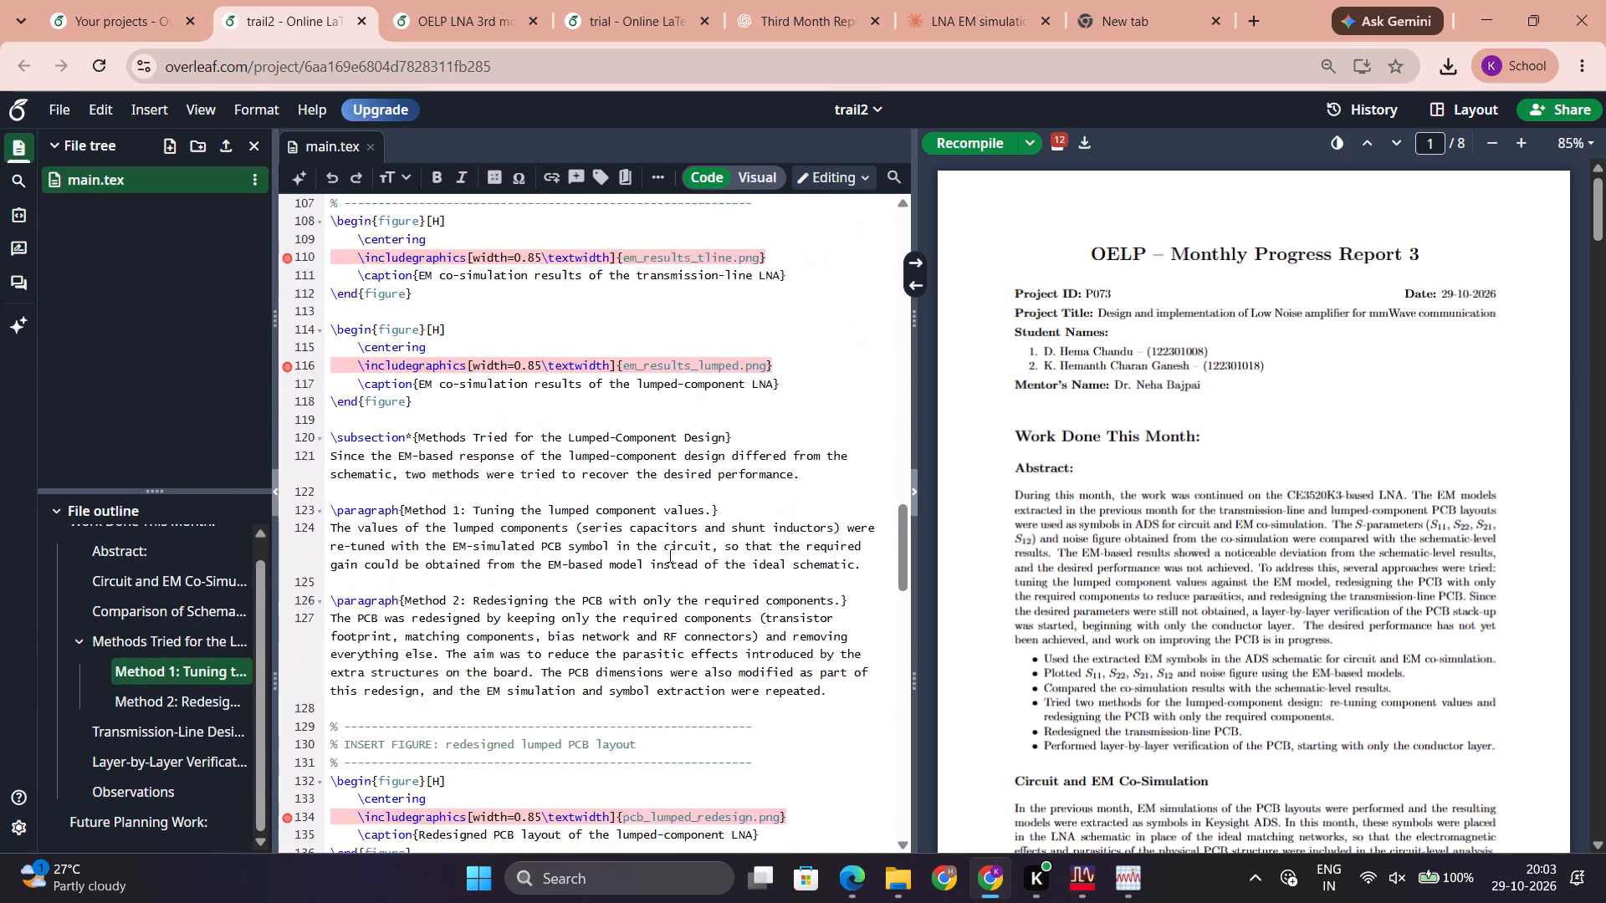
scroll(668, 555, "up", 19)
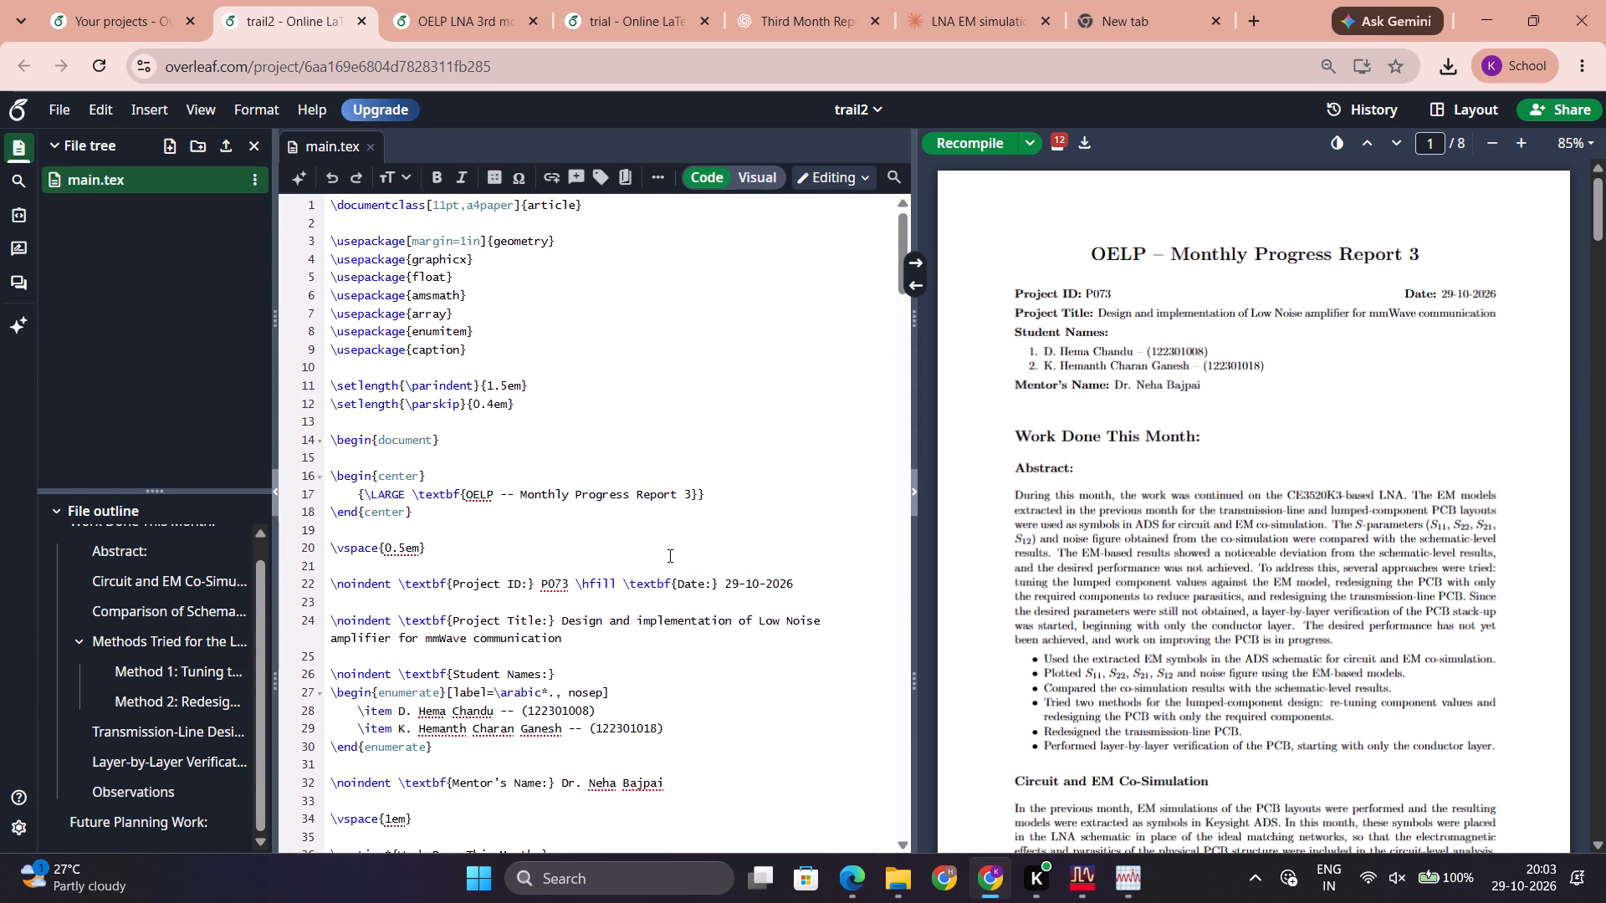
scroll(685, 524, "up", 5)
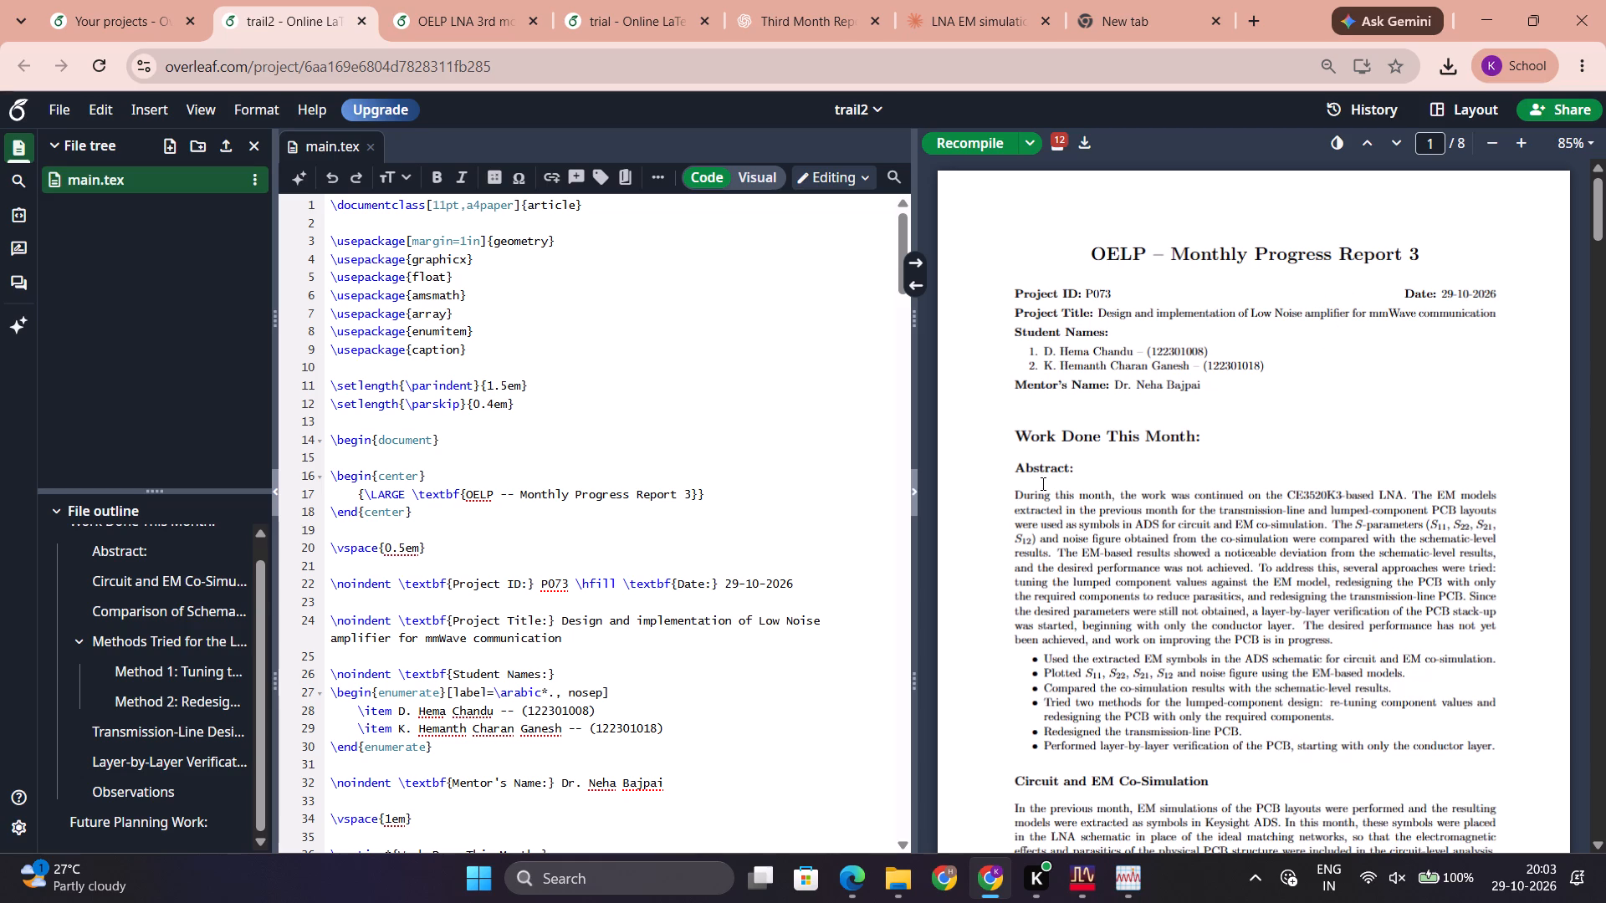
scroll(732, 576, "down", 3)
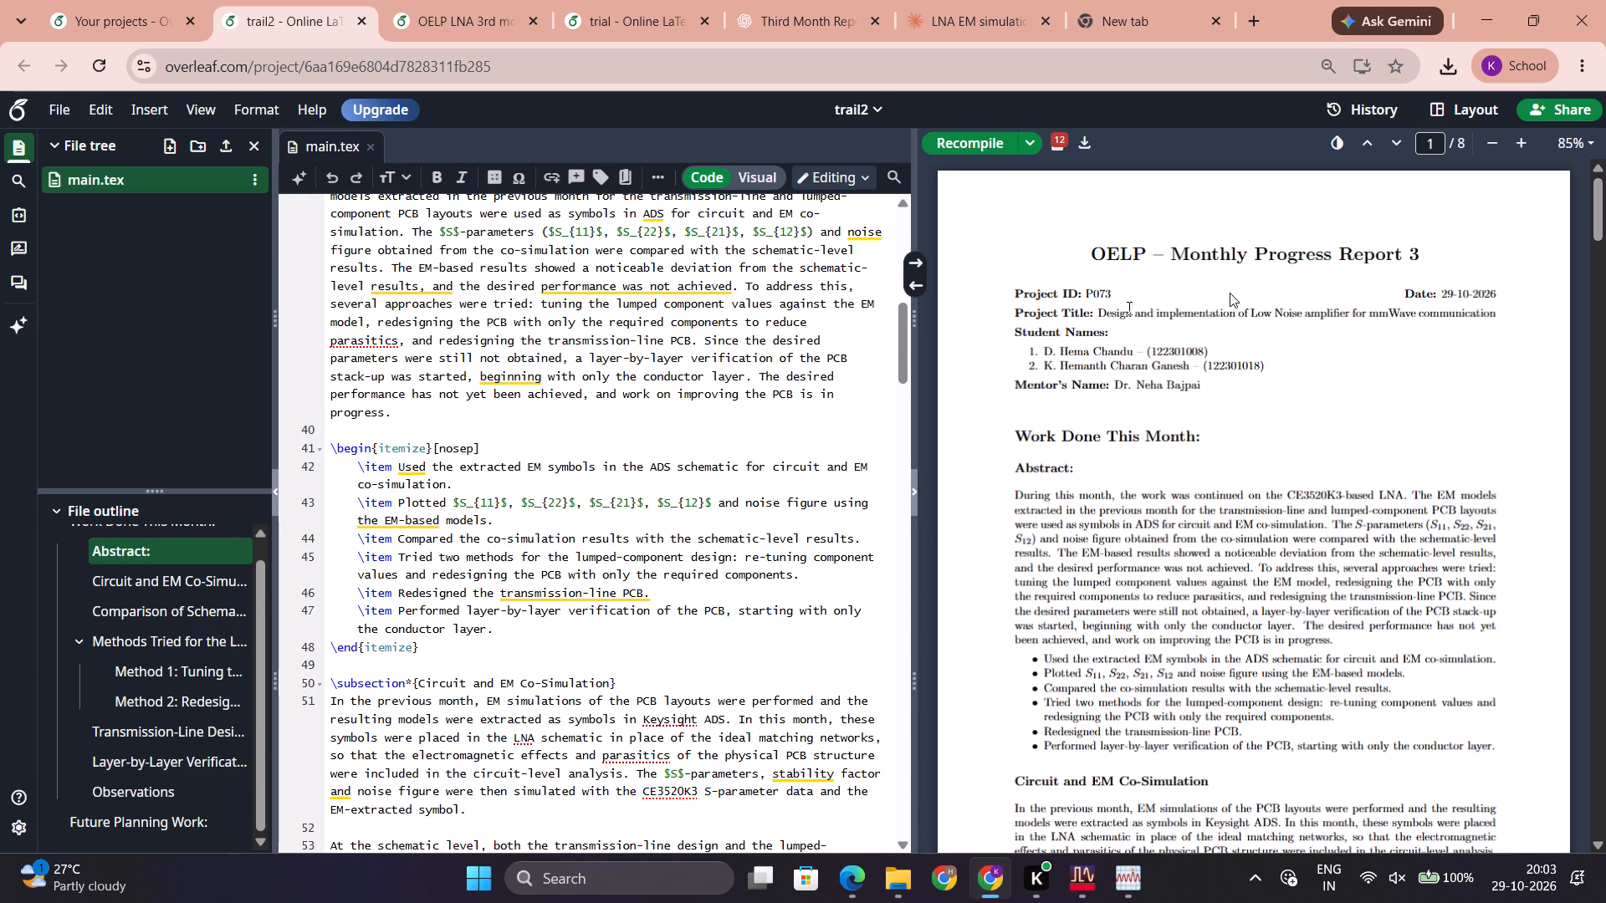
Skim the compiled trail2 report through to Future Planning Work, checking the figure placeholders and schematic versus EM co-simulation tables.
scroll(1139, 546, "down", 1)
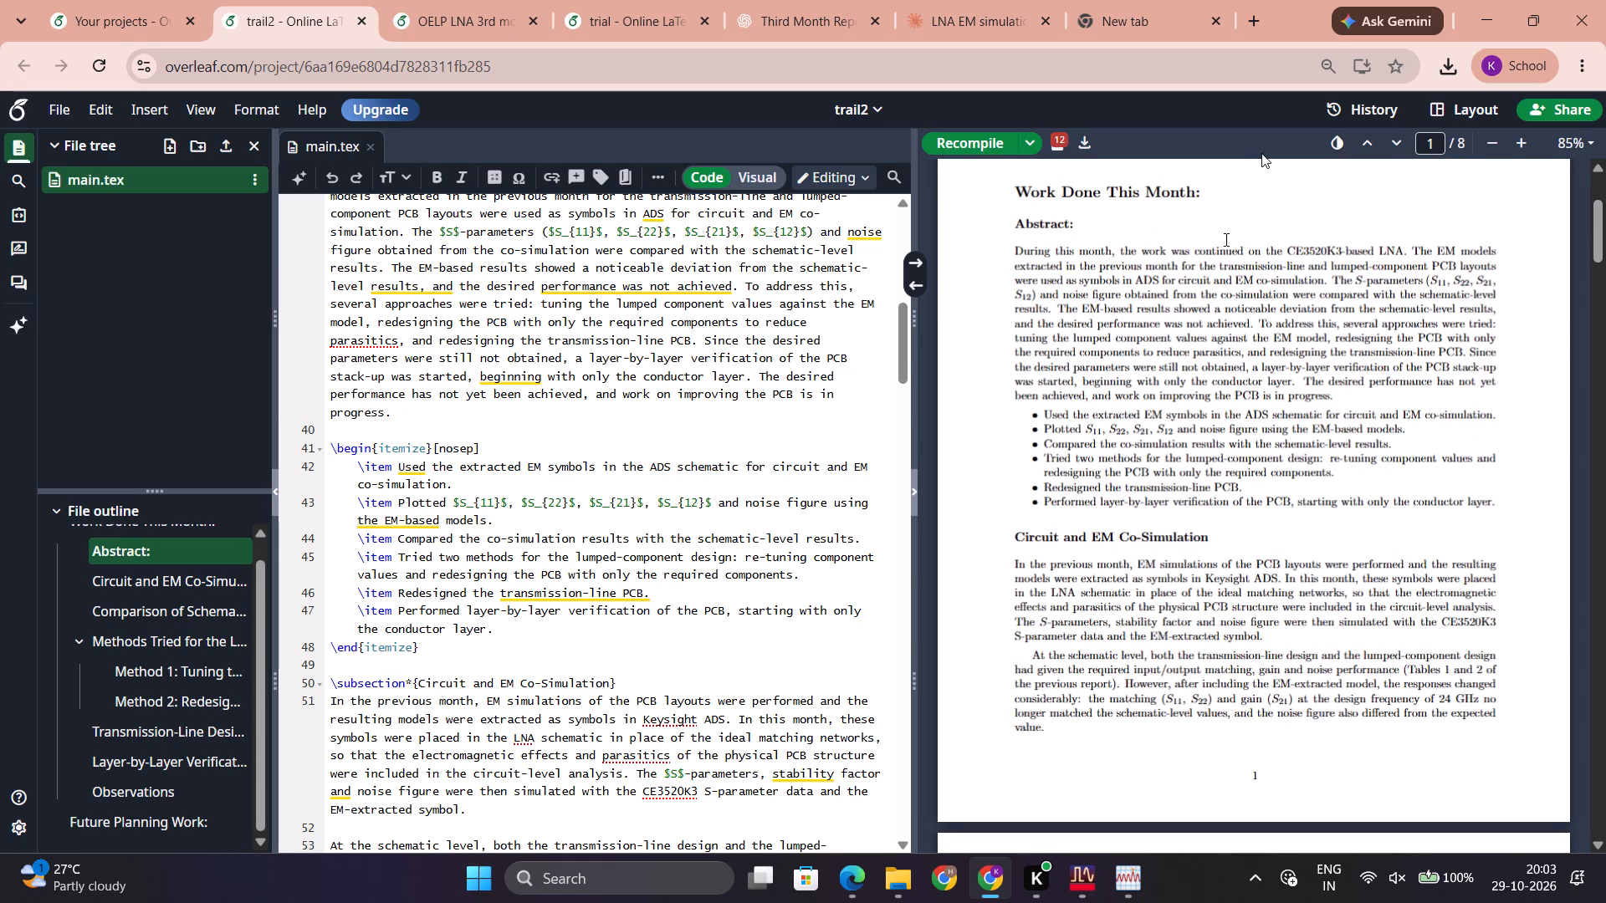
scroll(1266, 172, "down", 3)
scroll(1225, 244, "down", 2)
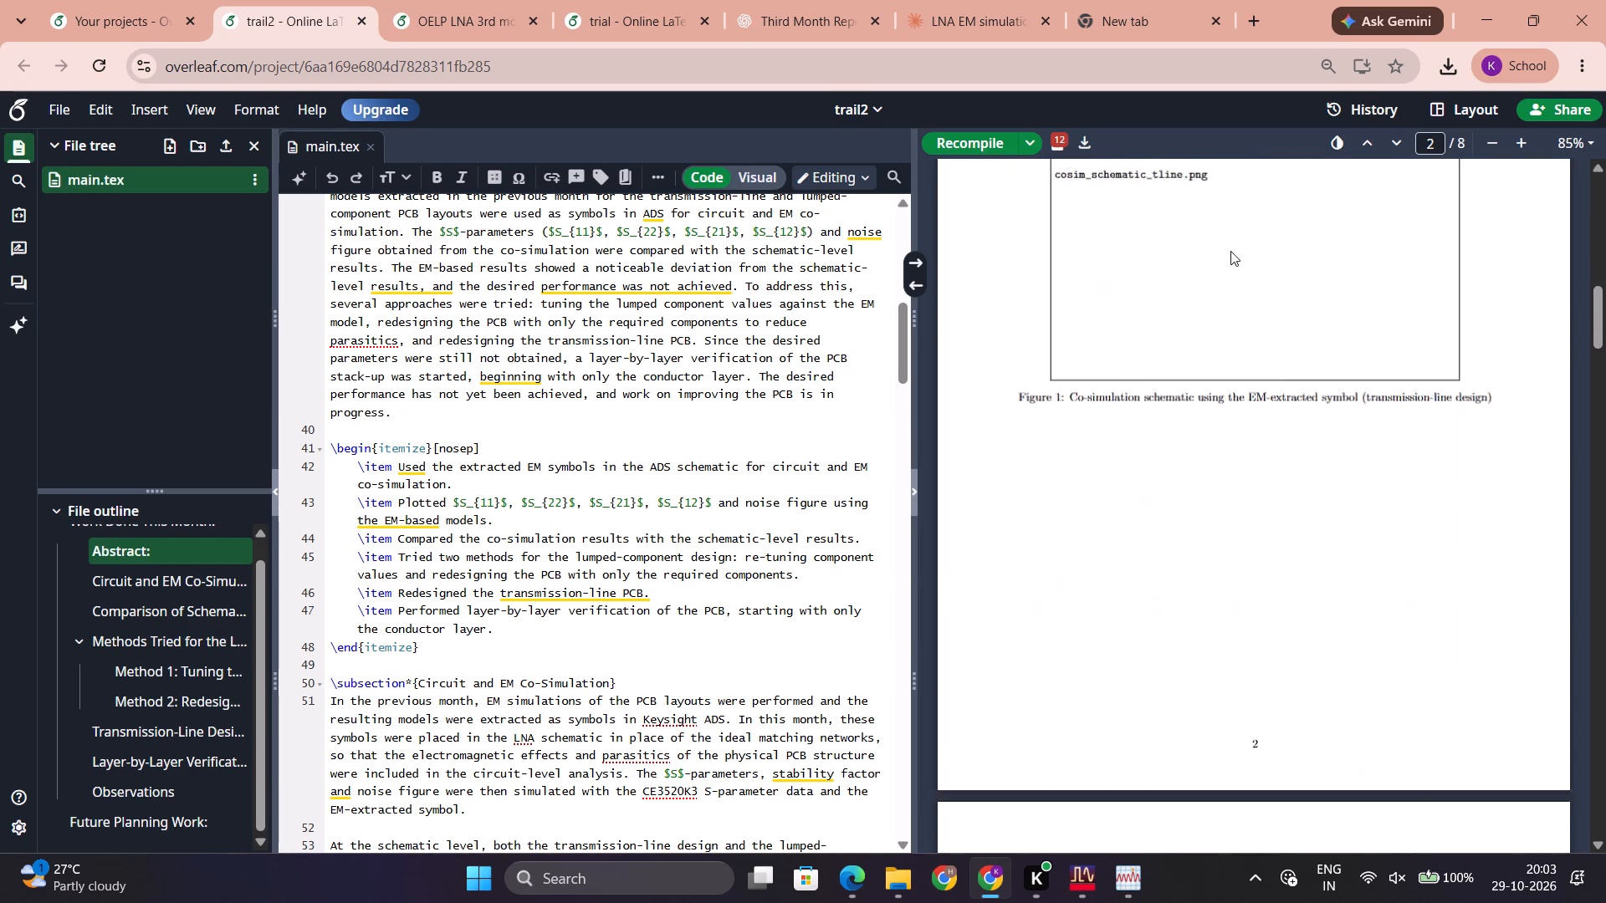
scroll(1236, 256, "down", 7)
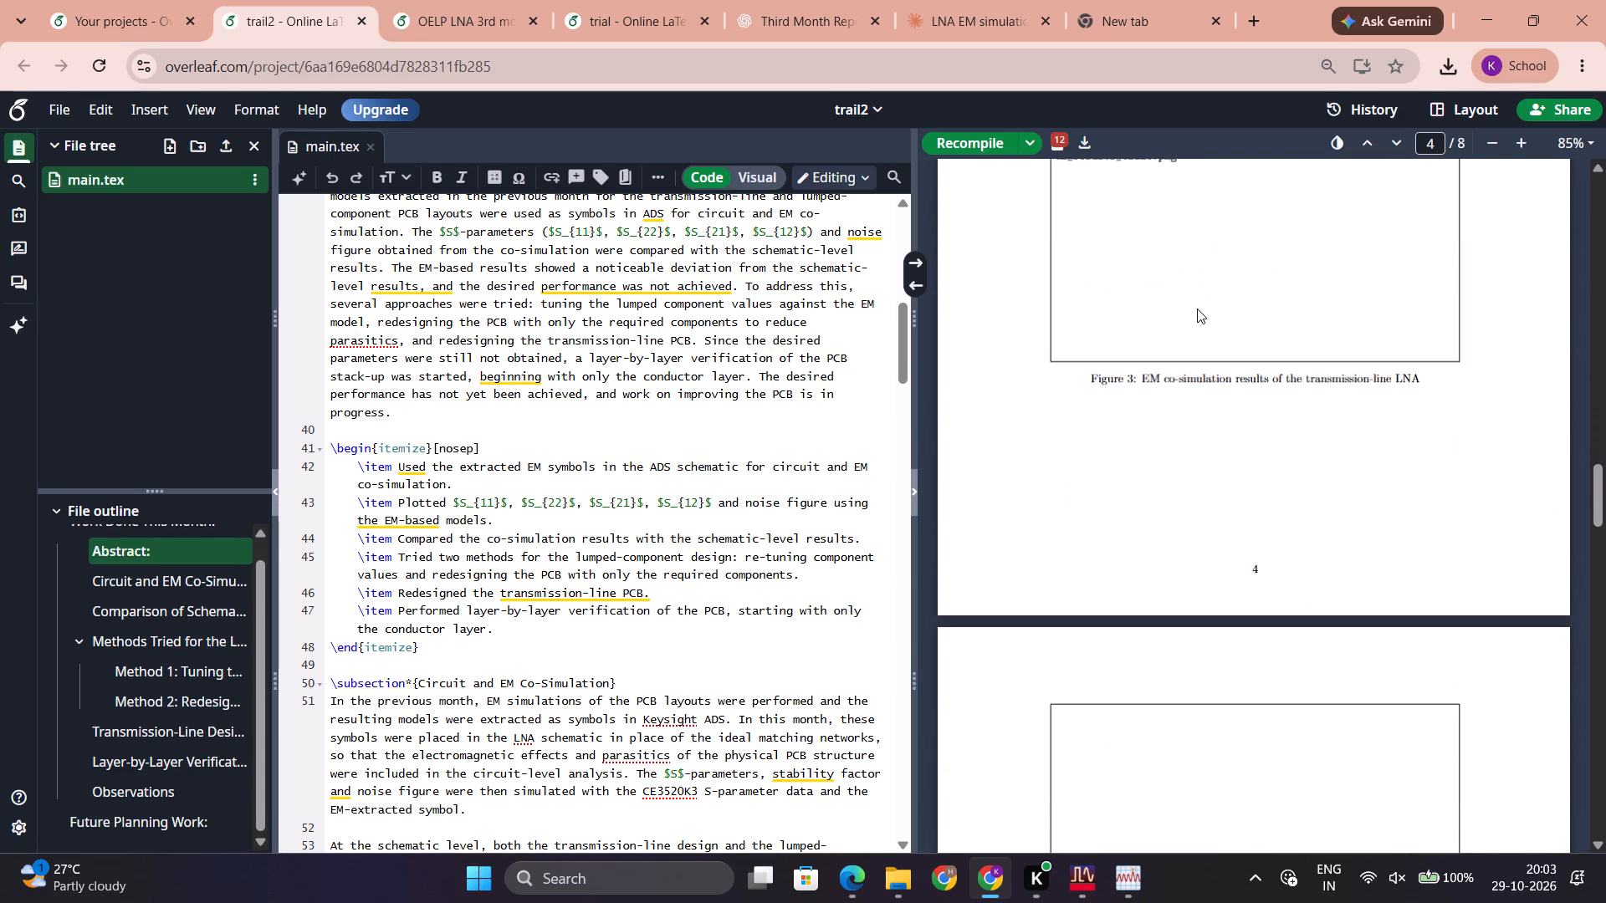
scroll(1196, 309, "down", 3)
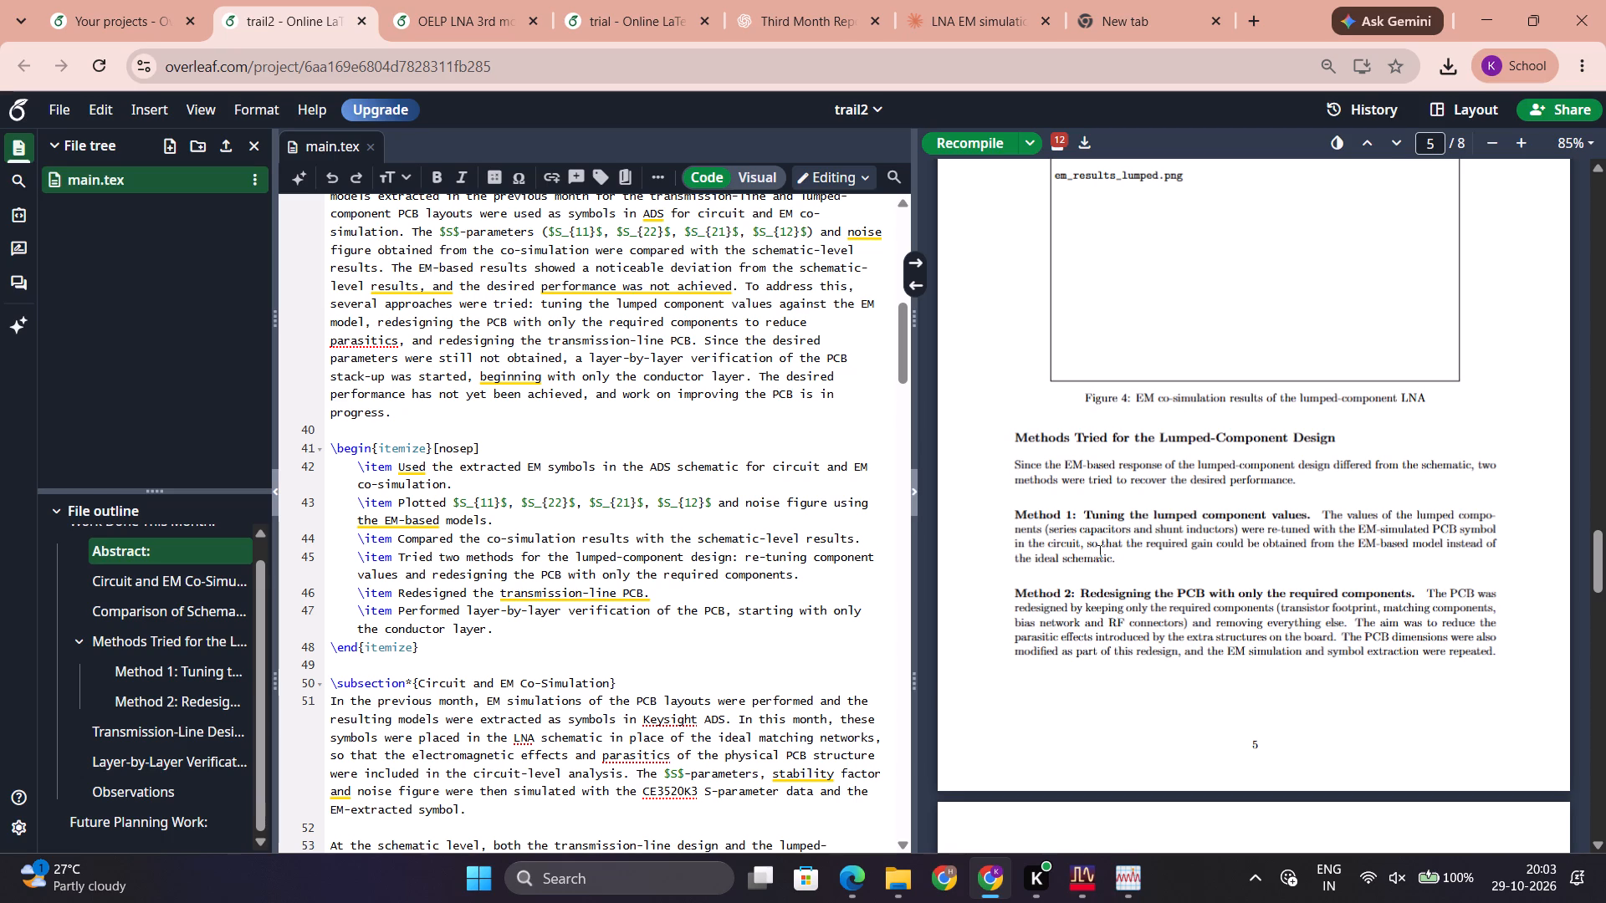
scroll(1145, 525, "down", 9)
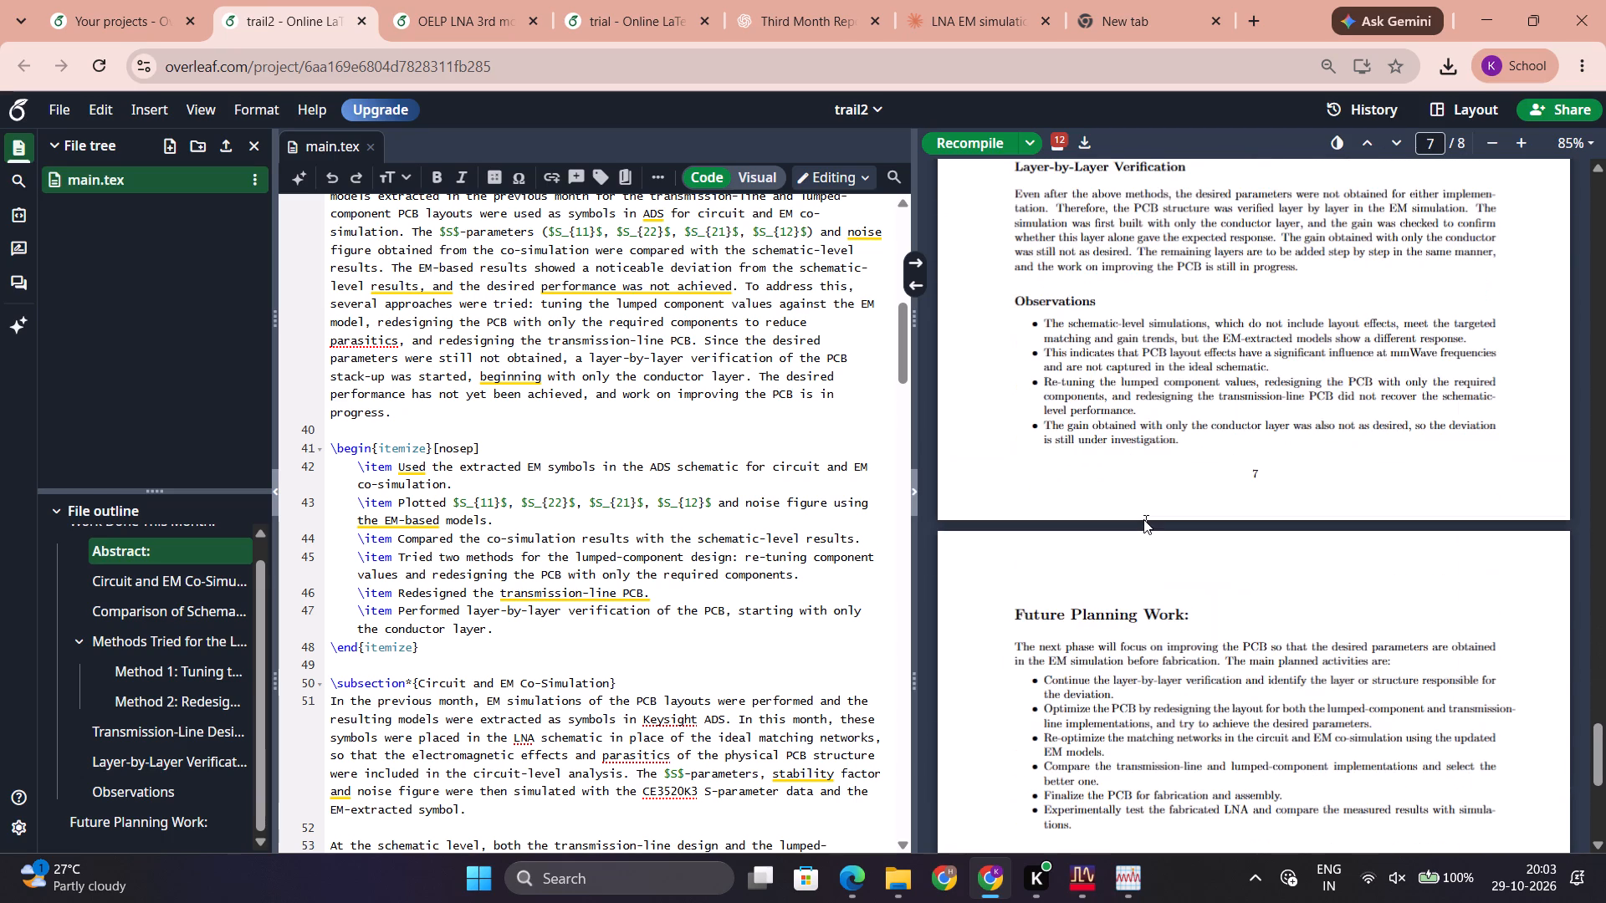
scroll(1143, 519, "down", 3)
scroll(1143, 519, "up", 10)
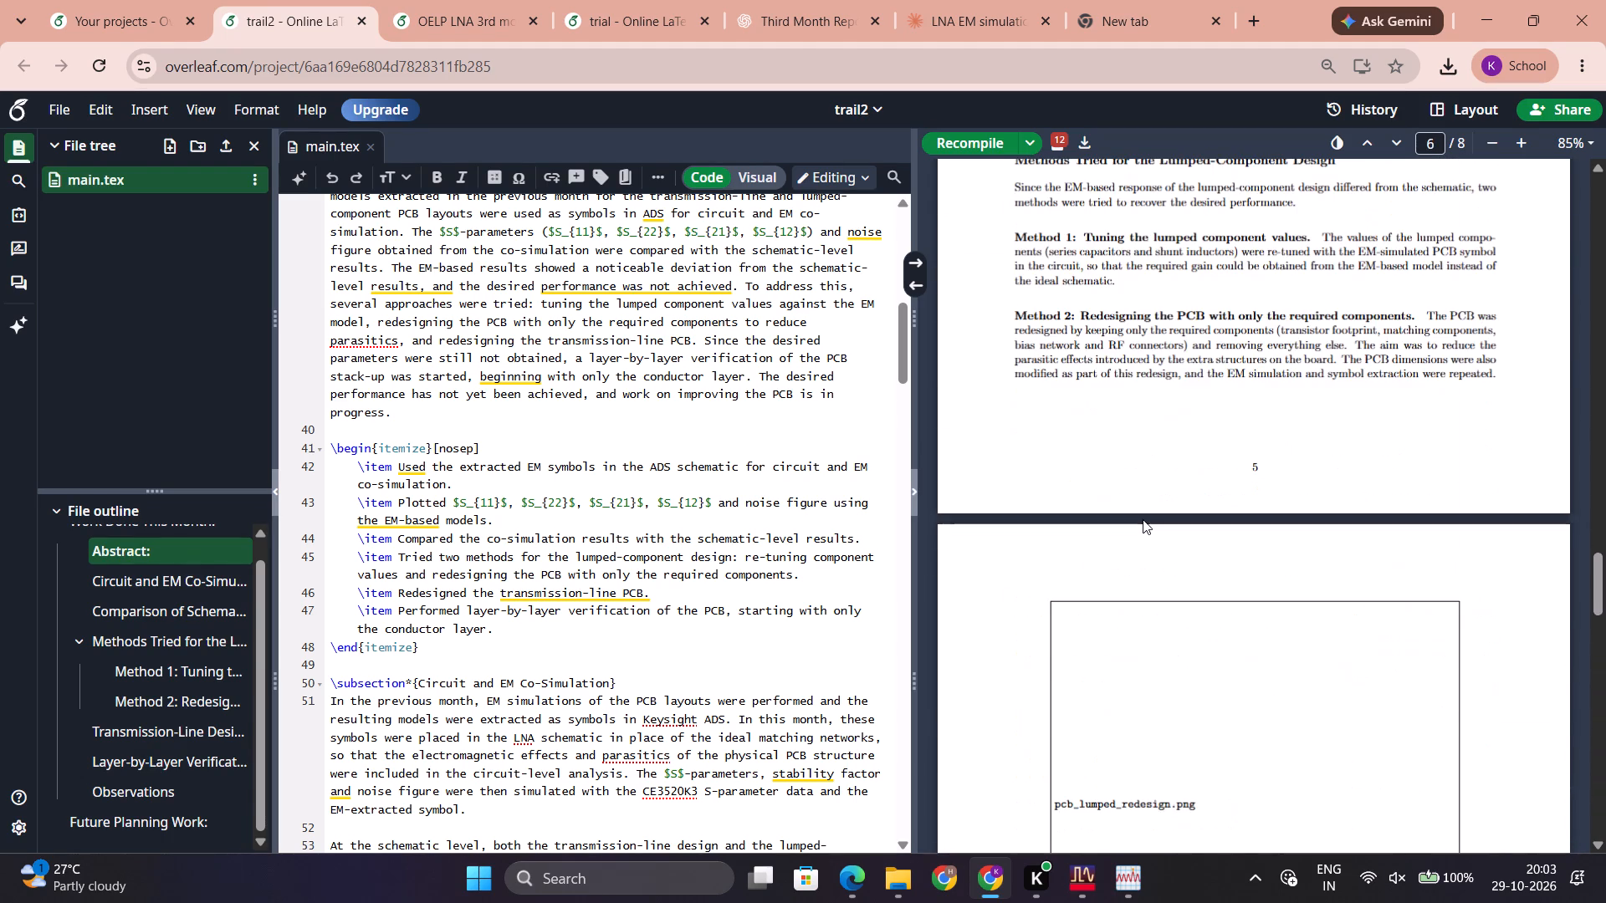
scroll(1143, 519, "up", 18)
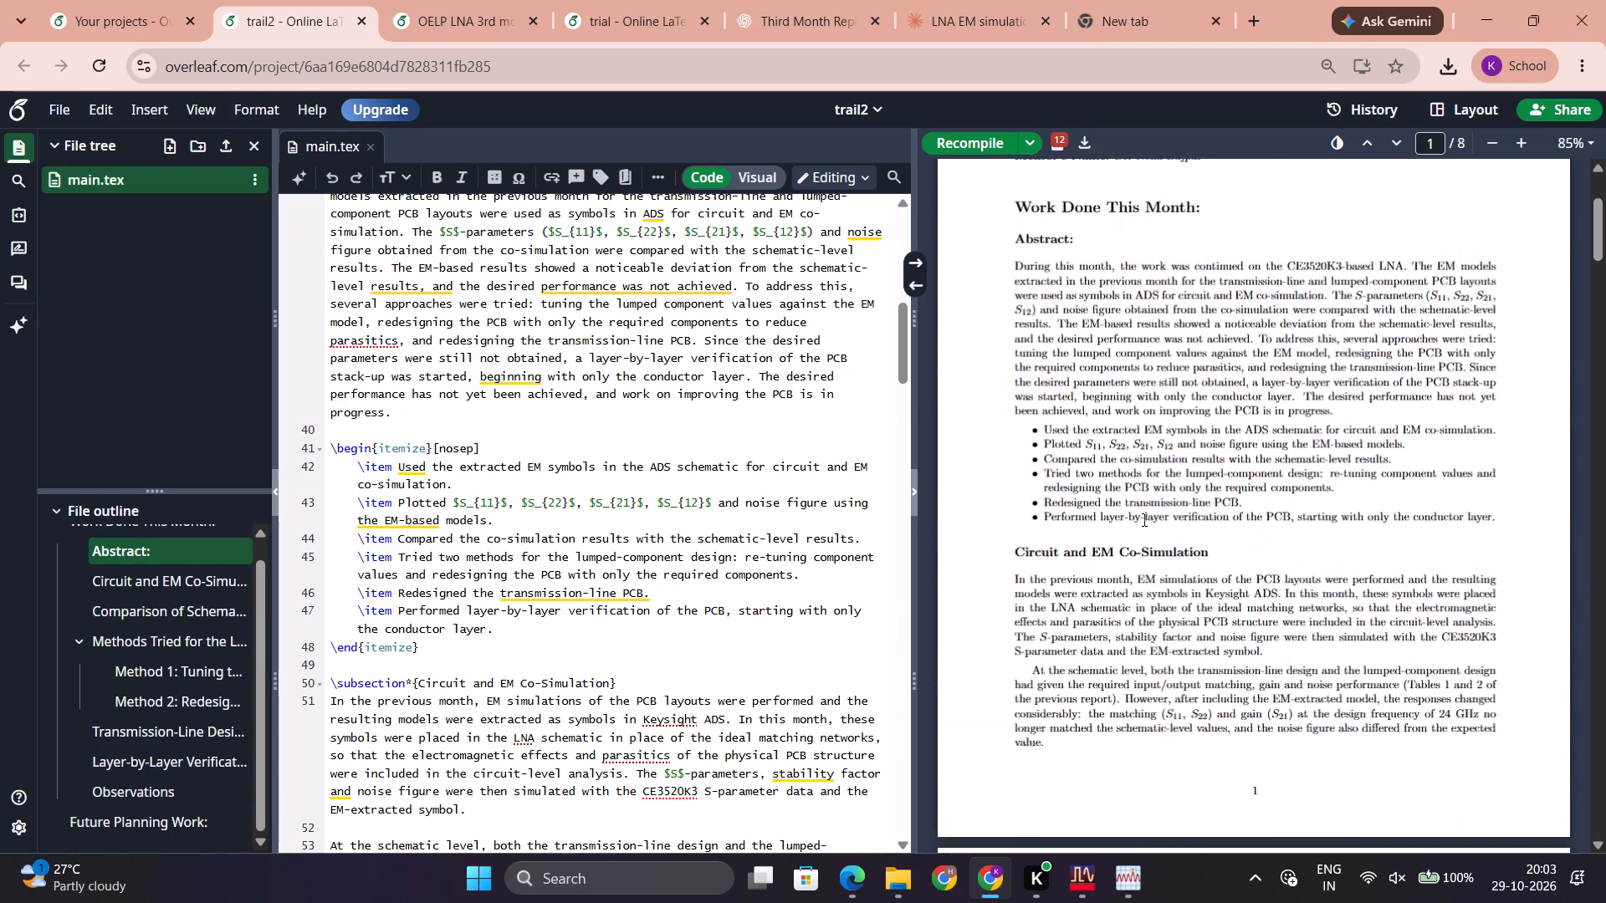
scroll(1143, 519, "up", 3)
scroll(1143, 519, "down", 10)
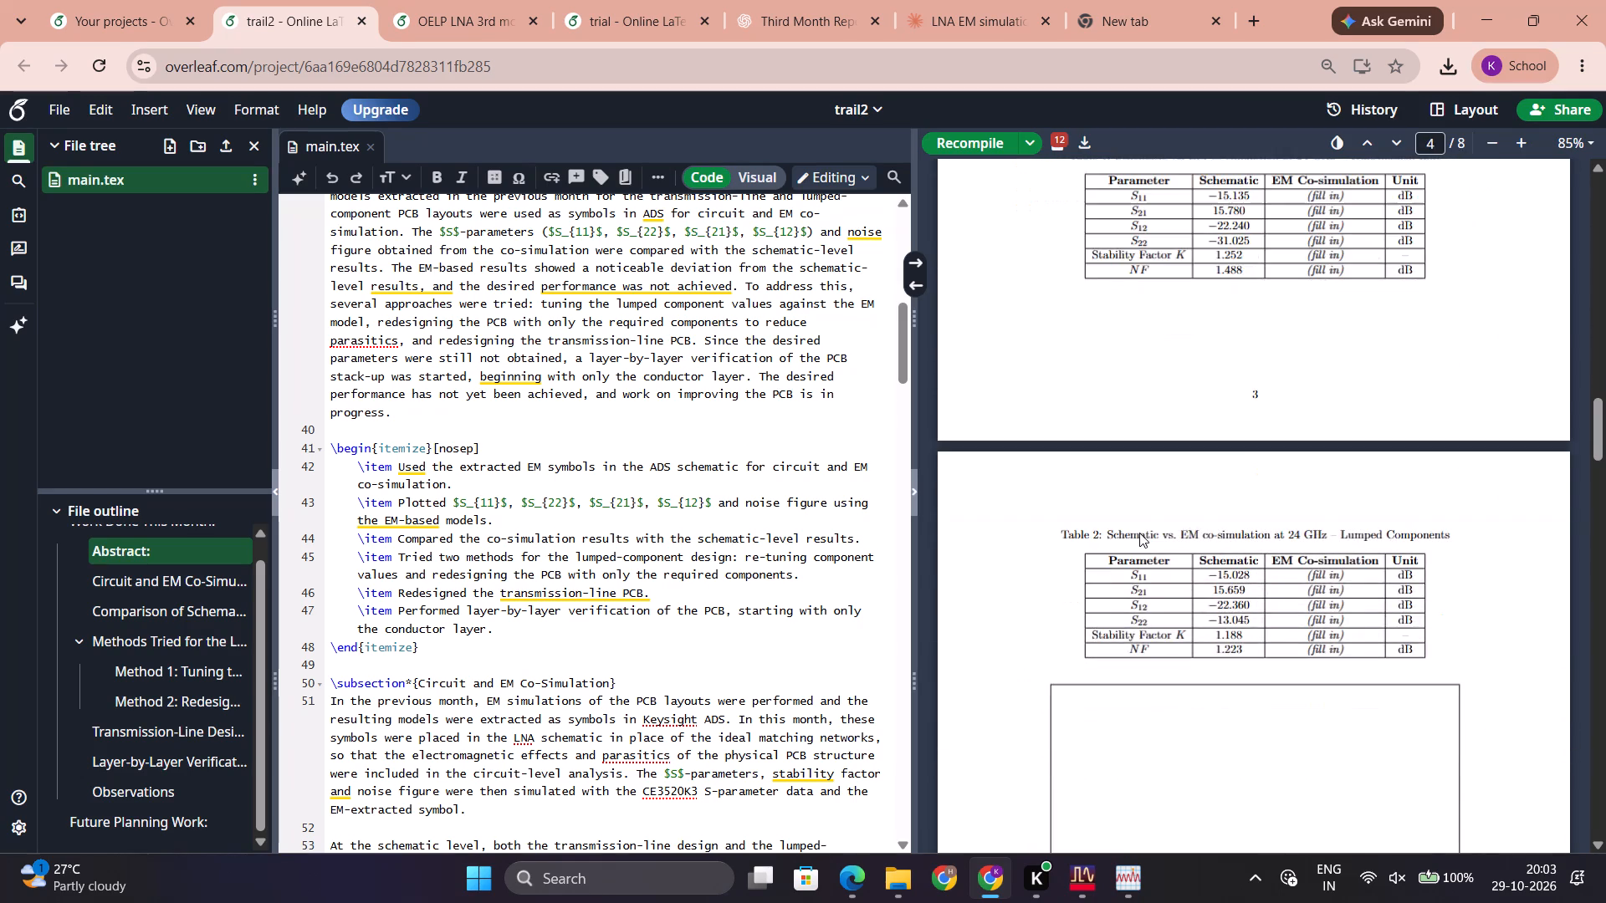
Set the em_results_tline.png and em_results_lumped.png figure widths to 0.5\textwidth in the trail2 source.
scroll(1139, 533, "down", 2)
left_click(1154, 492)
left_click(1157, 475)
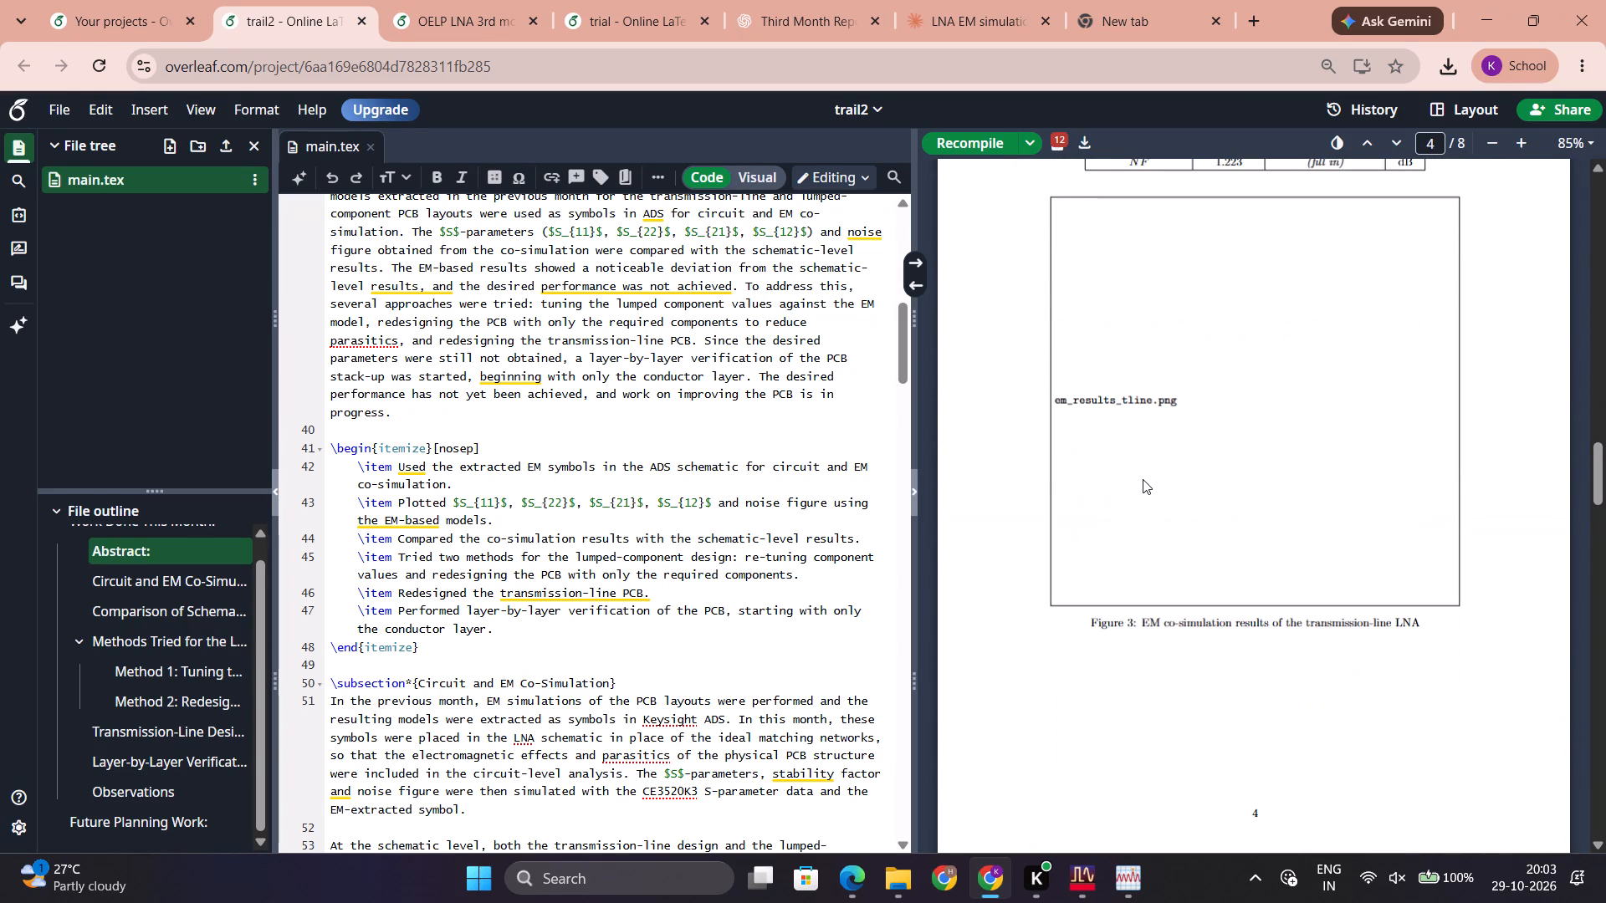
double_click(1143, 479)
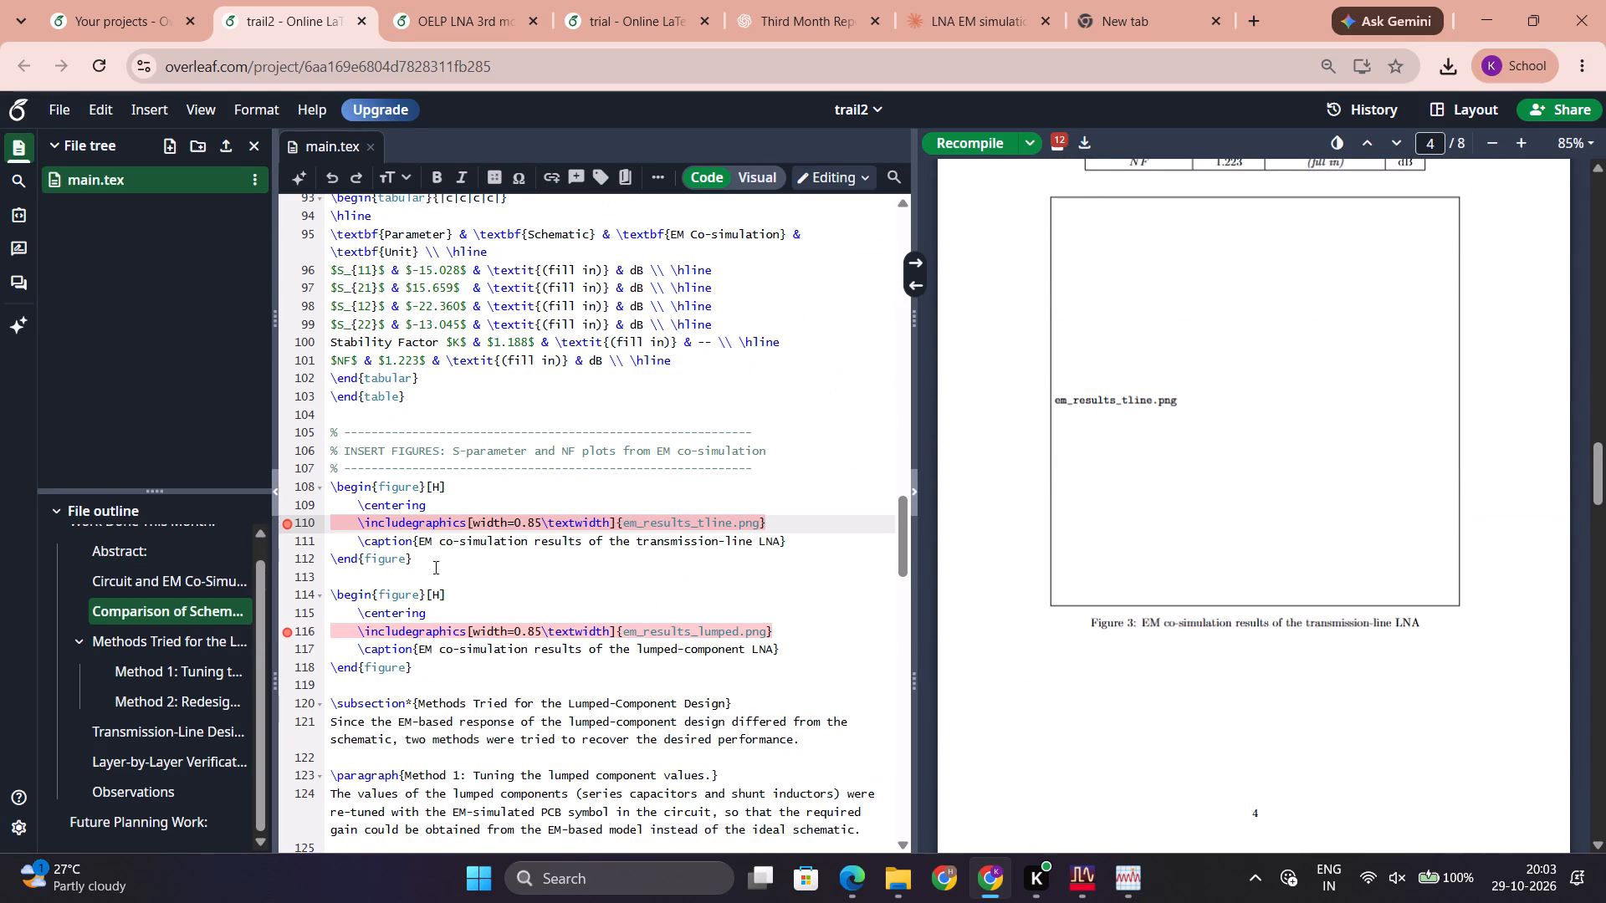
left_click(544, 527)
key("BackSpace")
key("BackSpace")
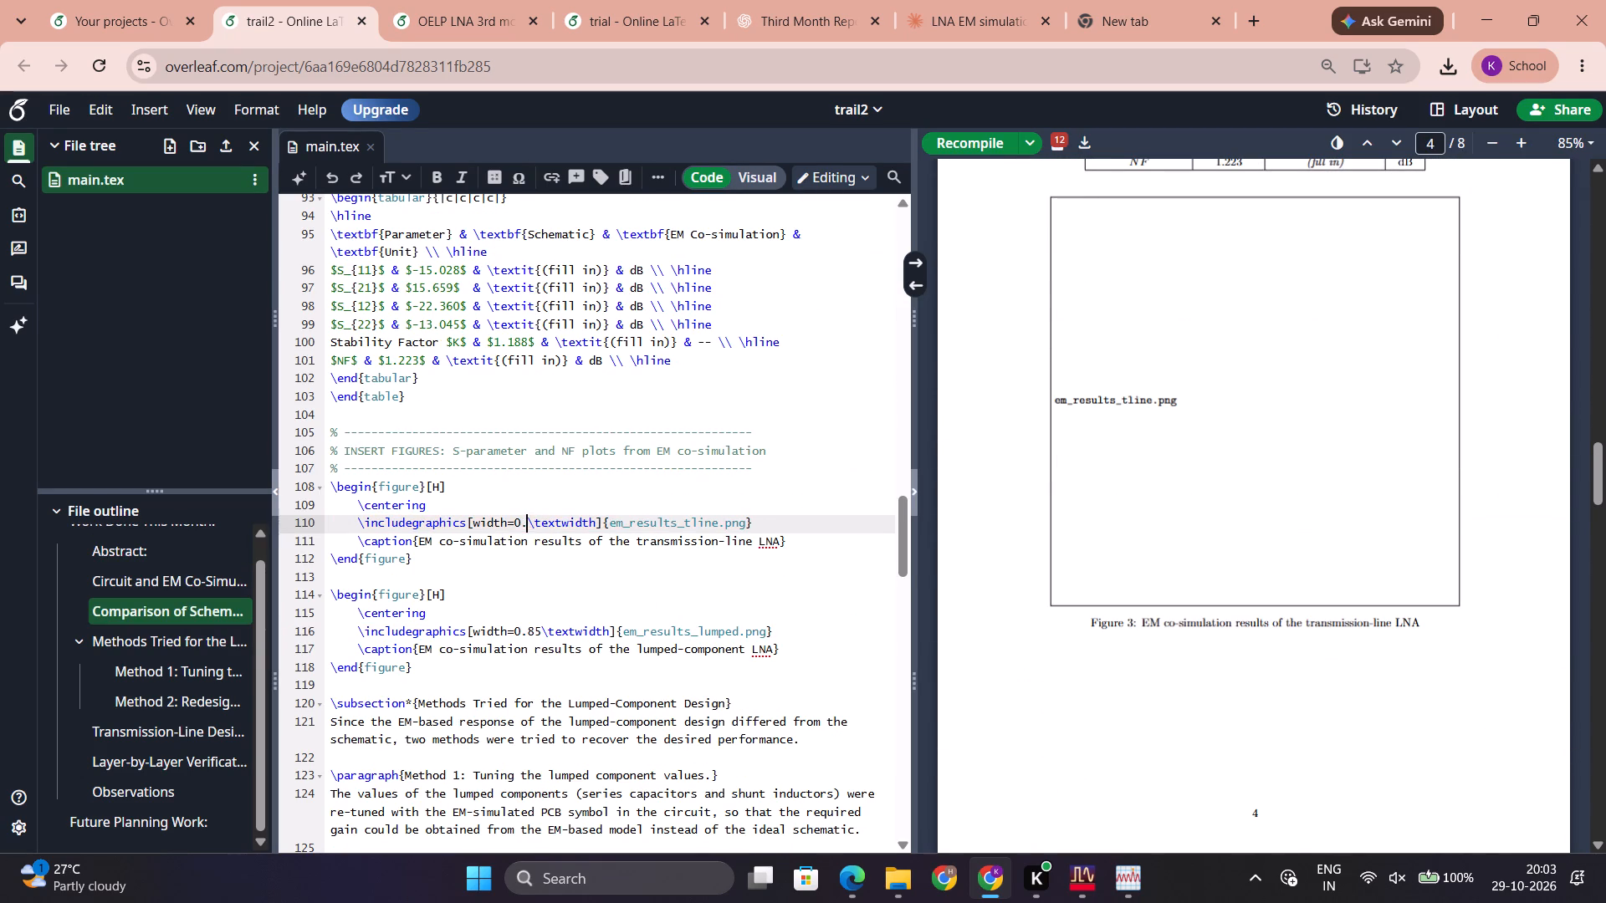
key("5")
left_click(542, 630)
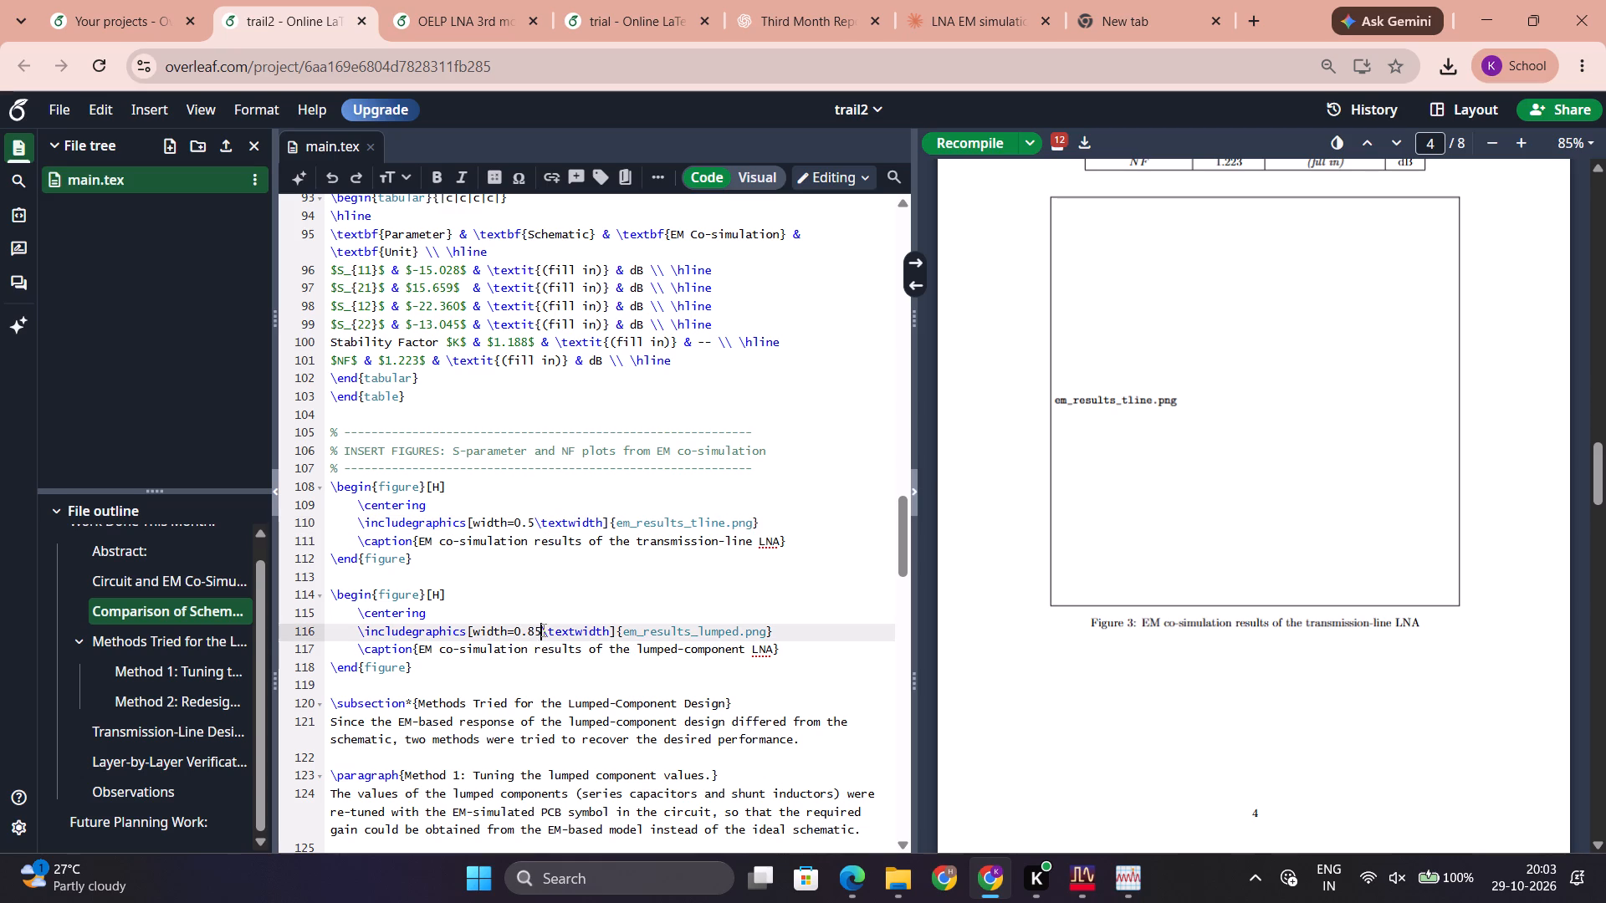
key("BackSpace")
key("BackSpace")
key("5")
Set the cosim_schematic_lumped.png and cosim_schematic_tline.png figure widths to 0.5\textwidth.
scroll(567, 603, "down", 4)
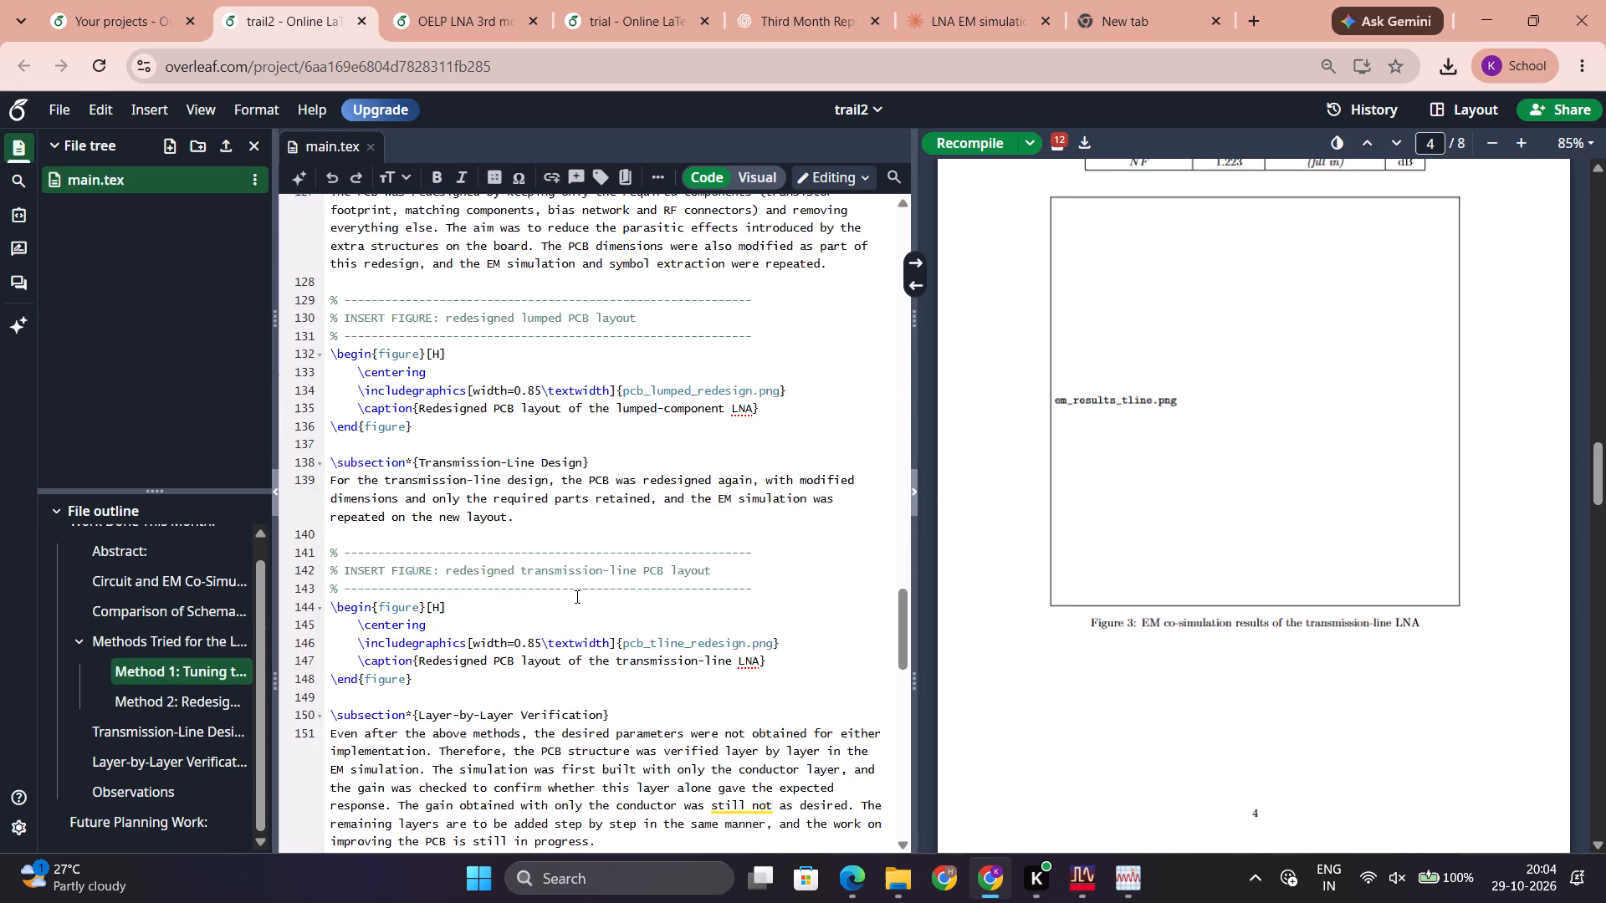
scroll(601, 578, "down", 5)
scroll(756, 501, "up", 9)
scroll(632, 487, "up", 1)
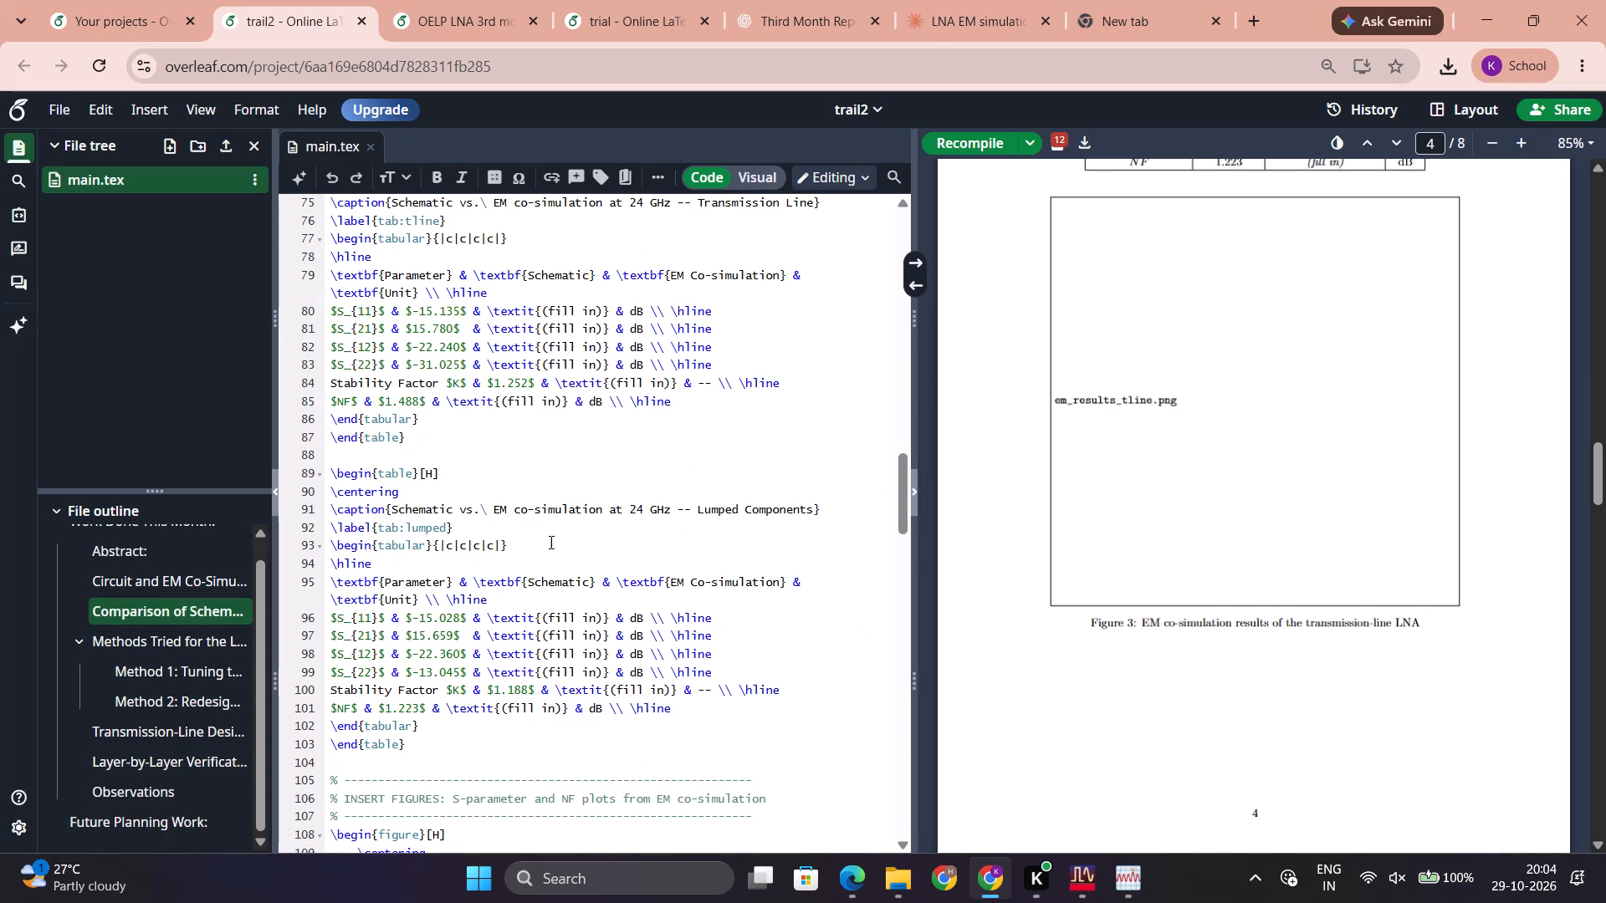
scroll(470, 316, "up", 2)
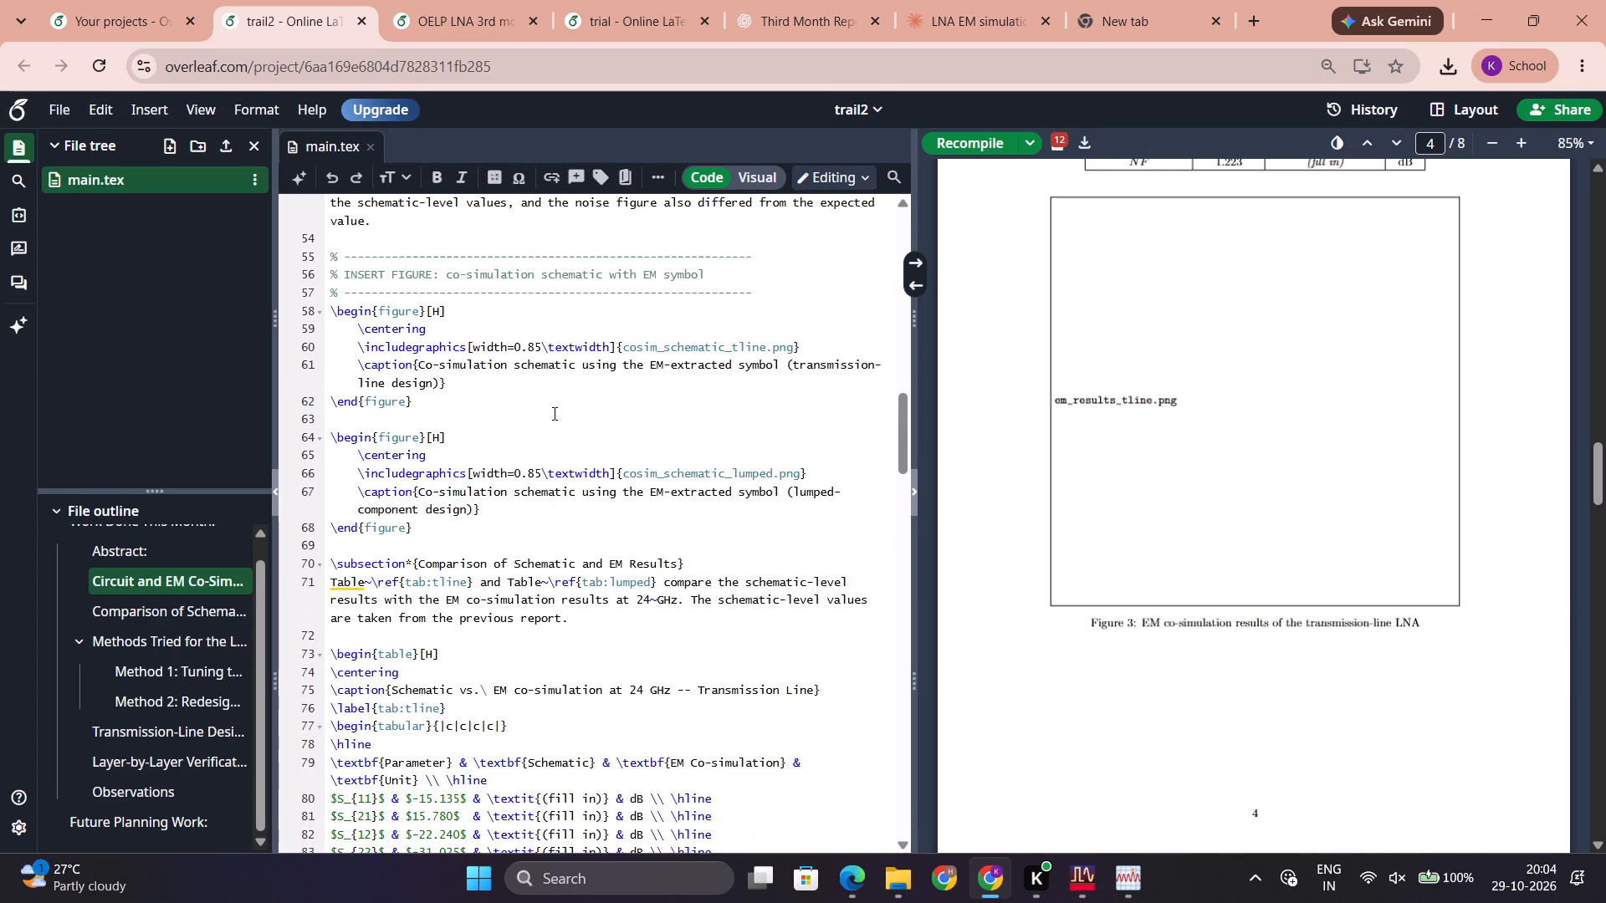
left_click(538, 474)
key("BackSpace")
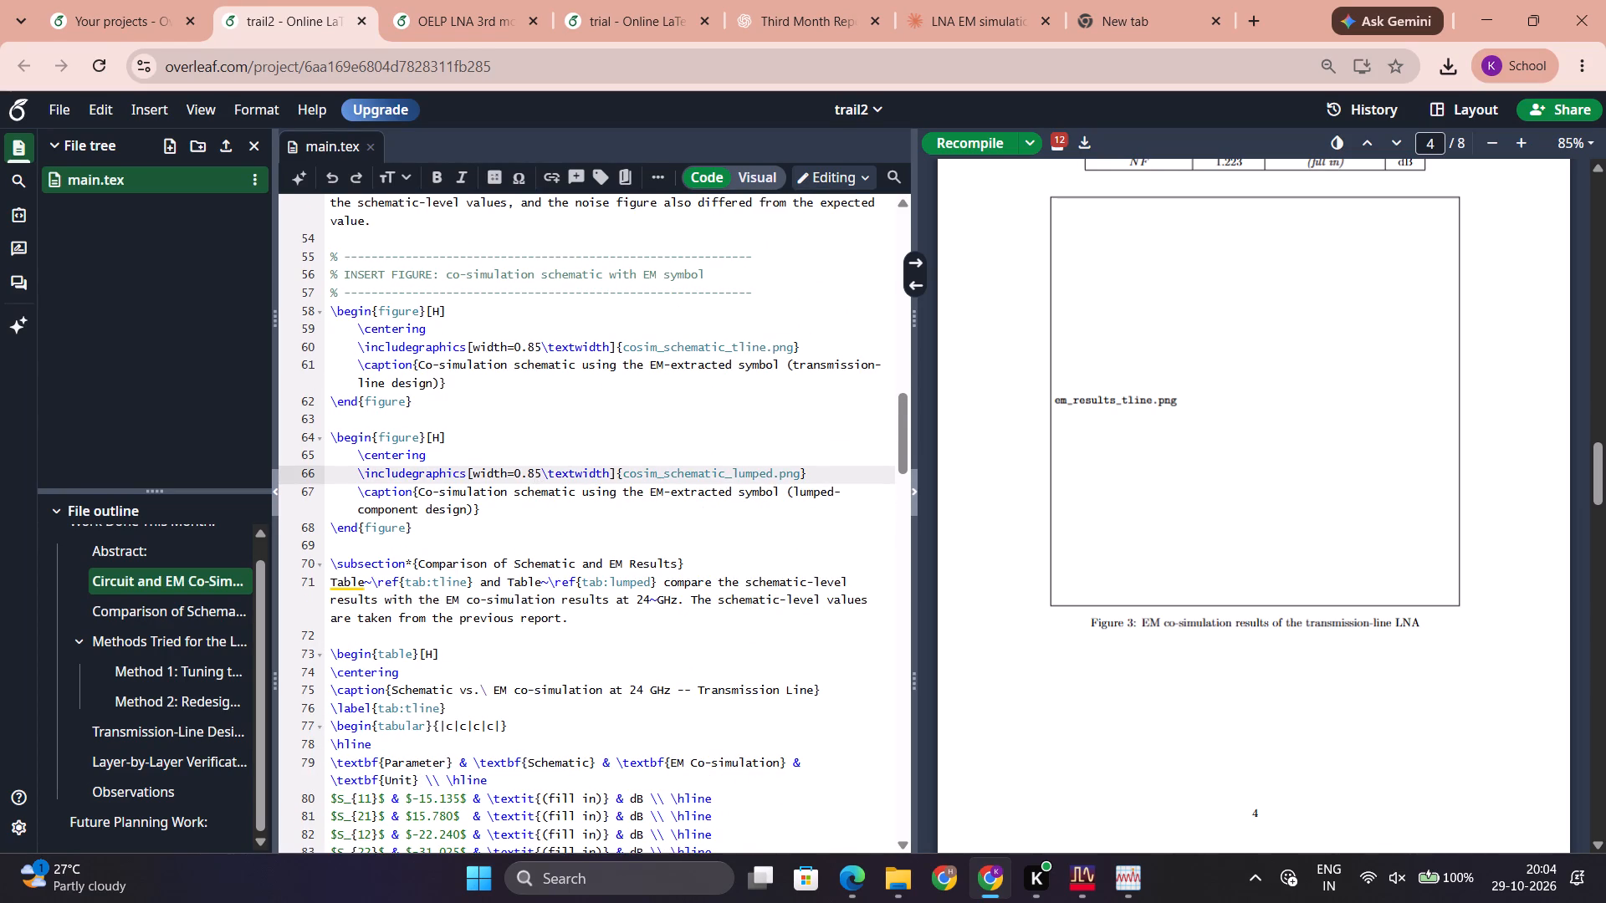
left_click(535, 348)
key("BackSpace")
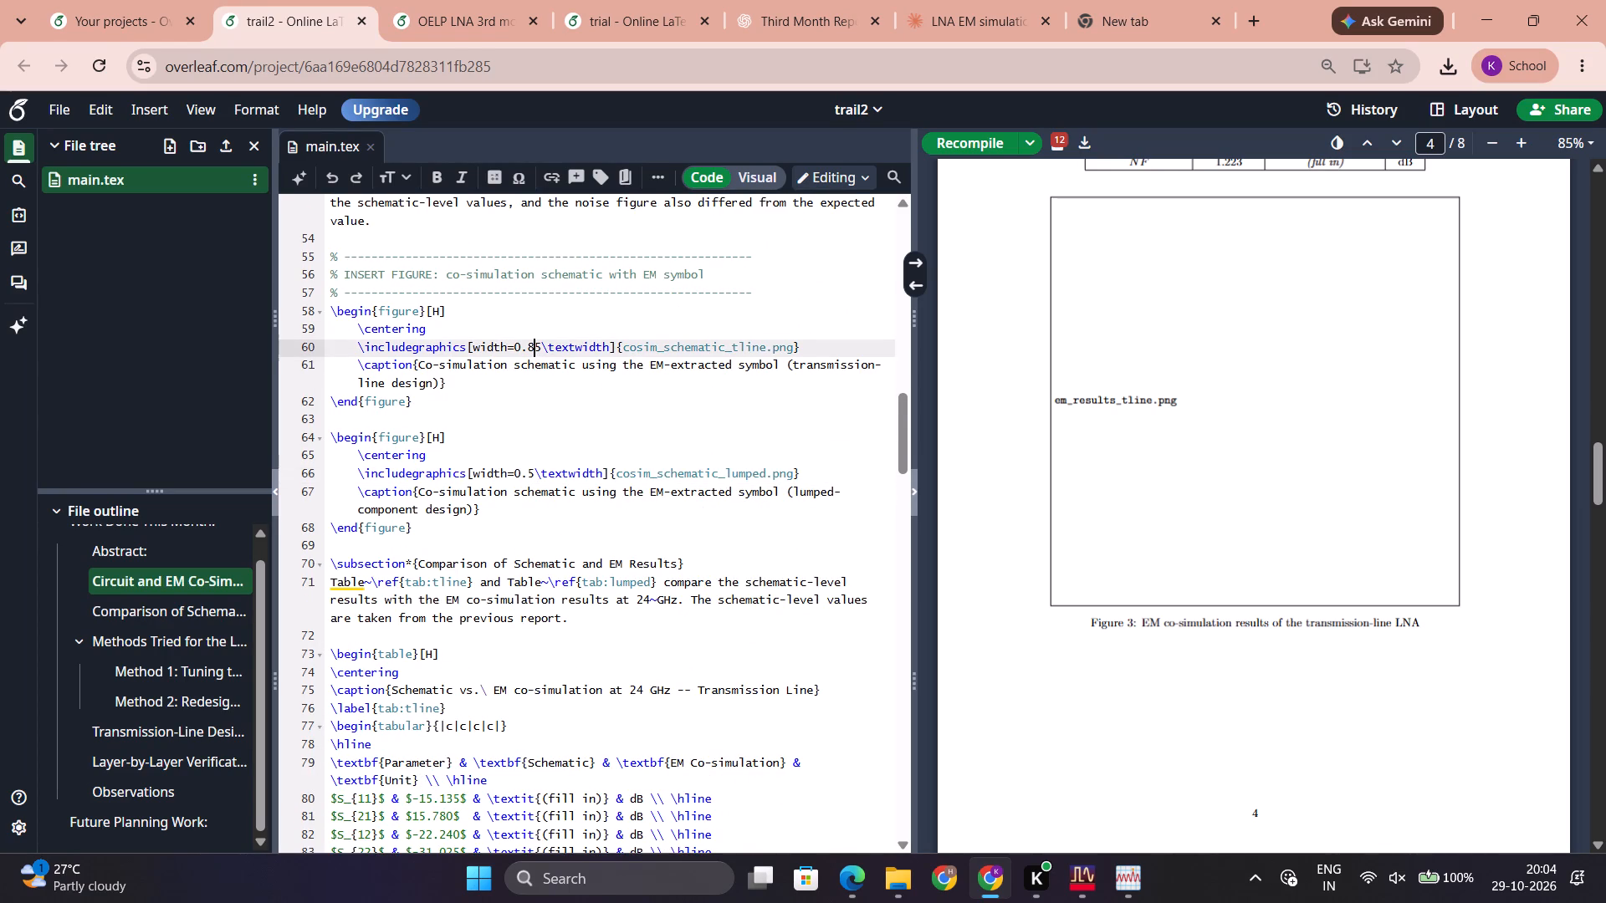
Look back over the beginning of the source and recompile the trail2 report with the resized figures.
scroll(532, 349, "up", 2)
scroll(573, 339, "down", 1)
scroll(566, 355, "up", 1)
scroll(621, 444, "up", 2)
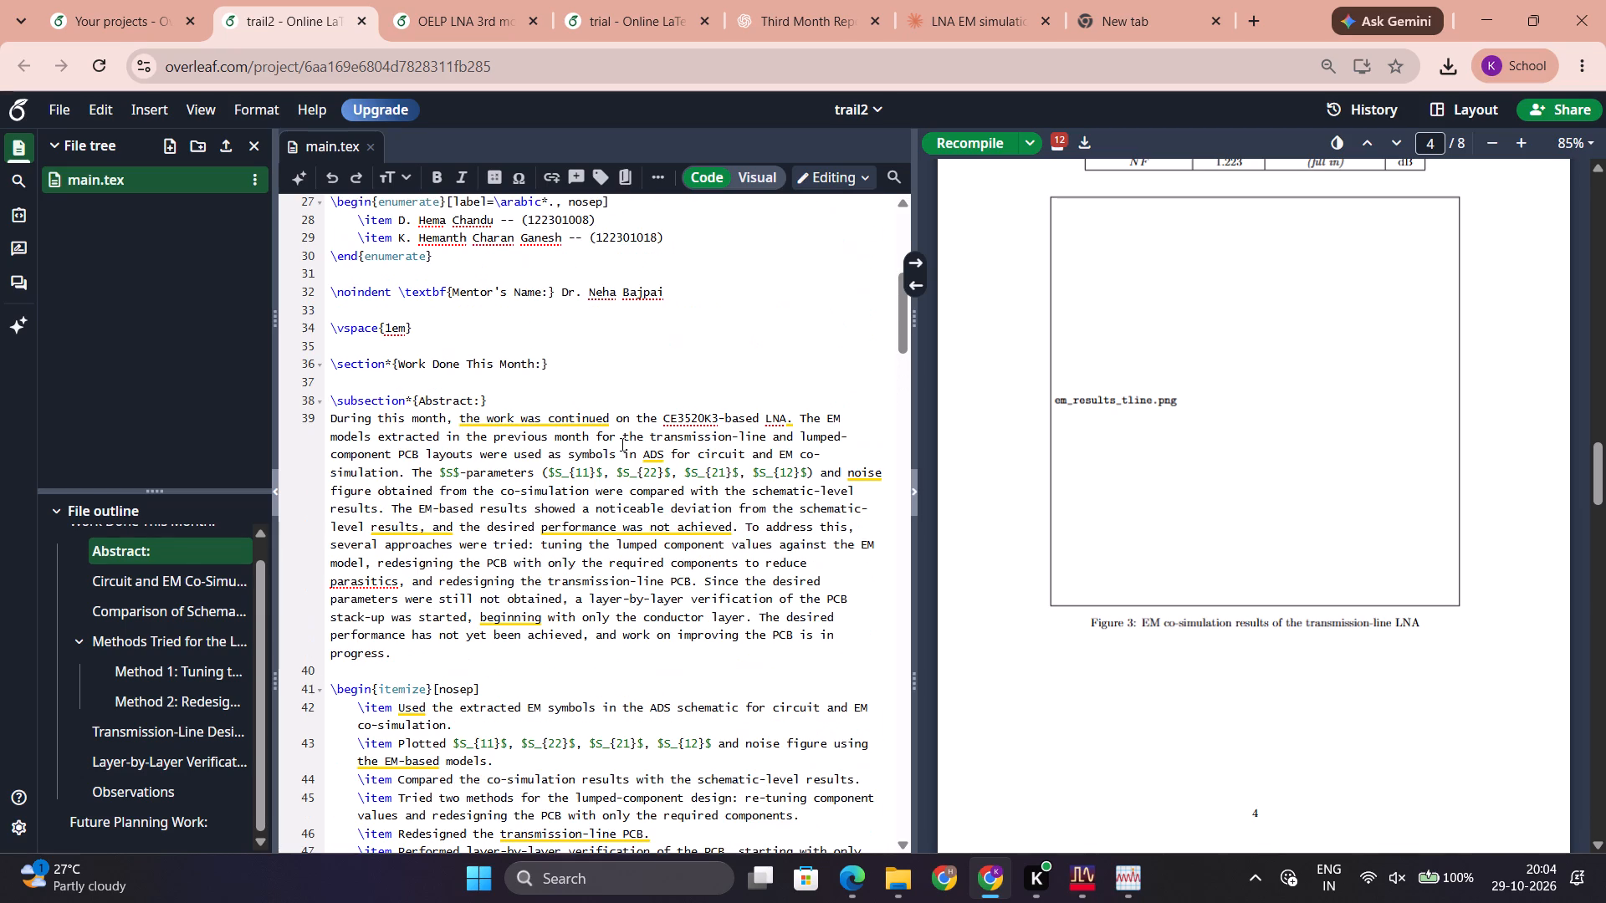
scroll(621, 444, "up", 2)
scroll(621, 444, "down", 4)
scroll(621, 444, "up", 2)
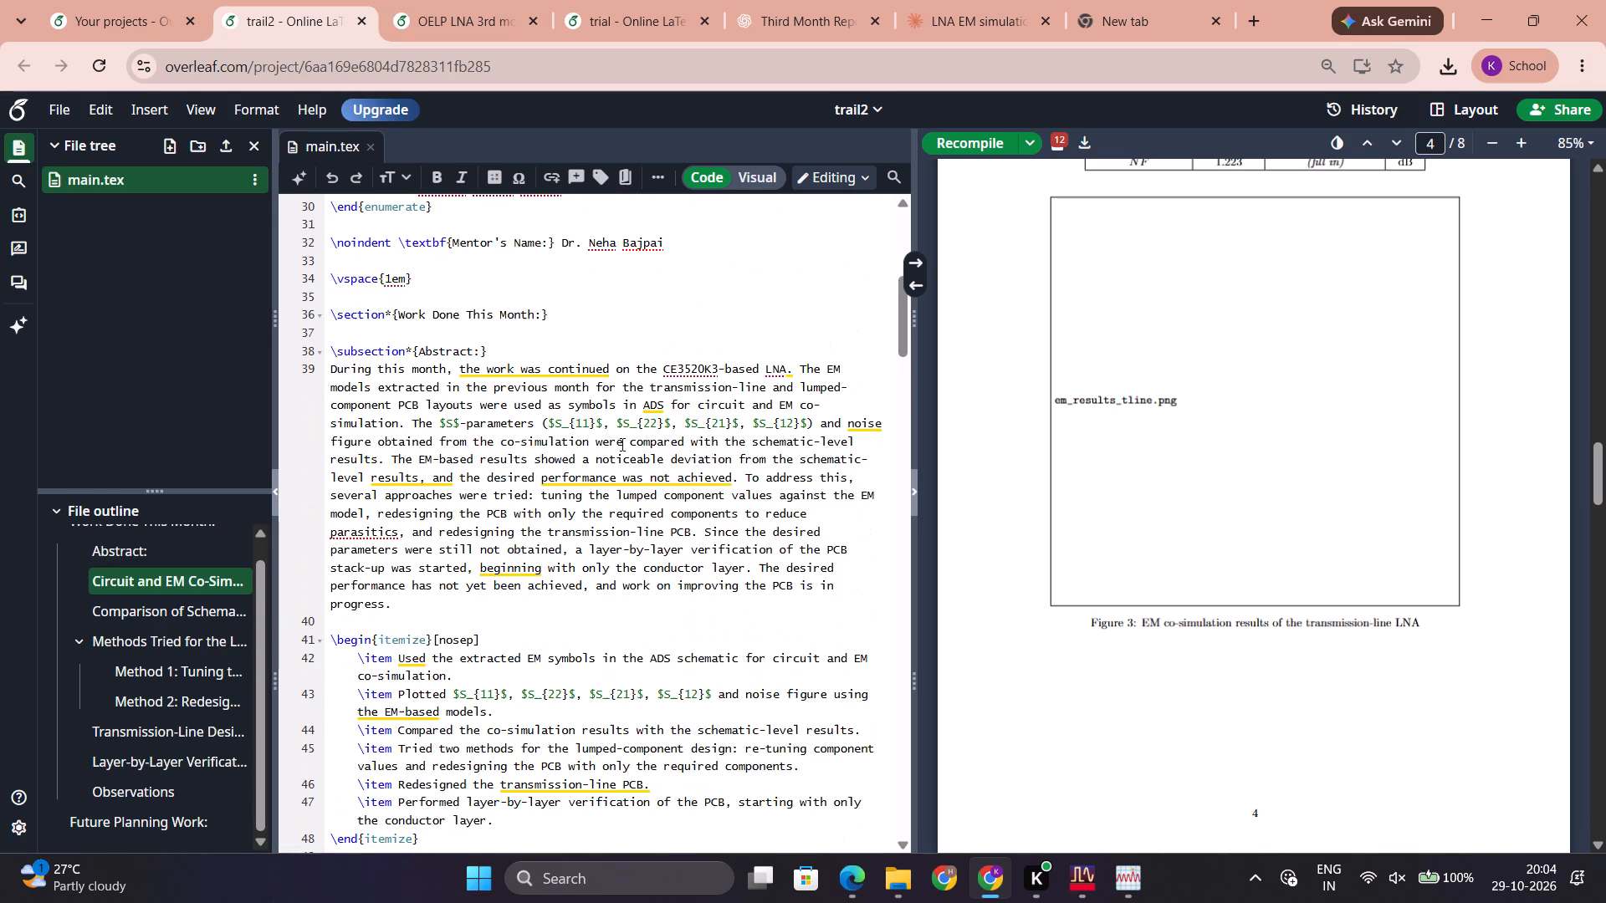
scroll(621, 444, "up", 3)
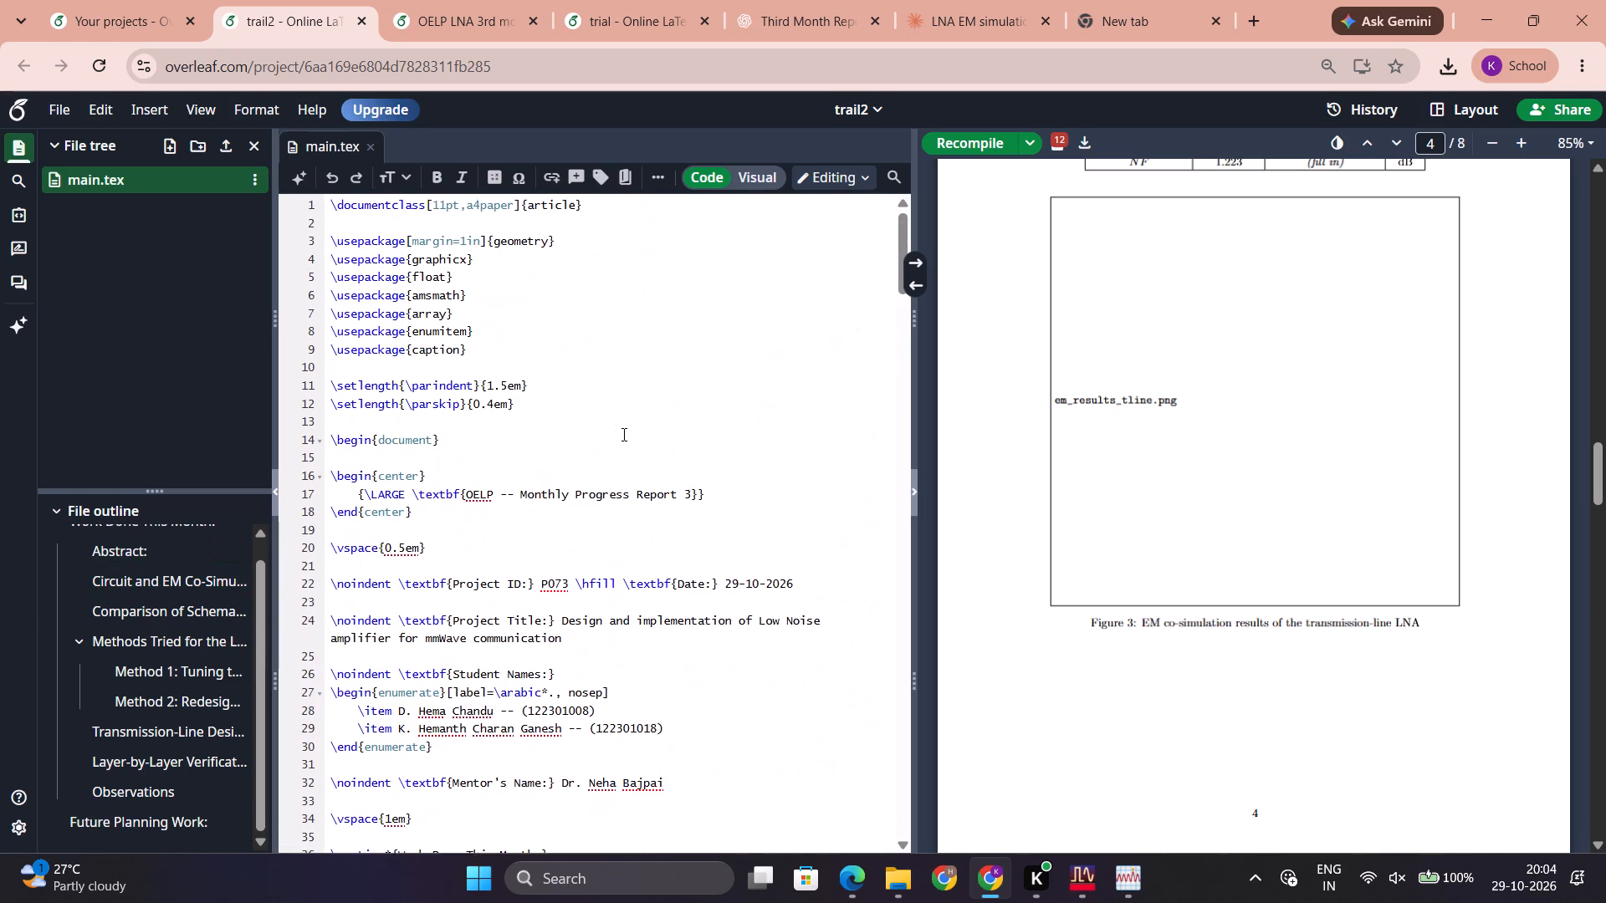
scroll(622, 434, "down", 3)
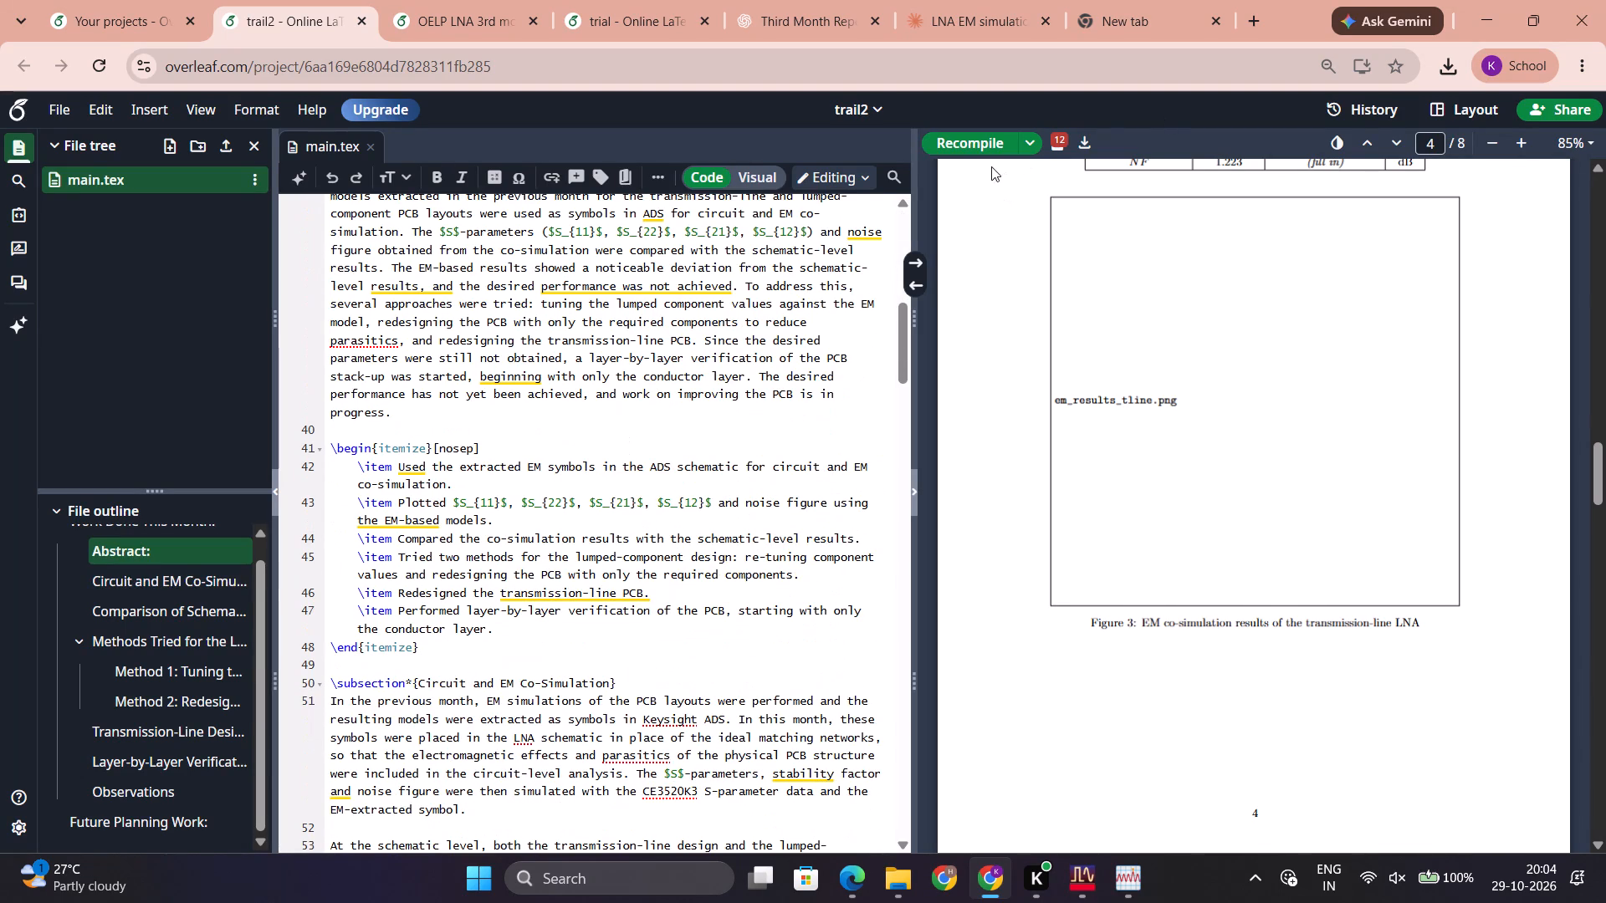
left_click(988, 147)
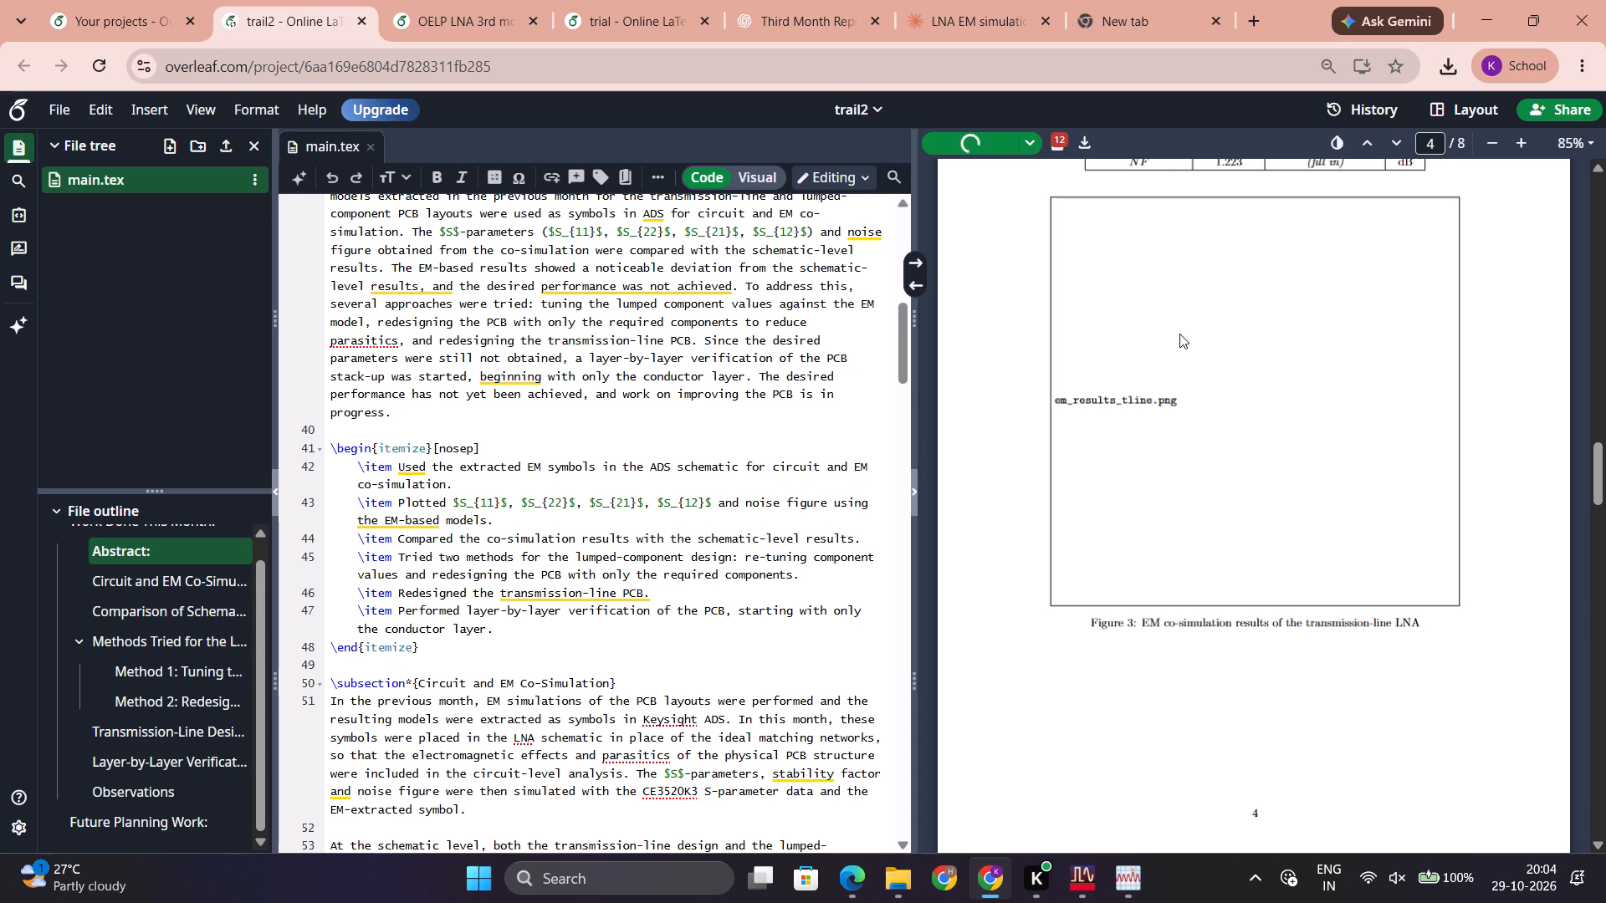
Review the resized figure placeholders and page layout in the first pages of the recompiled trail2 report.
scroll(1181, 341, "up", 3)
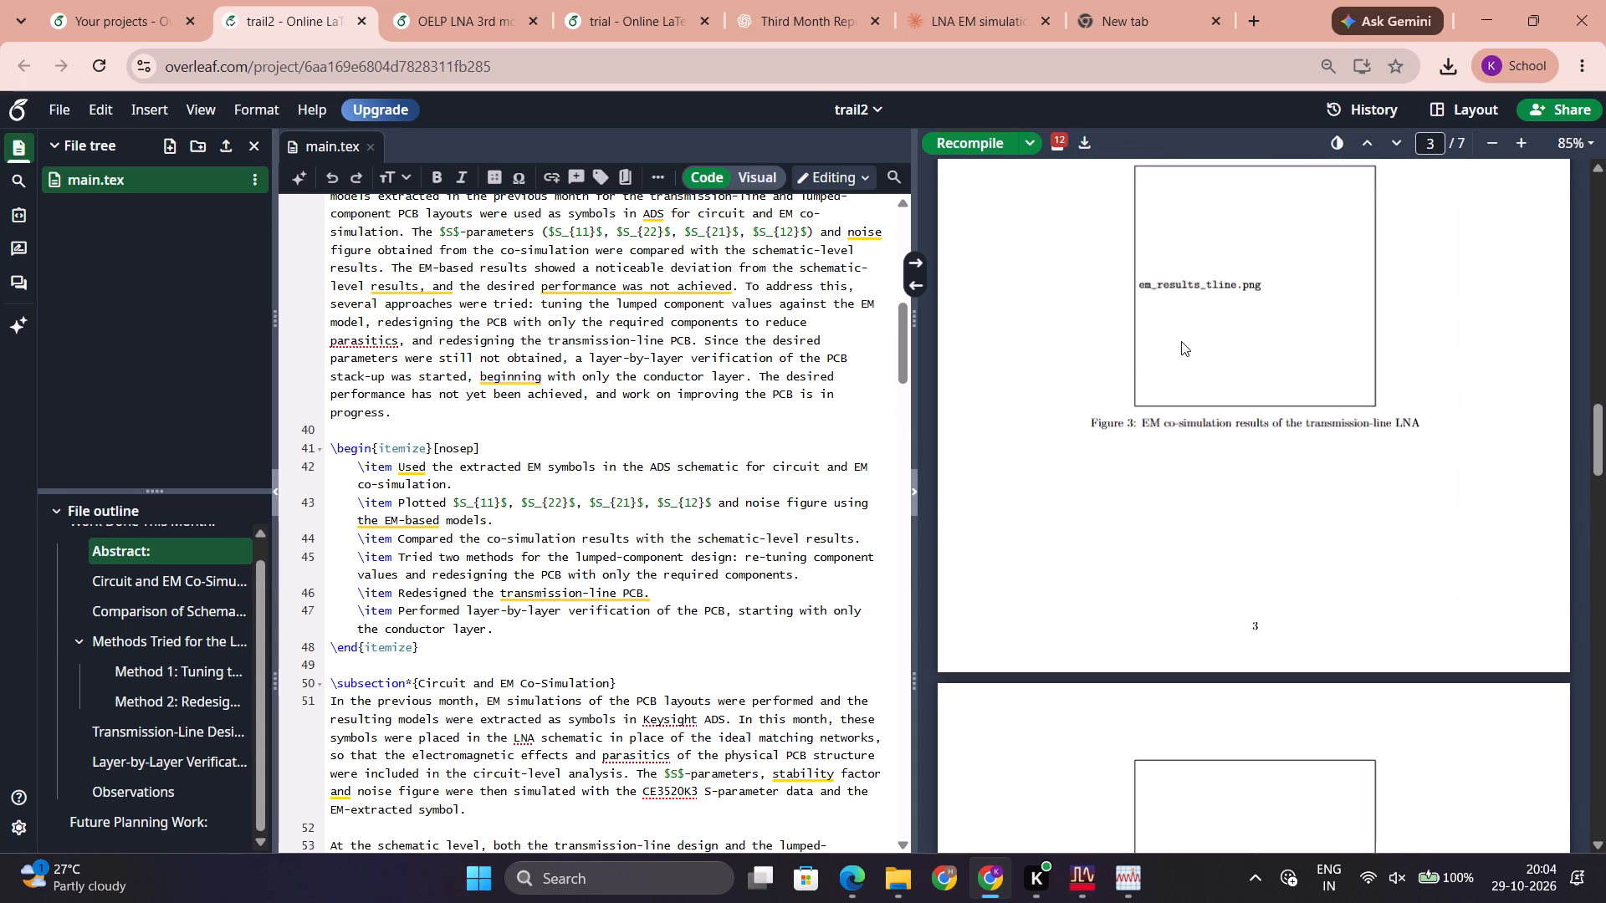
scroll(1181, 340, "up", 12)
scroll(1181, 340, "down", 14)
scroll(1185, 334, "up", 5)
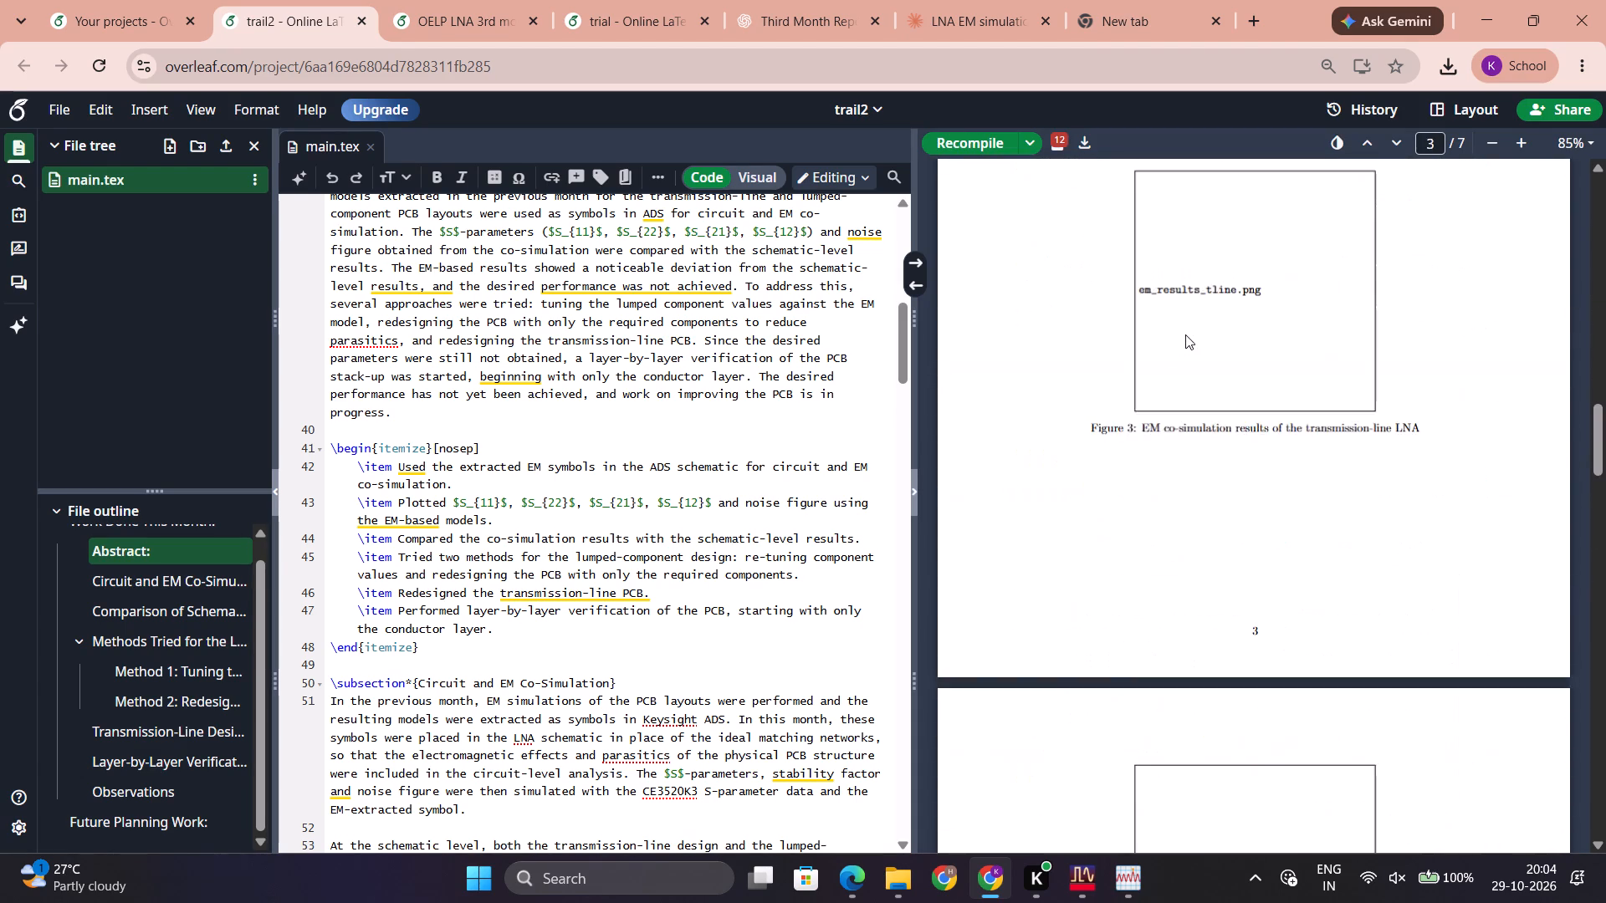
Set the pcb_lumped_redesign.png and pcb_tline_redesign.png figure widths to 0.5\textwidth in the trail2 source and recompile the report.
scroll(1185, 334, "down", 5)
double_click(1259, 523)
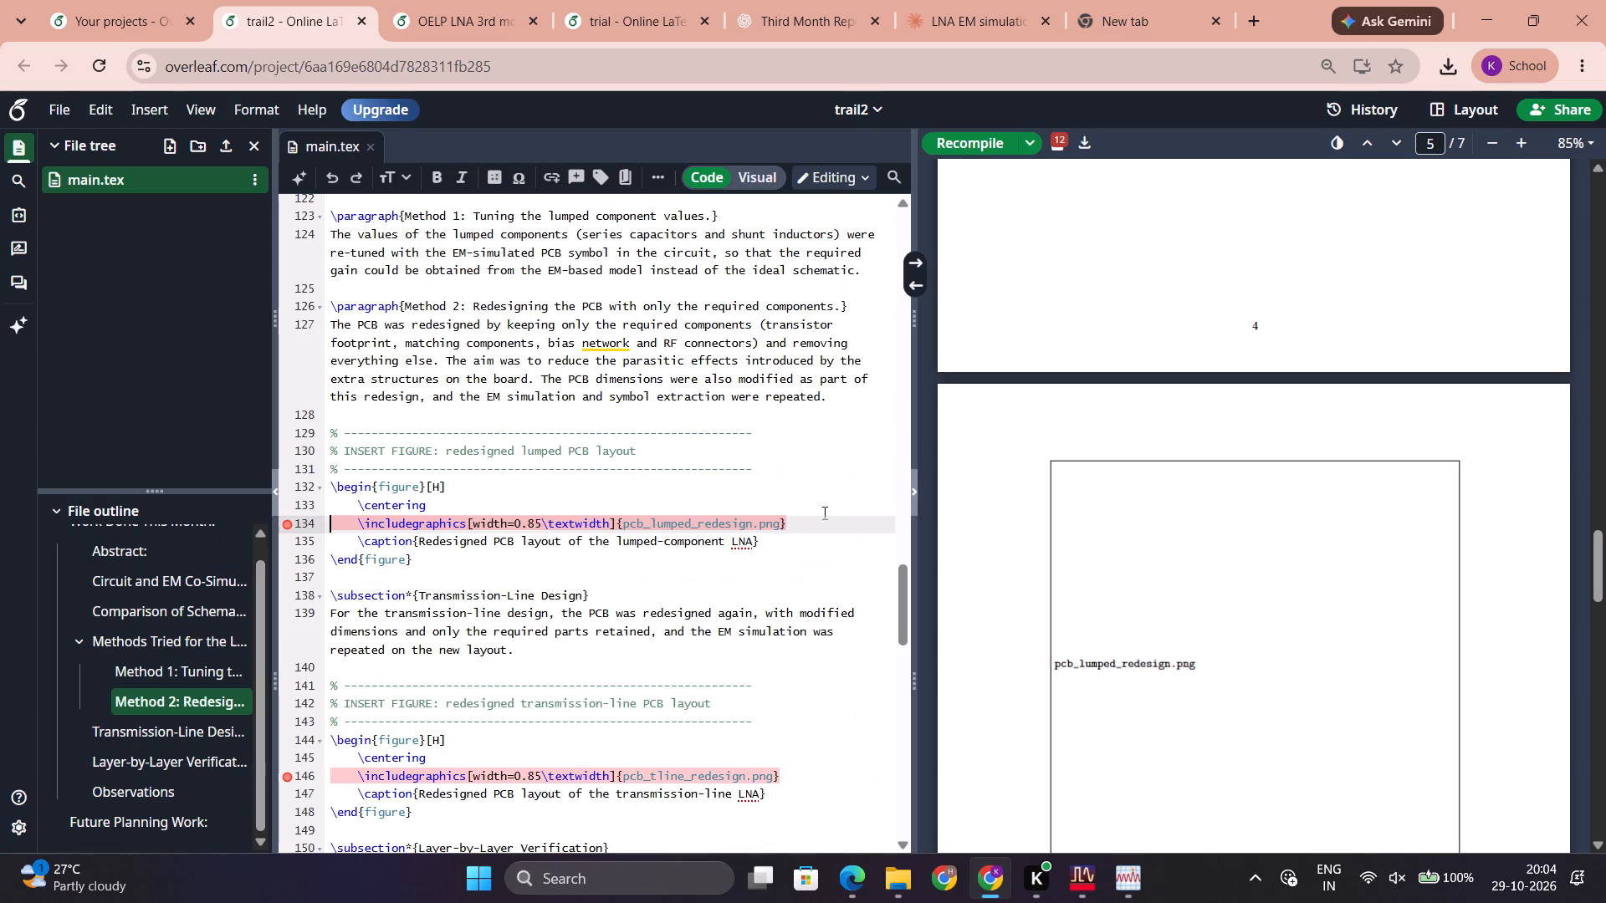
left_click(531, 523)
key("Right")
key("Right")
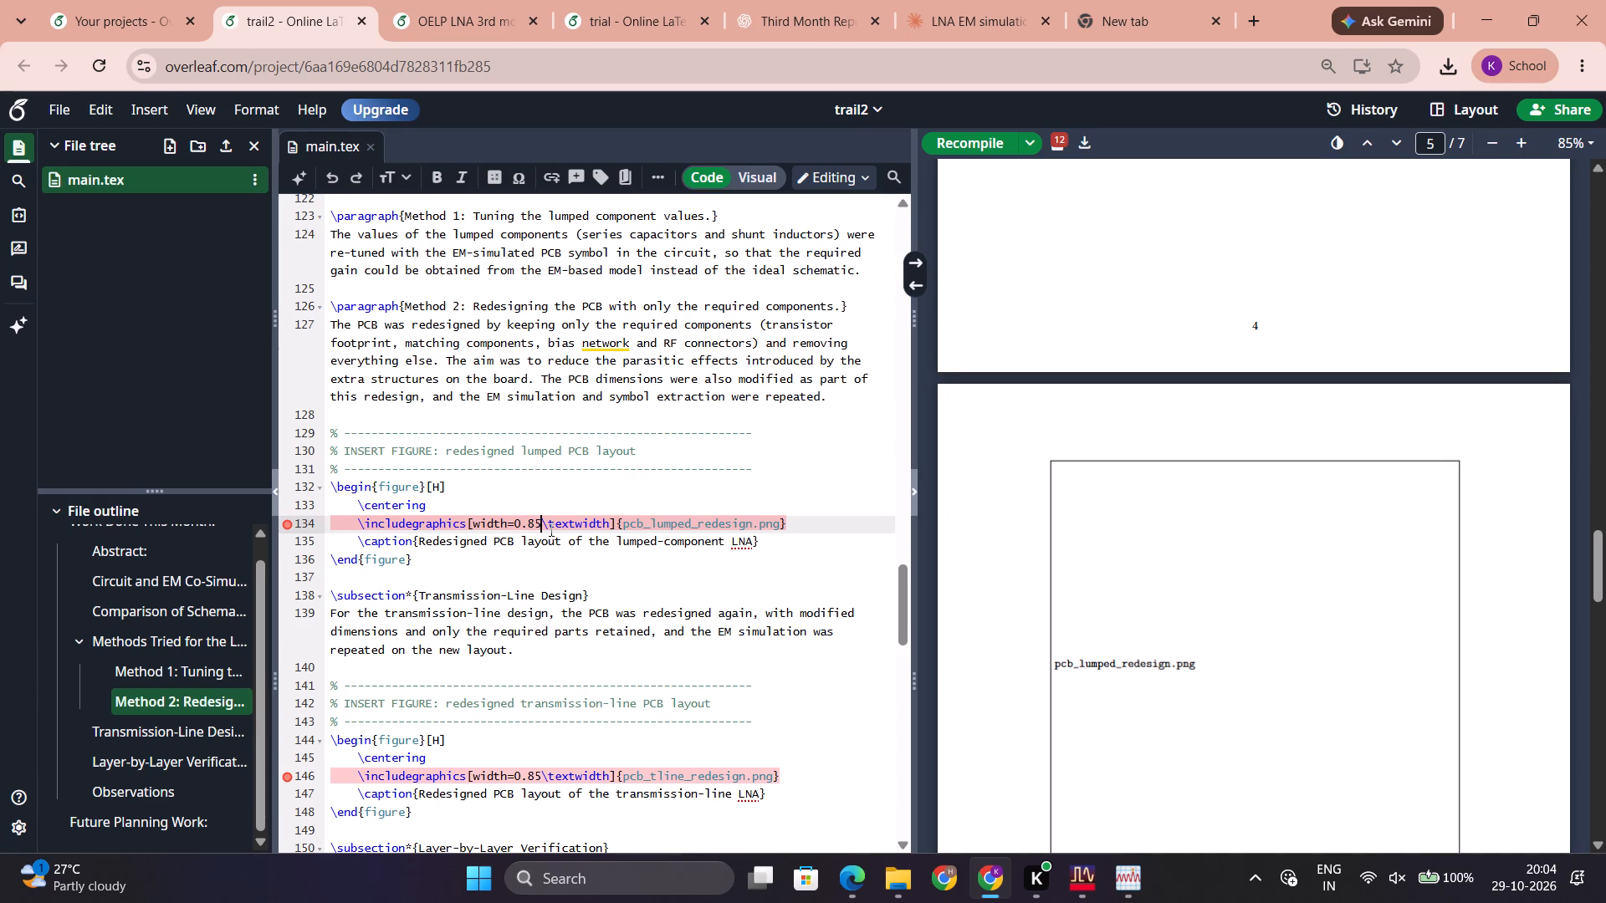
key("Left")
key("BackSpace")
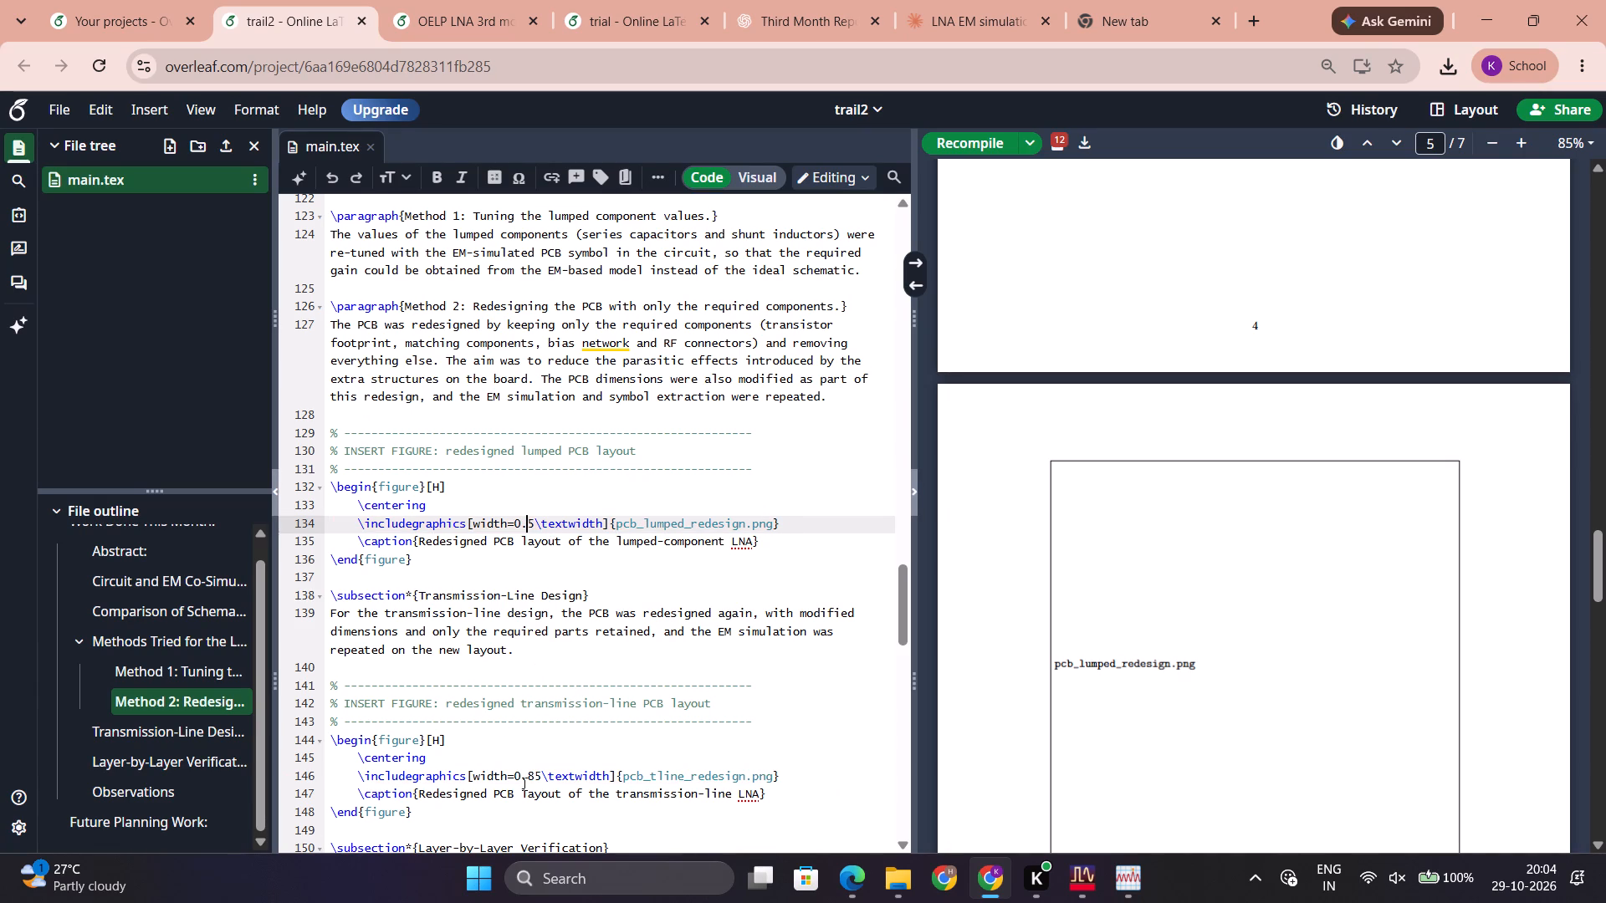
left_click(540, 777)
key("Left")
key("BackSpace")
key("Return")
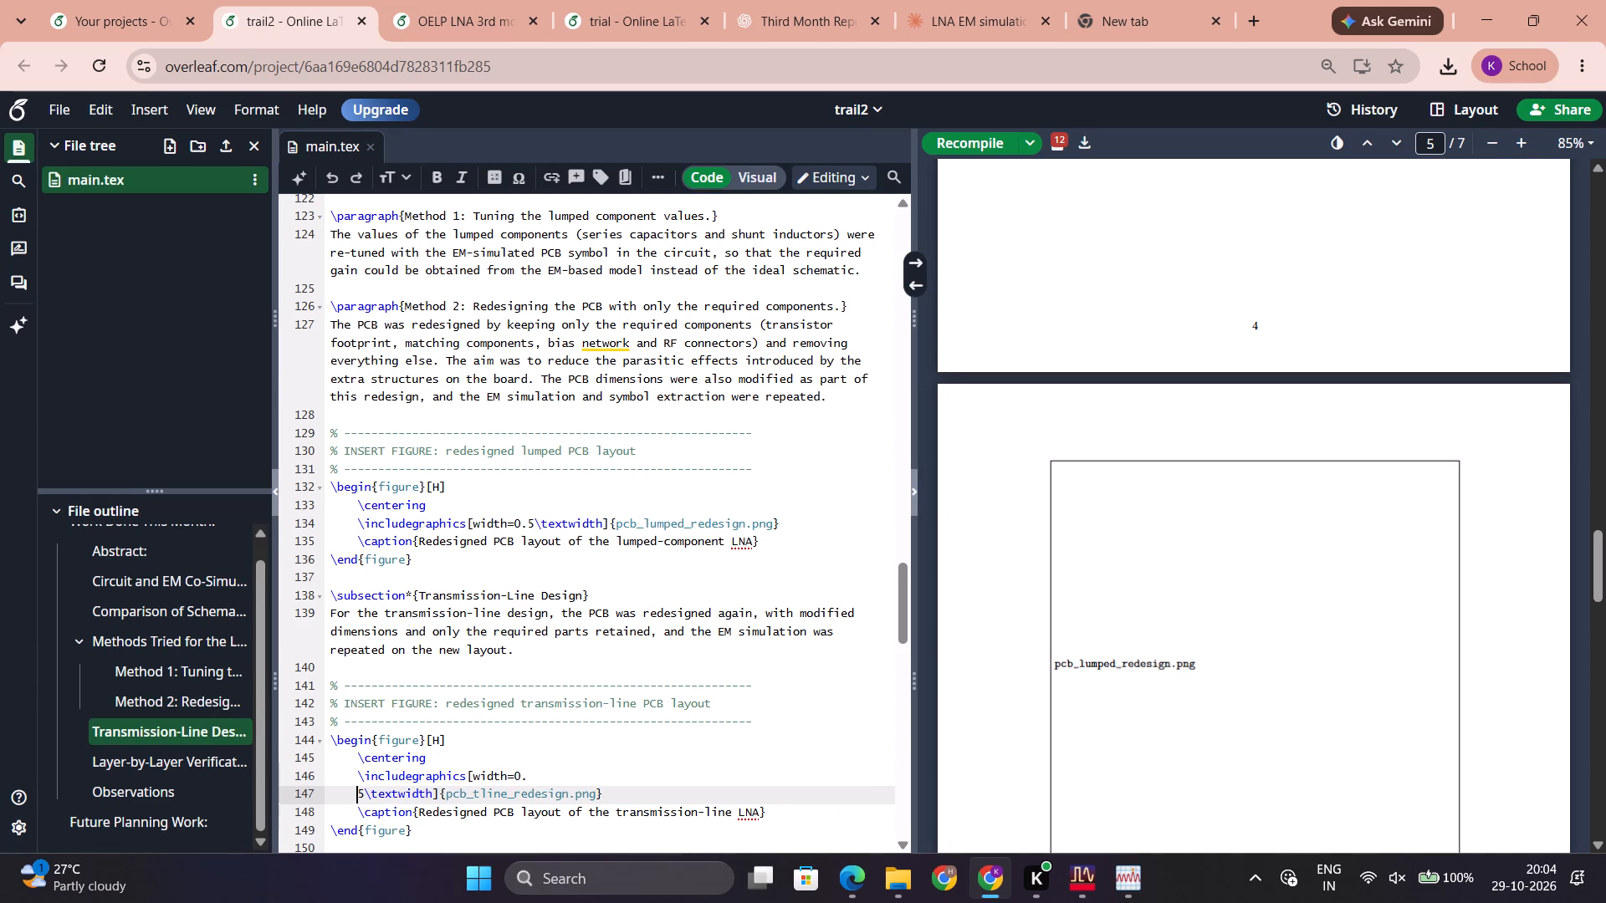
key("ctrl+z")
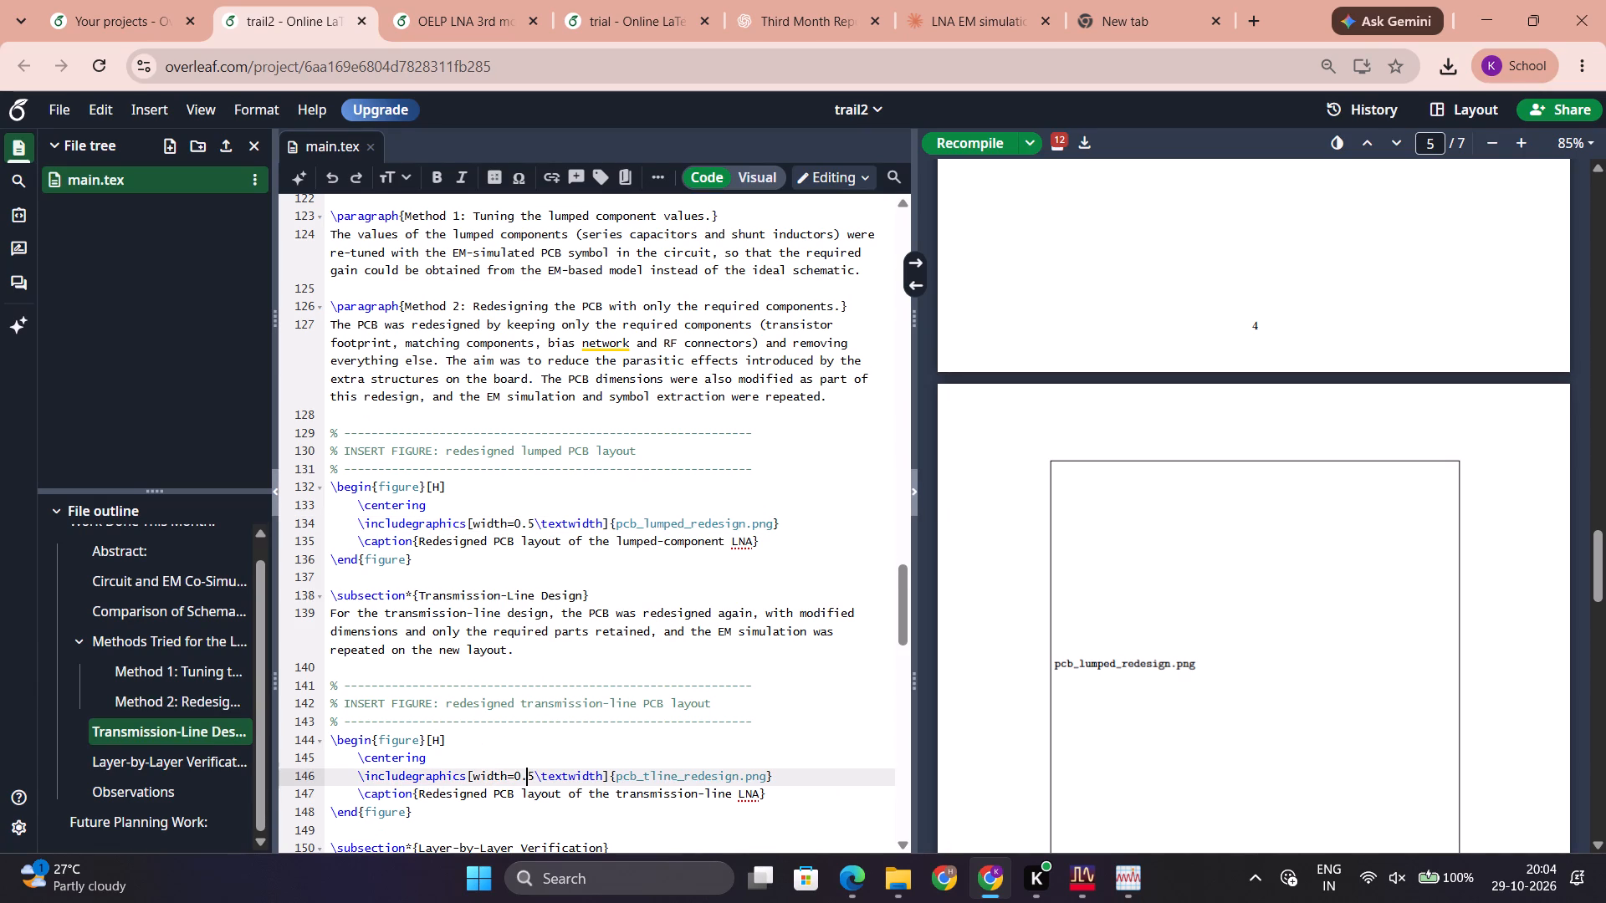
key("ctrl+s")
Check the end of the source and review the recompiled pages from the comparison tables through the mentor signature section.
scroll(510, 724, "down", 2)
scroll(553, 644, "down", 4)
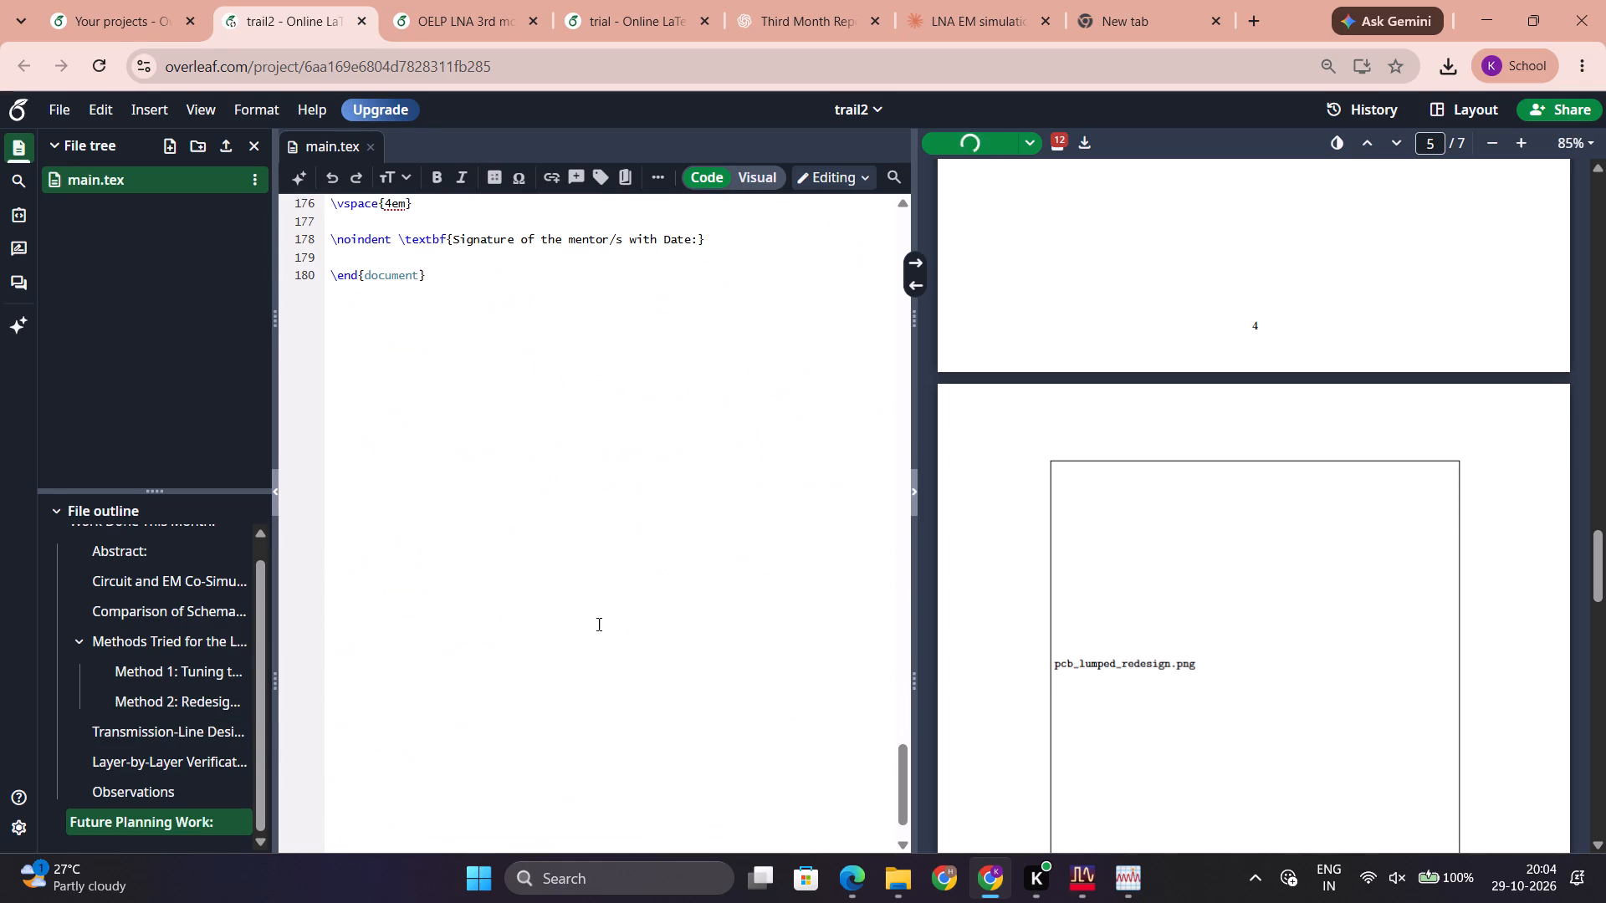
scroll(1195, 427, "up", 2)
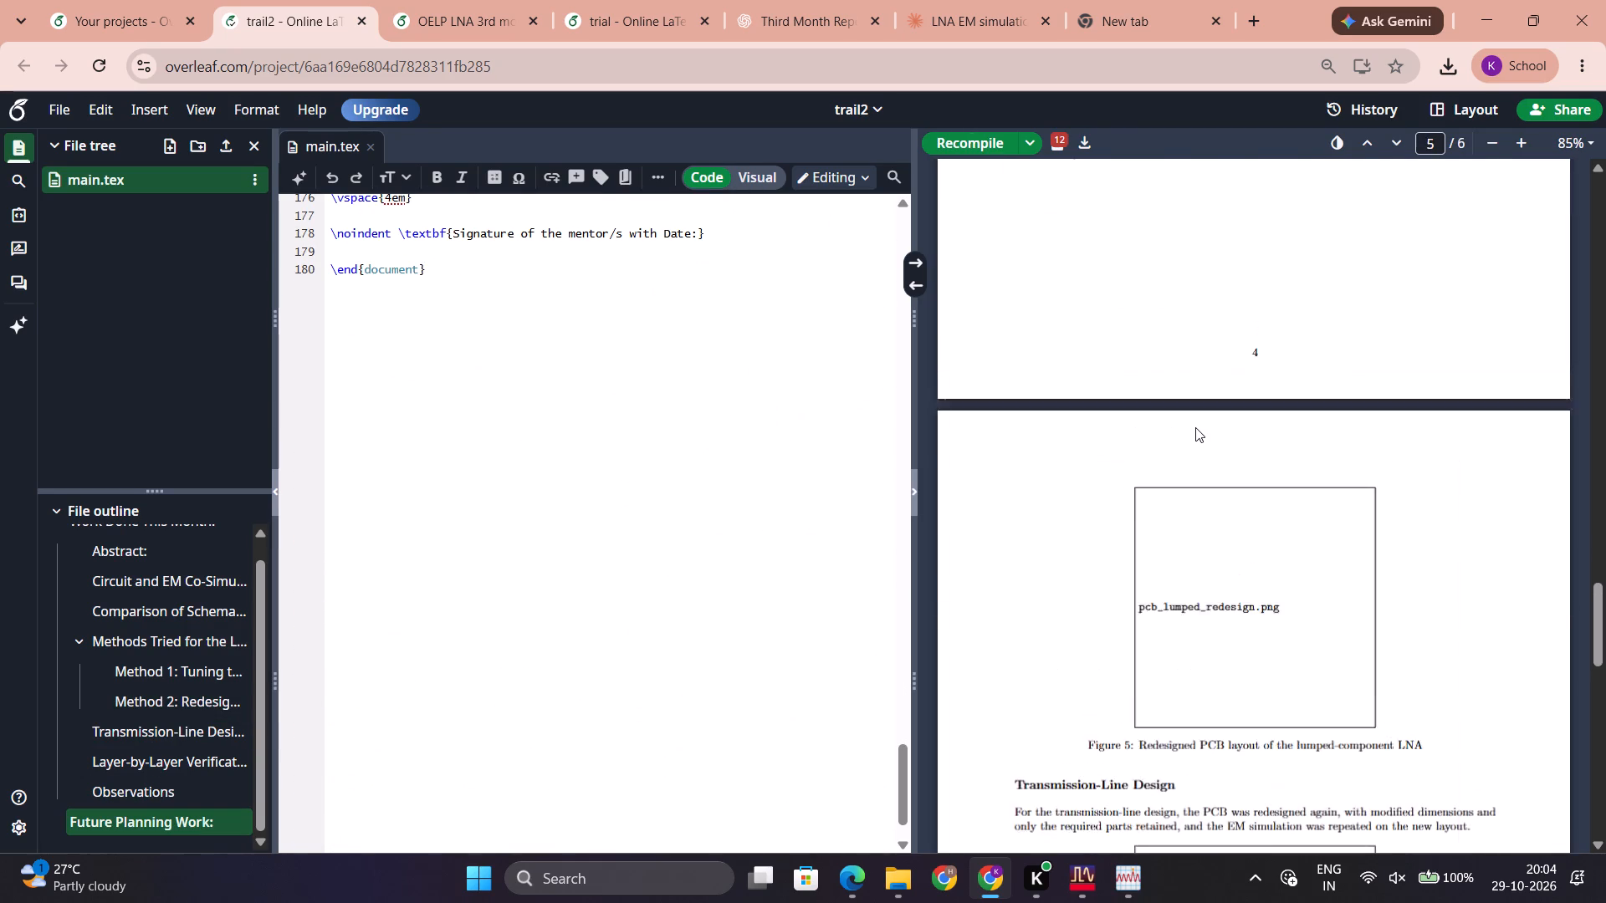
scroll(1195, 427, "up", 19)
scroll(1194, 426, "down", 7)
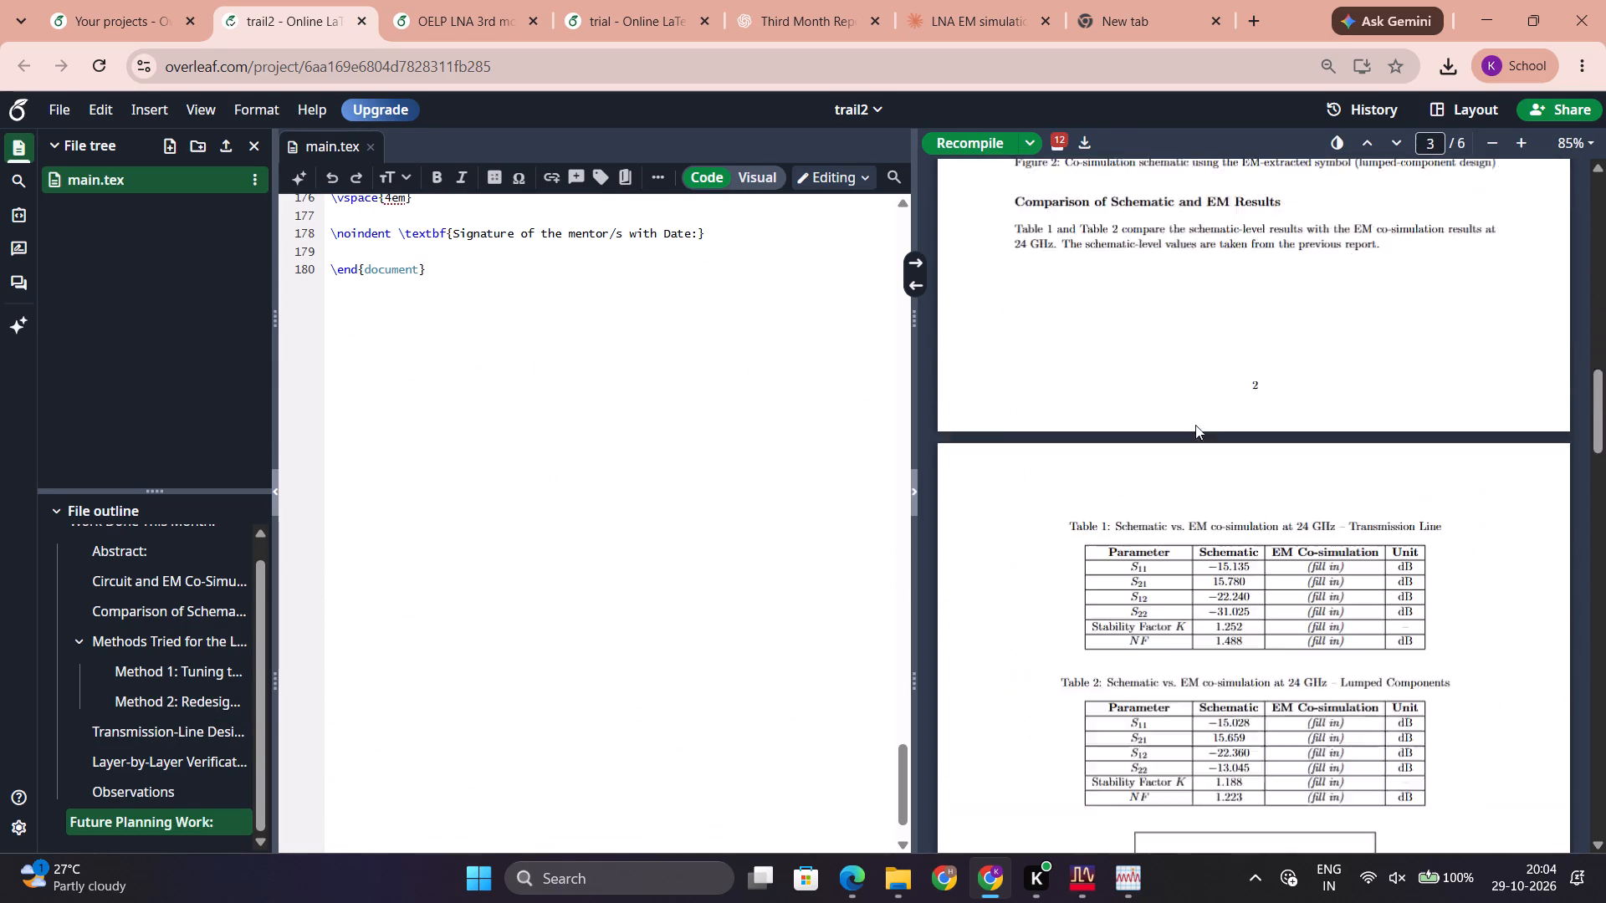
scroll(1195, 425, "down", 14)
scroll(1195, 425, "up", 3)
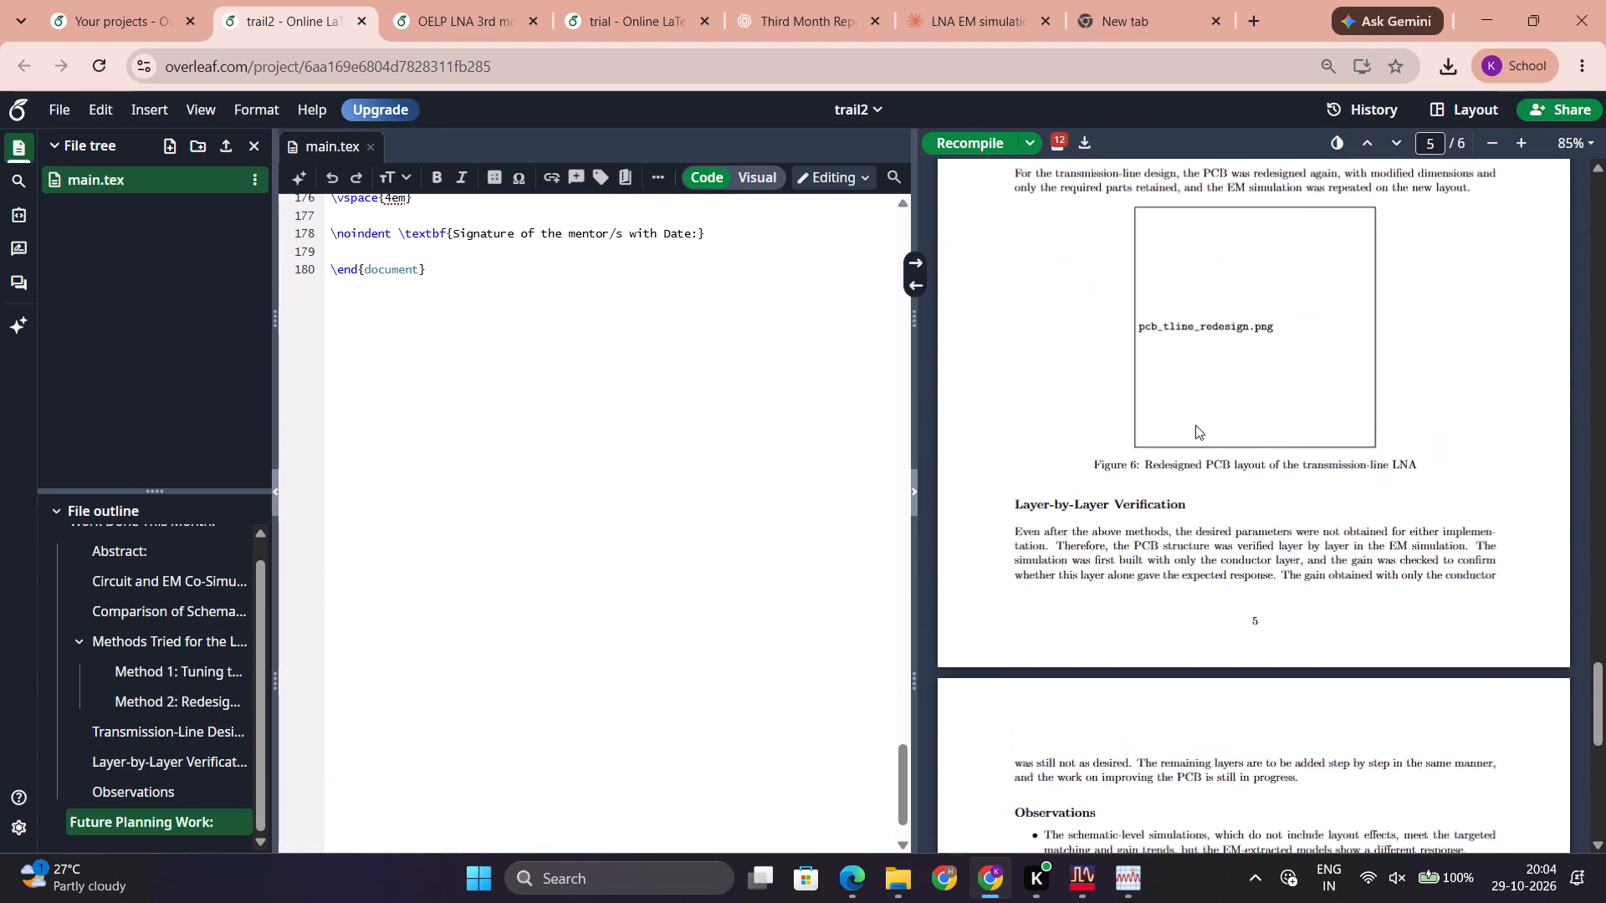
scroll(1195, 429, "down", 5)
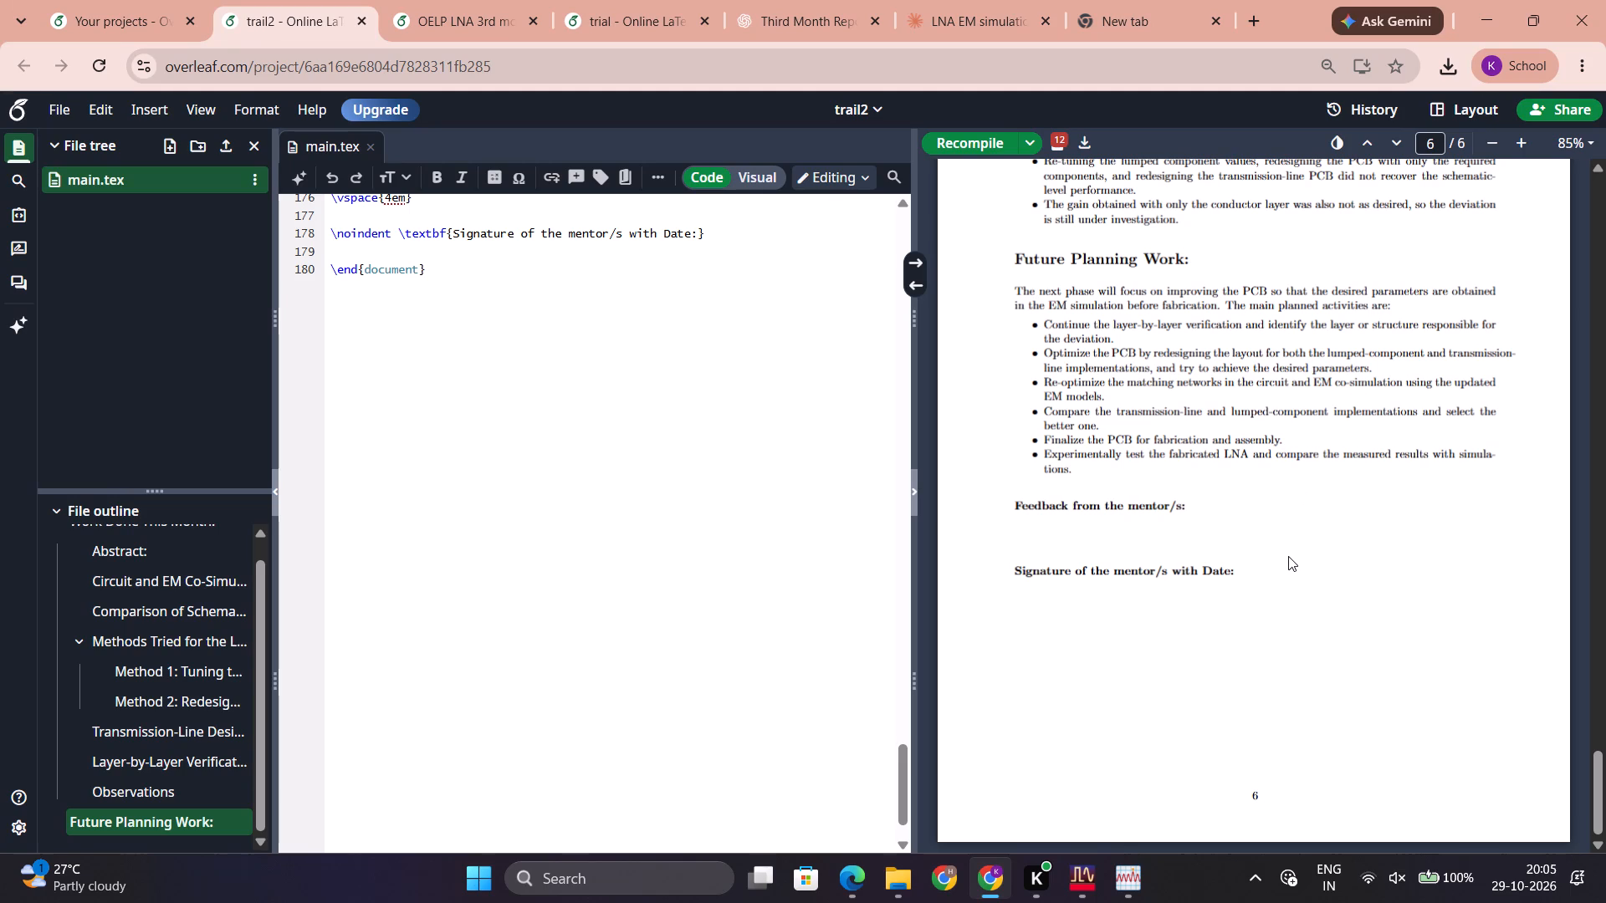
scroll(1133, 479, "up", 4)
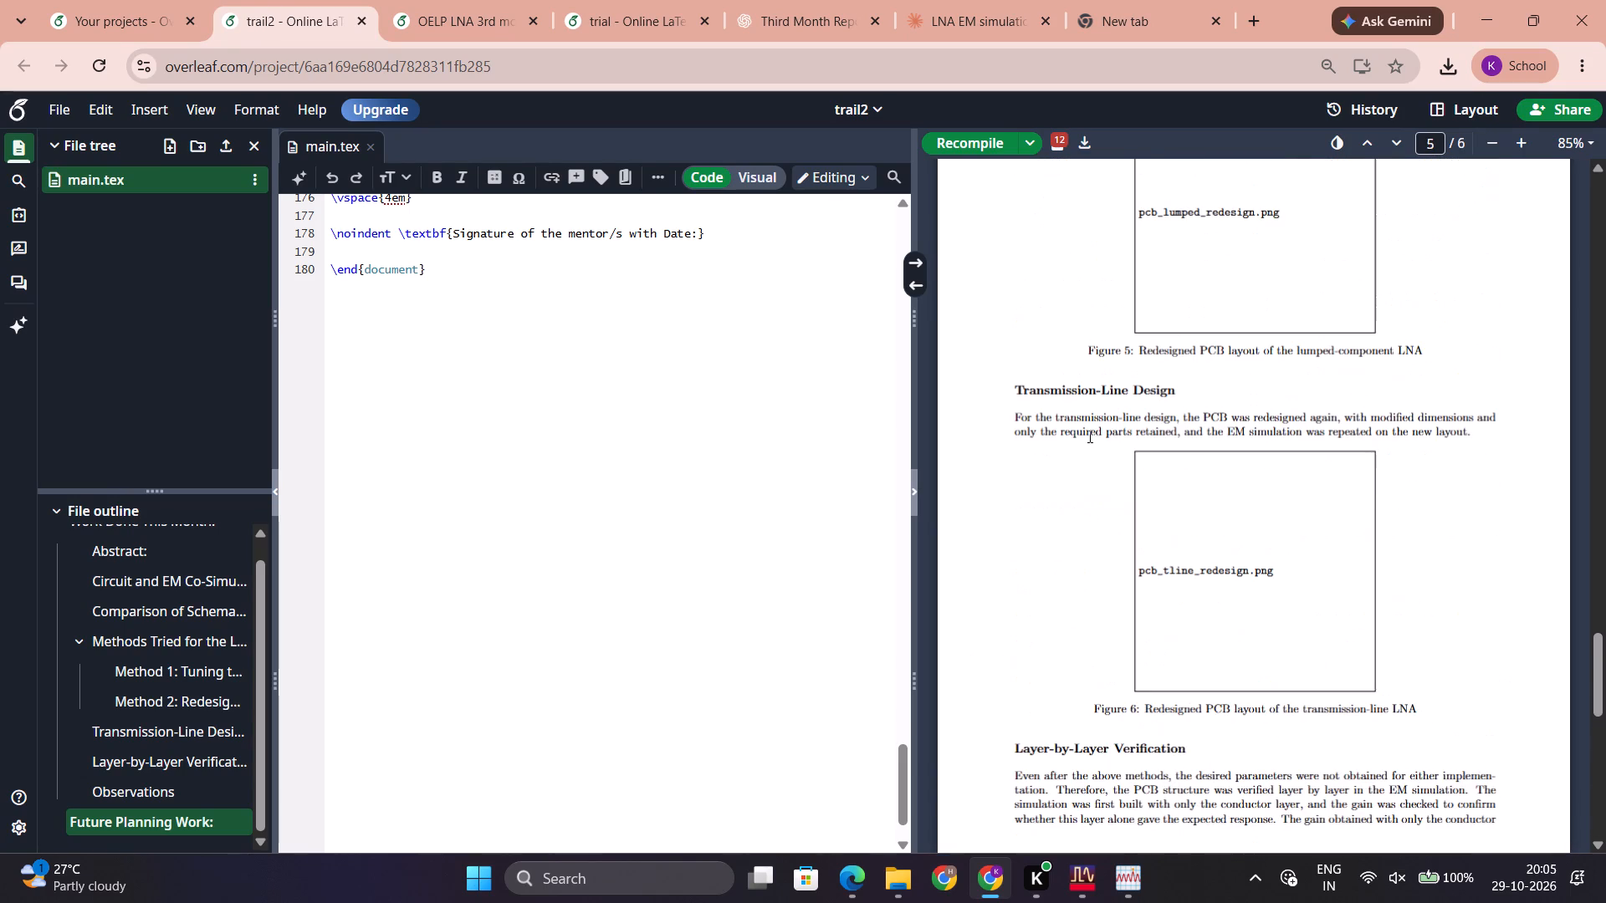
scroll(1088, 436, "up", 4)
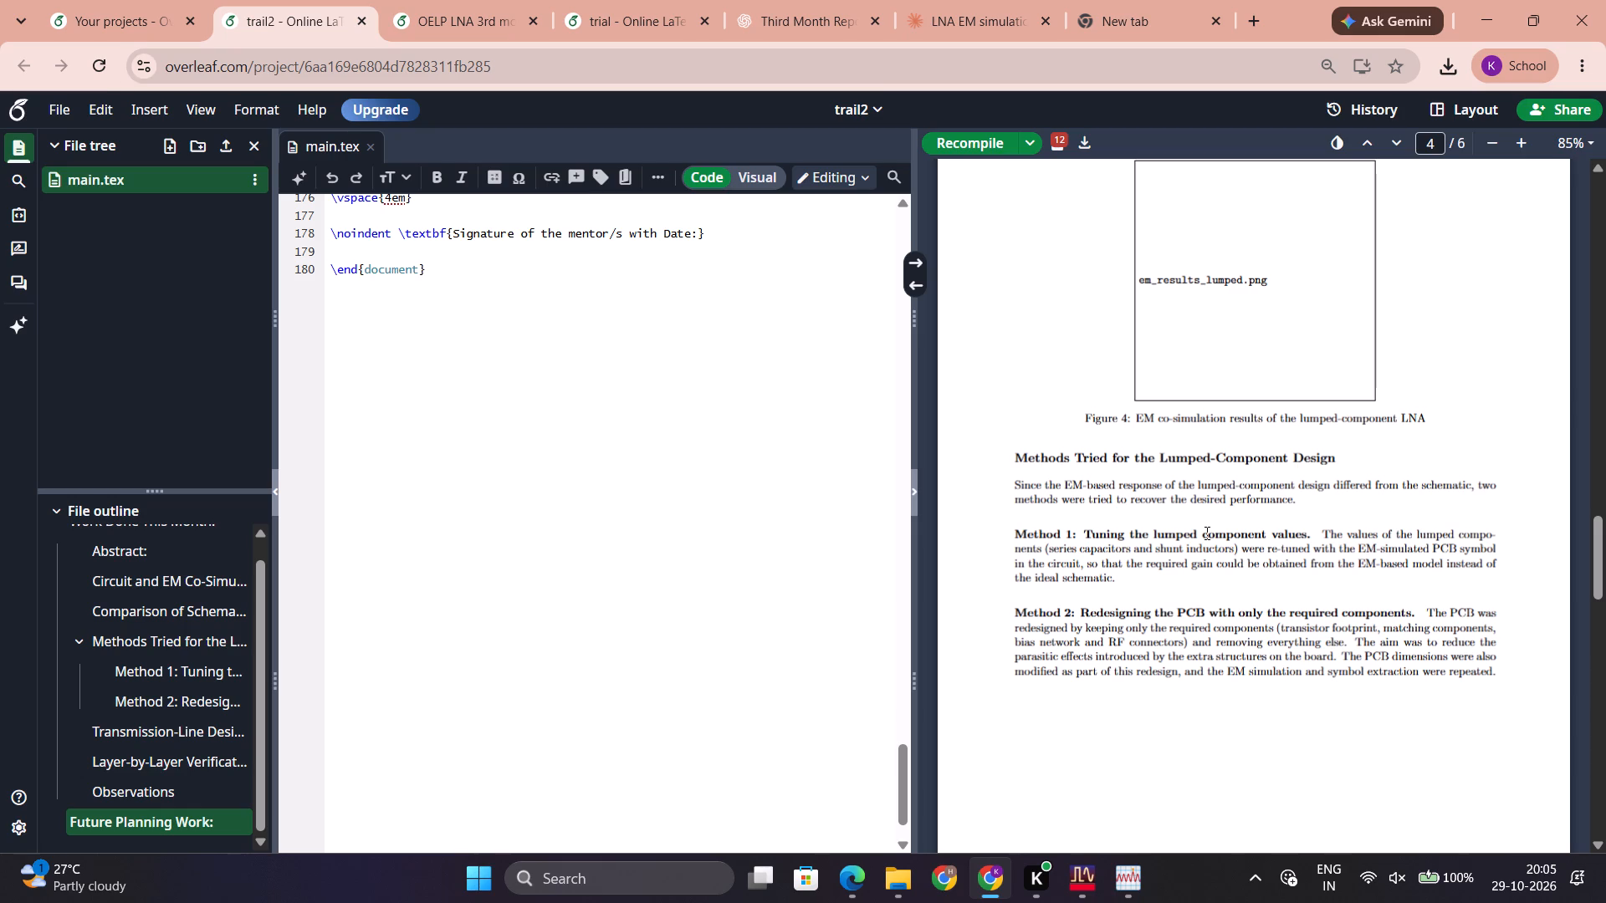
Skim the whole recompiled trail2 report to examine figure placement, page breaks and the opening abstract and co-simulation text.
scroll(1204, 533, "up", 5)
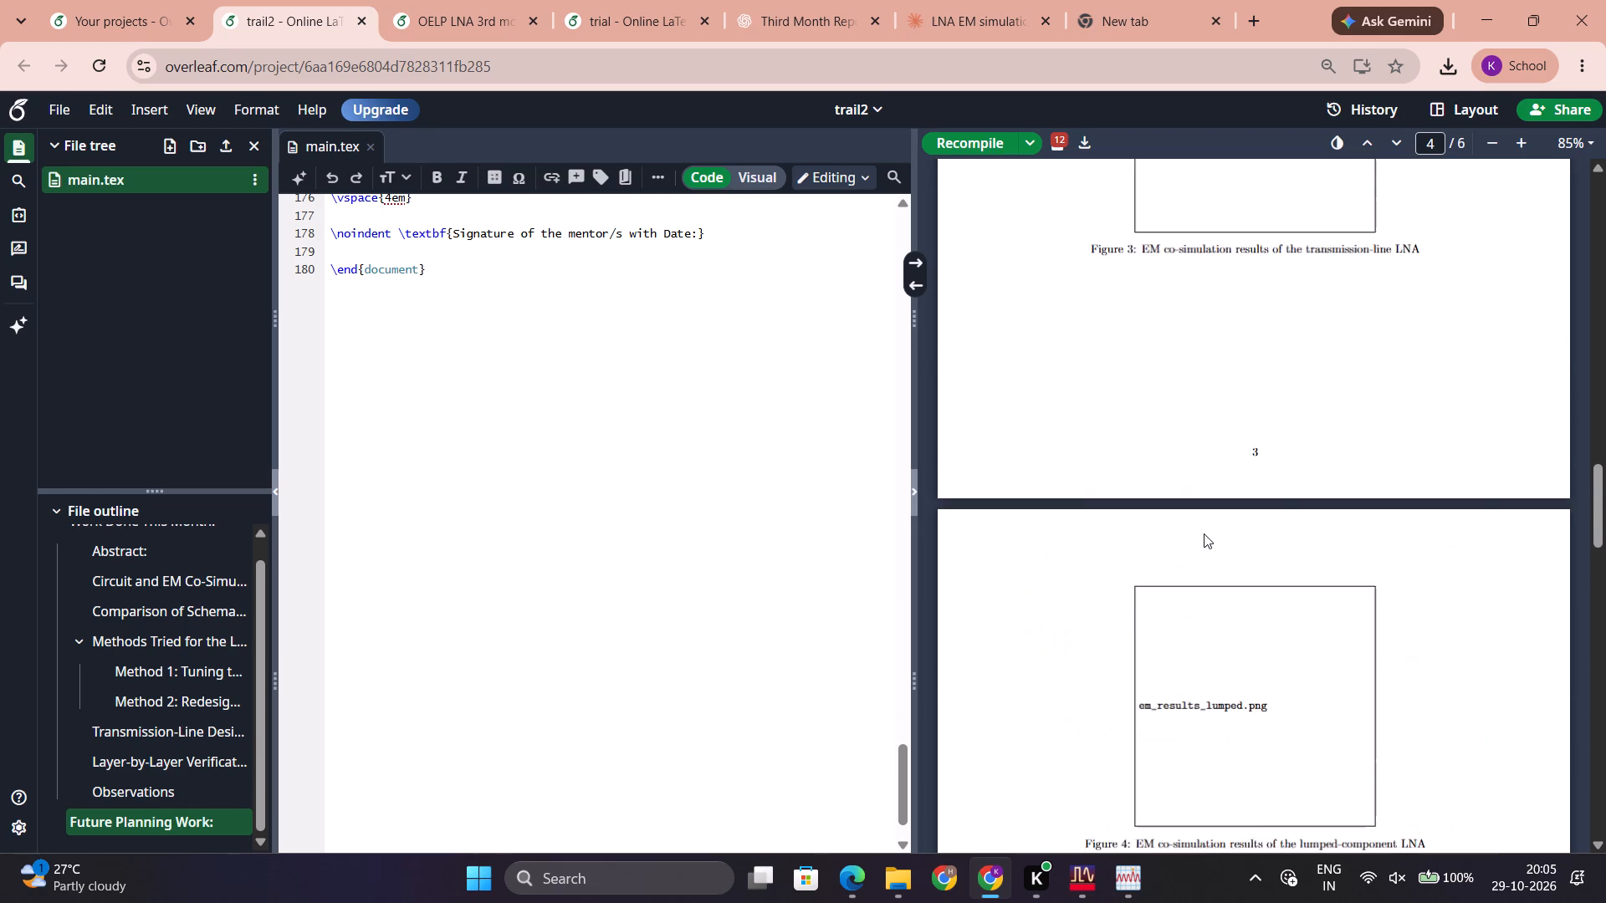
scroll(1204, 533, "up", 8)
scroll(1204, 533, "down", 16)
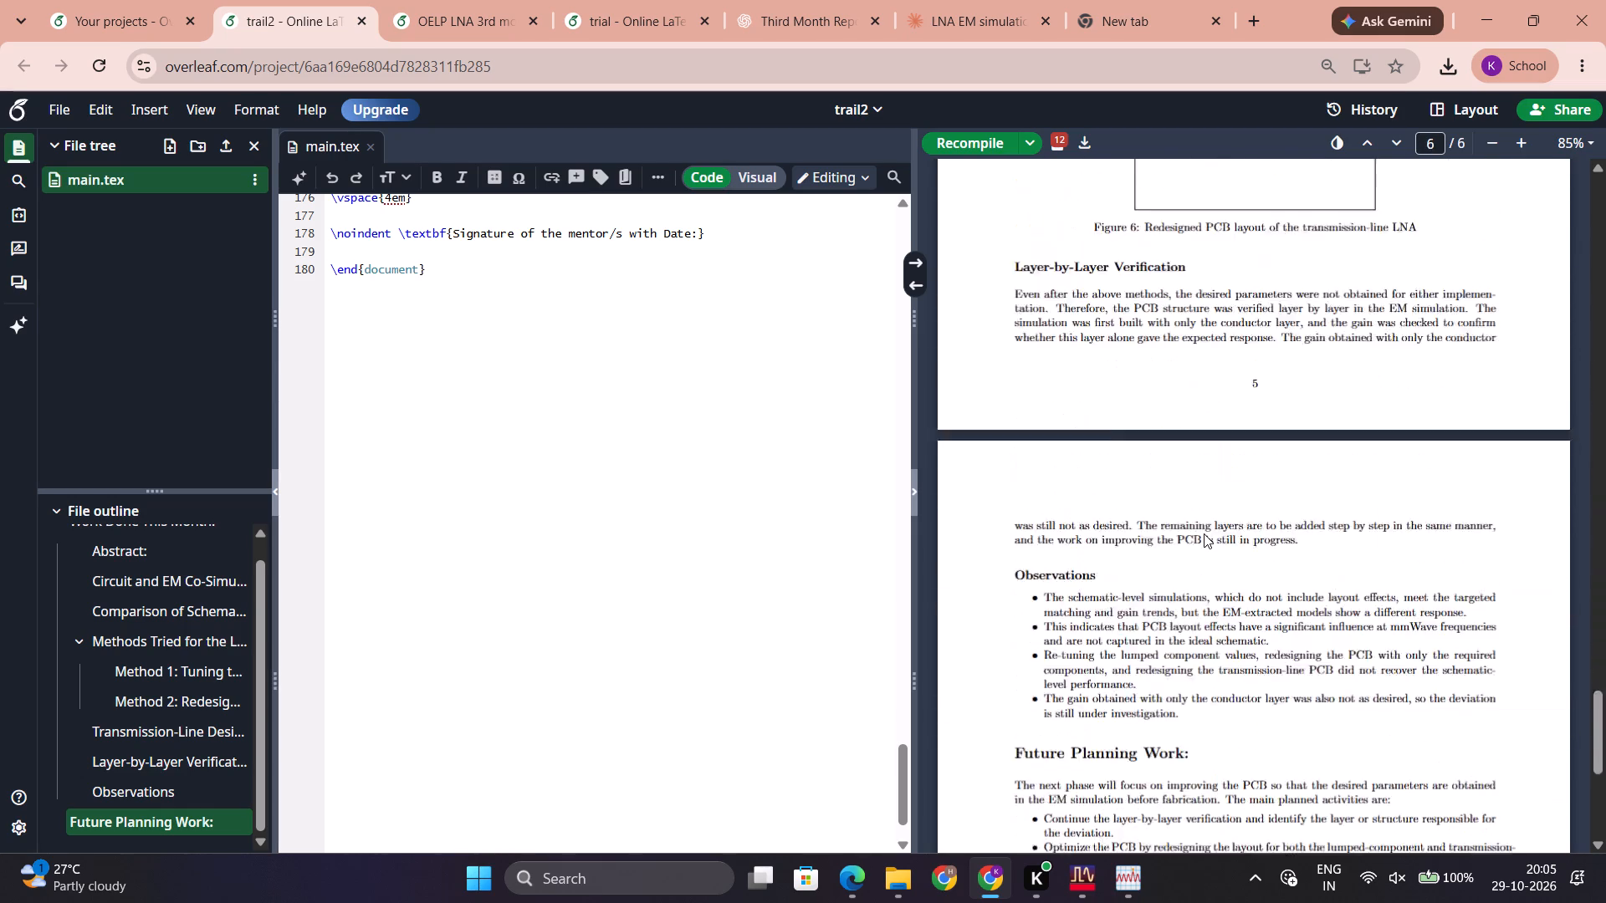
scroll(1204, 533, "down", 1)
scroll(1204, 533, "up", 20)
scroll(1204, 533, "up", 8)
scroll(1204, 533, "down", 8)
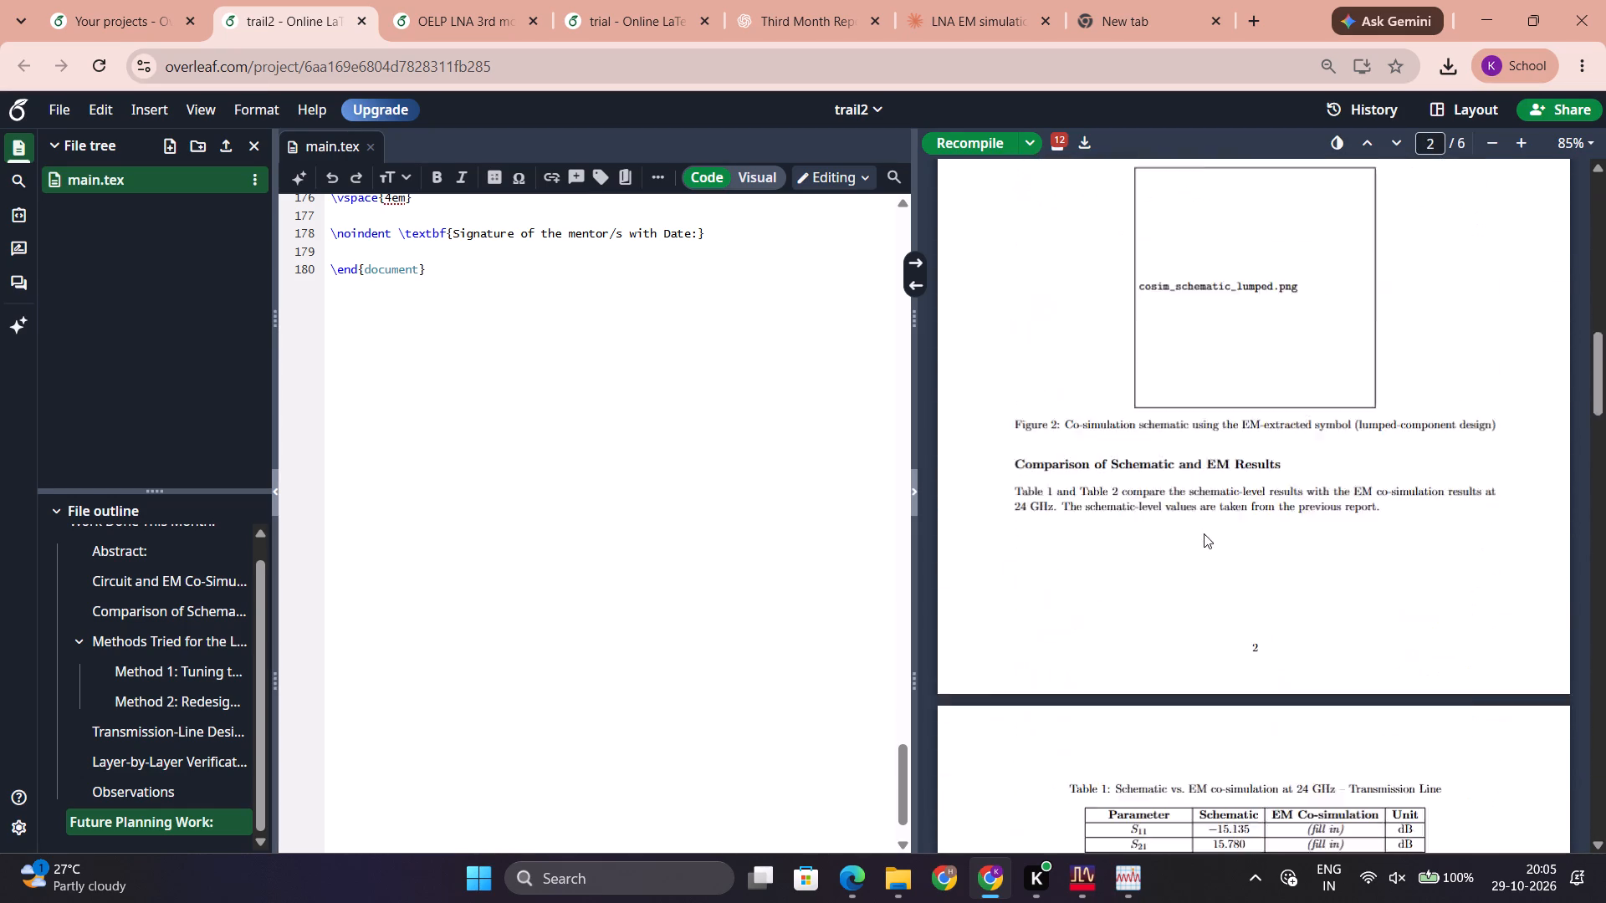
scroll(1204, 533, "down", 13)
scroll(1204, 533, "up", 11)
scroll(1204, 533, "up", 10)
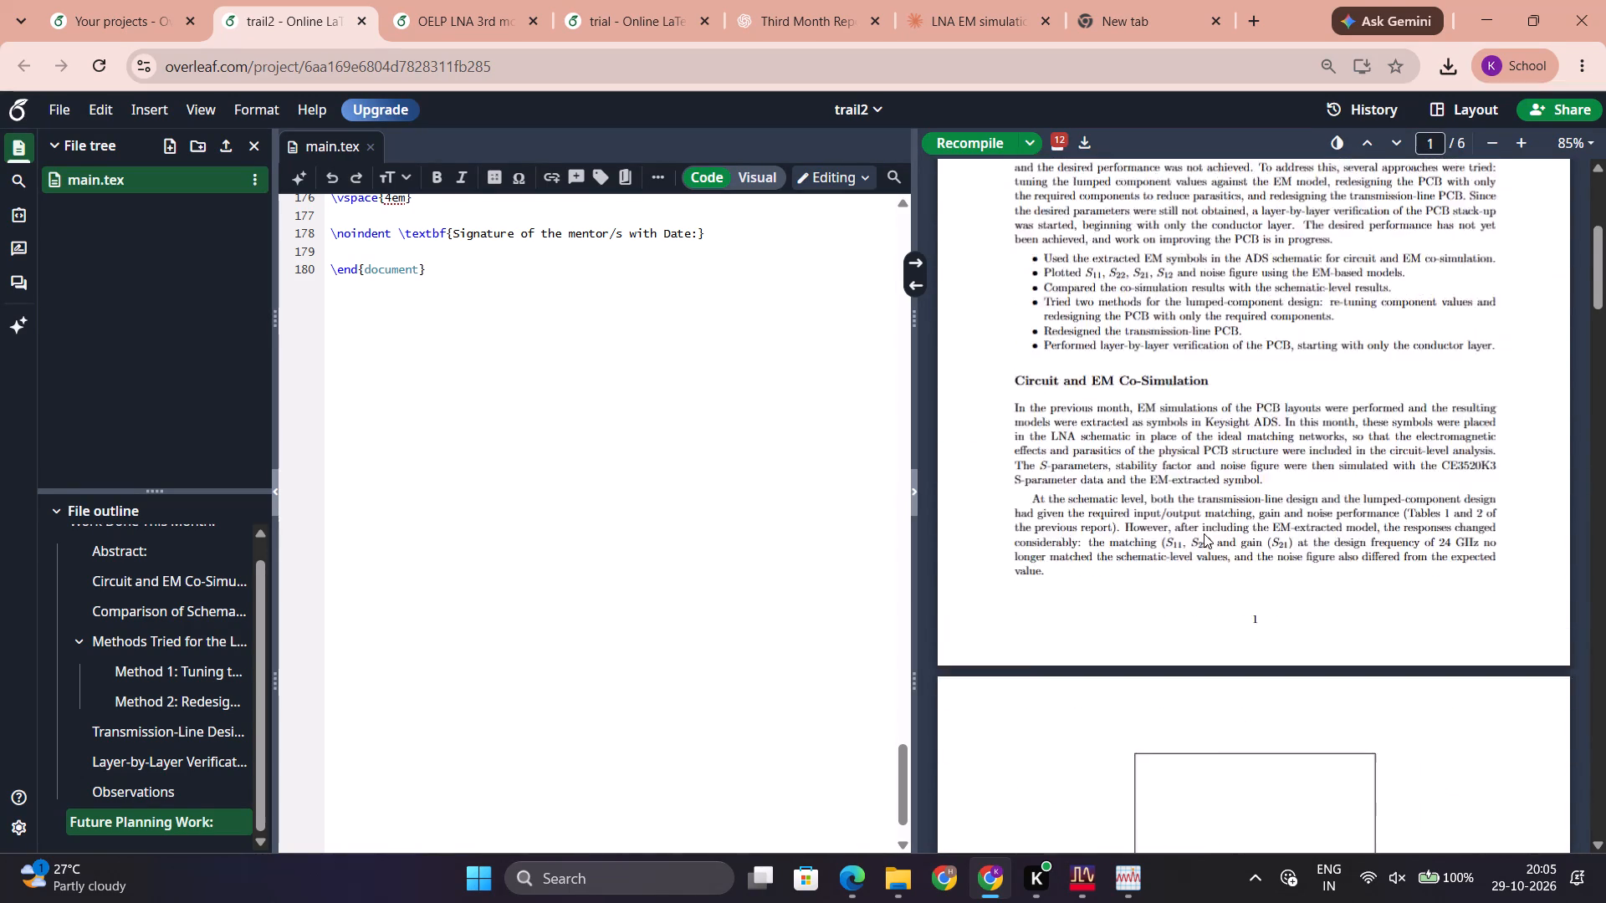
scroll(1204, 533, "down", 11)
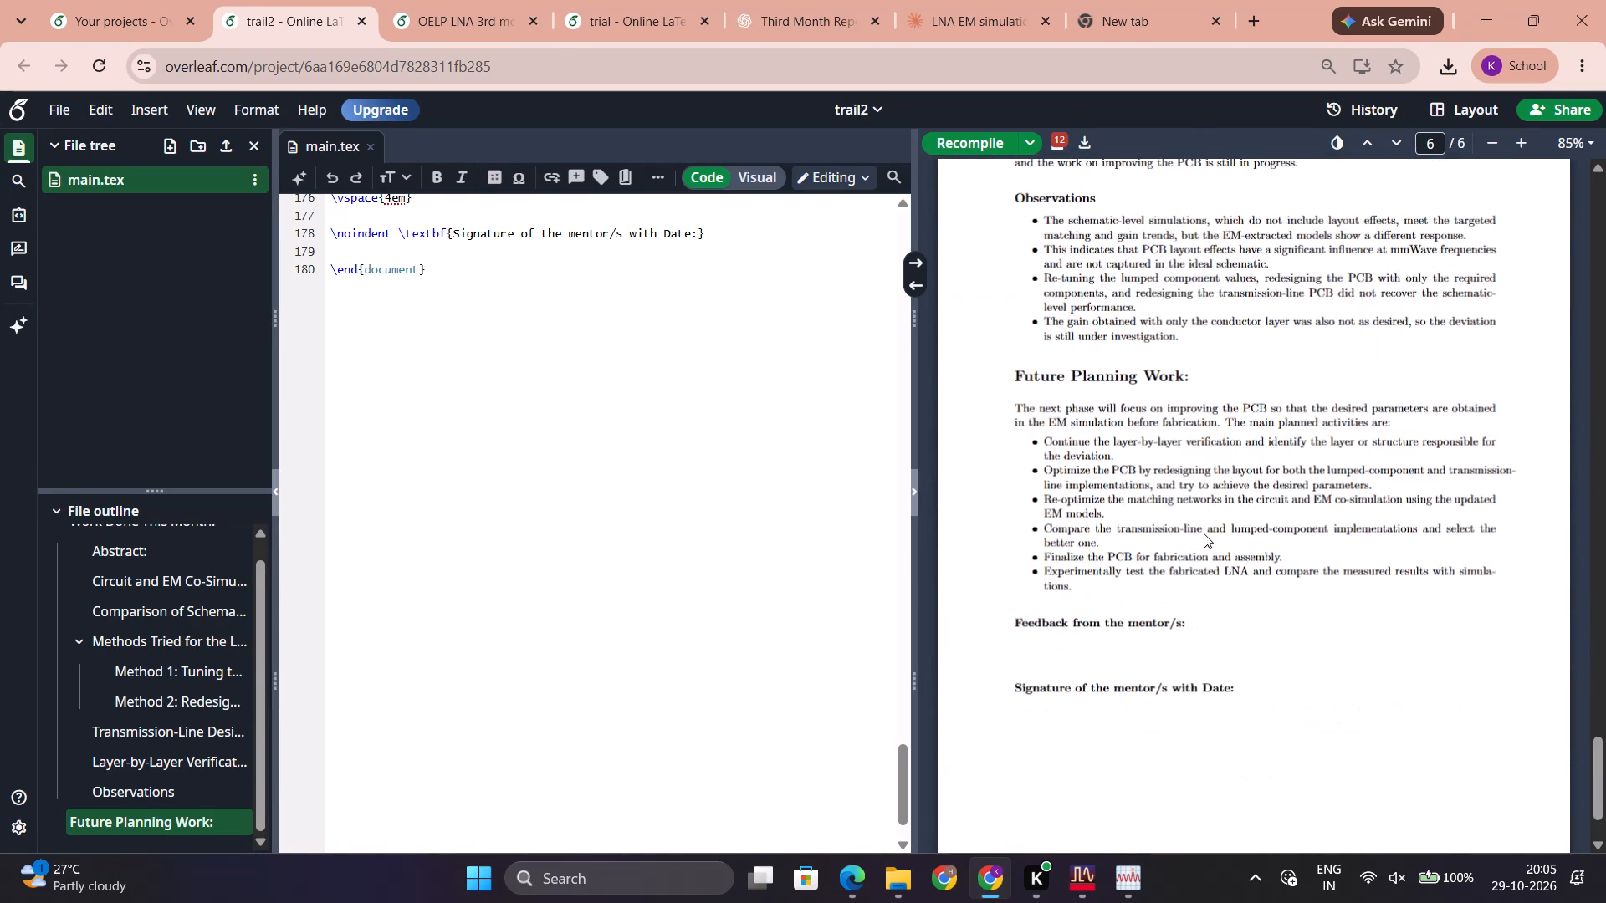
scroll(1204, 533, "up", 20)
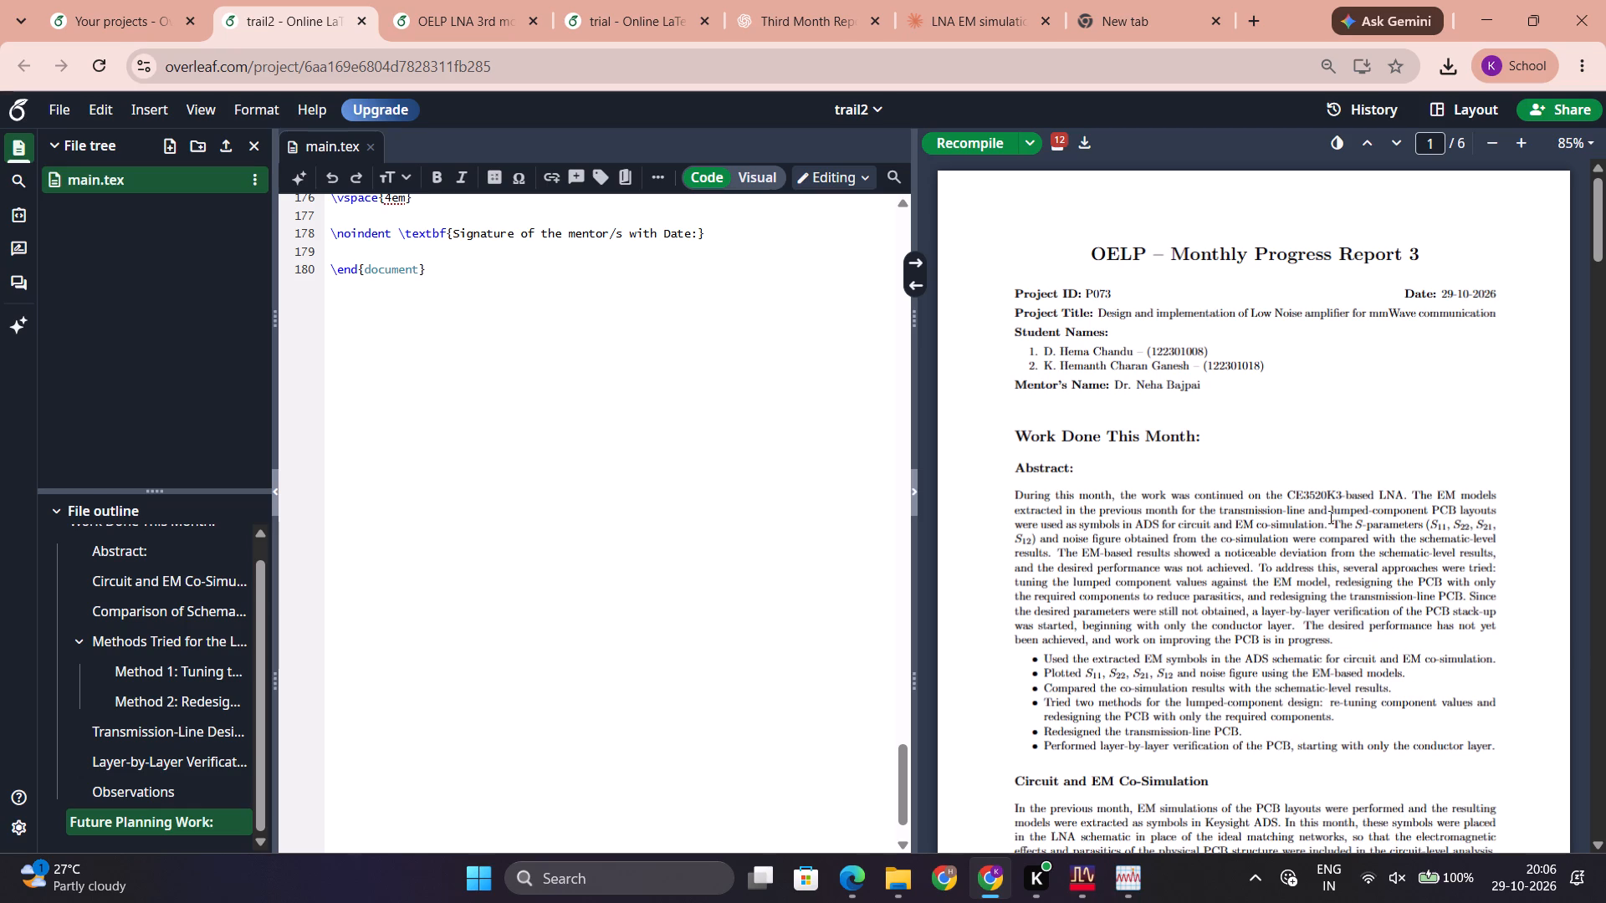
scroll(1312, 567, "down", 2)
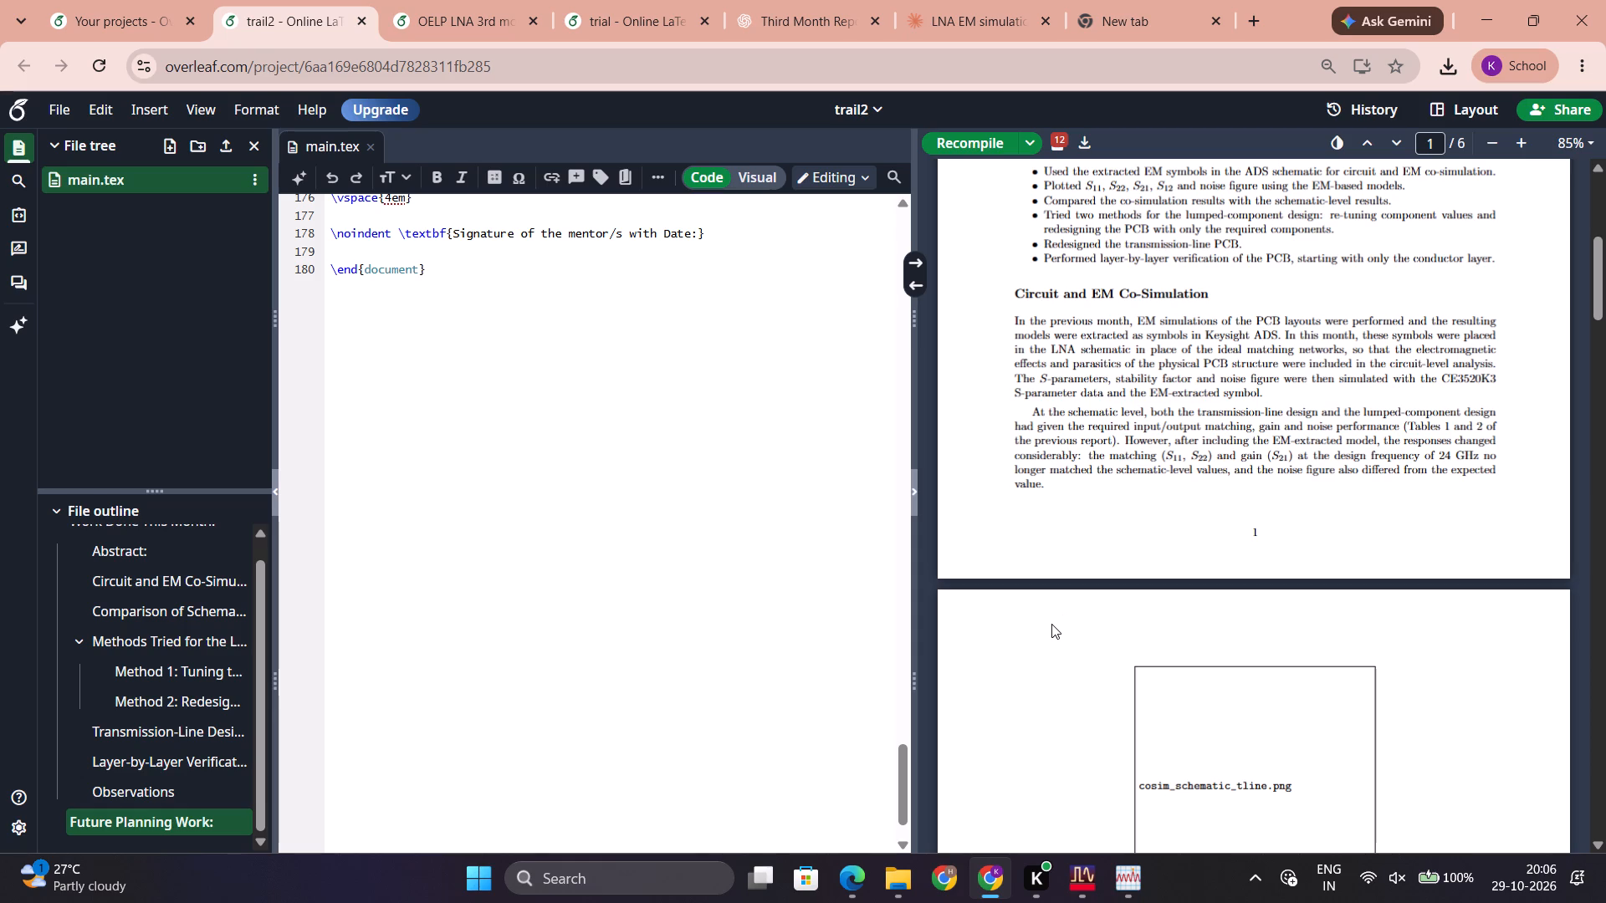
Save and recompile trail2, and look over the report from the first page to the lumped-component methods section.
key("ctrl+s")
scroll(1133, 365, "down", 1)
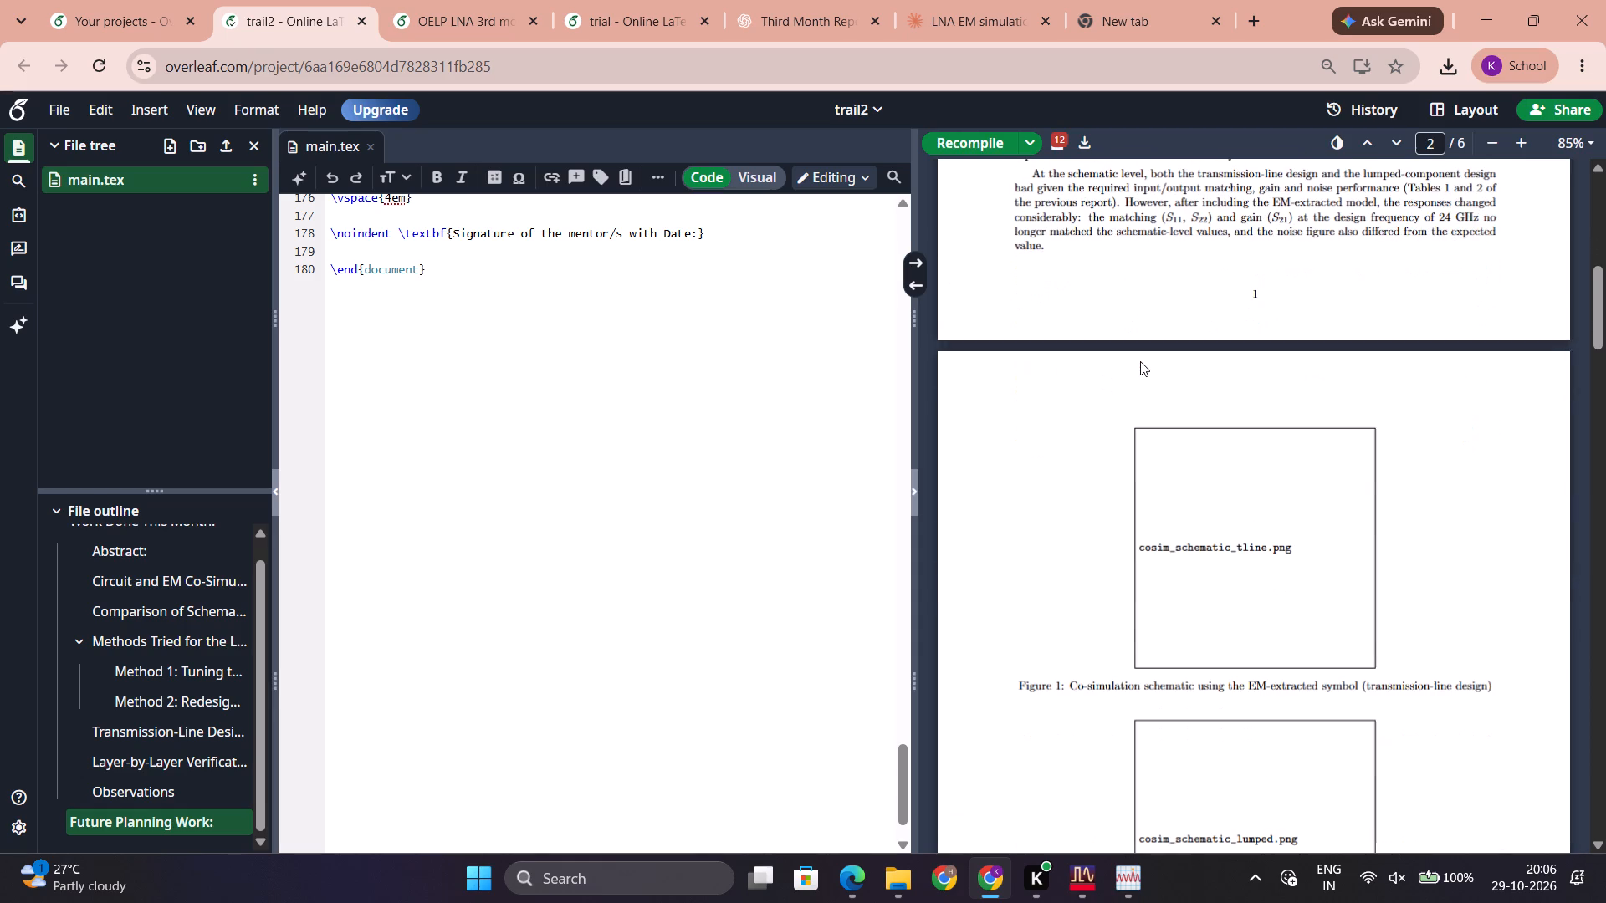
scroll(1232, 332, "up", 3)
scroll(1215, 394, "down", 3)
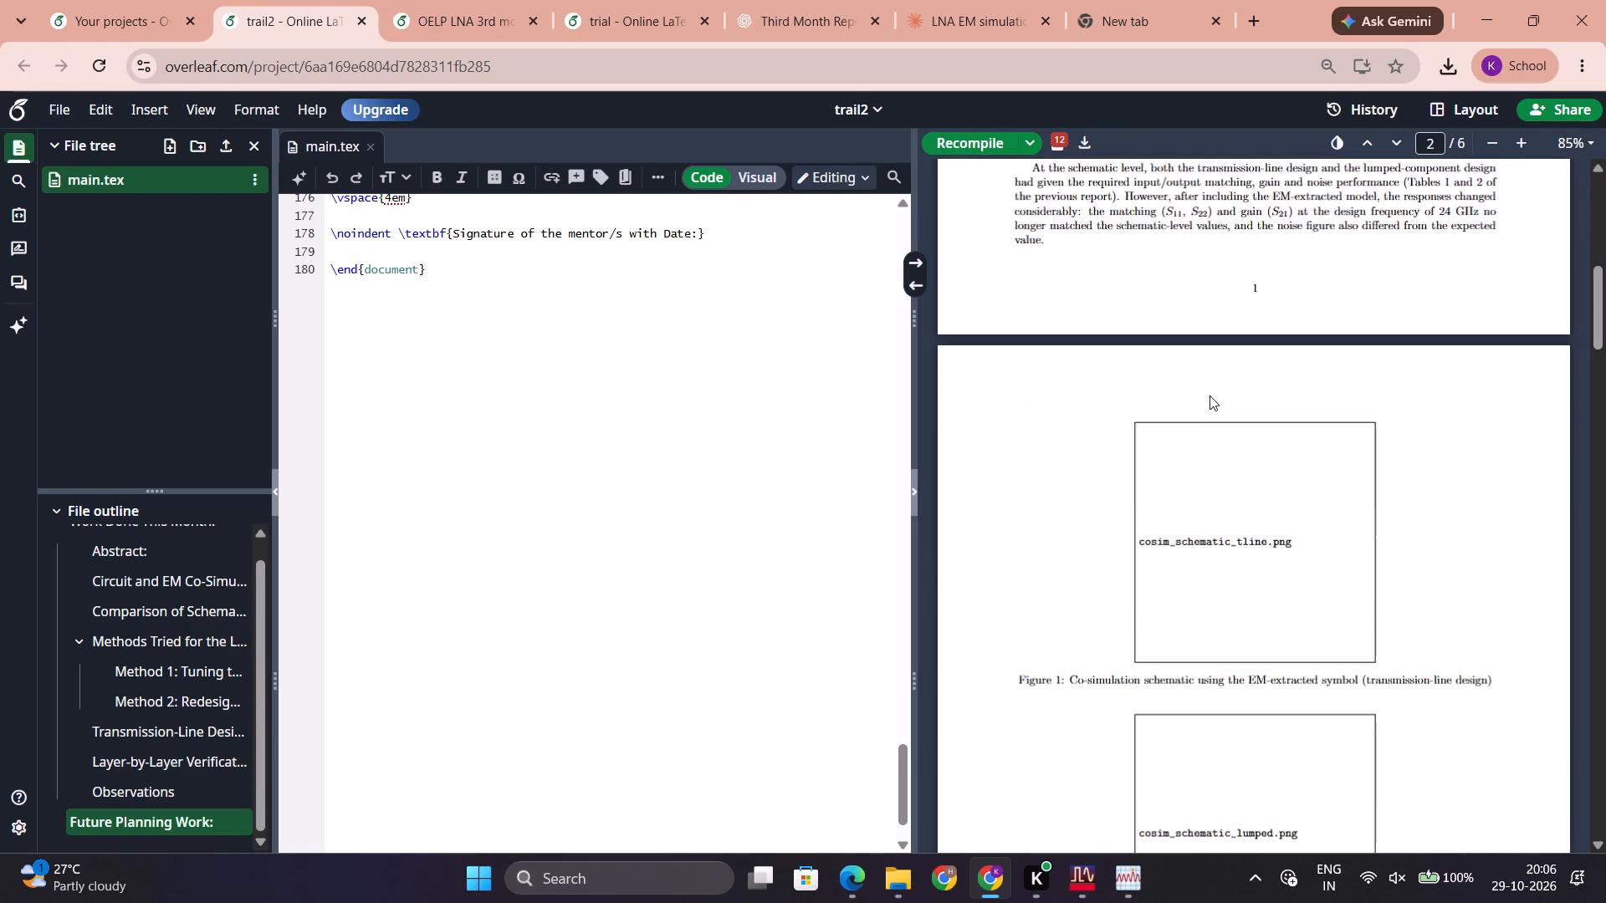
scroll(1210, 395, "down", 11)
scroll(1189, 413, "up", 2)
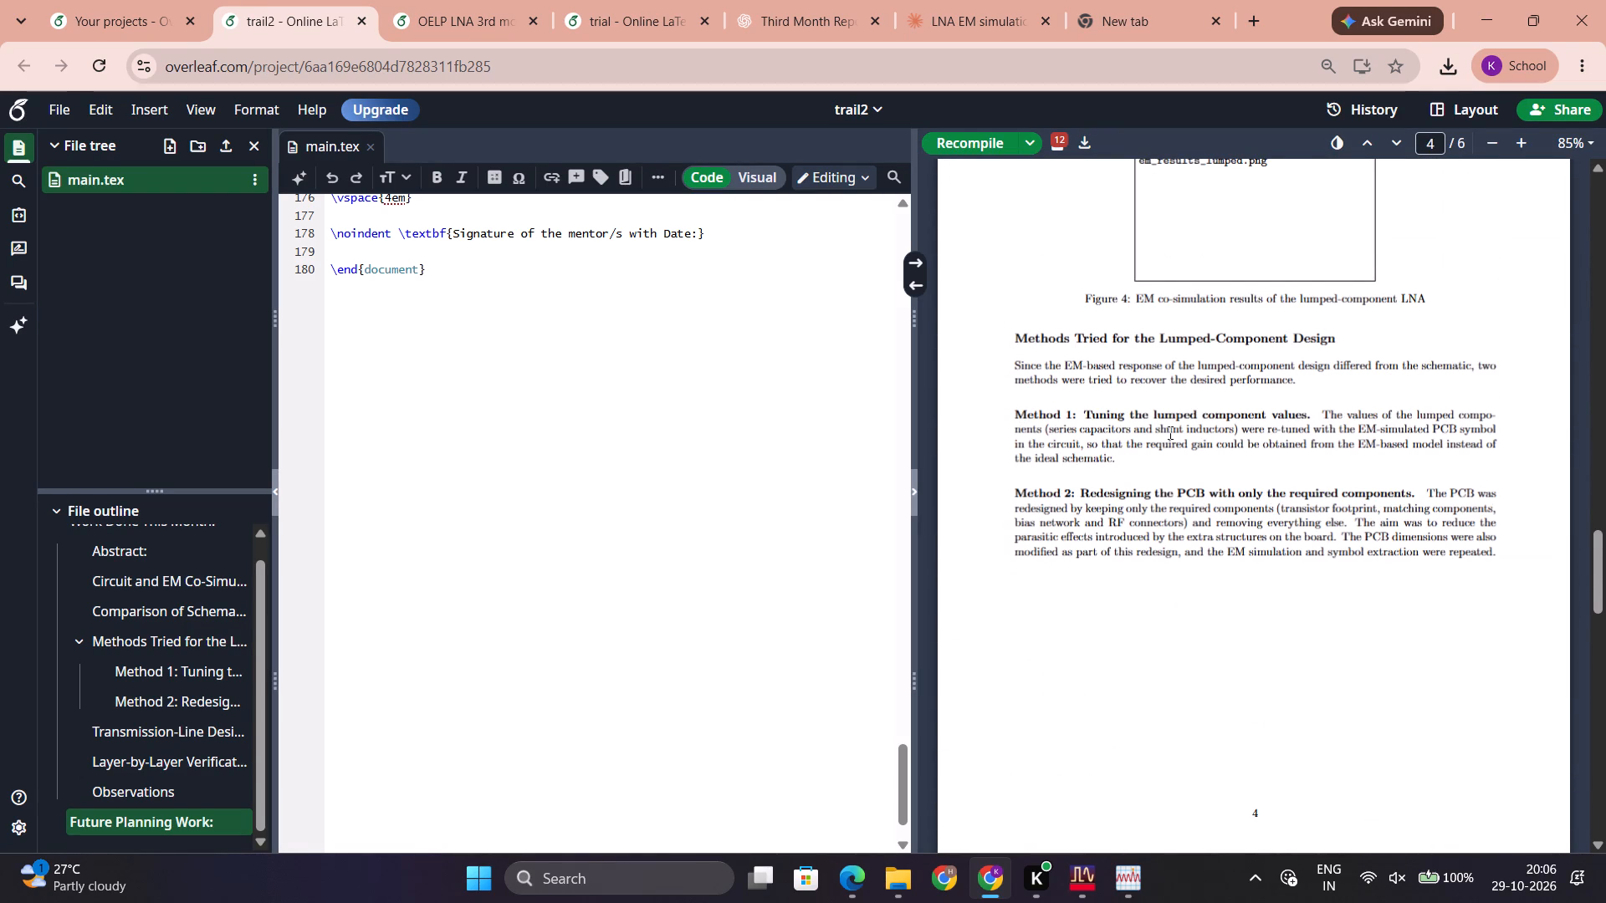
Review the methods text, redesigned PCB figure placeholders, layer-by-layer verification, observations and future planning sections, and return to the report's first page.
scroll(1244, 443, "down", 3)
scroll(1244, 443, "up", 1)
scroll(1244, 443, "down", 1)
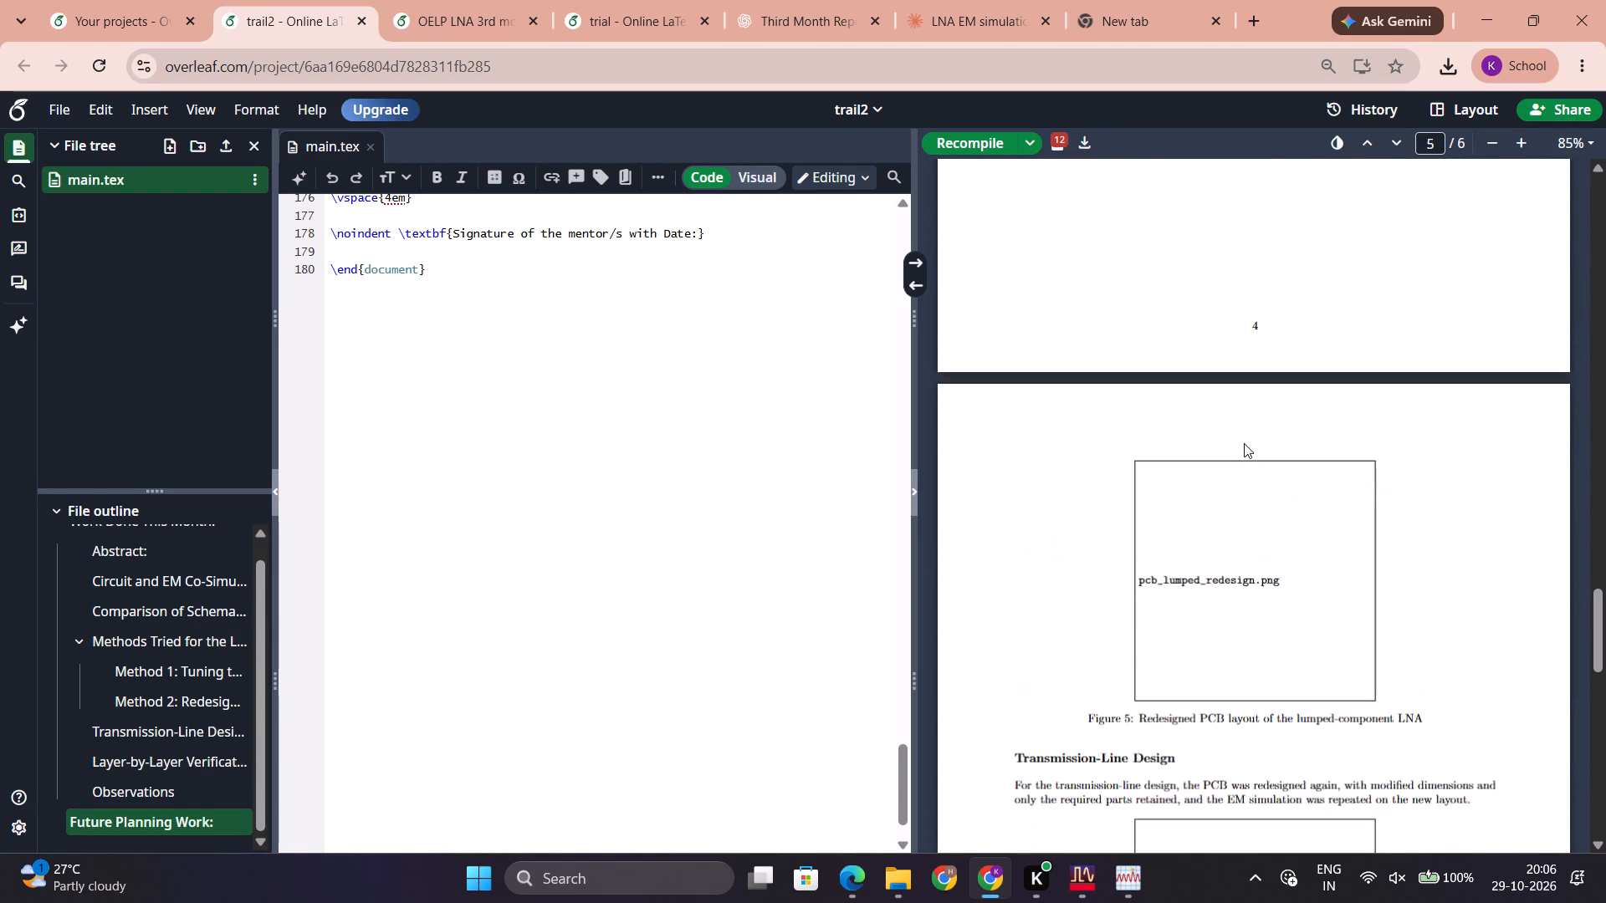
scroll(1244, 443, "up", 3)
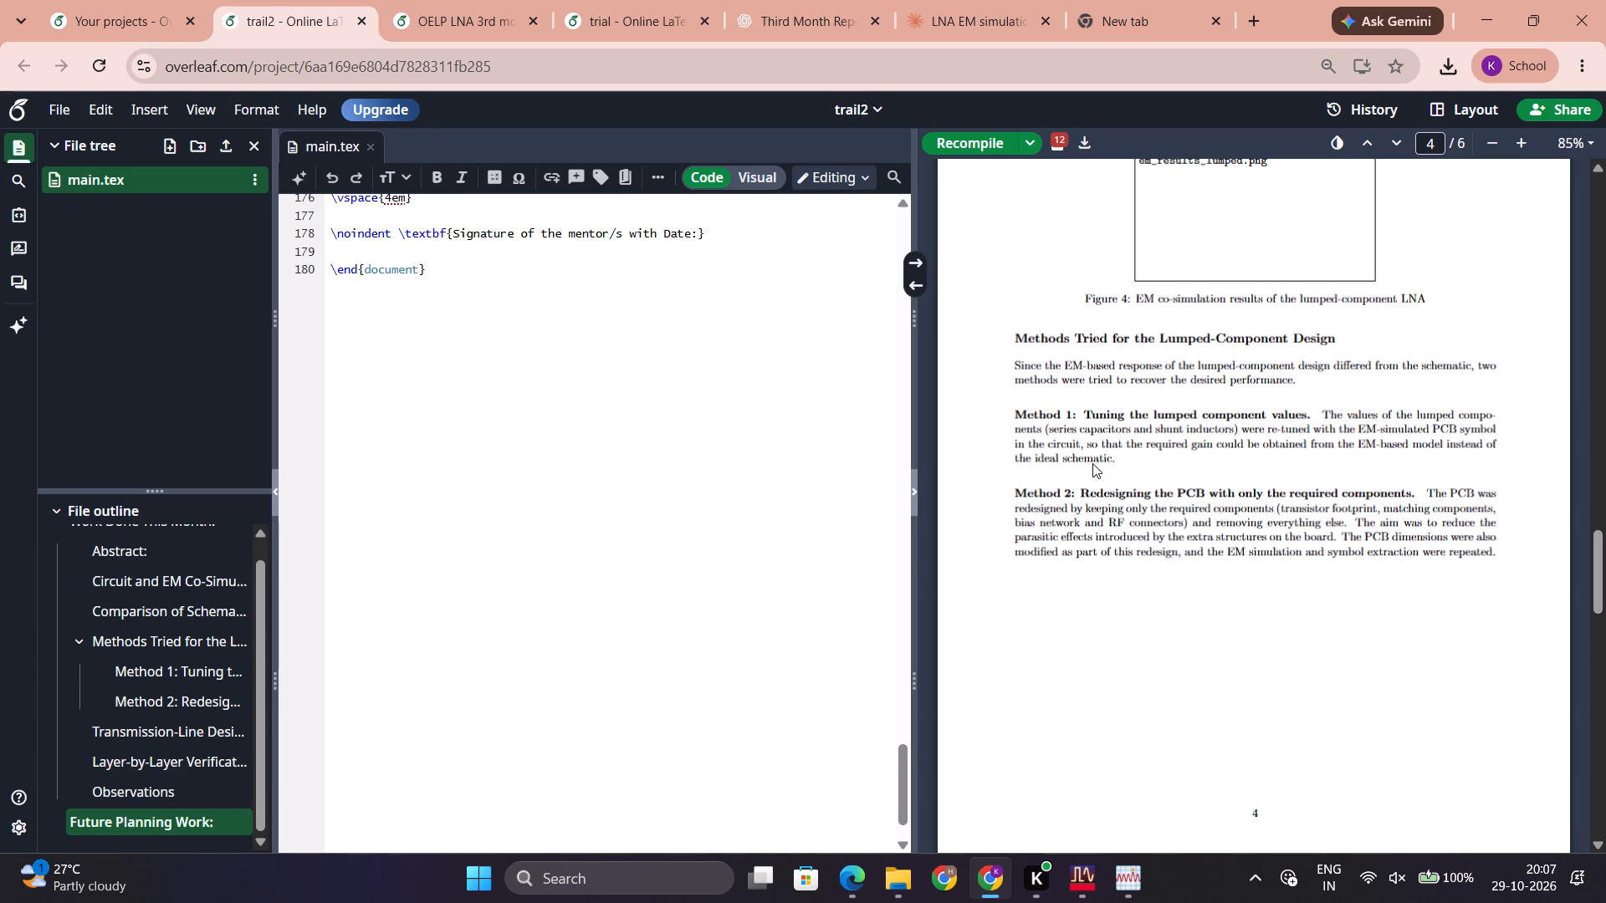
scroll(1261, 508, "down", 2)
scroll(1260, 507, "up", 1)
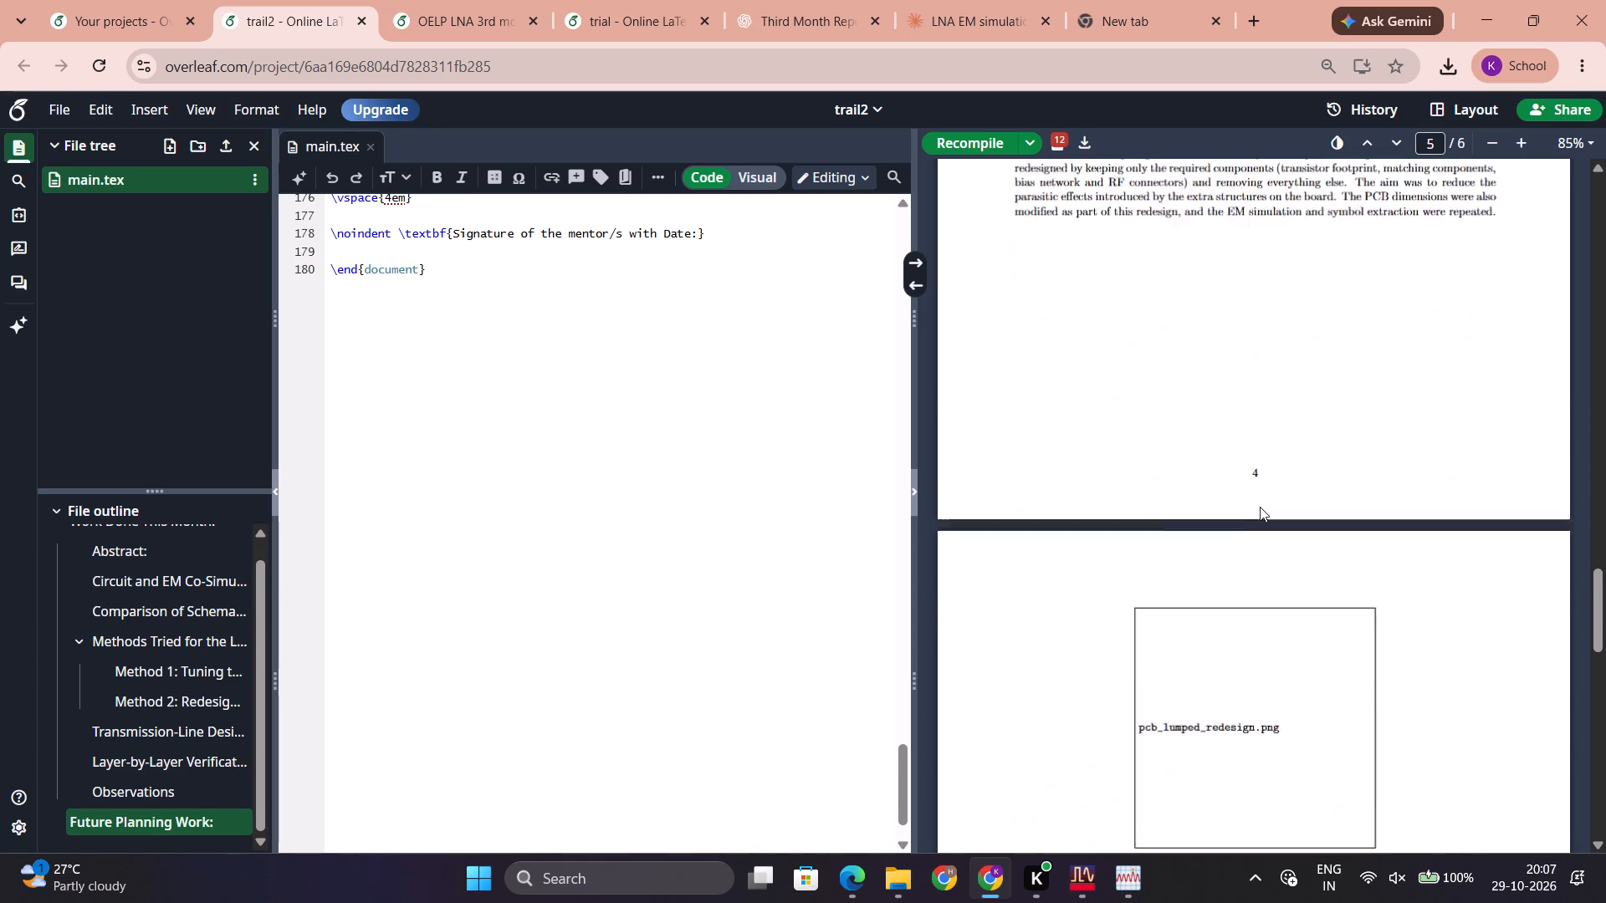
scroll(1215, 412, "up", 1)
scroll(1170, 382, "down", 3)
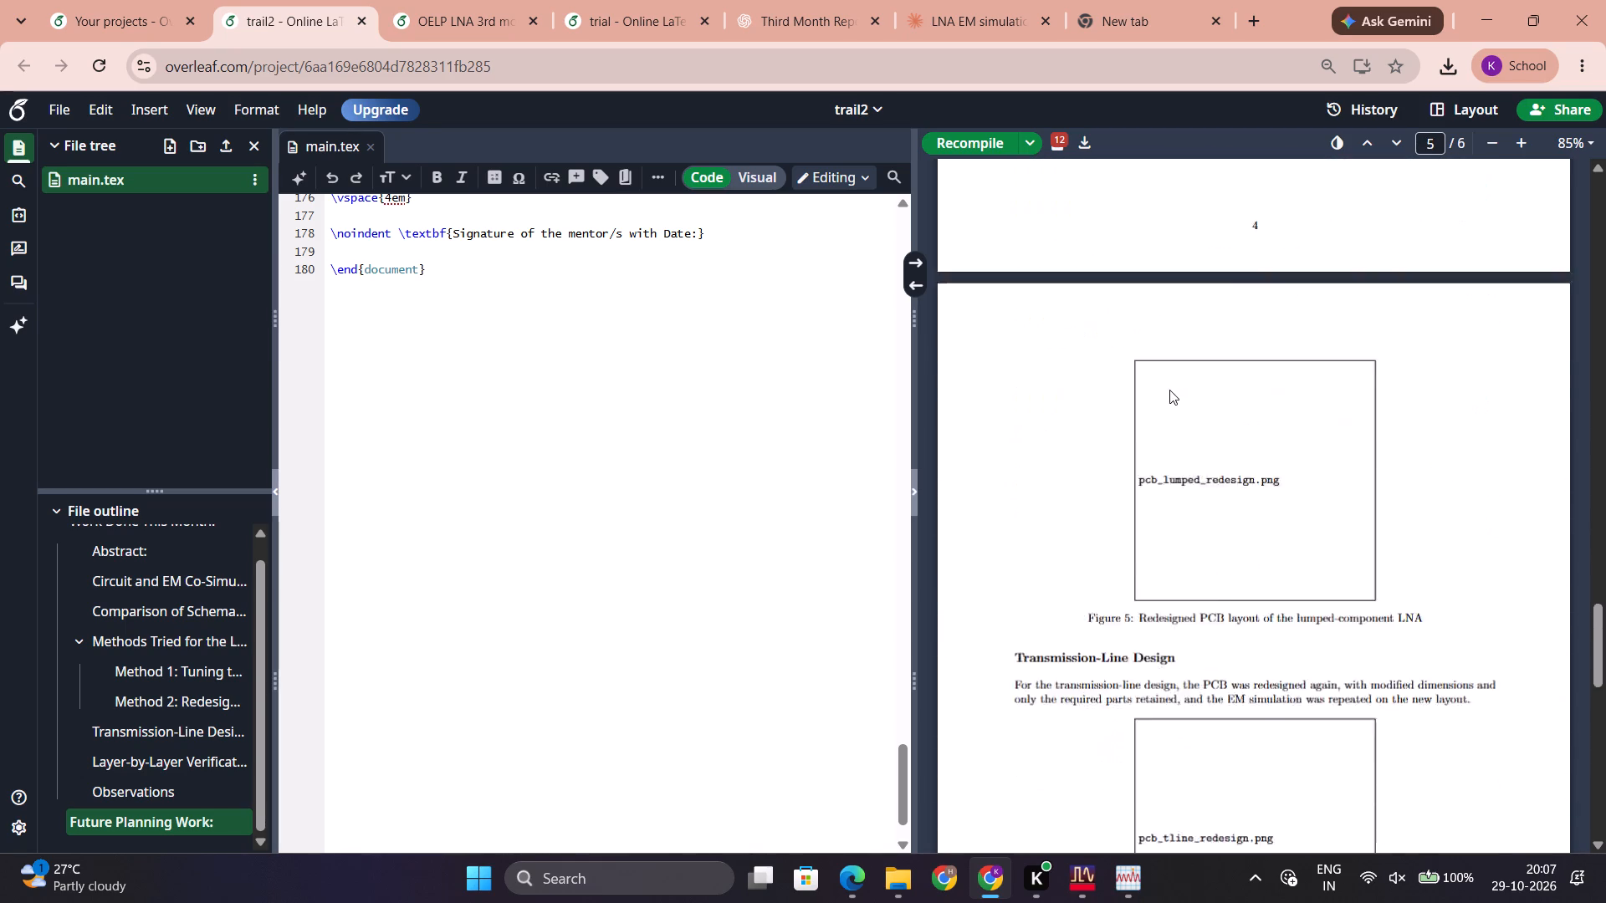
scroll(1144, 488, "down", 2)
scroll(1138, 495, "up", 2)
scroll(1131, 485, "down", 3)
scroll(1179, 480, "up", 2)
scroll(1179, 480, "down", 1)
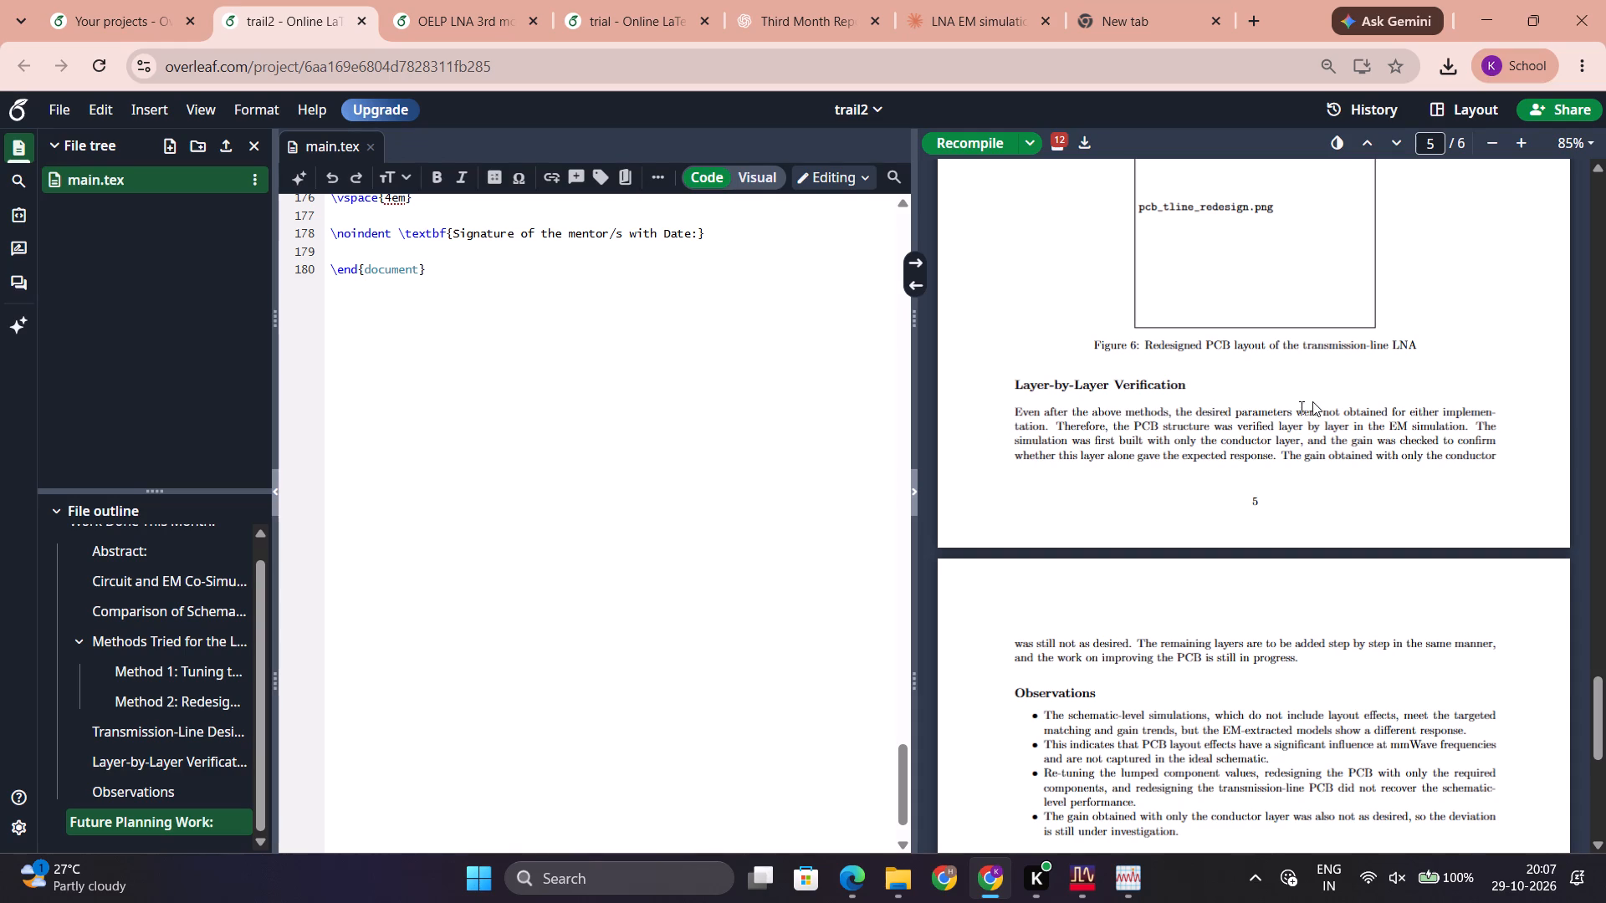
scroll(1286, 490, "down", 2)
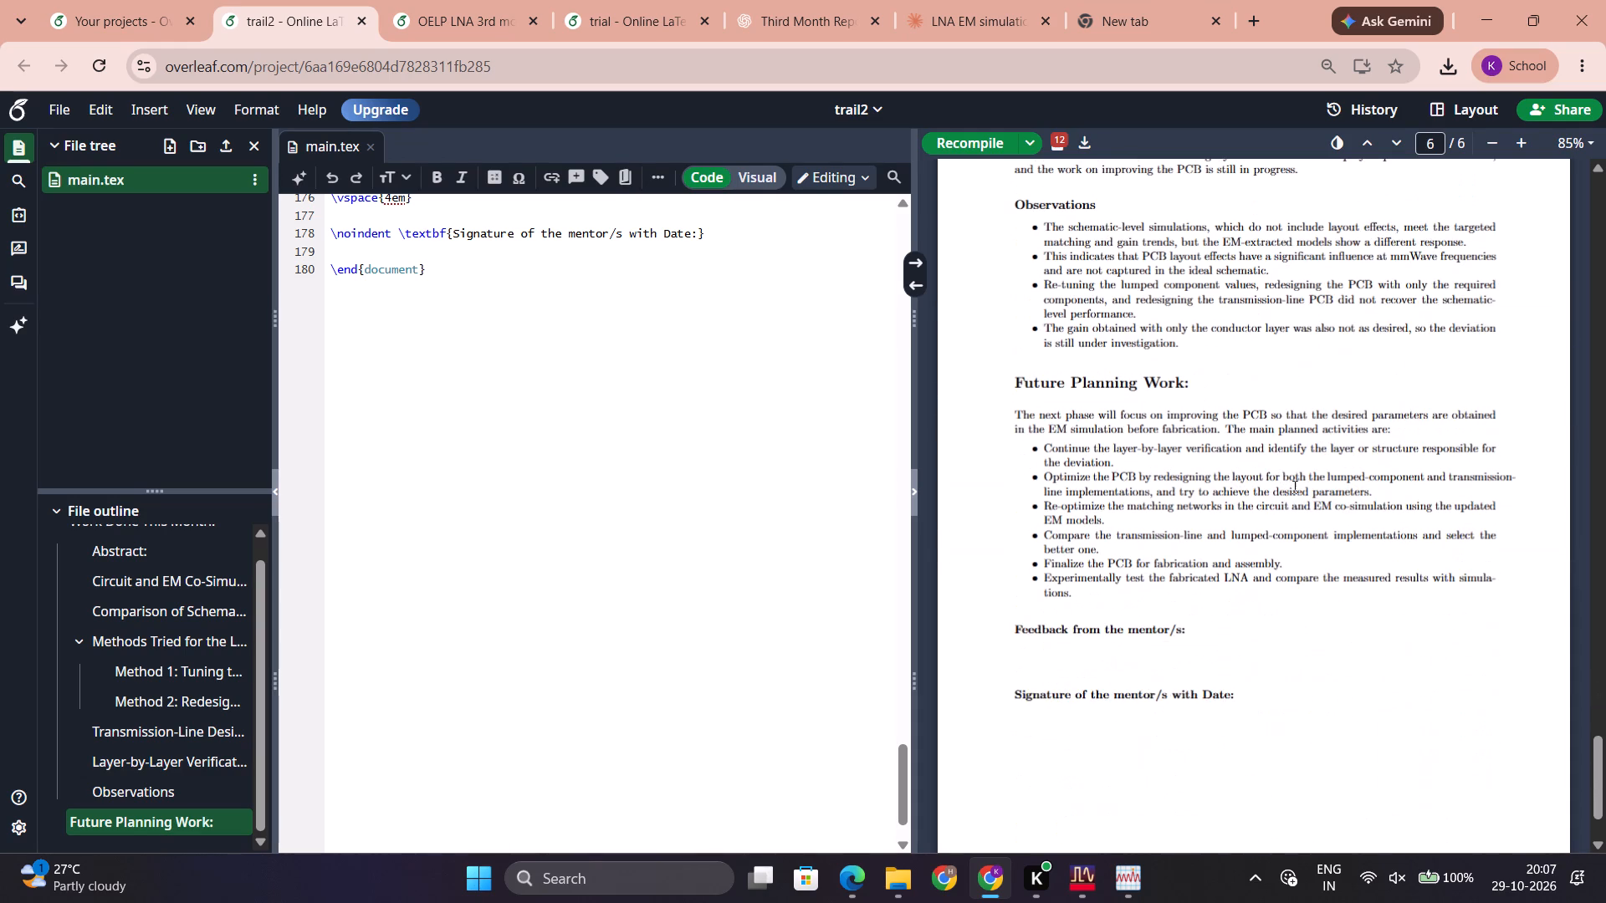
scroll(1294, 487, "down", 2)
scroll(1290, 495, "up", 6)
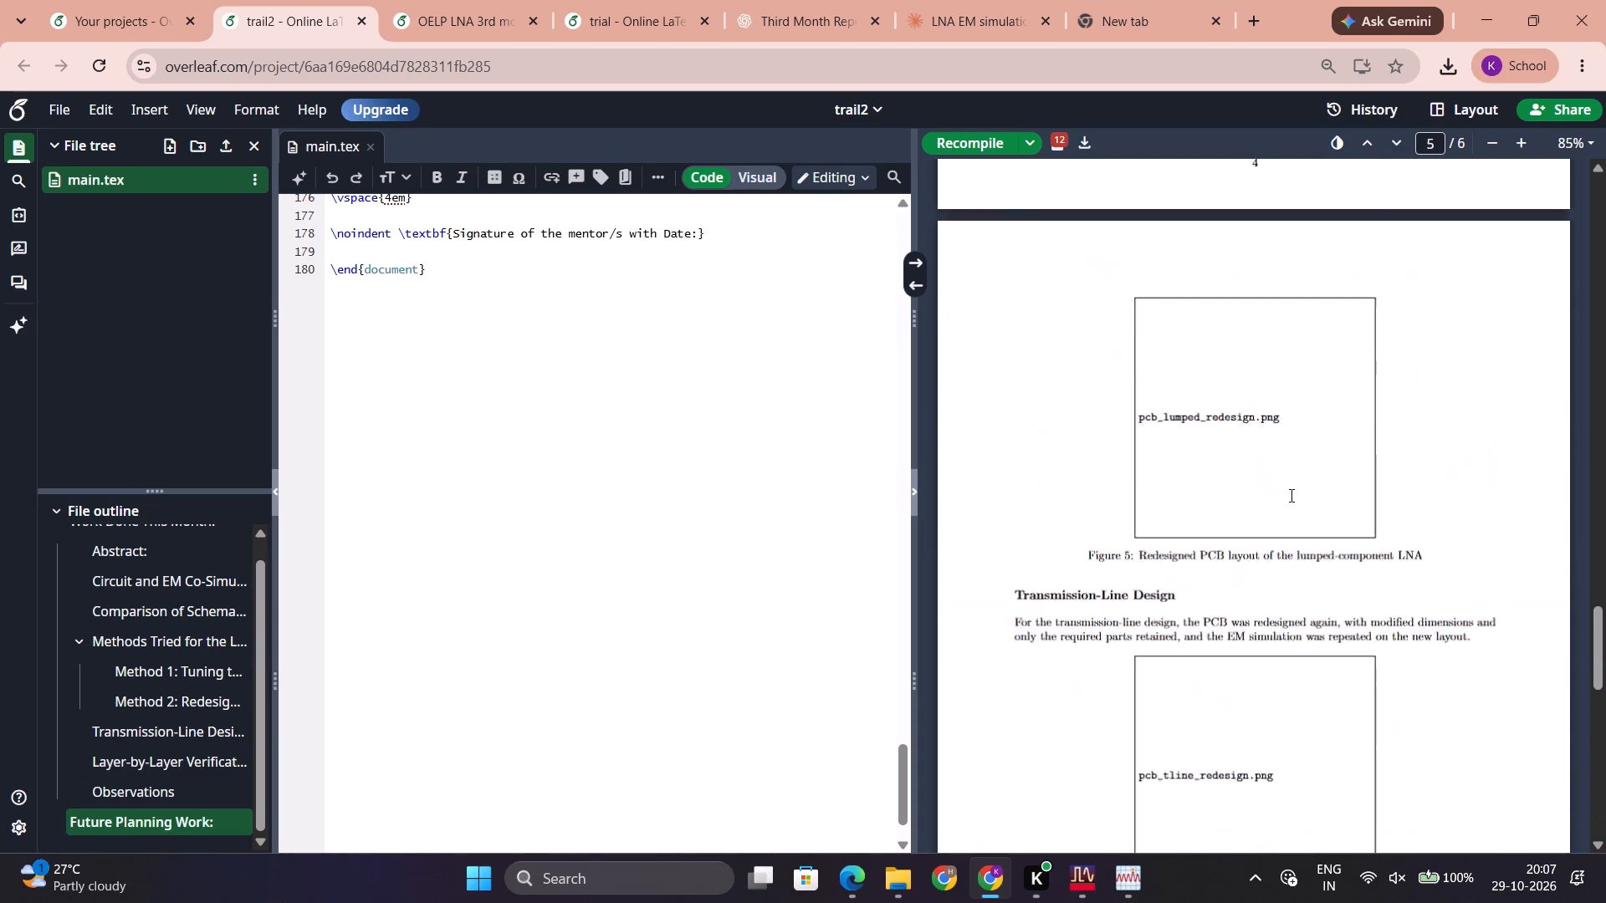
scroll(1290, 495, "up", 18)
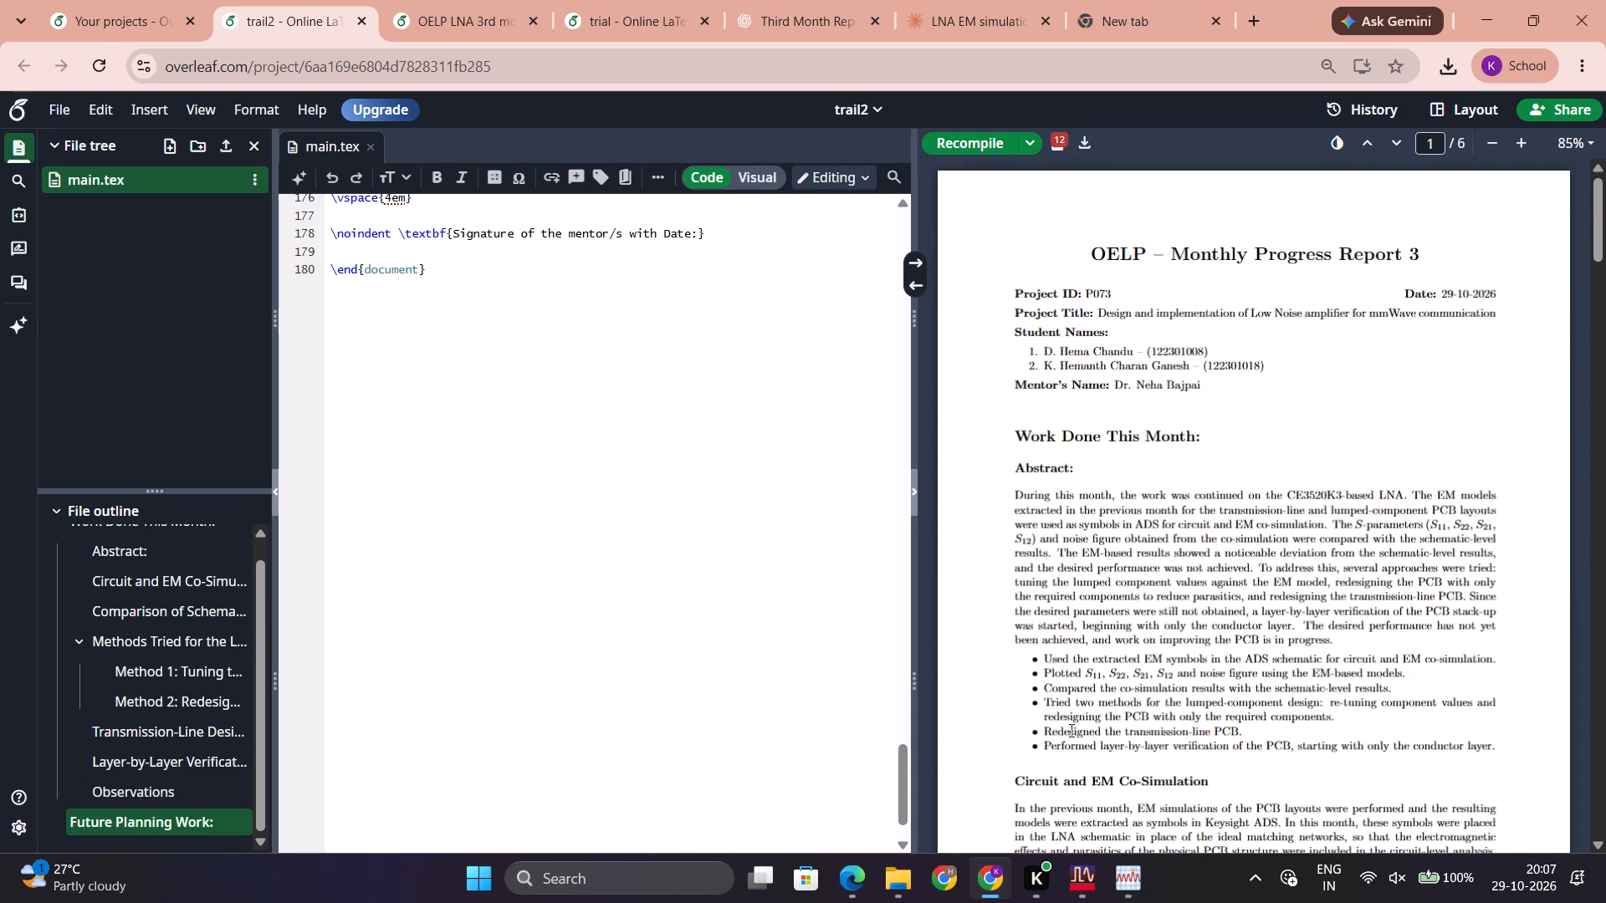